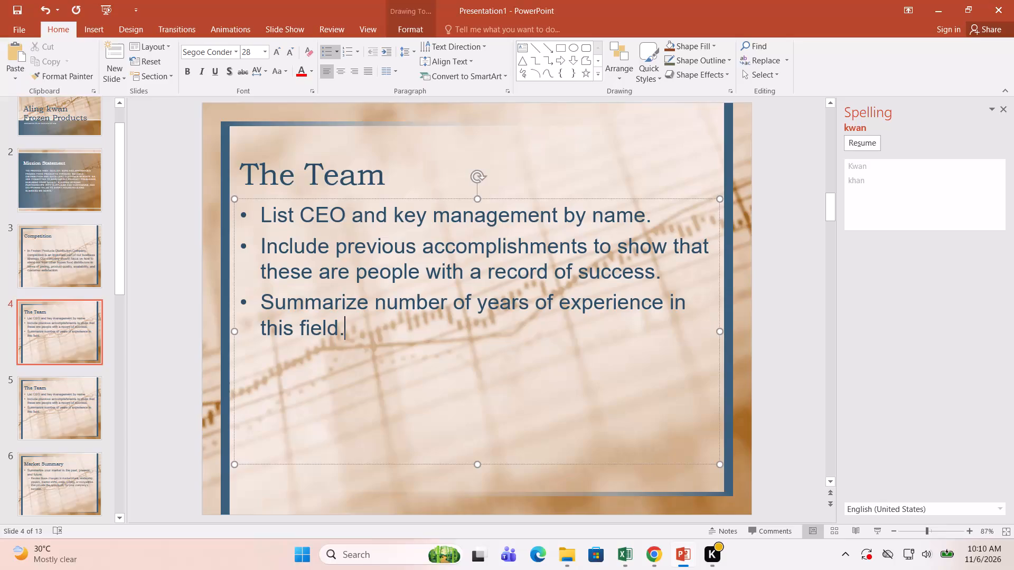
Replace slide 4's title "The Team" with "Competitive Advantages".
click(40, 249)
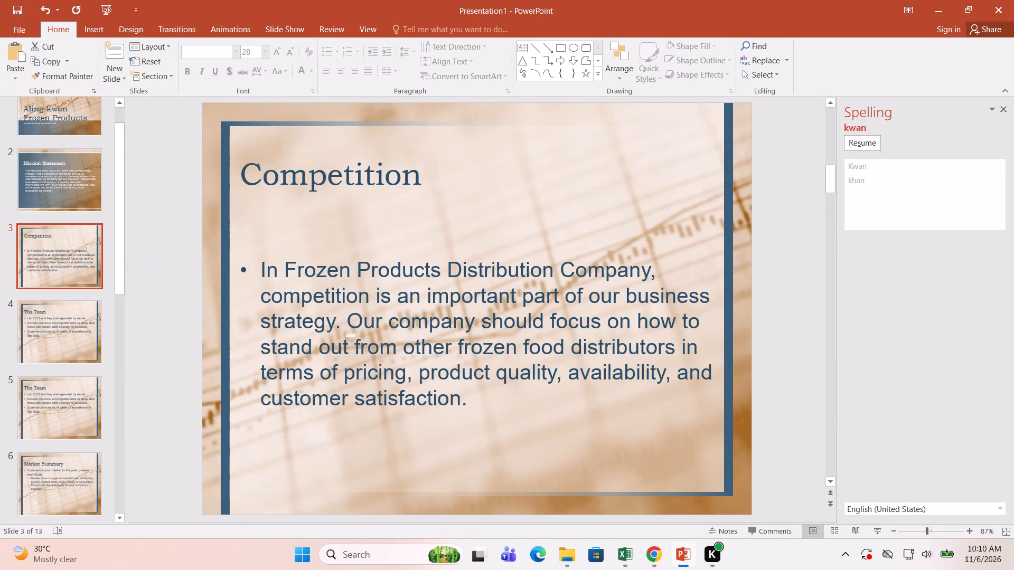
click(67, 323)
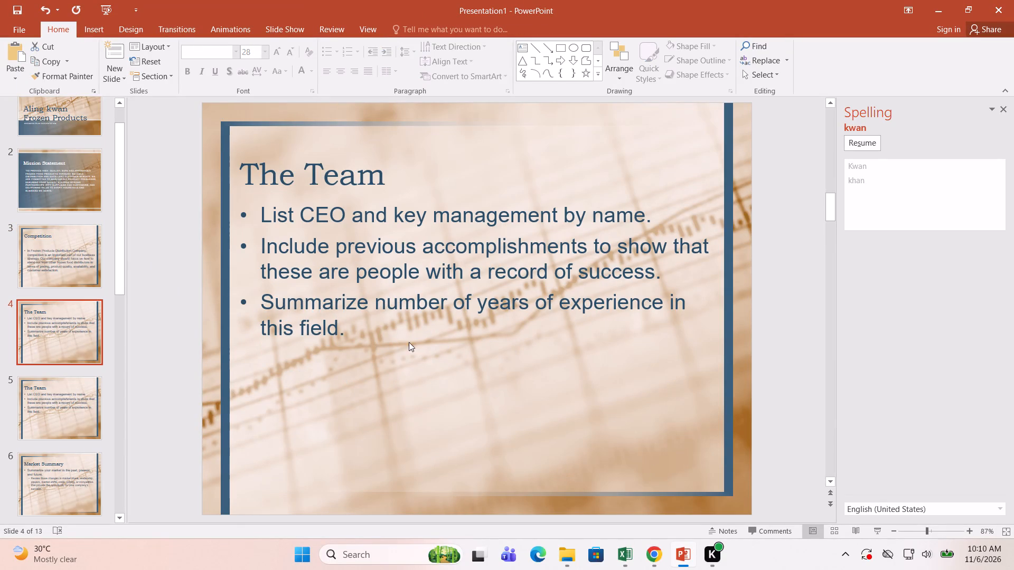
drag(363, 343, 238, 216)
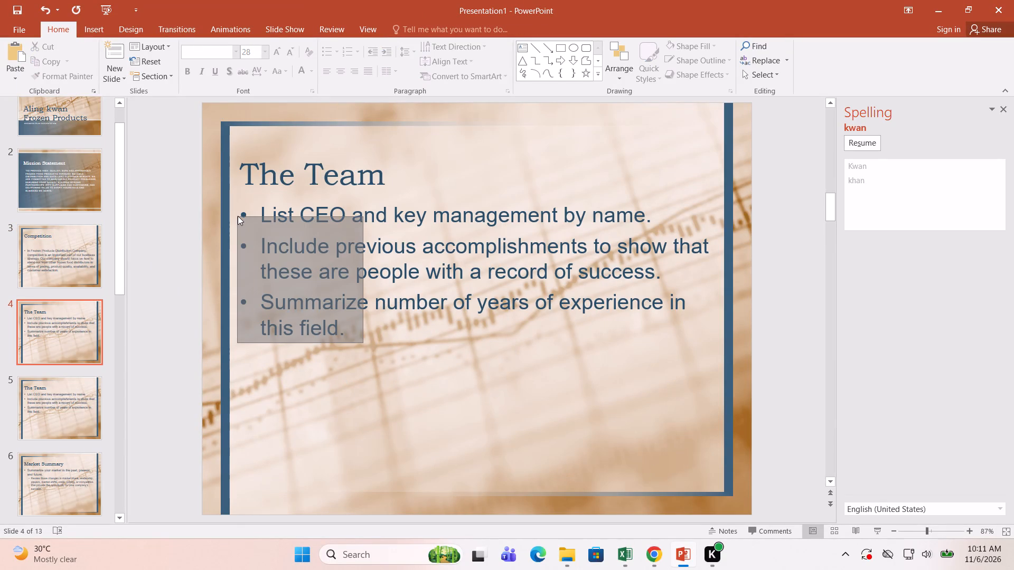
drag(238, 216, 387, 271)
click(417, 253)
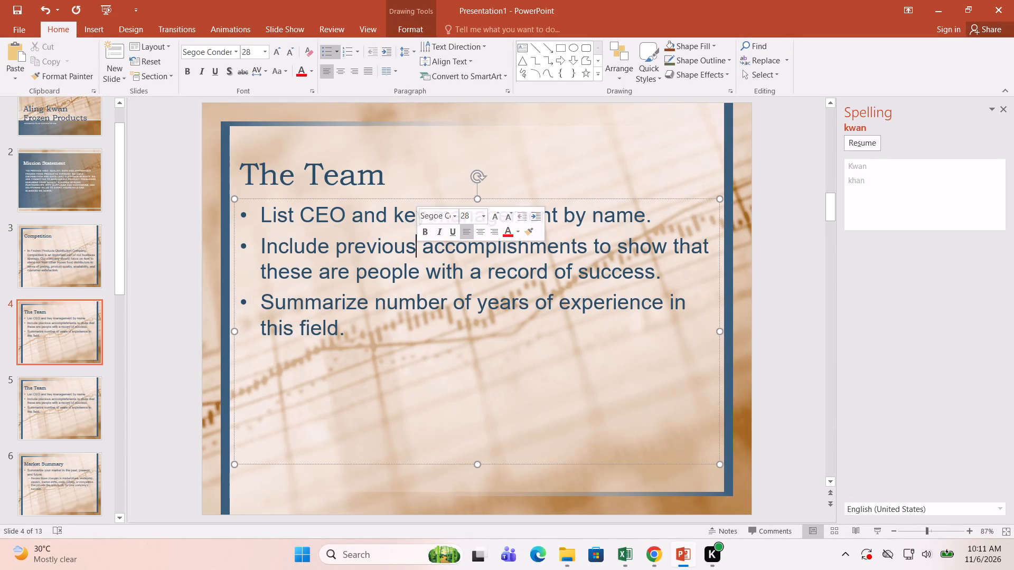
click(395, 178)
drag(387, 174, 297, 169)
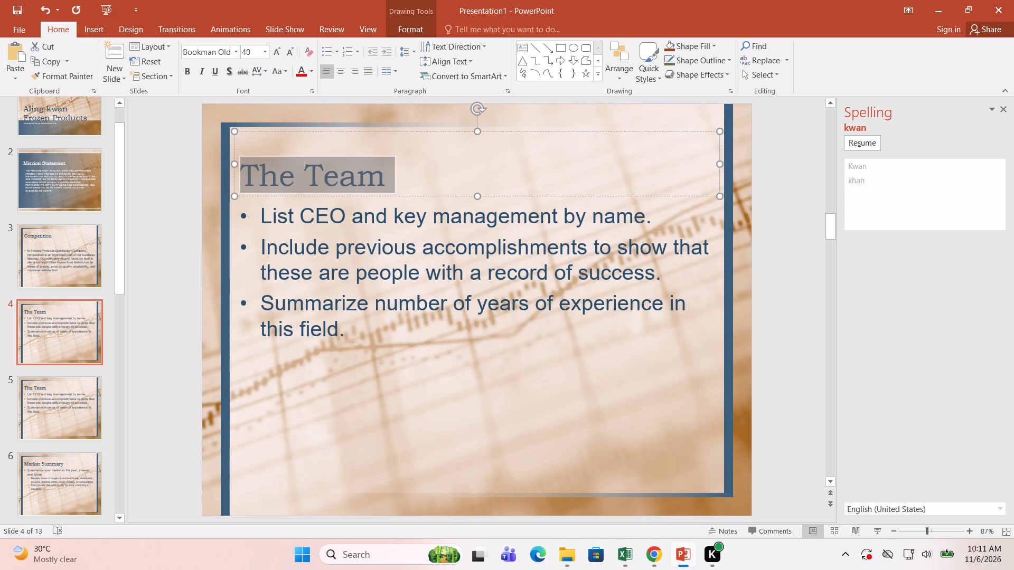
drag(297, 169, 279, 169)
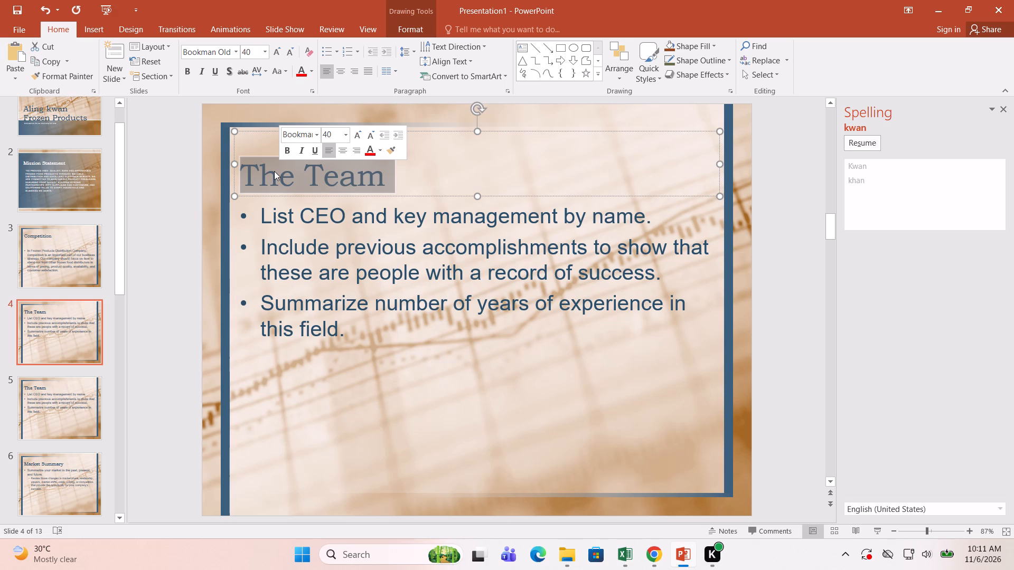
text(com)
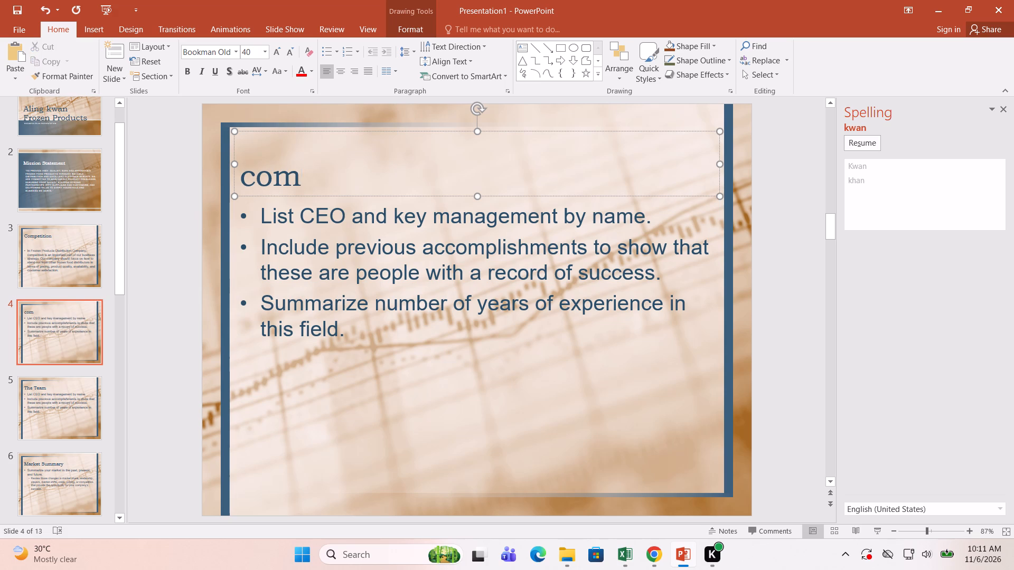
key(BackSpace)
key(BackSpace)
key(BackSpace)
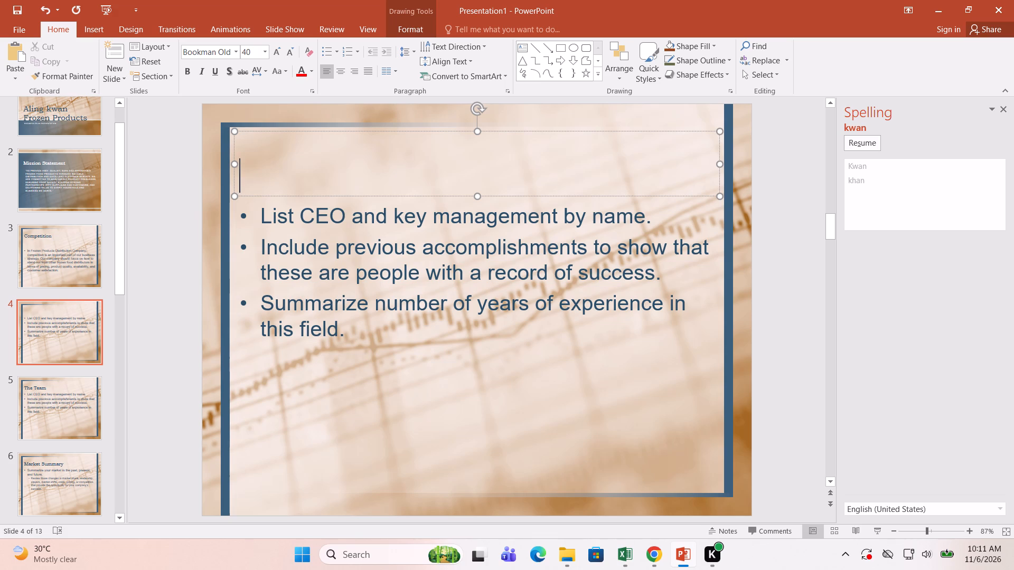
text(CO)
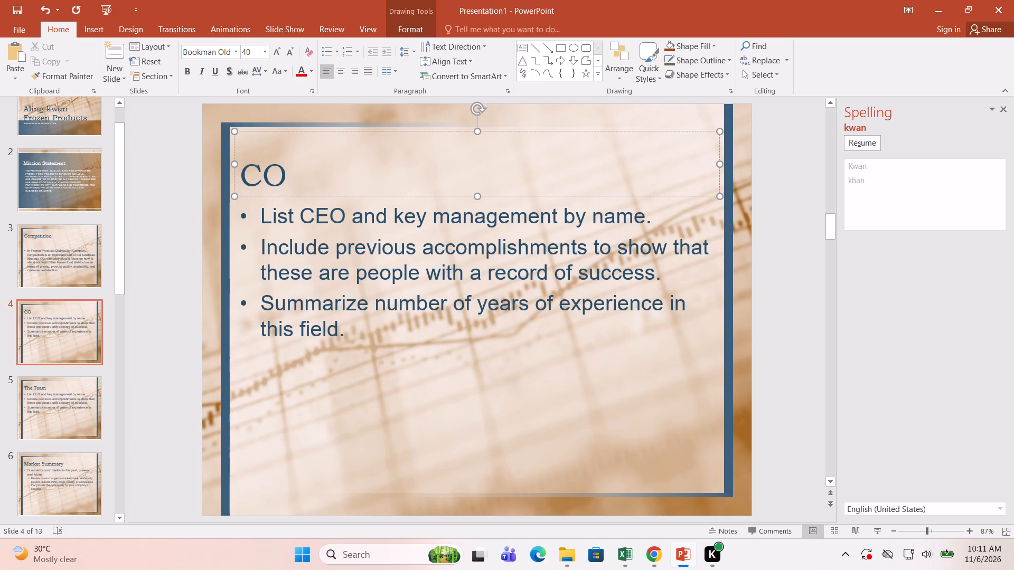
key(BackSpace)
key(m)
key(BackSpace)
text(ompetitive)
key(space)
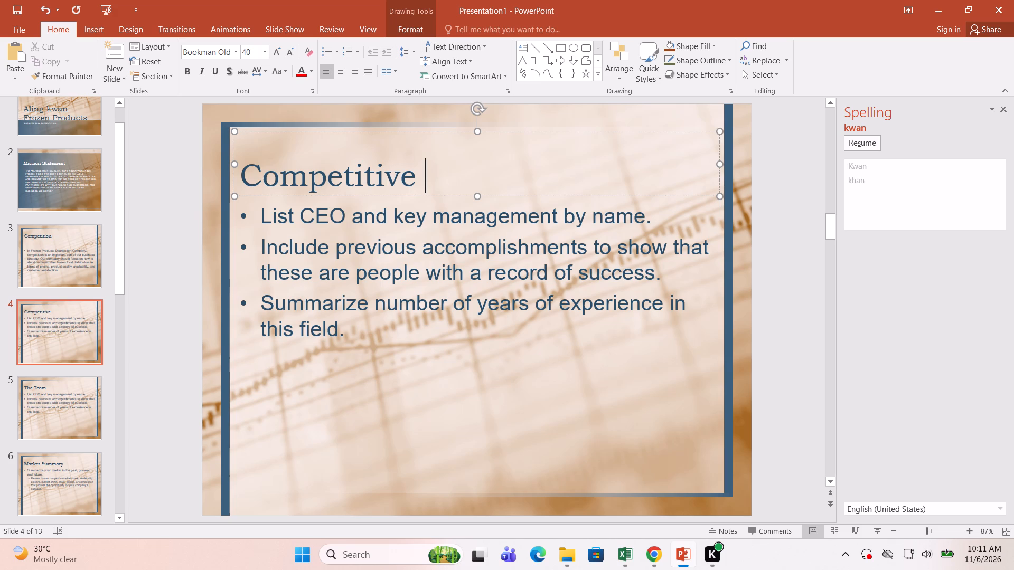
text(Advantages)
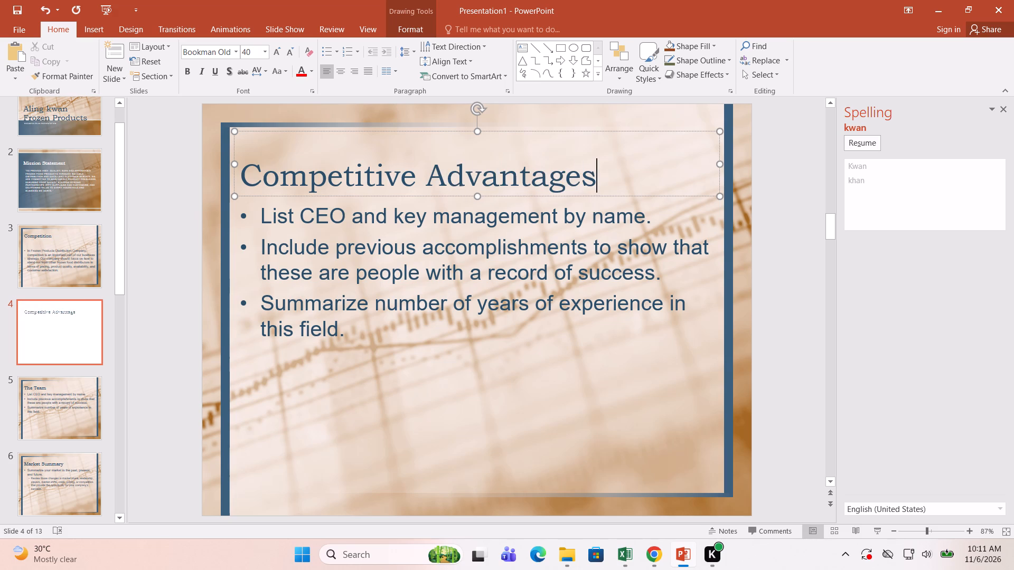
Delete all the placeholder bullet text in the body of the Competitive Advantages slide.
click(337, 336)
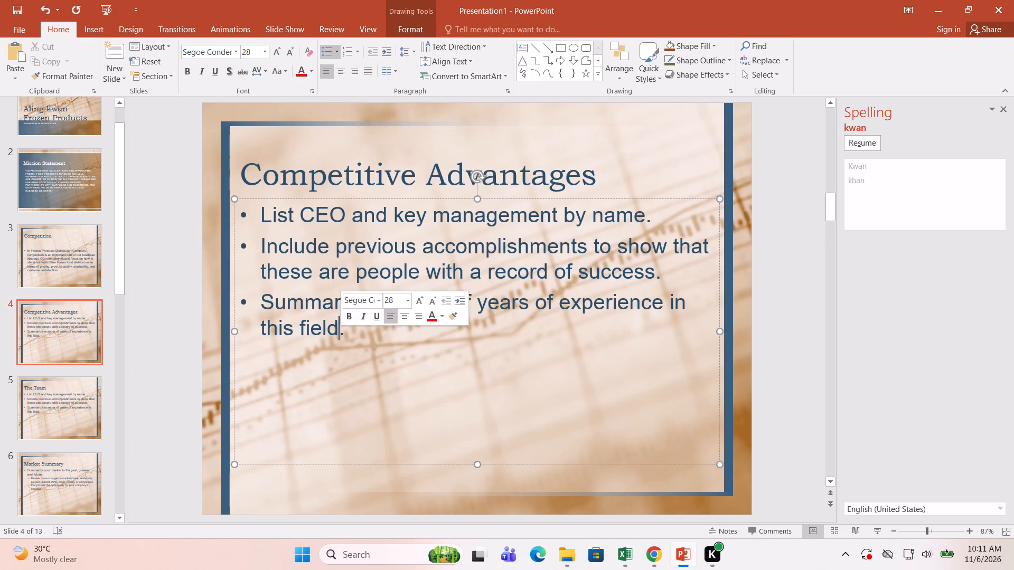
drag(375, 334, 285, 220)
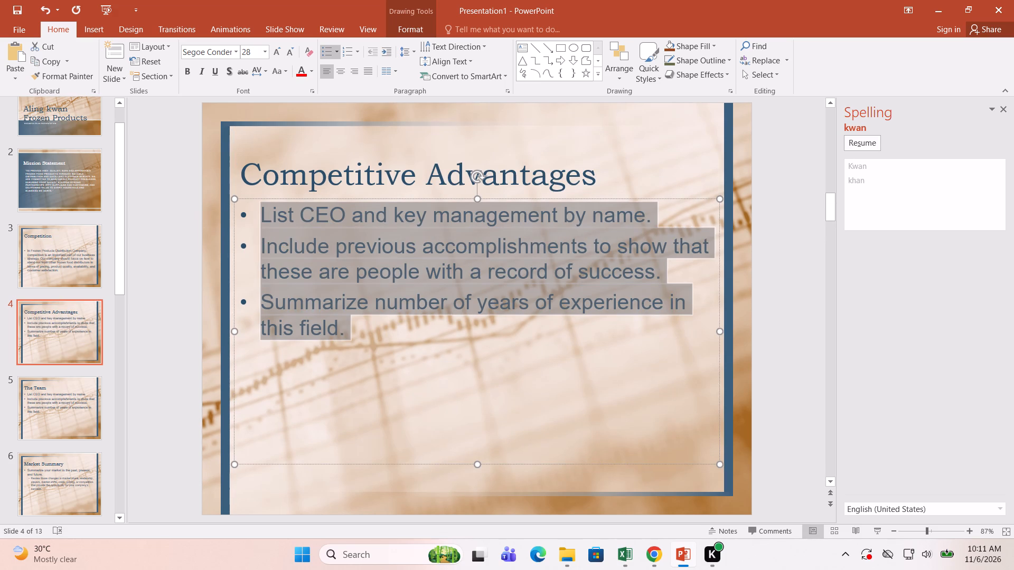
key(BackSpace)
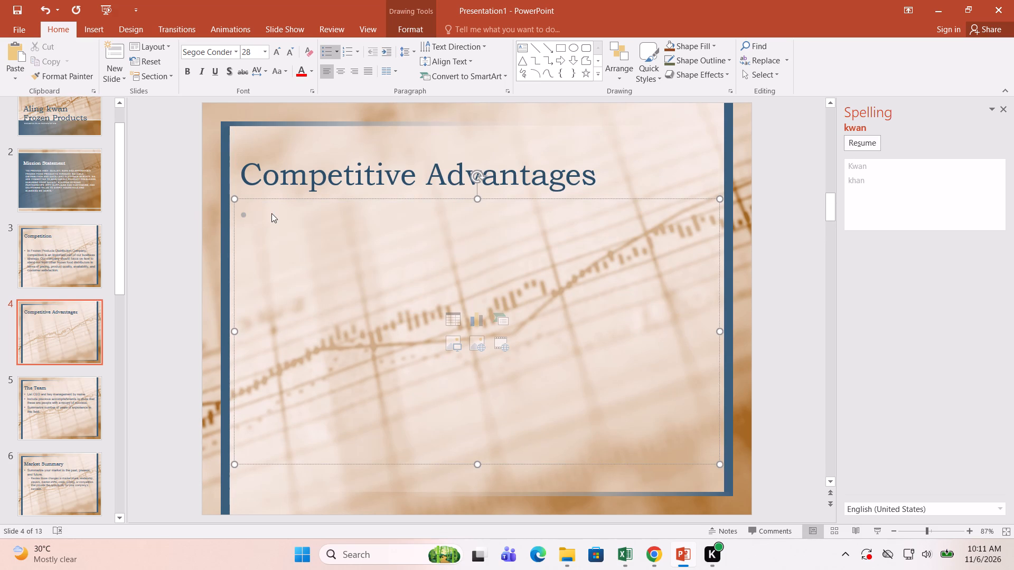
Enter the first bullet: "Competitive Pricing – offer affordable and reasonable prices to attract retailers, restaurants, and resellers.".
text(Com)
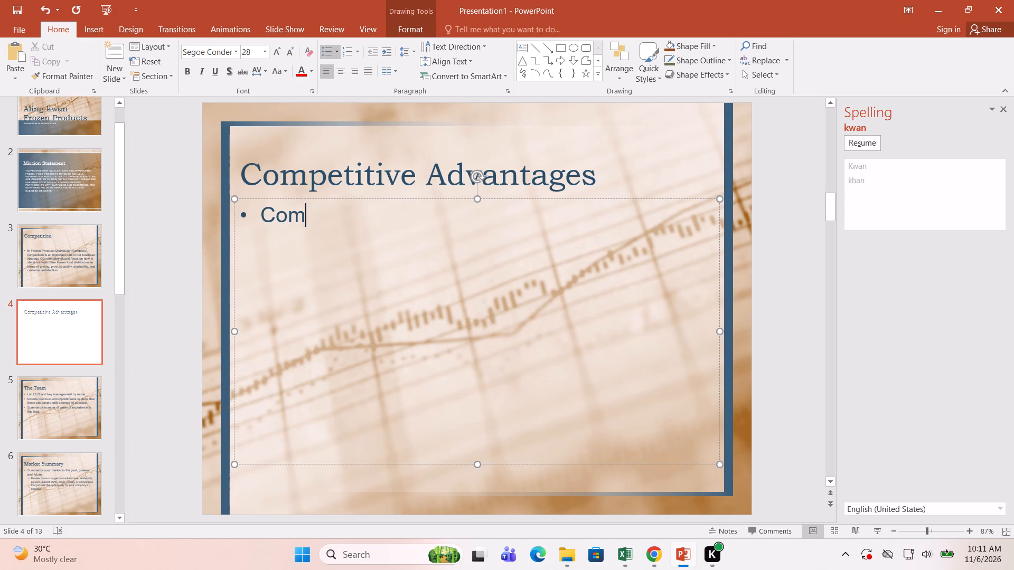
text(petitive)
key(space)
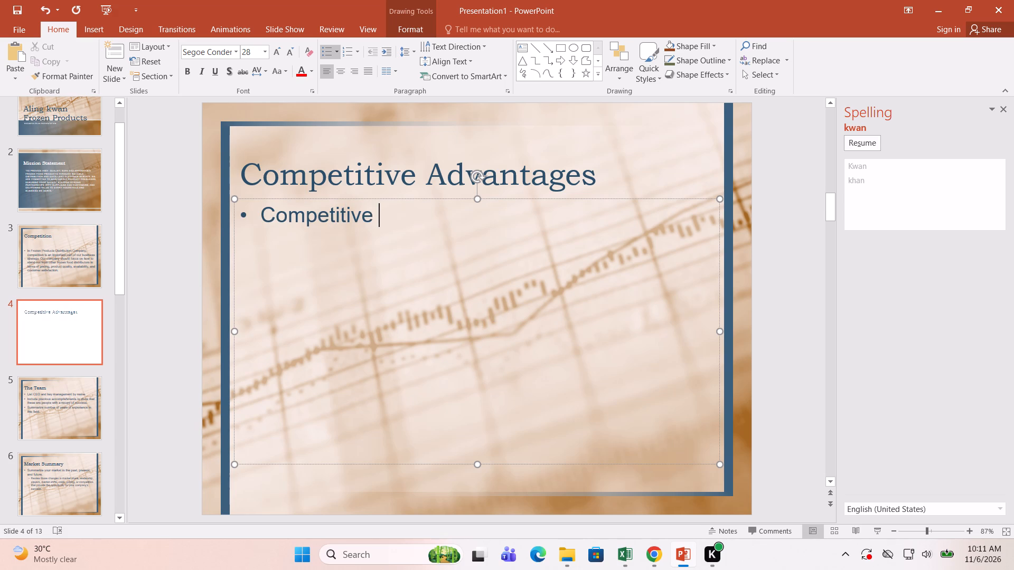
text(Pricing)
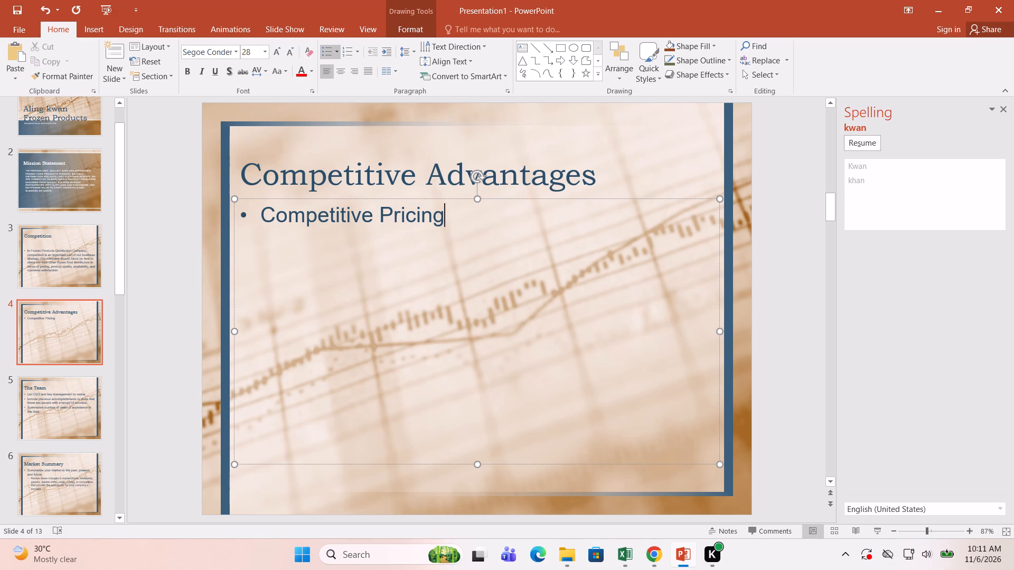
key(space)
text(-)
key(space)
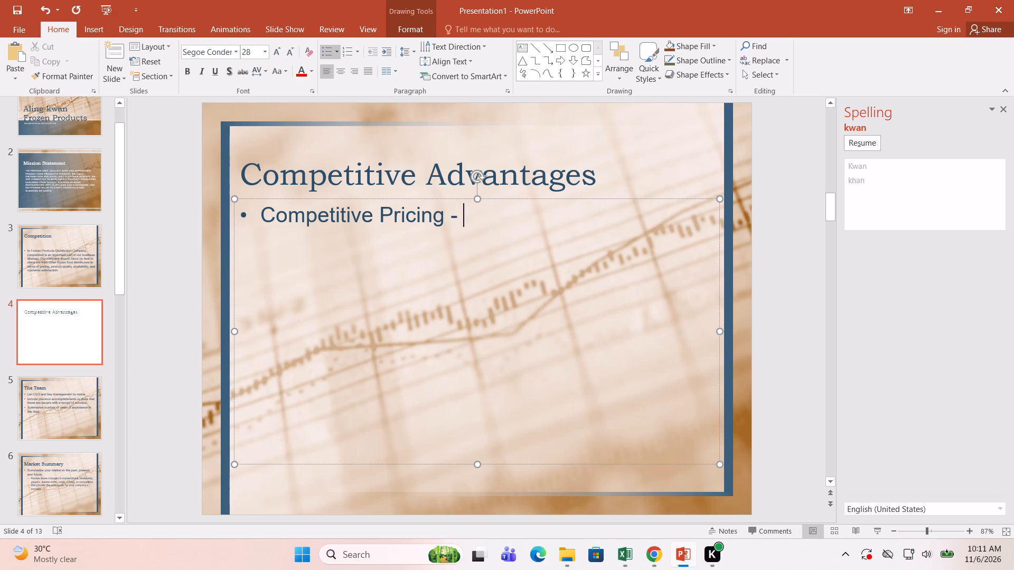
text(offer)
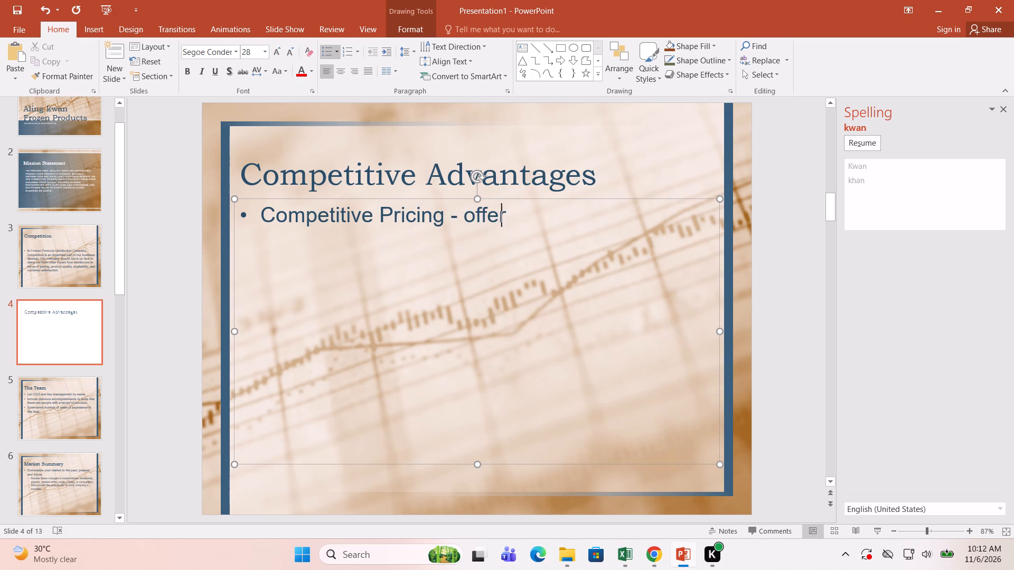
key(space)
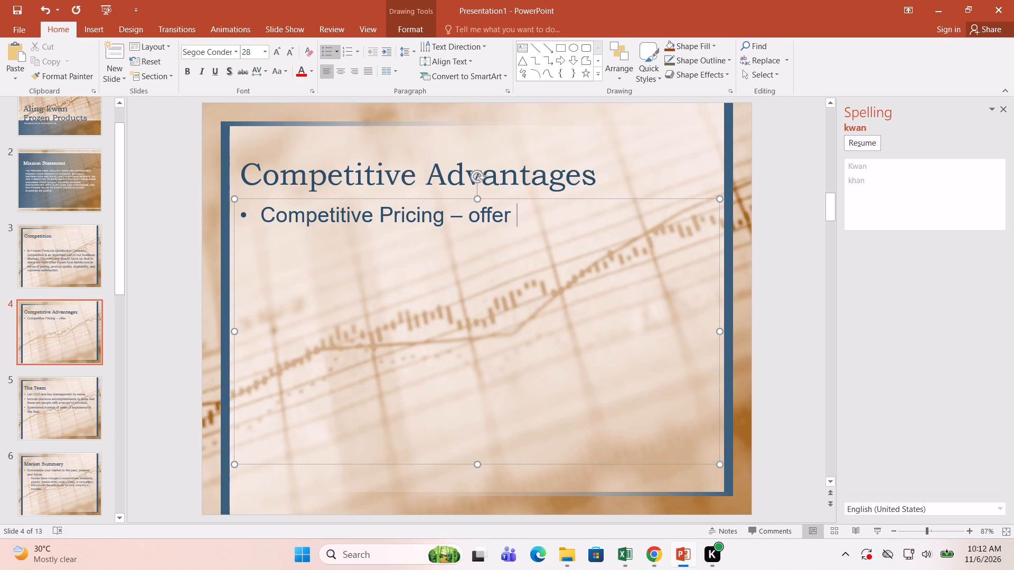
text(affordable)
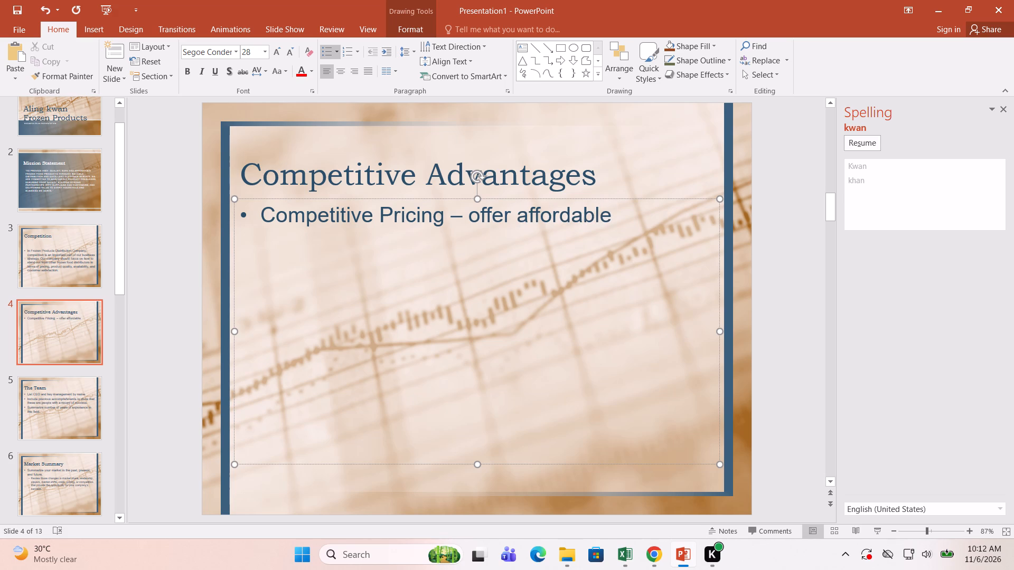
key(space)
text(and reasonable)
key(space)
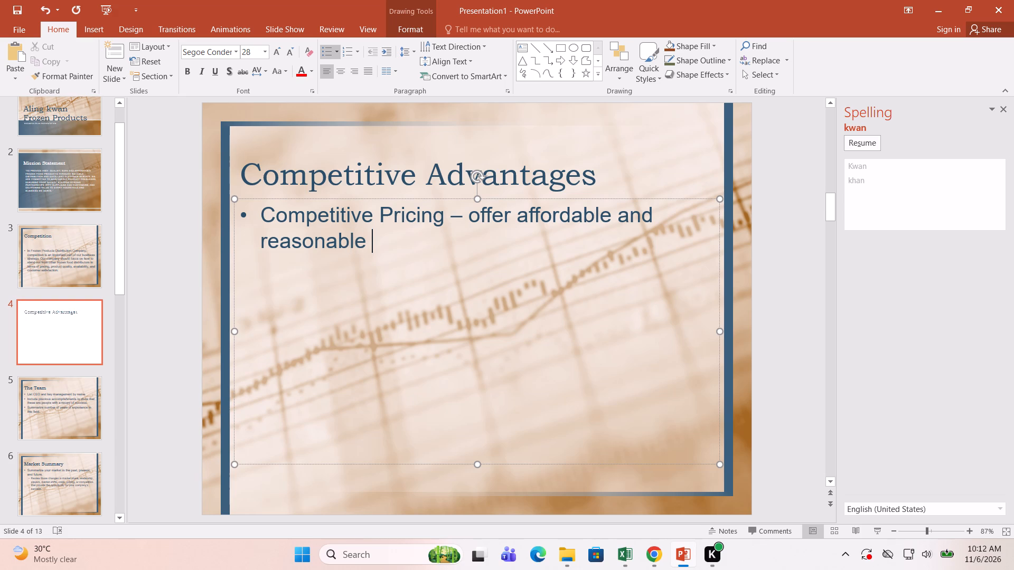
text(prices to attract)
key(space)
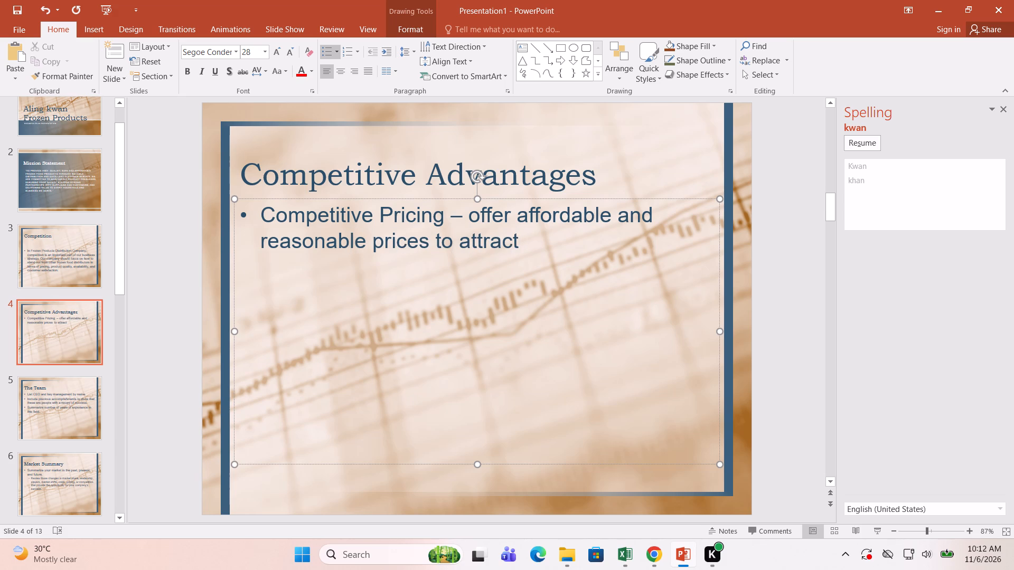
text(retailers)
key(space)
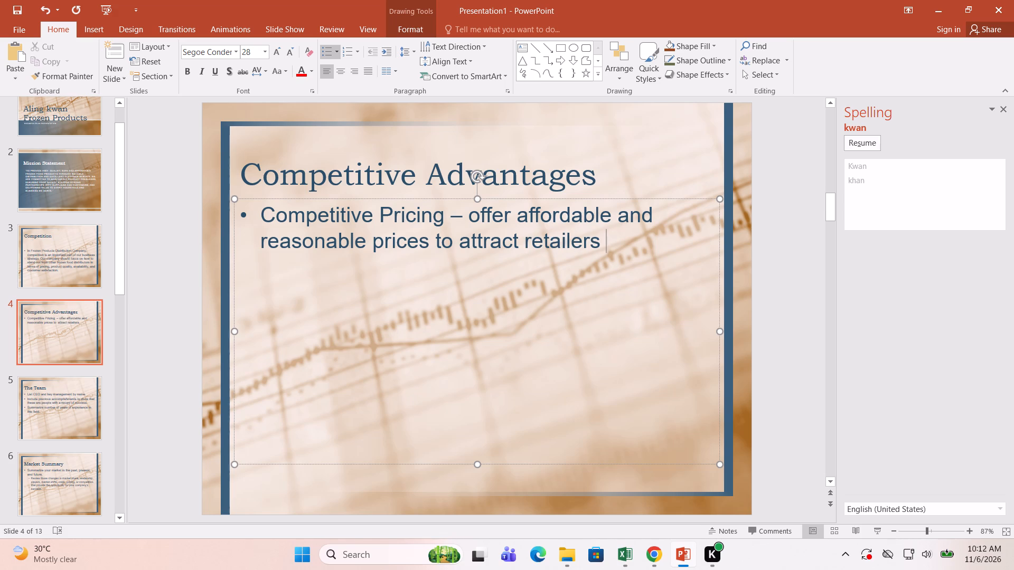
key(BackSpace)
text(, restaurants)
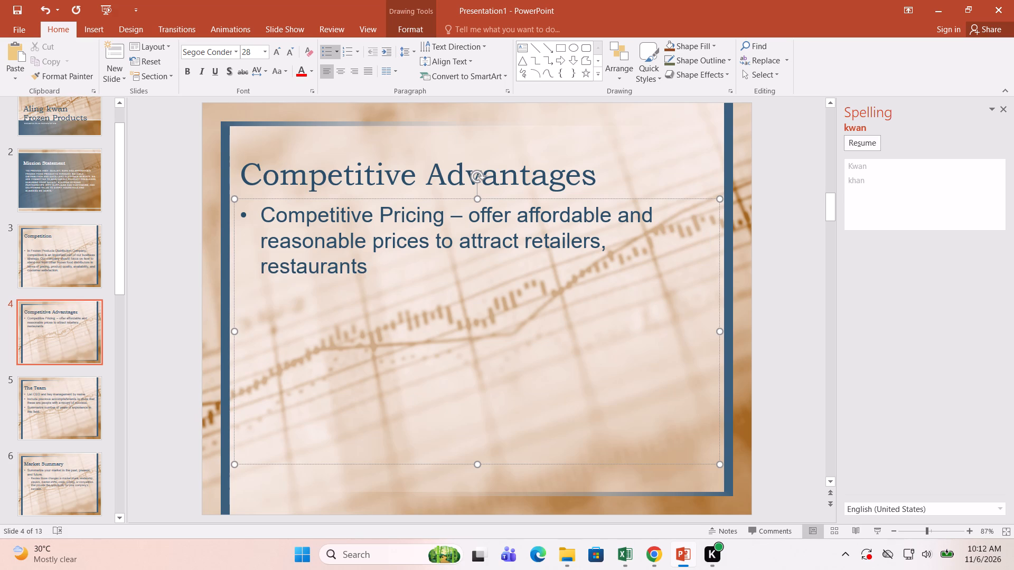
text(,)
key(space)
text(and resellers)
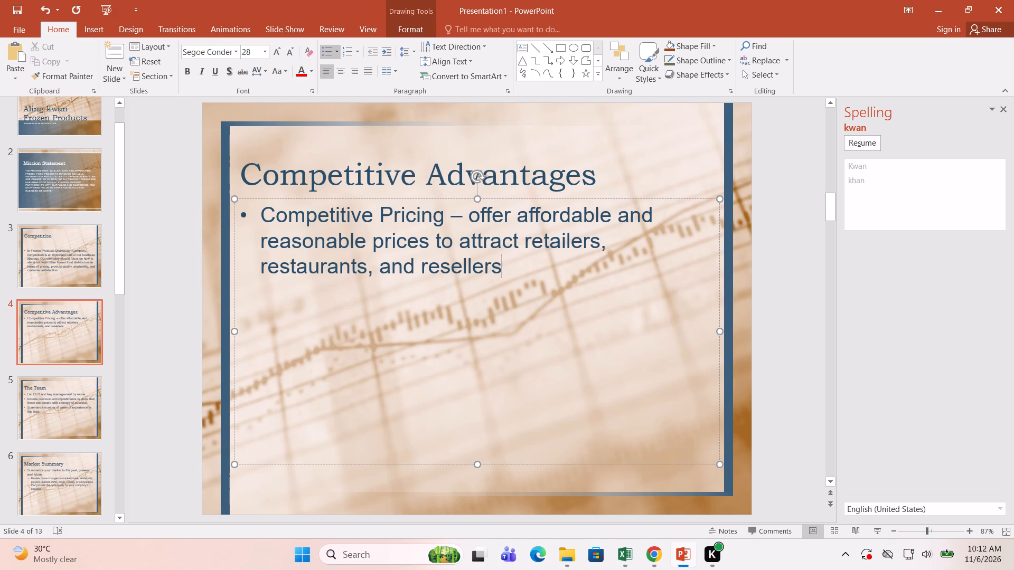
key(period)
Add a second bullet to the Competitive Advantages slide: "Product Quality – maintain freshness, proper freezing, and food safety standards.".
key(Return)
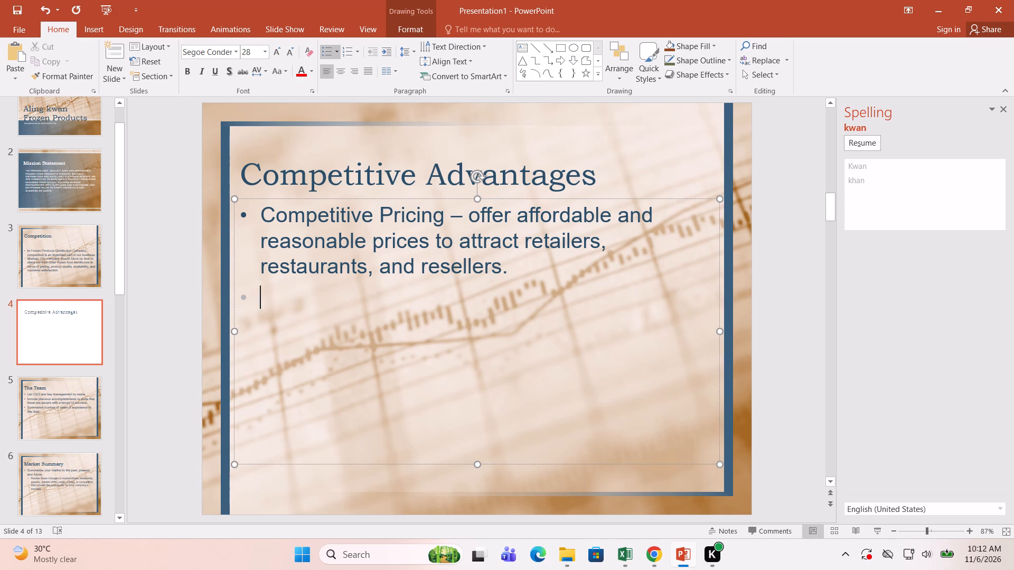
text(Pr)
text(oduct Quality)
key(space)
text(-)
key(space)
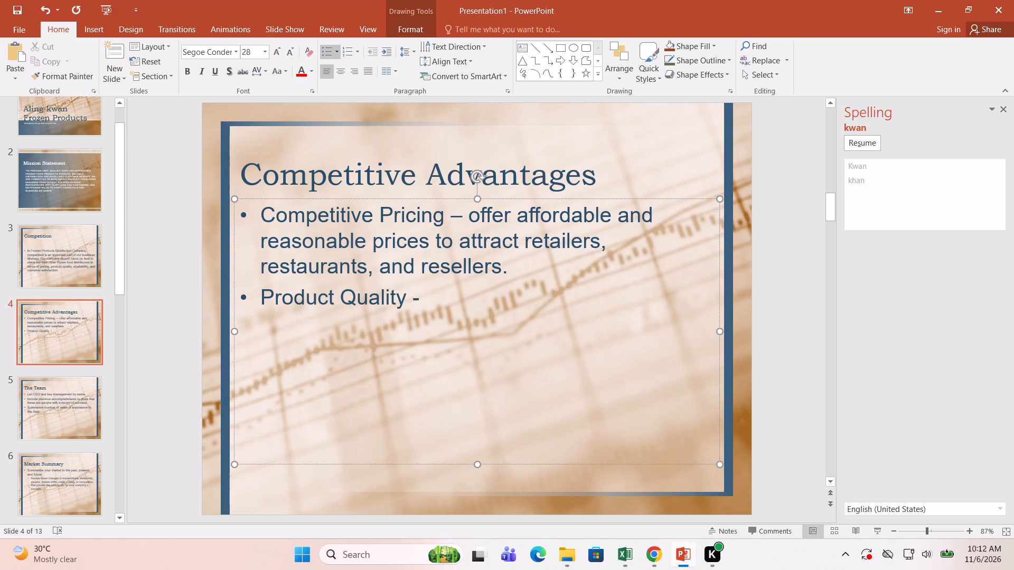
text(maintain)
key(space)
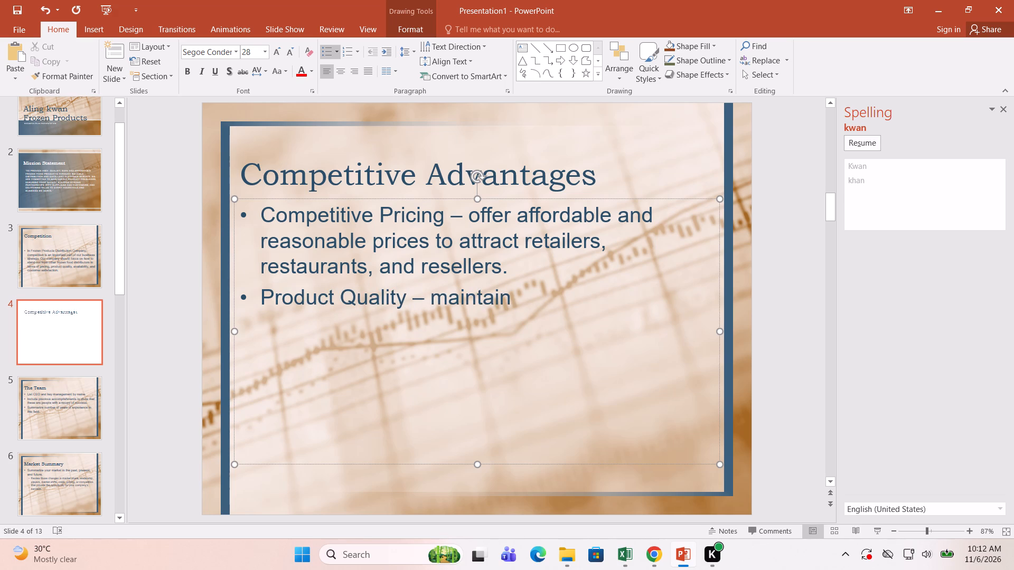
text(fresh)
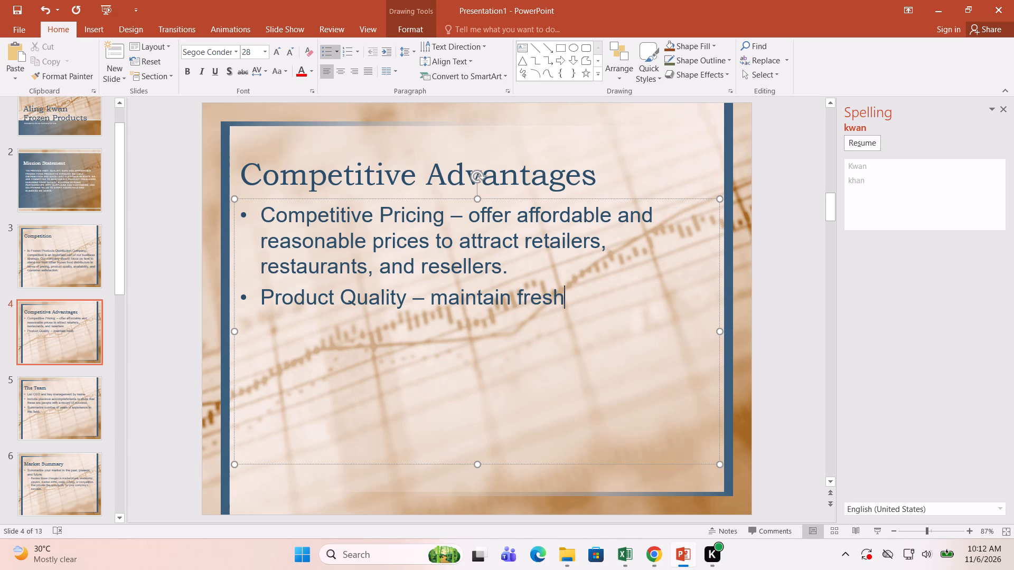
text(ness)
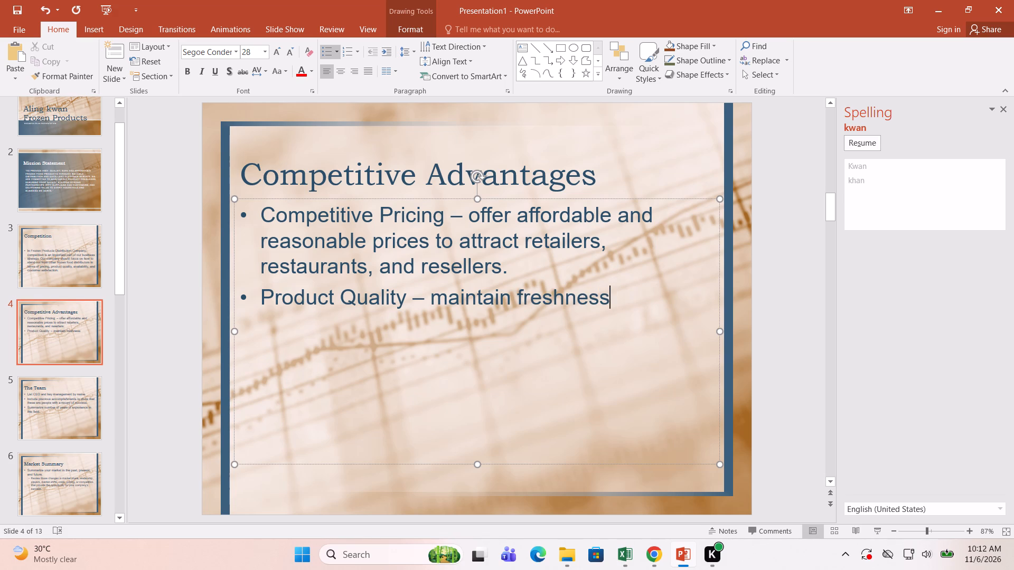
key(comma)
key(space)
text(proper)
key(space)
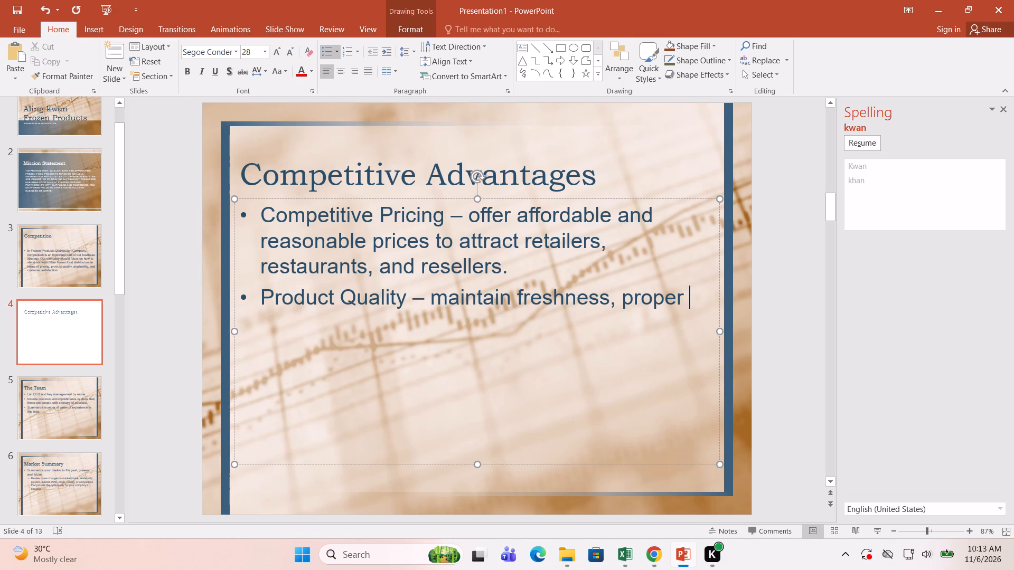
text(free)
text(zing)
text(,)
key(space)
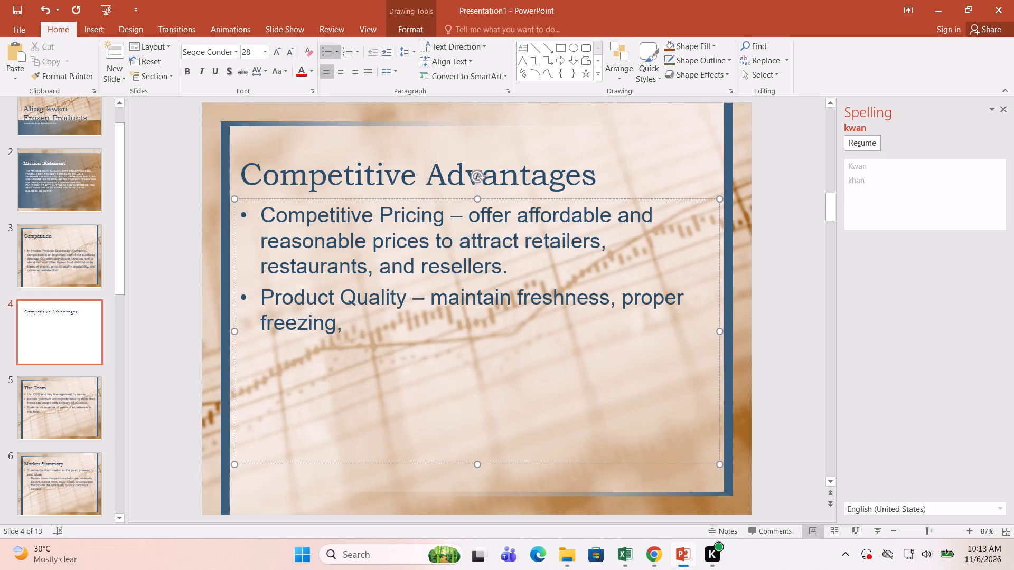
text(and food safety)
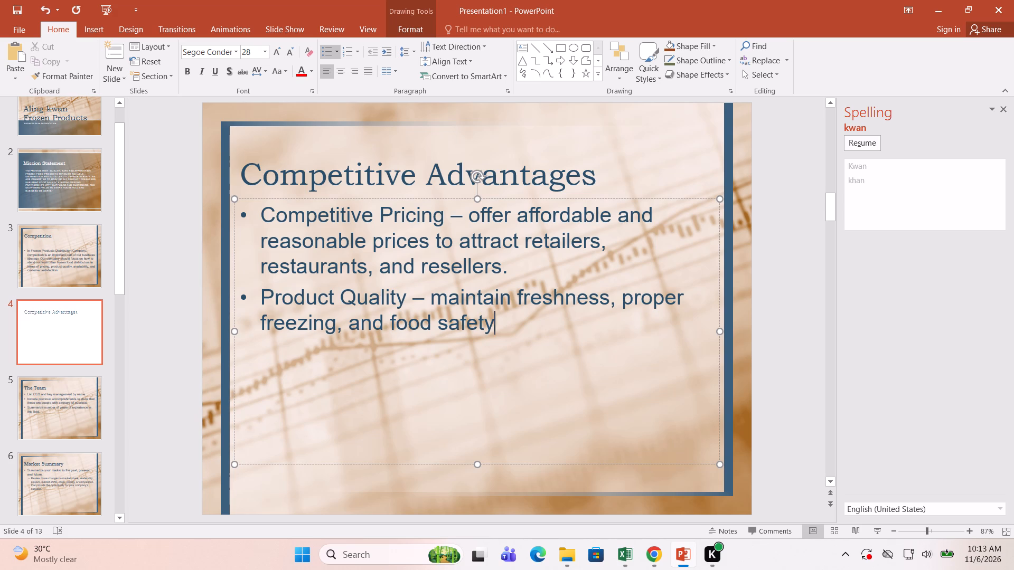
key(space)
text(statn)
key(BackSpace)
key(BackSpace)
key(b)
key(BackSpace)
text(ndards)
key(space)
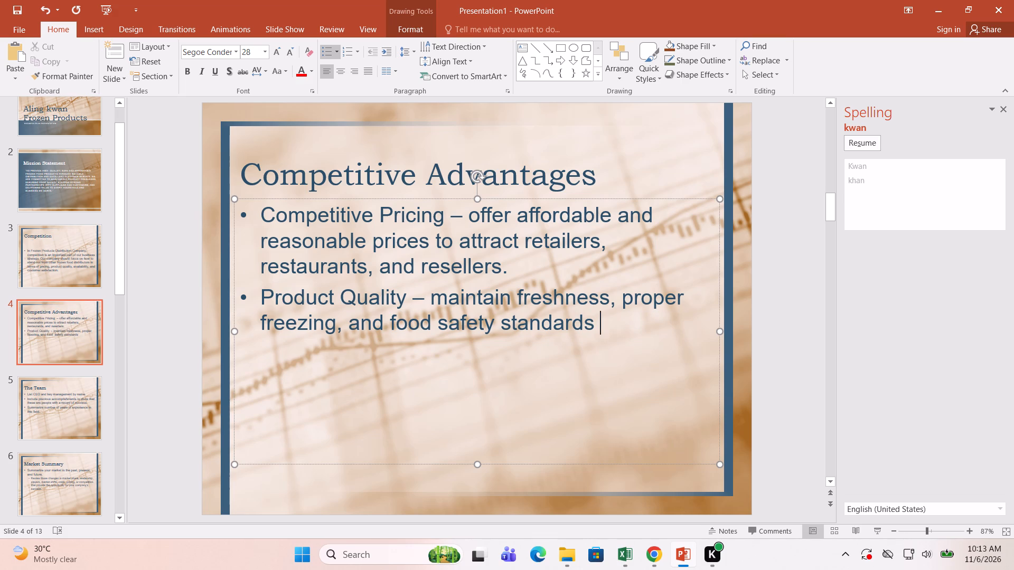
key(BackSpace)
key(period)
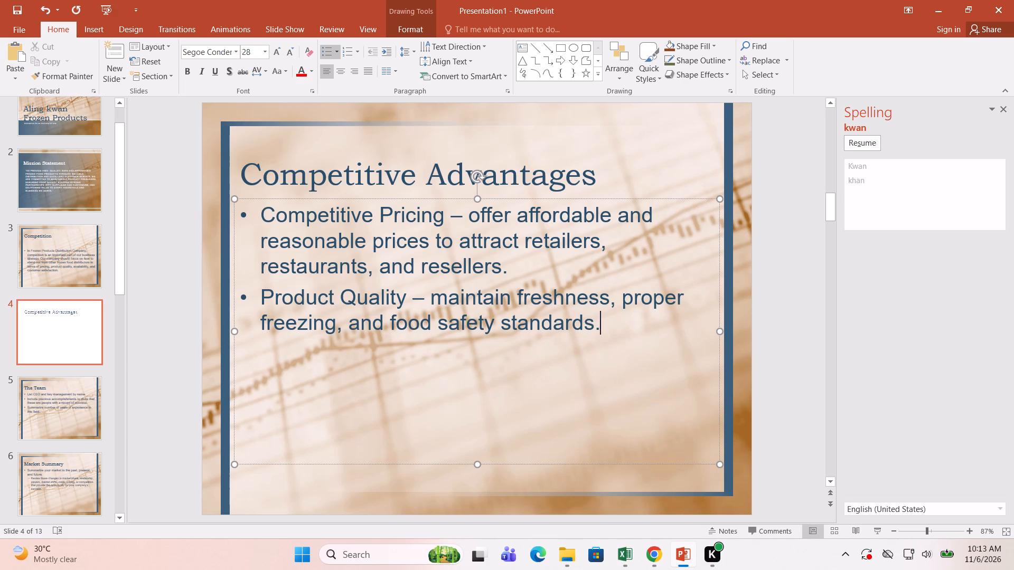
key(Return)
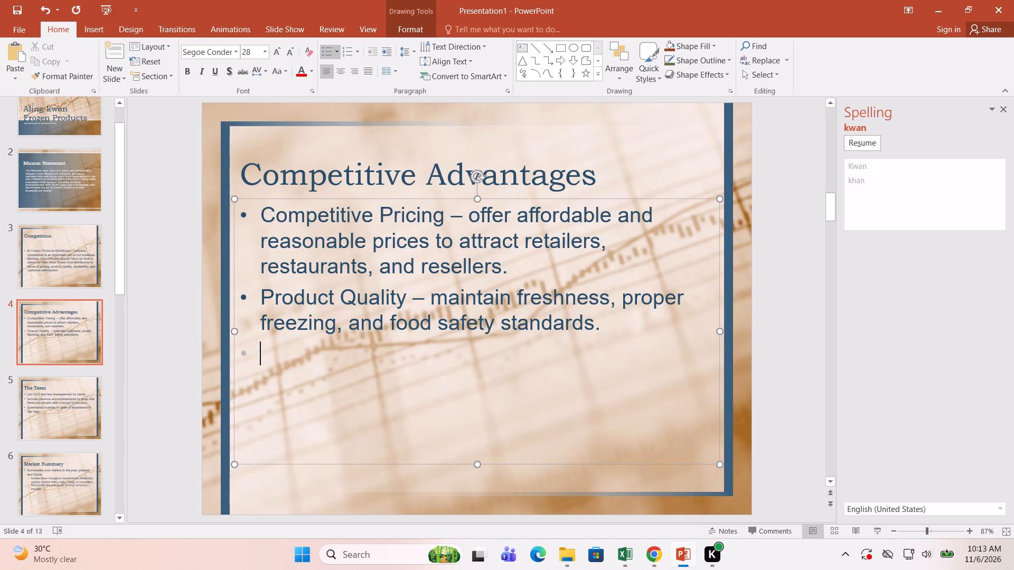
Make the "Competitive Advantages" title on slide 4 bold.
drag(604, 168, 513, 169)
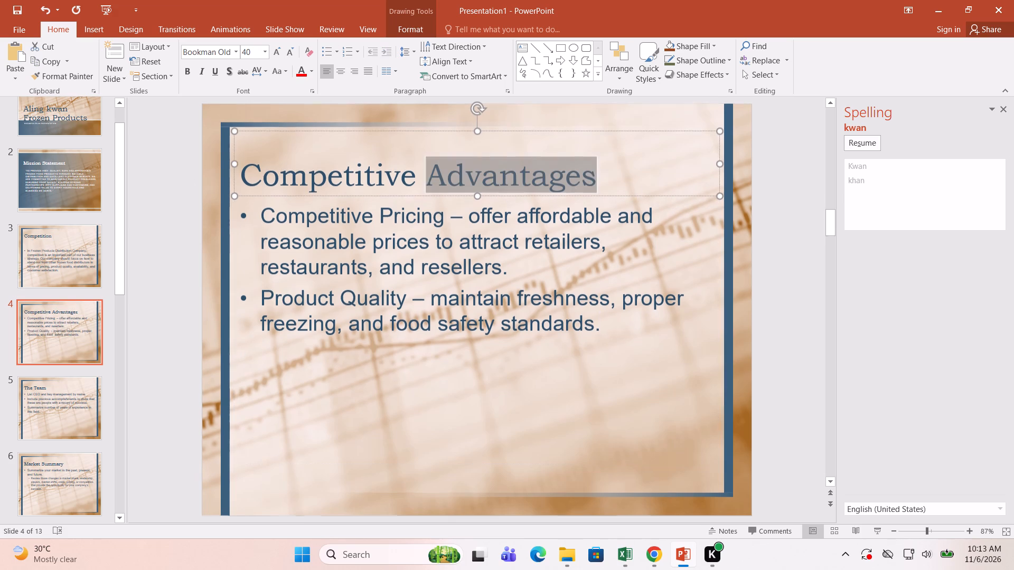
drag(513, 169, 323, 159)
key(ctrl+b)
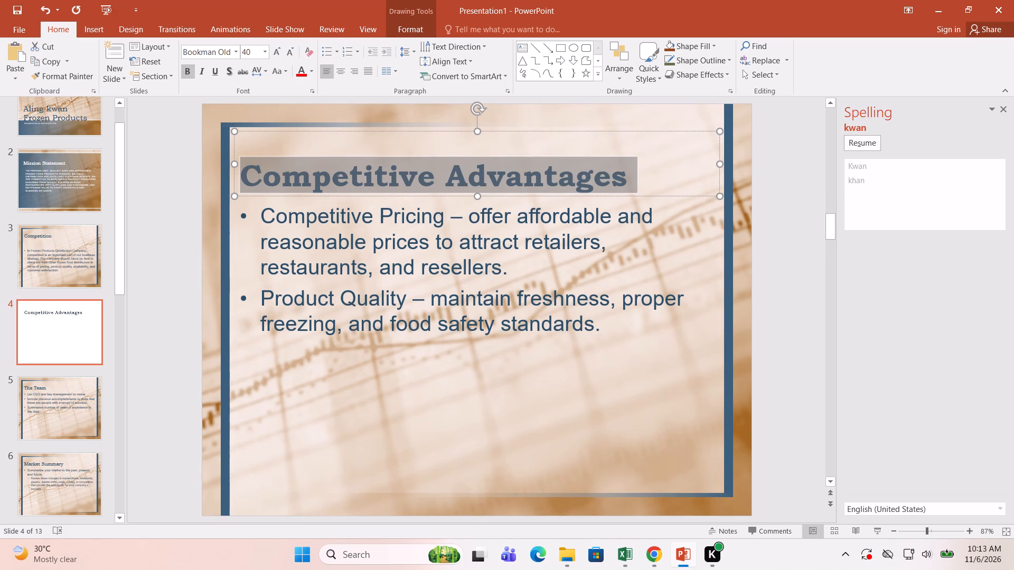
click(334, 287)
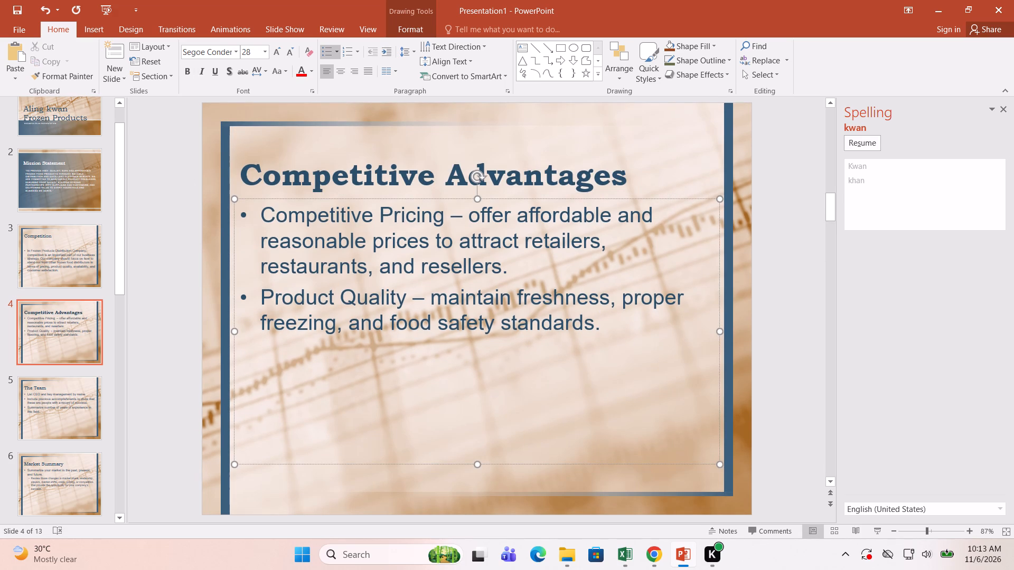
Bold the lead phrases "Competitive Pricing" and "Product Quality" in slide 4's two bullets.
drag(444, 216, 327, 216)
key(b)
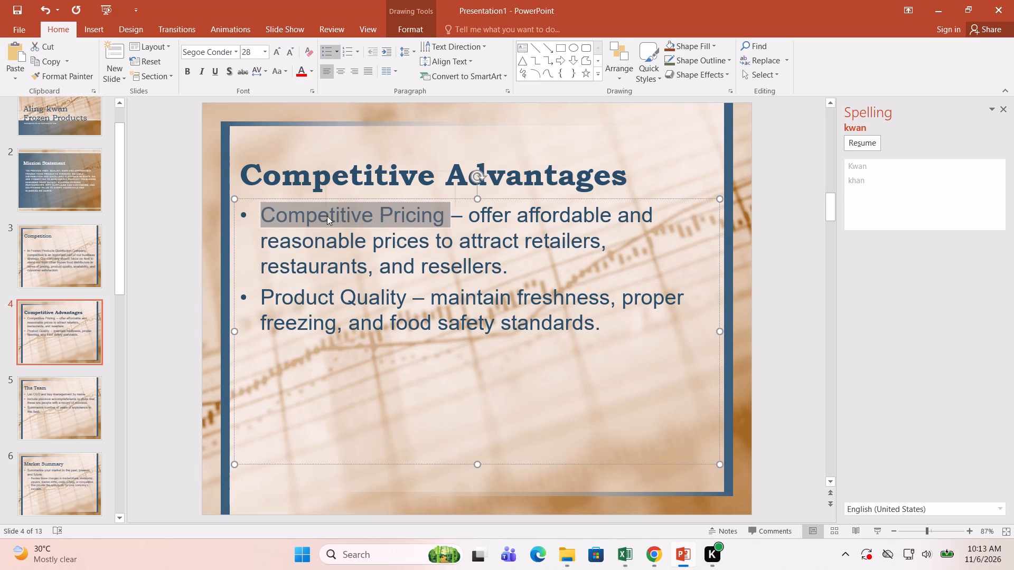
click(39, 8)
key(ctrl+b)
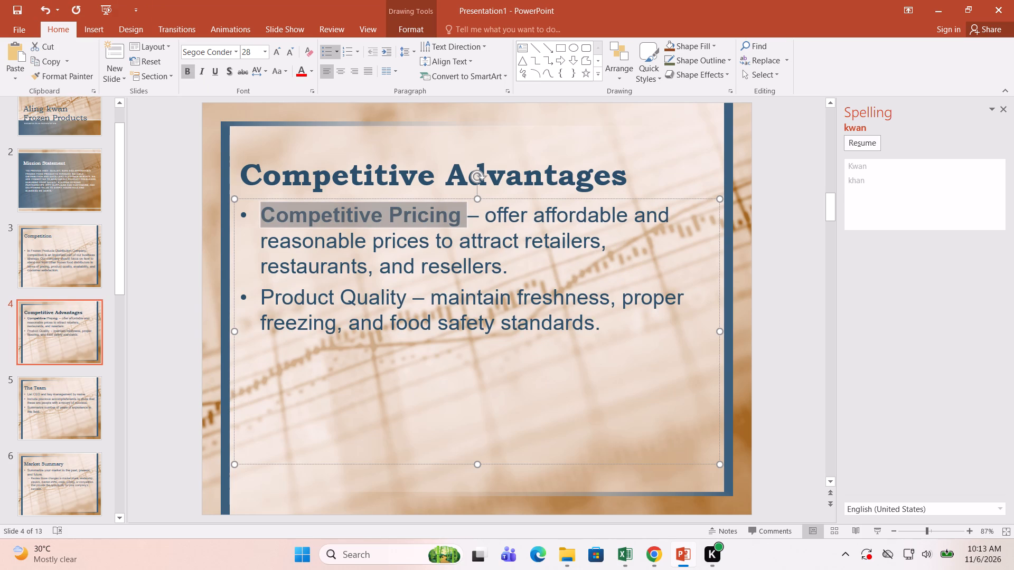
drag(407, 299, 296, 301)
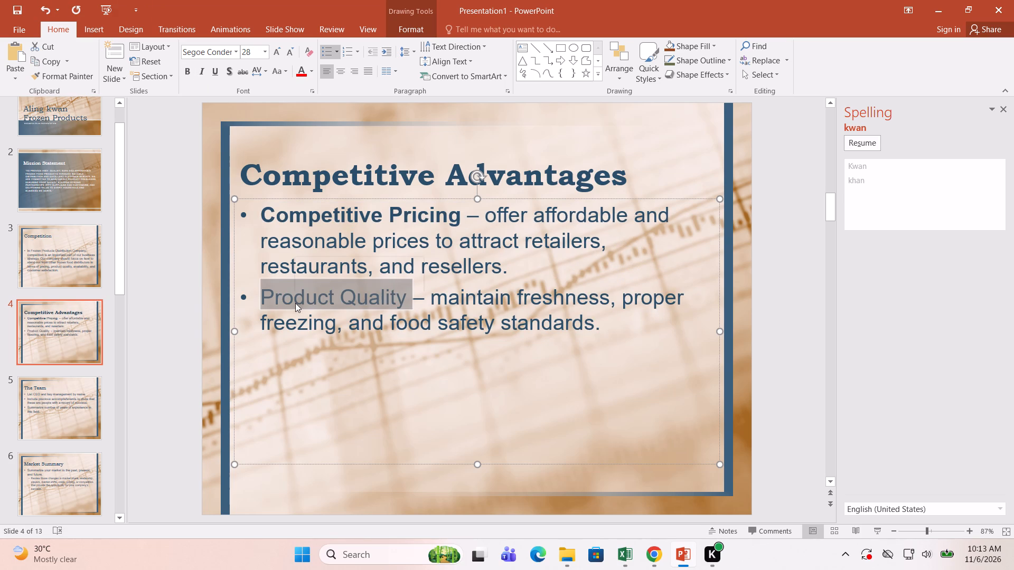
key(ctrl+b)
click(352, 401)
Make the "Mission Statement" title on slide 2 bold.
scroll(271, 330, up, 3)
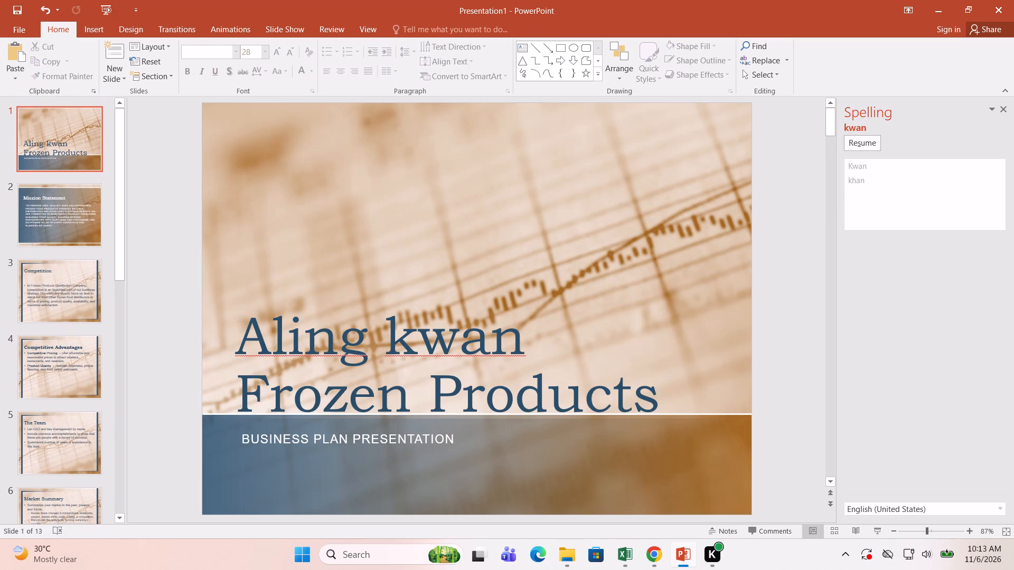
scroll(349, 372, down, 1)
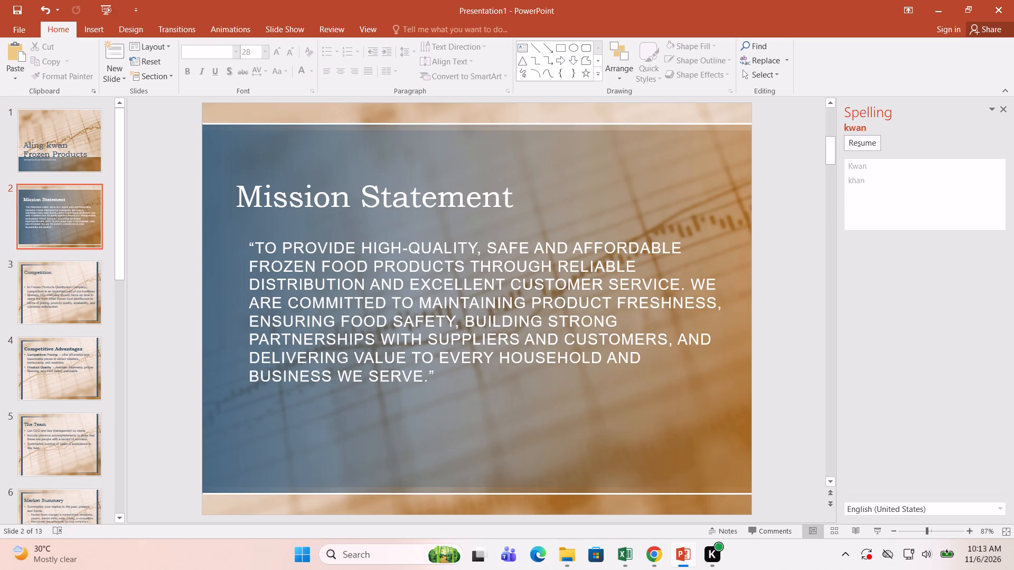
click(514, 197)
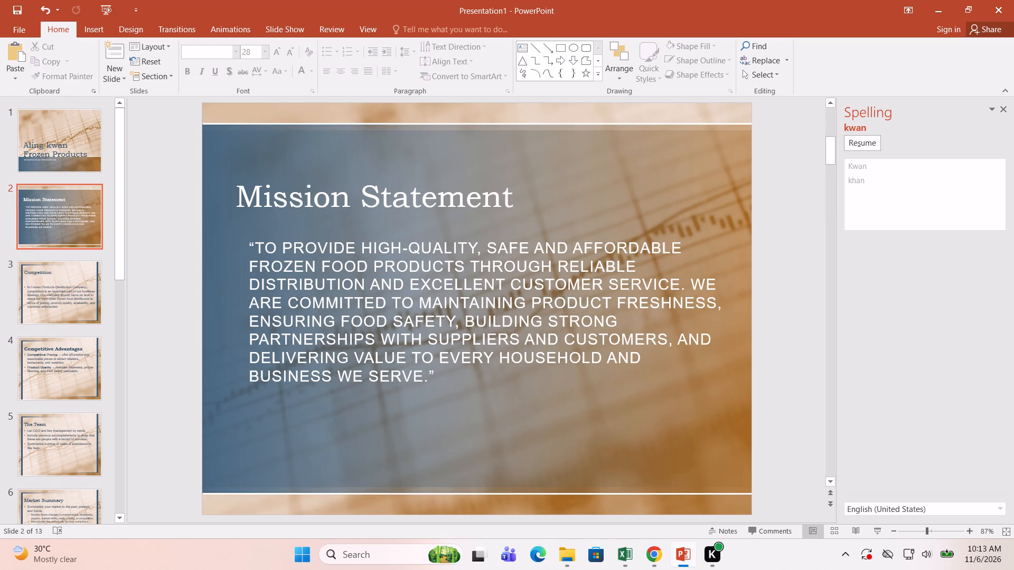
click(503, 196)
drag(518, 197, 295, 193)
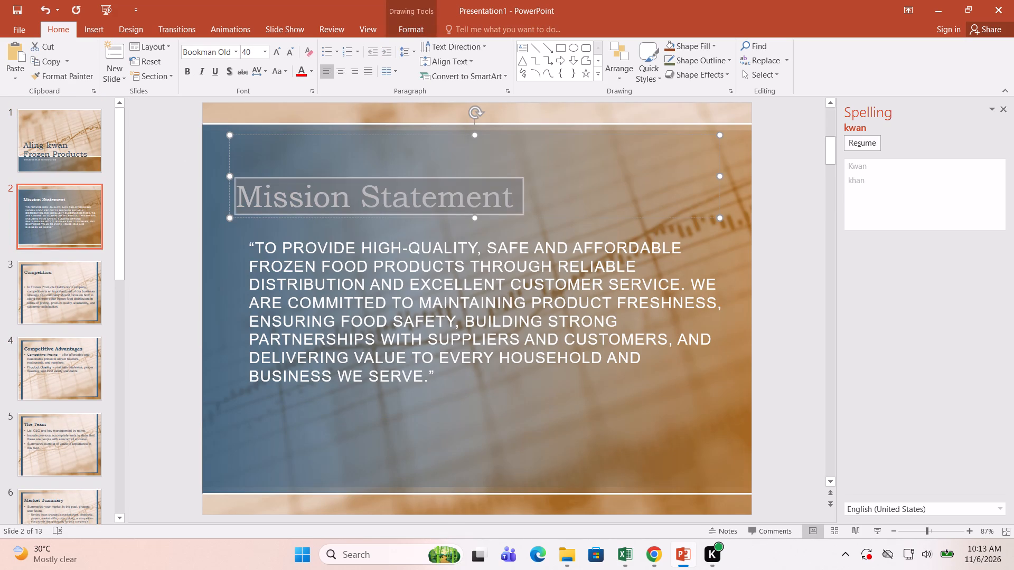
key(ctrl+b)
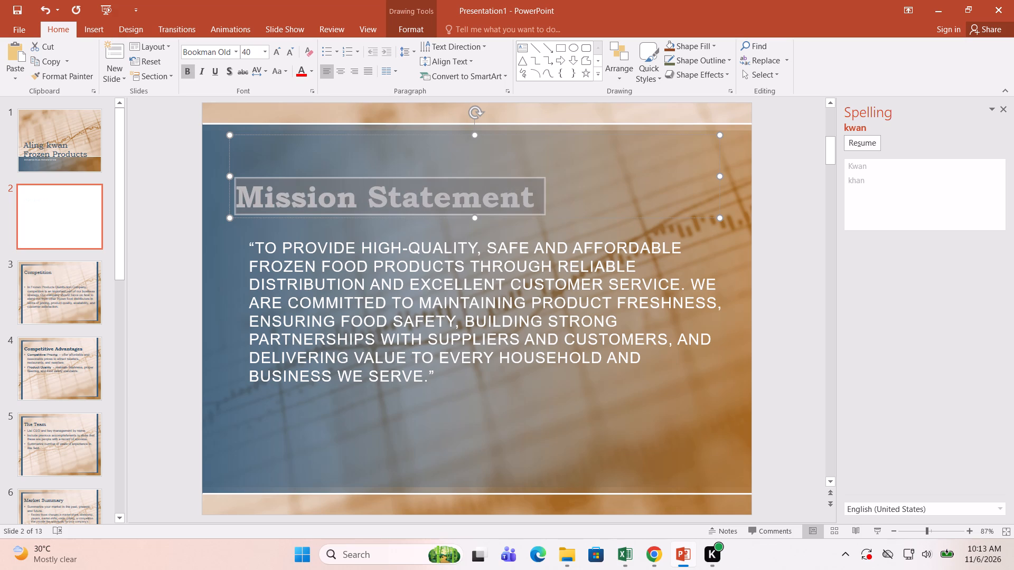
click(398, 368)
Make the "Competition" title on slide 3 bold.
scroll(345, 334, down, 1)
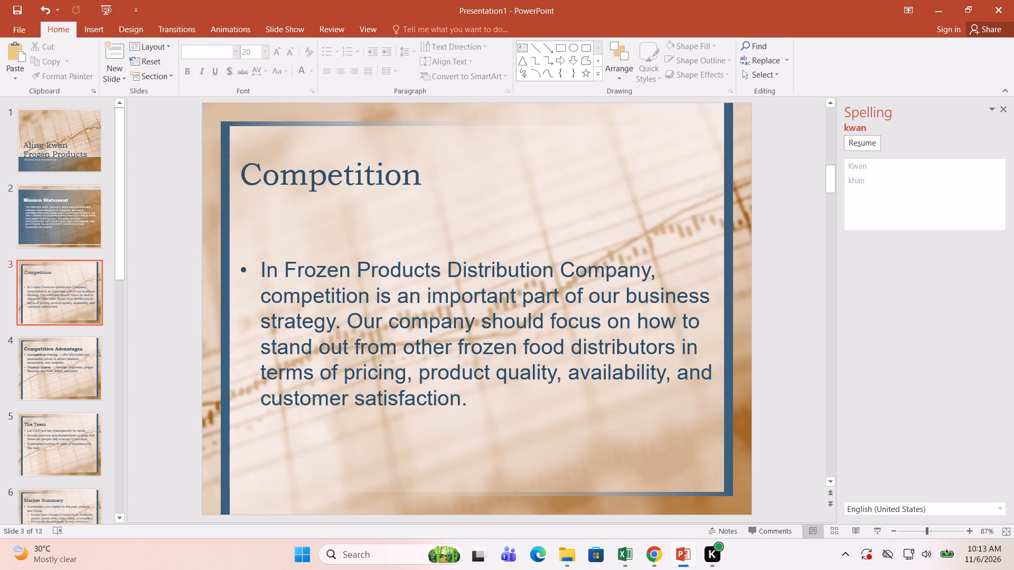
drag(421, 178, 291, 169)
key(ctrl+b)
click(318, 230)
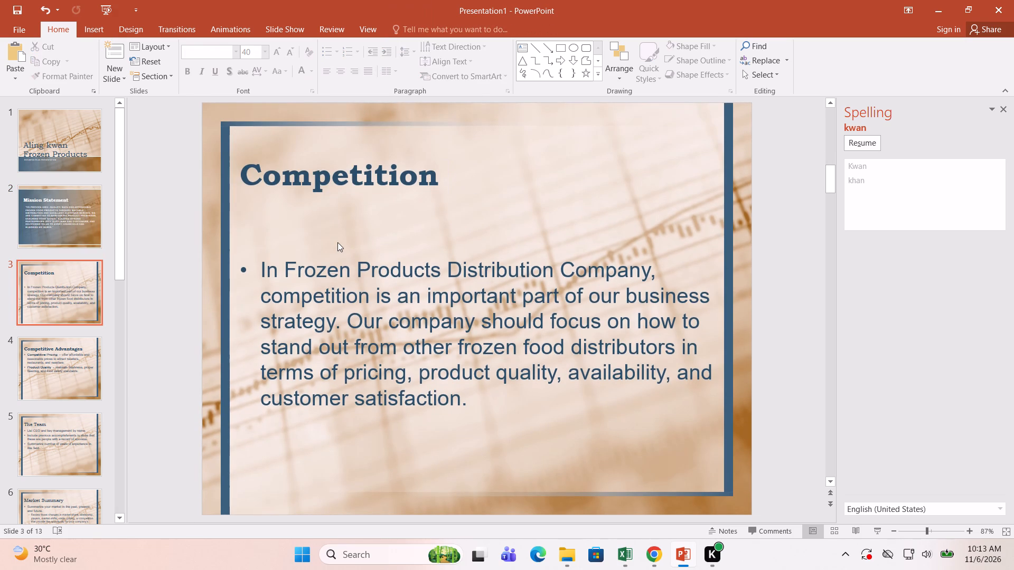
Start a third bullet on the Competitive Advantages slide with the lead phrase "Wide Product Selection -".
scroll(339, 242, down, 1)
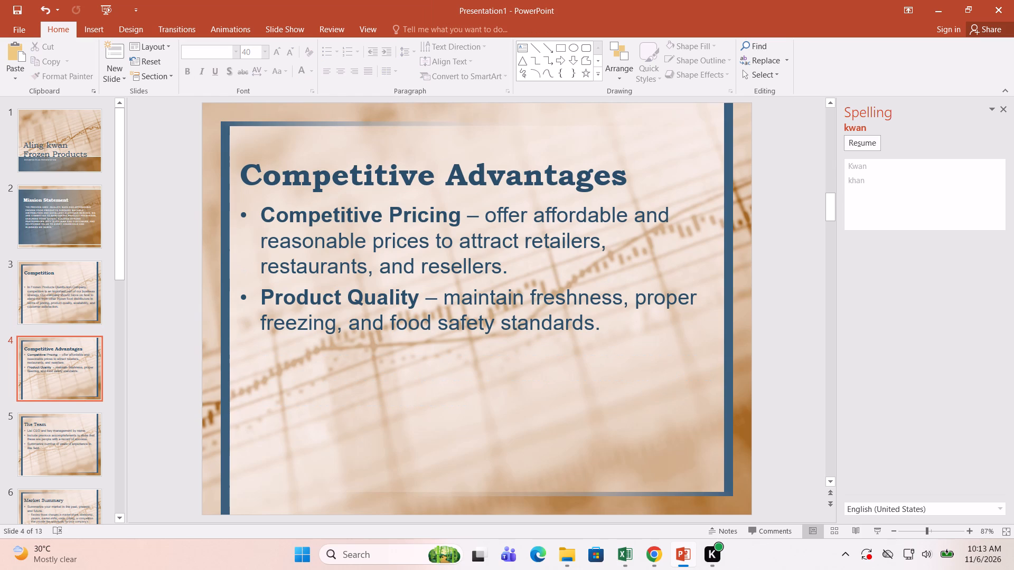
click(606, 325)
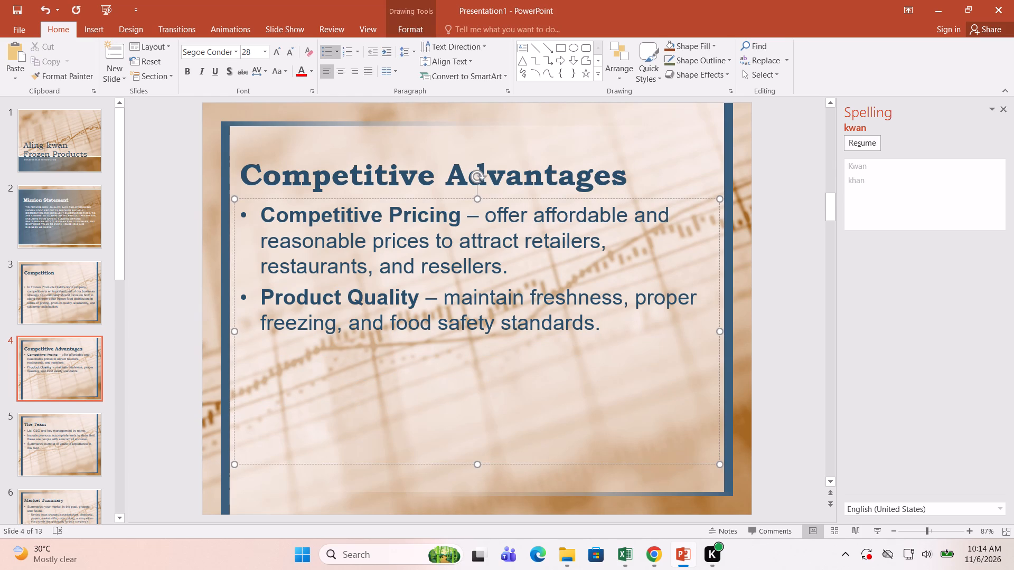
key(Return)
text(wide)
key(space)
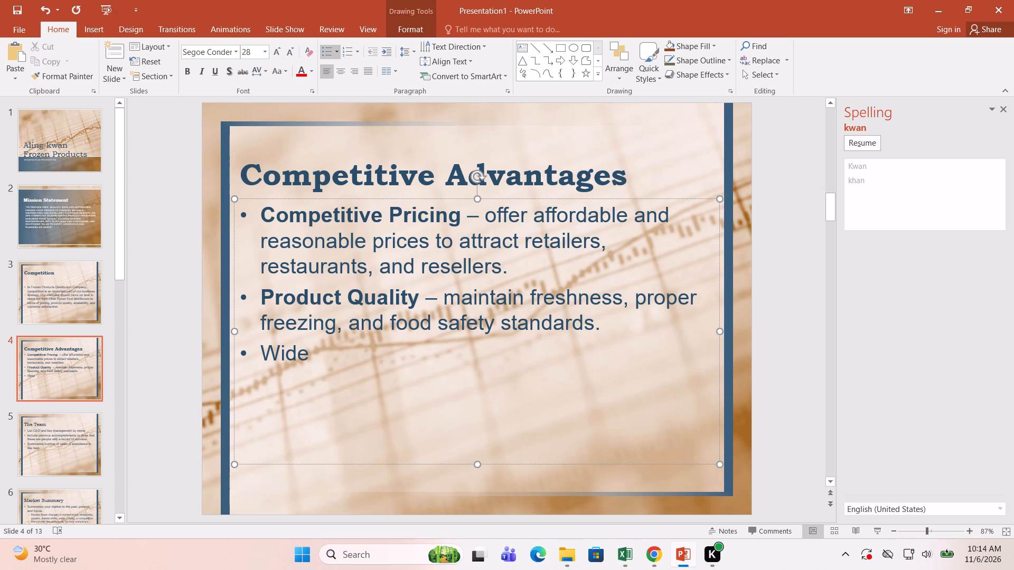
text(product)
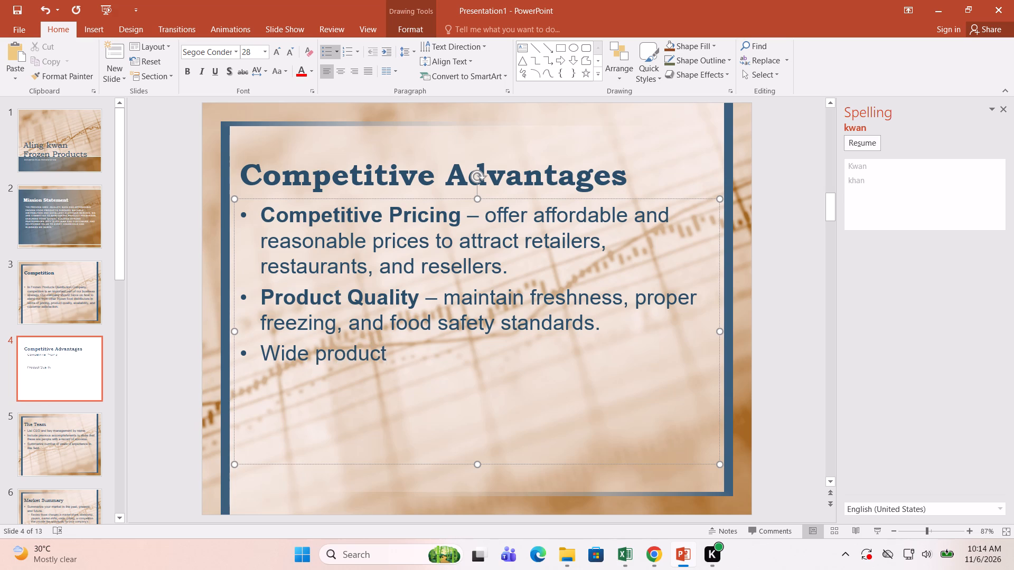
key(space)
key(BackSpace)
key(BackSpace)
key(BackSpace)
key(BackSpace)
key(BackSpace)
key(BackSpace)
key(BackSpace)
key(BackSpace)
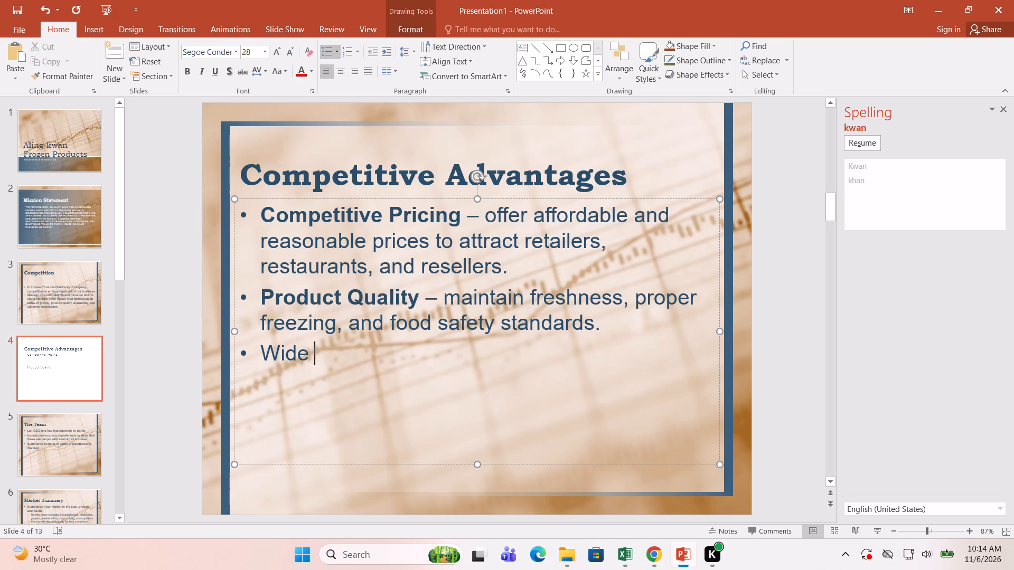
text(Product Selection)
key(space)
text(-)
key(space)
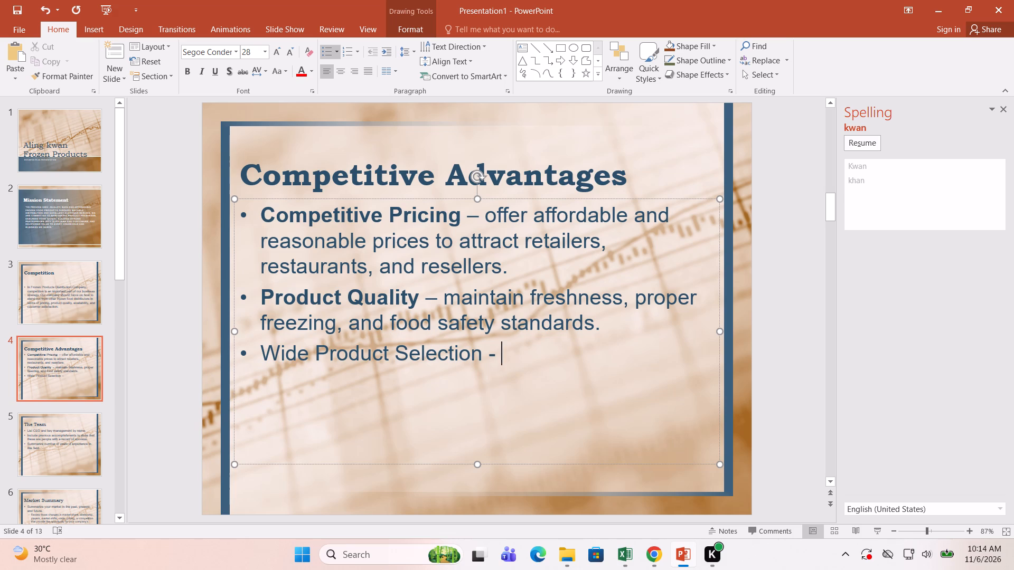
Continue the Wide Product Selection bullet with "offer different frozen products".
text(offer)
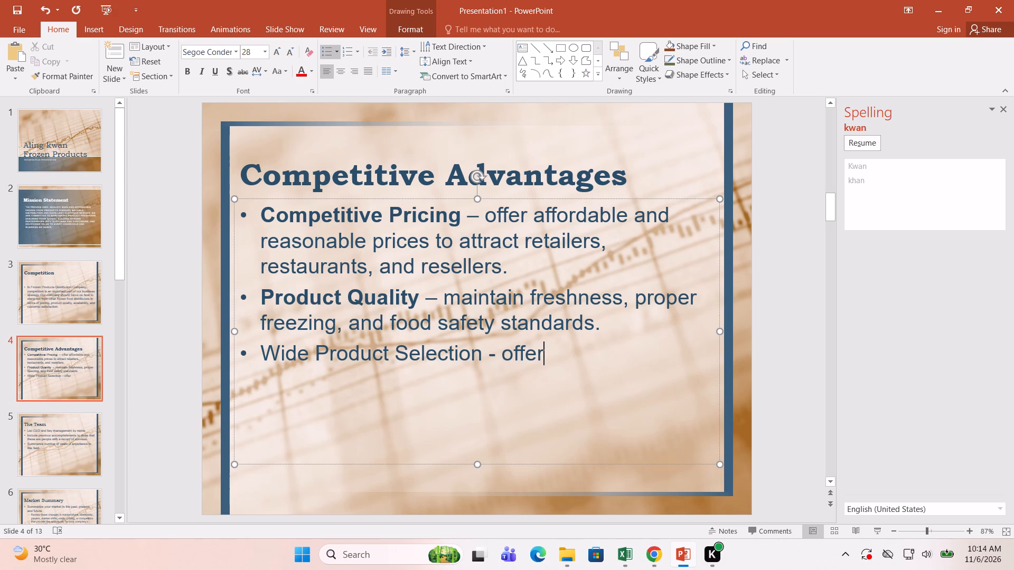
key(space)
text(different)
key(space)
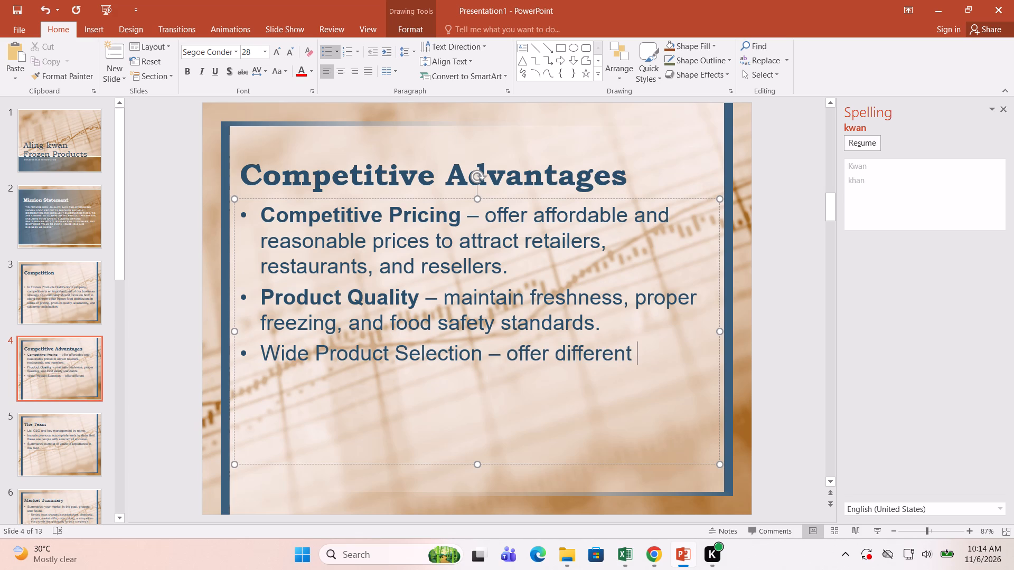
text(fro)
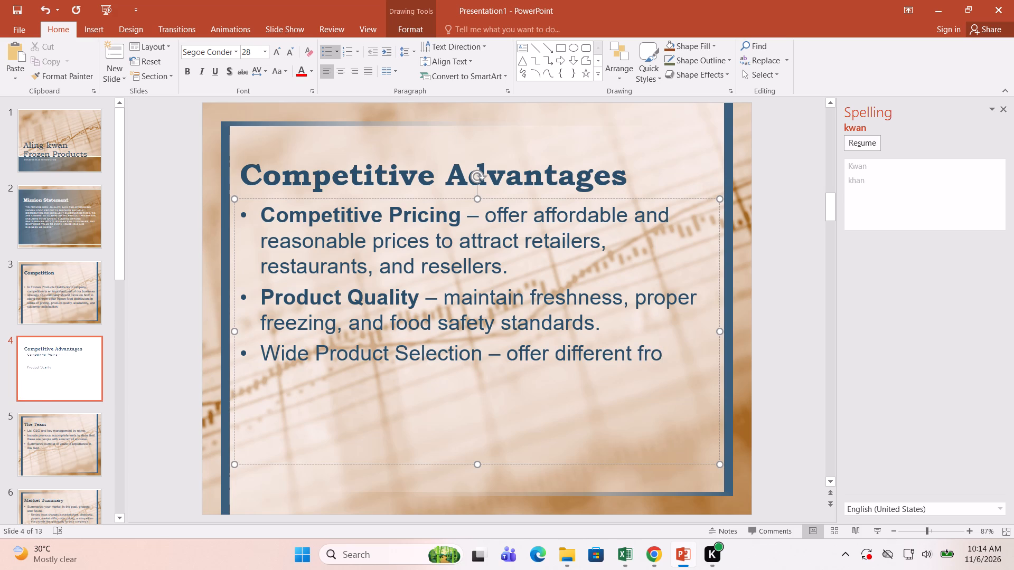
text(zen)
key(space)
text(products)
key(space)
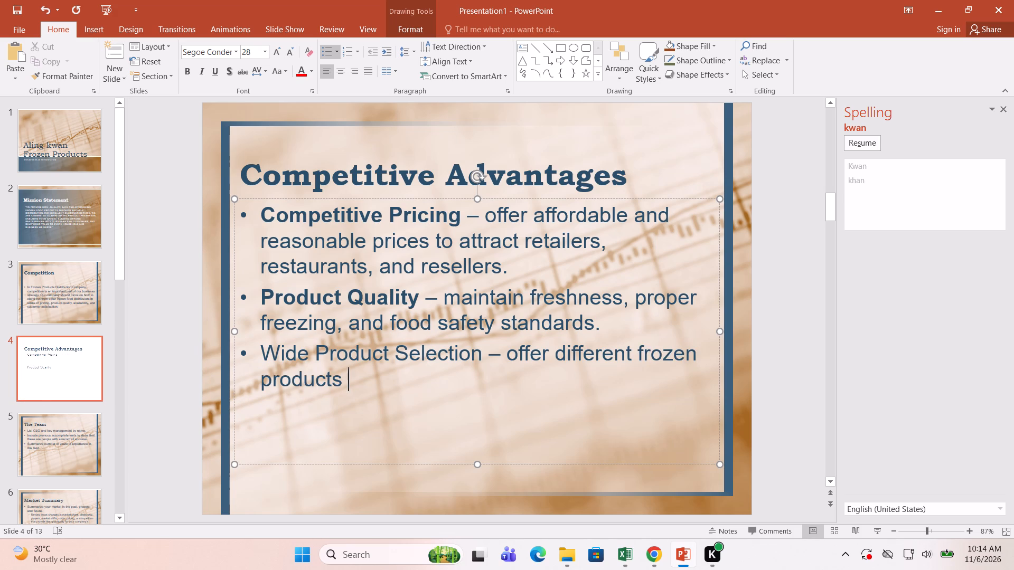
Finish the Wide Product Selection bullet with "such as chicken, pork, beef, seafood, and processed foods.".
text(such as chicken)
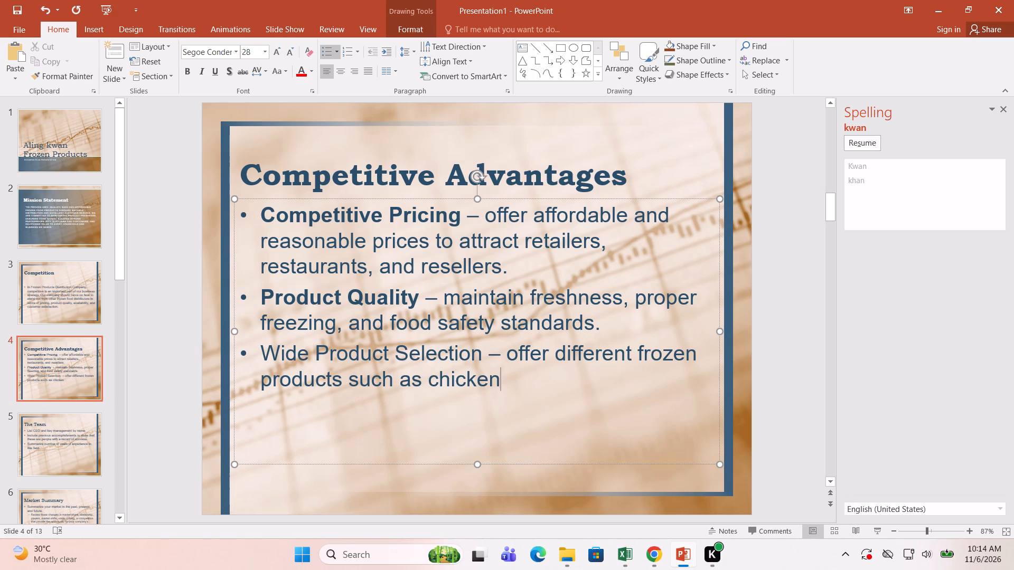
text(, prok)
key(space)
key(BackSpace)
key(BackSpace)
key(BackSpace)
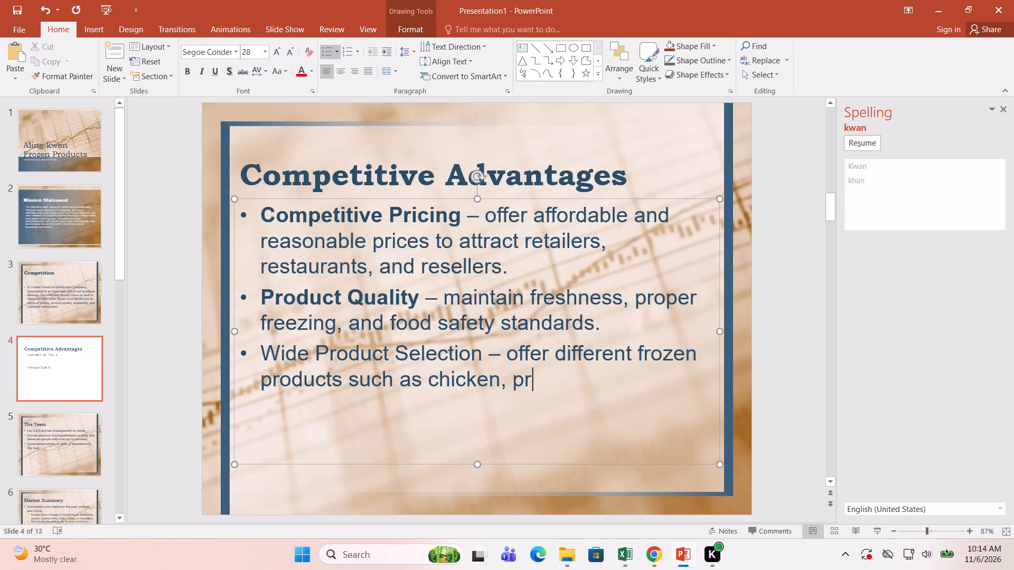
key(BackSpace)
text(ork)
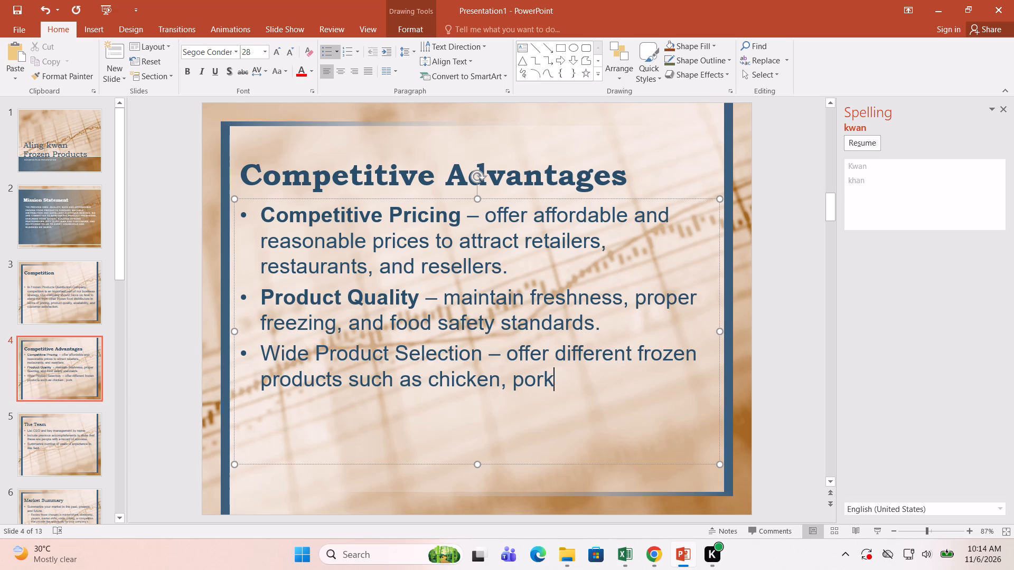
text(,)
key(space)
text(beef)
key(space)
key(BackSpace)
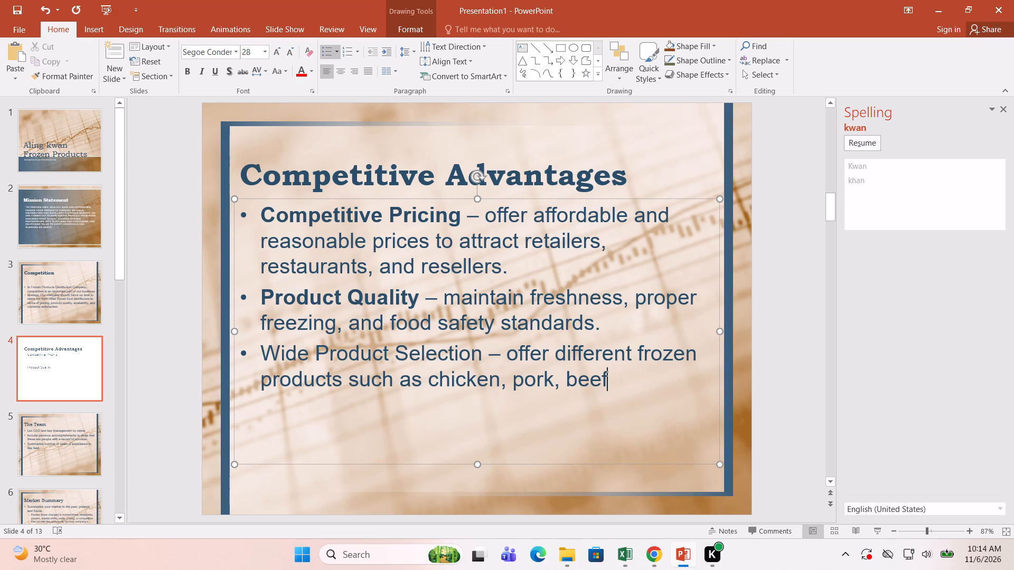
text(, seafood)
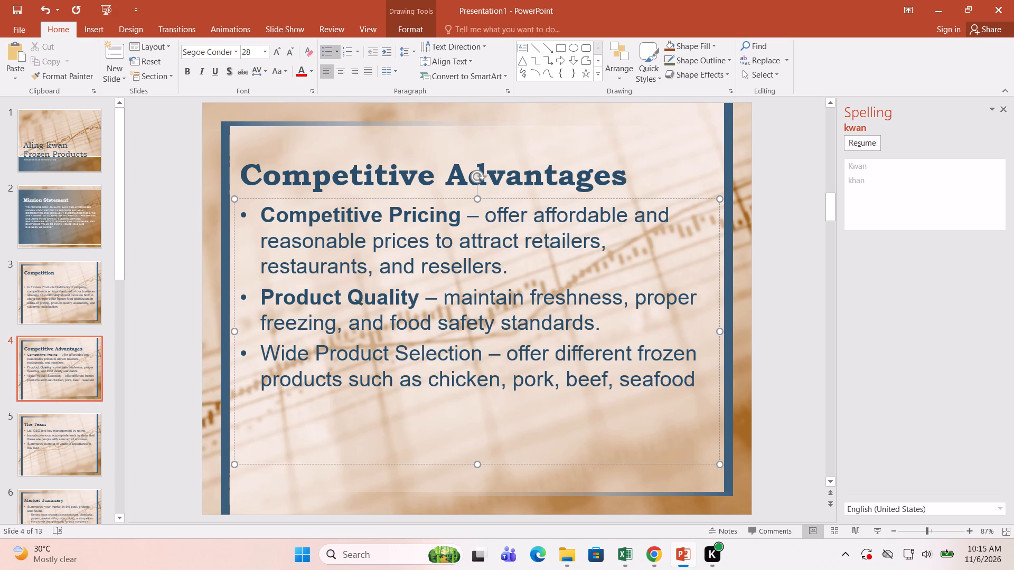
text(, and)
key(space)
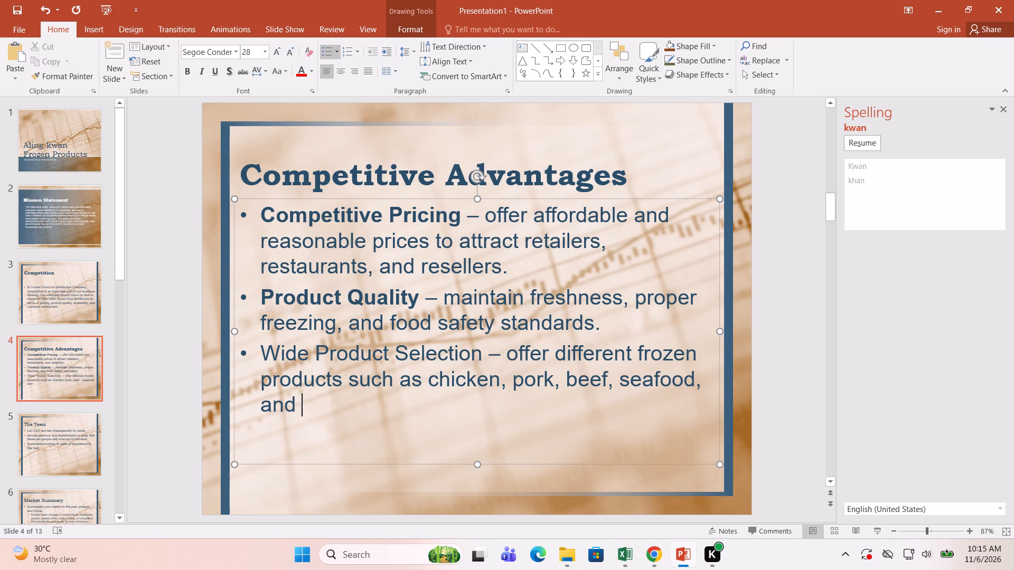
text(proce)
text(ssed foods)
key(space)
key(BackSpace)
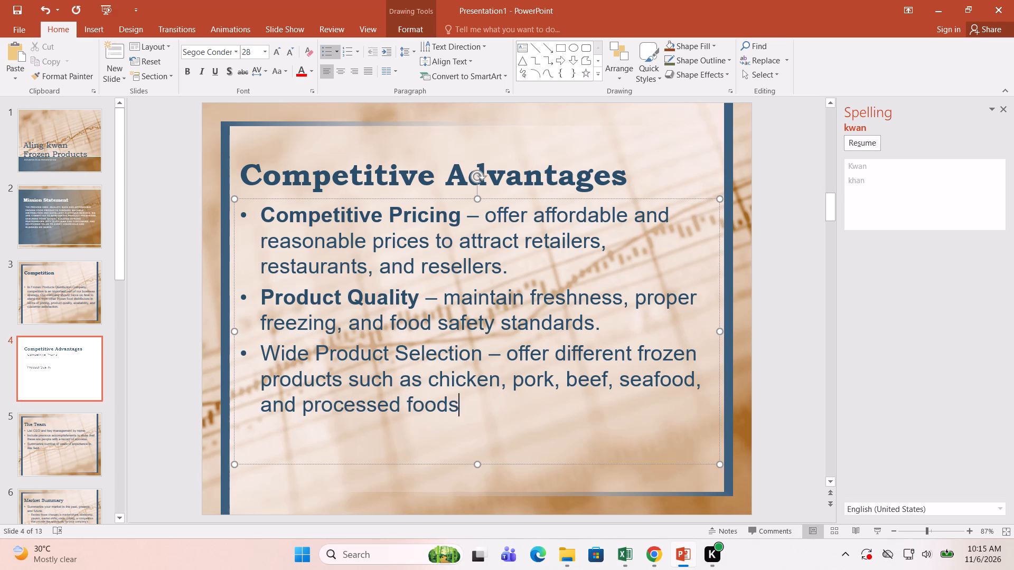
key(period)
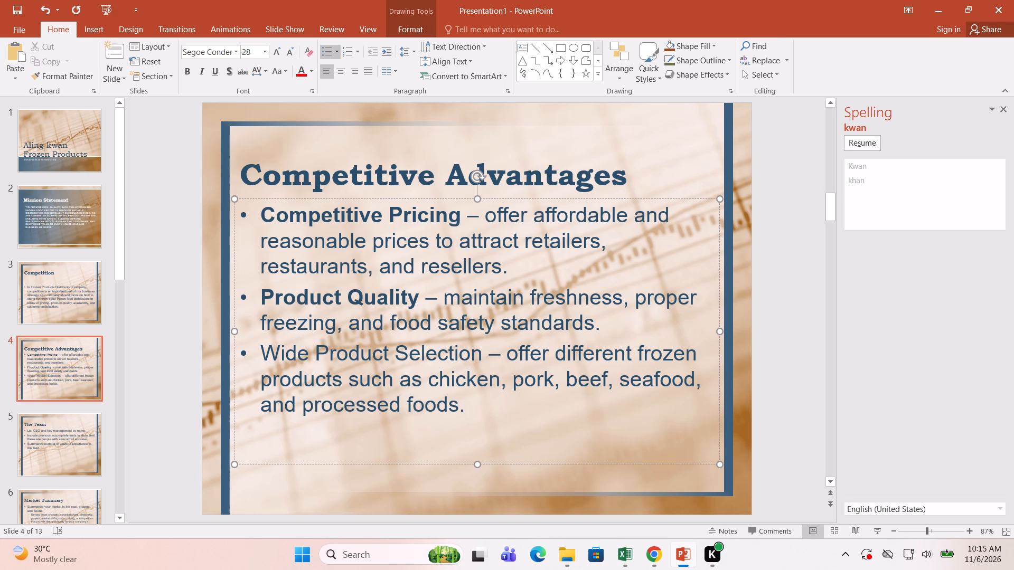
Colour the words "chicken, pork, beef, seafood, and processed foods" red in slide 4's third bullet.
drag(428, 383, 469, 405)
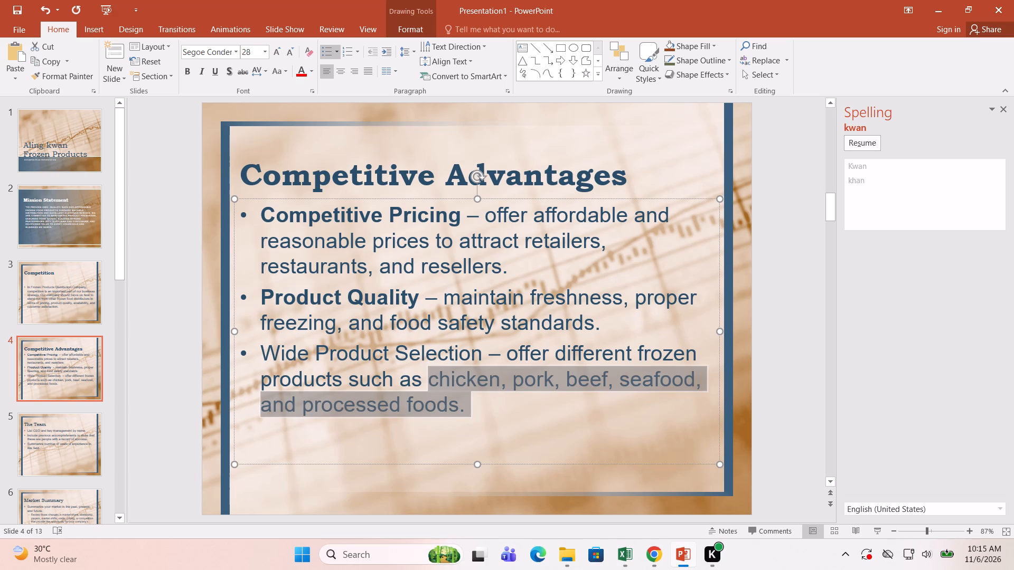
drag(469, 405, 463, 405)
drag(463, 405, 456, 405)
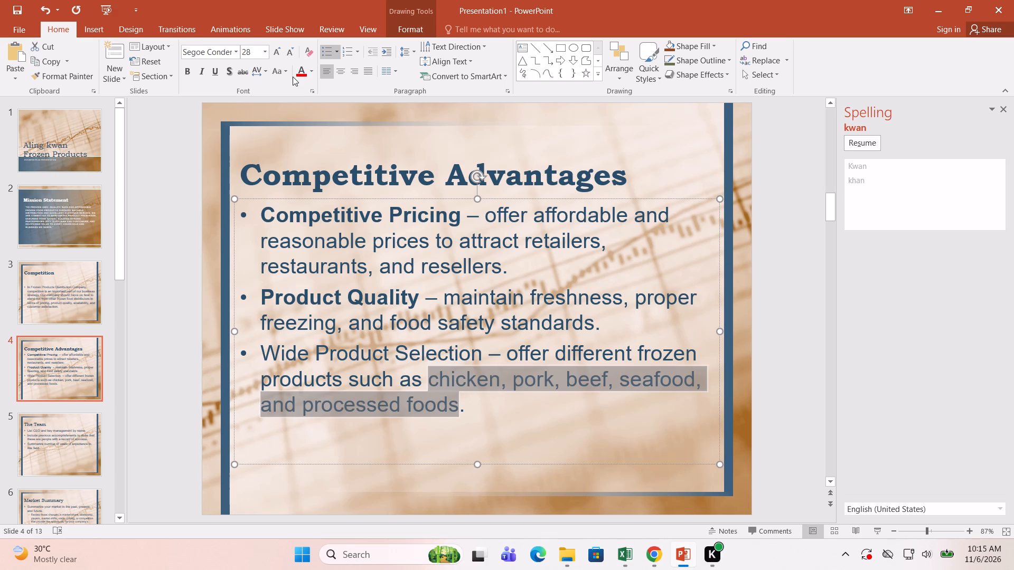
click(287, 68)
click(287, 68)
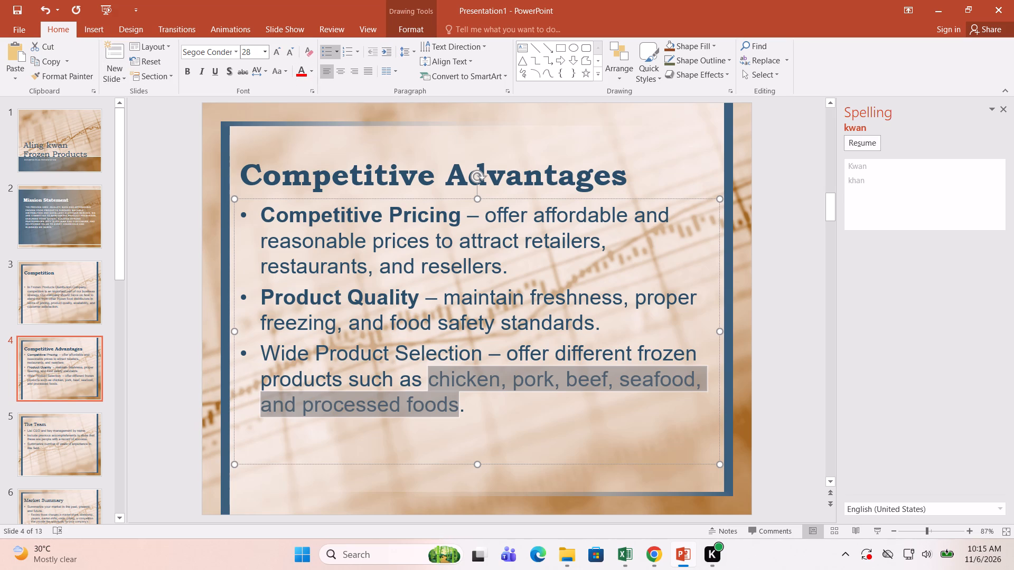
click(90, 29)
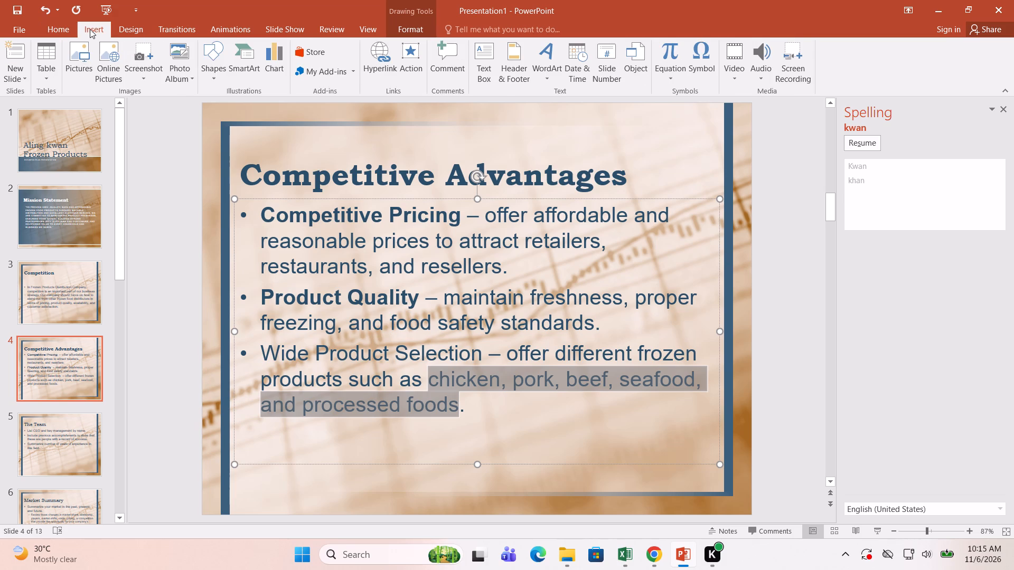
click(111, 29)
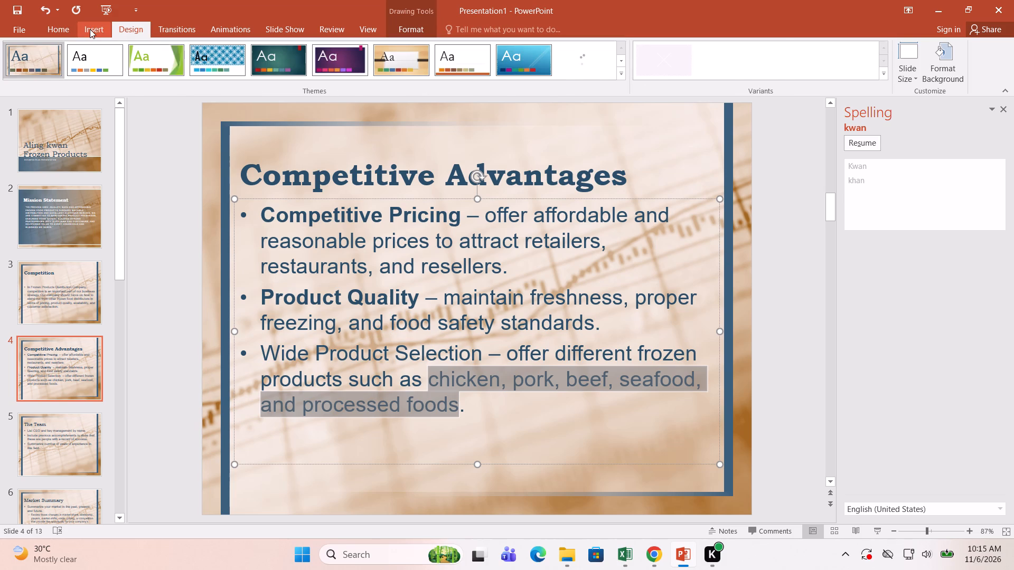
click(90, 29)
click(57, 29)
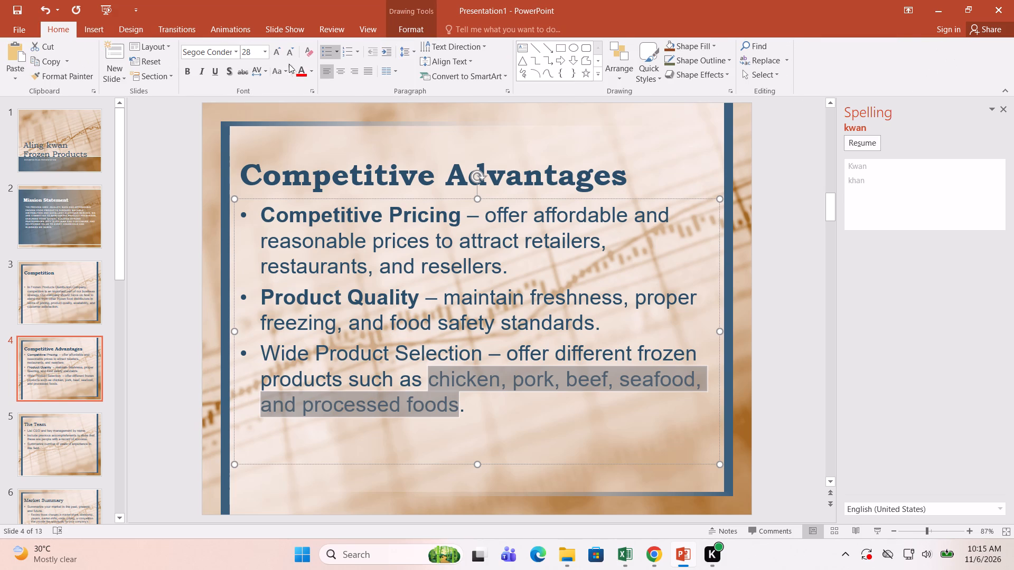
click(302, 74)
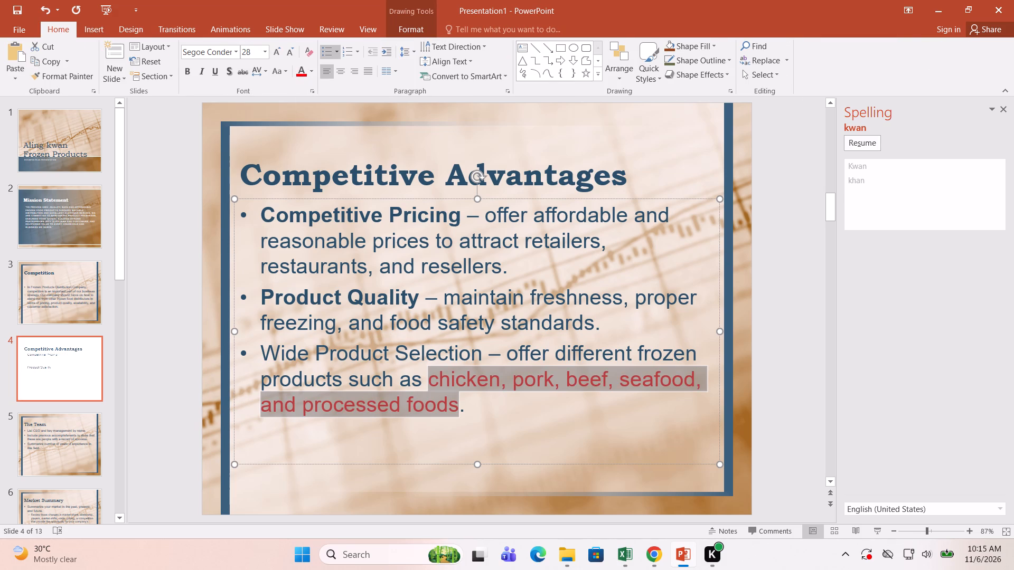
click(543, 436)
Add an empty bullet line below the Wide Product Selection bullet.
click(478, 406)
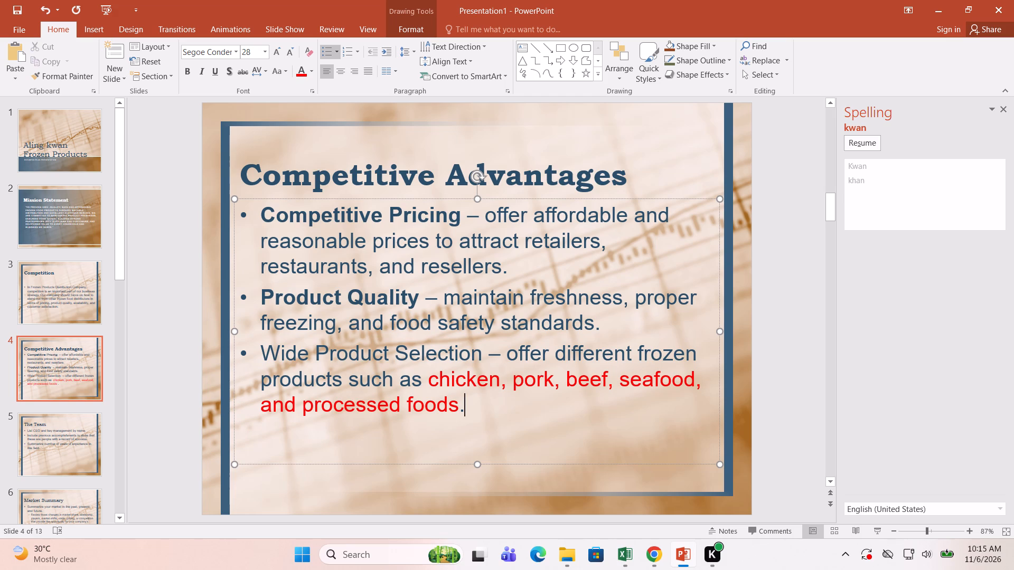
key(Return)
Set the font size of the three written bullets on the Competitive Advantages slide to 20.
drag(469, 409, 379, 340)
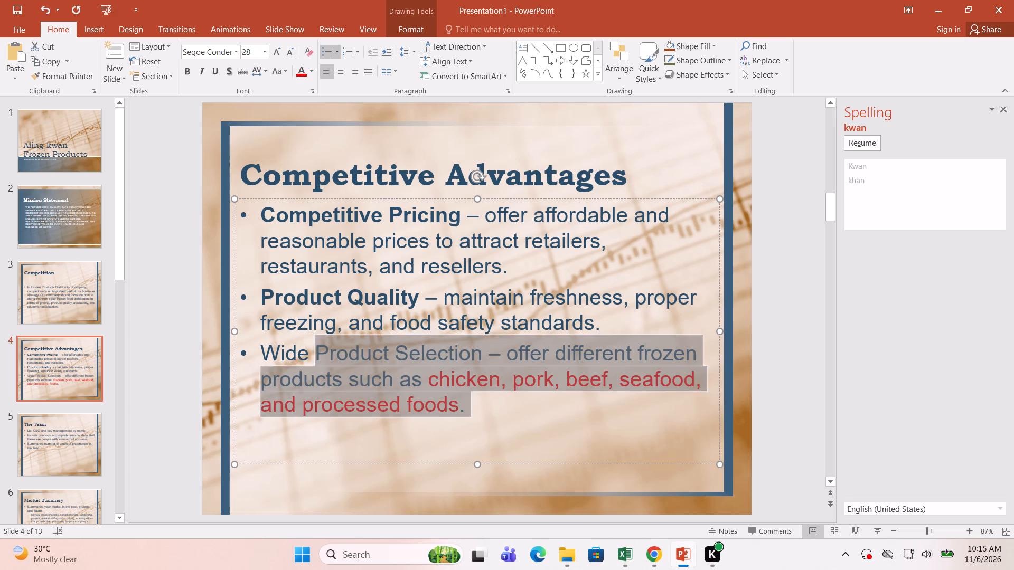
drag(379, 340, 283, 211)
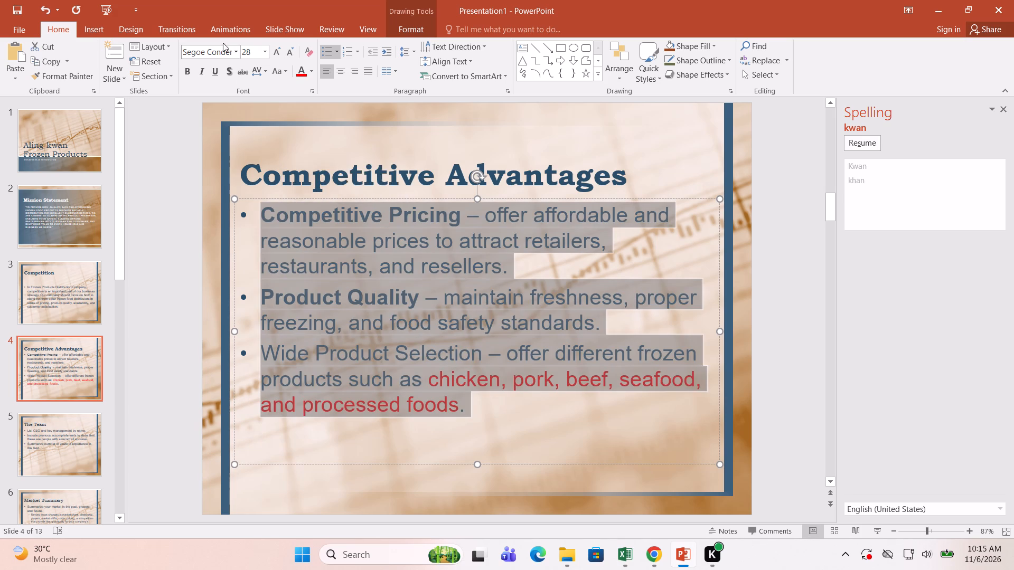
click(252, 50)
text(20)
key(Return)
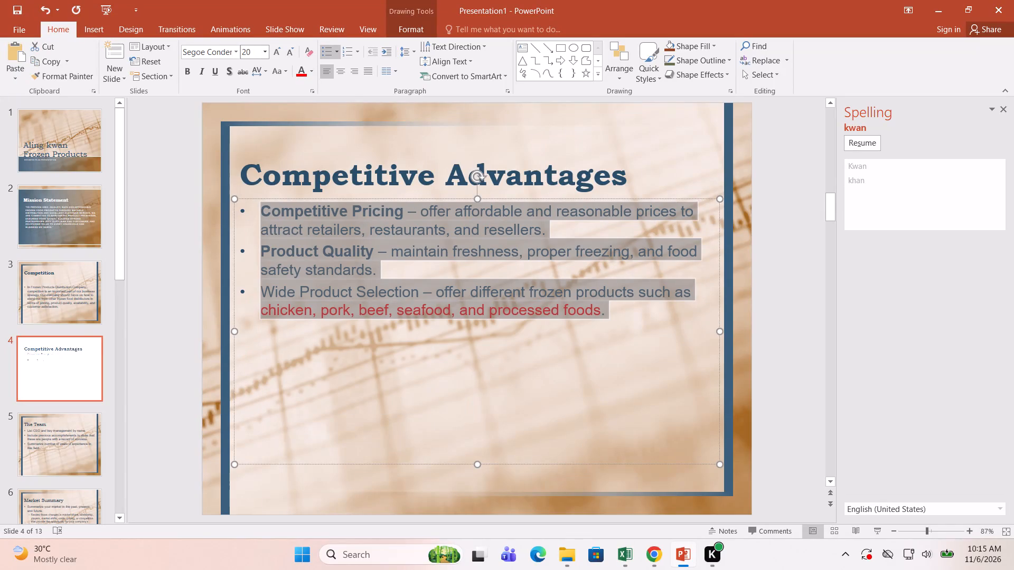
click(333, 346)
click(349, 394)
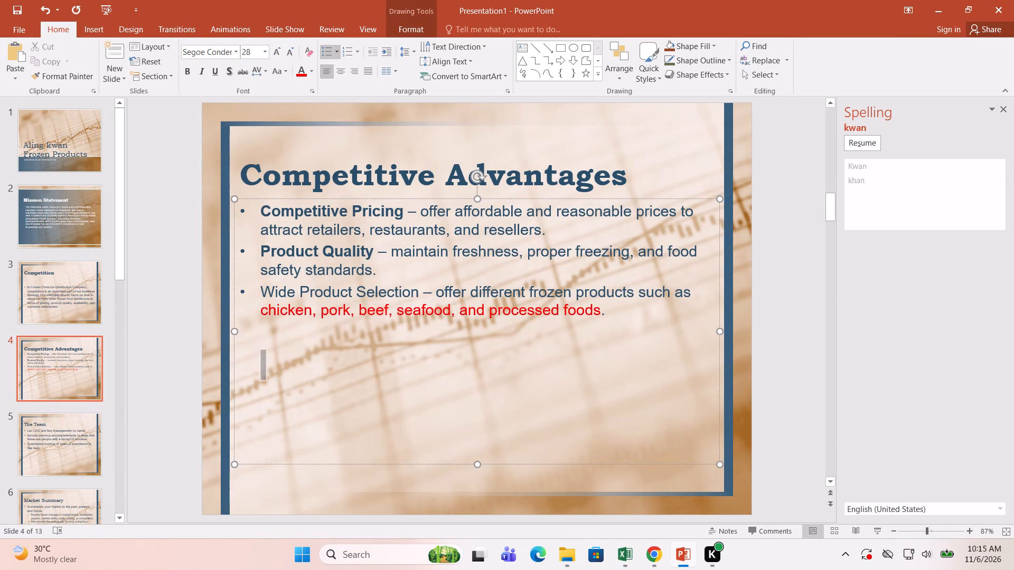
Start a fourth bullet on the Competitive Advantages slide with the heading "Reliable Delivery" followed by a dash.
click(277, 331)
text(reli)
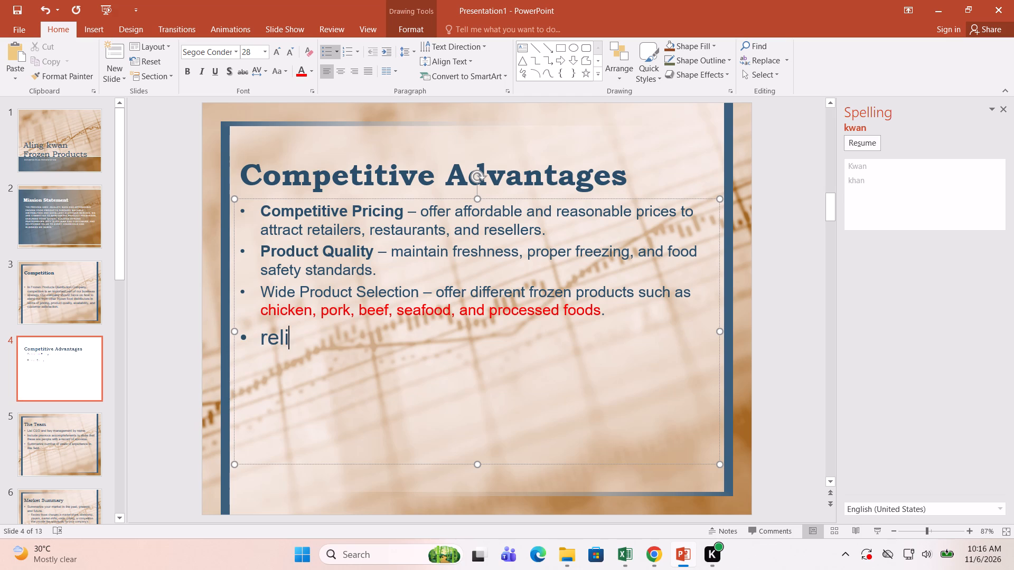
text(ables)
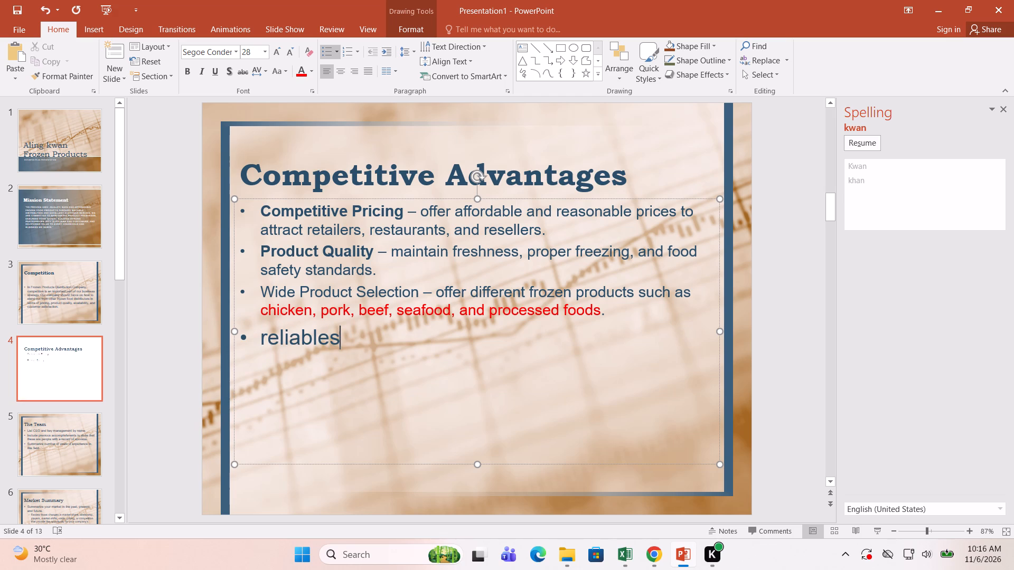
key(BackSpace)
key(space)
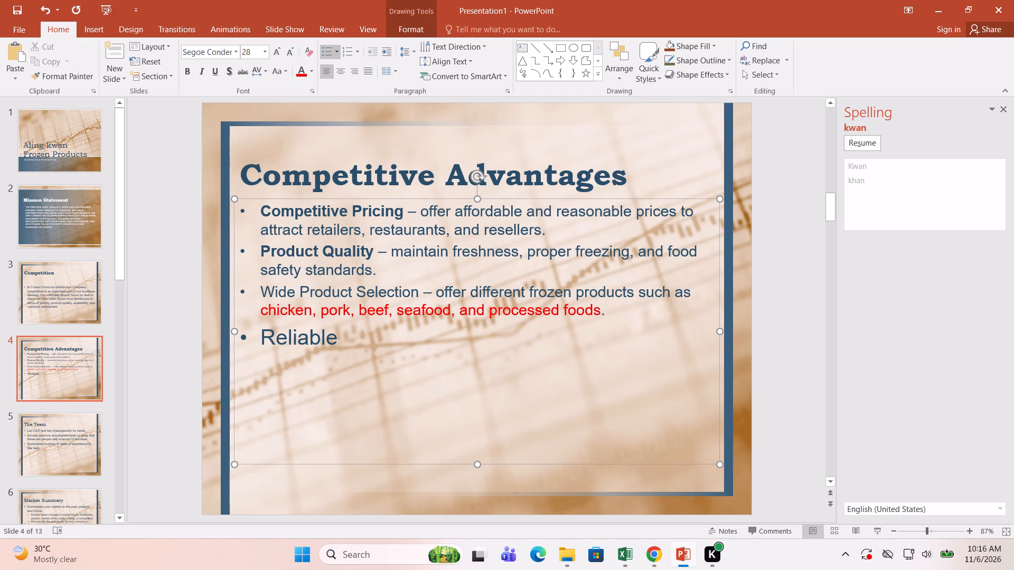
text(de)
text(livery)
key(space)
key(BackSpace)
key(BackSpace)
key(BackSpace)
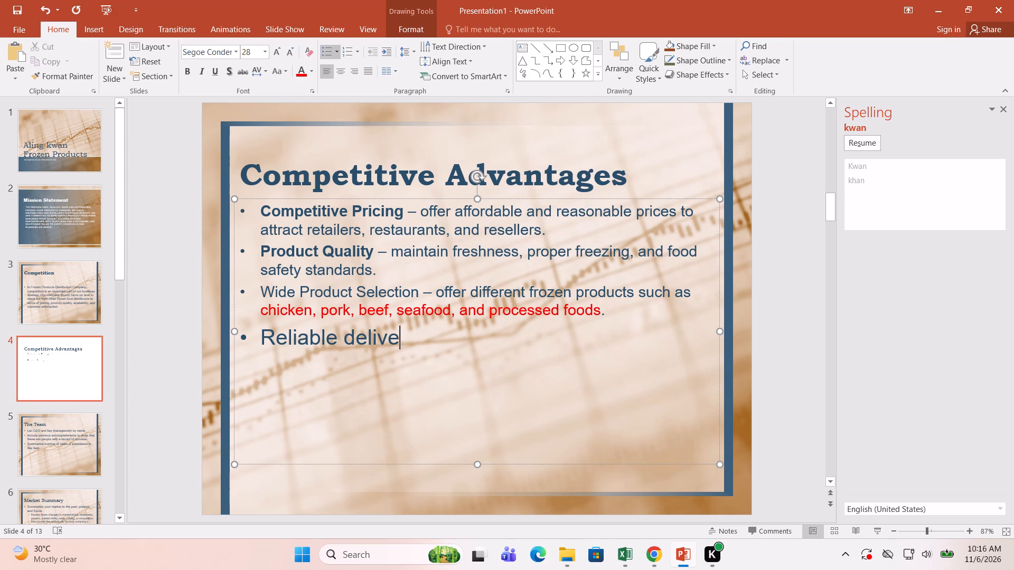
key(BackSpace)
key(BackSpace)
key(BackSpace)
key(BackSpace)
key(BackSpace)
key(BackSpace)
text(Delivery)
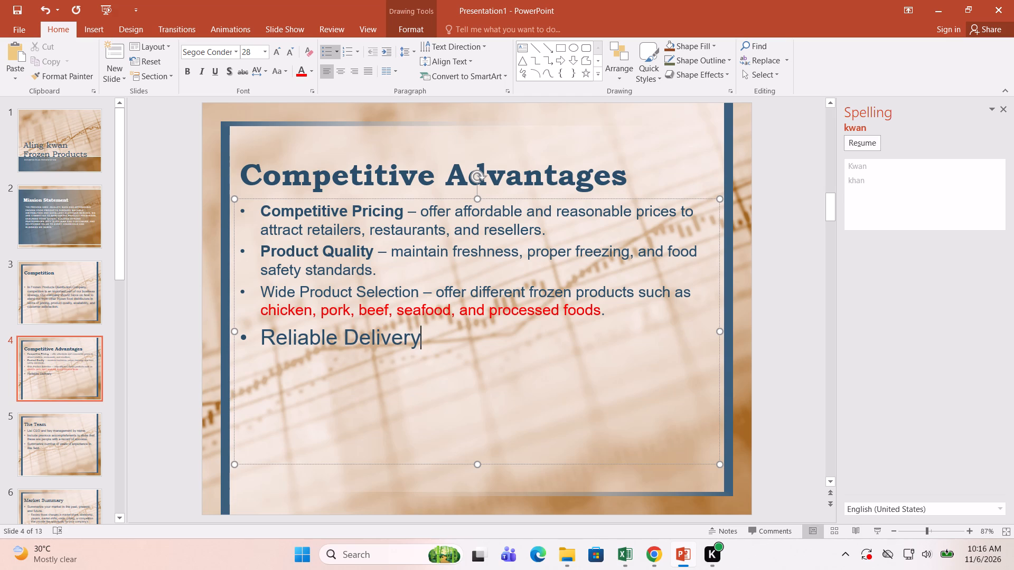
key(space)
text(-)
key(space)
Complete the Reliable Delivery bullet with "ensure timely and consistent delivery to customers." and add an empty bullet line below.
key(e)
text(ns)
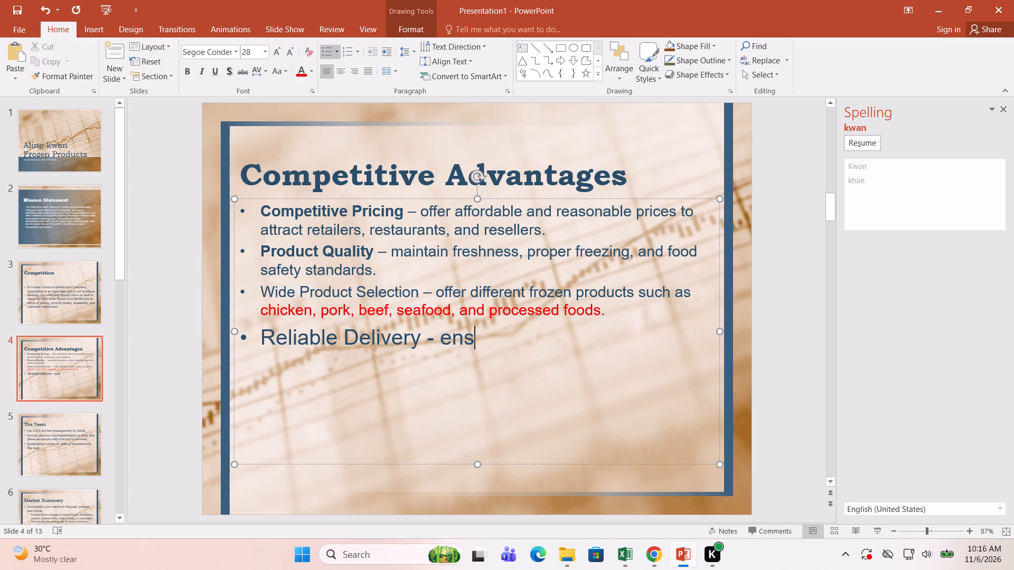
text(ure)
key(space)
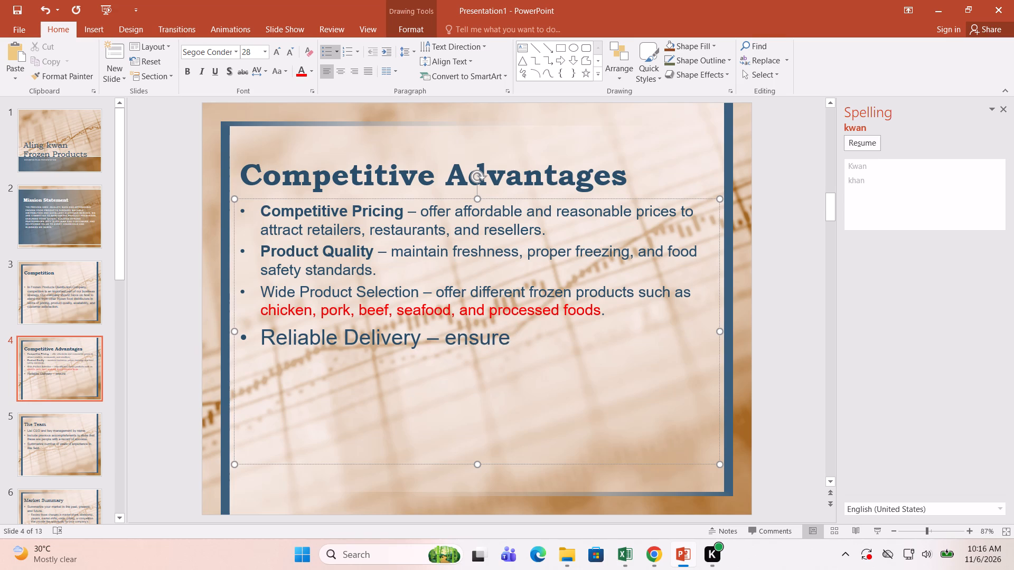
text(timely)
key(space)
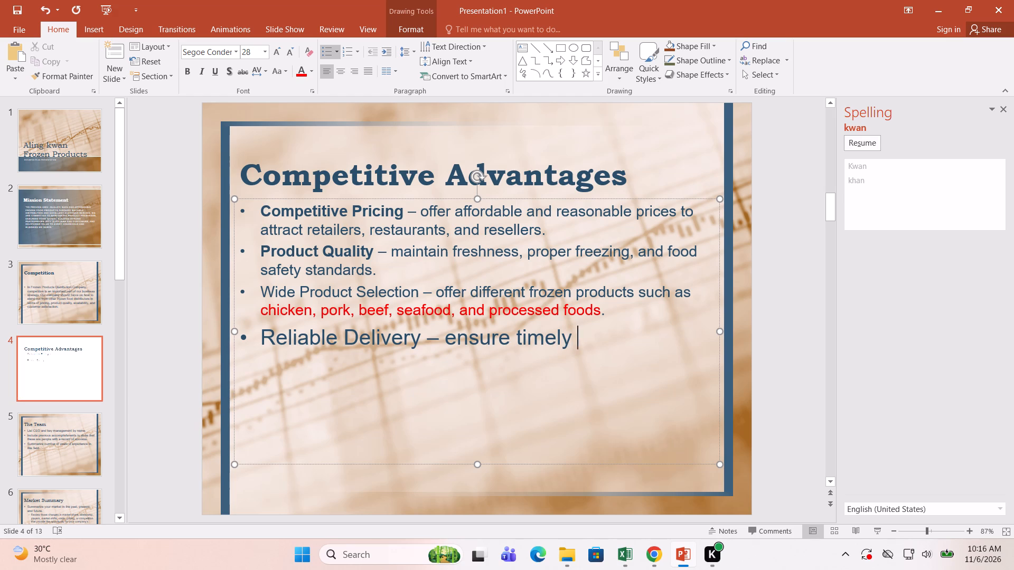
text(and)
key(space)
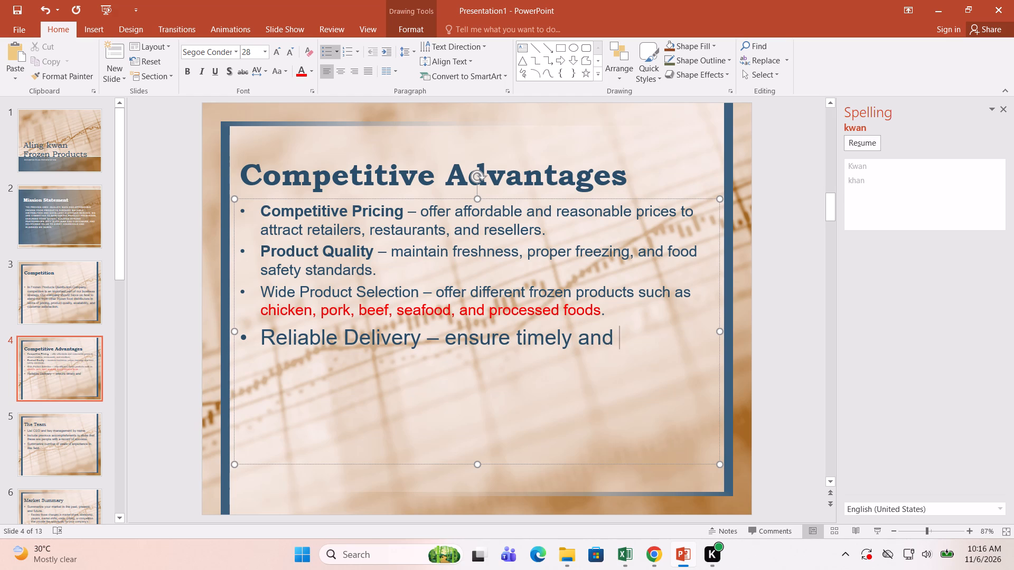
text(consistent)
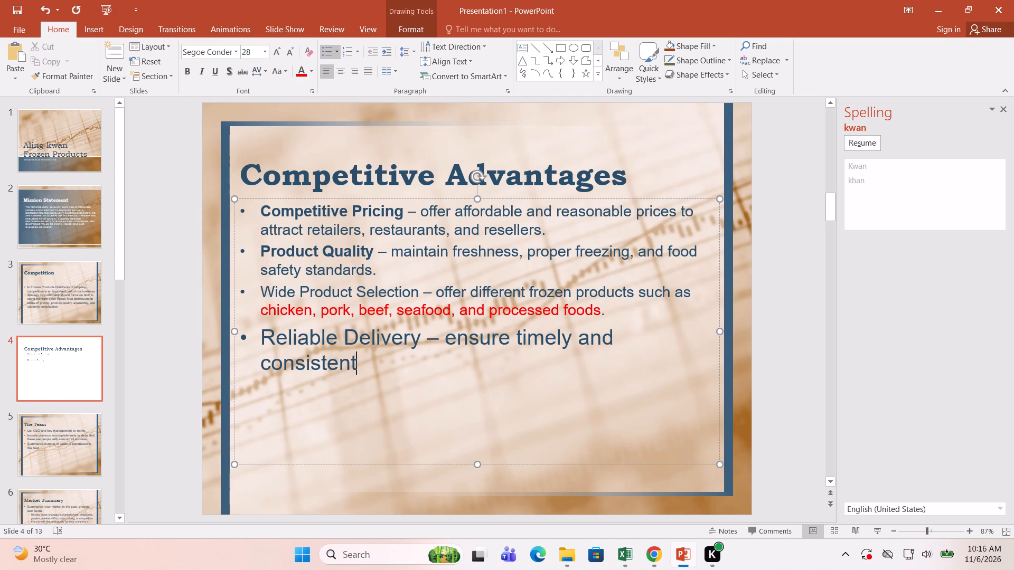
key(space)
text(delivery to customers)
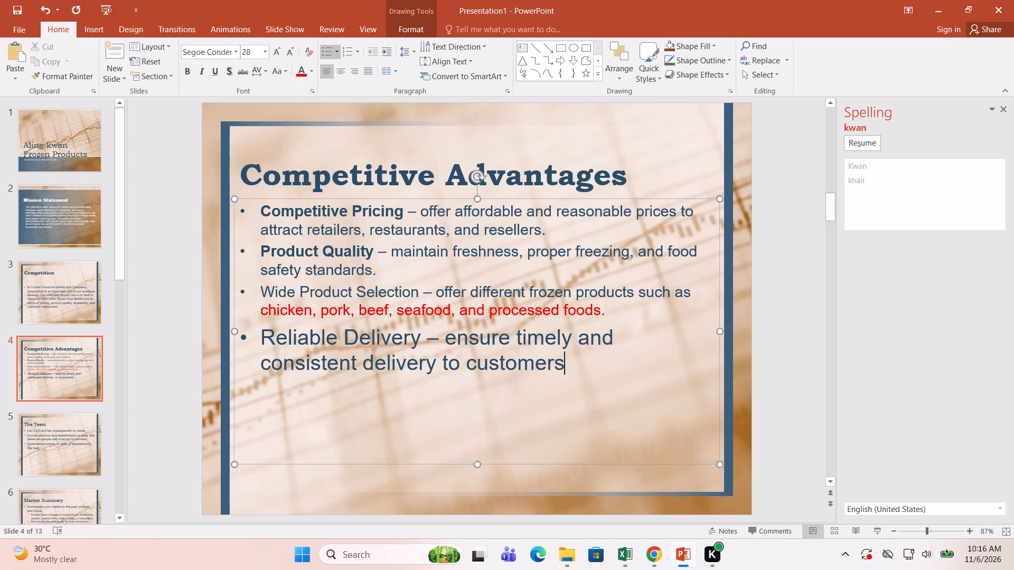
key(period)
key(Return)
Make the heading "Wide Product Selection" bold in the third bullet.
drag(420, 291, 277, 296)
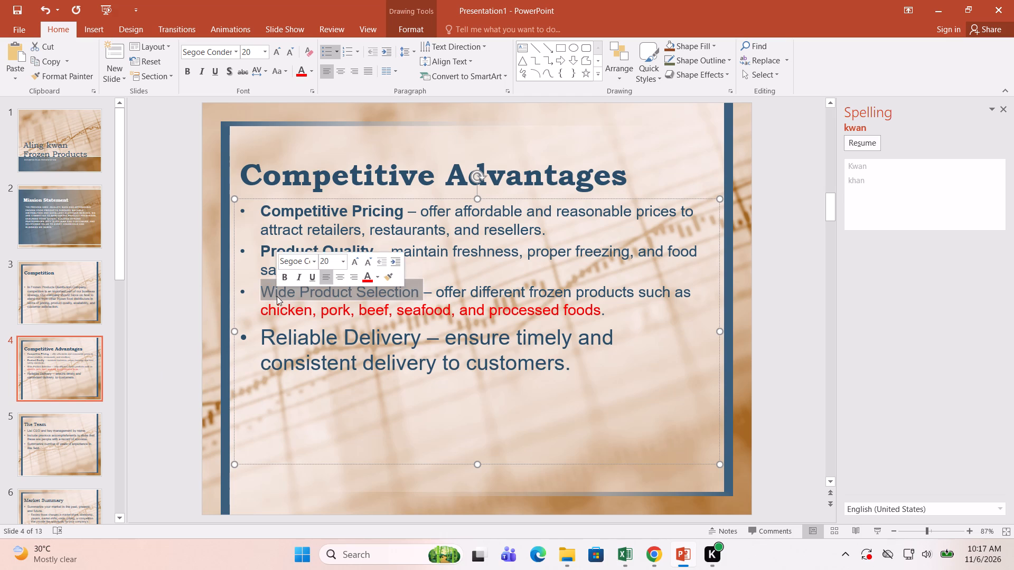
key(ctrl+b)
click(392, 410)
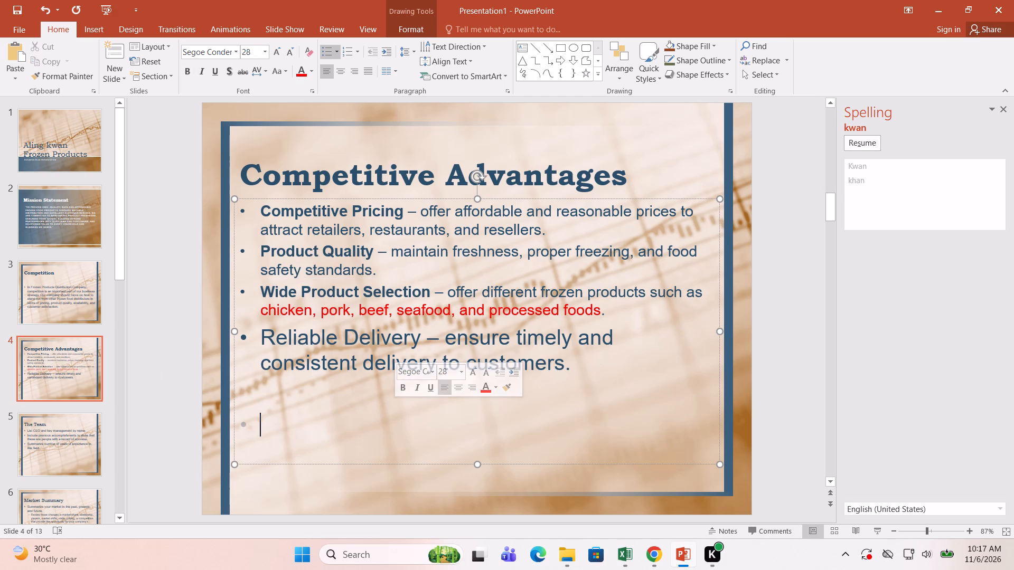
Set the font size of the whole Reliable Delivery bullet to 20.
drag(565, 376, 321, 338)
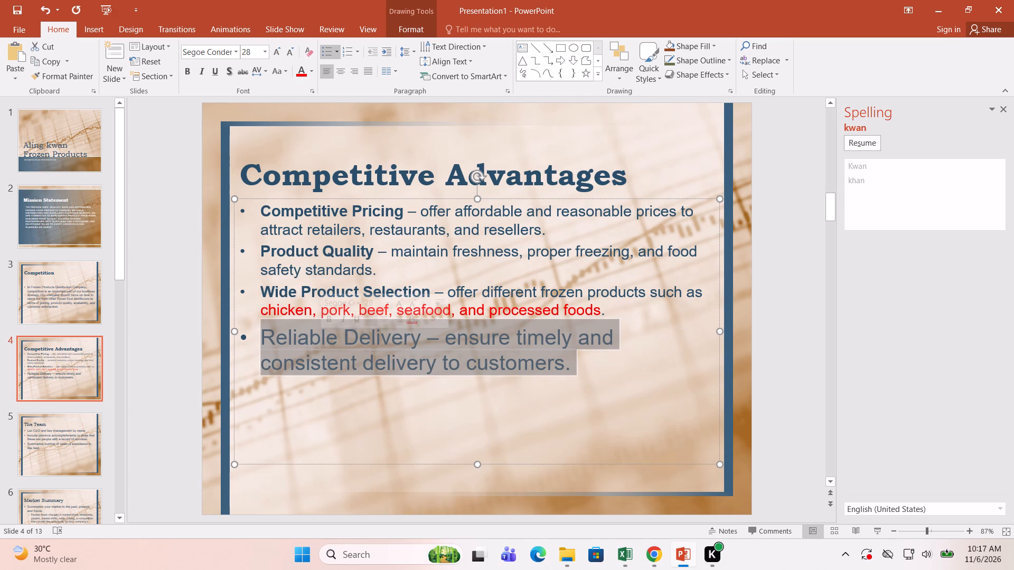
click(578, 370)
drag(575, 367, 328, 330)
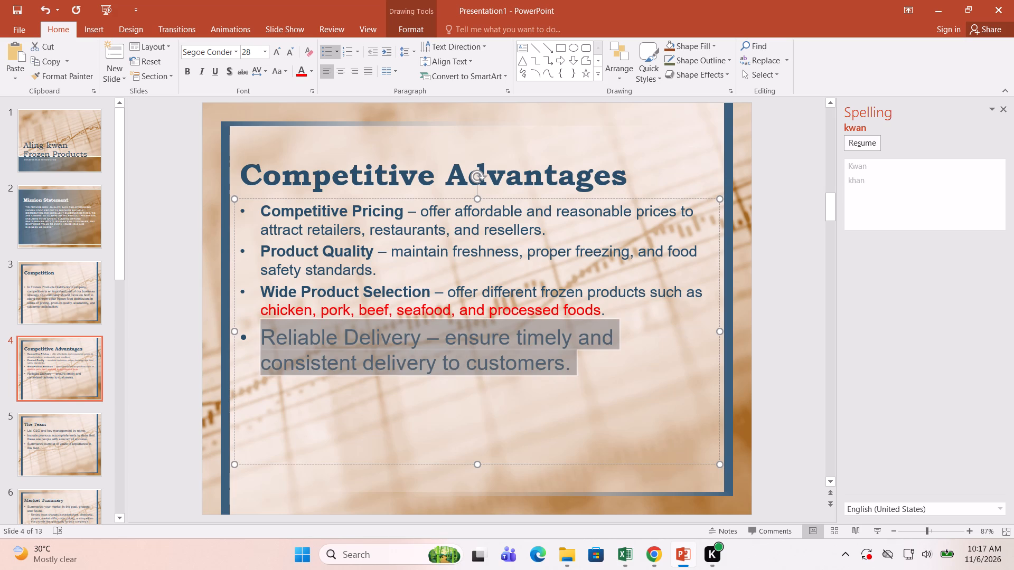
click(252, 50)
text(20)
key(Return)
click(394, 413)
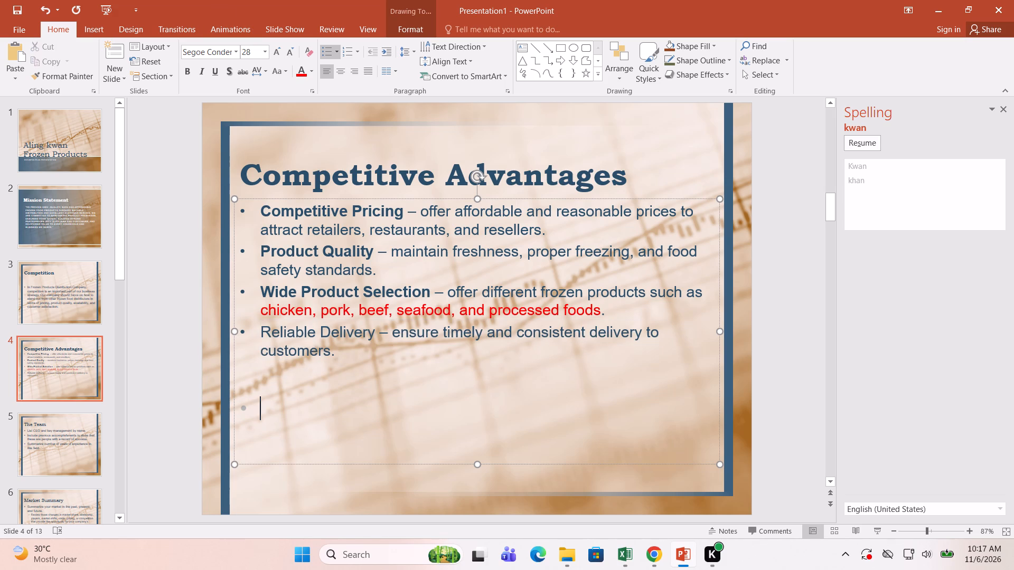
Make the heading "Reliable Delivery" bold in the fourth bullet.
drag(374, 334, 308, 331)
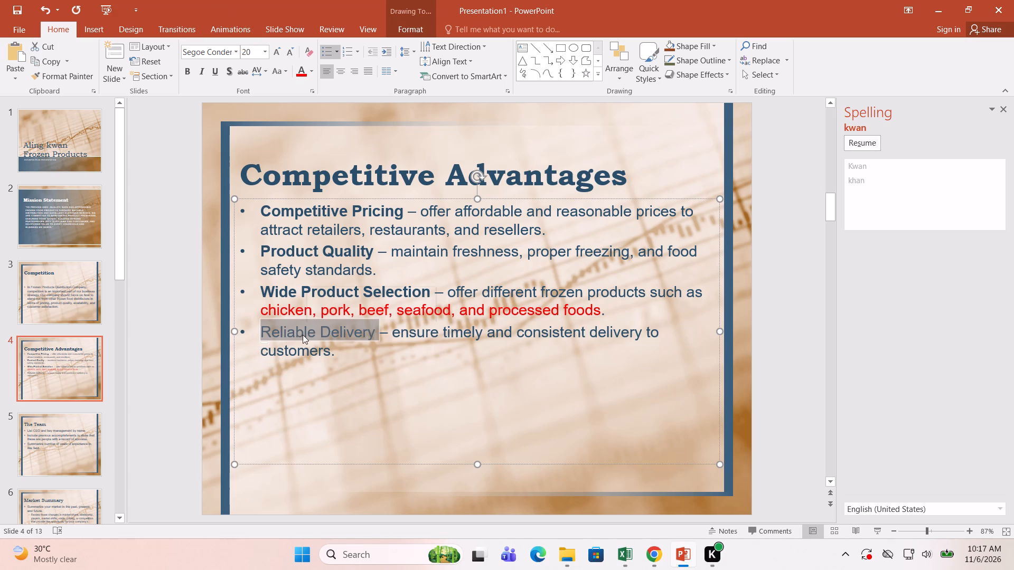
key(ctrl+b)
click(385, 404)
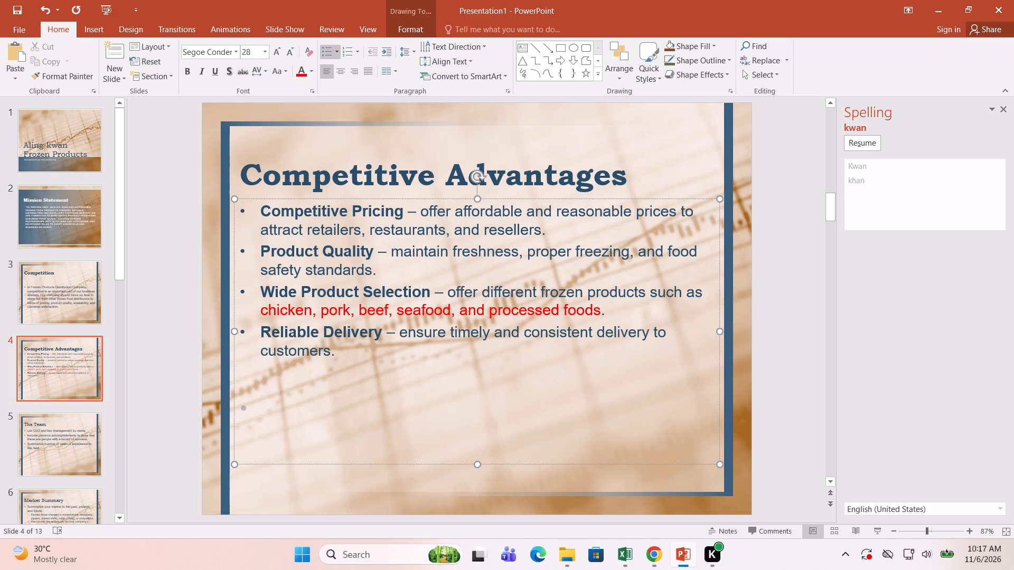
Start a fifth bullet directly below the Reliable Delivery bullet with the heading "Strong Supplier Relationships" followed by a dash.
click(342, 352)
key(Return)
text(Stro)
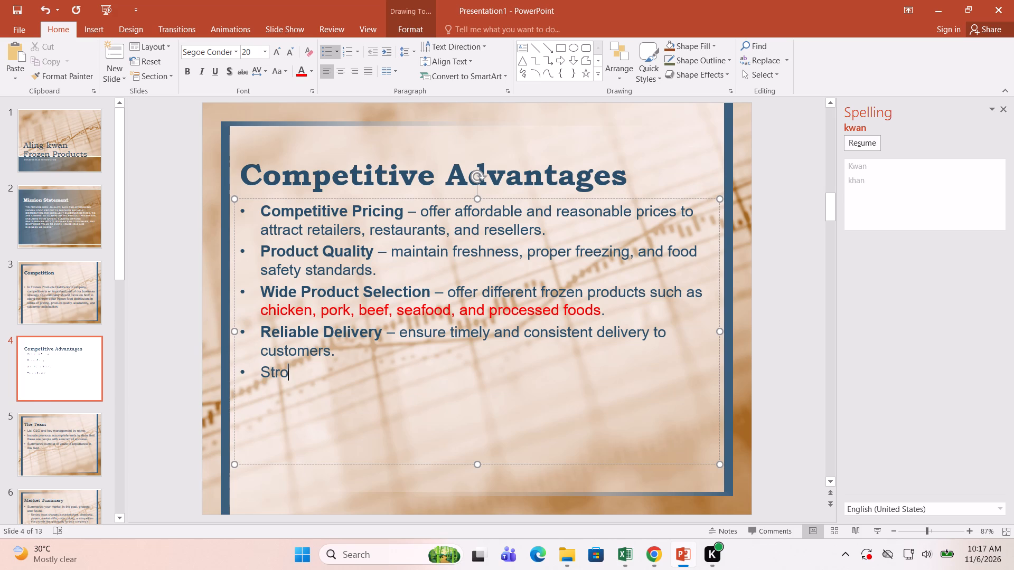
text(ng)
key(space)
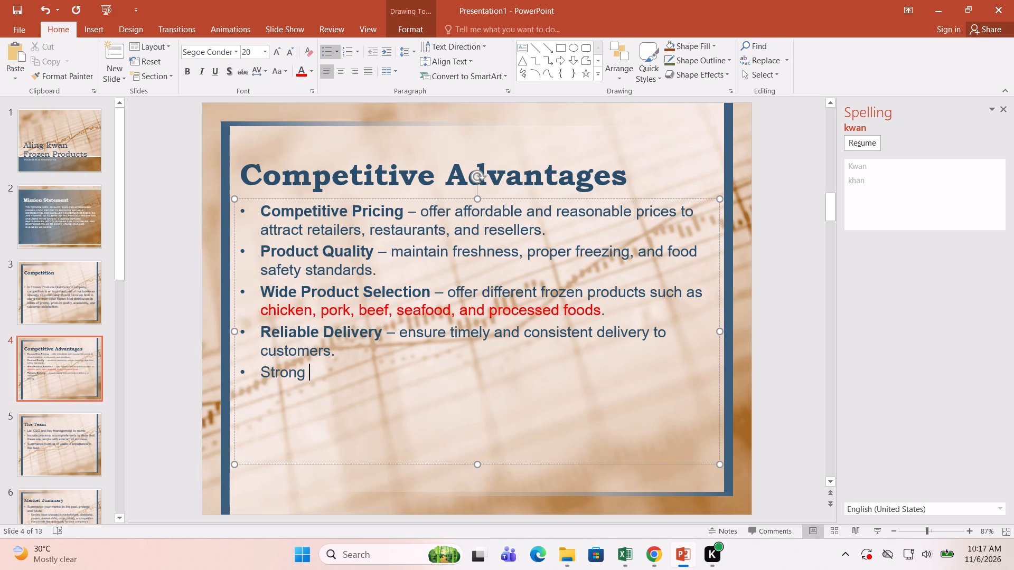
text(Supplier)
key(space)
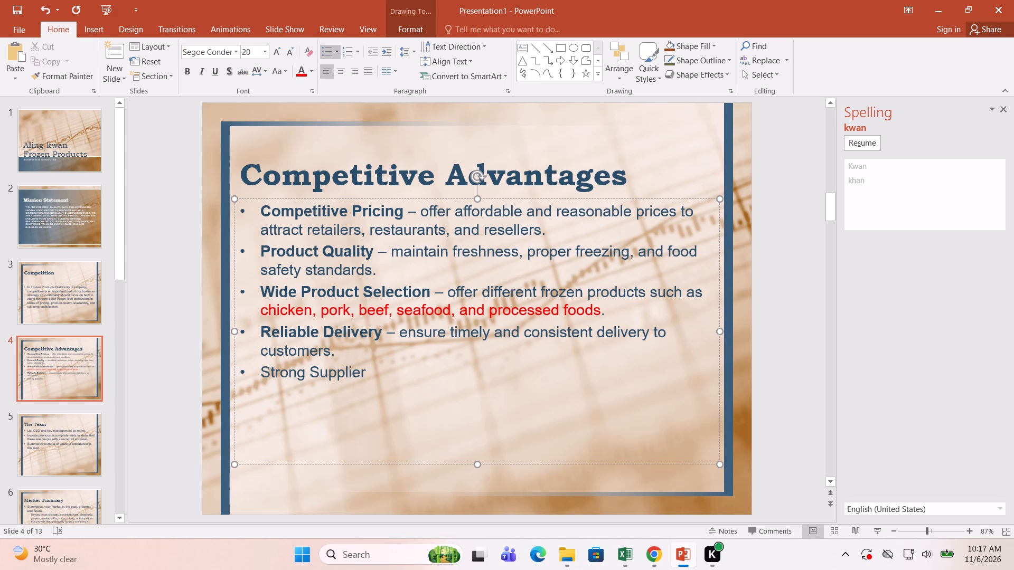
text(Relationships)
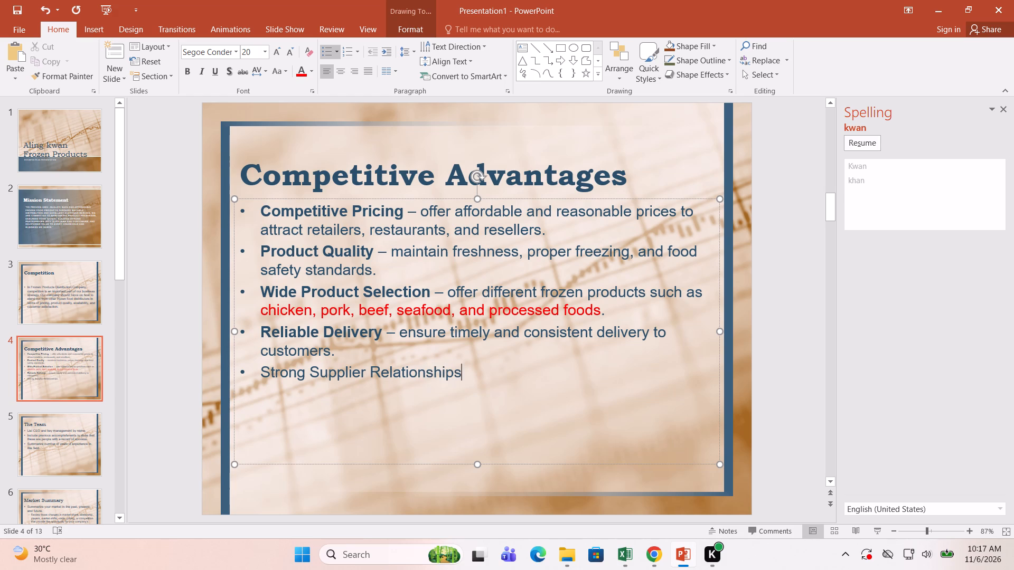
key(space)
text(-)
key(space)
Complete the Strong Supplier Relationships bullet with "maintain dependable suppliers and stable product availability" and add an empty bullet line below.
text(maintain)
key(space)
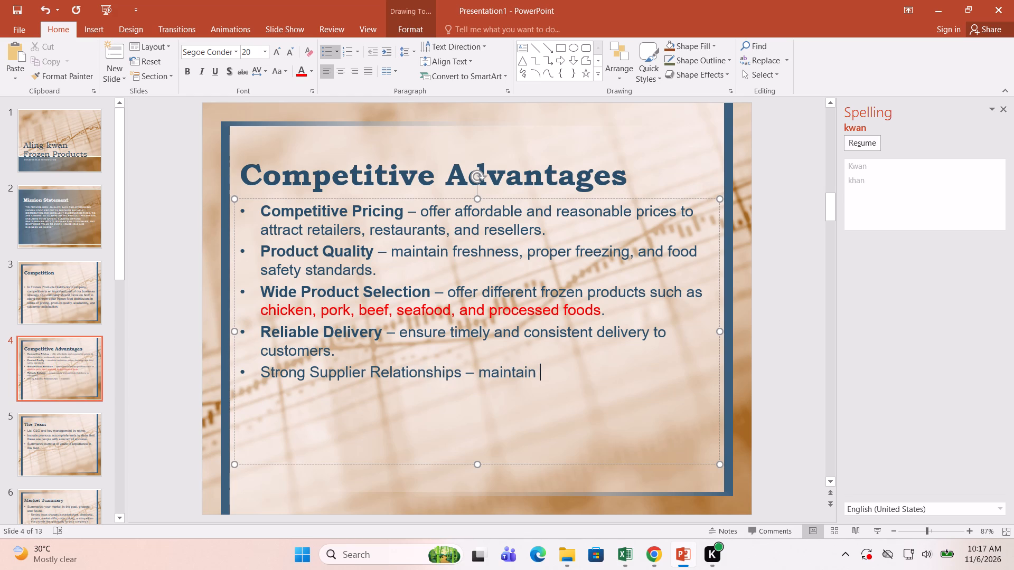
text(dependable)
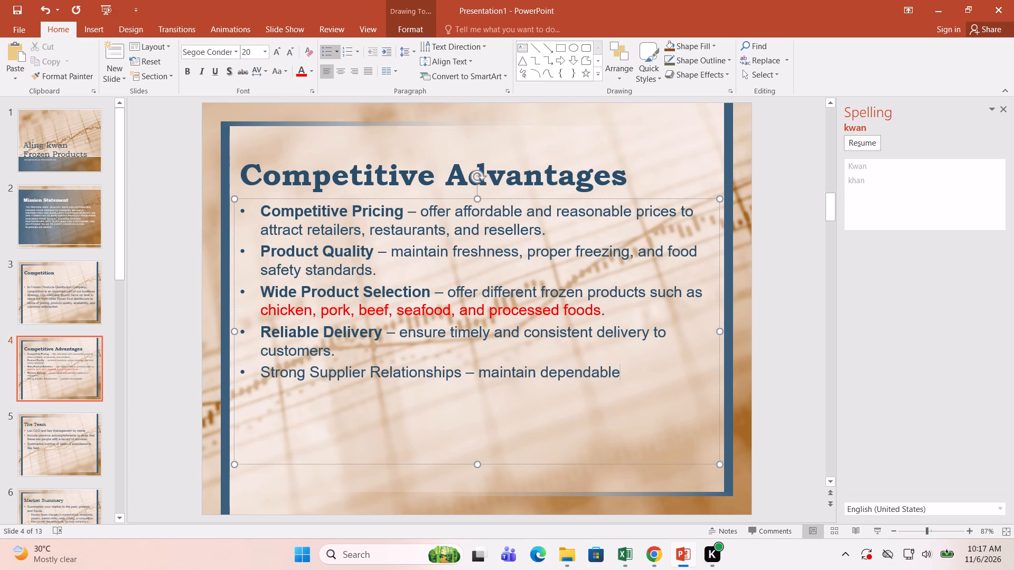
key(space)
text(suppliers)
key(space)
text(and stable)
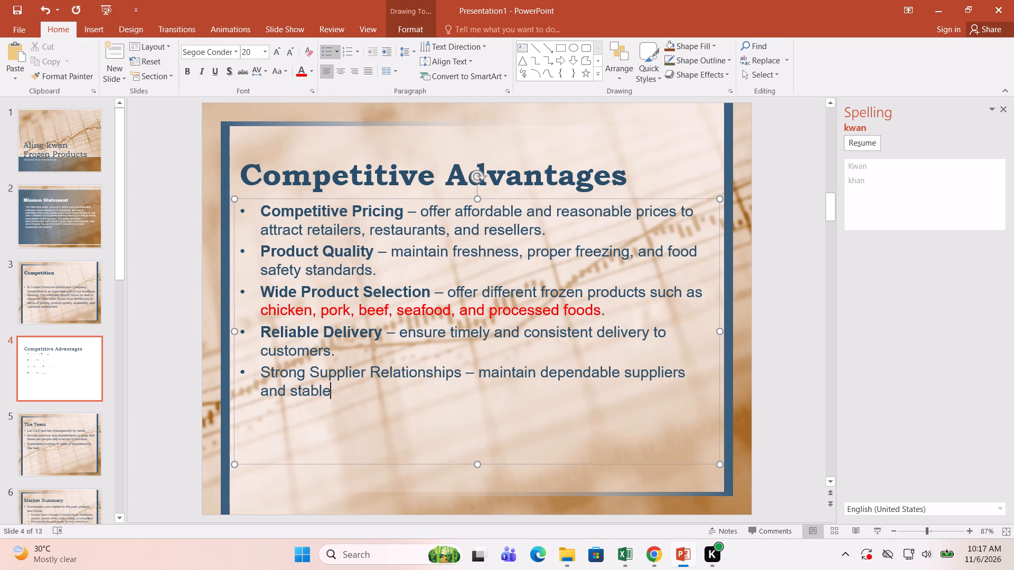
key(space)
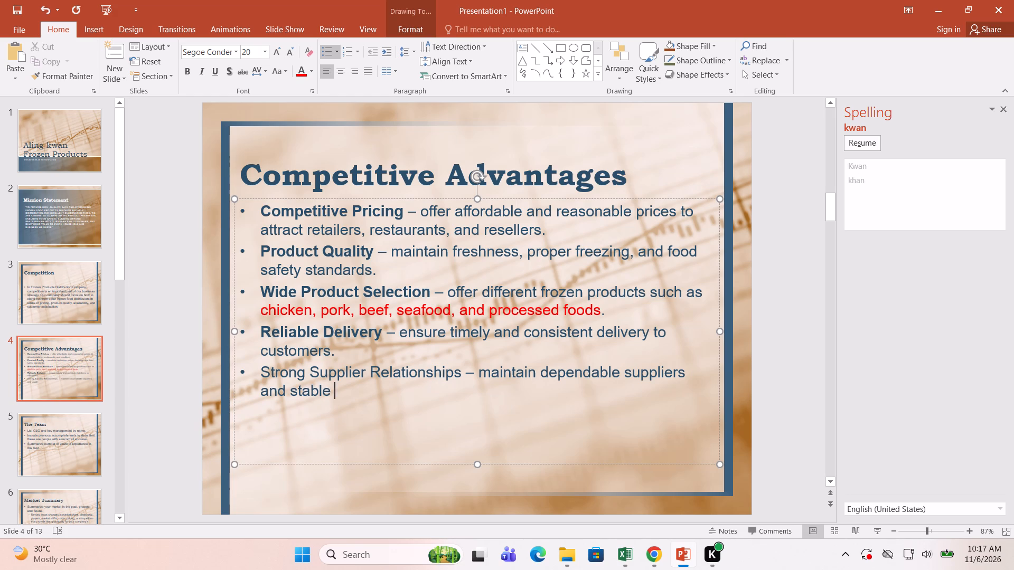
text(product)
key(space)
text(availabl)
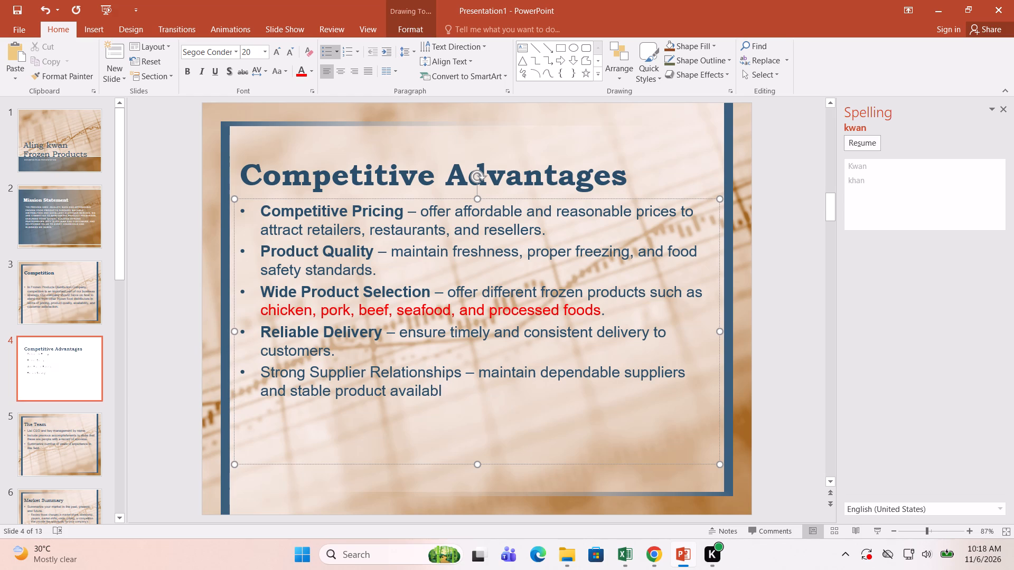
key(BackSpace)
text(ility)
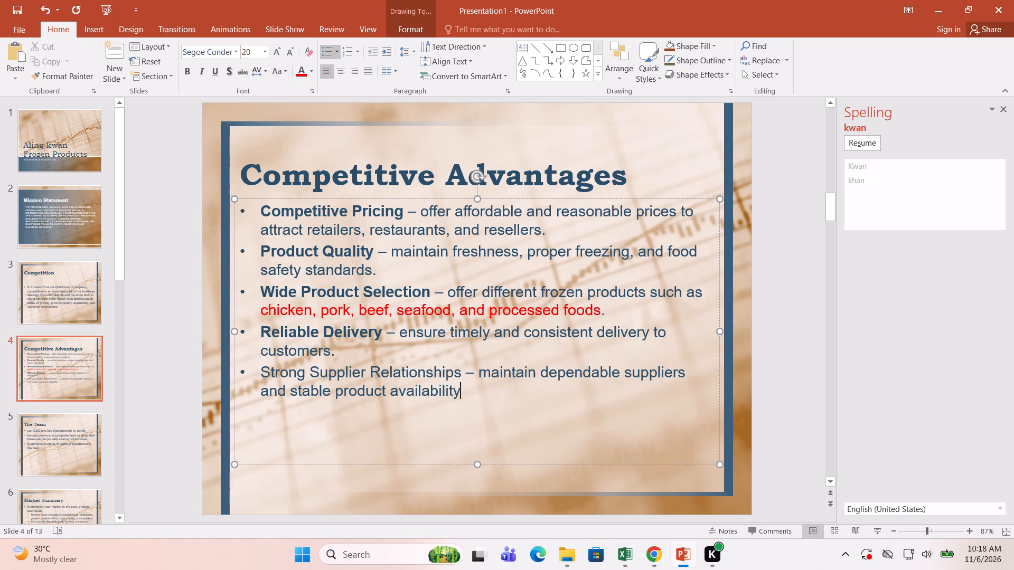
key(Return)
Start the sixth bullet with the heading "Excellent Customer Service" followed by a dash.
text(exc)
text(ellent)
key(space)
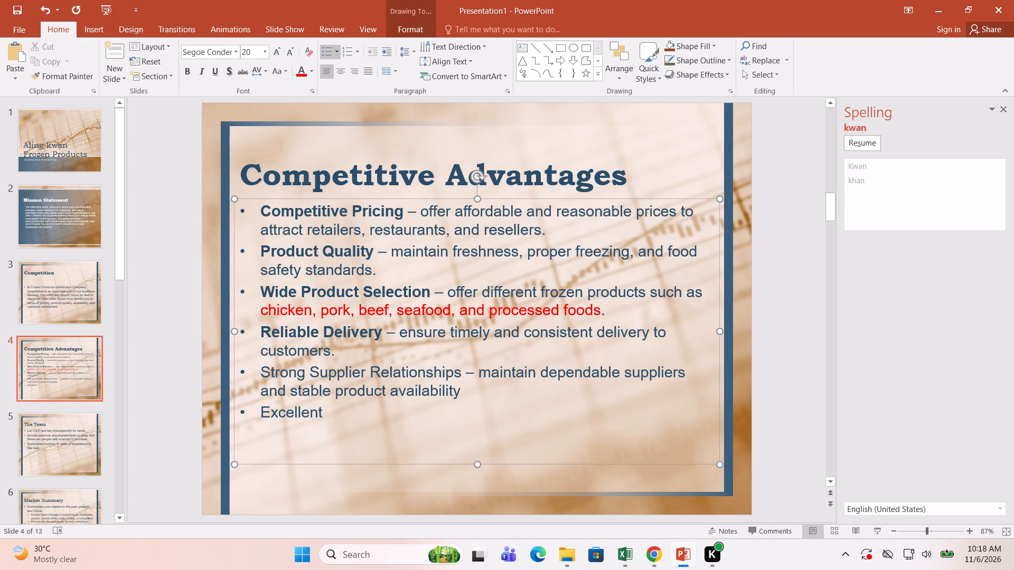
key(shift+c)
text(ustomer)
key(space)
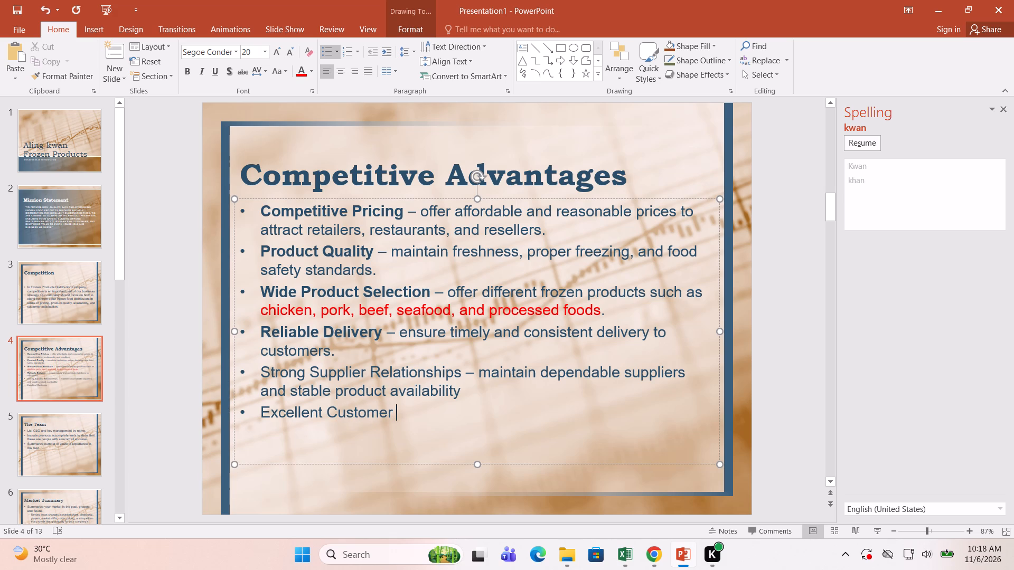
text(Service)
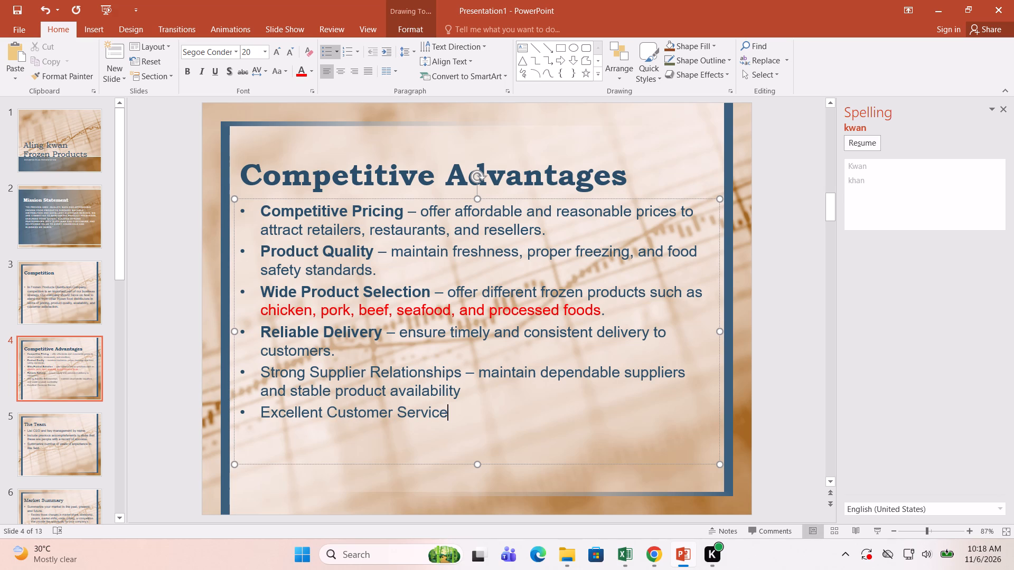
key(space)
text(-)
key(space)
Make the heading "Strong Supplier Relationships" bold in the fifth bullet of the Competitive Advantages slide.
scroll(440, 385, up, 1)
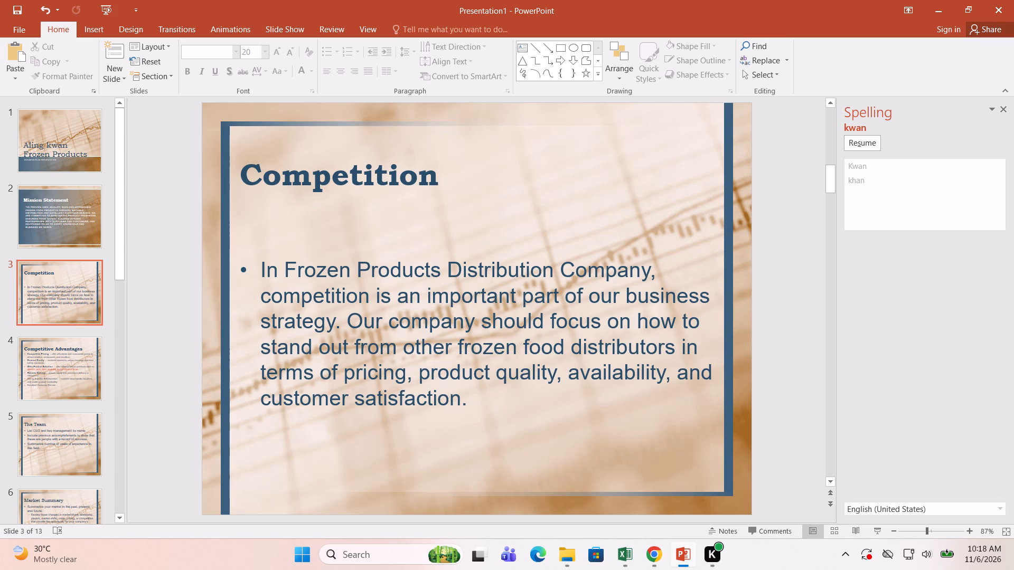
scroll(577, 438, down, 2)
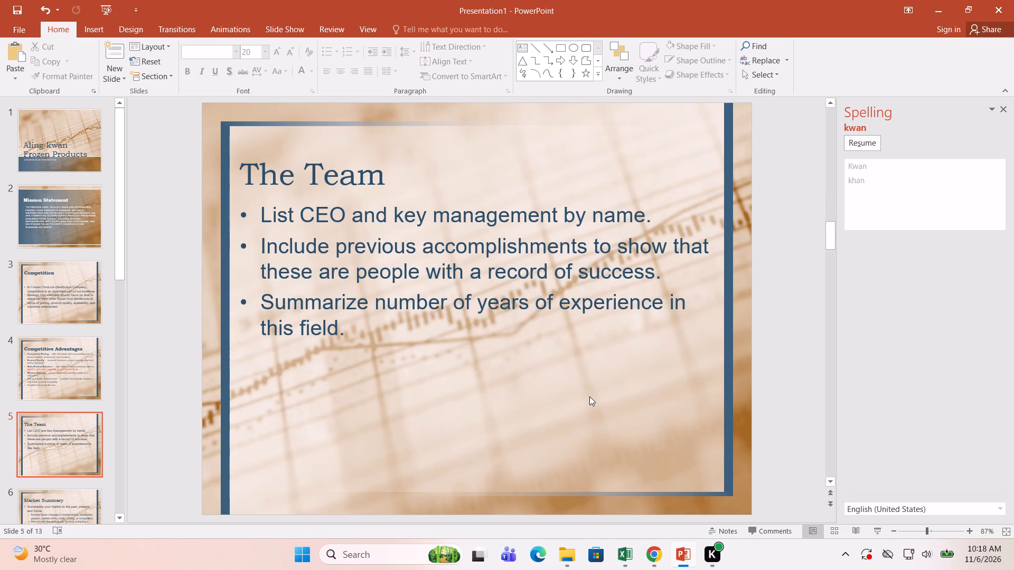
scroll(590, 396, up, 1)
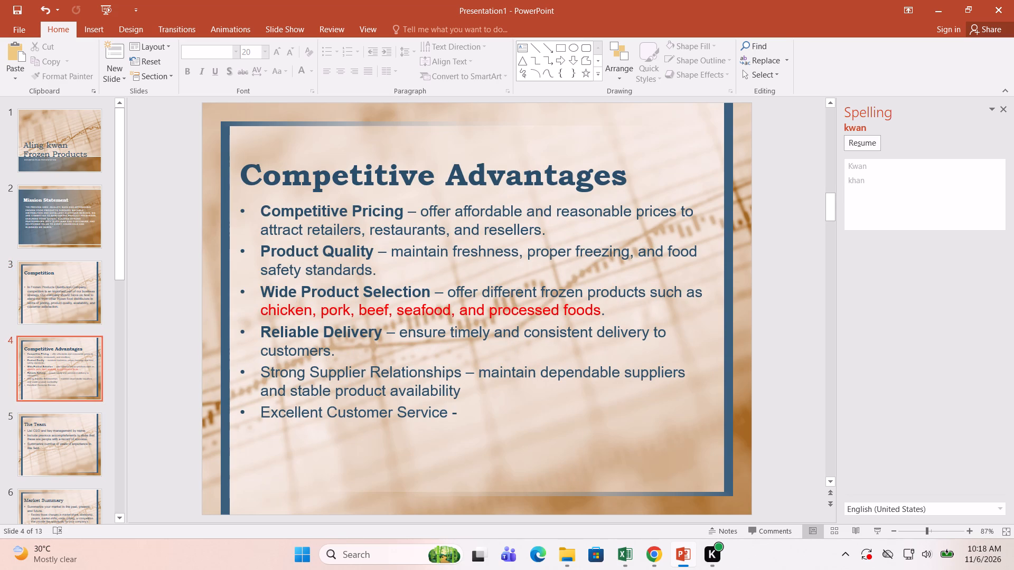
drag(462, 370, 298, 379)
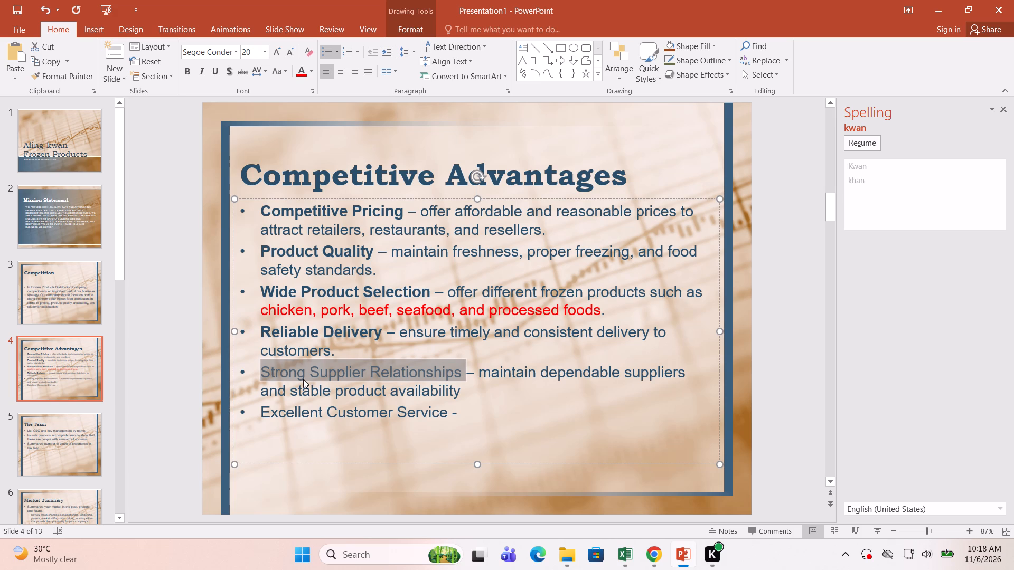
key(ctrl+b)
Continue the Excellent Customer Service bullet after its dash with "provide responsive service and build strong".
click(478, 401)
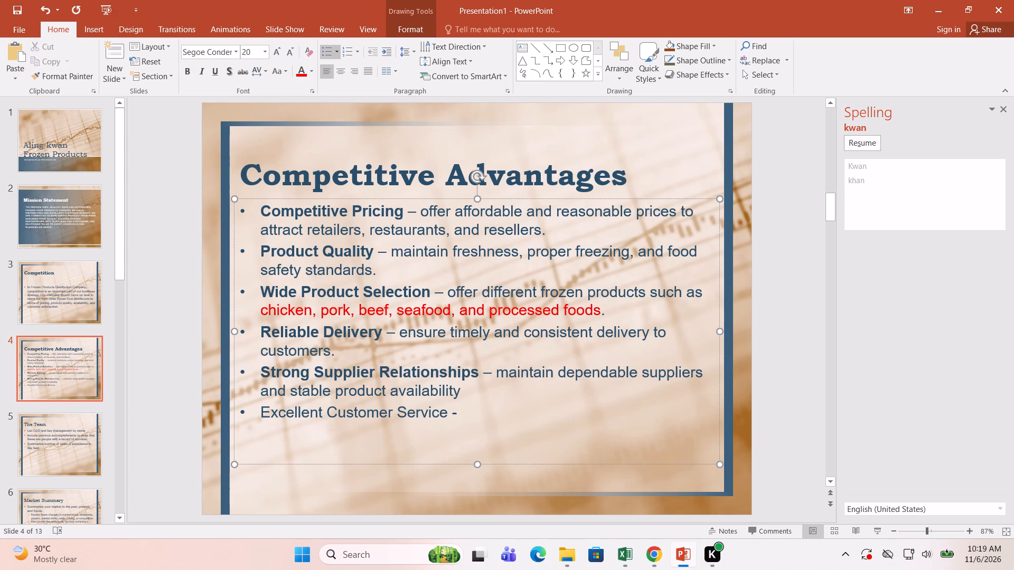
text(provide)
key(space)
text(responsive)
key(space)
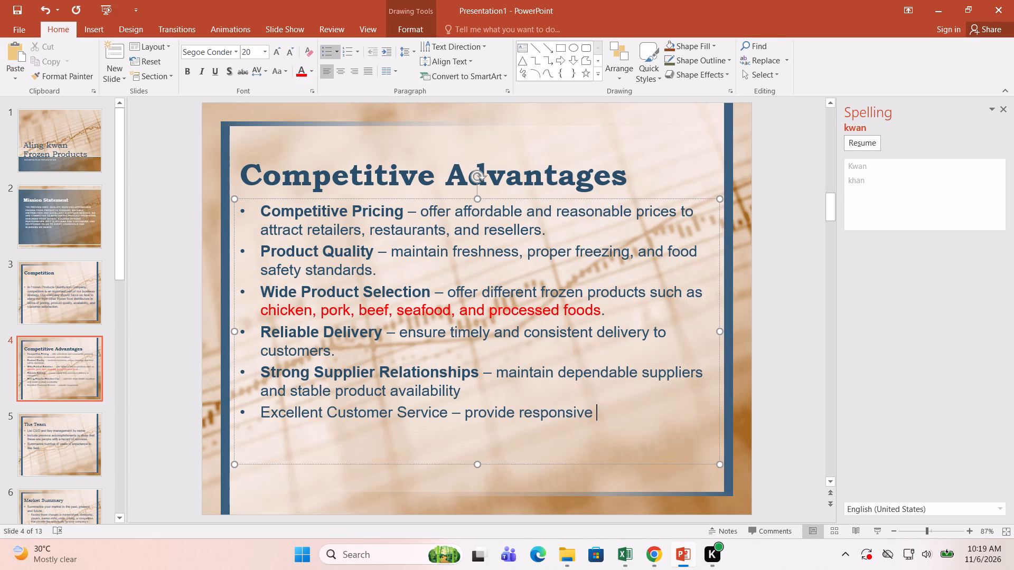
text(service)
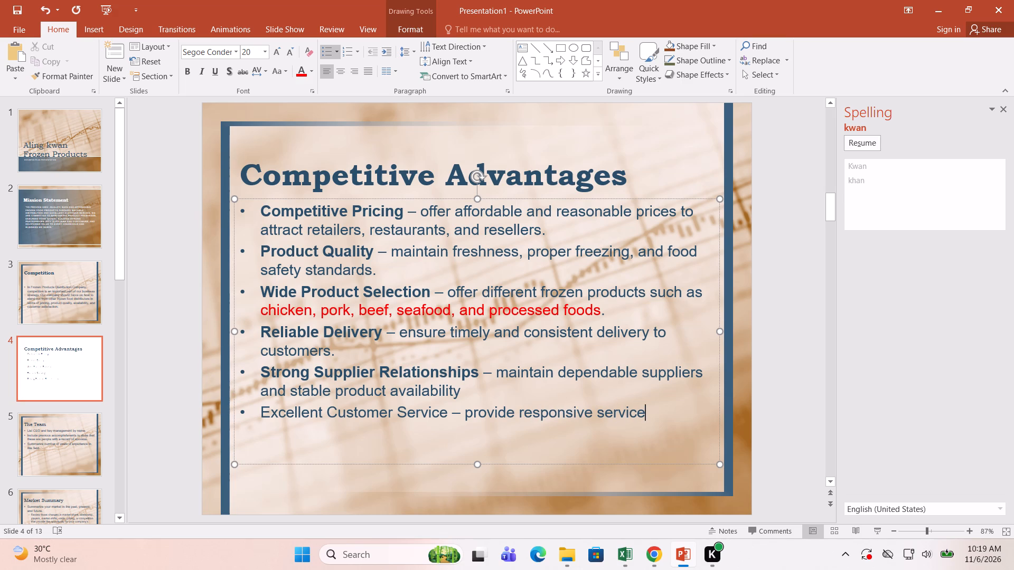
key(space)
text(and build strong)
key(space)
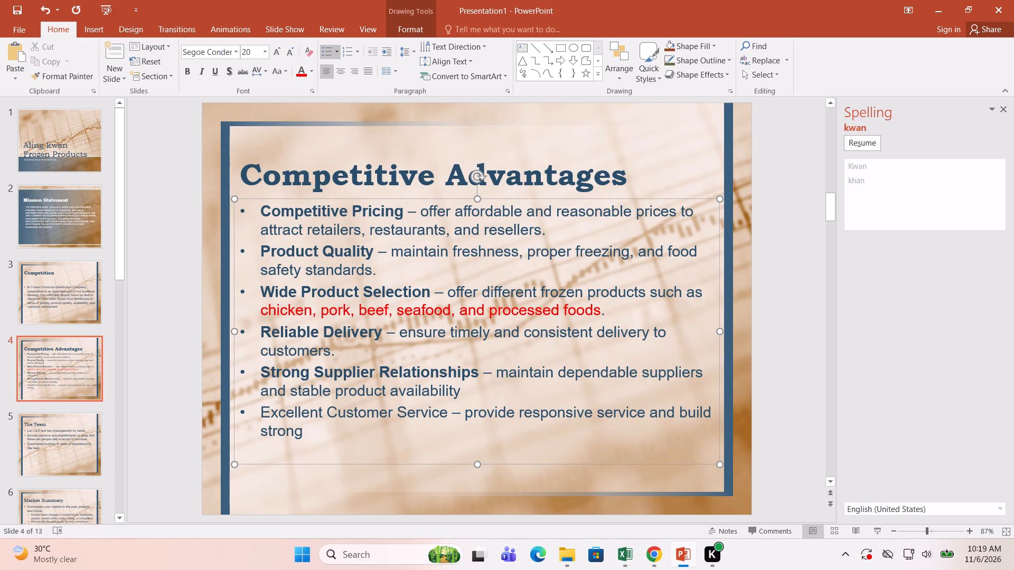
Replace the word "strong" at the end of the Excellent Customer Service bullet with "long-term customer relationships.".
key(BackSpace)
key(BackSpace)
key(BackSpace)
key(BackSpace)
key(BackSpace)
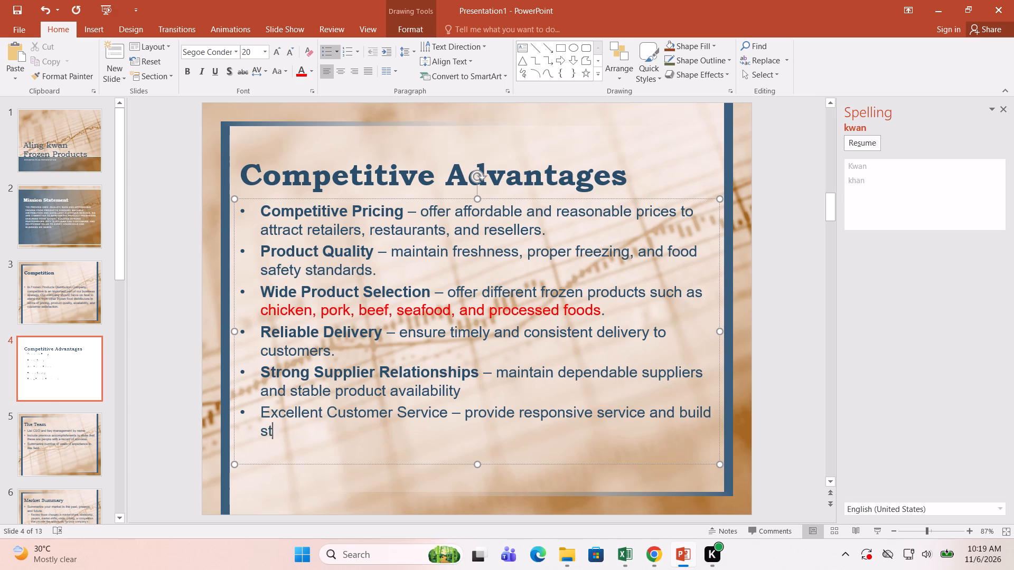
key(BackSpace)
key(BackSpace)
text(long)
key(space)
key(BackSpace)
text(-term)
key(space)
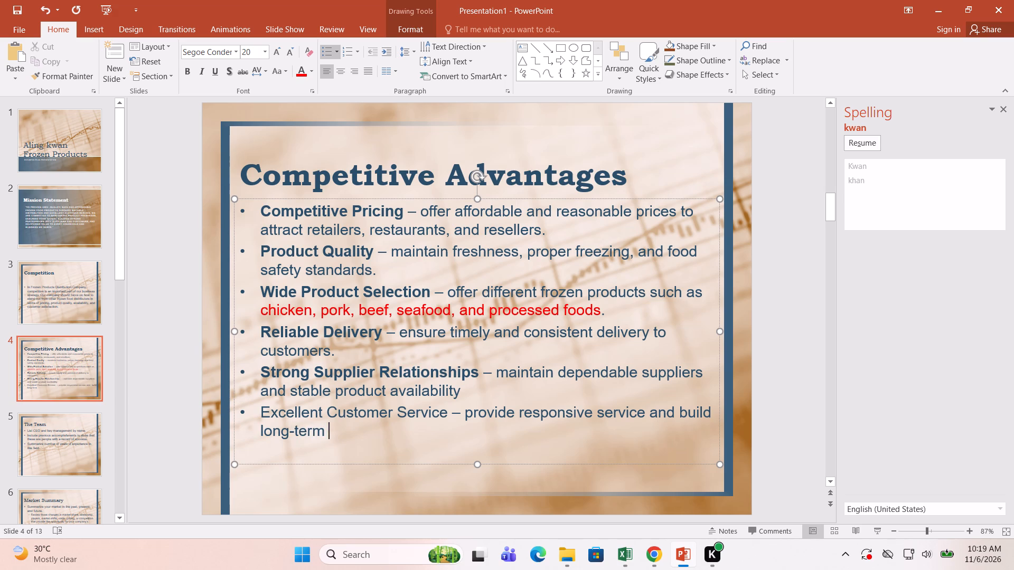
text(customer)
key(space)
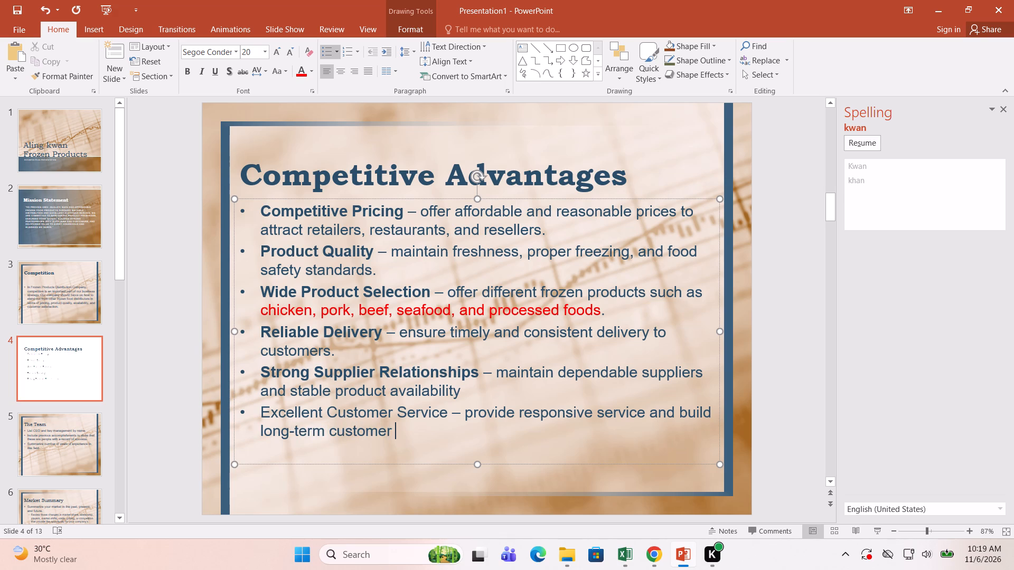
text(relationships)
key(period)
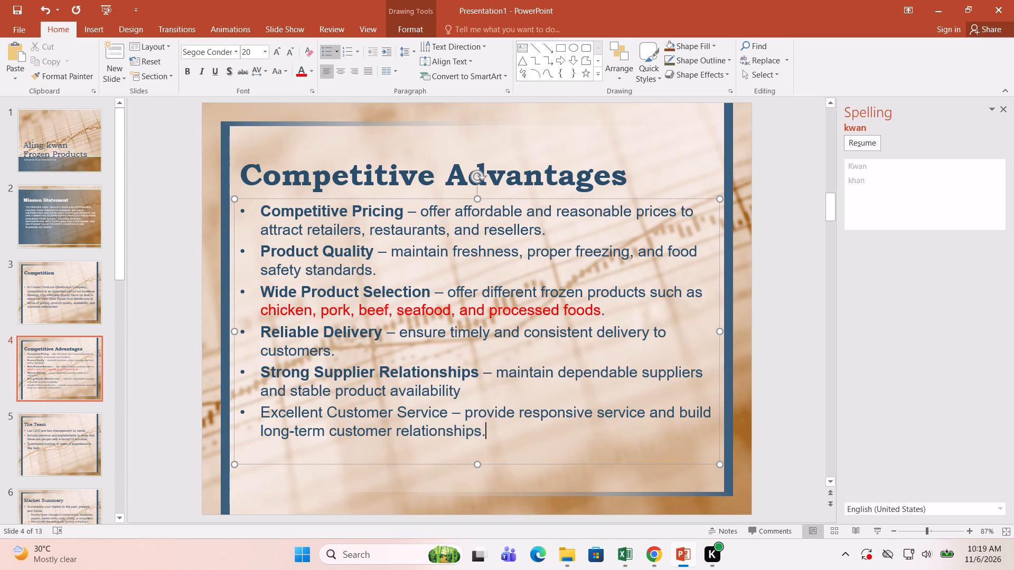
Add a period after "availability" at the end of the Strong Supplier Relationships bullet.
click(474, 402)
click(464, 389)
key(period)
Add an empty bullet line below the Excellent Customer Service bullet.
click(494, 436)
key(Return)
Extend the bullet text box downward so its bottom edge reaches the slide frame's lower border.
drag(476, 465, 480, 496)
scroll(500, 498, down, 2)
scroll(499, 495, up, 1)
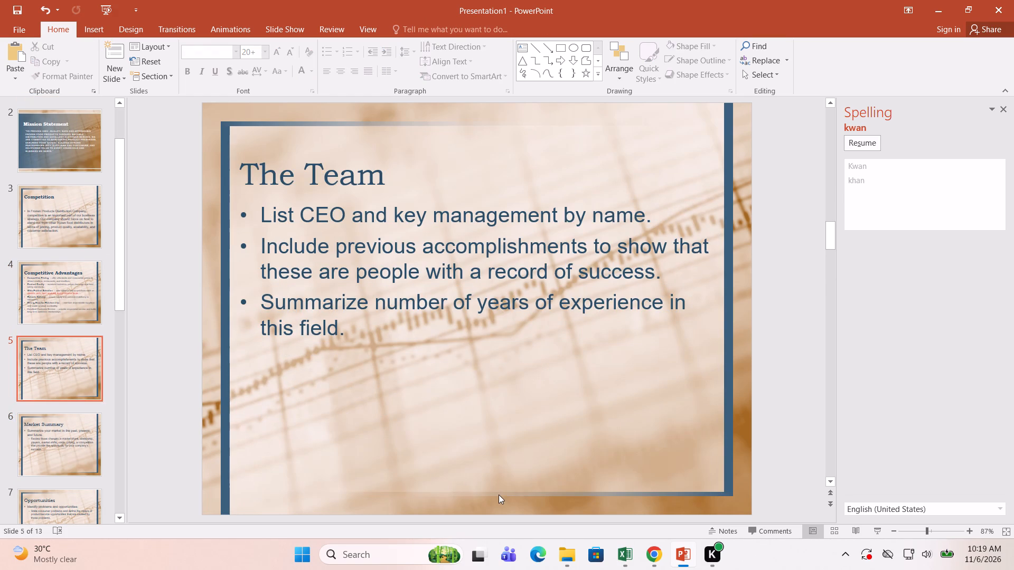
scroll(497, 493, up, 1)
click(529, 412)
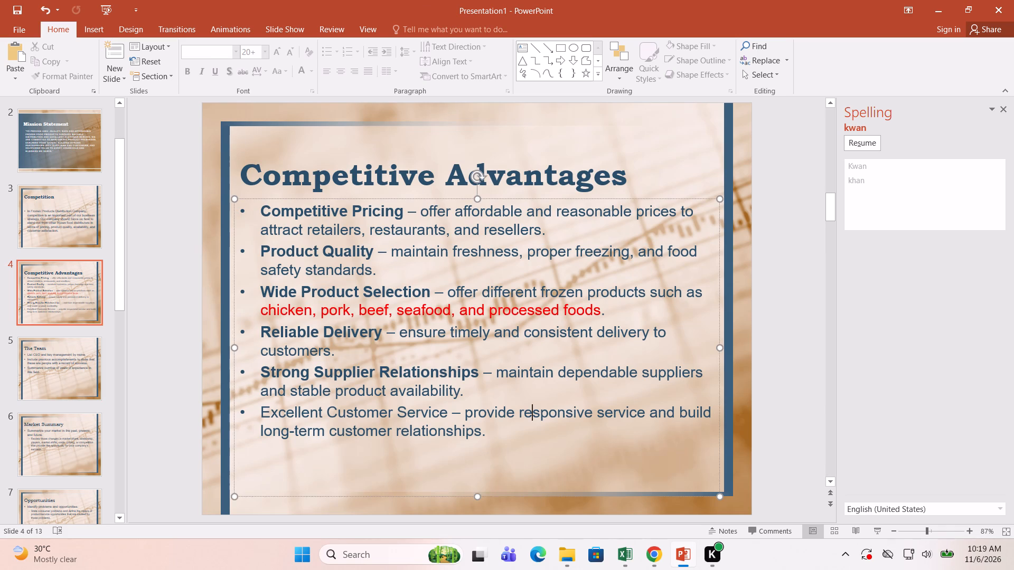
Start the seventh bullet in the empty line with the heading "Flexible Payment Terms" followed by a dash.
click(505, 446)
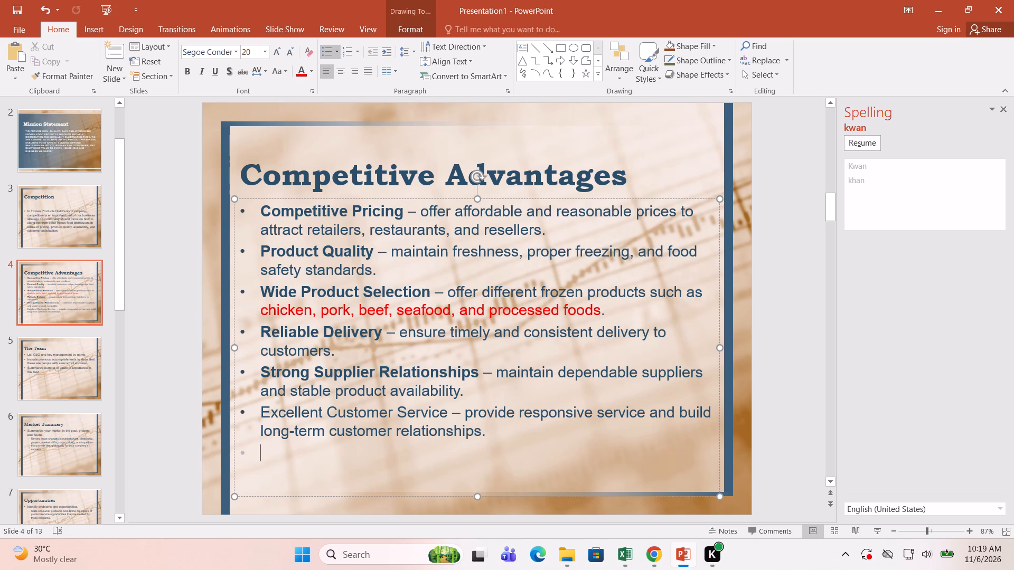
text(flexible)
key(space)
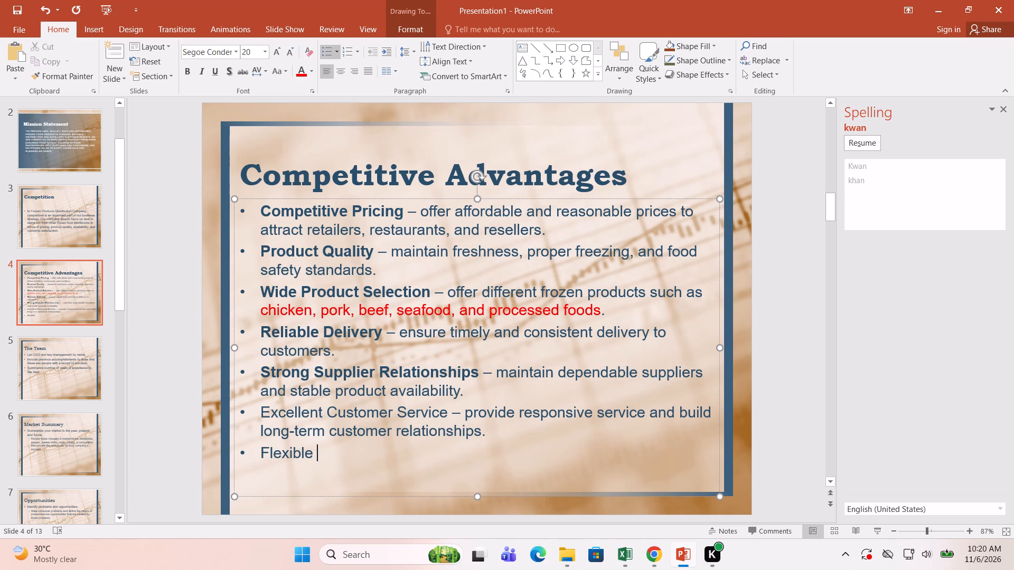
text(pa)
key(BackSpace)
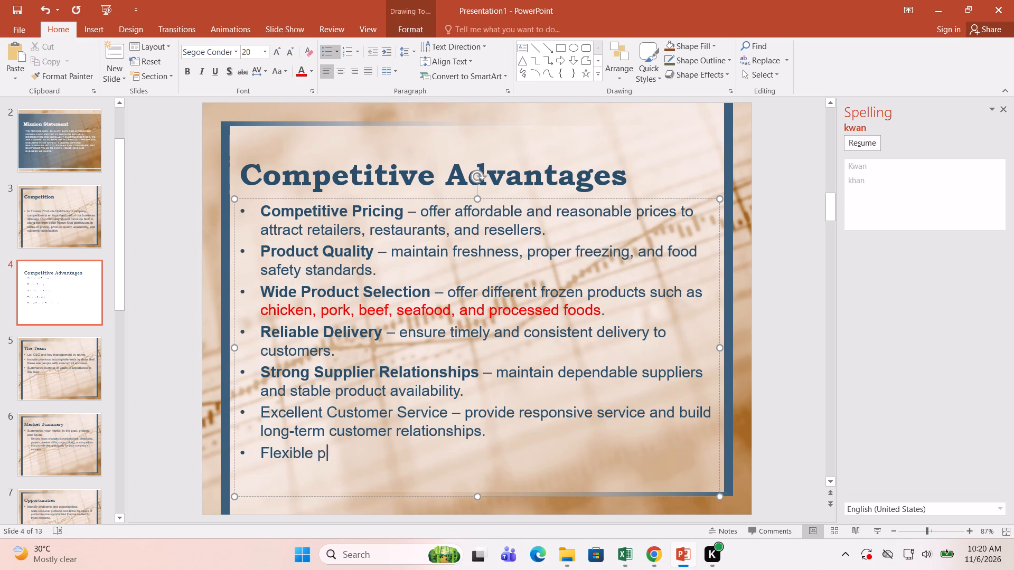
key(BackSpace)
text(Paymn)
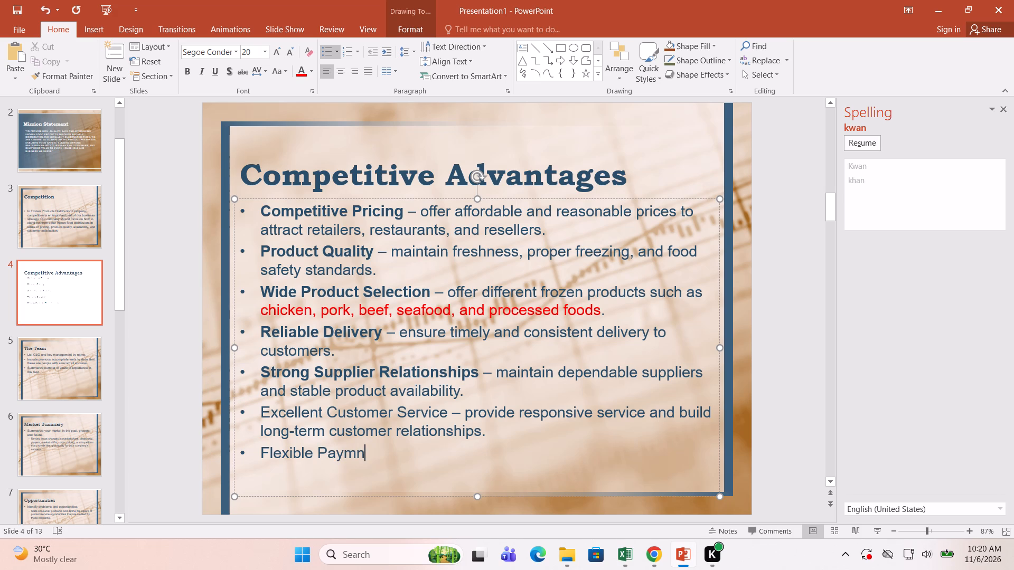
key(BackSpace)
text(ent)
key(space)
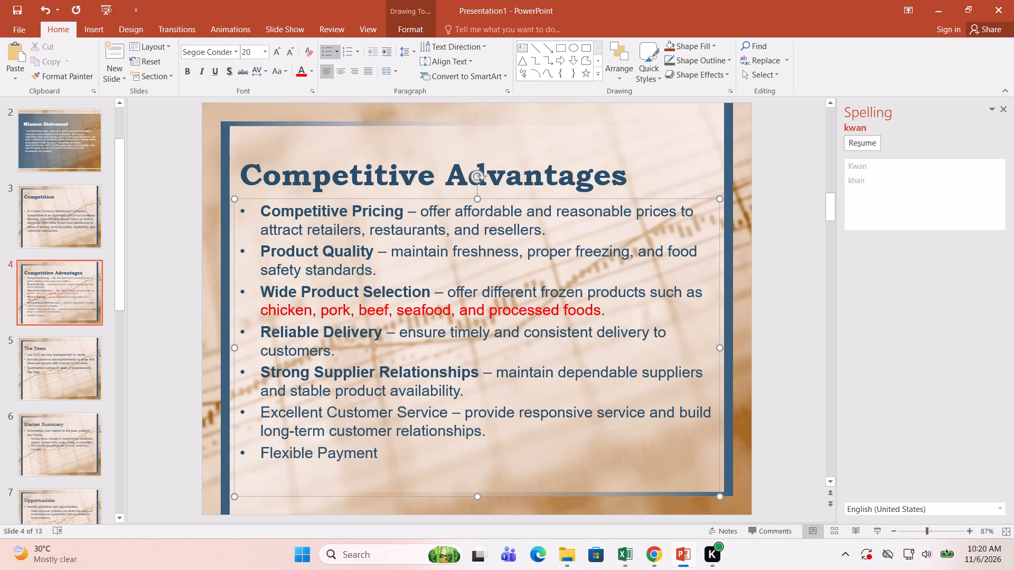
text(Terms -)
key(space)
Complete the Flexible Payment Terms bullet with "offer suitable payment arrangements to qualified regular customers.".
text(offe)
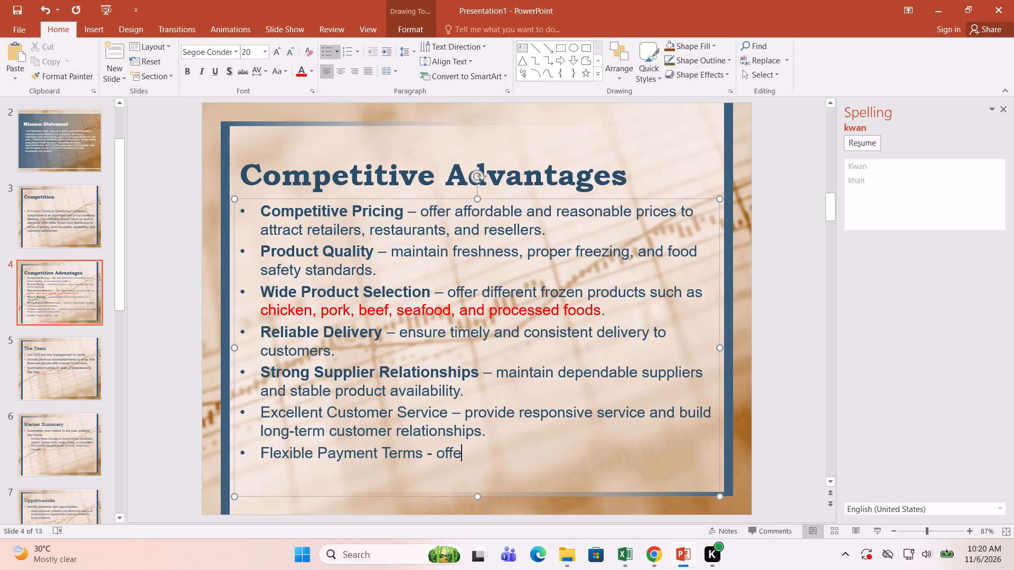
text(r suitable)
key(space)
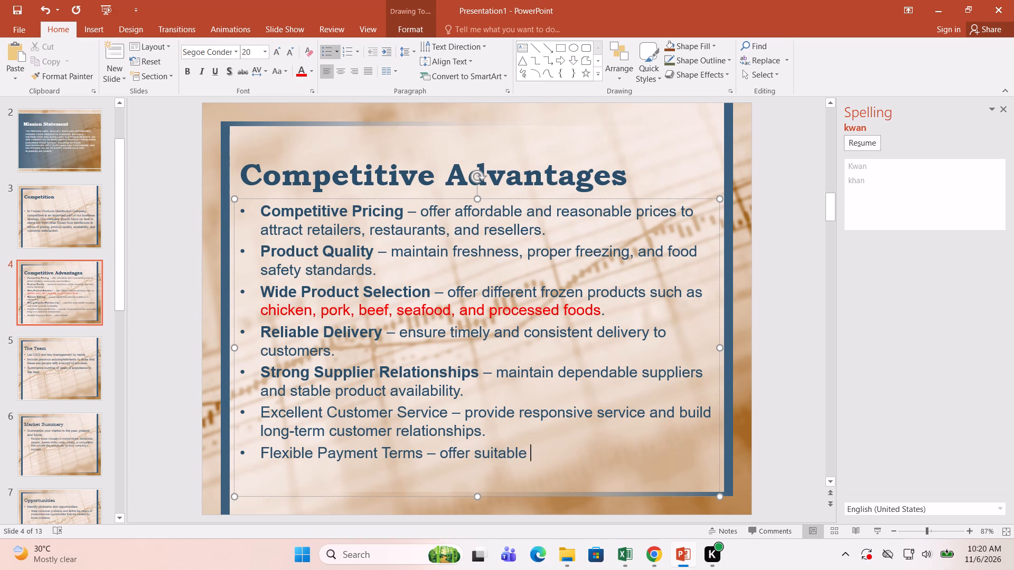
text(payment)
key(space)
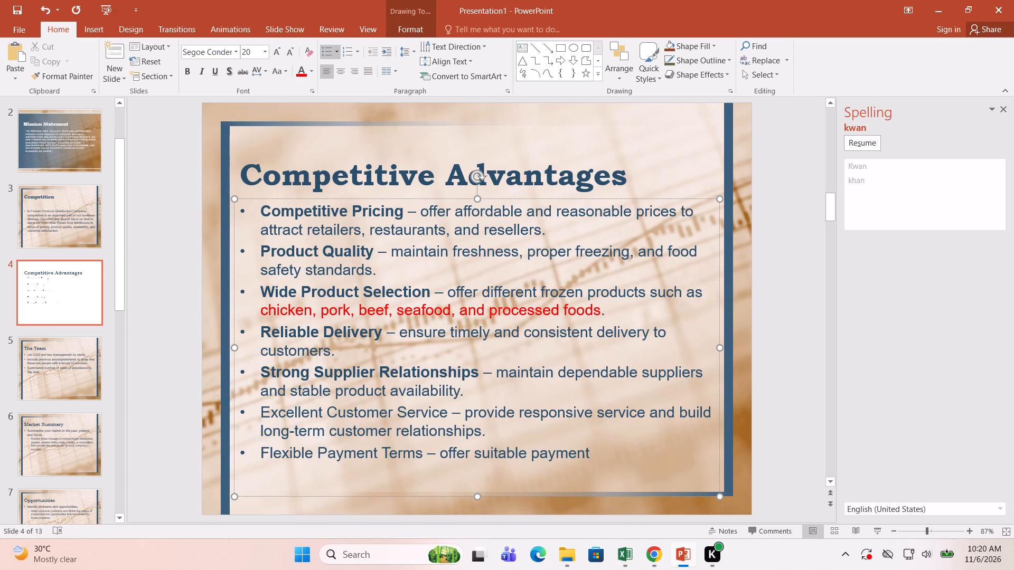
text(arrangements)
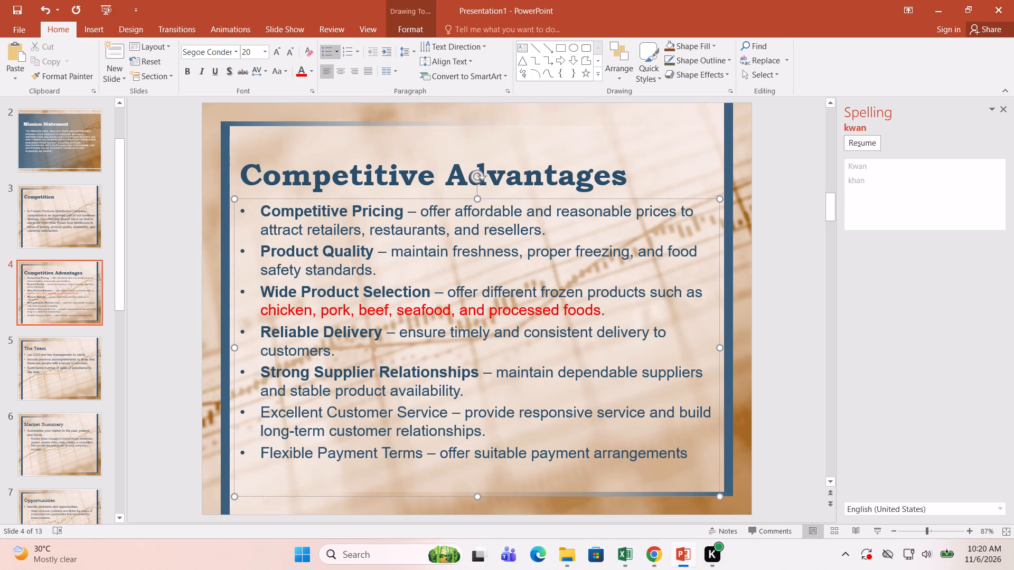
key(space)
text(to)
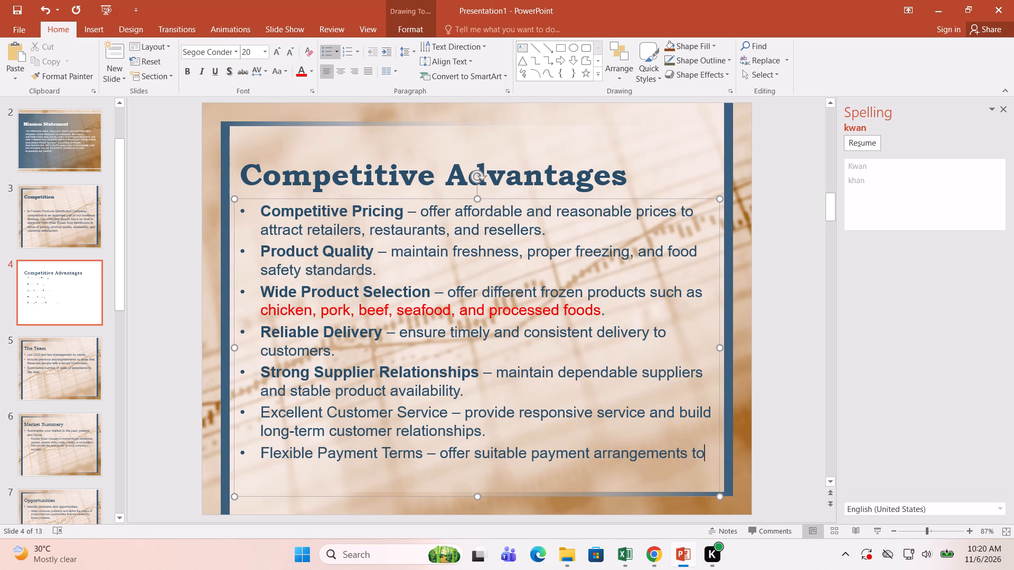
key(space)
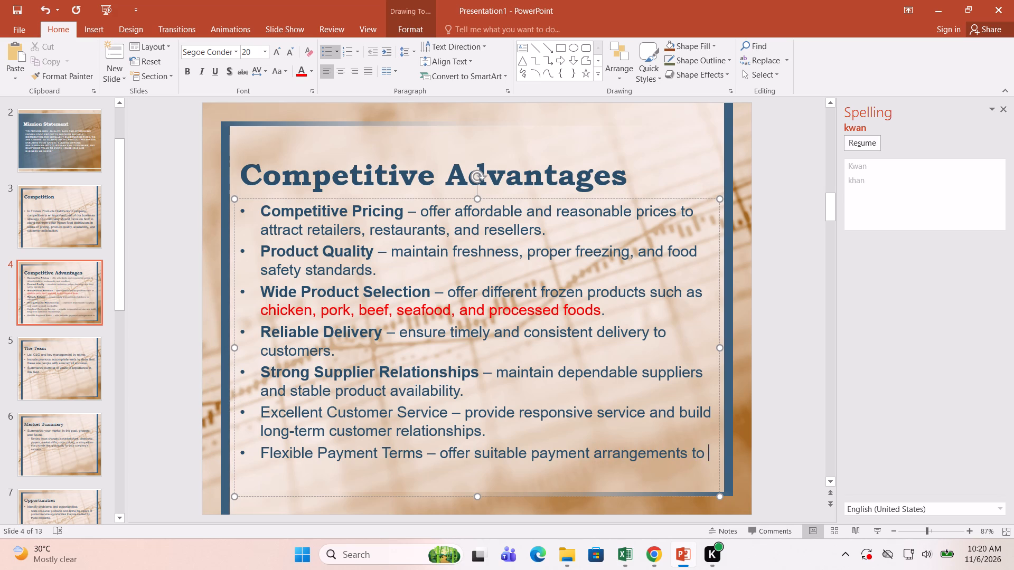
text(qualified)
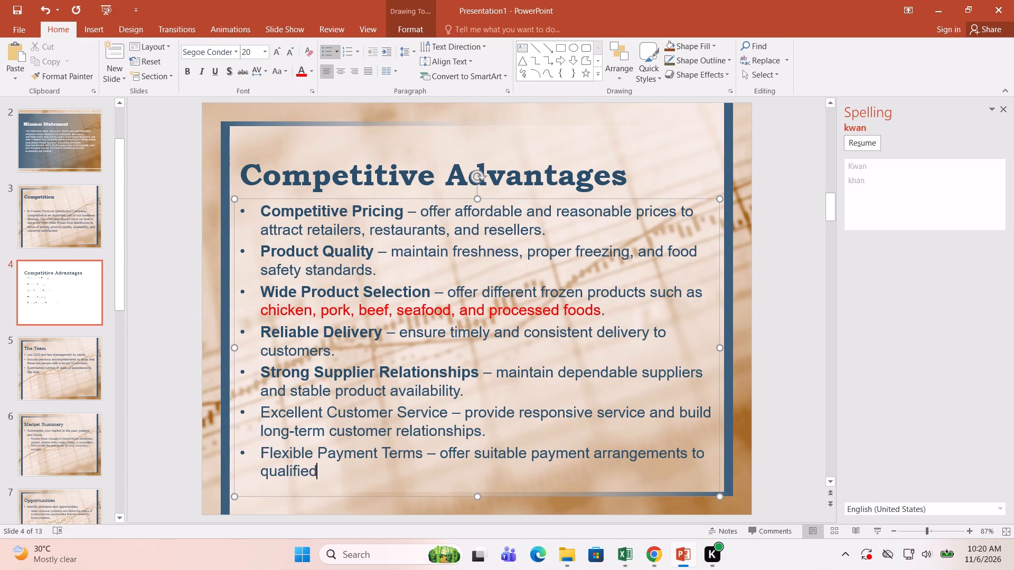
key(space)
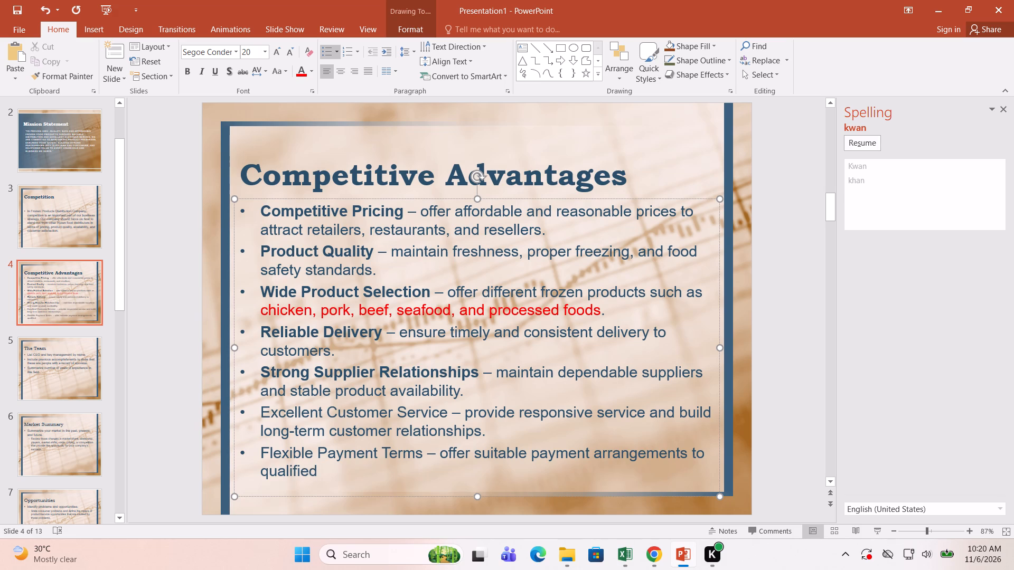
text(regular)
key(space)
text(ci)
key(BackSpace)
text(ustomers)
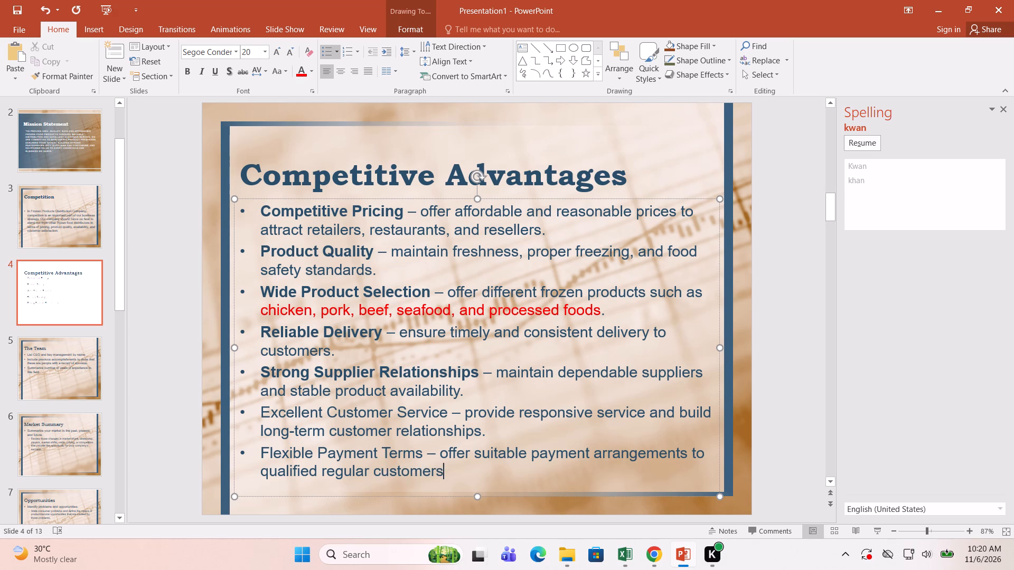
key(period)
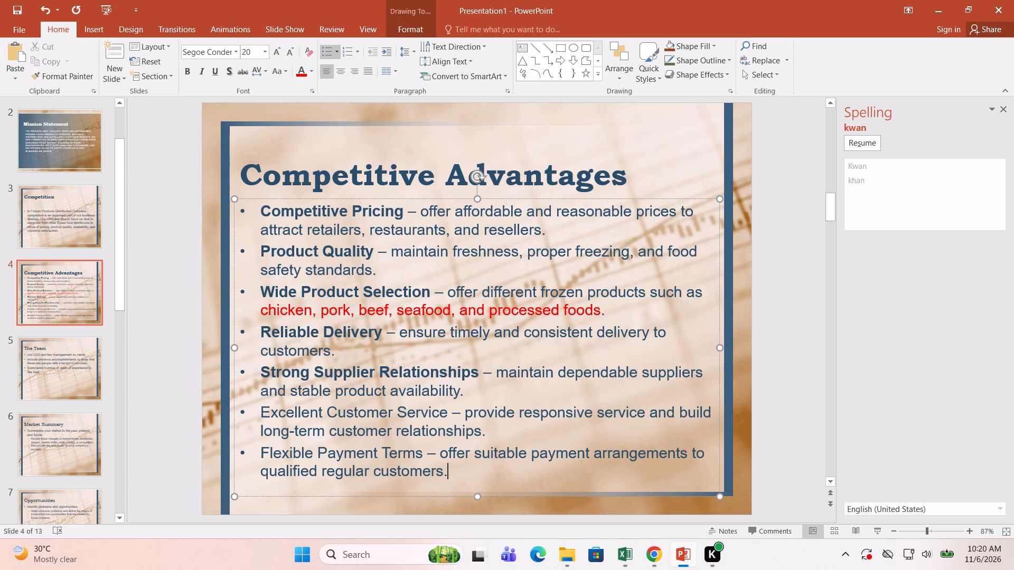
Bold the headings "Excellent Customer Service" and "Flexible Payment Terms" in the last two Competitive Advantages bullets.
click(418, 420)
drag(446, 415, 299, 416)
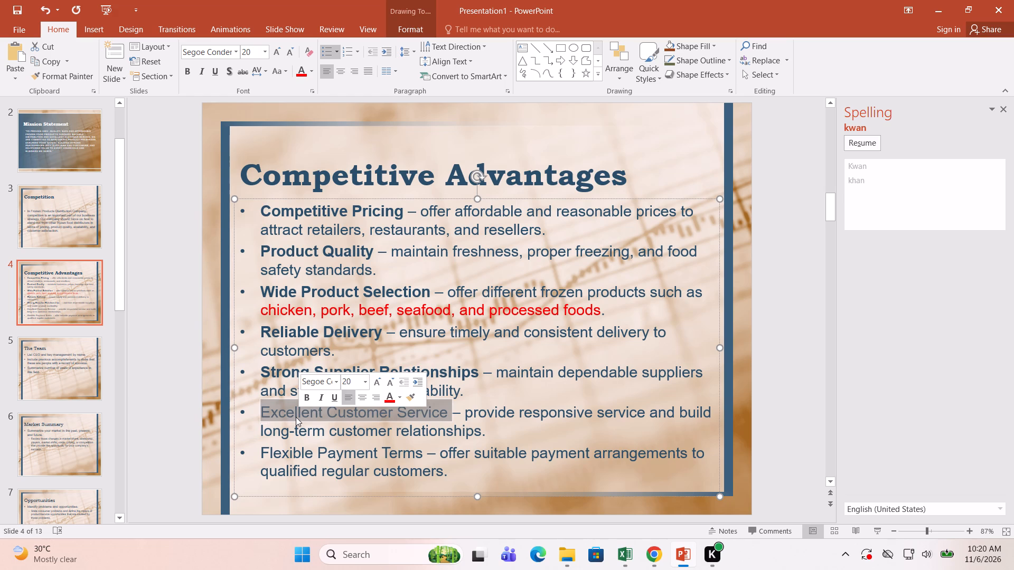
key(ctrl+b)
drag(420, 455, 303, 461)
key(ctrl+b)
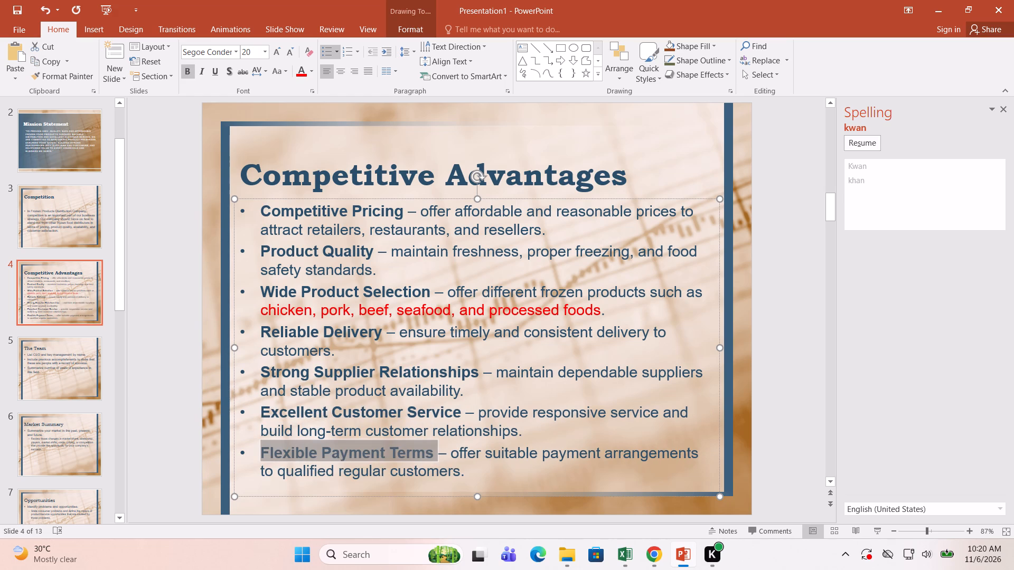
click(701, 310)
click(662, 133)
click(739, 217)
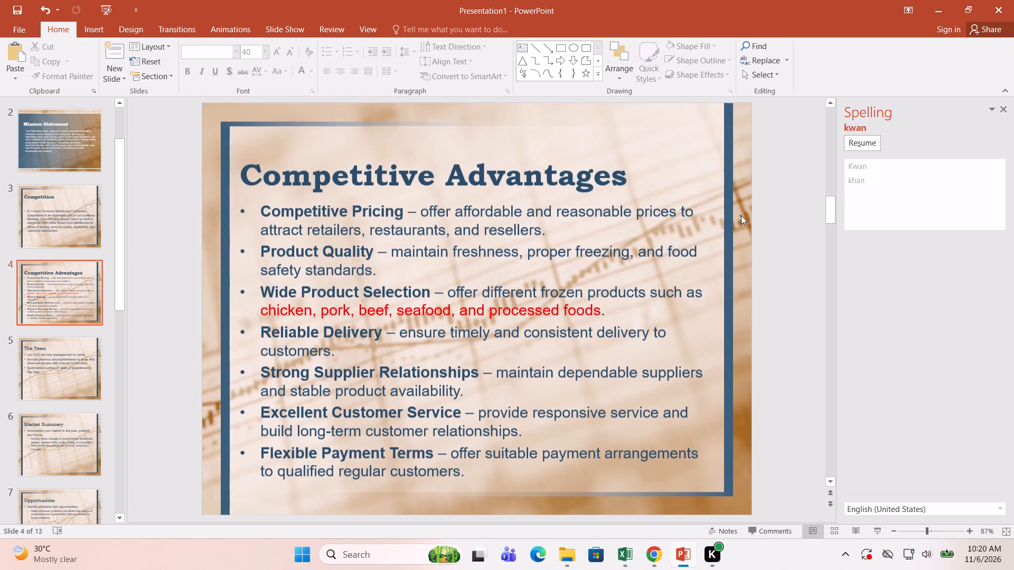
Review the placeholder content of the remaining template slides, from The Team through to Key Issues.
click(76, 367)
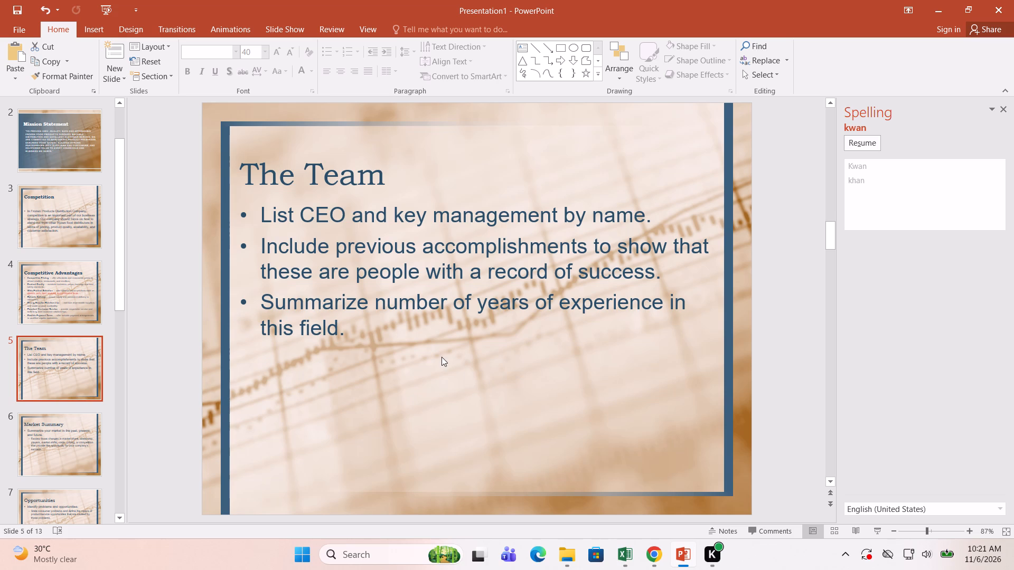
click(56, 430)
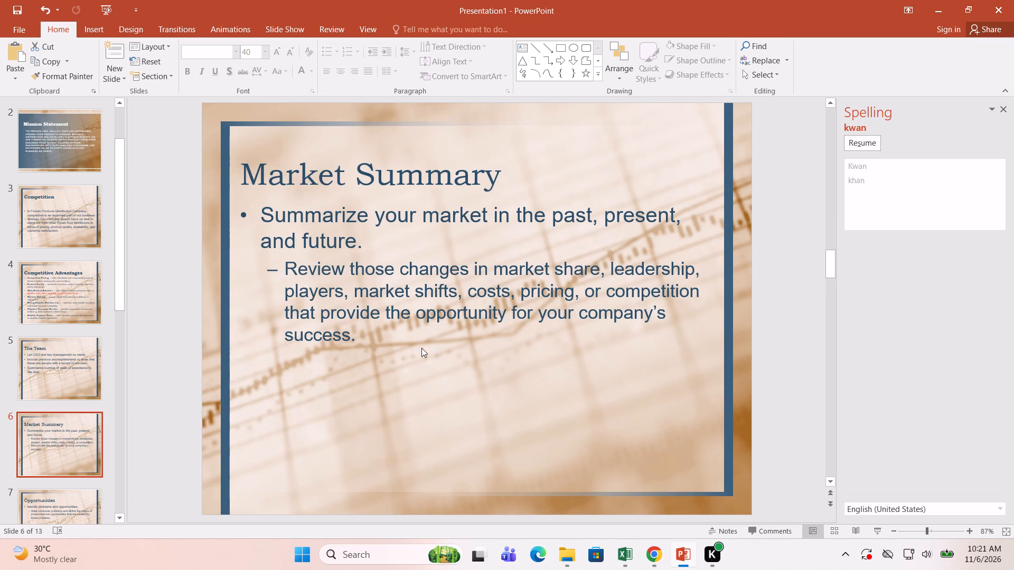
click(370, 340)
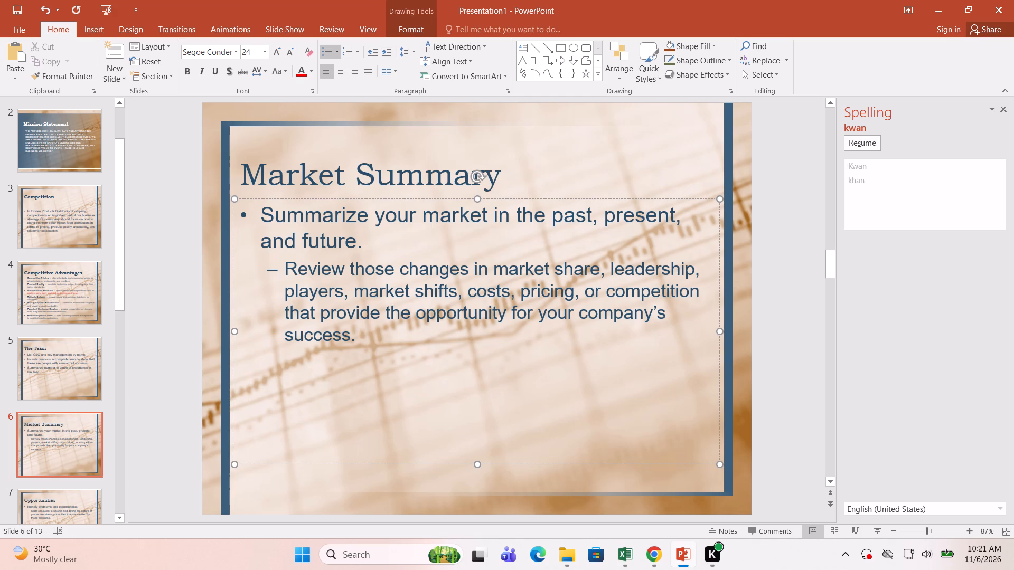
click(72, 507)
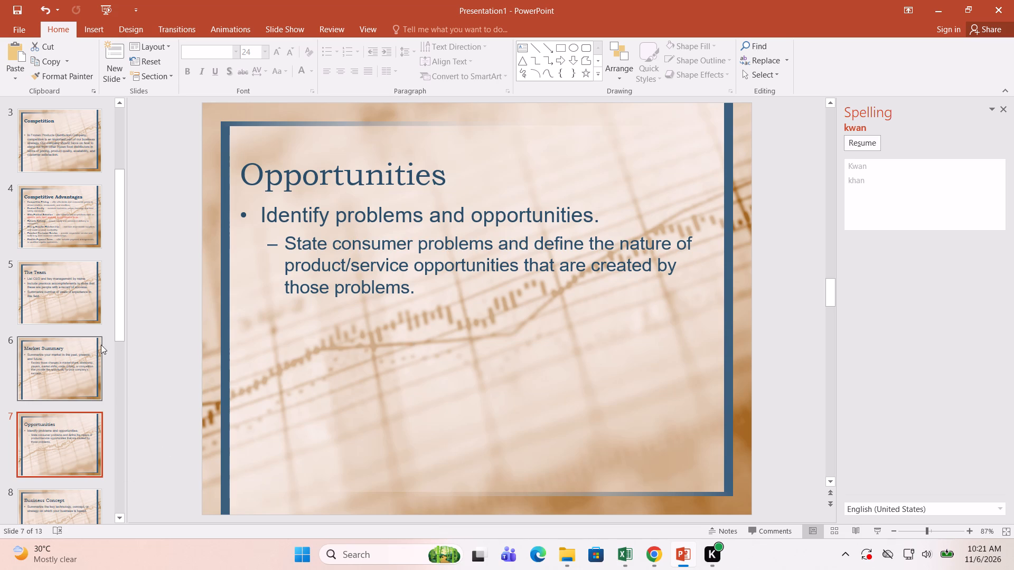
drag(119, 317, 123, 377)
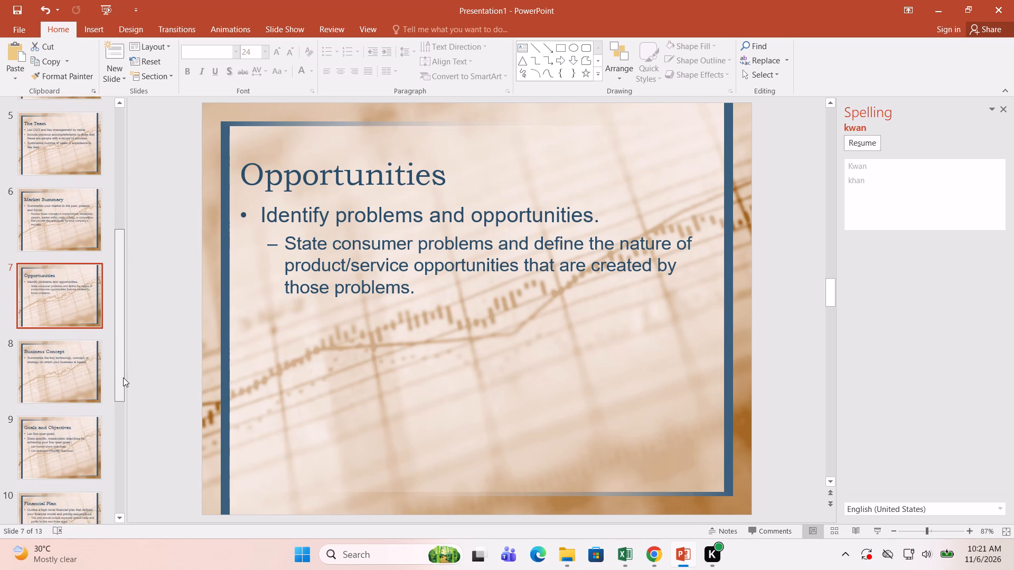
drag(123, 377, 123, 378)
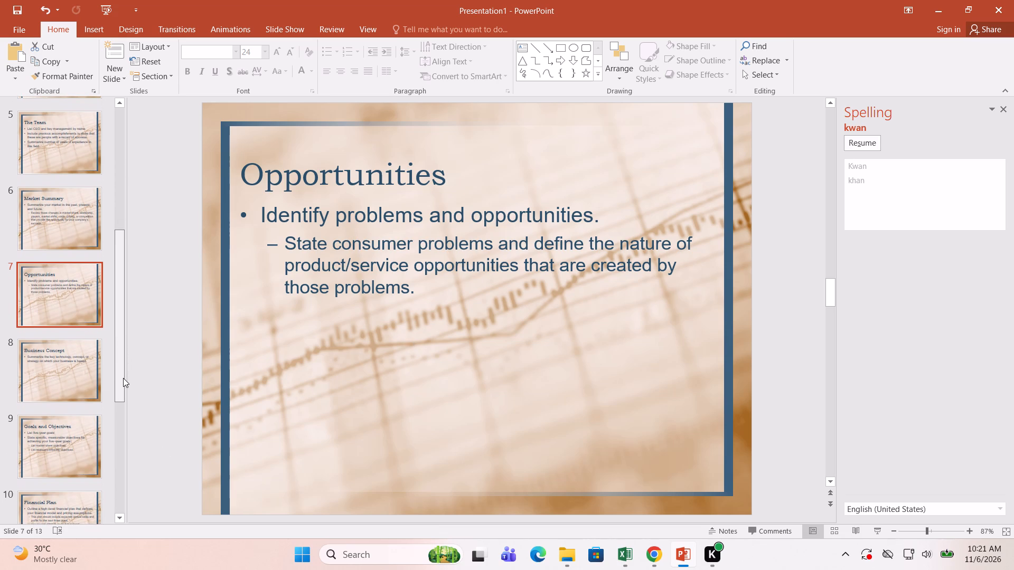
drag(123, 378, 124, 379)
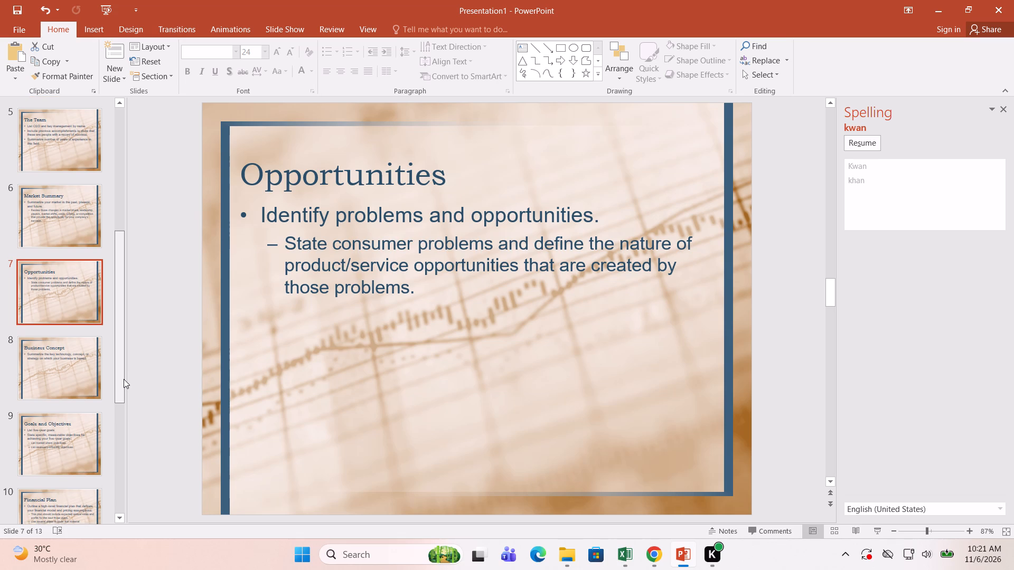
drag(124, 379, 124, 379)
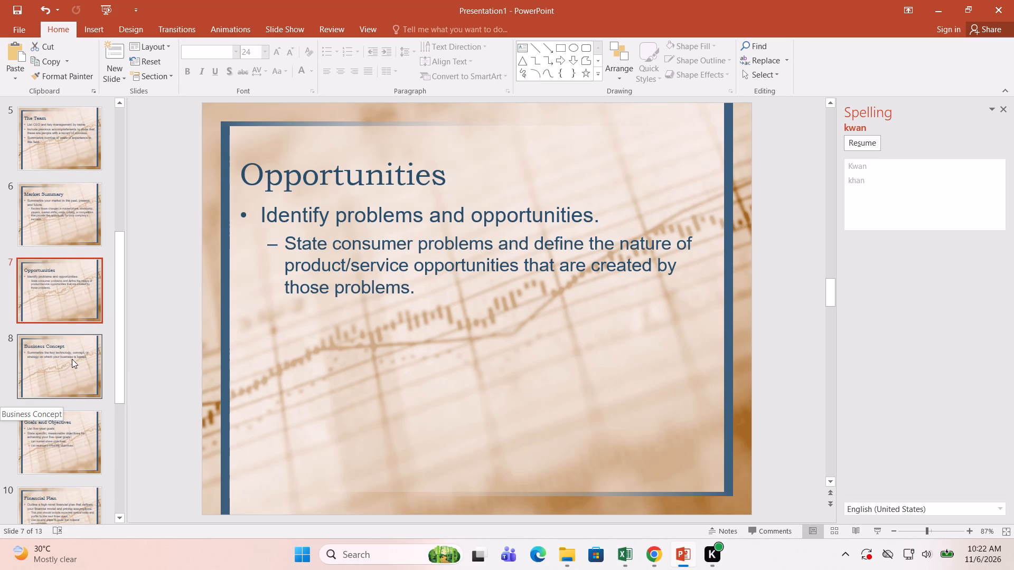
click(64, 376)
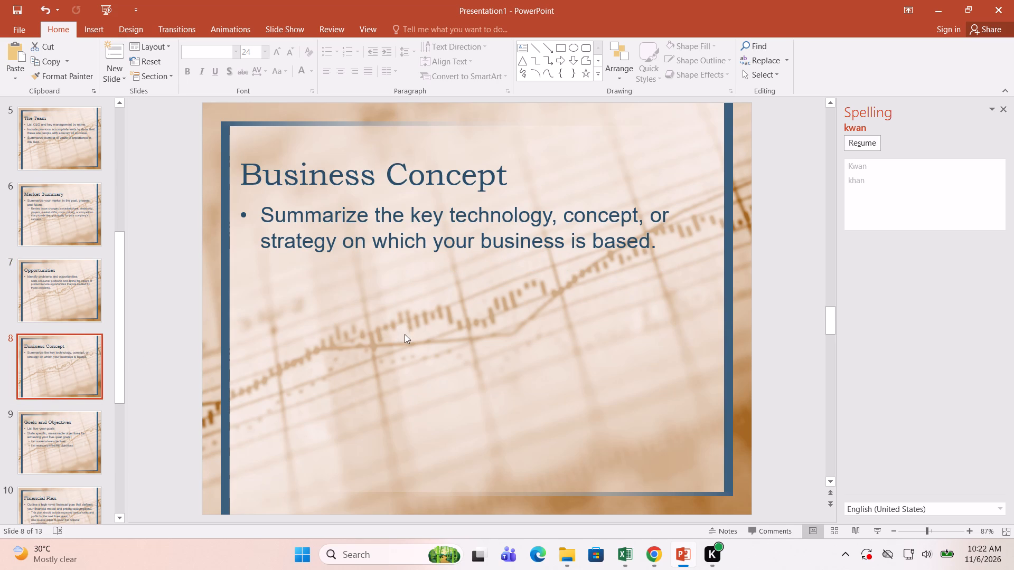
click(63, 420)
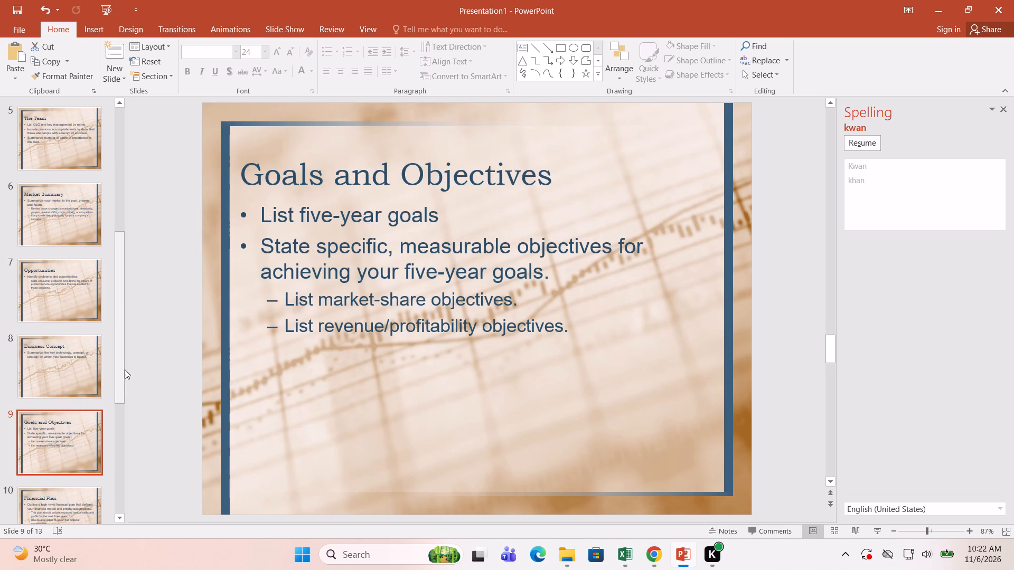
drag(121, 301, 121, 302)
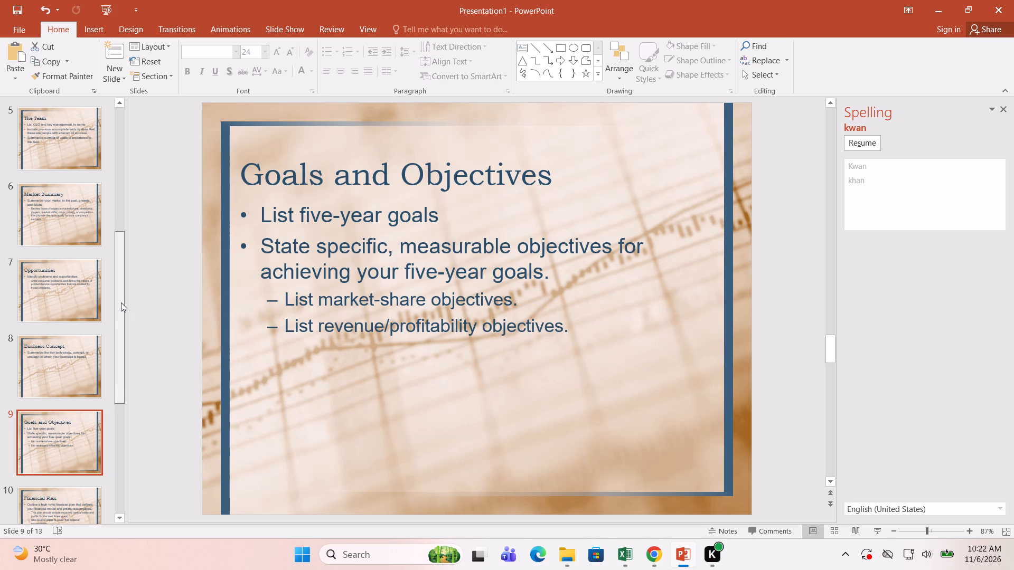
drag(121, 302, 123, 305)
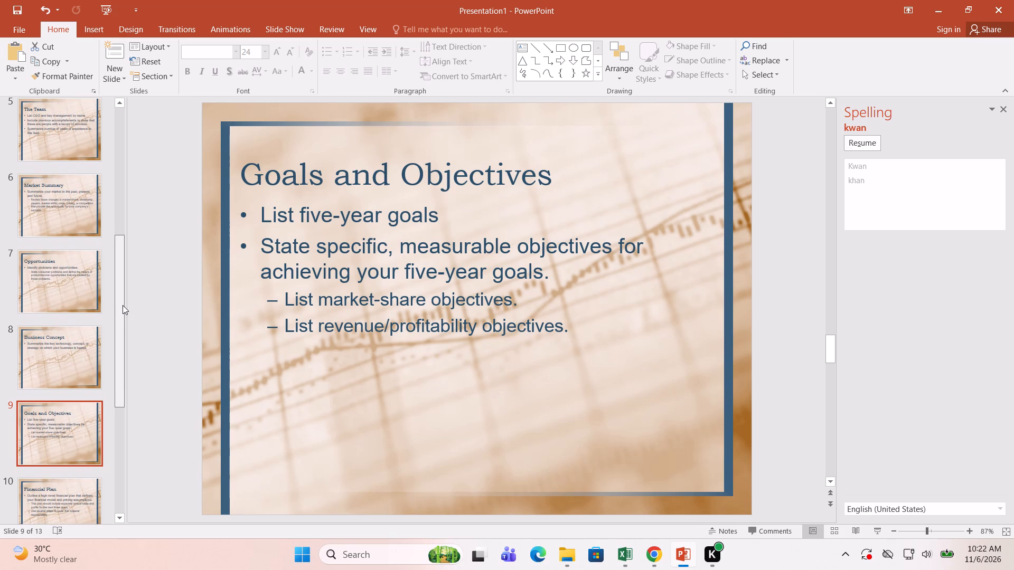
drag(123, 305, 123, 306)
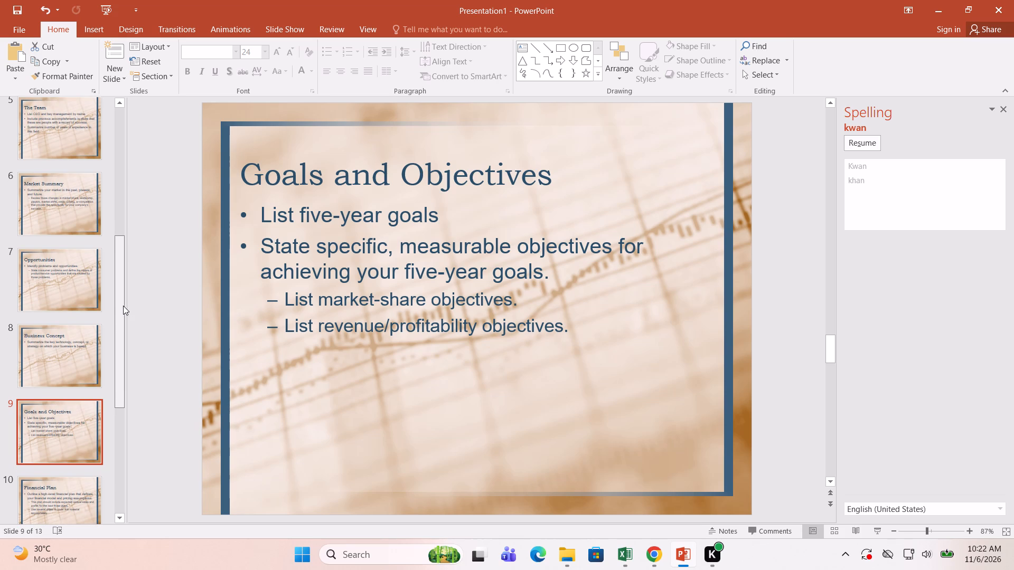
drag(123, 306, 121, 306)
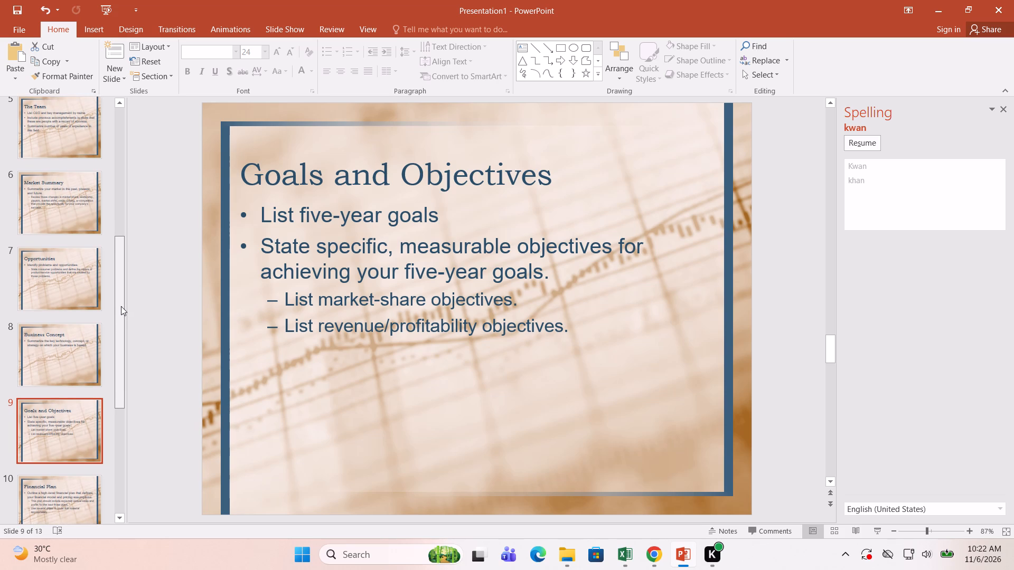
drag(121, 306, 120, 307)
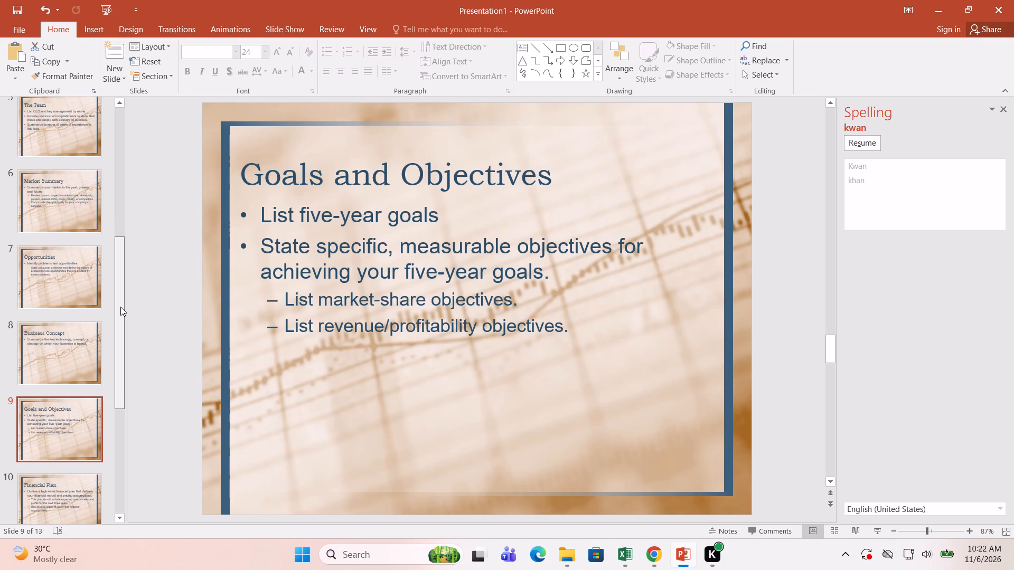
drag(120, 307, 120, 402)
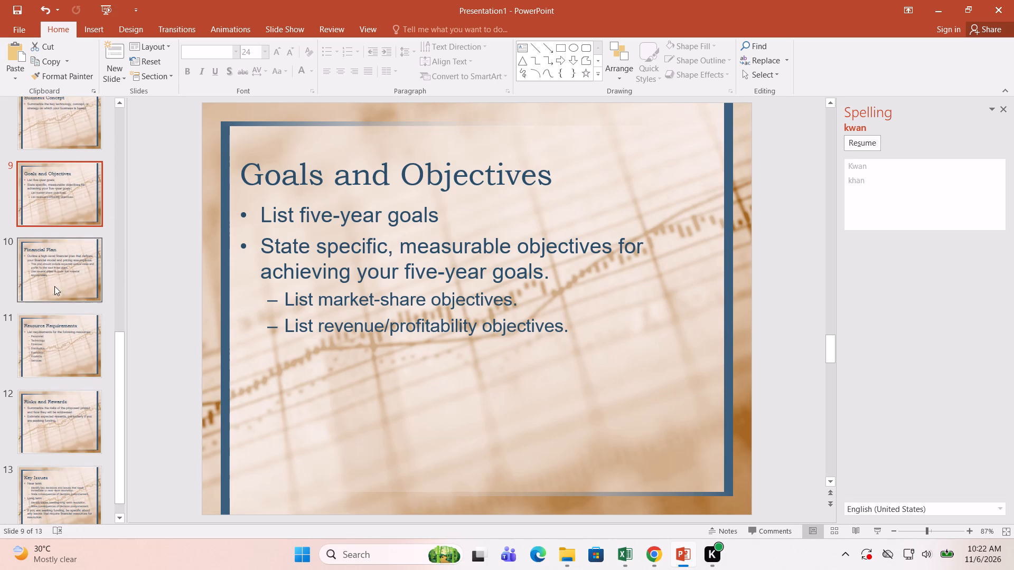
click(58, 262)
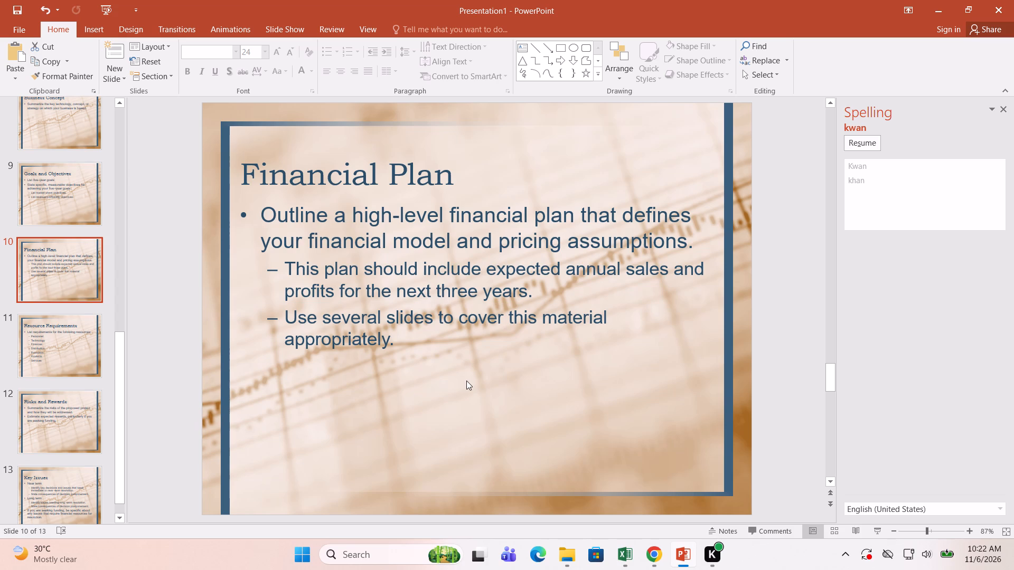
click(80, 342)
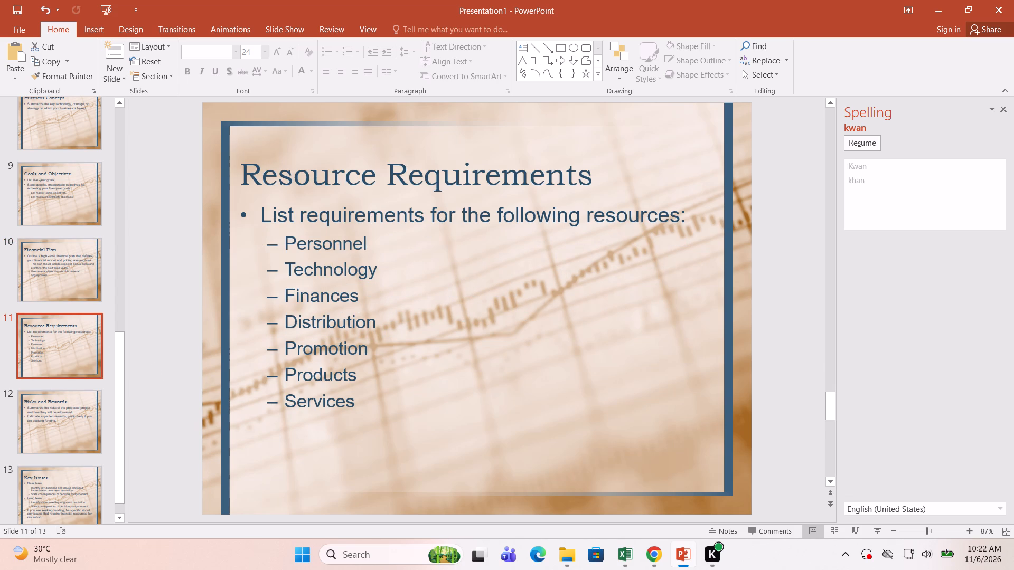
drag(123, 411, 122, 490)
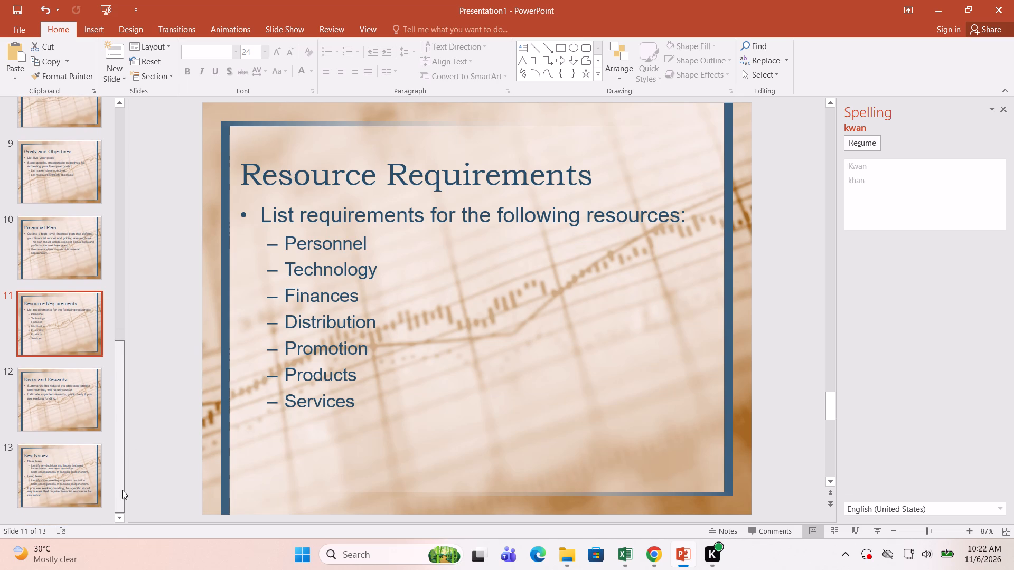
drag(122, 490, 111, 488)
click(69, 466)
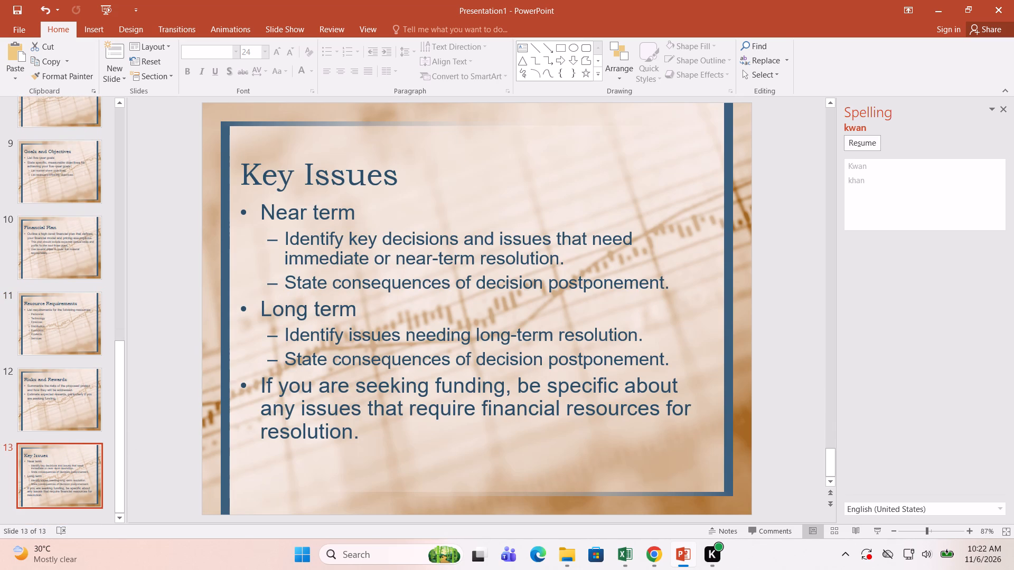
Look back through the placeholder text from the Risks and Rewards slide to The Team slide.
click(48, 401)
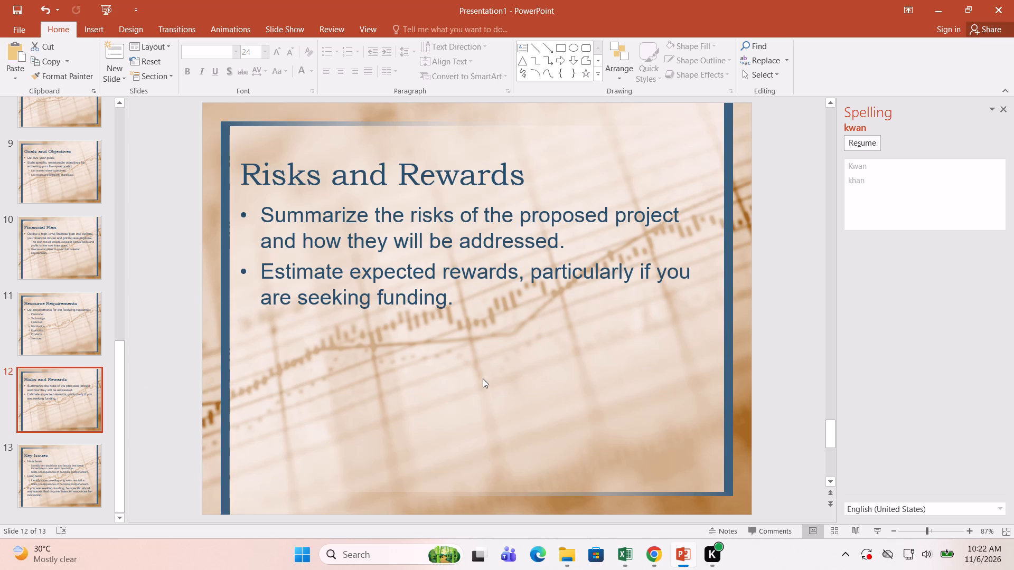
scroll(31, 330, up, 4)
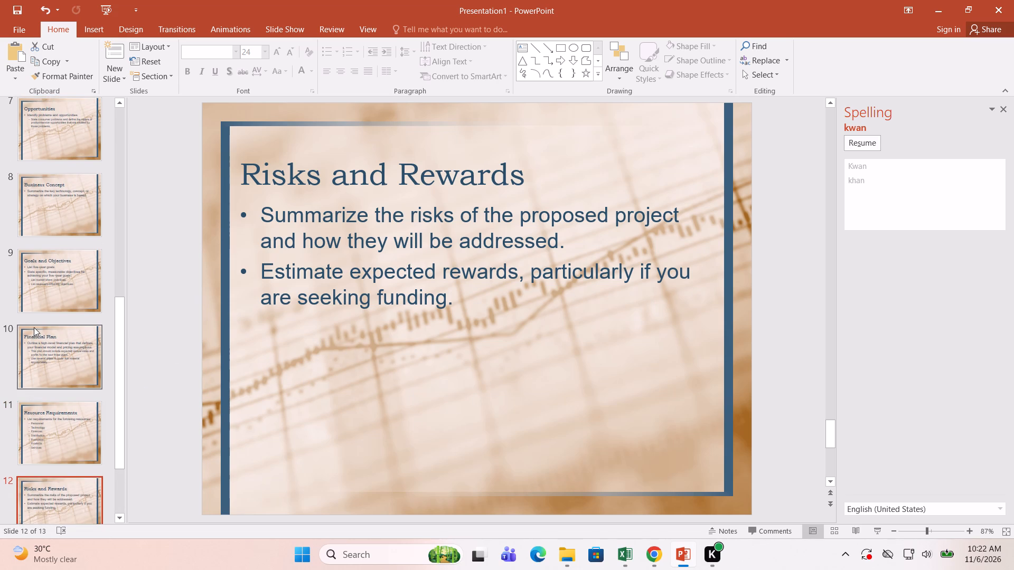
click(65, 229)
click(61, 173)
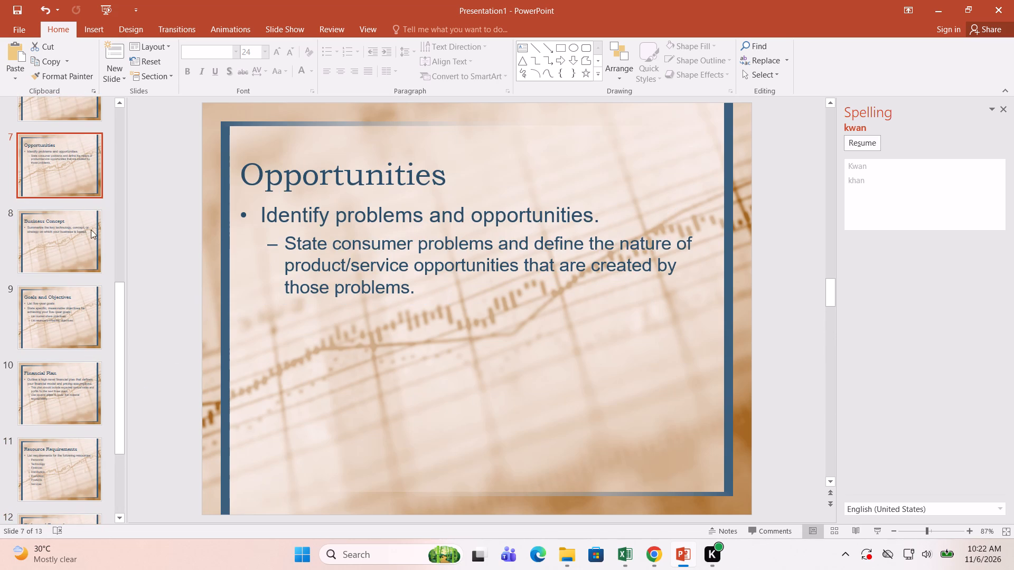
drag(64, 244, 69, 244)
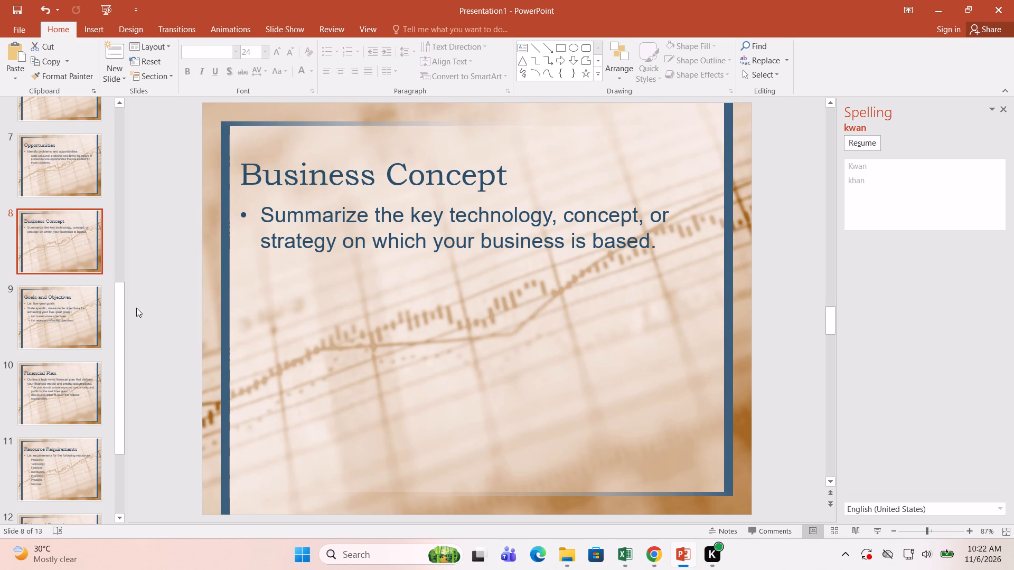
scroll(136, 308, up, 4)
scroll(138, 307, down, 1)
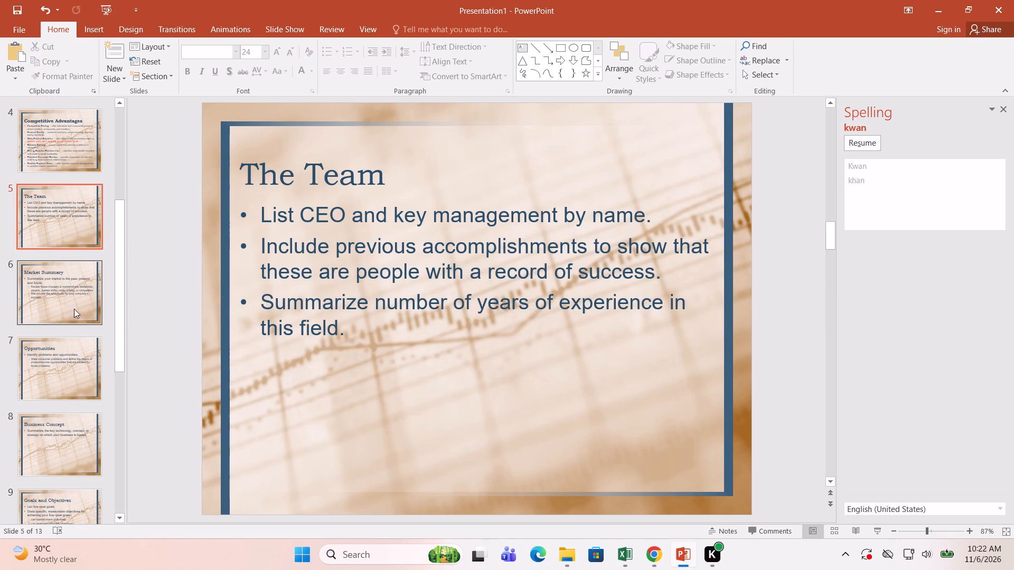
click(74, 301)
click(71, 235)
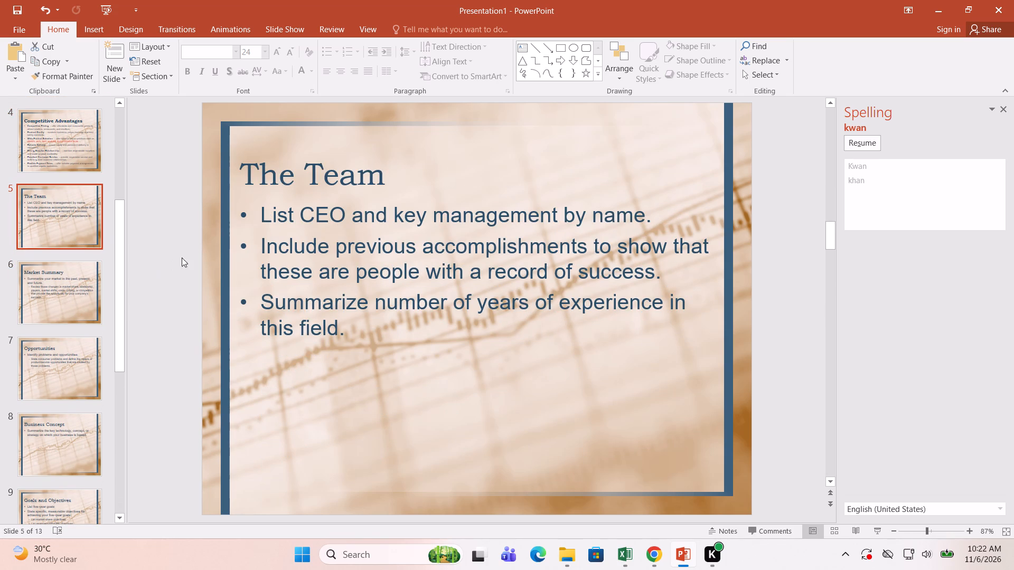
click(412, 406)
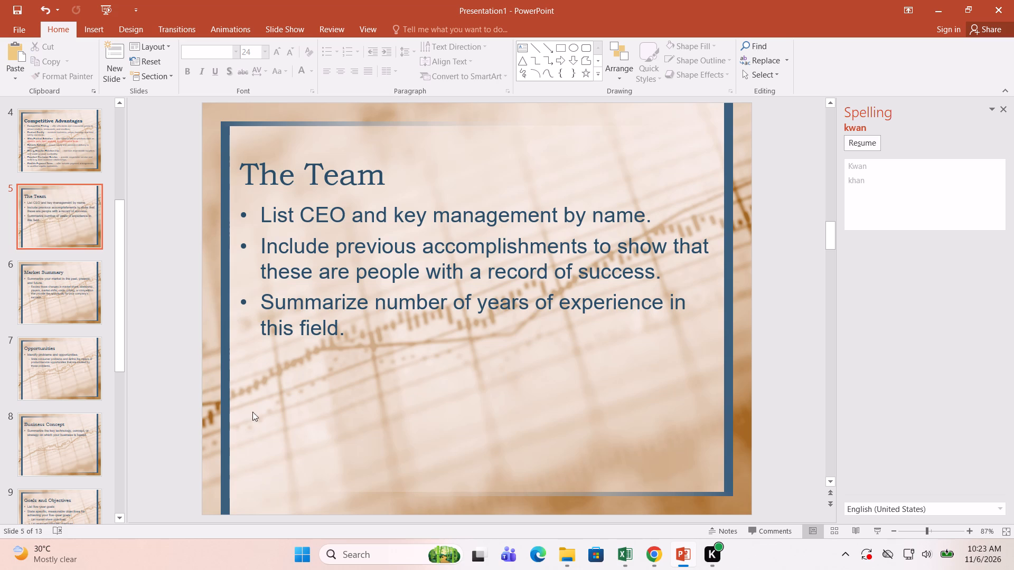
Compare the placeholder instructions on slides 5 through 11, from The Team to Resource Requirements.
click(76, 428)
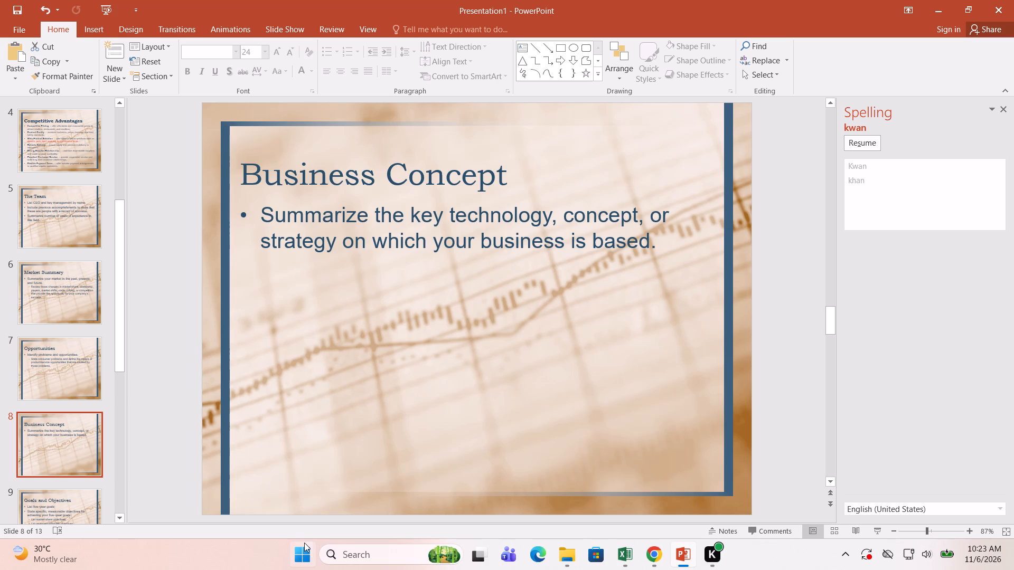
click(67, 291)
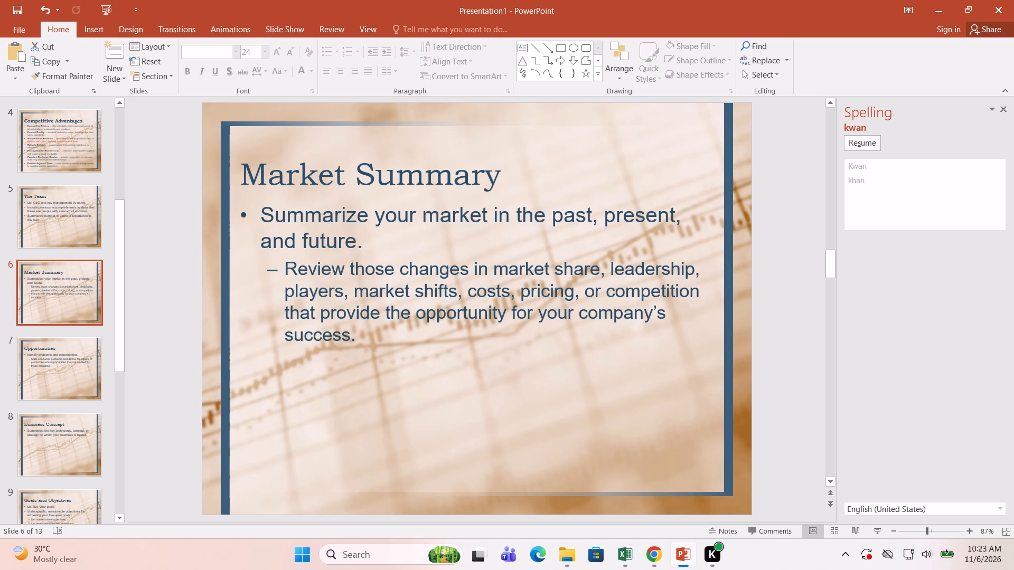
click(65, 357)
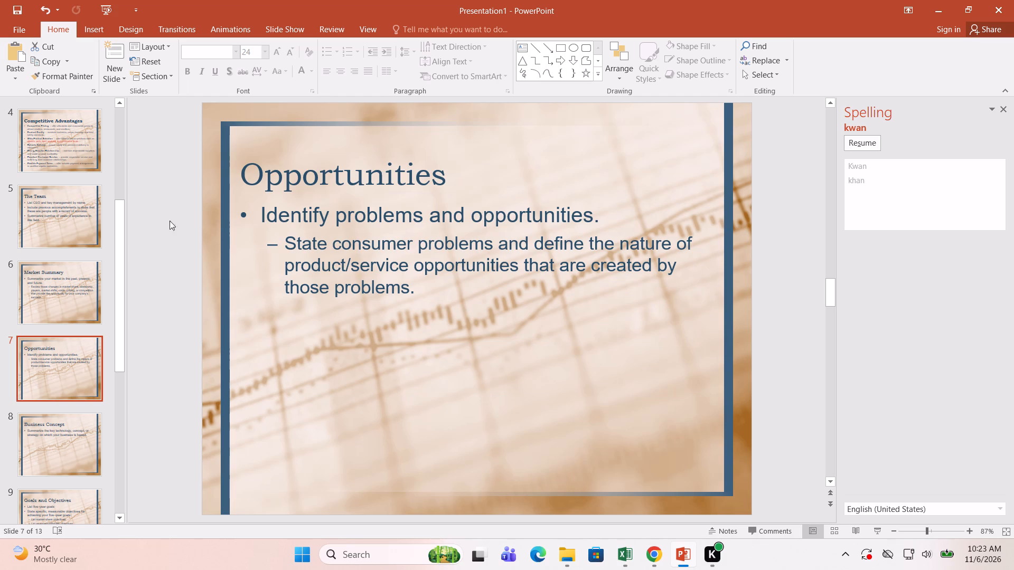
click(69, 210)
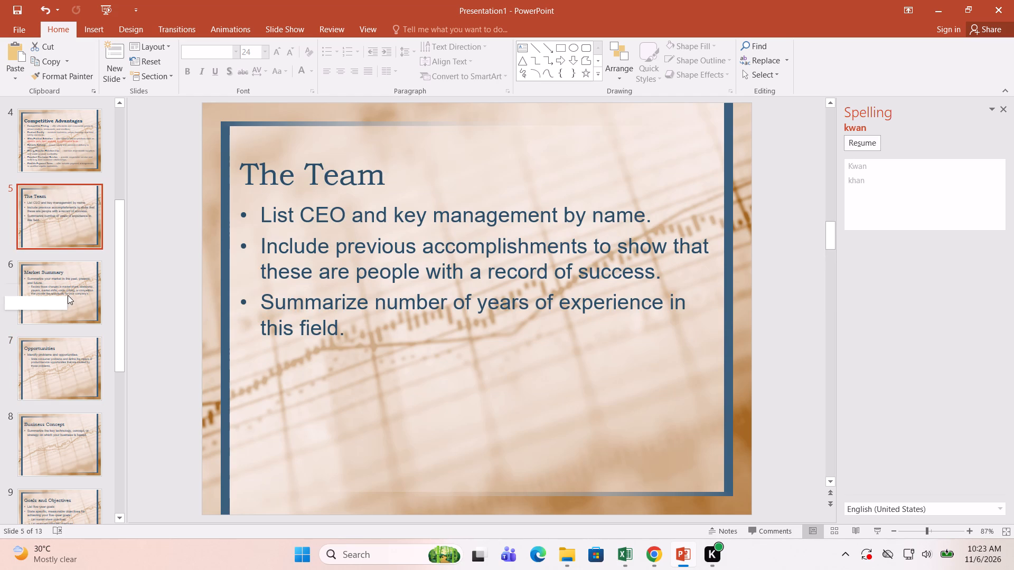
click(76, 284)
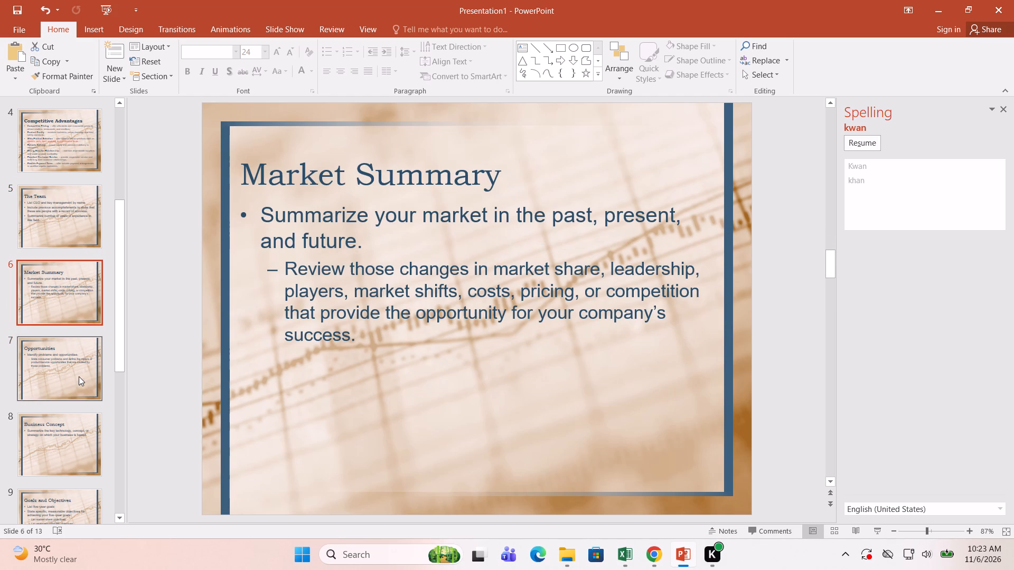
click(75, 374)
click(66, 305)
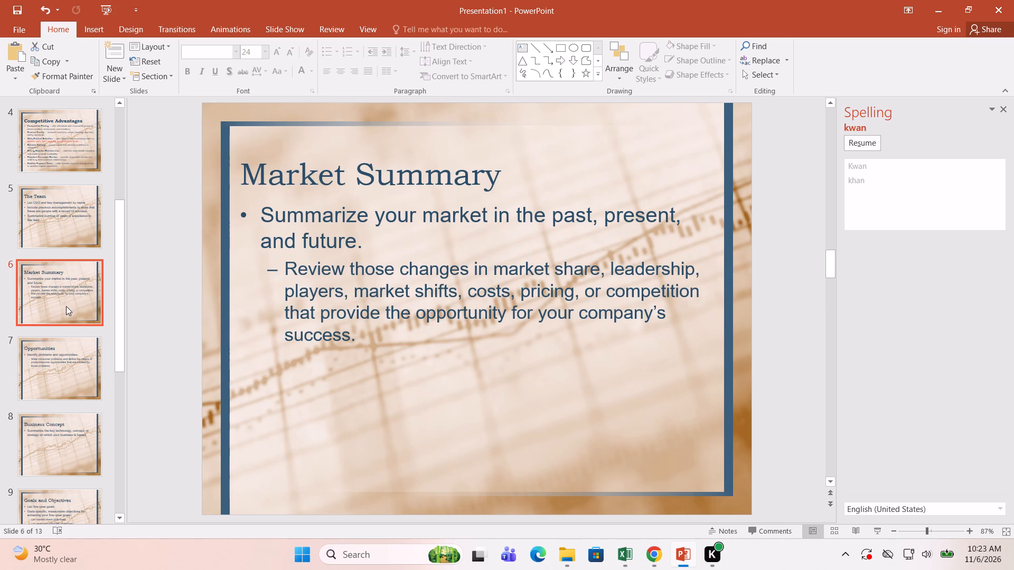
click(46, 360)
click(71, 440)
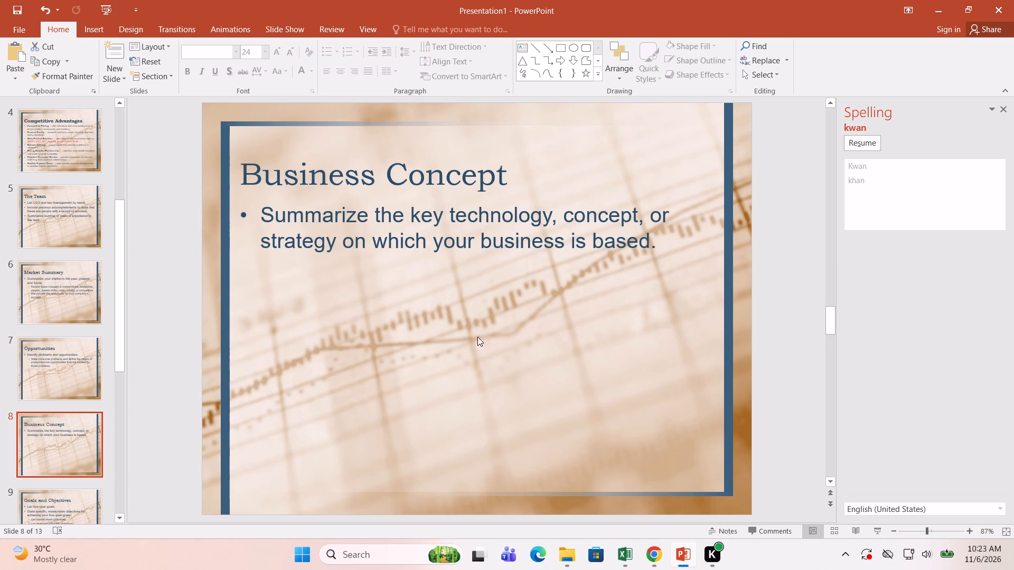
click(58, 495)
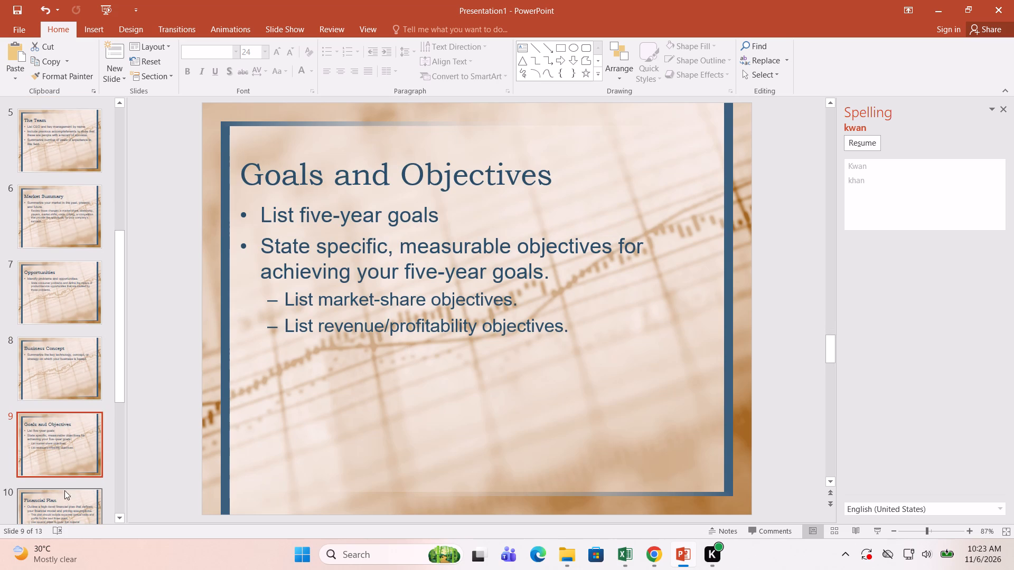
click(63, 504)
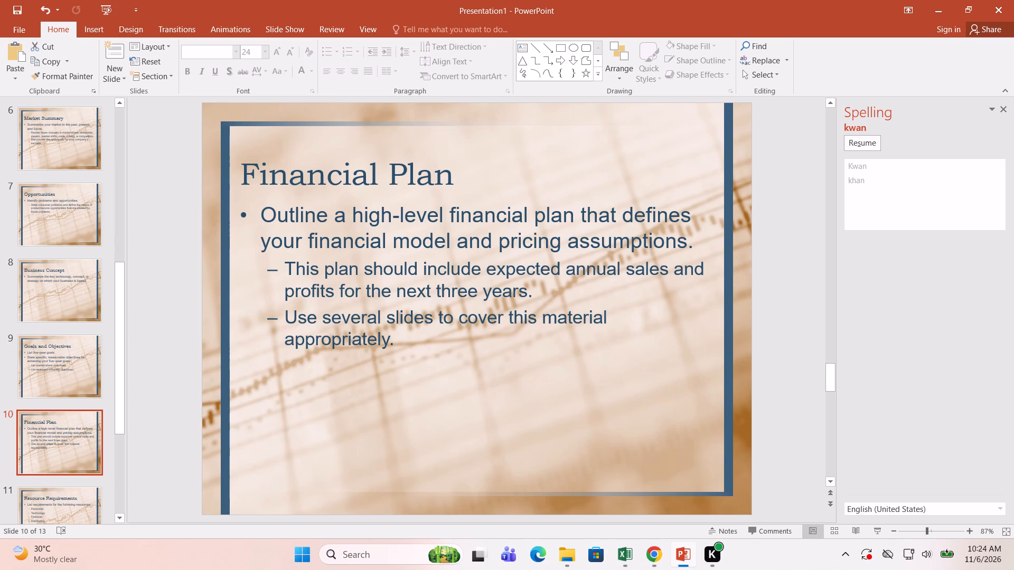
click(69, 507)
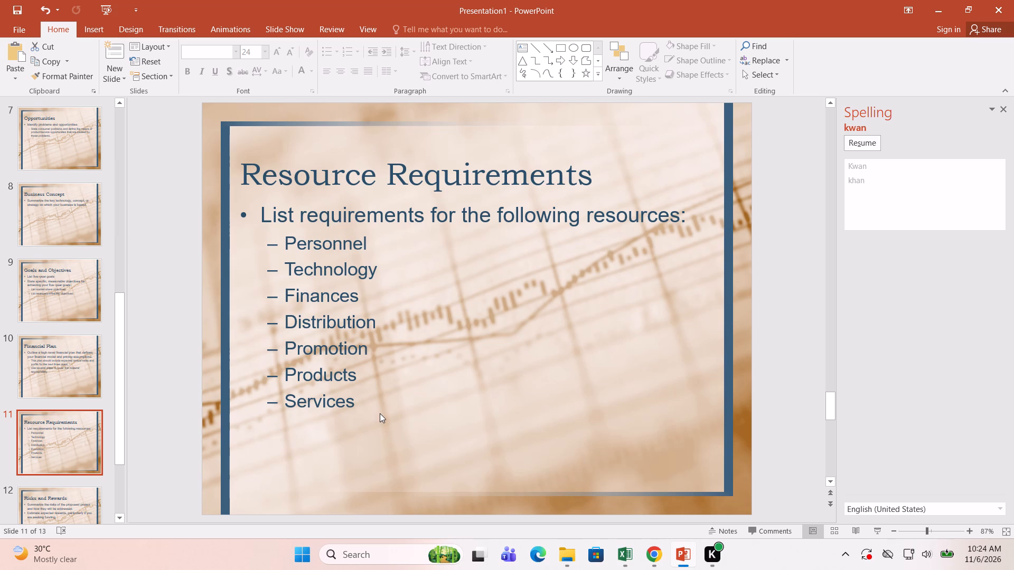
scroll(380, 413, up, 3)
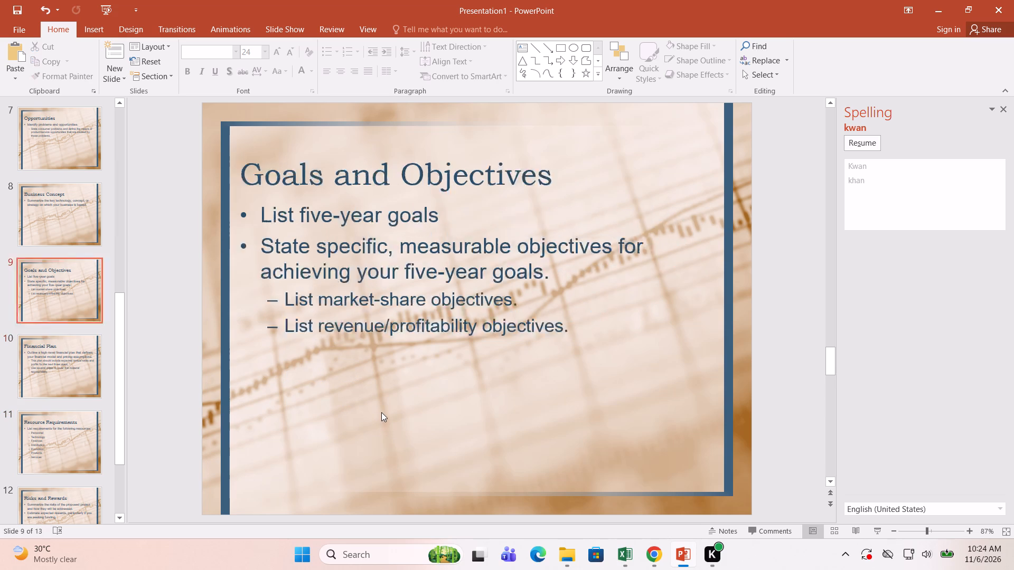
scroll(381, 412, up, 6)
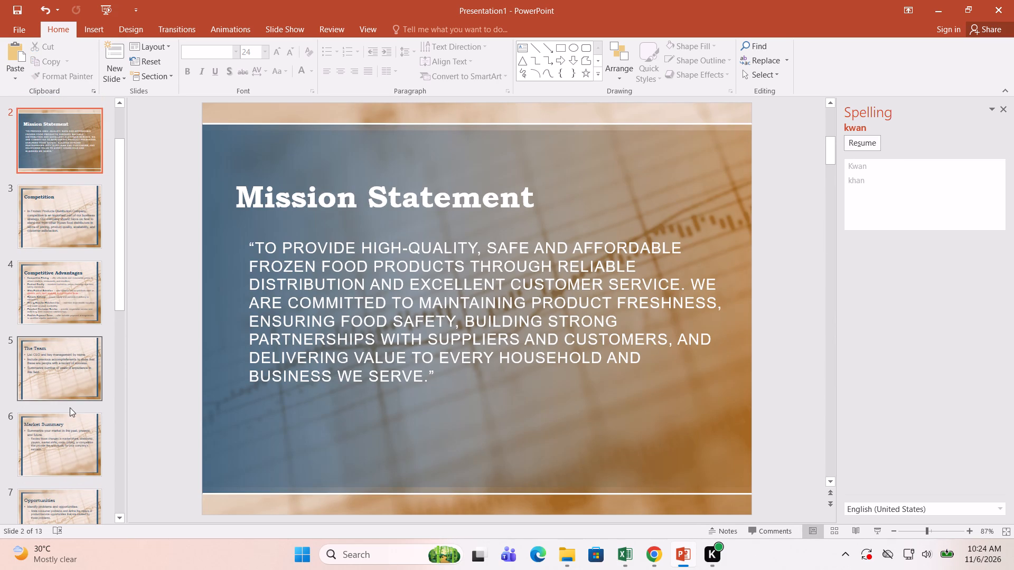
Replace the title of The Team slide with "SWOT analysis".
click(69, 385)
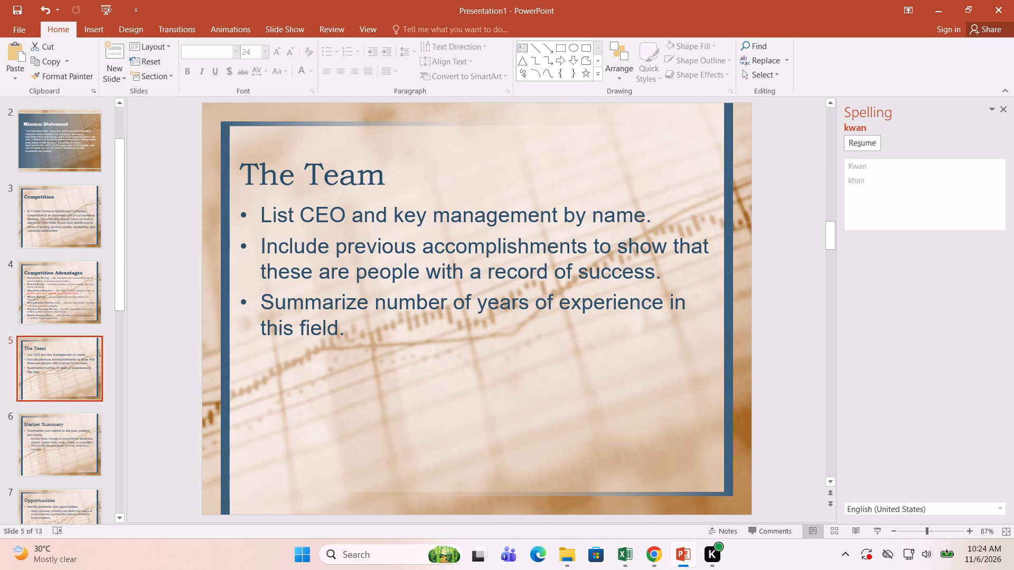
drag(350, 332, 240, 167)
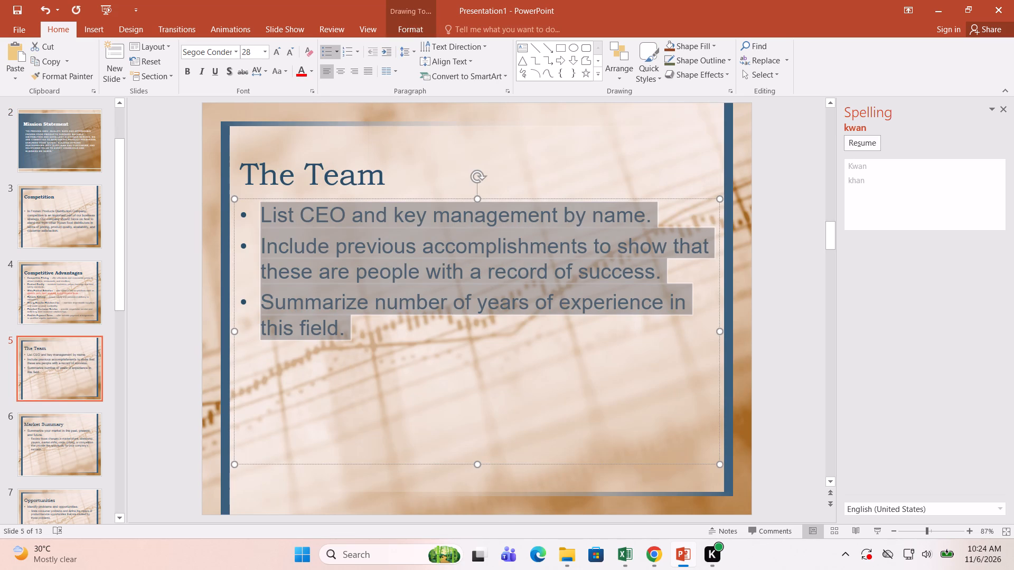
drag(398, 173, 318, 170)
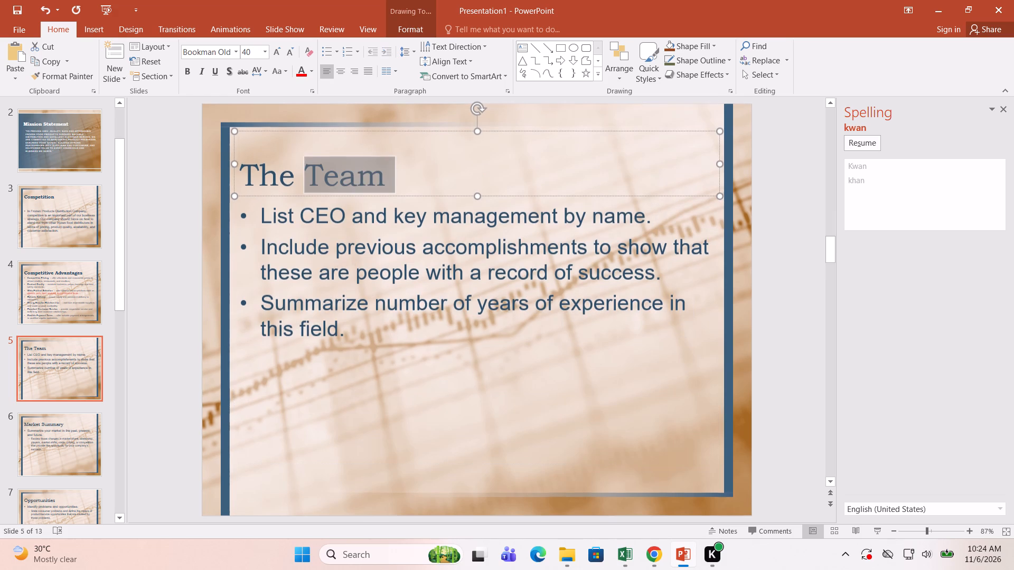
drag(318, 170, 265, 172)
text(sw)
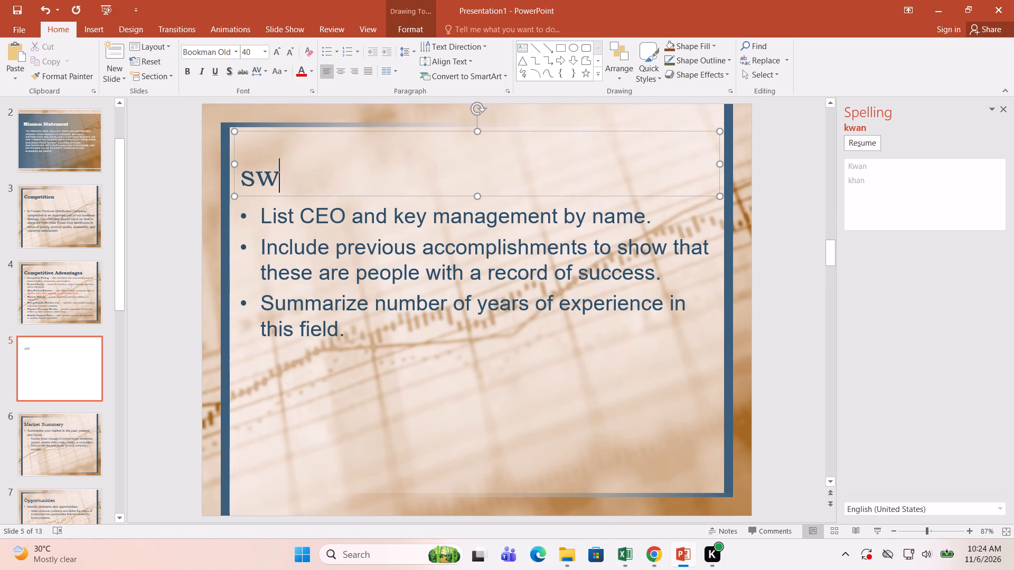
key(BackSpace)
key(BackSpace)
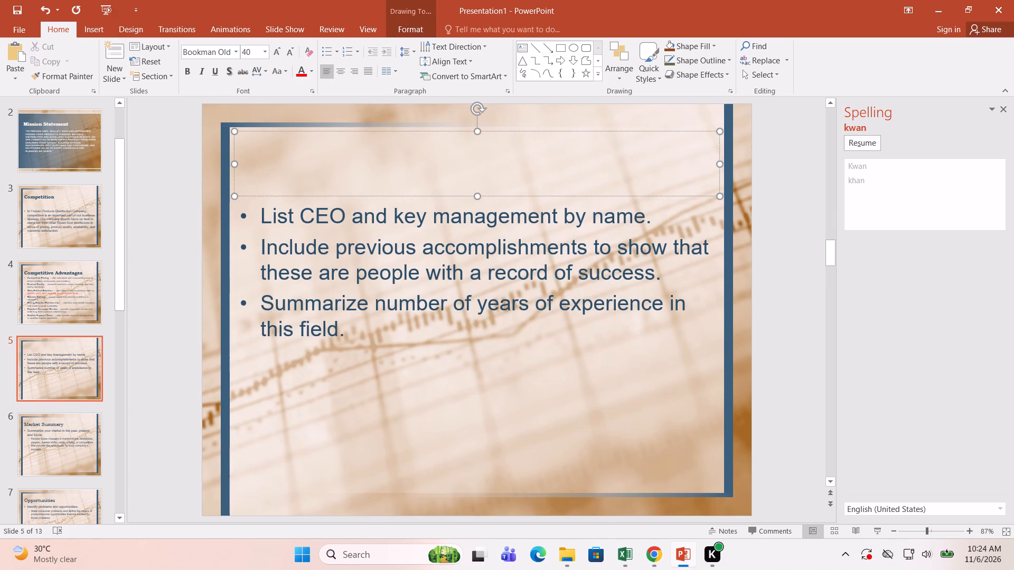
text(SWOY)
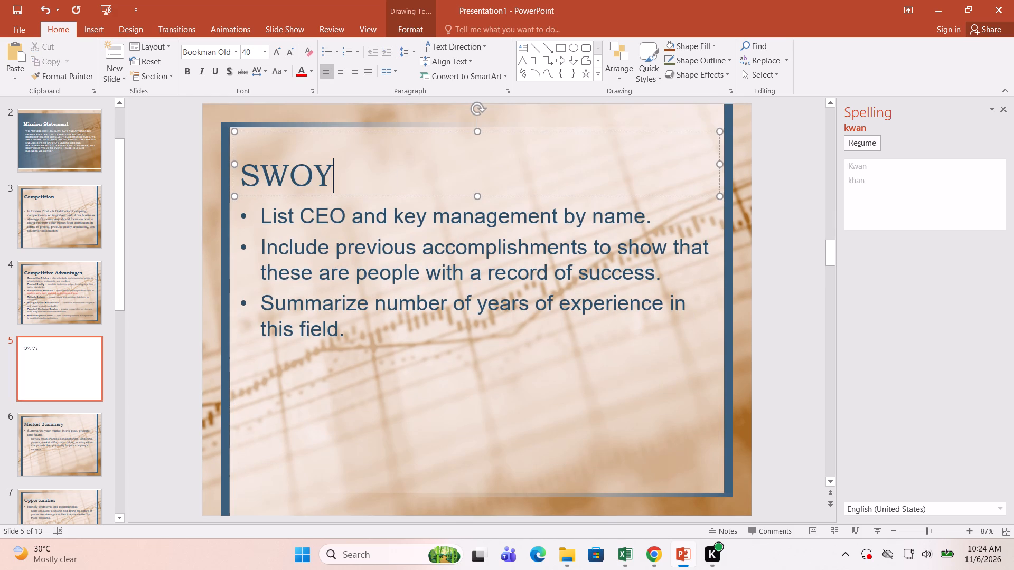
key(shift+BackSpace)
text(T)
key(space)
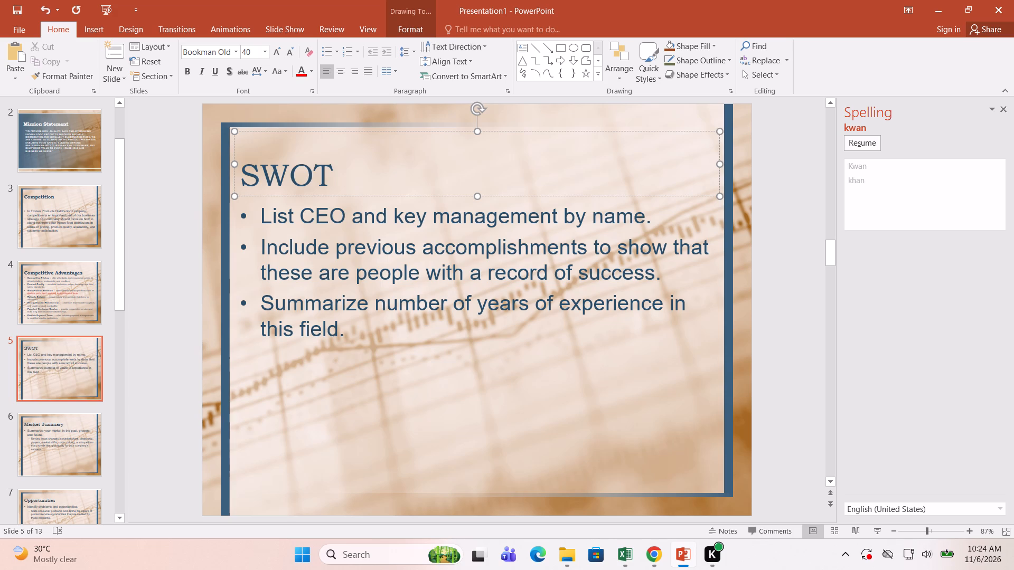
text(ana)
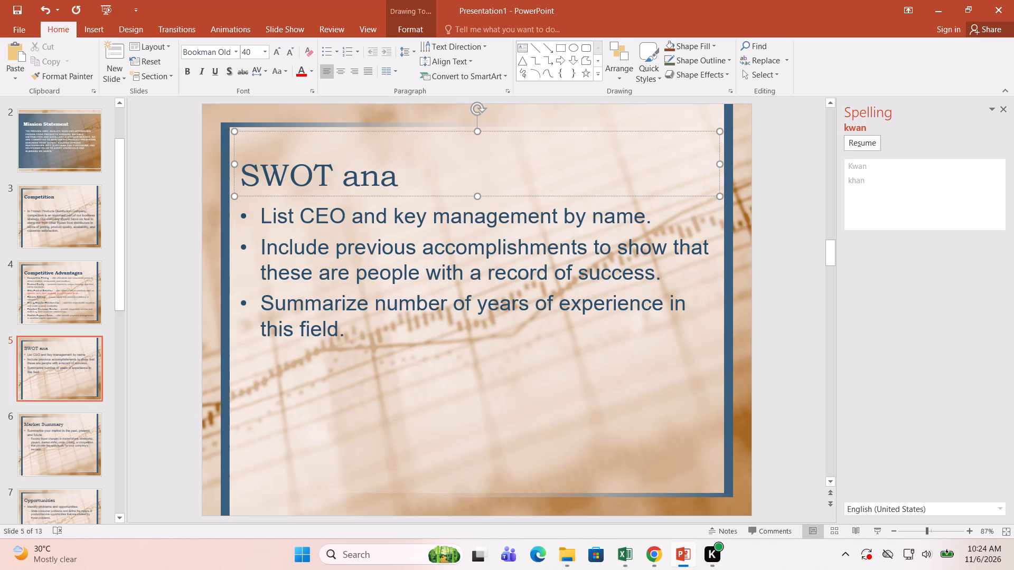
text(lysis)
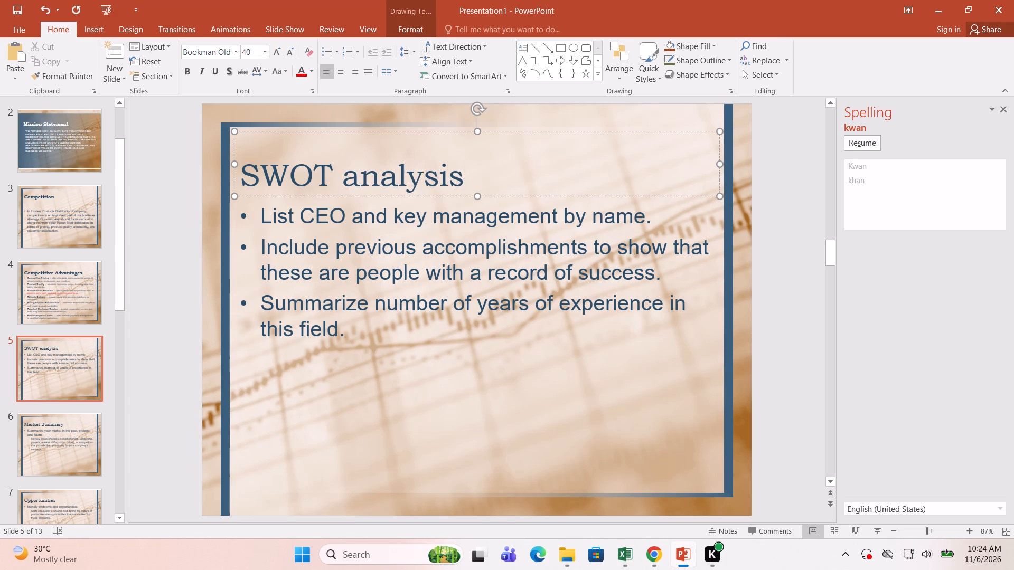
Replace all placeholder bullets on the SWOT analysis slide with a single bullet reading "Strengths".
click(345, 323)
drag(355, 332, 260, 225)
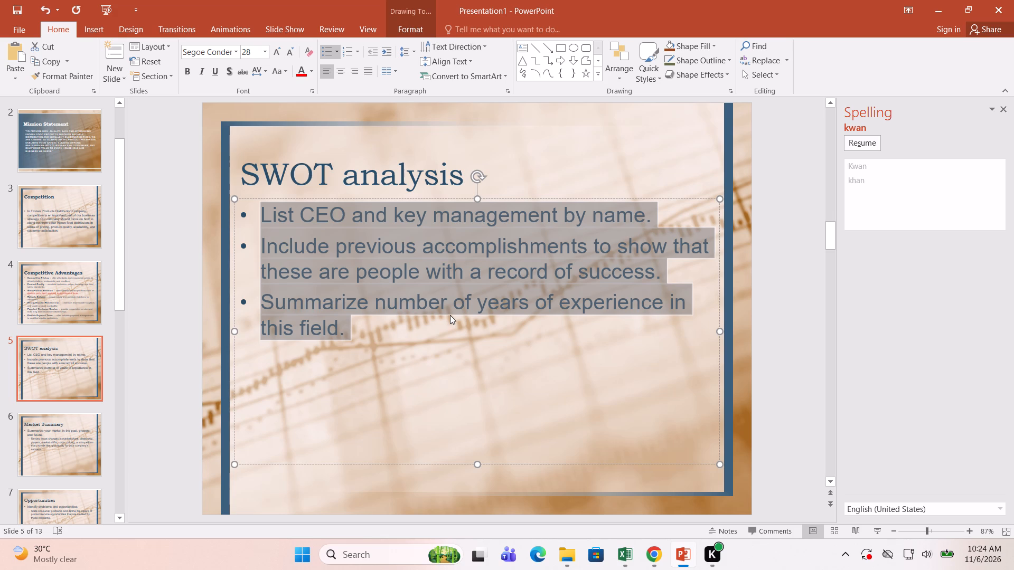
key(shift+s)
text(trn)
key(BackSpace)
text(ength)
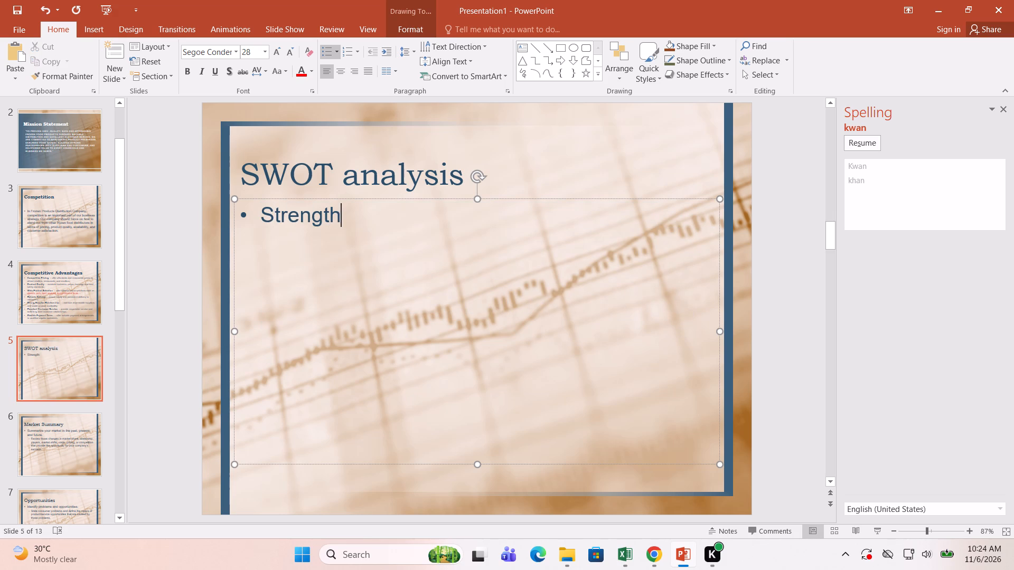
key(s)
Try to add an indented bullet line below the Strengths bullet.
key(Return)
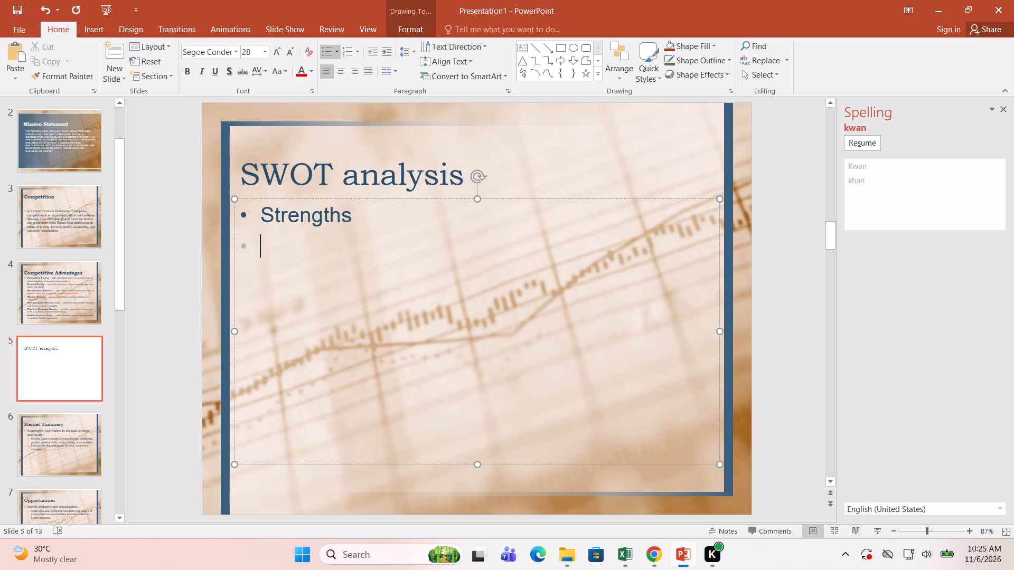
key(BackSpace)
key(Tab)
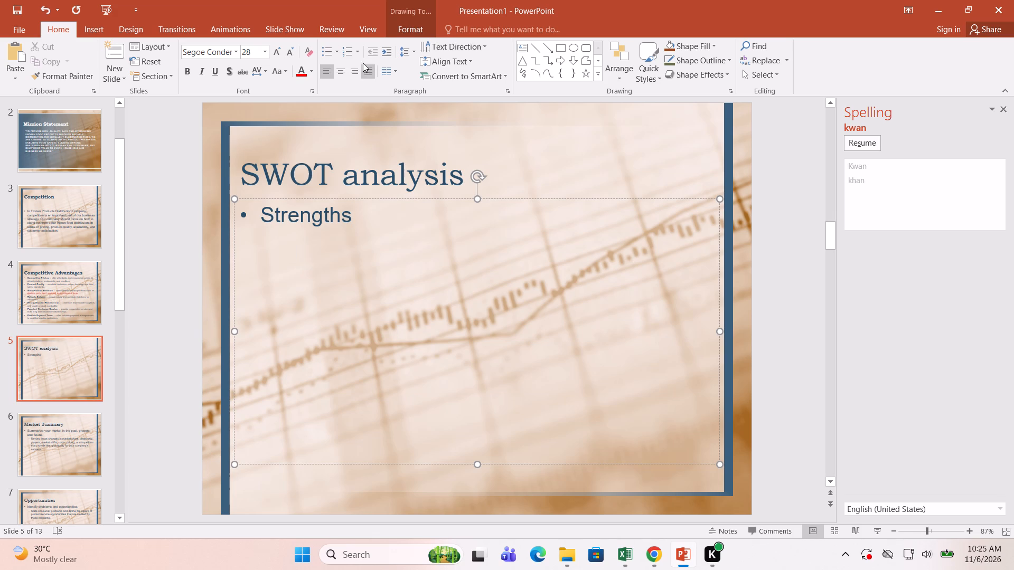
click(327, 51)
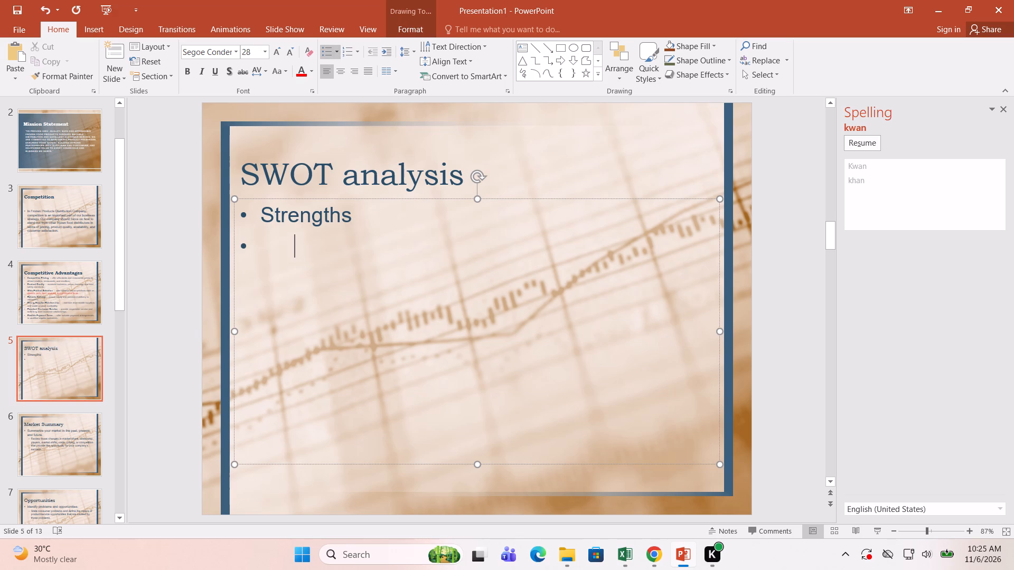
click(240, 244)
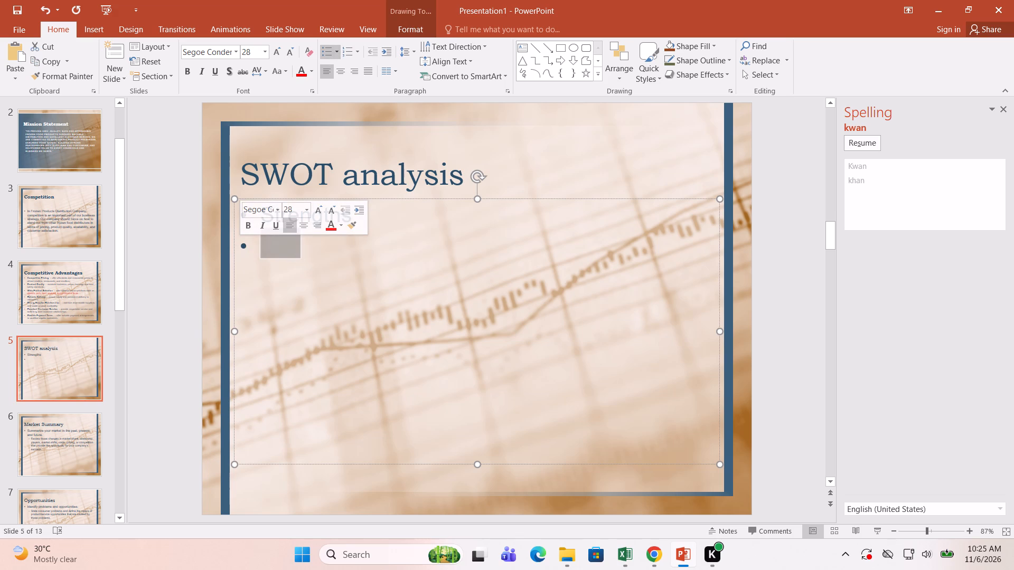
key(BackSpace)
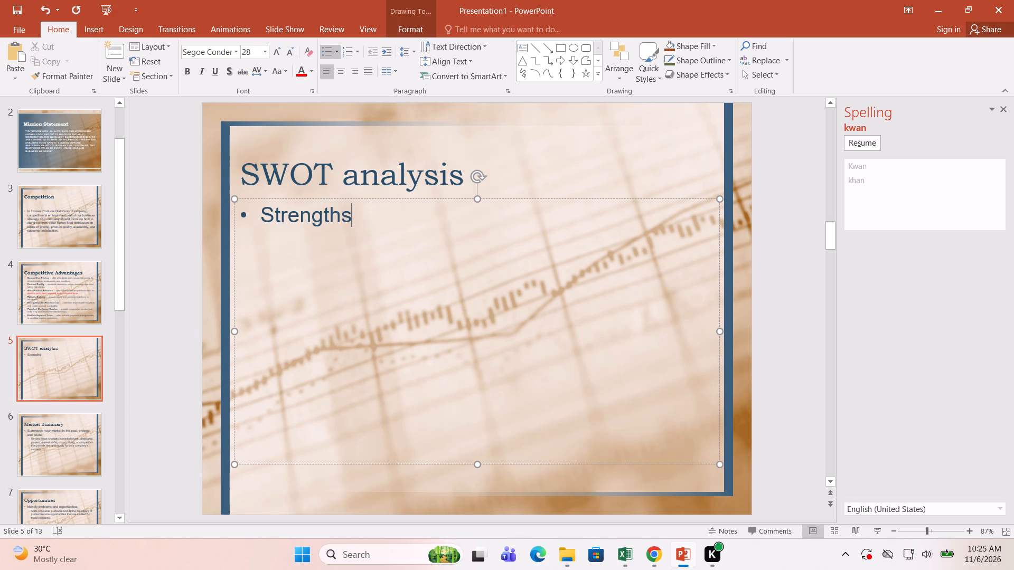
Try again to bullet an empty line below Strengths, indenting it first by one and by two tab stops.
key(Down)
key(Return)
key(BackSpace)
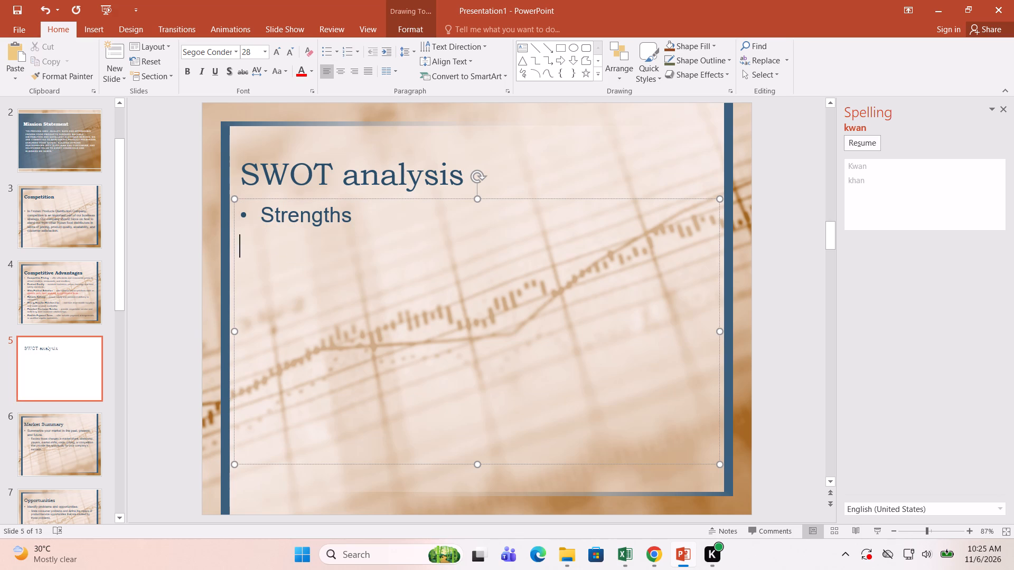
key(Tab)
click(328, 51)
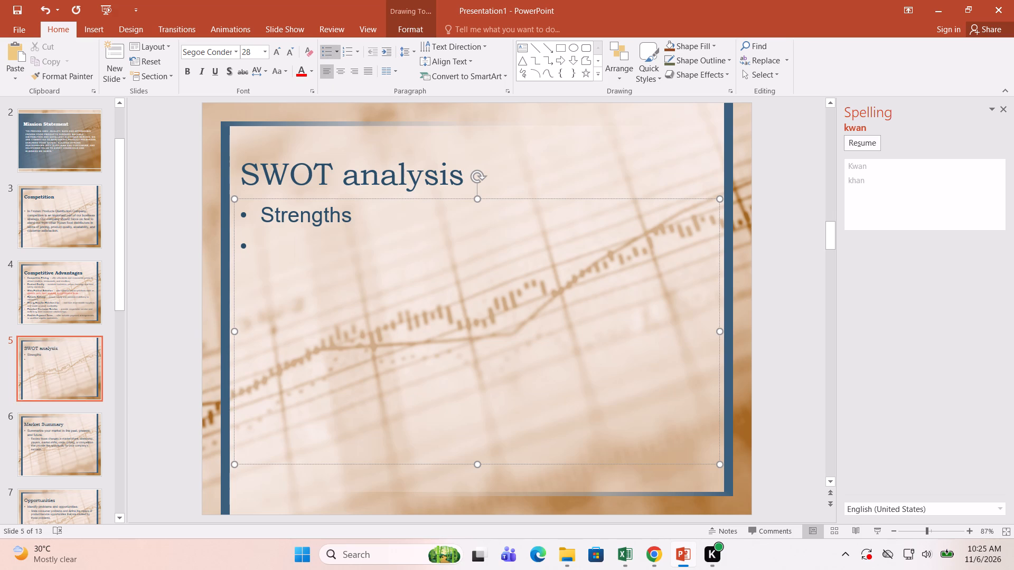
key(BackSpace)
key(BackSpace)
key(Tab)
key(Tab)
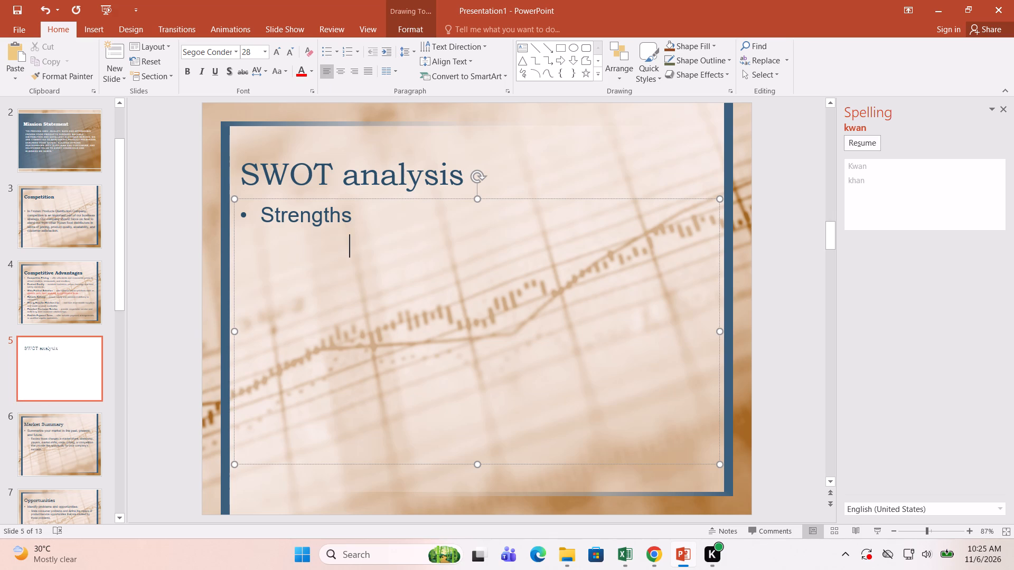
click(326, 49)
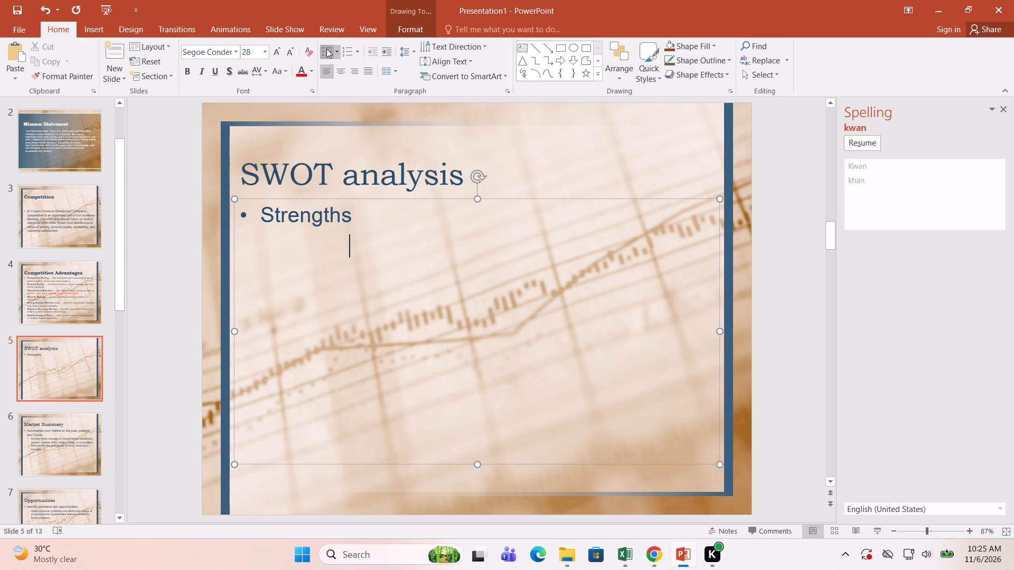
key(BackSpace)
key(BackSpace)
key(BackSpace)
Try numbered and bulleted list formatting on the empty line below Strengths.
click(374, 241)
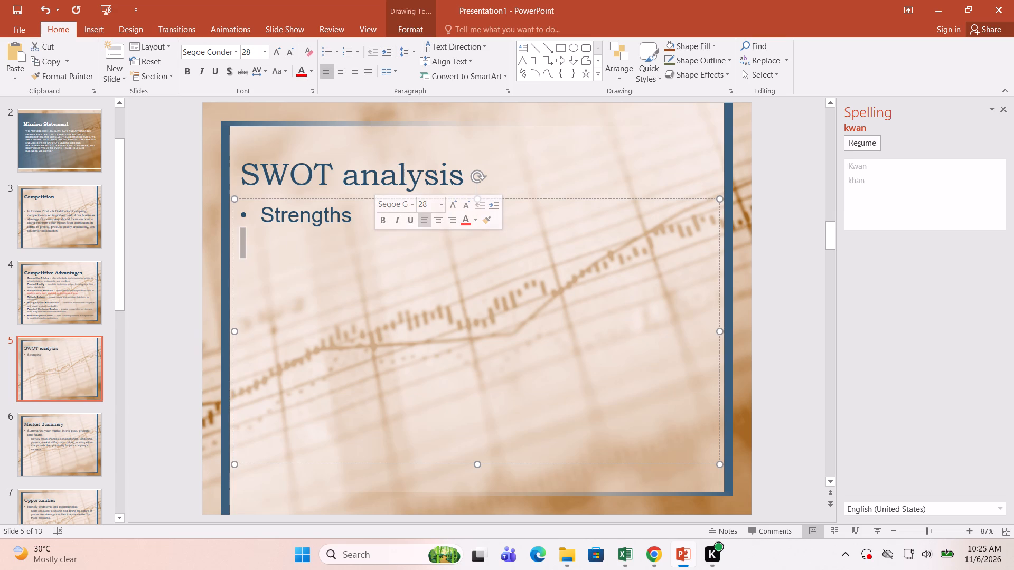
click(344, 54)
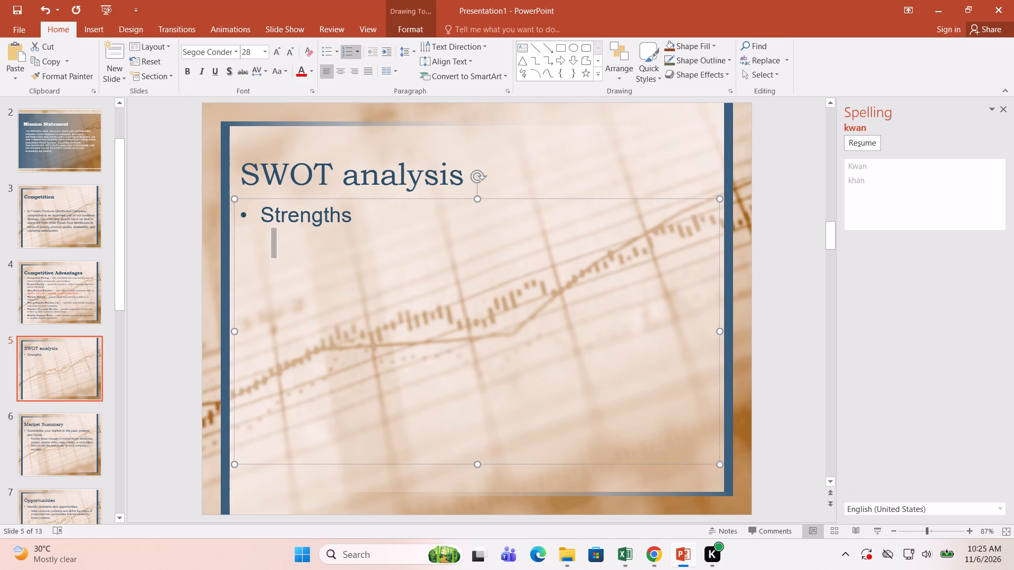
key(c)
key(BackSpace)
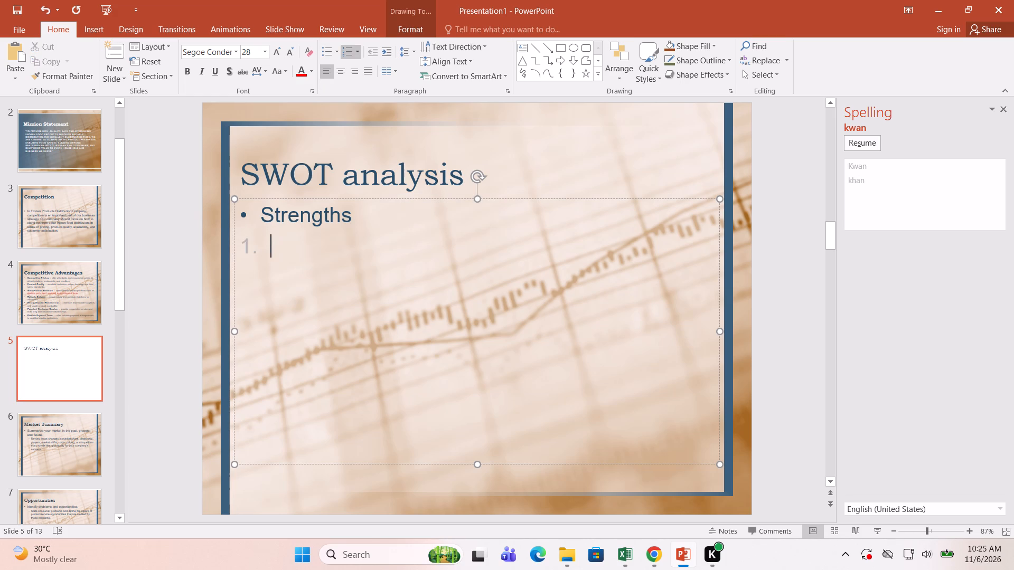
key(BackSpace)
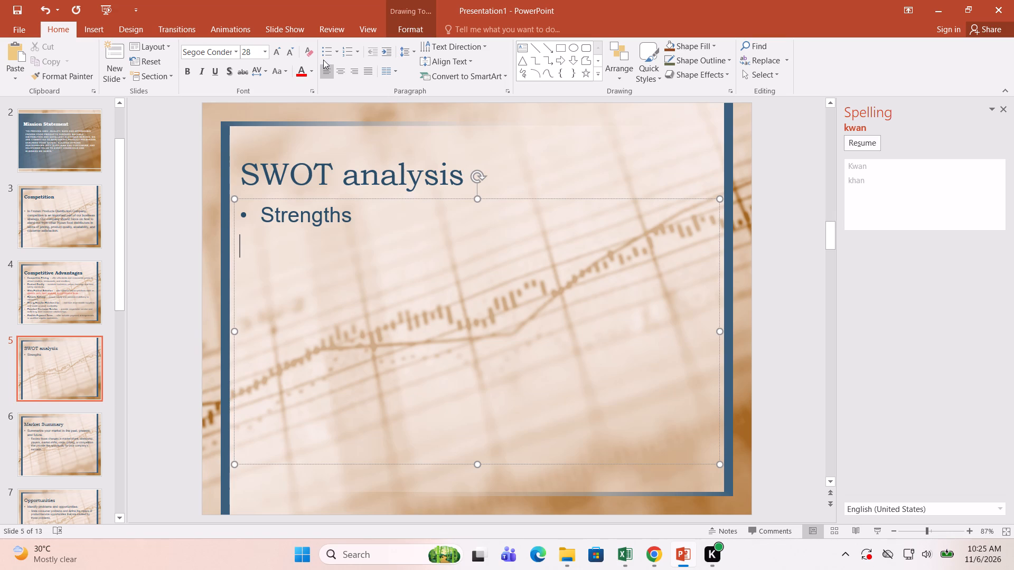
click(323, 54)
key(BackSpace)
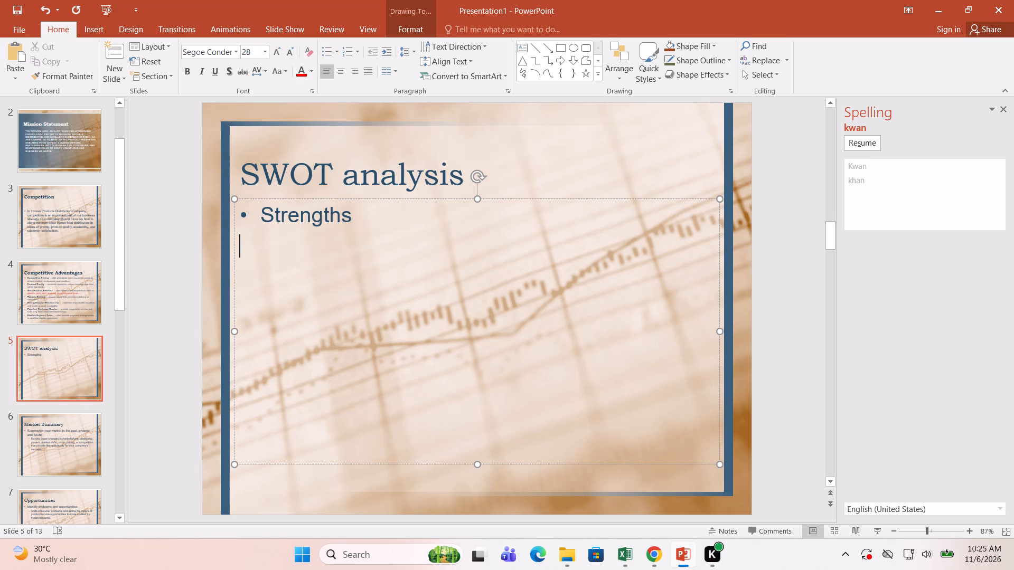
Enter the indented line "- Competitive pricing" below the Strengths bullet, using a plain dash instead of list formatting.
text(-)
key(space)
text(Co)
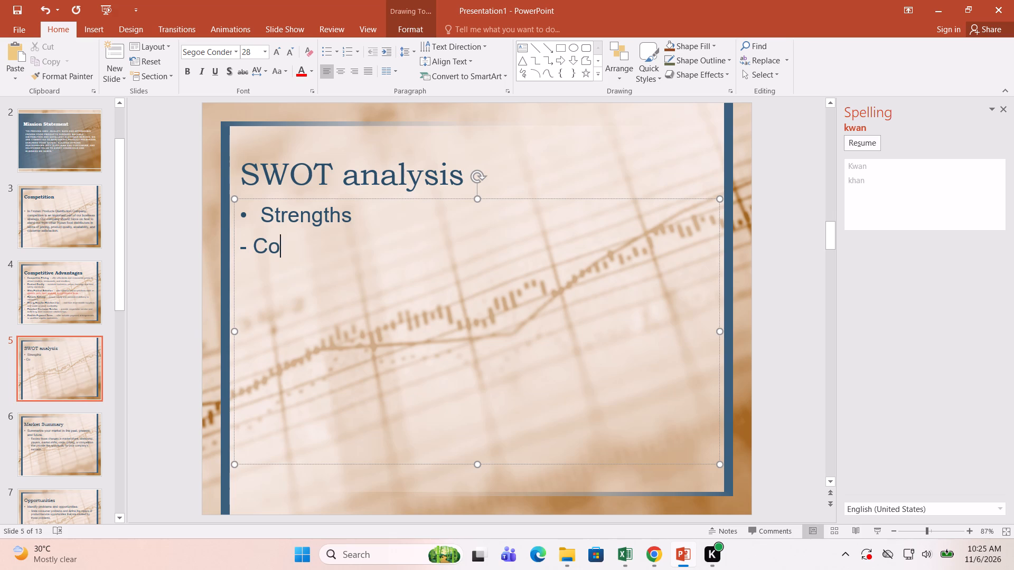
click(253, 250)
key(Tab)
click(240, 248)
key(Tab)
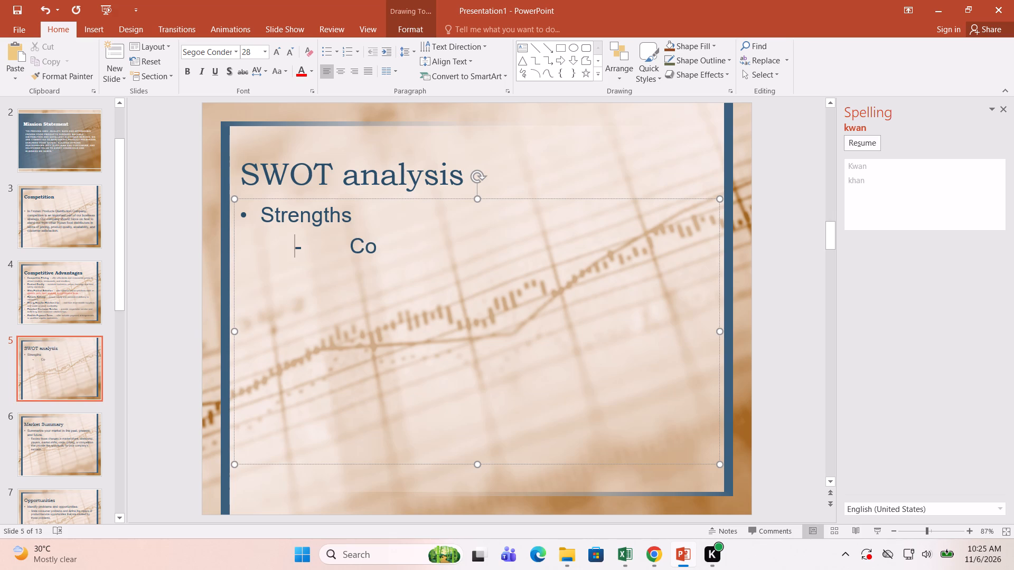
click(346, 246)
key(BackSpace)
click(346, 243)
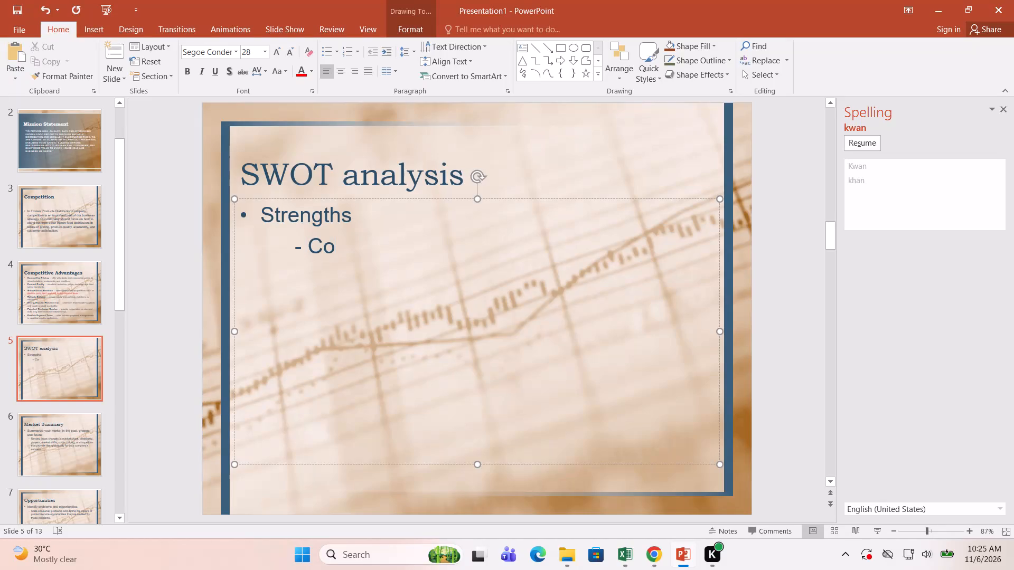
text(mpetitive)
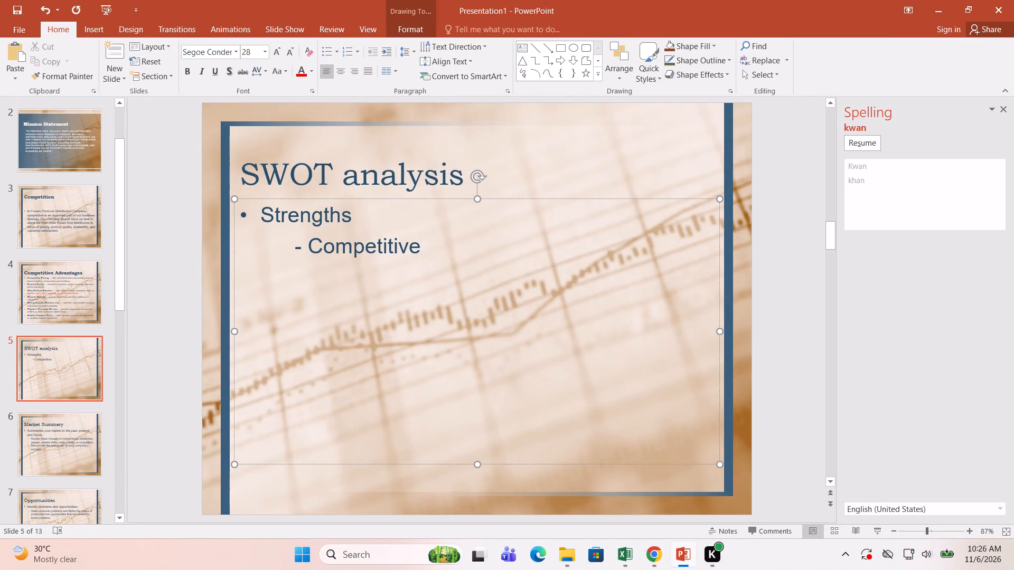
key(space)
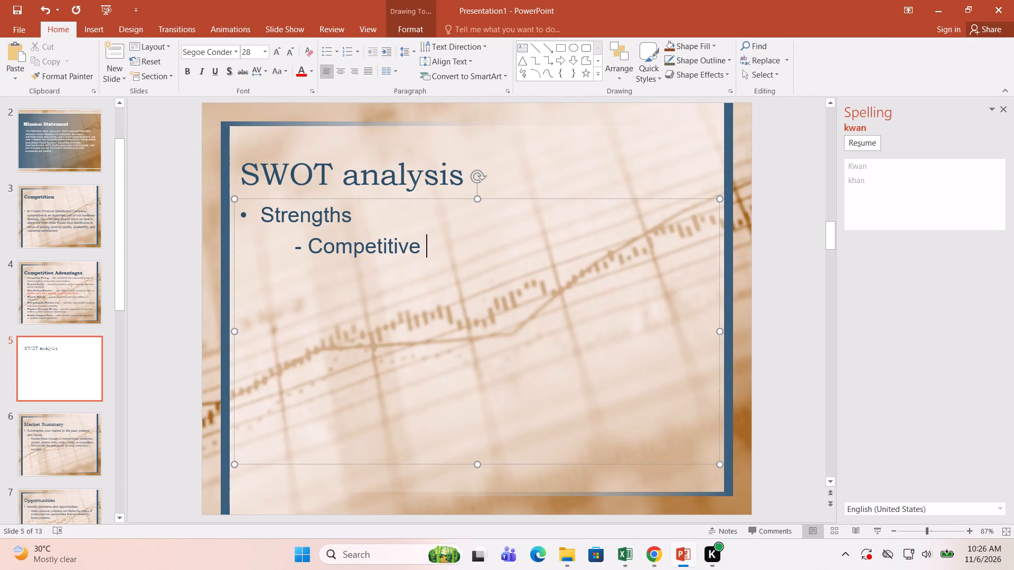
text(pricing)
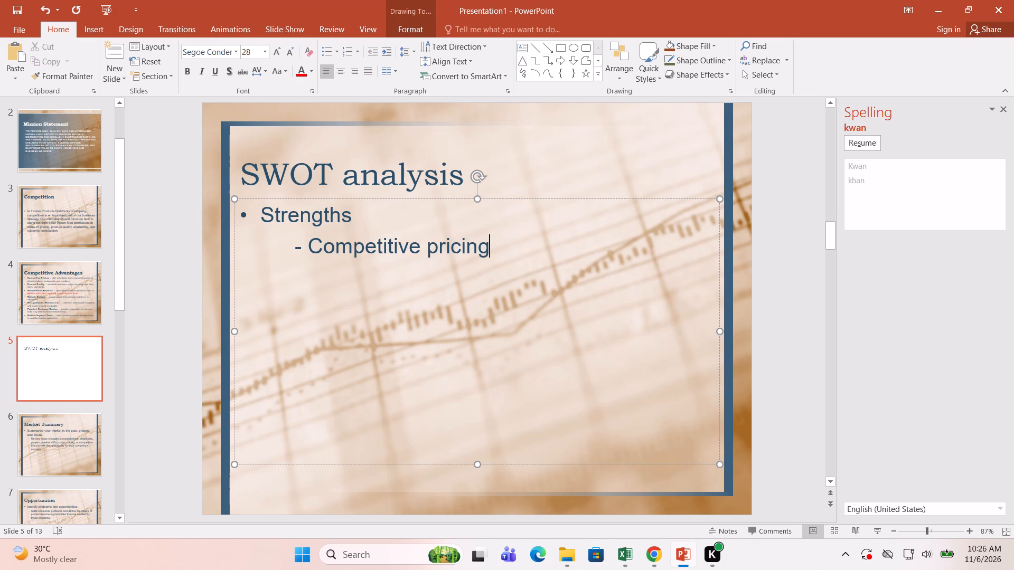
Add the indented dash line "- Wide product selection" below "- Competitive pricing" under Strengths.
key(Down)
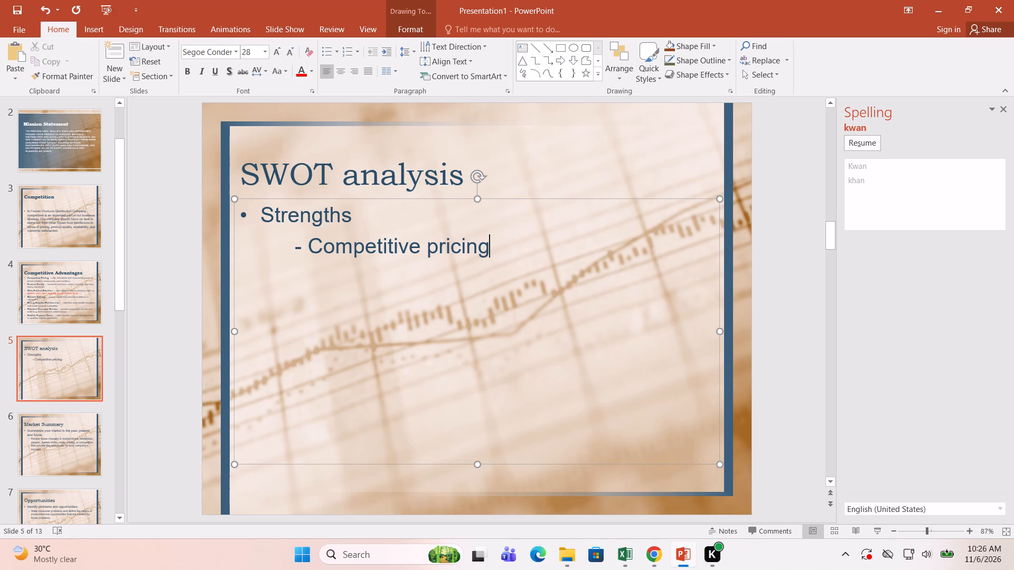
key(Down)
key(Return)
key(Tab)
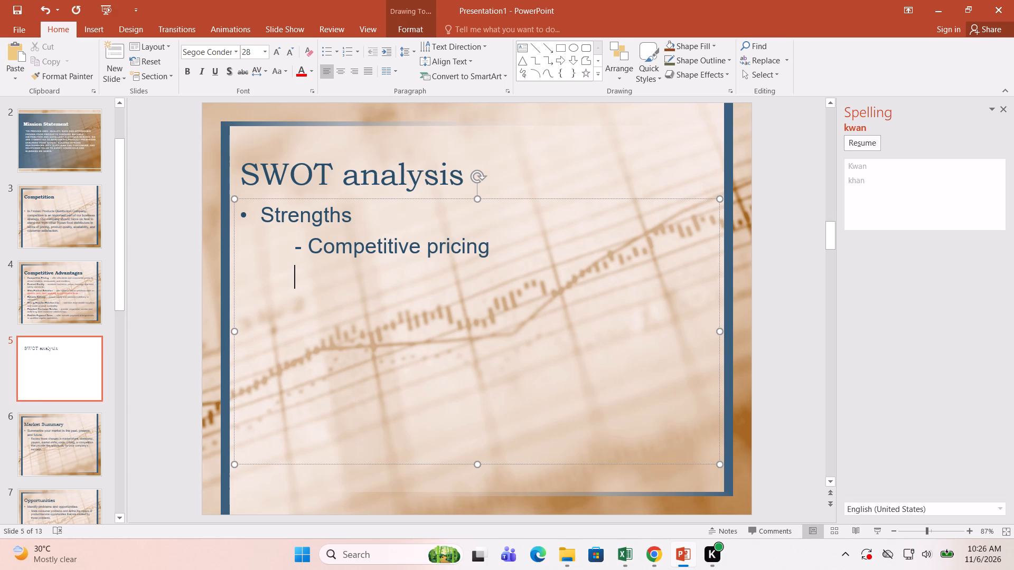
text(-)
key(space)
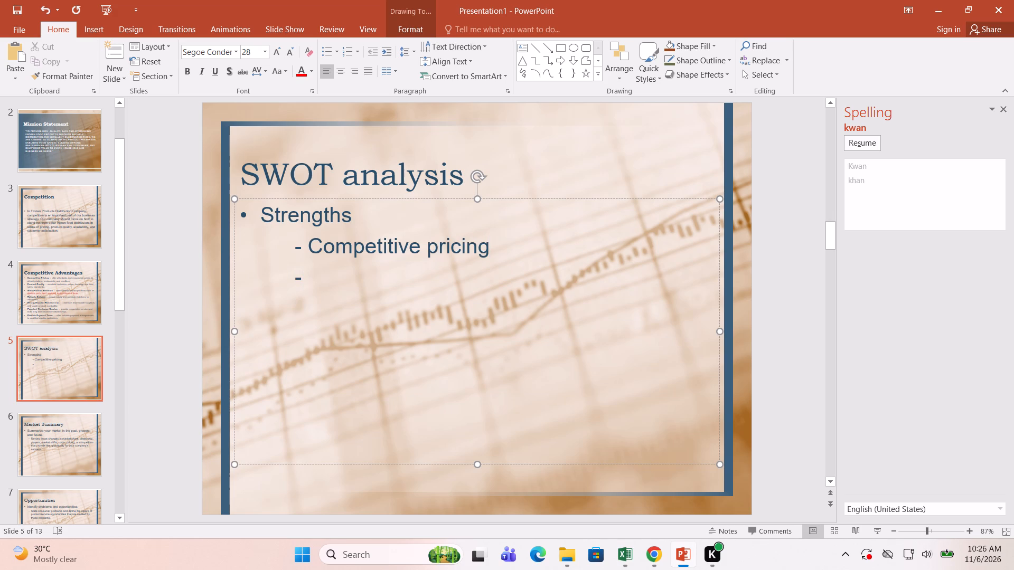
text(widr)
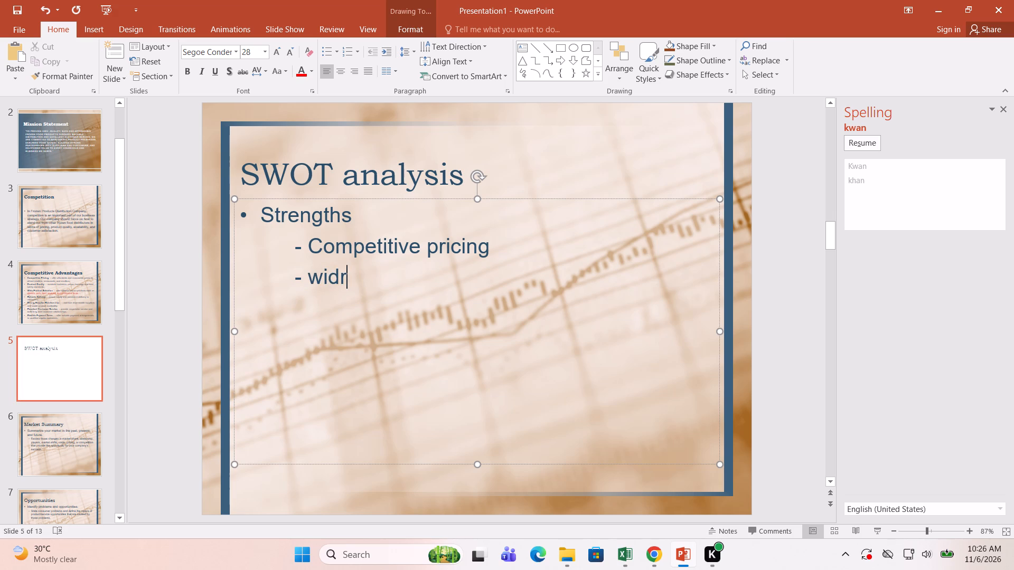
key(BackSpace)
text(e)
key(space)
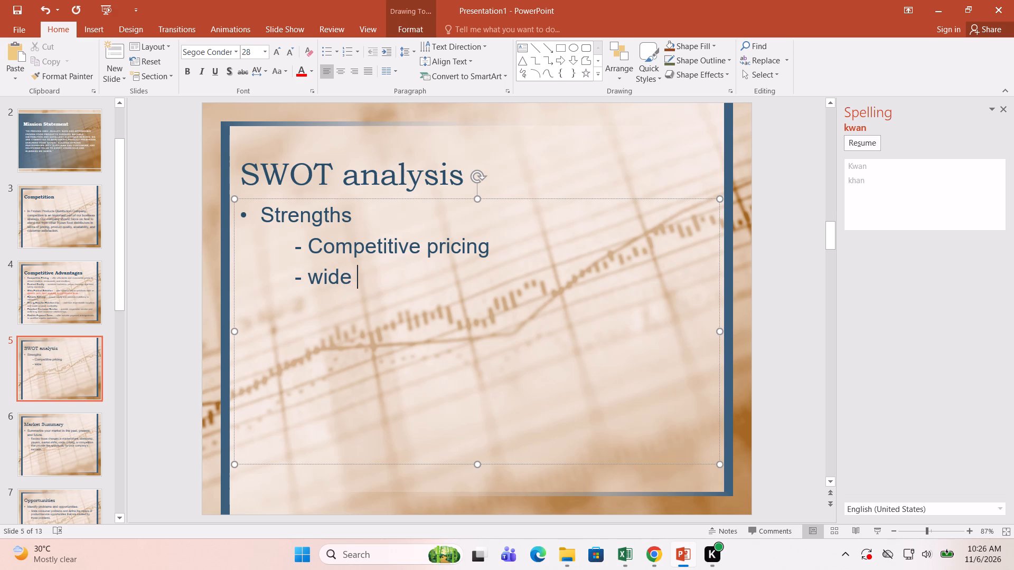
text(pro)
text(duct)
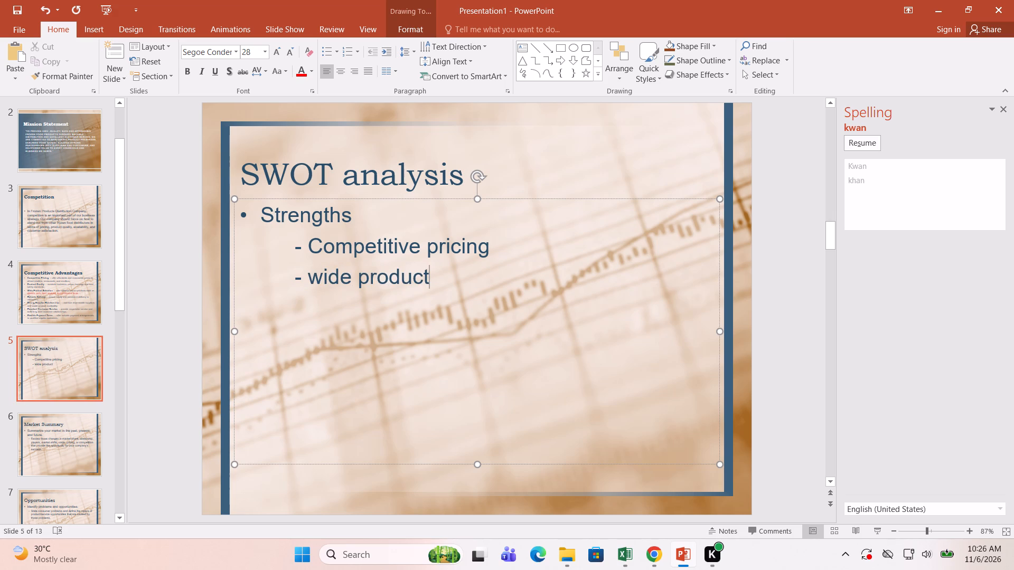
click(321, 271)
key(BackSpace)
key(shift+w)
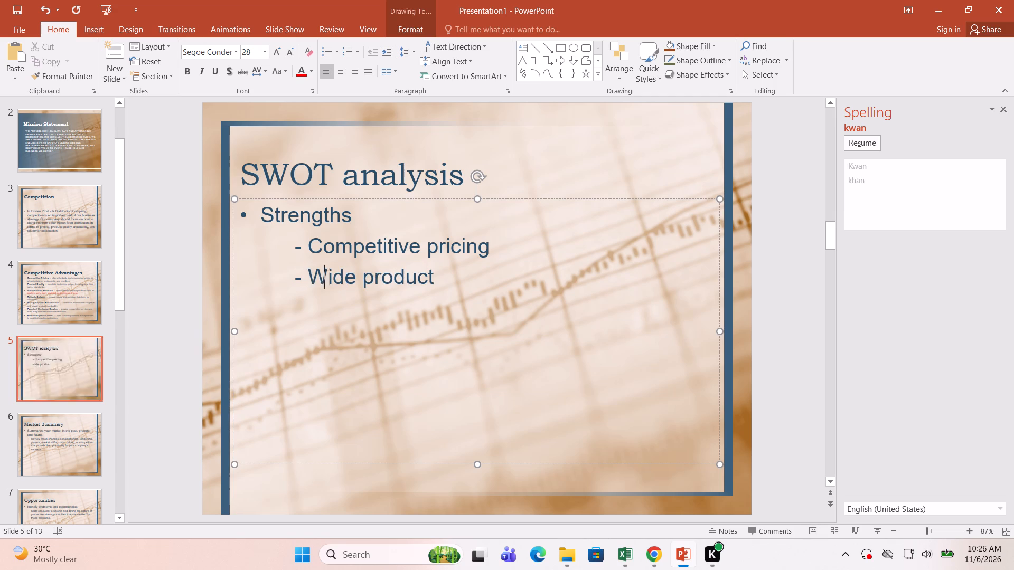
click(445, 296)
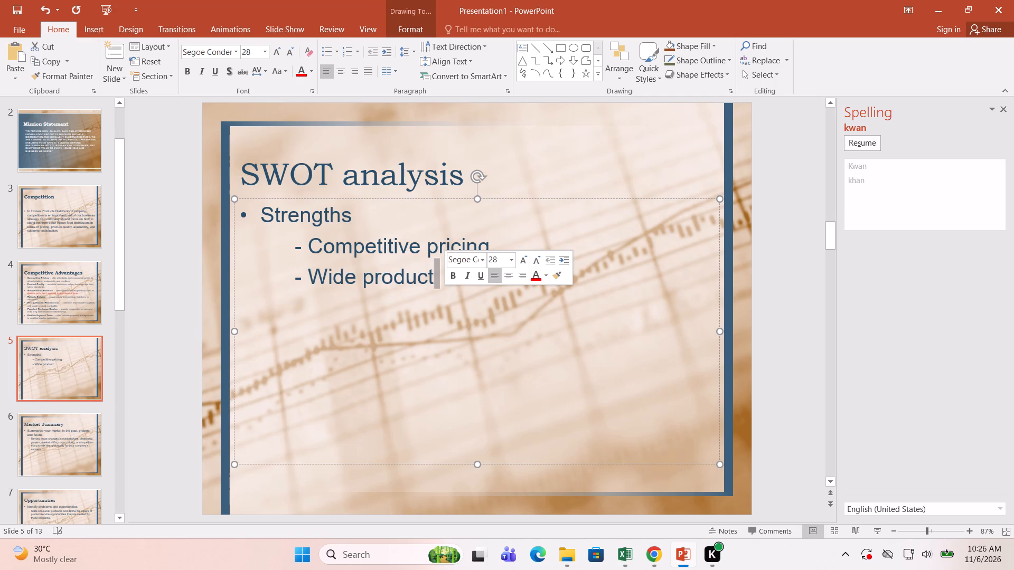
key(space)
text(selecton)
key(BackSpace)
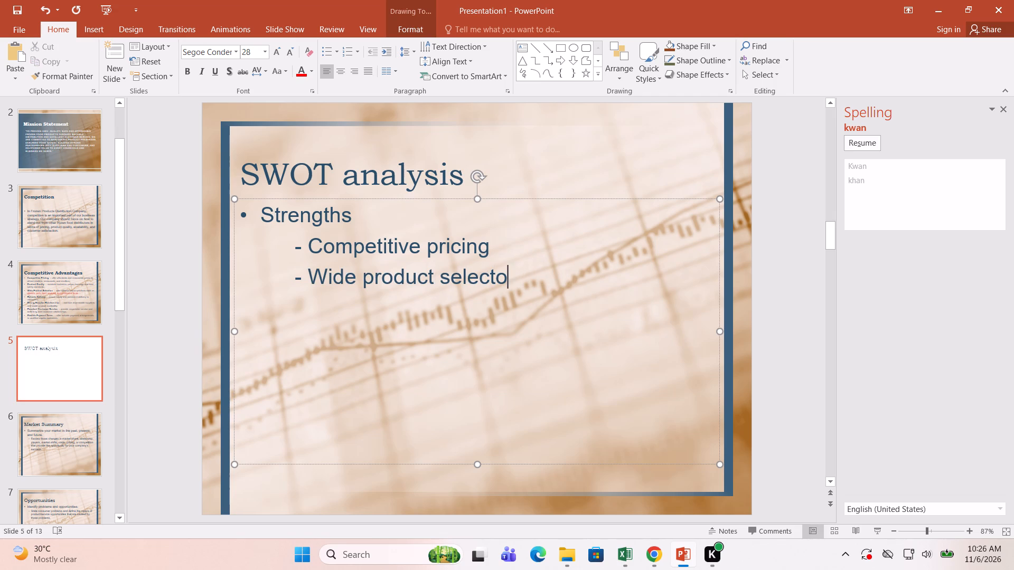
key(BackSpace)
text(ion)
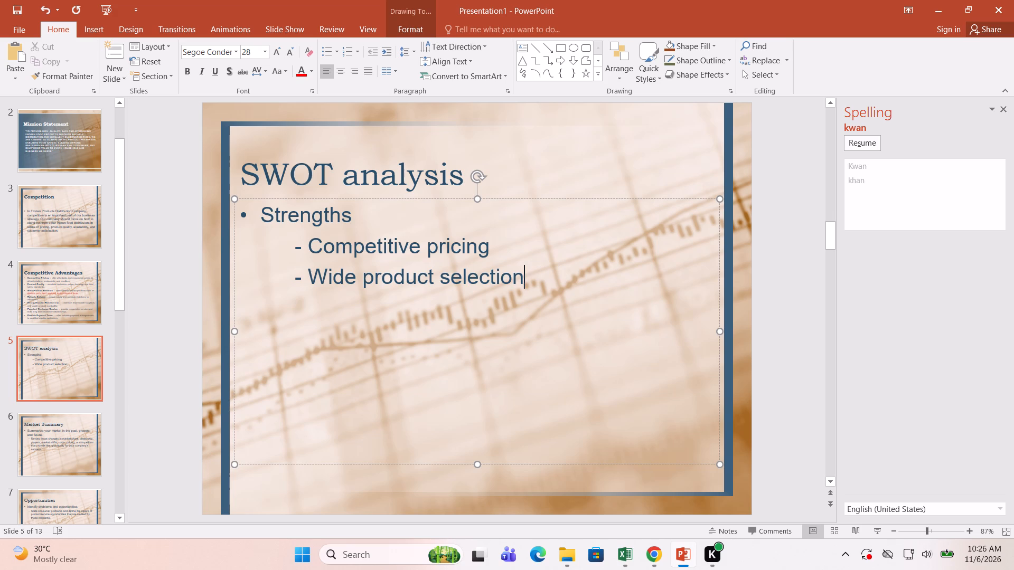
Add the indented dash line "- Reliable delivery" below "- Wide product selection".
key(Down)
key(Return)
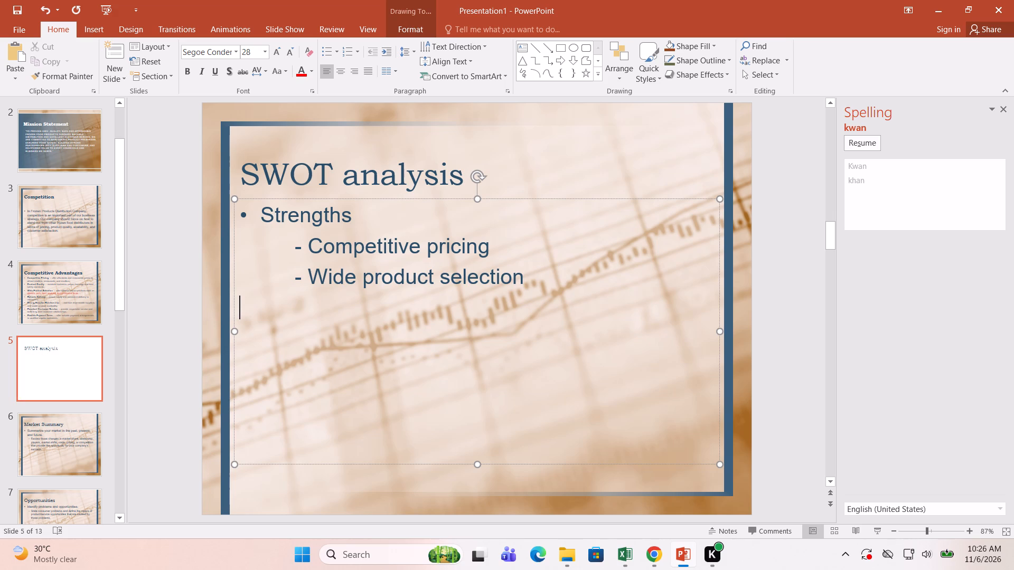
key(Tab)
text(-)
key(space)
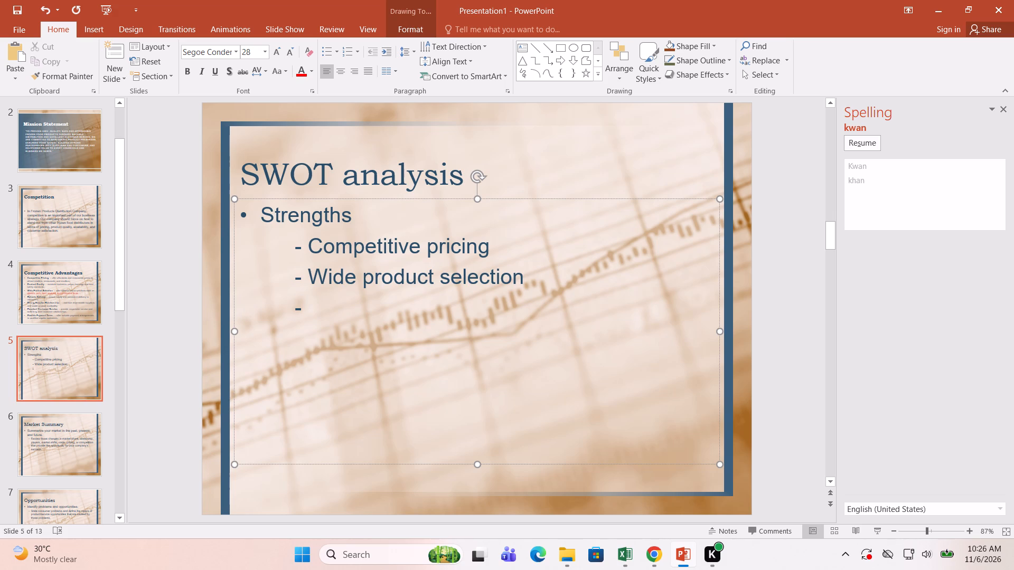
text(Reliad)
key(BackSpace)
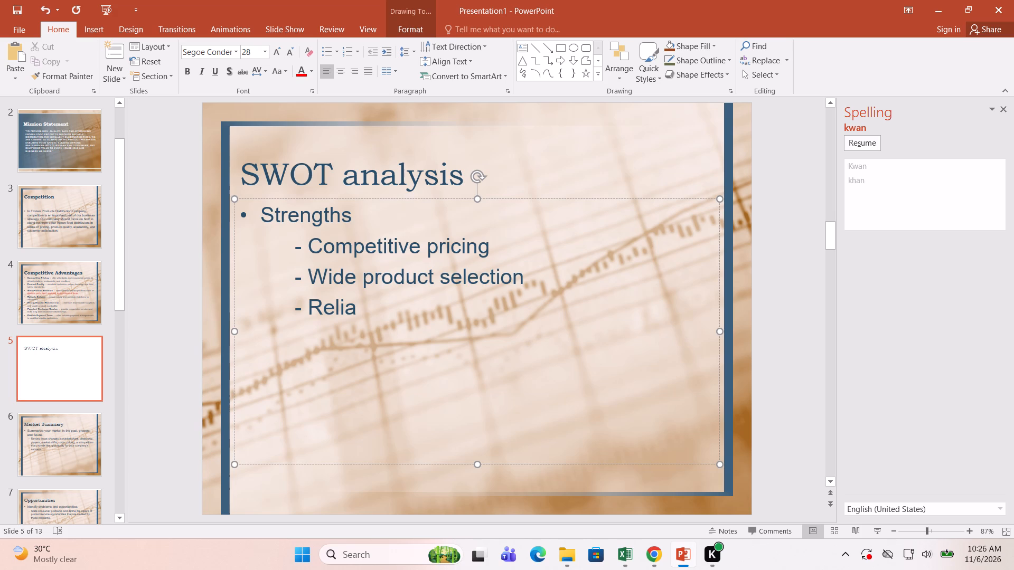
text(ble Deli)
key(BackSpace)
key(BackSpace)
key(BackSpace)
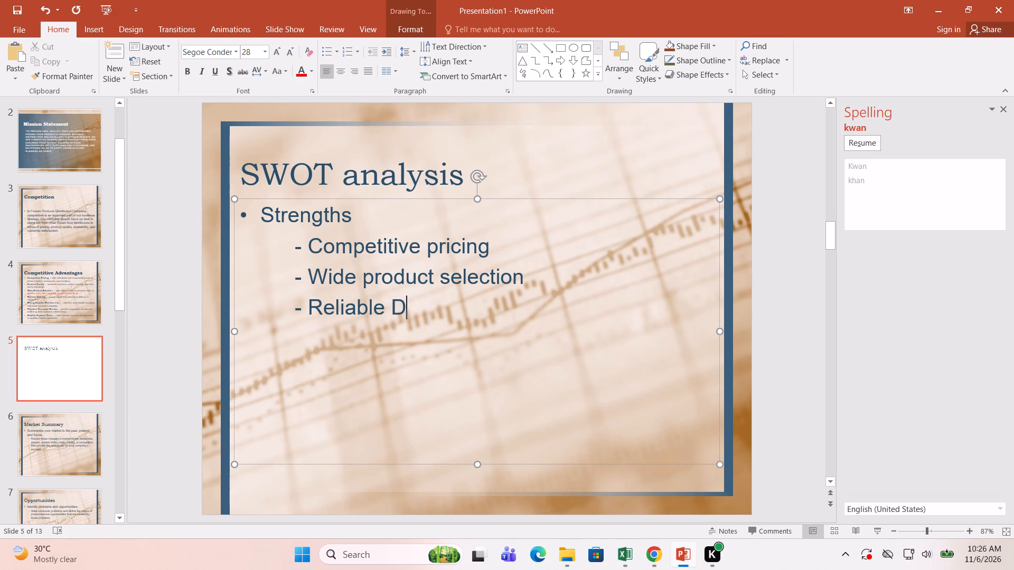
key(BackSpace)
text(delivery)
Add the indented dash line "- Strong customer relationships" below "- Reliable delivery".
key(Down)
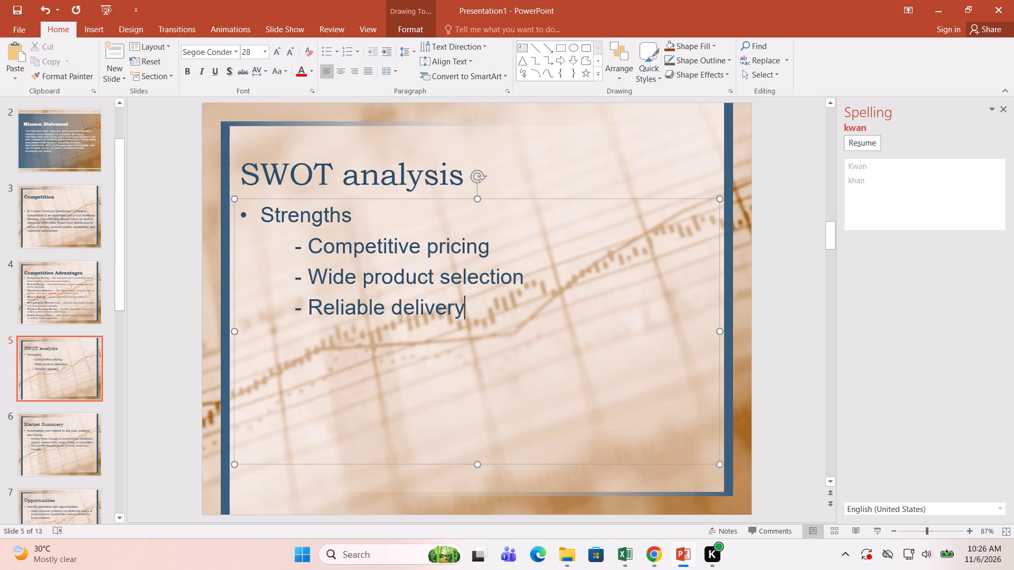
key(Return)
key(Tab)
key(minus)
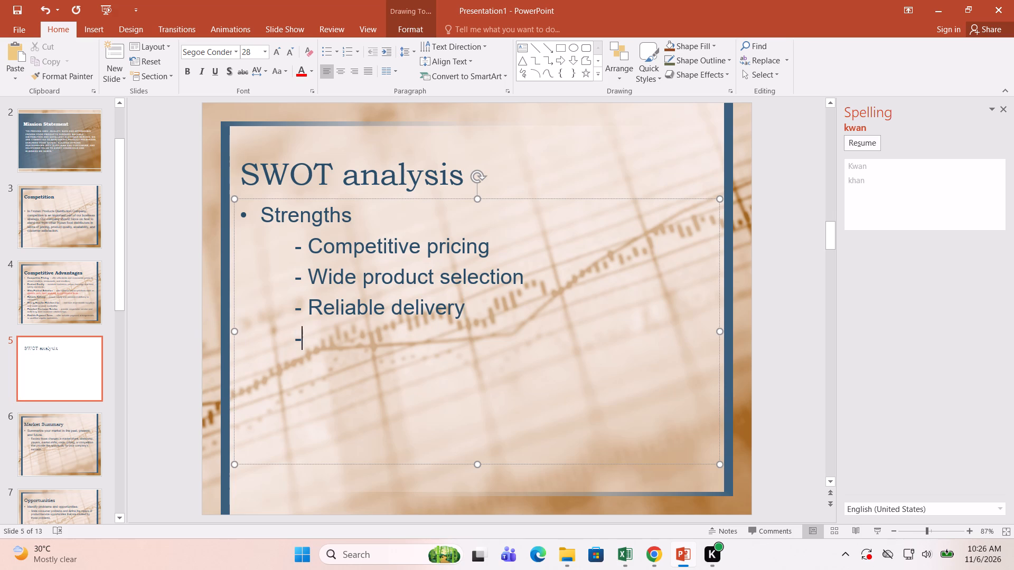
key(Tab)
key(BackSpace)
key(space)
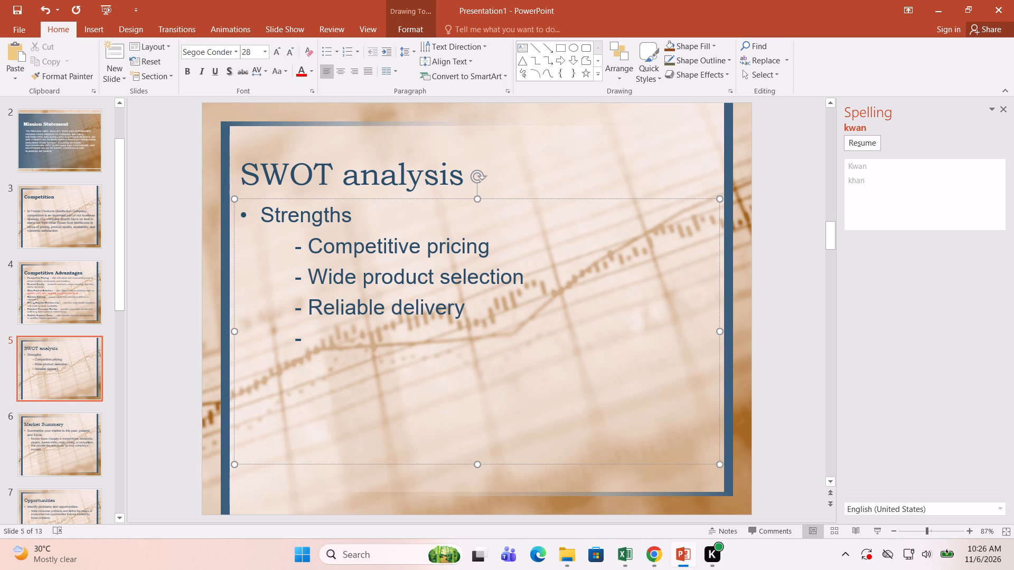
text(Strong)
key(space)
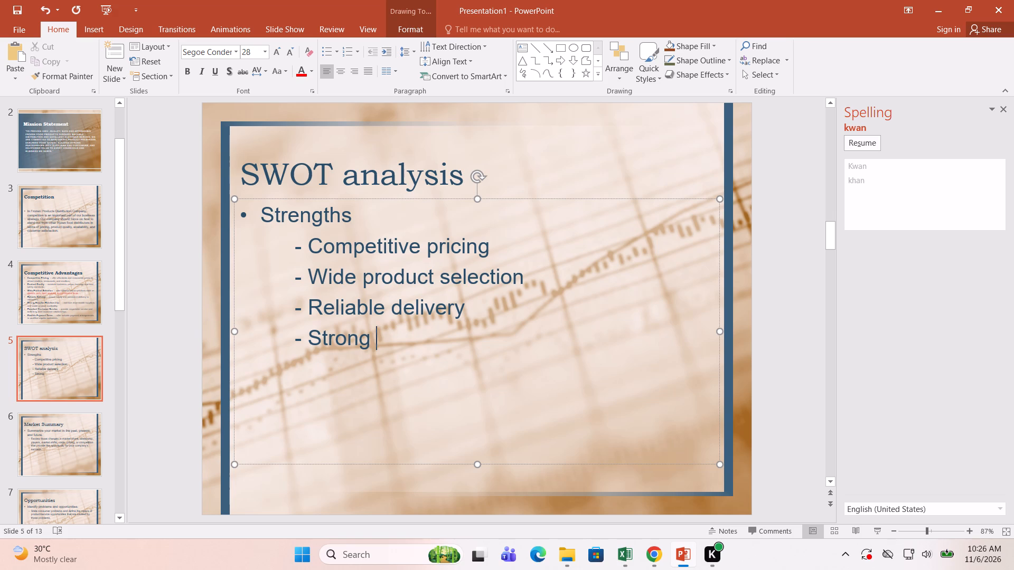
text(customer)
key(space)
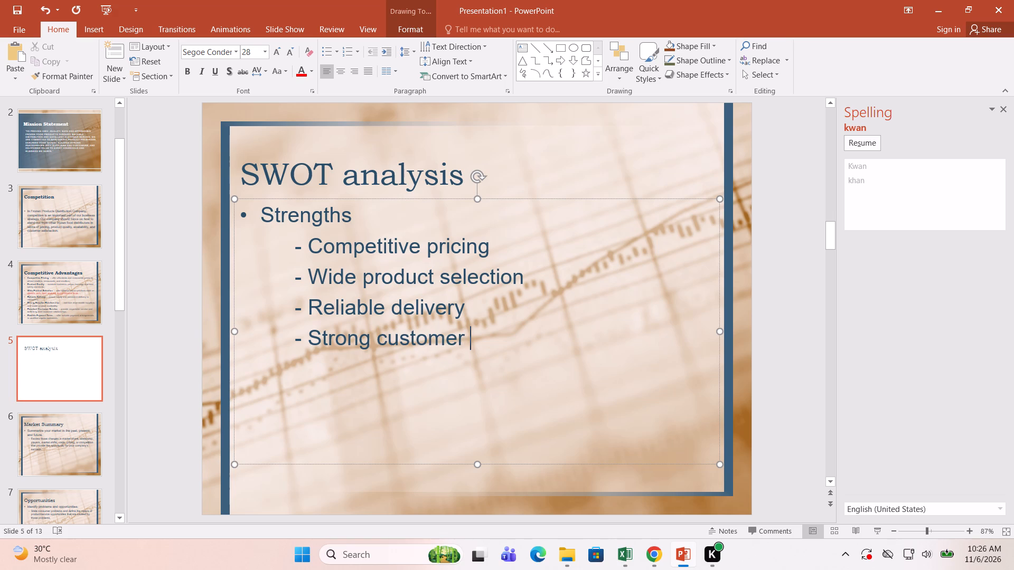
text(relationship)
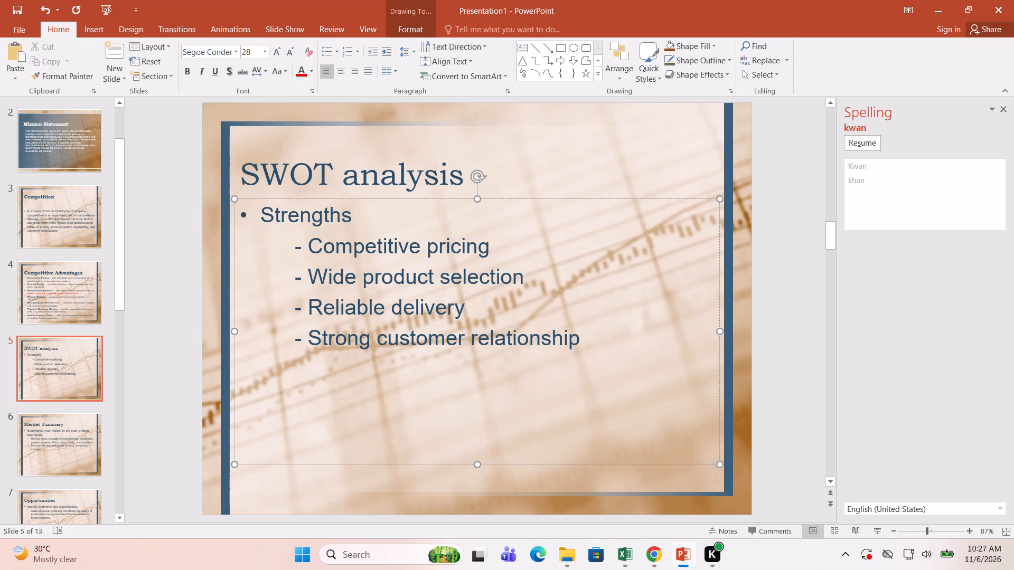
key(s)
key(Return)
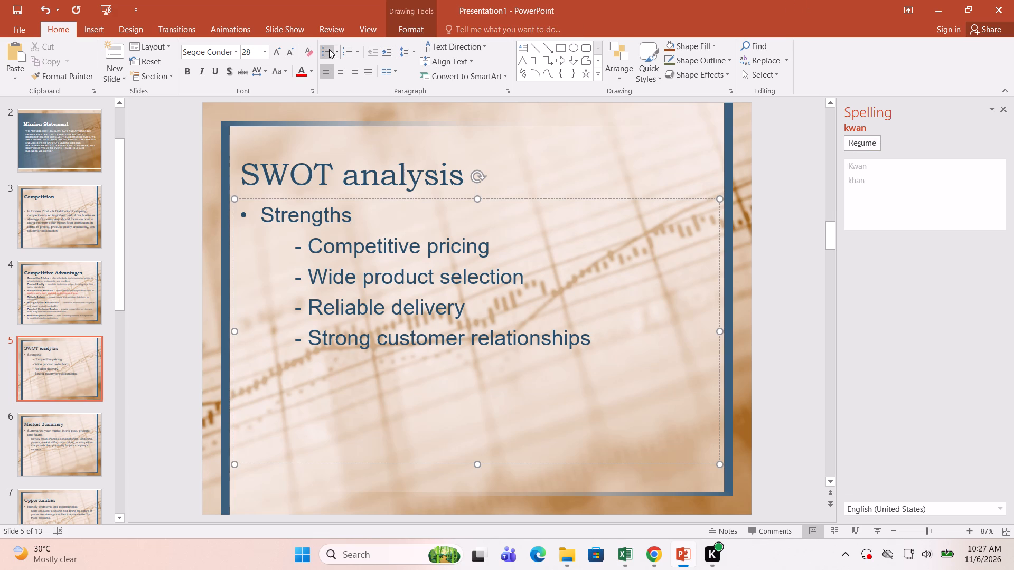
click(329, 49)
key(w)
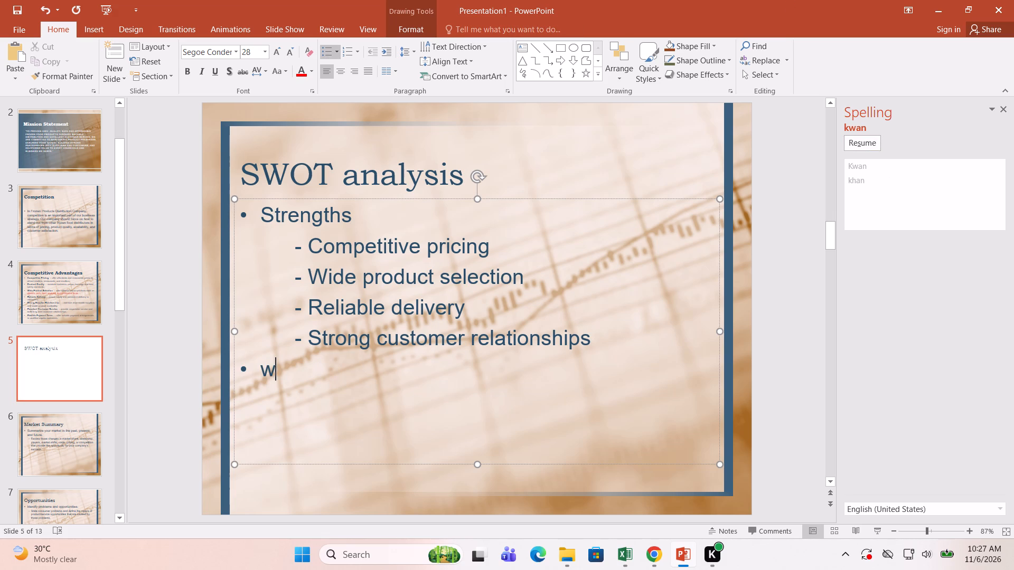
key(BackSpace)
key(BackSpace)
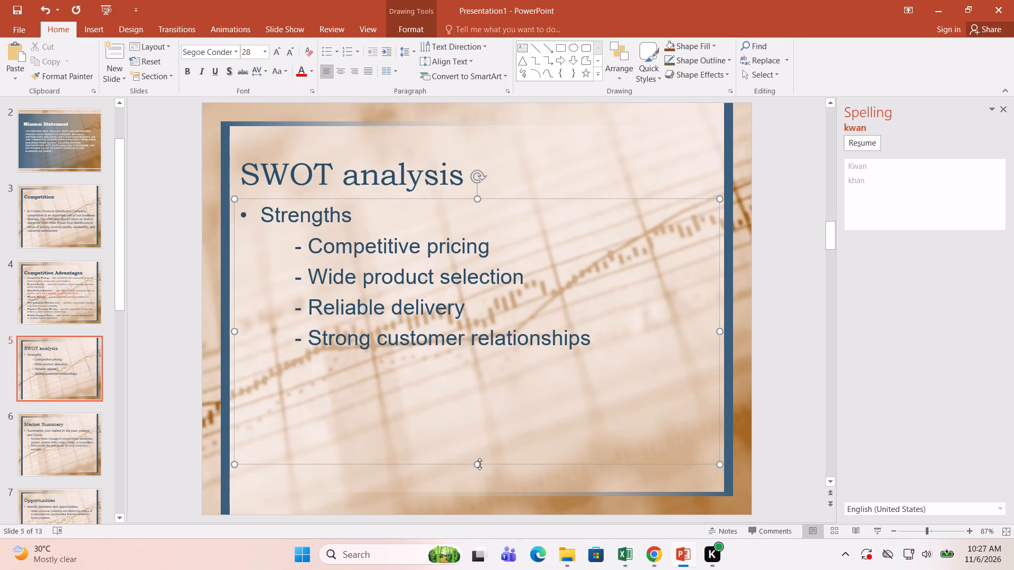
Shorten the Strengths text box by raising its bottom edge to just below the last dash line.
drag(480, 464, 467, 376)
click(539, 174)
Move the Strengths text box down to leave a gap below the SWOT analysis title.
click(481, 219)
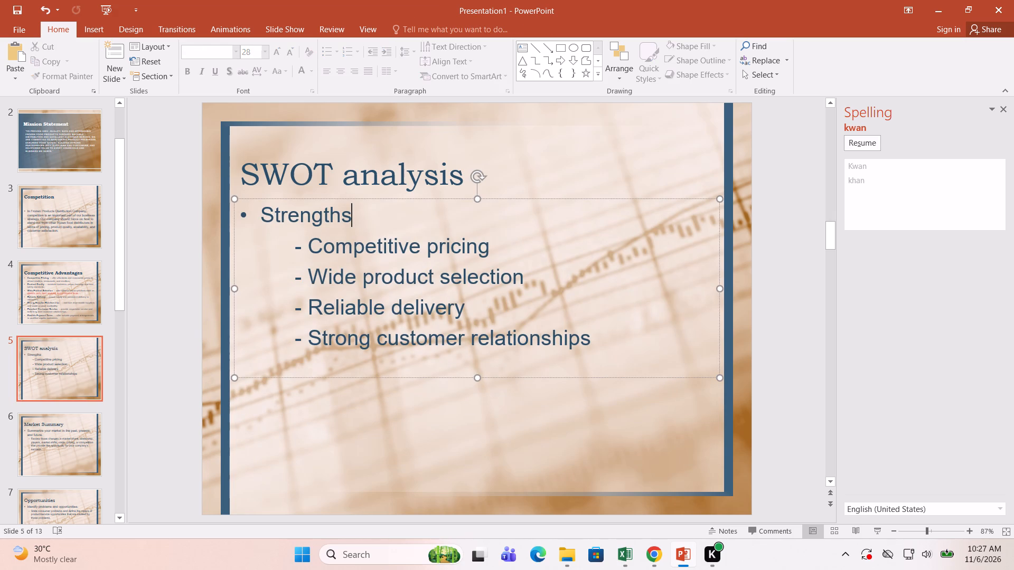
drag(501, 199, 502, 242)
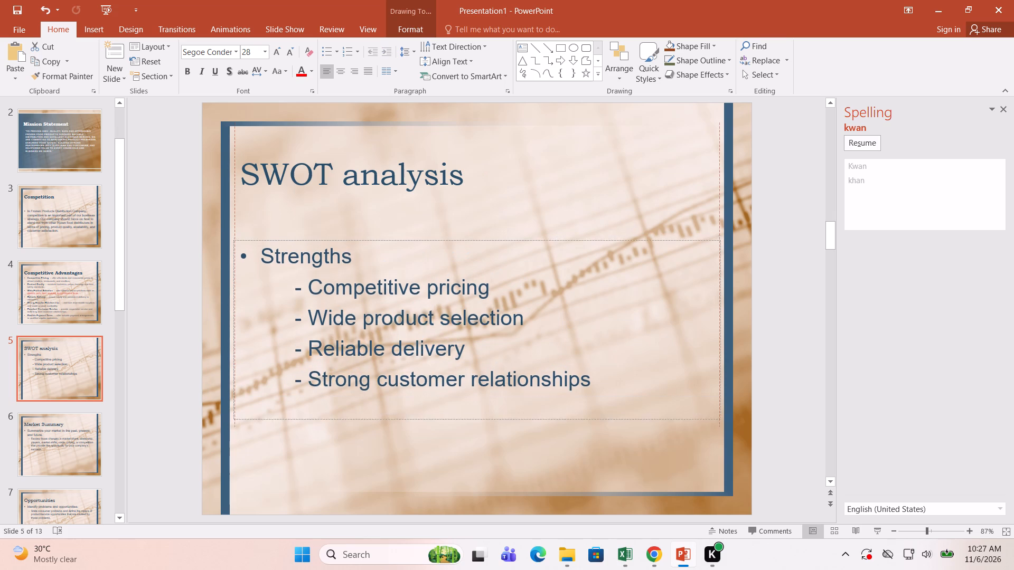
drag(502, 242, 502, 244)
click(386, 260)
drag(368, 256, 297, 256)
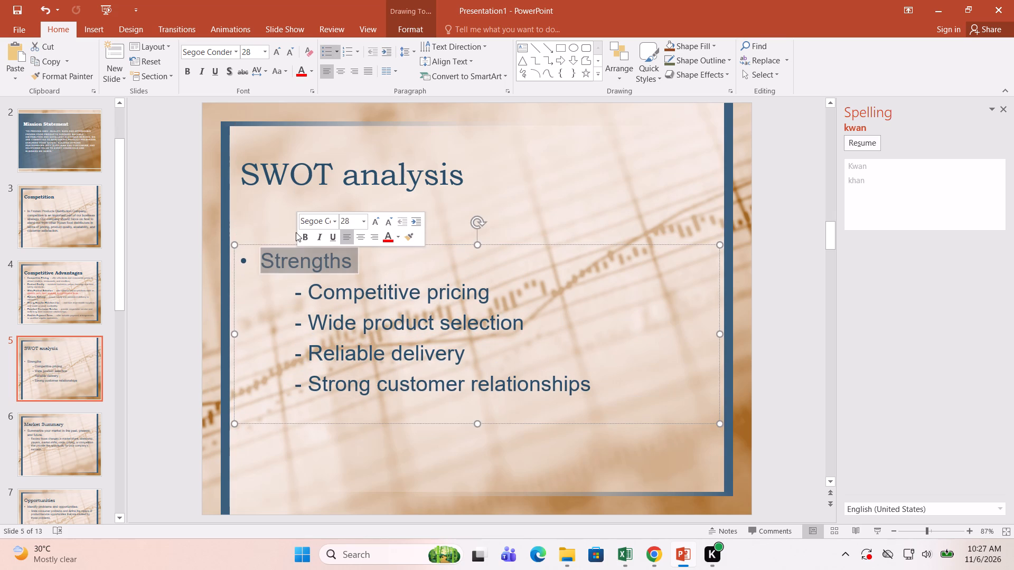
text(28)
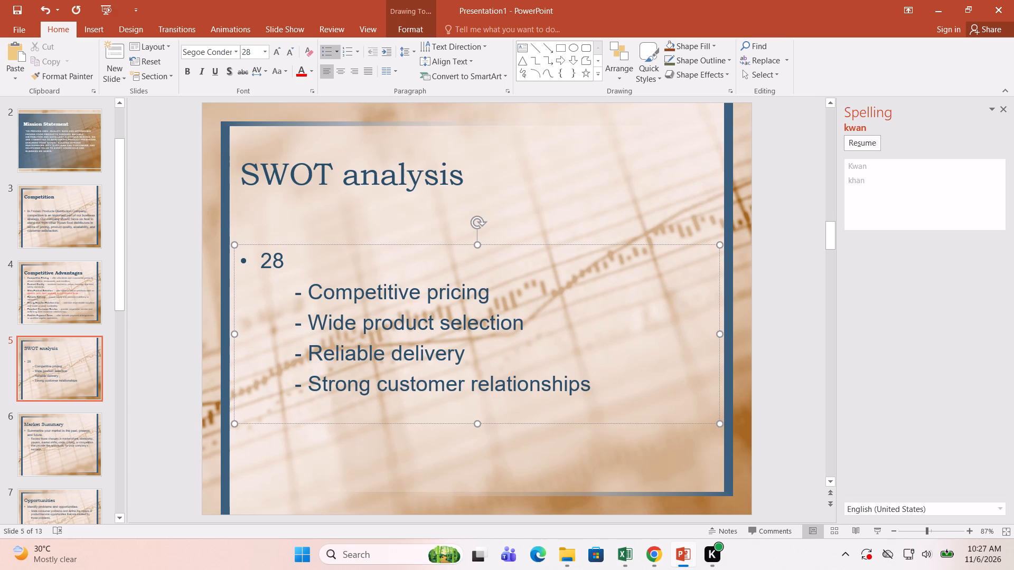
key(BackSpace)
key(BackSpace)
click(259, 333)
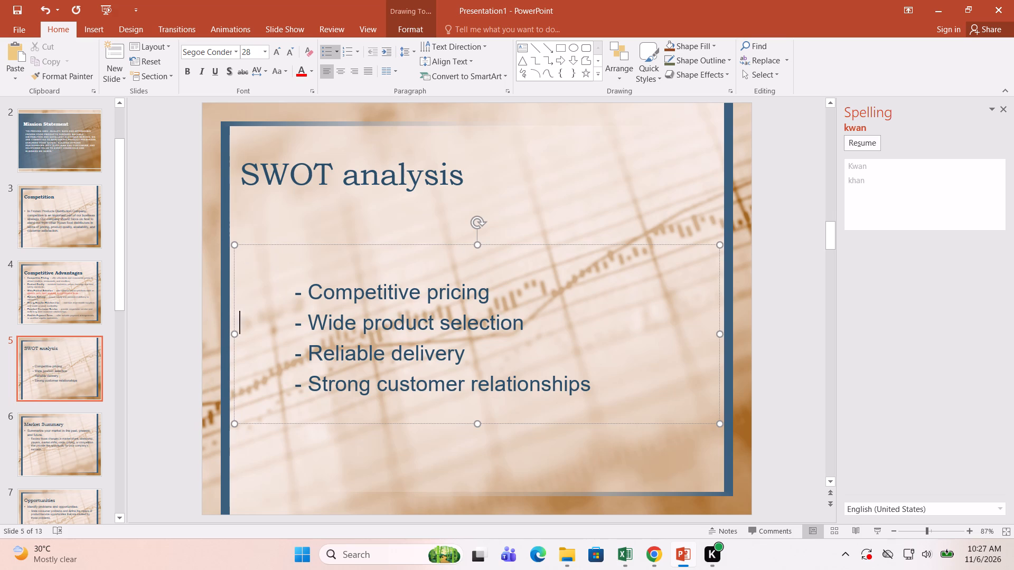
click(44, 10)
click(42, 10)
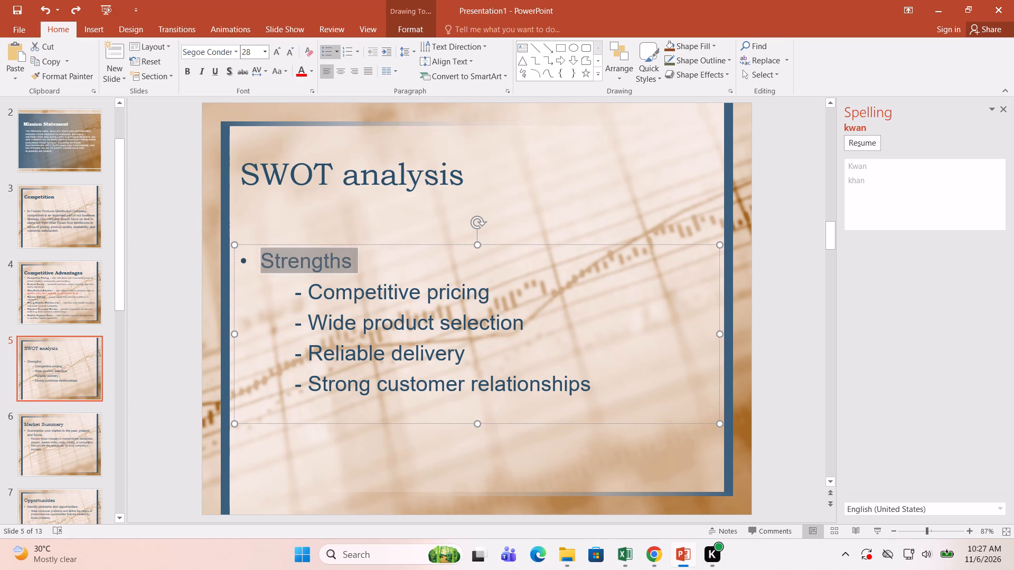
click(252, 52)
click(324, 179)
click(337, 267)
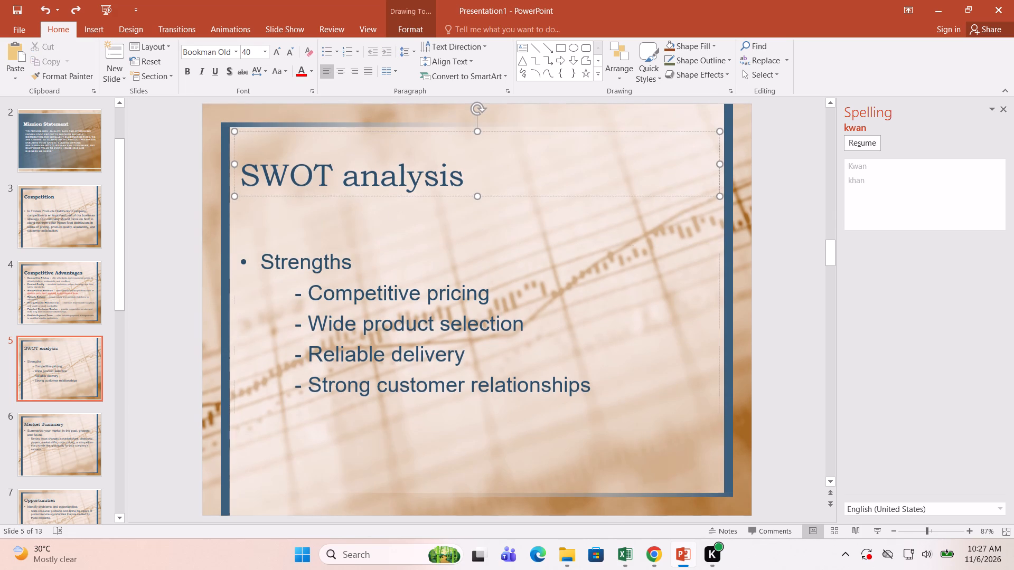
Set the font size of the Strengths heading on the SWOT analysis slide to 35.
drag(353, 259, 287, 258)
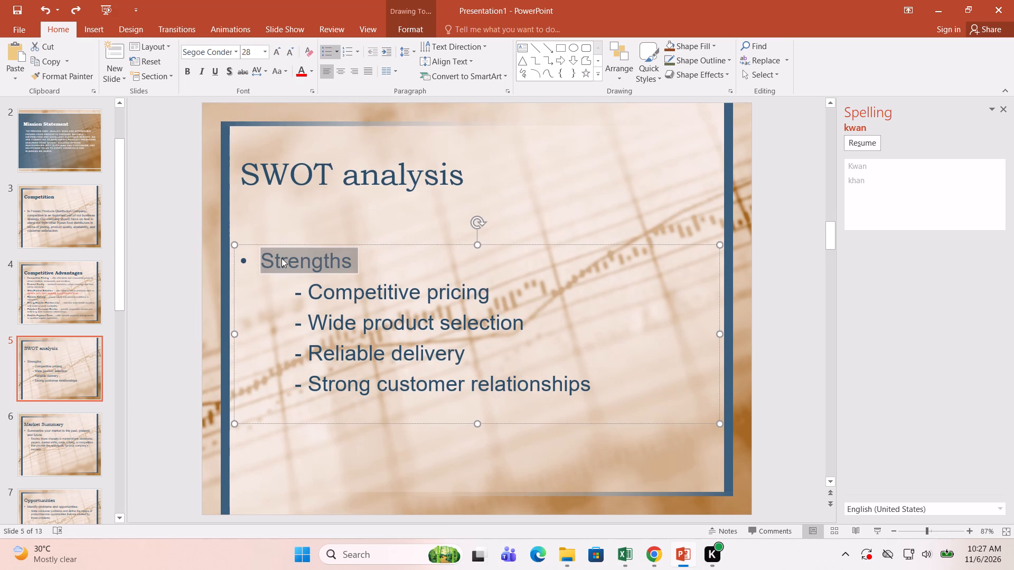
click(249, 52)
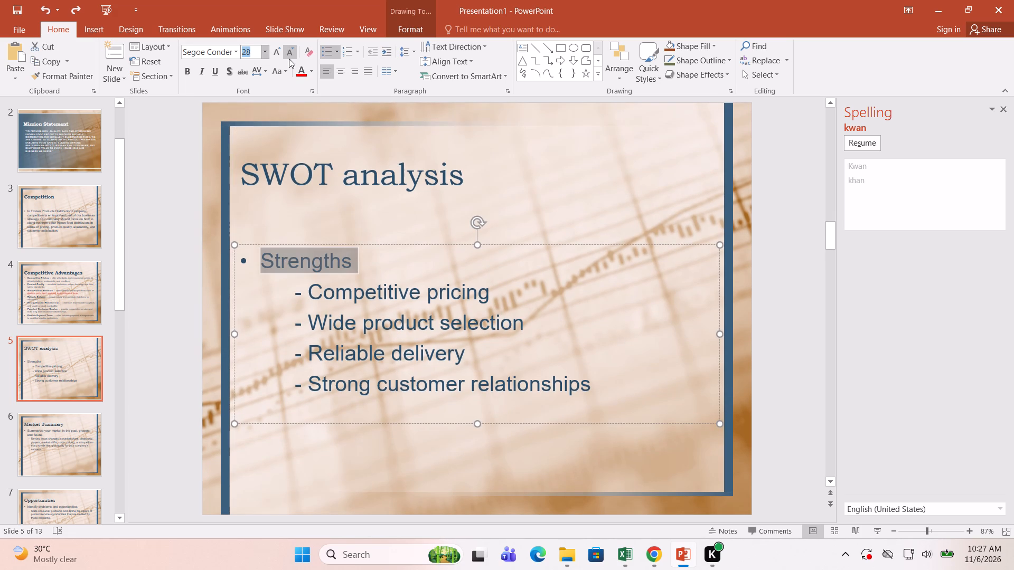
text(35)
key(Return)
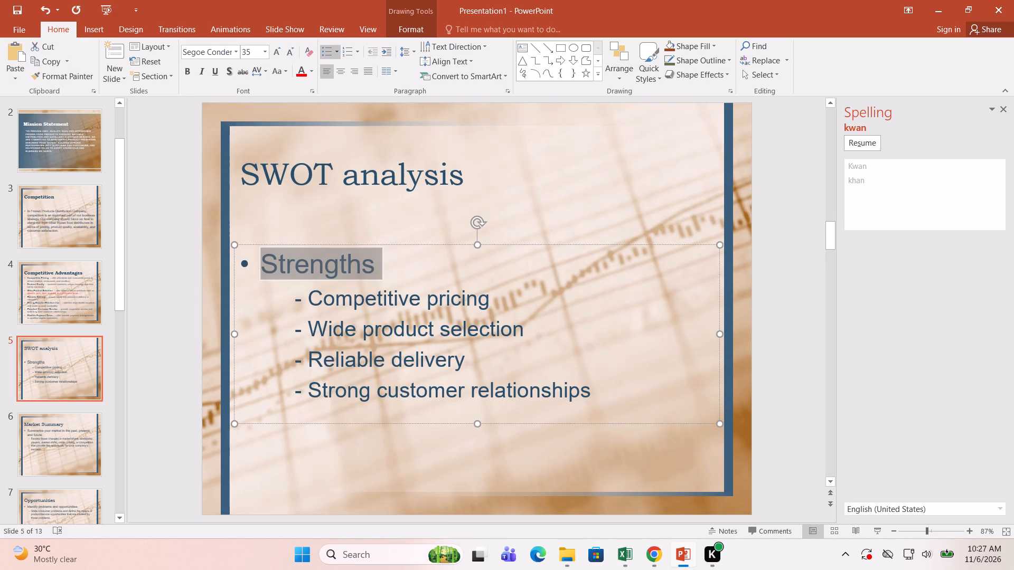
click(557, 306)
Make the SWOT analysis title and the Strengths heading bold.
drag(388, 263, 327, 259)
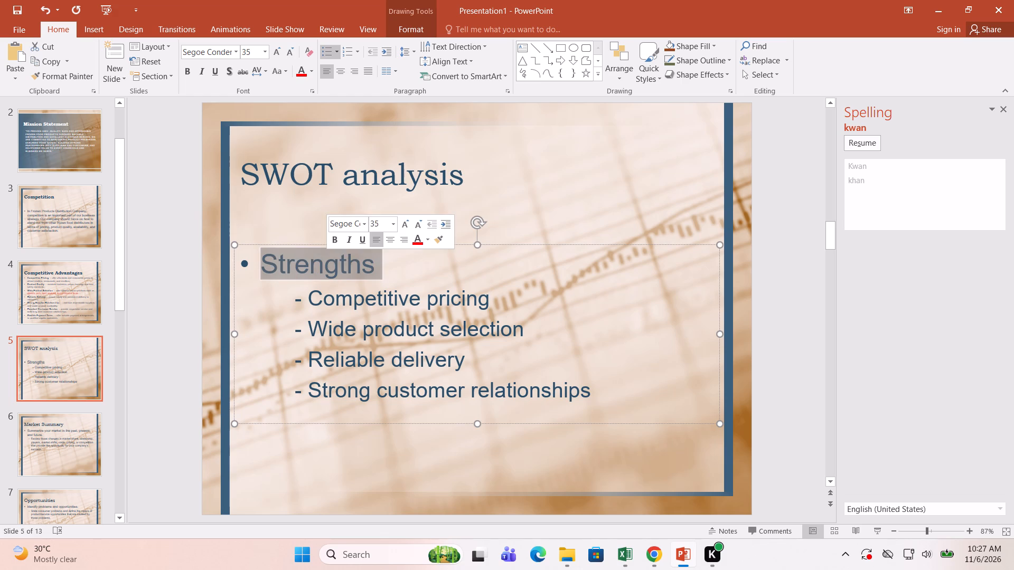
drag(471, 163, 324, 171)
key(ctrl+b)
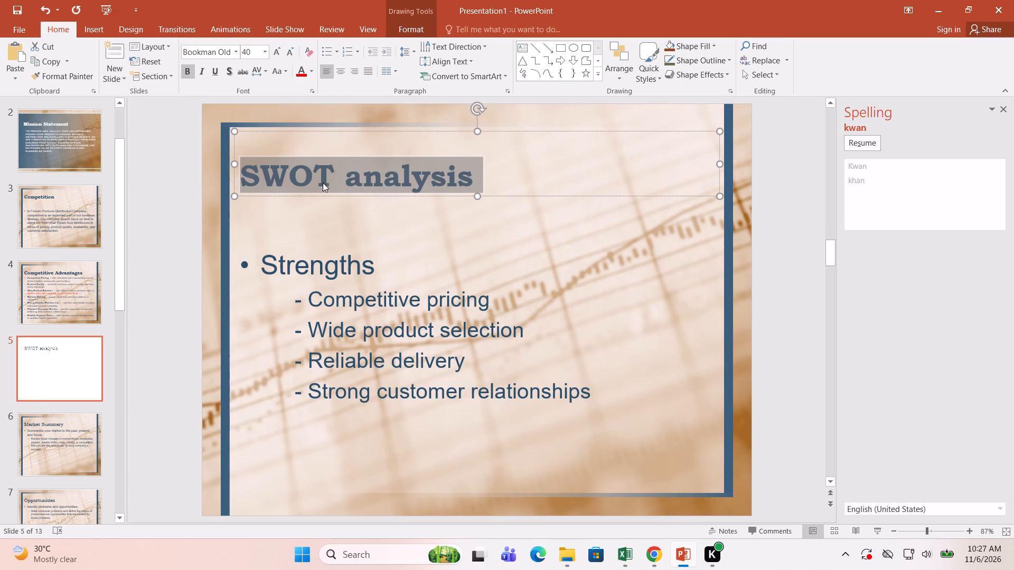
click(368, 254)
drag(396, 269, 321, 264)
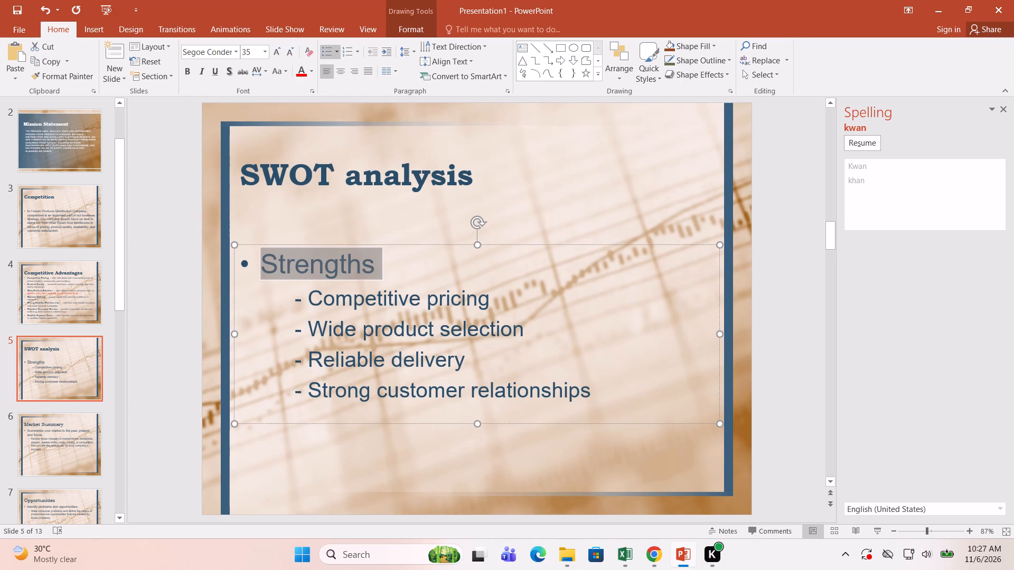
key(ctrl+b)
click(384, 351)
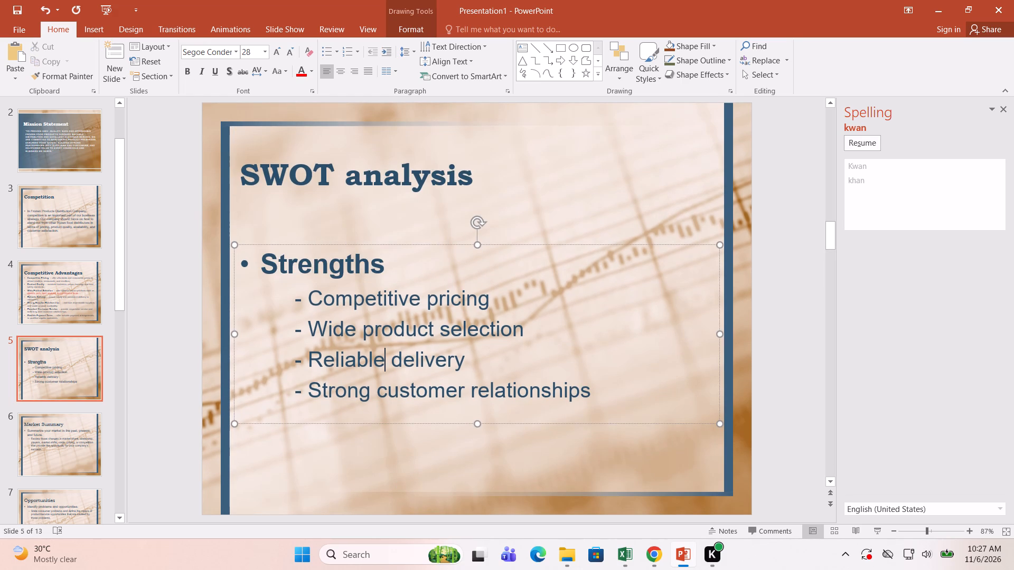
click(446, 458)
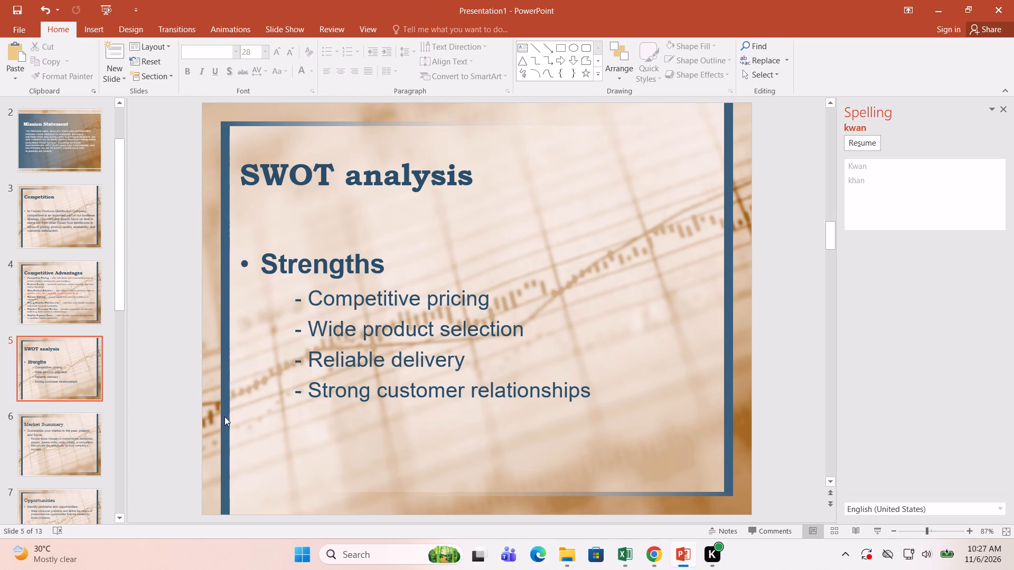
Copy the SWOT analysis slide and place the copy directly after the original, ahead of the Market Summary slide.
right_click(77, 367)
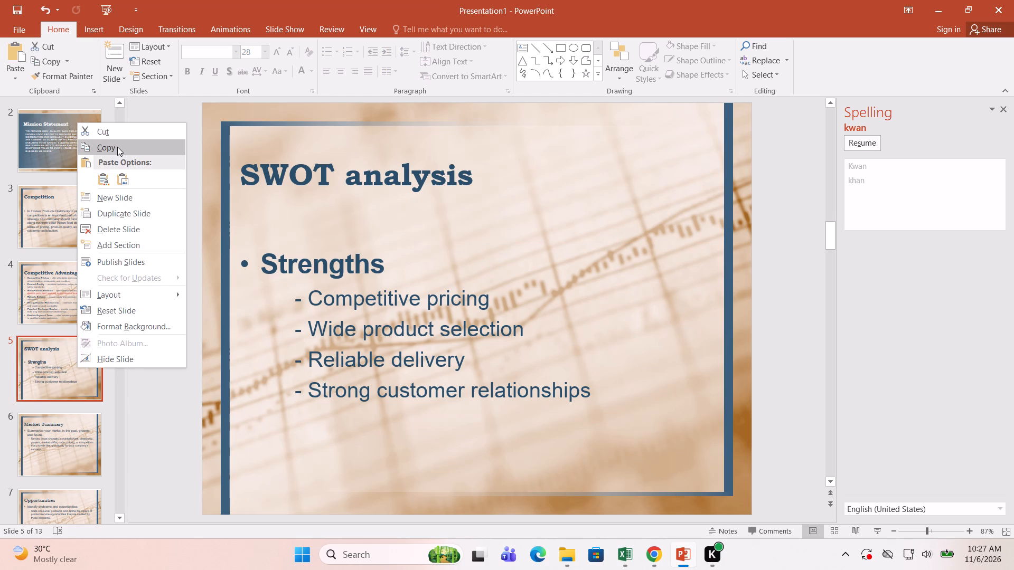
click(118, 147)
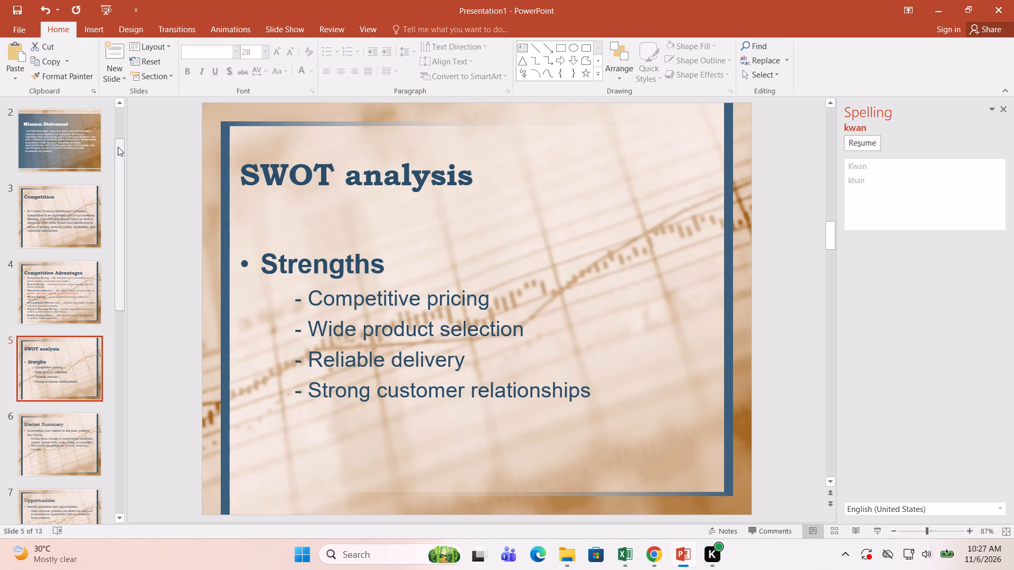
right_click(76, 431)
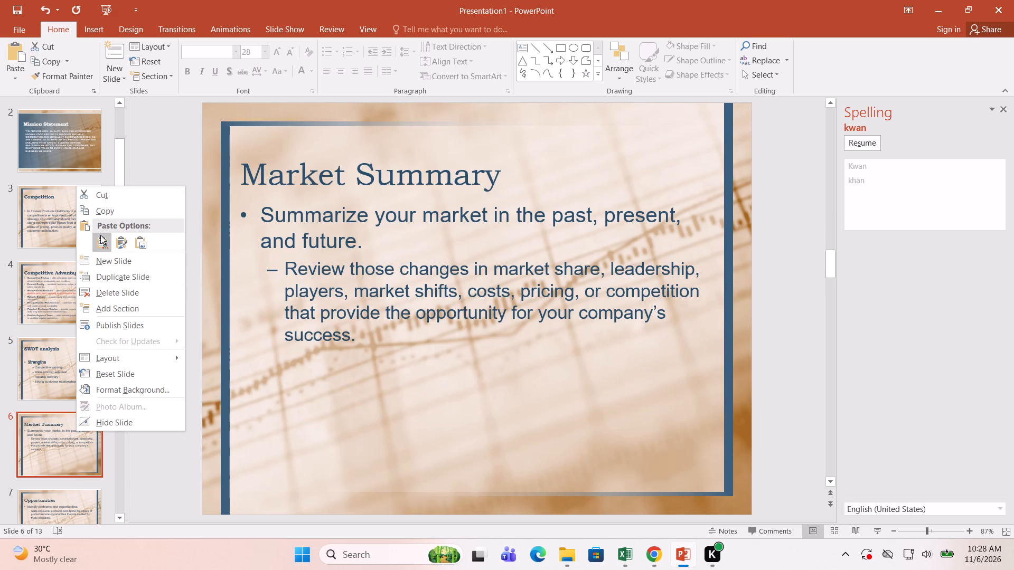
click(100, 235)
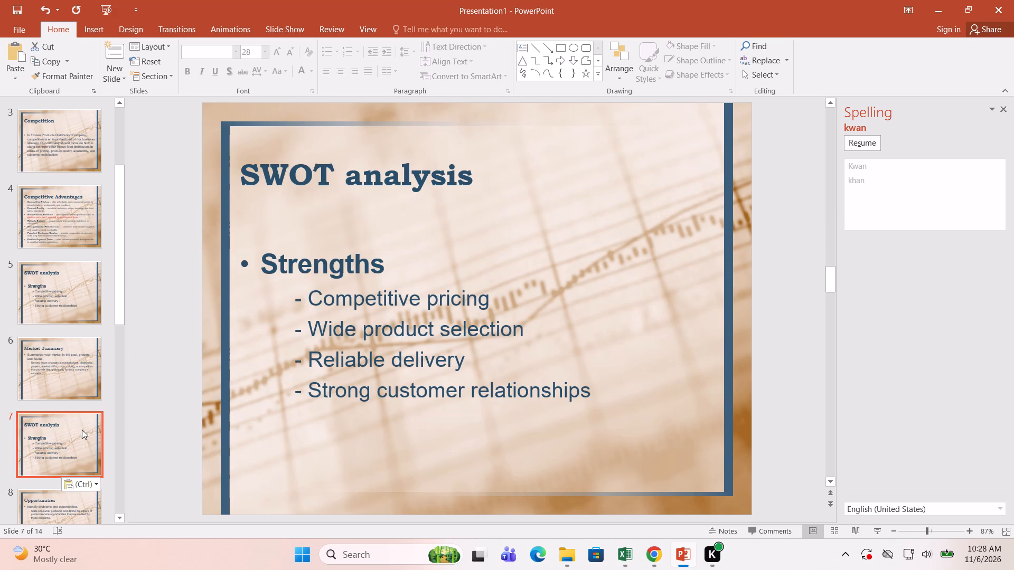
drag(82, 419, 82, 419)
drag(82, 419, 78, 340)
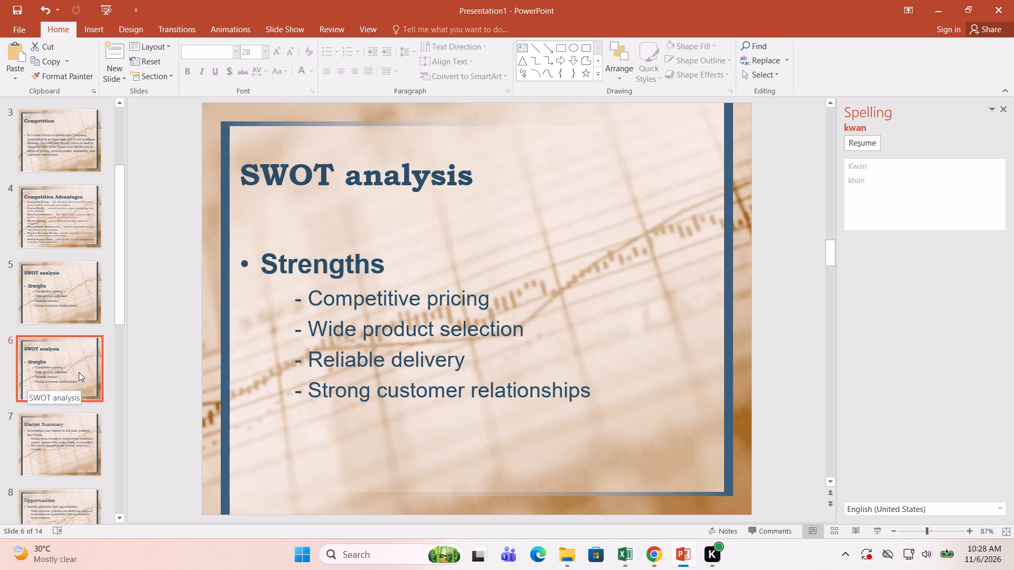
Paste a second copy of the SWOT analysis slide right after slide 6, using the destination theme.
right_click(76, 360)
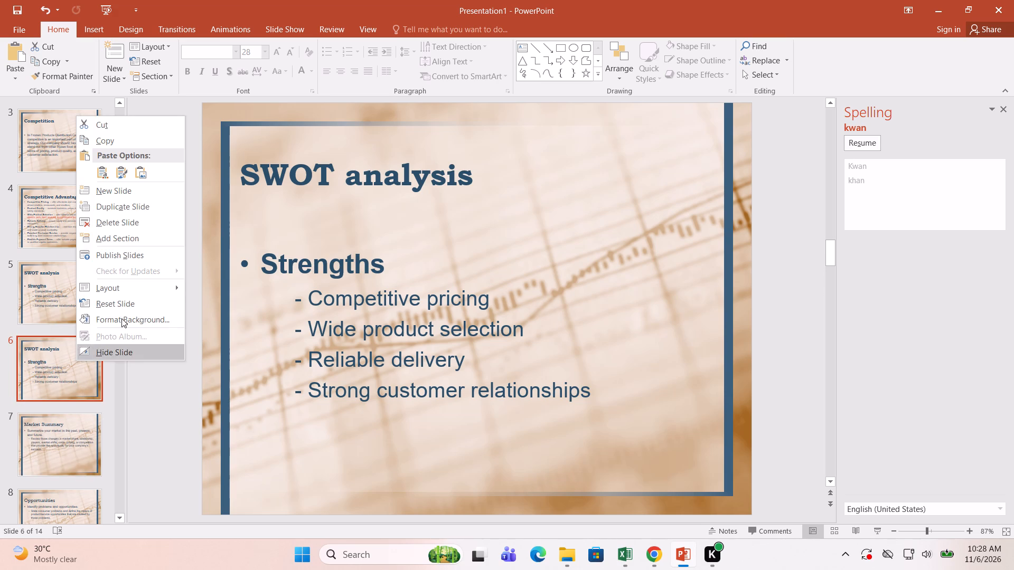
click(105, 174)
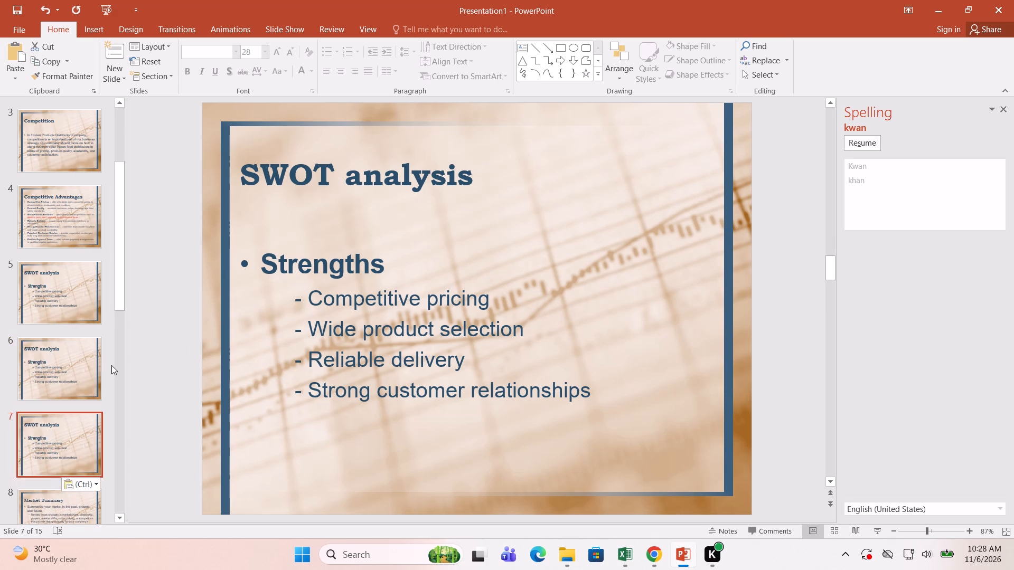
Delete the SWOT analysis title text and its empty title placeholder from slide 6.
click(71, 368)
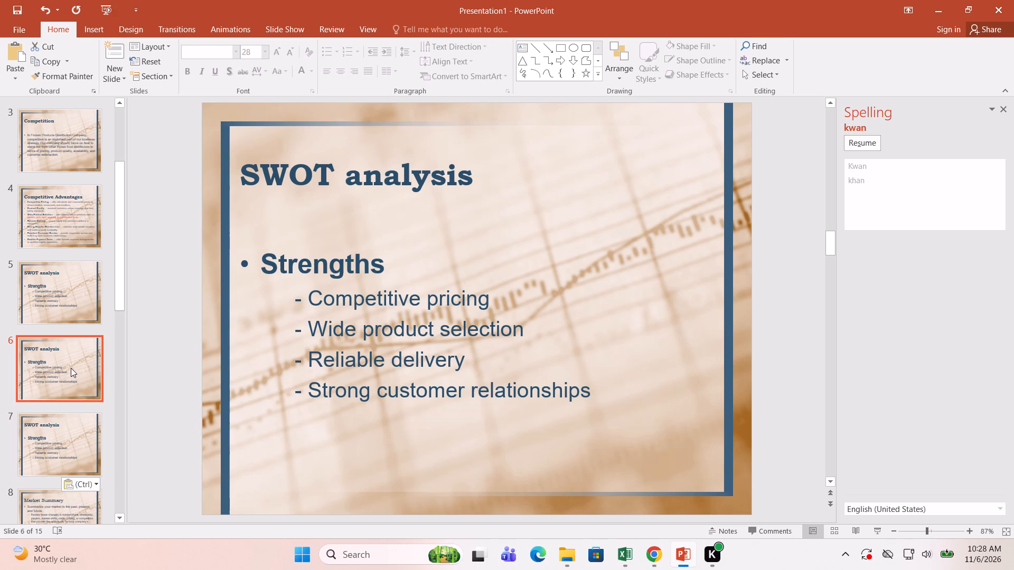
click(70, 290)
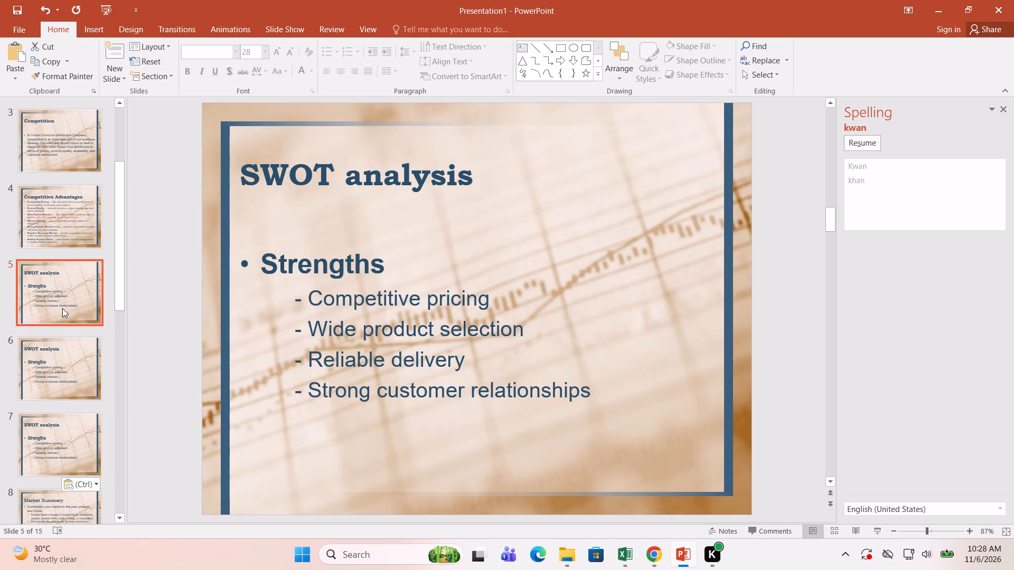
click(58, 365)
click(490, 177)
click(466, 181)
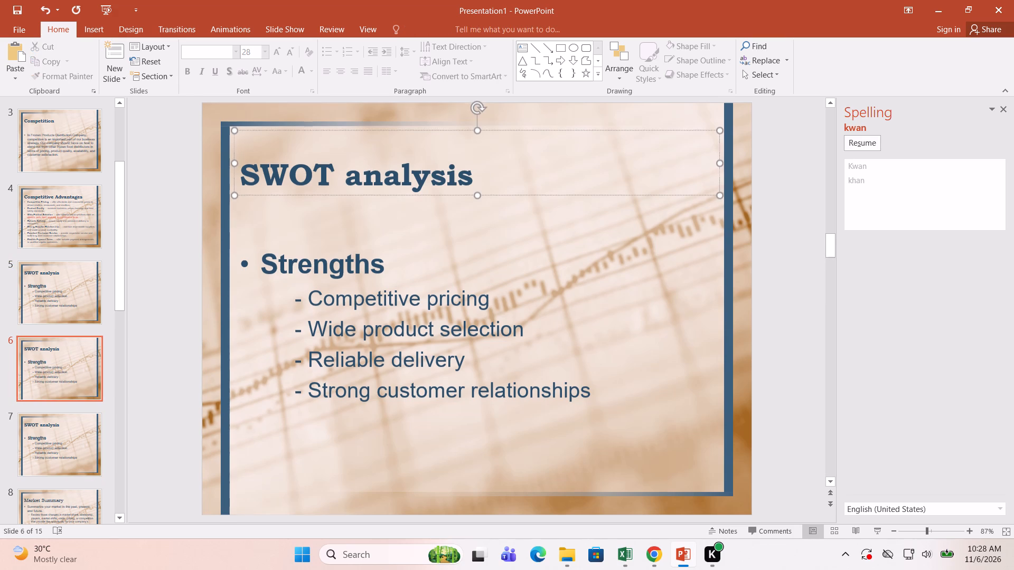
drag(474, 179, 268, 178)
key(BackSpace)
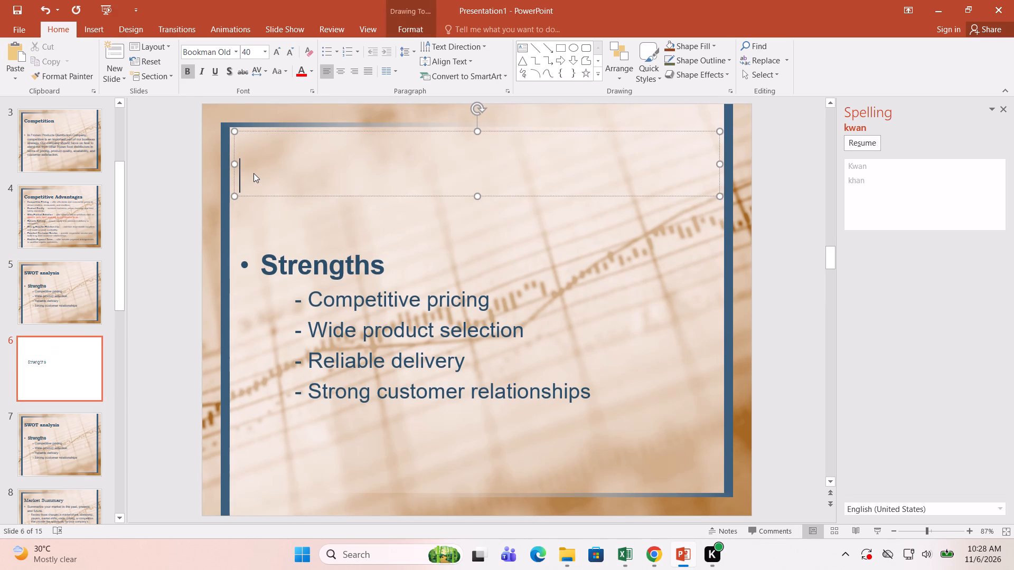
click(368, 131)
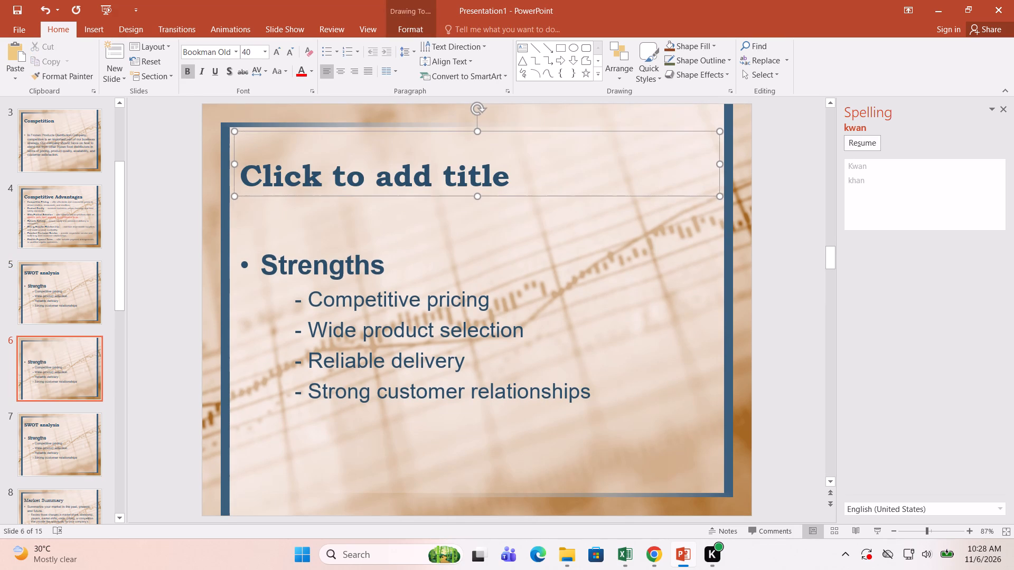
key(BackSpace)
Move the Strengths text box on slide 6 up into part of the space freed by the deleted title.
click(344, 240)
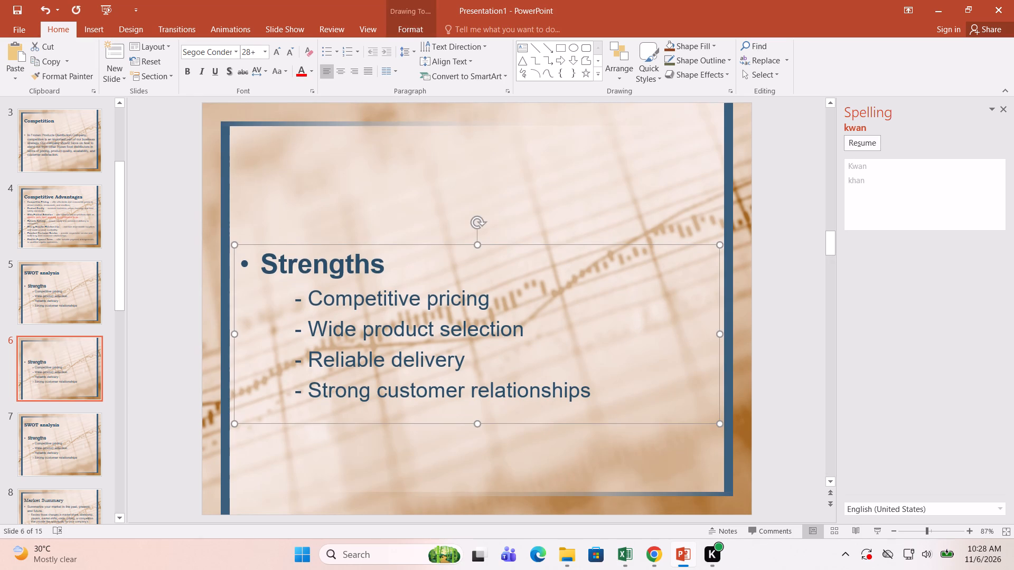
click(393, 263)
drag(449, 245, 446, 158)
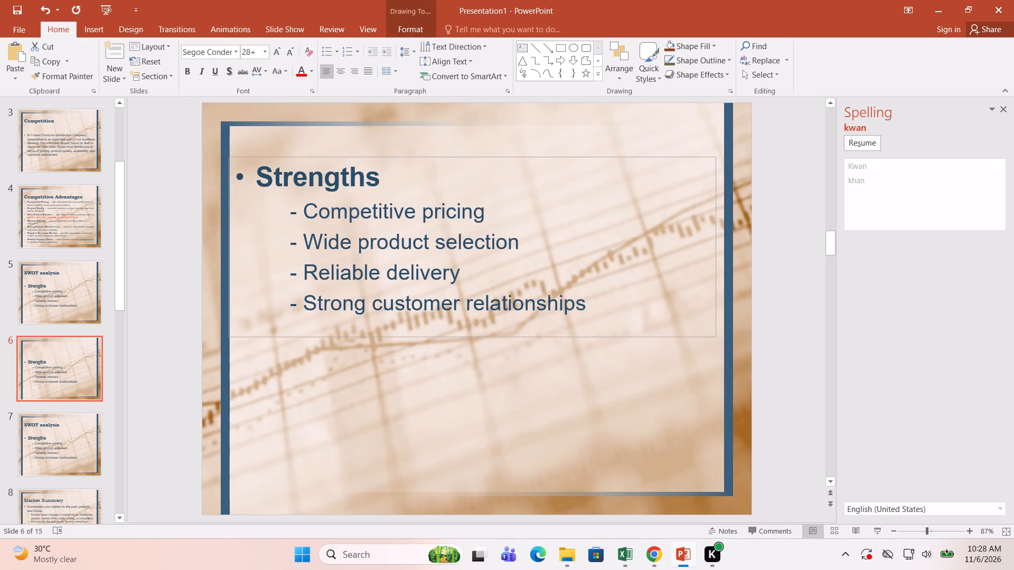
drag(446, 158, 446, 156)
drag(446, 156, 447, 152)
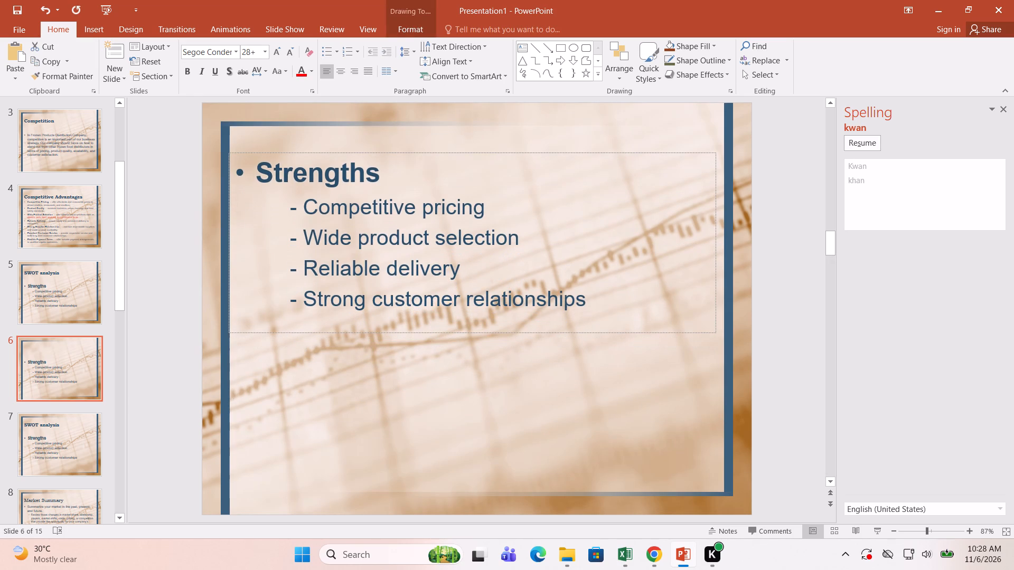
drag(447, 152, 447, 146)
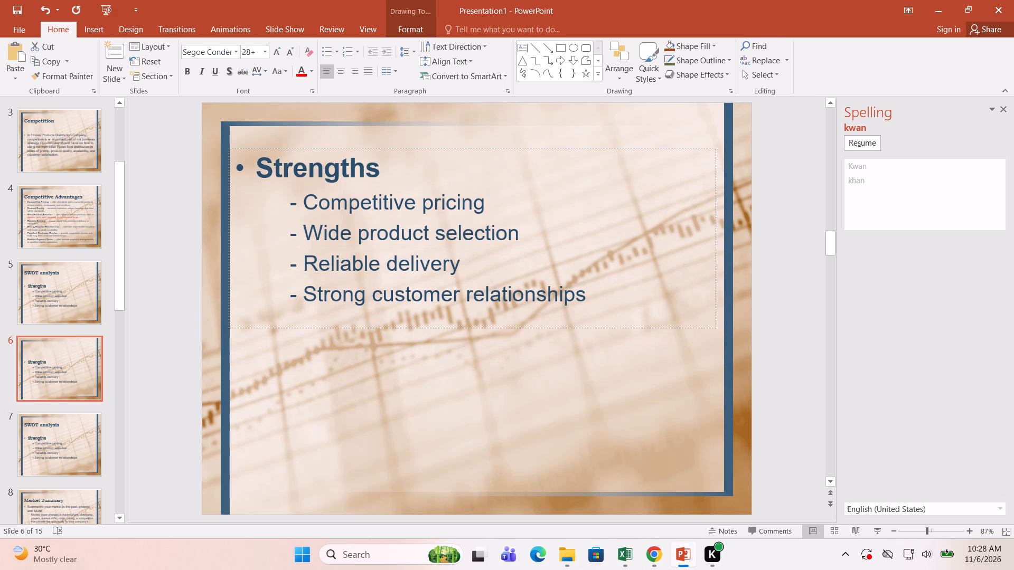
drag(447, 146, 453, 187)
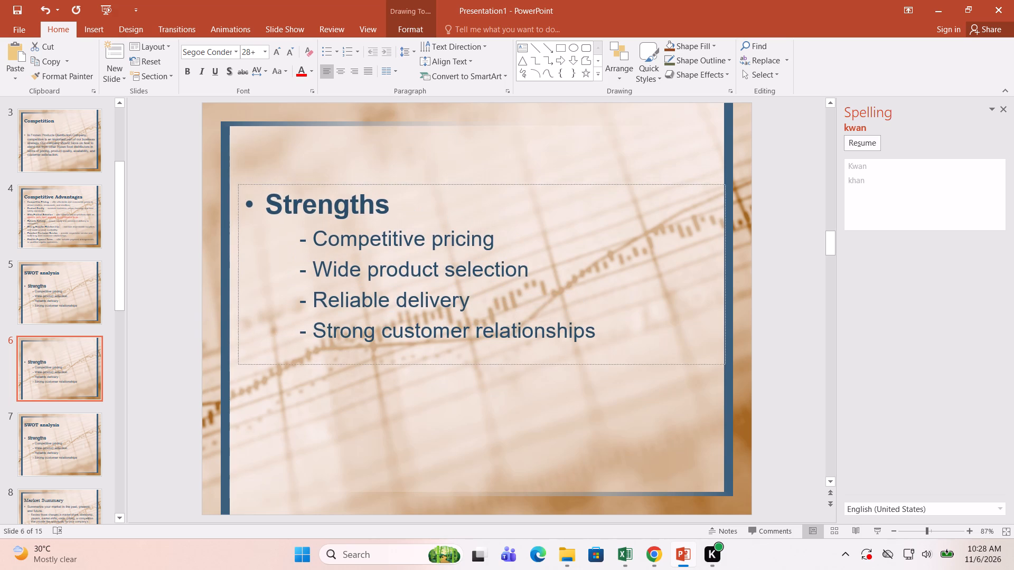
drag(453, 187, 451, 196)
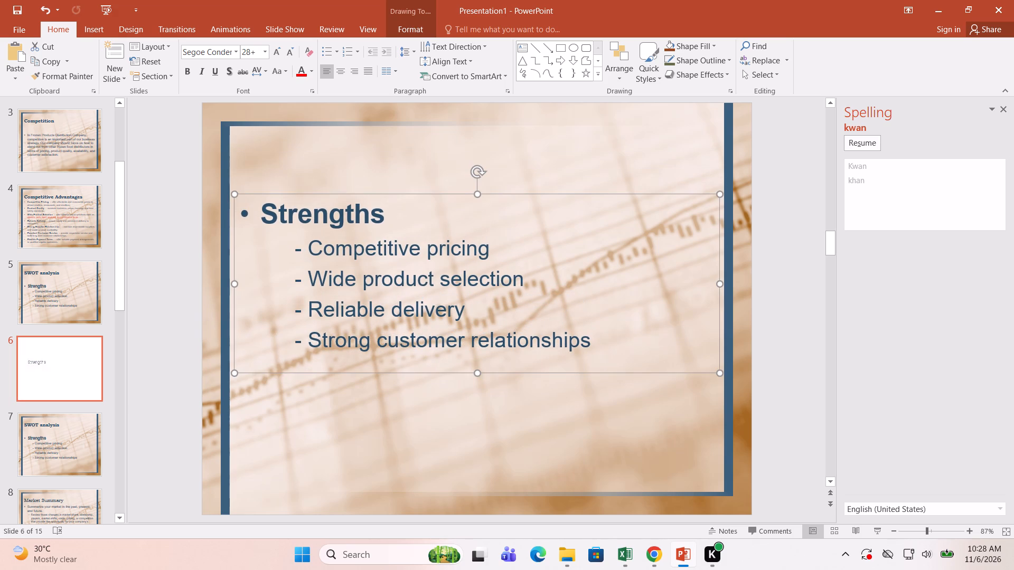
Replace the Strengths heading on slide 6 with "Weaknesses".
click(427, 221)
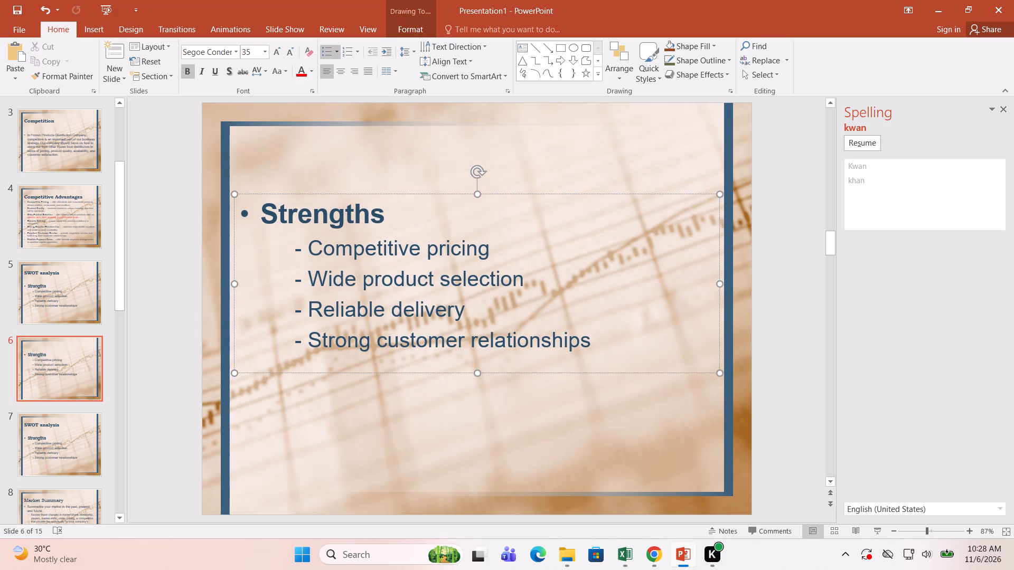
drag(412, 224, 407, 224)
drag(407, 224, 310, 214)
text(Wea)
text(kne)
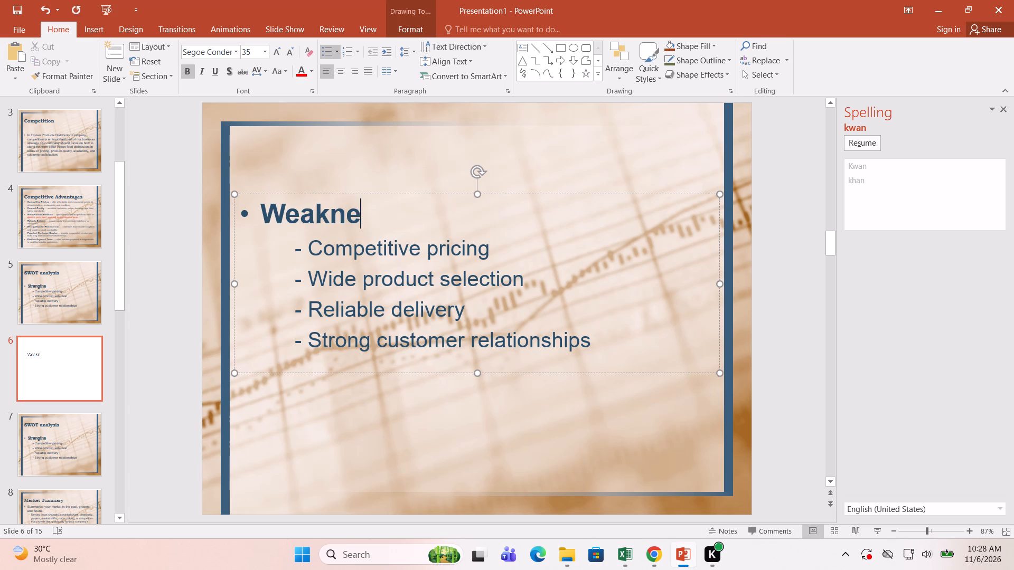
text(sses)
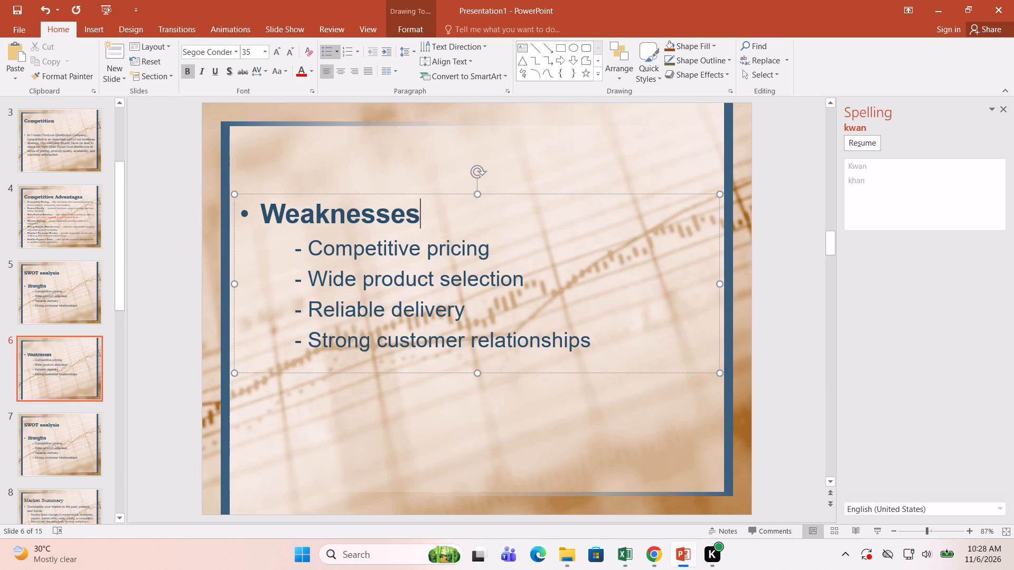
Replace "Competitive pricing" in the first dash line under Weaknesses with "Limited Capital".
drag(506, 248, 380, 246)
text(Limited Capital)
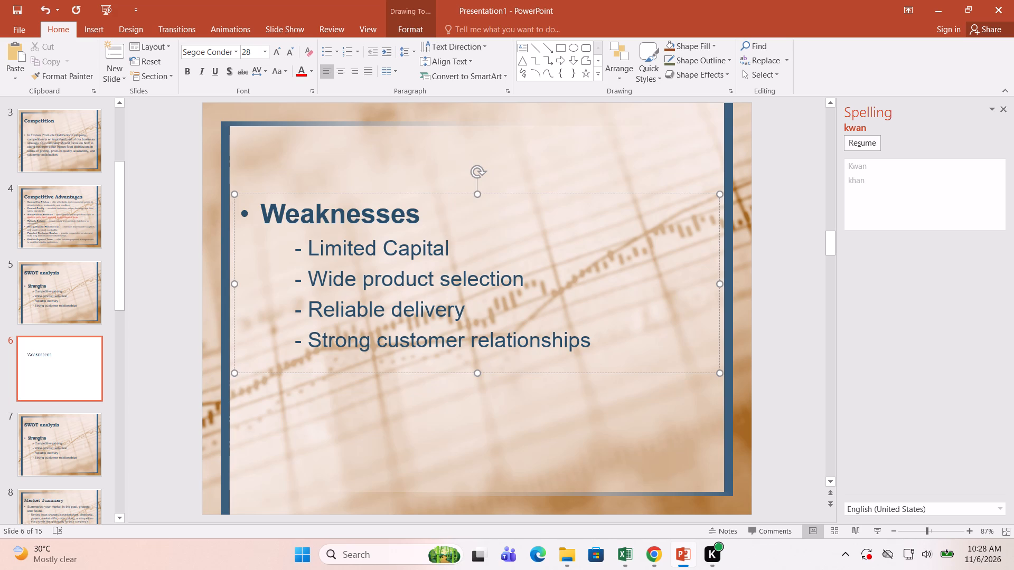
Replace "Wide product selection" in the second dash line under Weaknesses with "Limited storage capacity".
drag(538, 284, 348, 289)
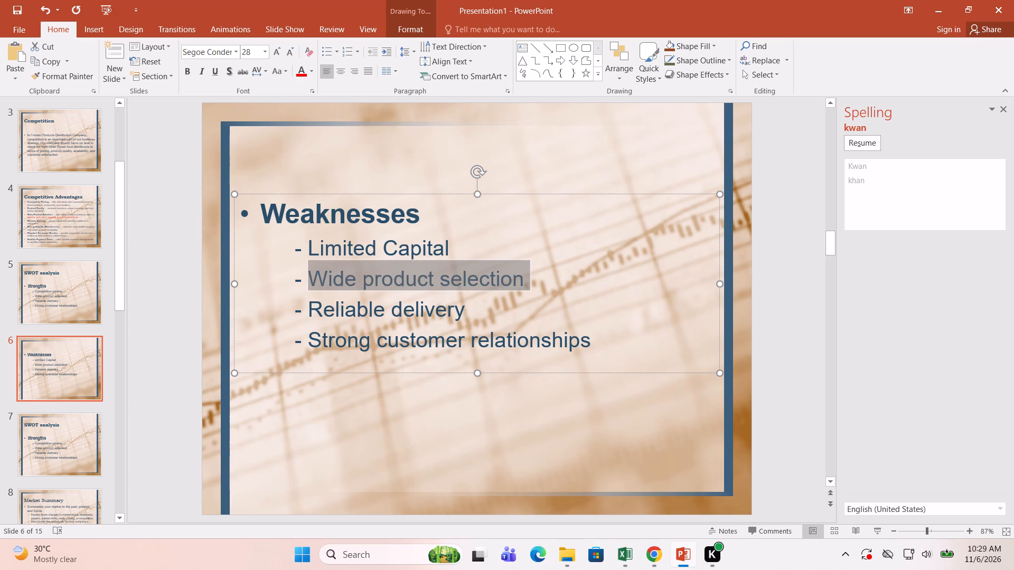
drag(348, 289, 341, 289)
text(Limited)
key(space)
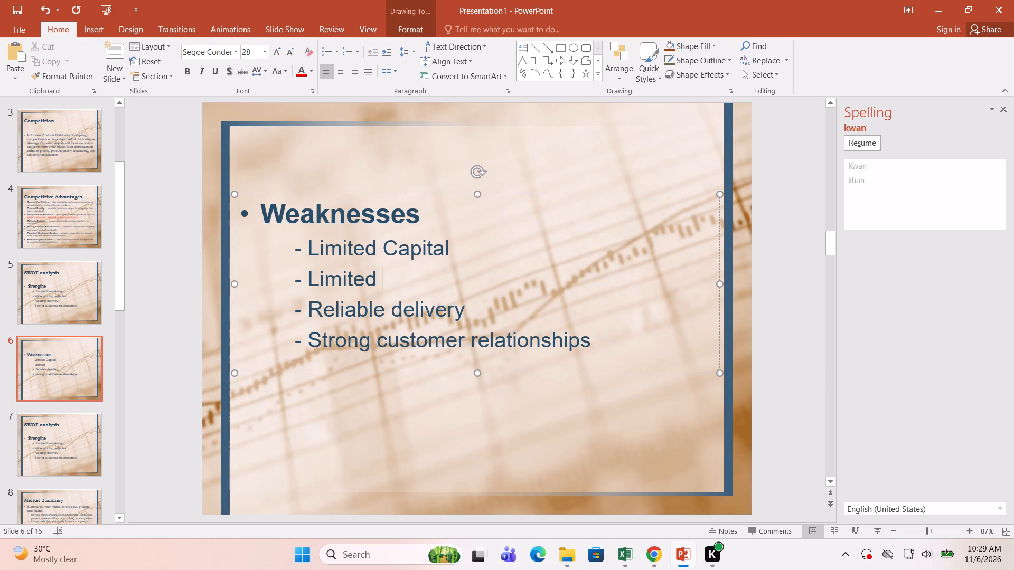
text(storage capacity)
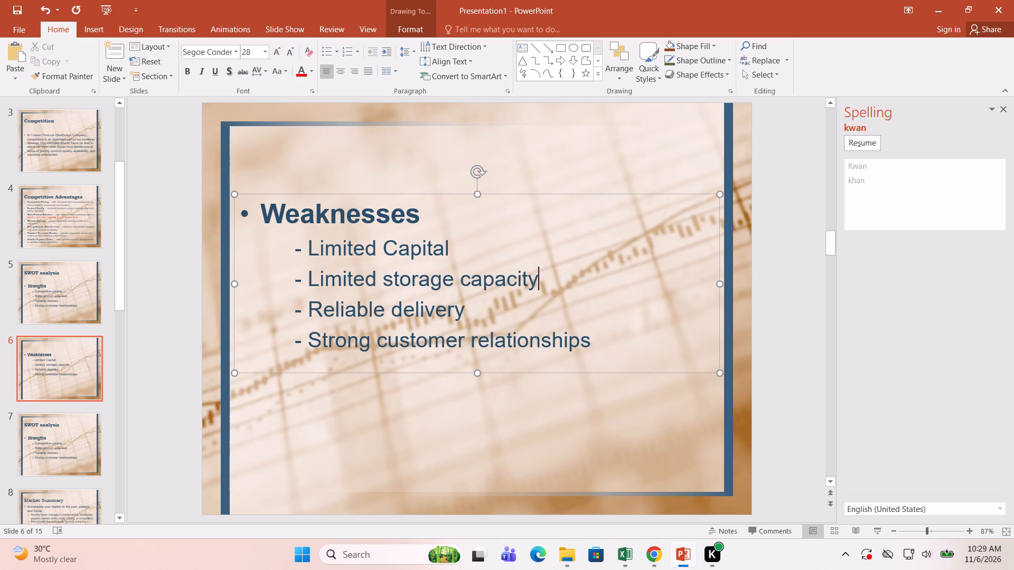
Replace "Reliable delivery" in the third dash line under Weaknesses with "New market presence".
drag(469, 307, 343, 306)
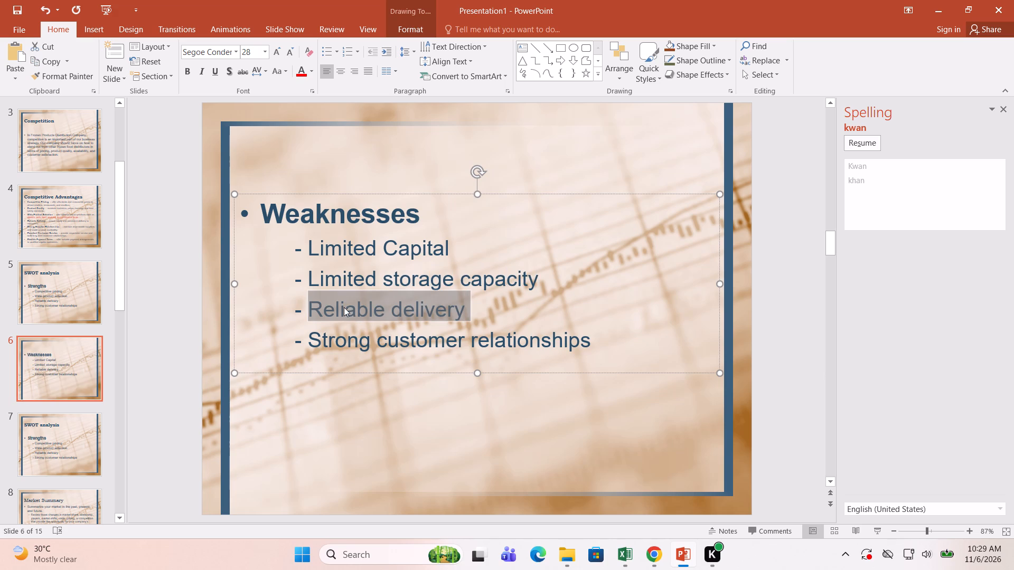
text(ne)
key(BackSpace)
key(BackSpace)
text(New market)
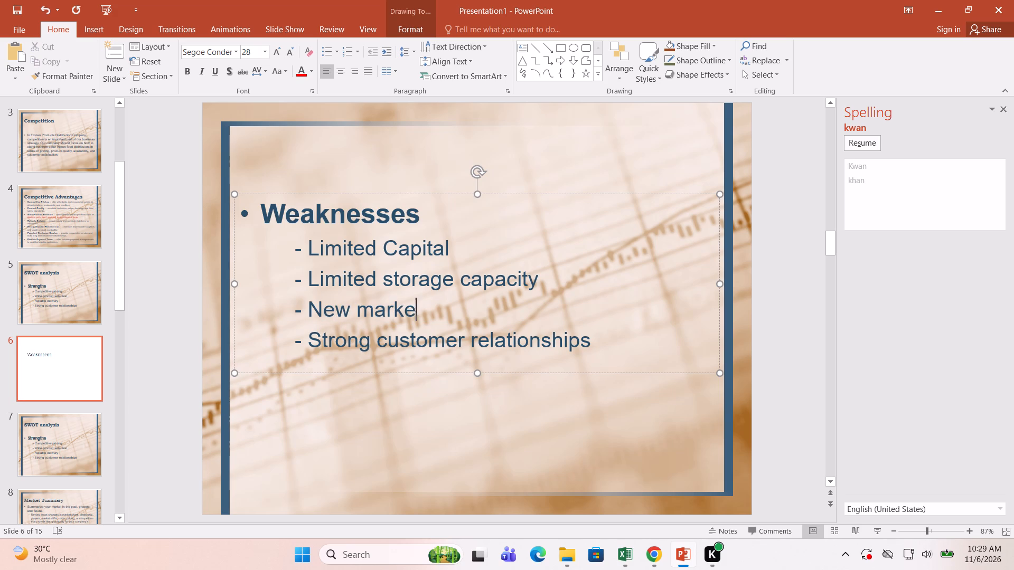
key(space)
text(presence)
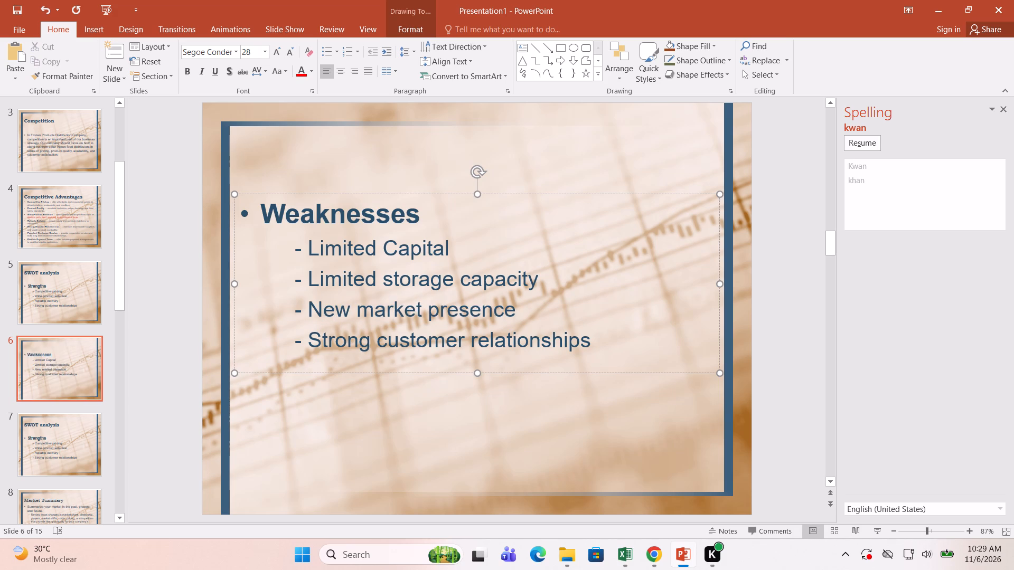
Replace "Strong customer relationships" in the last dash line under Weaknesses with "Limited brand recognition".
drag(604, 340, 325, 342)
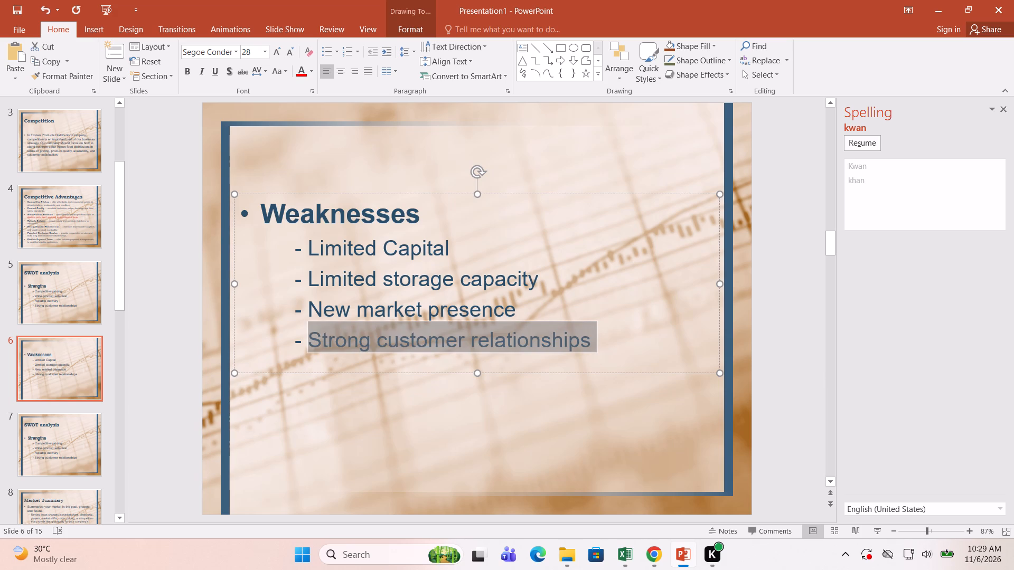
drag(325, 342, 324, 342)
text(Limited)
key(space)
text(brand re)
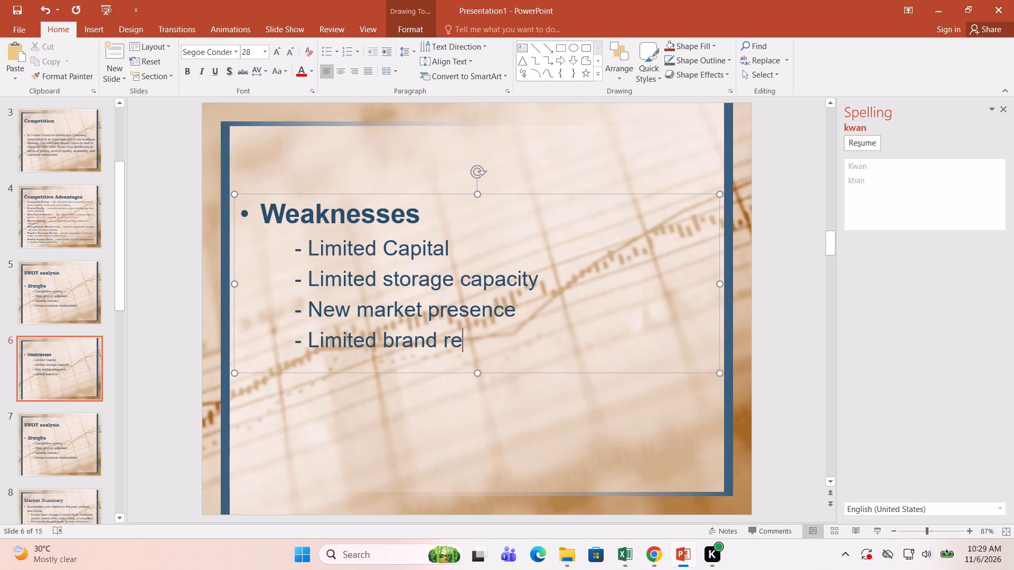
text(cognition)
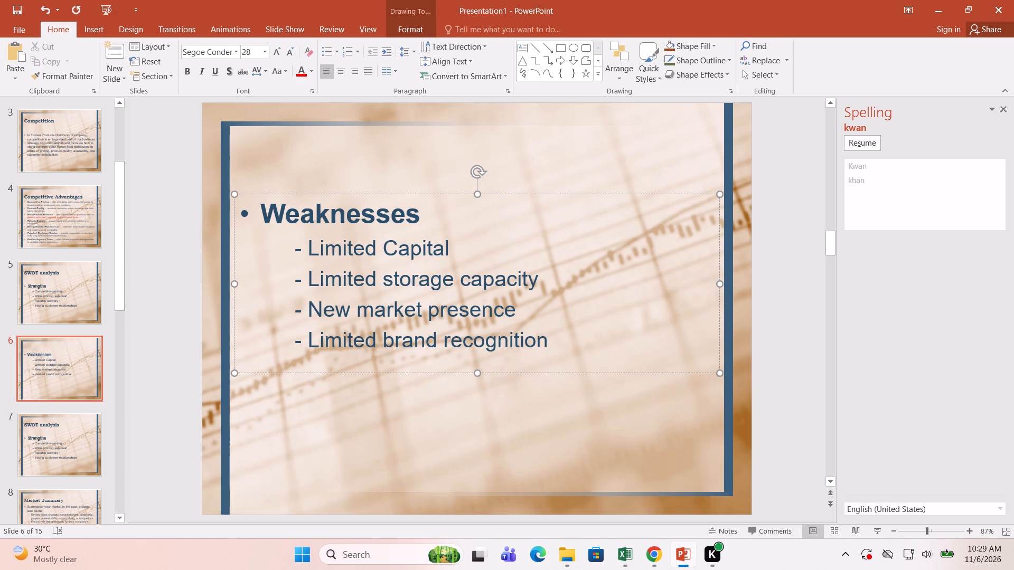
Extend the bottom edge of the Weaknesses text box on slide 6 downward, leaving spare room below the last line.
drag(478, 376, 475, 400)
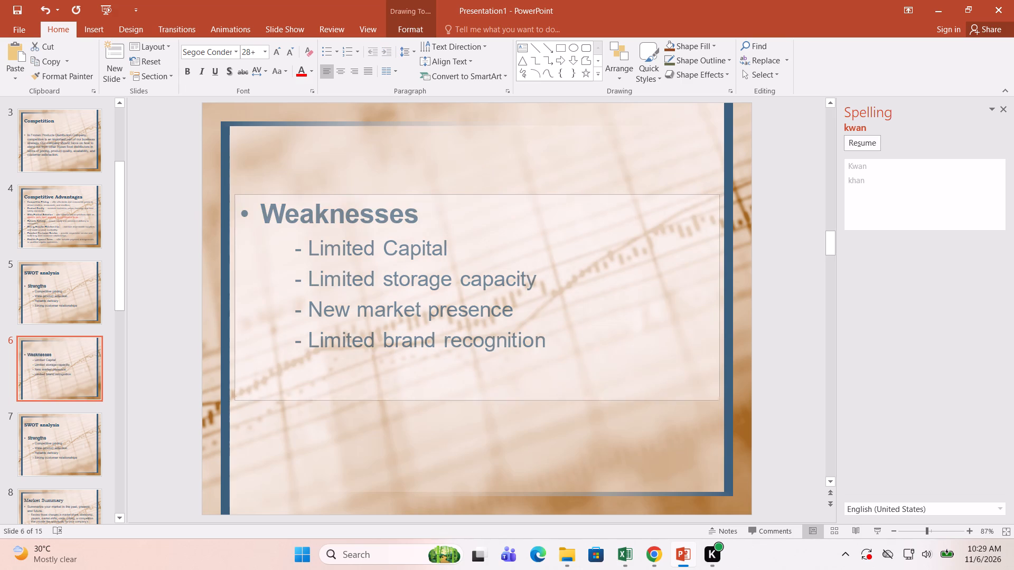
drag(475, 400, 473, 415)
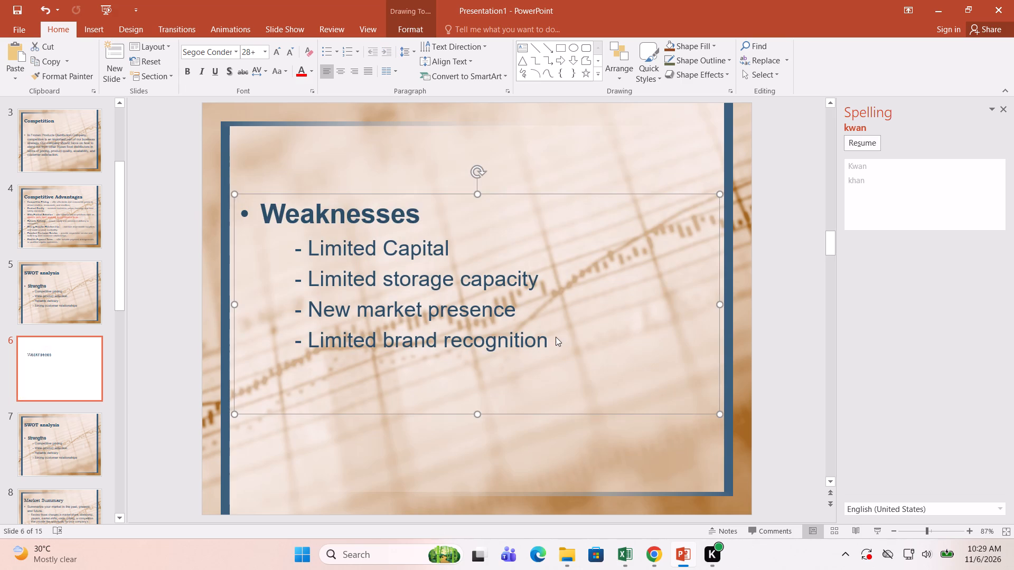
click(556, 337)
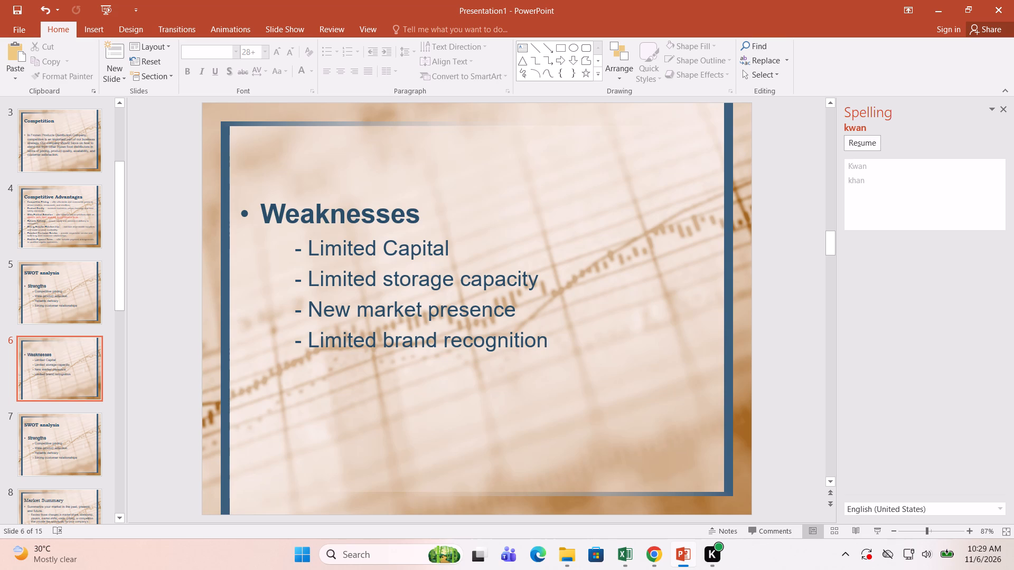
click(546, 339)
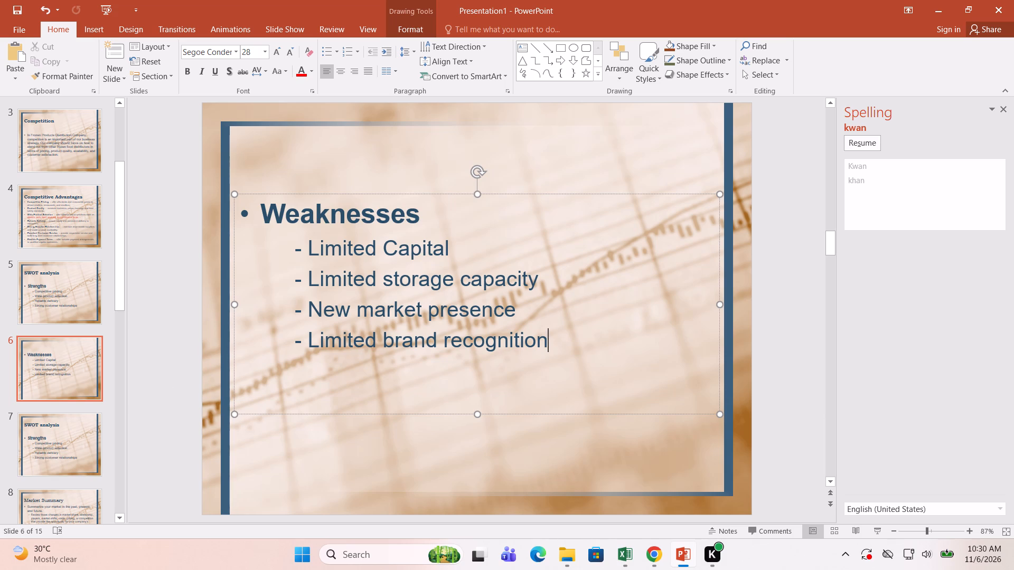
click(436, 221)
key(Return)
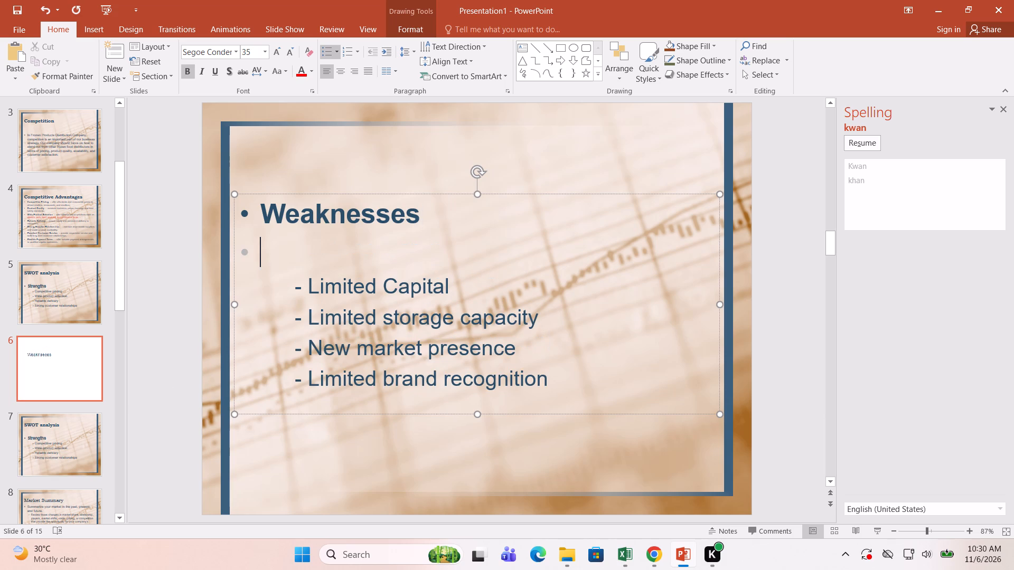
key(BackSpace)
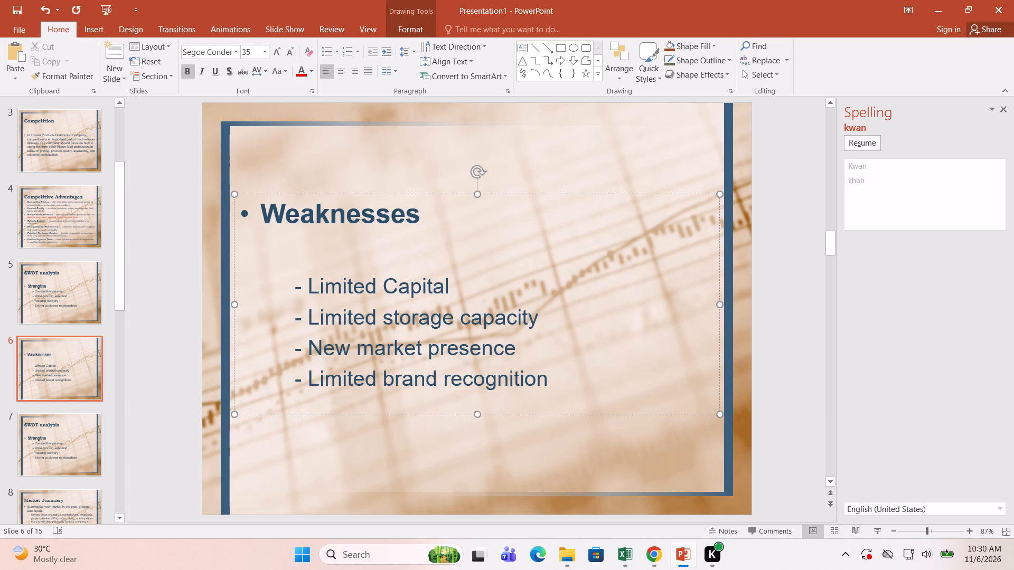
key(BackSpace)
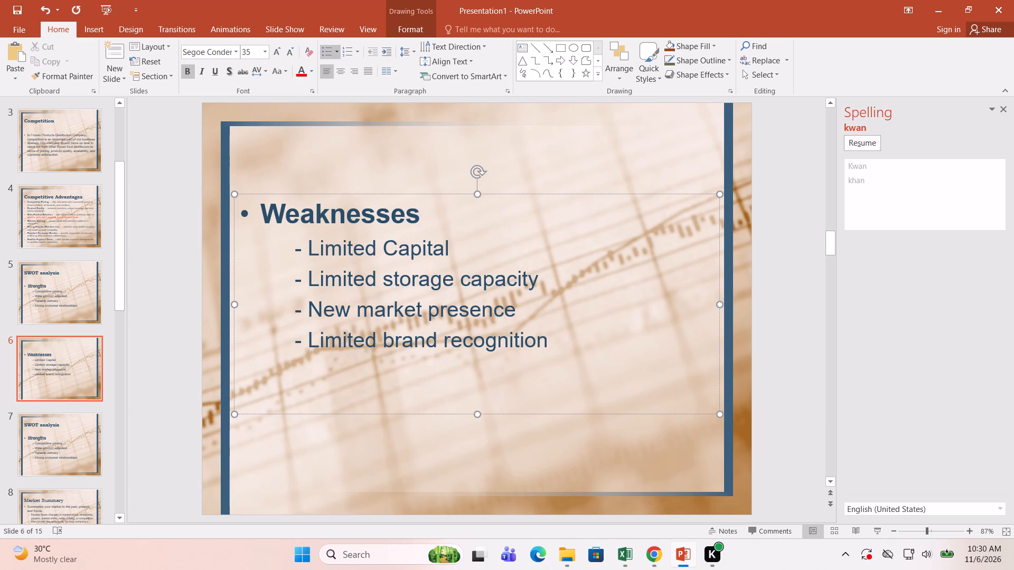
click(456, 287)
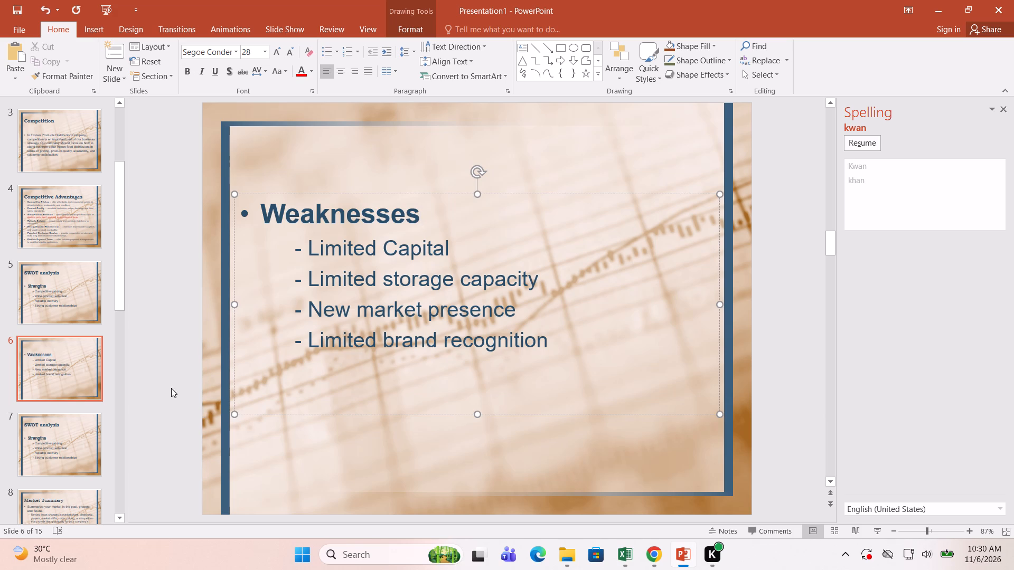
Compare slide 6 with its neighbouring slides and move the Weaknesses text box slightly down.
scroll(247, 376, up, 2)
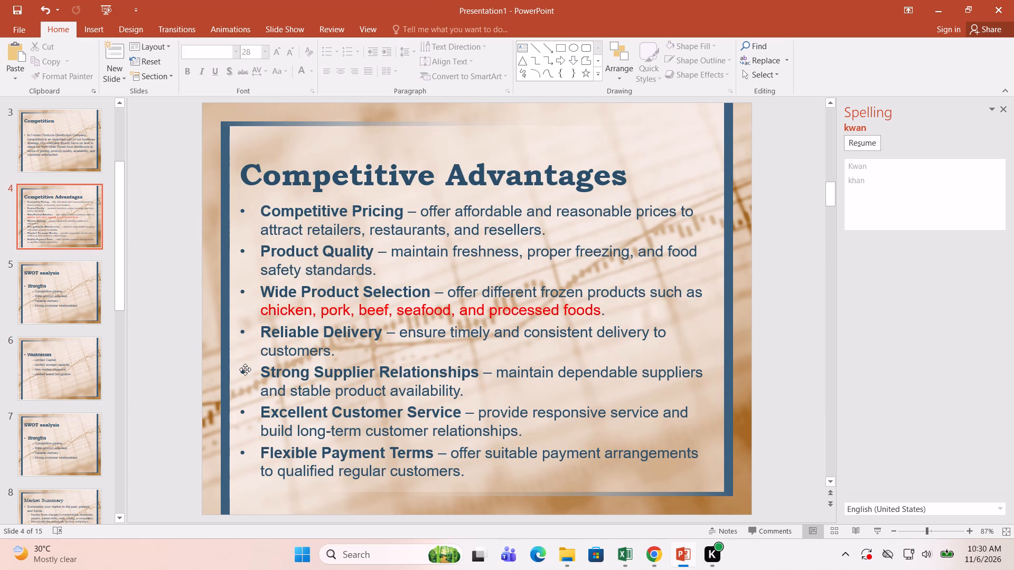
scroll(245, 369, down, 2)
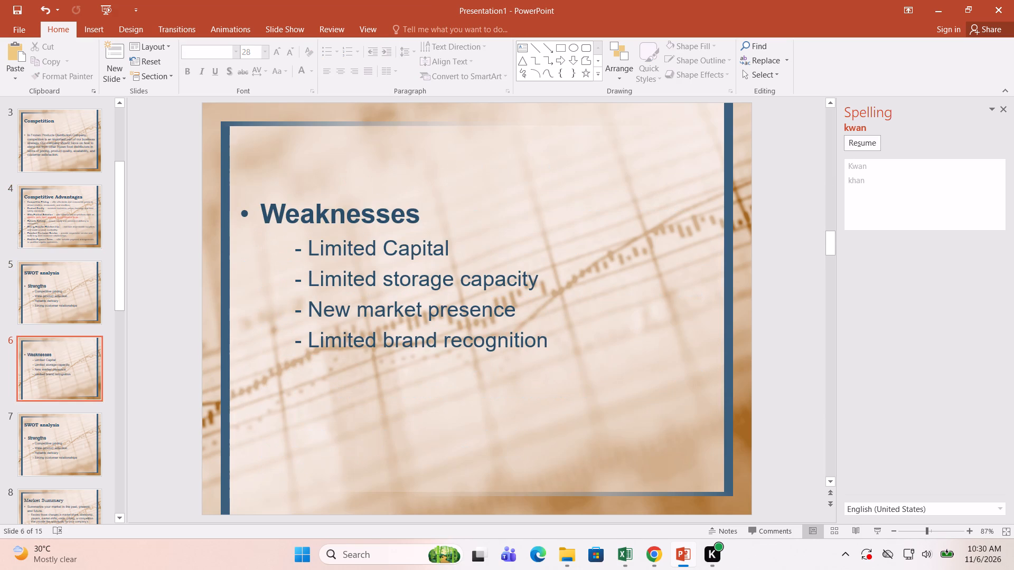
scroll(245, 369, up, 1)
scroll(245, 369, down, 3)
scroll(246, 370, up, 2)
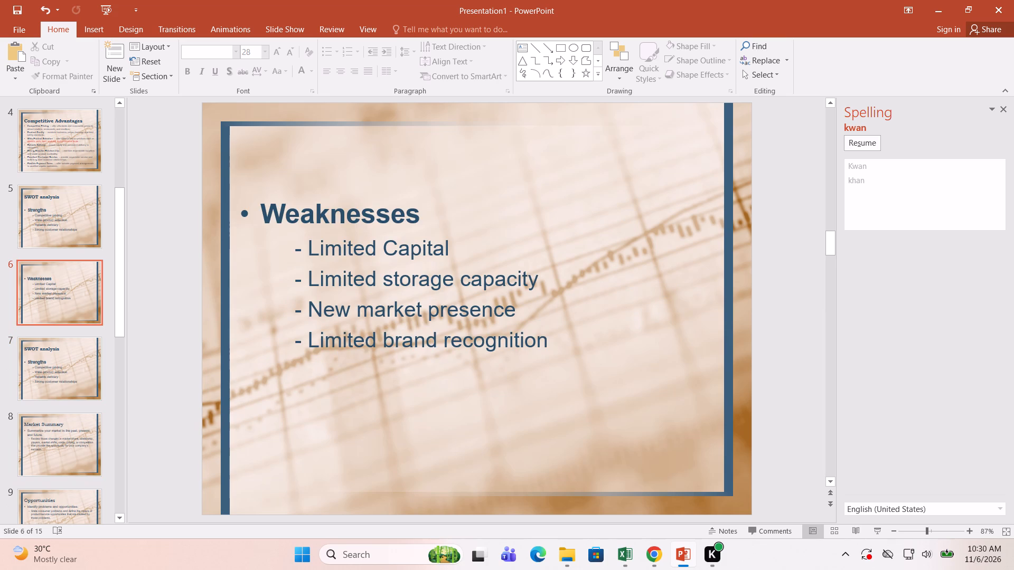
click(262, 180)
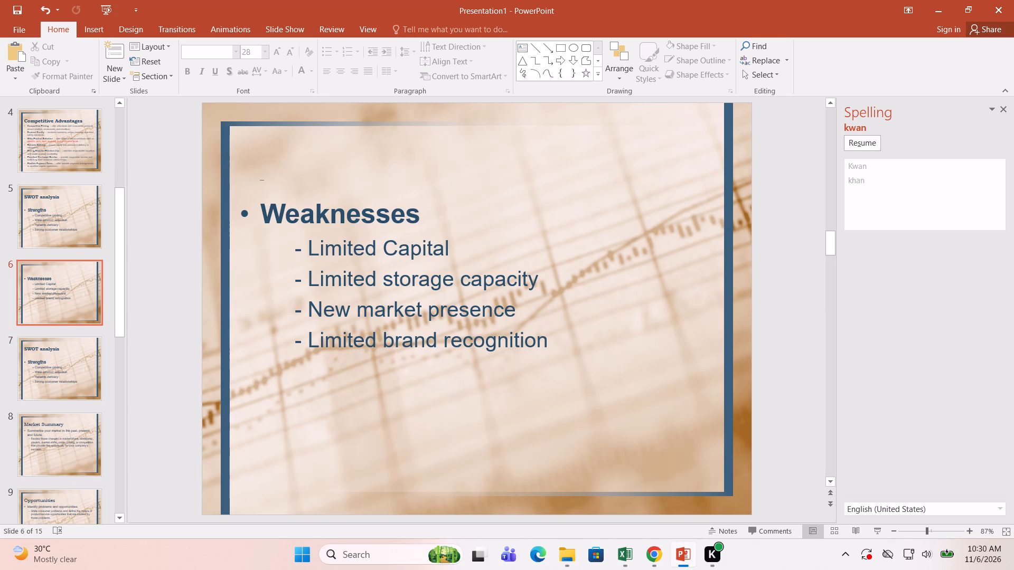
click(528, 240)
drag(497, 195, 498, 214)
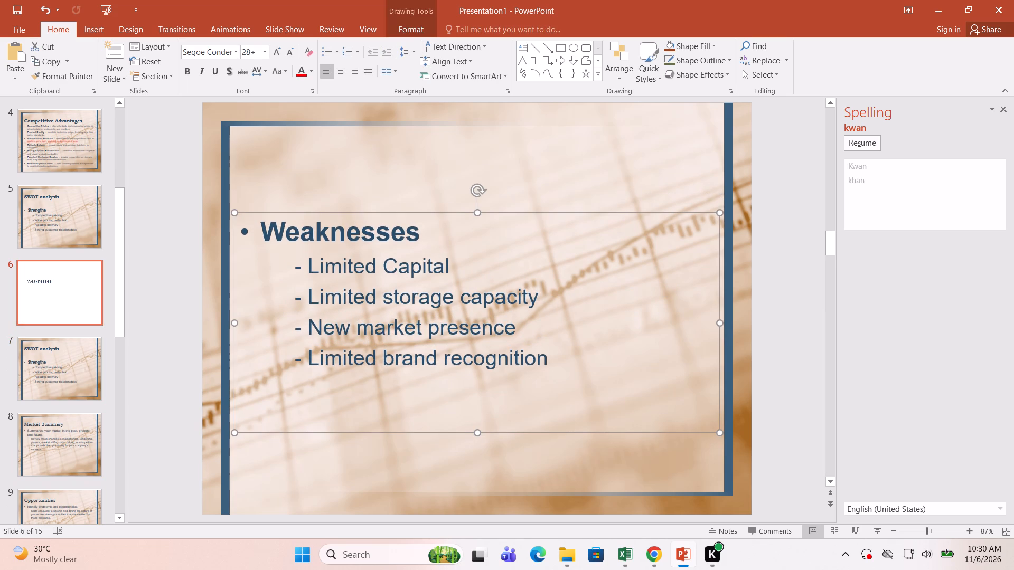
Move the Weaknesses text box further down, using the Strengths text position on slide 5 as reference.
scroll(514, 269, up, 1)
scroll(514, 269, down, 1)
scroll(514, 269, up, 1)
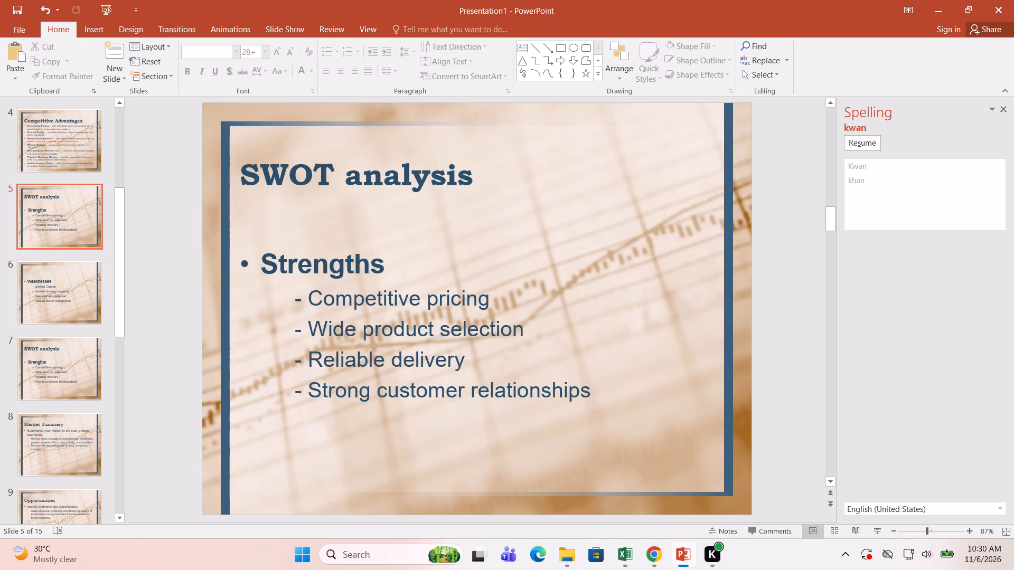
scroll(514, 269, down, 1)
click(560, 238)
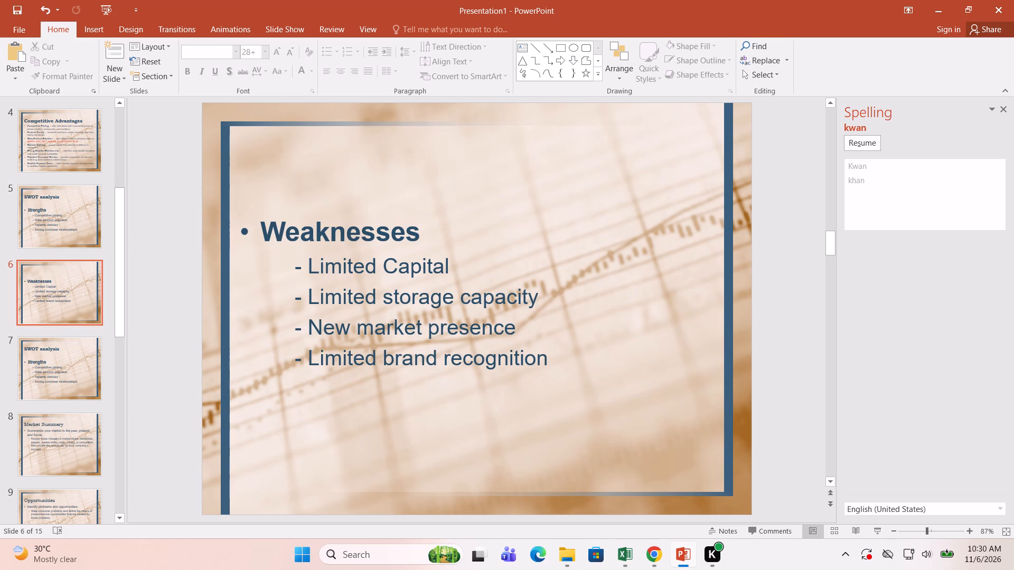
click(505, 224)
drag(519, 212, 519, 225)
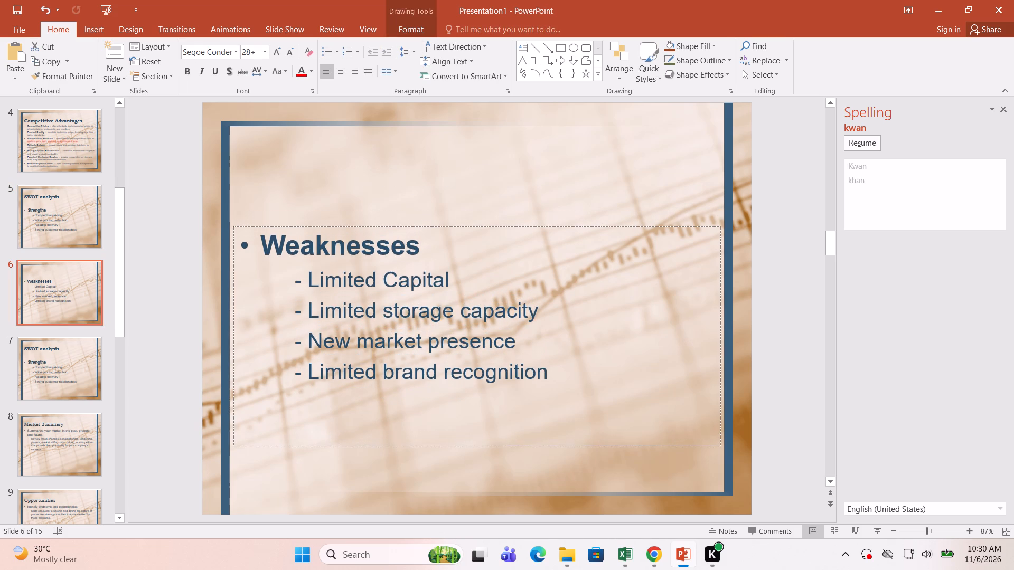
drag(519, 225, 519, 227)
drag(519, 227, 519, 228)
Nudge the Weaknesses text box down again to line up with the Strengths text on the neighbouring slides, checking by switching between them.
scroll(521, 217, down, 1)
scroll(521, 217, up, 1)
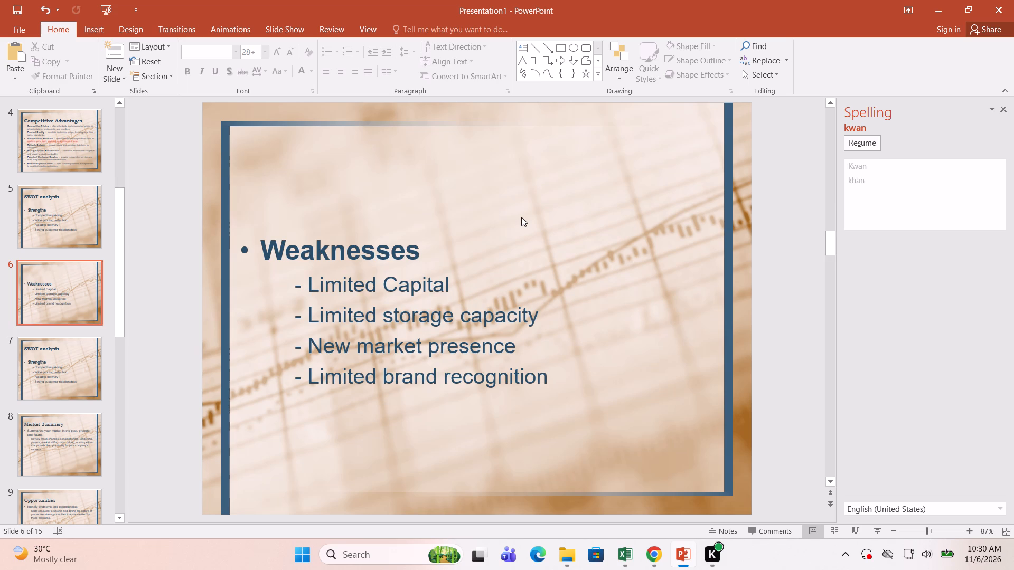
scroll(522, 217, down, 1)
scroll(522, 217, up, 1)
scroll(522, 218, down, 1)
scroll(522, 218, up, 1)
scroll(522, 218, down, 1)
scroll(522, 218, up, 3)
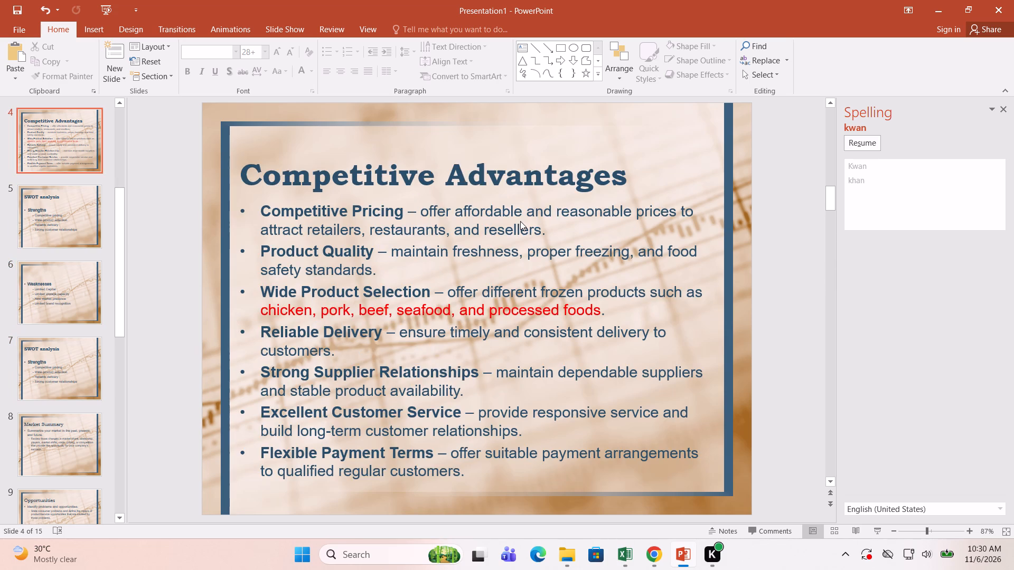
scroll(520, 222, down, 2)
click(504, 244)
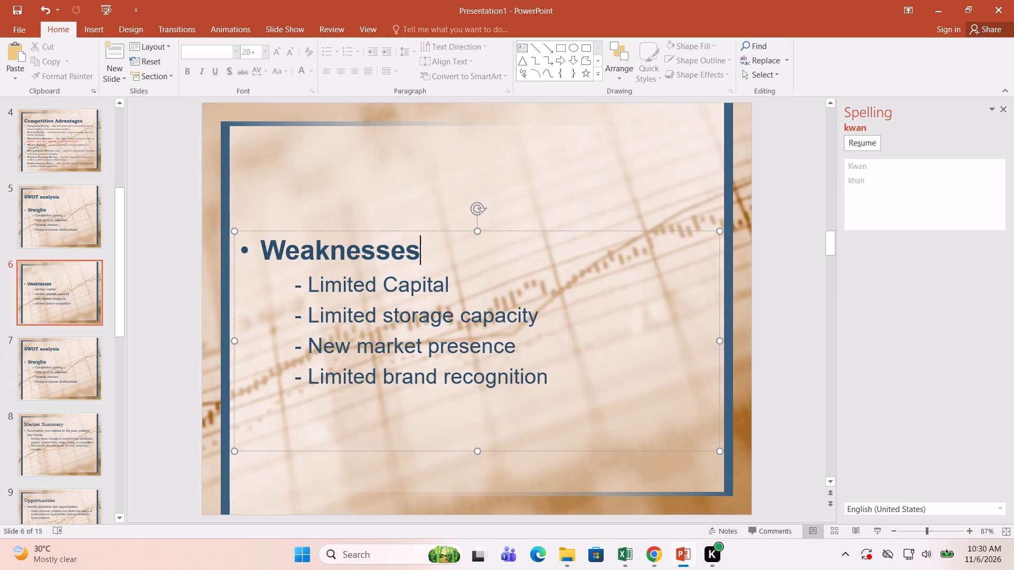
drag(505, 232, 506, 235)
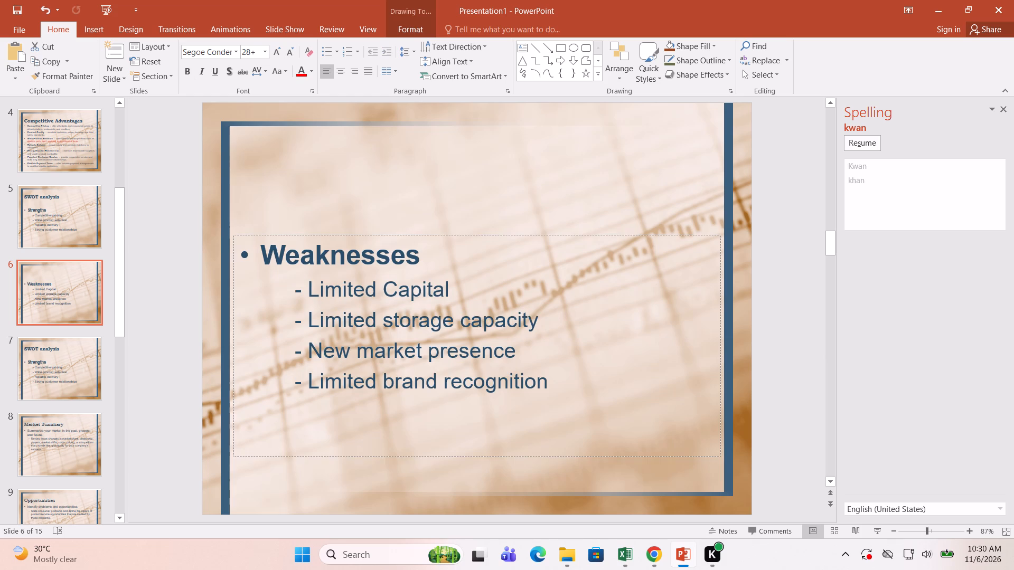
drag(506, 235, 505, 244)
scroll(531, 217, up, 1)
scroll(531, 217, down, 2)
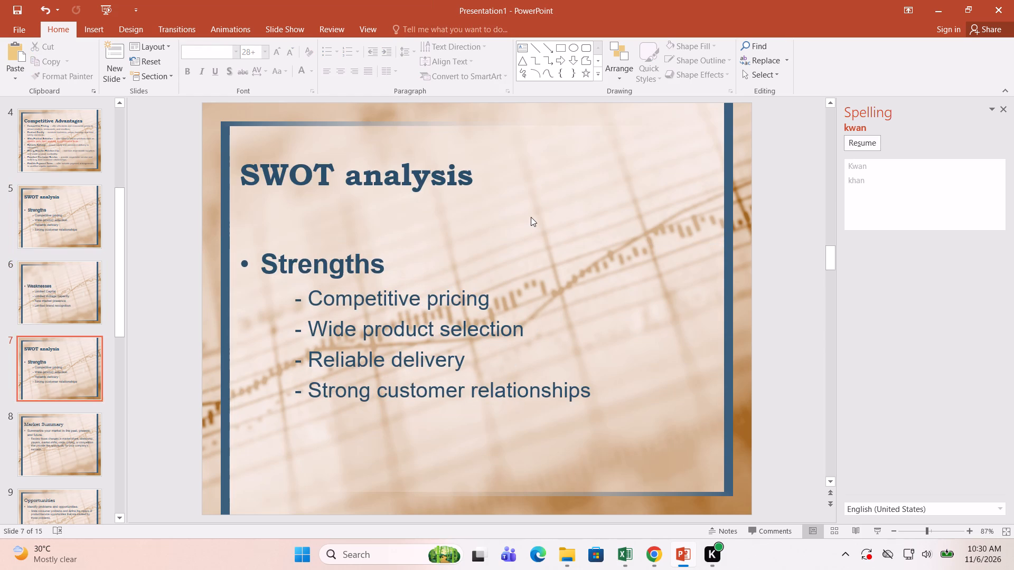
Delete the repeated SWOT Strengths slide at position 7, after comparing it with the Weaknesses slide.
scroll(531, 217, up, 1)
scroll(531, 217, down, 1)
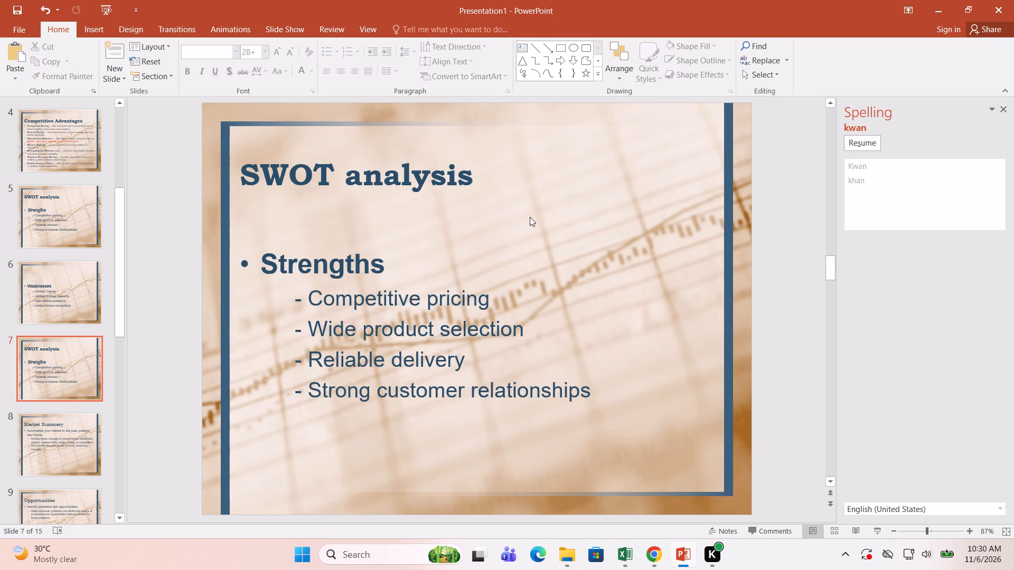
scroll(530, 217, up, 1)
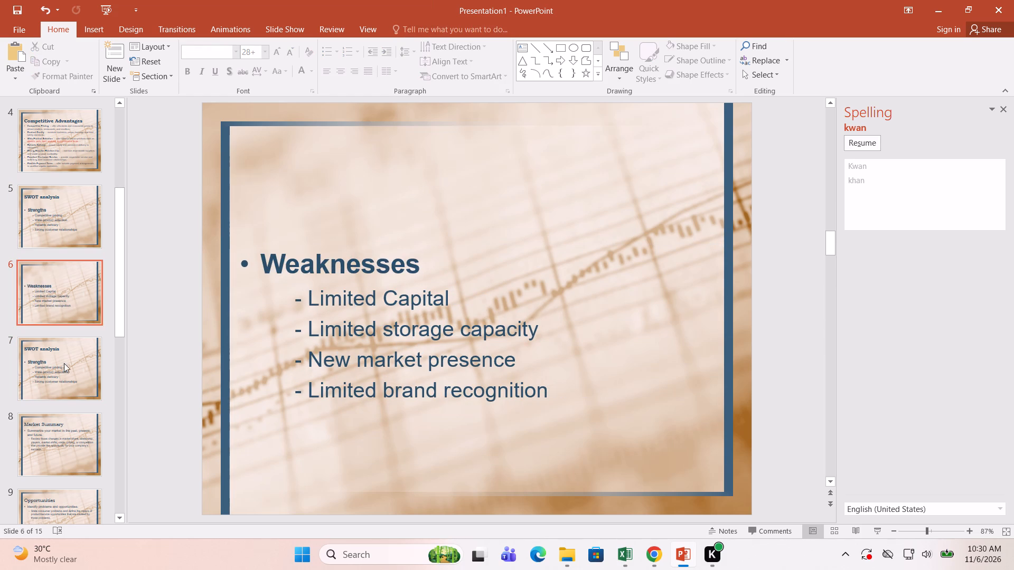
click(63, 360)
right_click(67, 359)
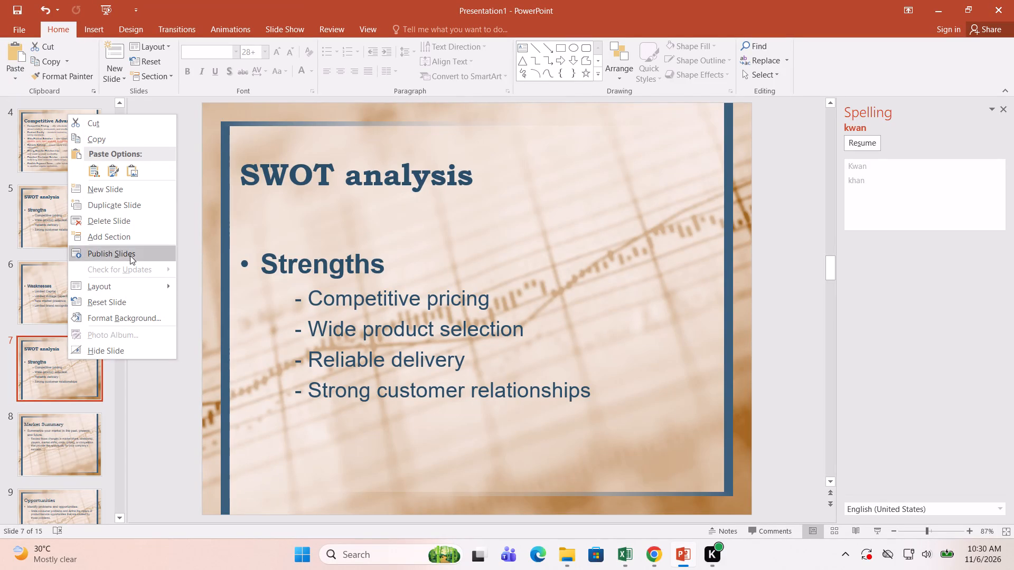
click(131, 218)
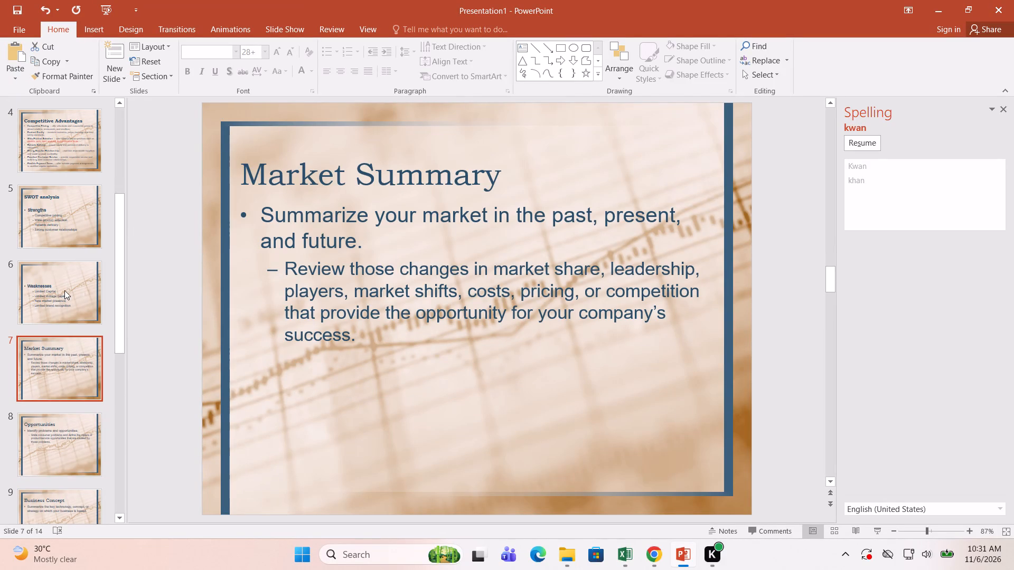
Copy the Weaknesses slide 6 and paste it directly after itself using the destination theme.
click(64, 290)
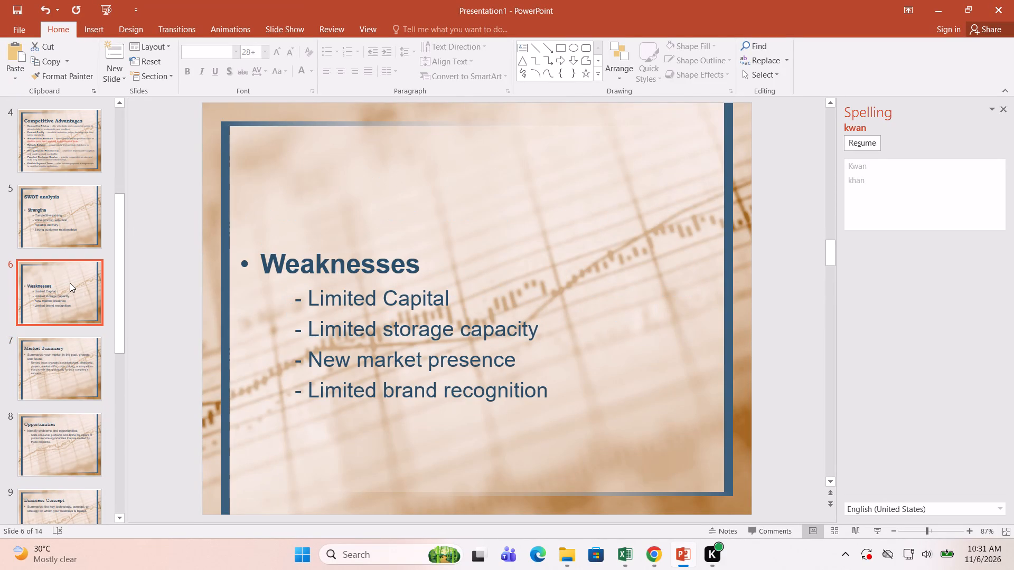
right_click(70, 283)
click(111, 311)
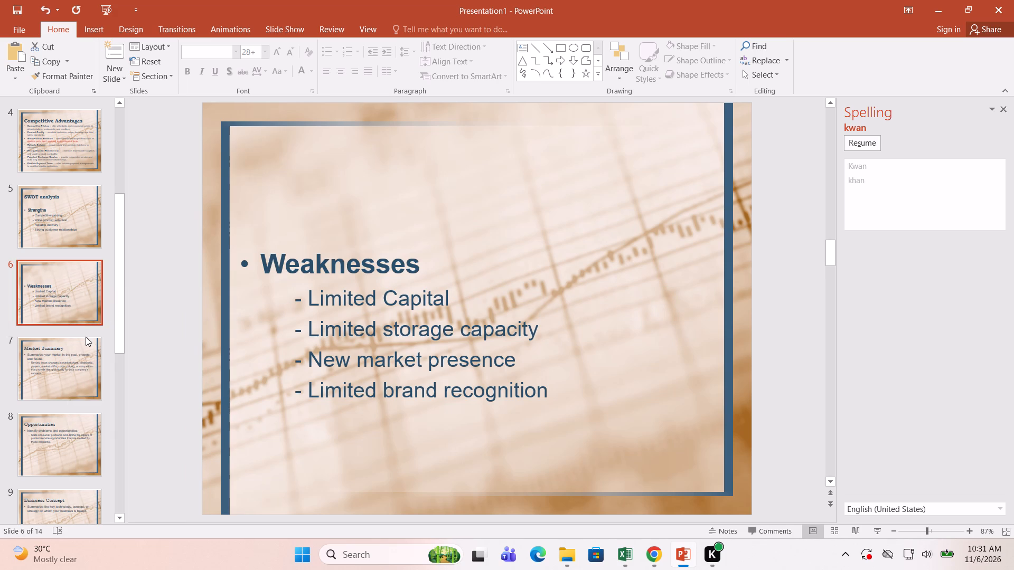
right_click(76, 317)
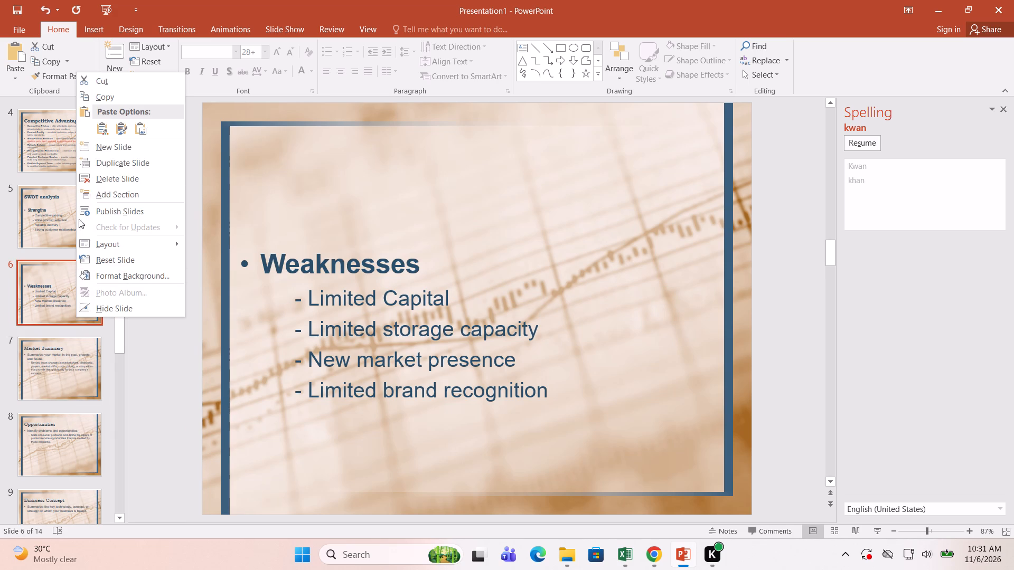
click(101, 126)
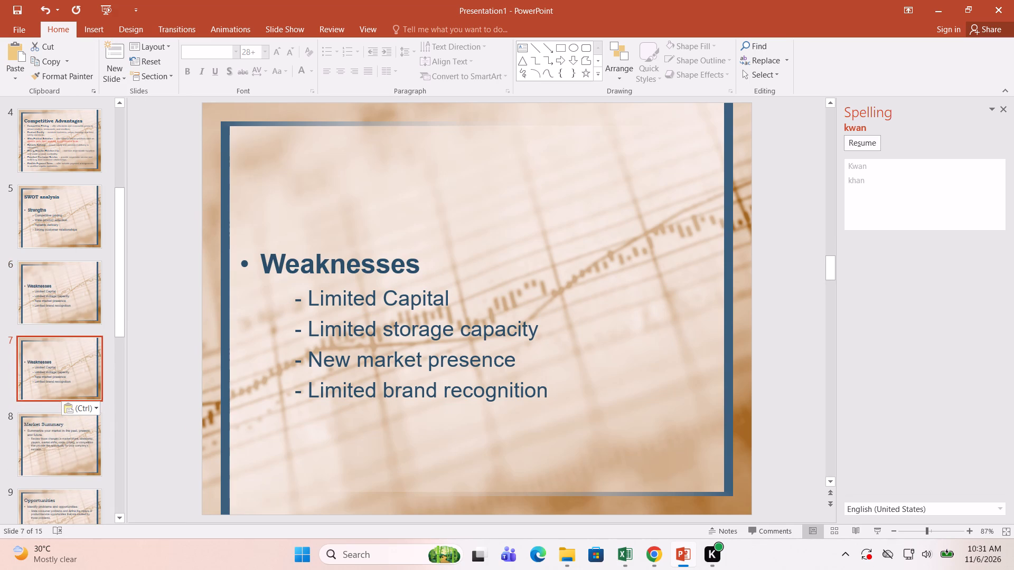
Replace the "Weaknesses" heading on slide 7 with "Opportunities".
drag(418, 270, 323, 269)
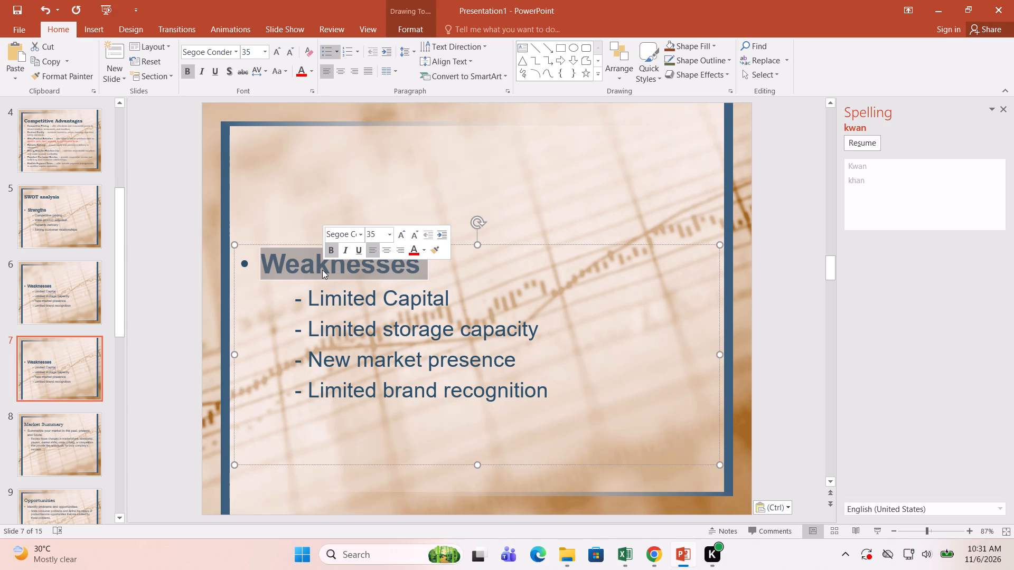
text(opportunities)
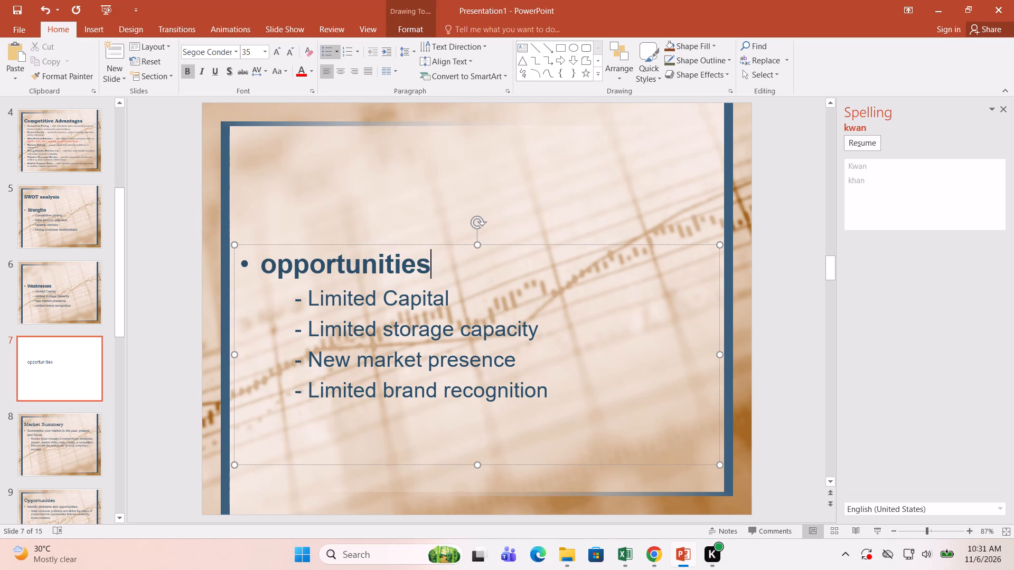
key(Right)
key(Up)
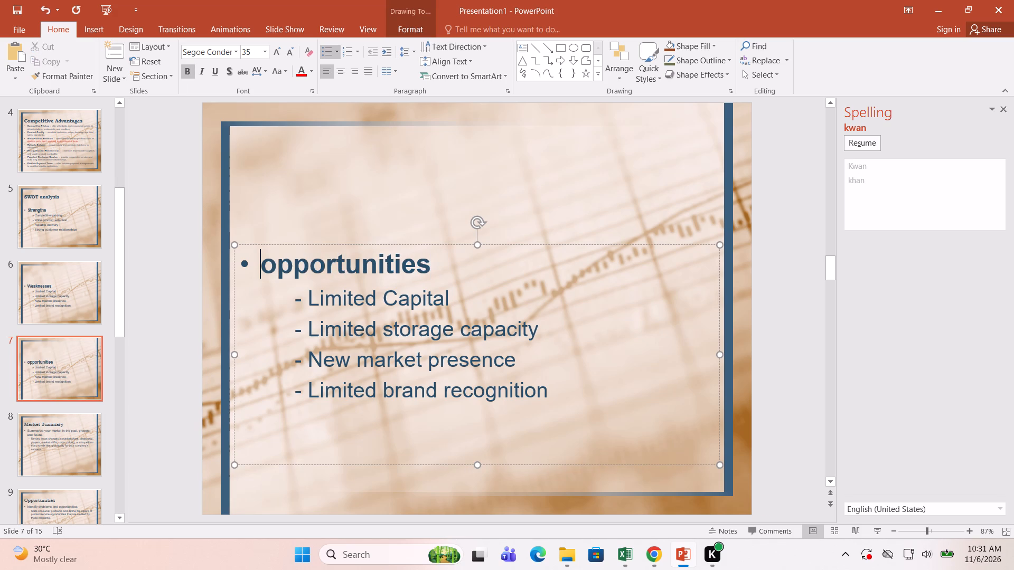
key(Right)
key(BackSpace)
key(shift+o)
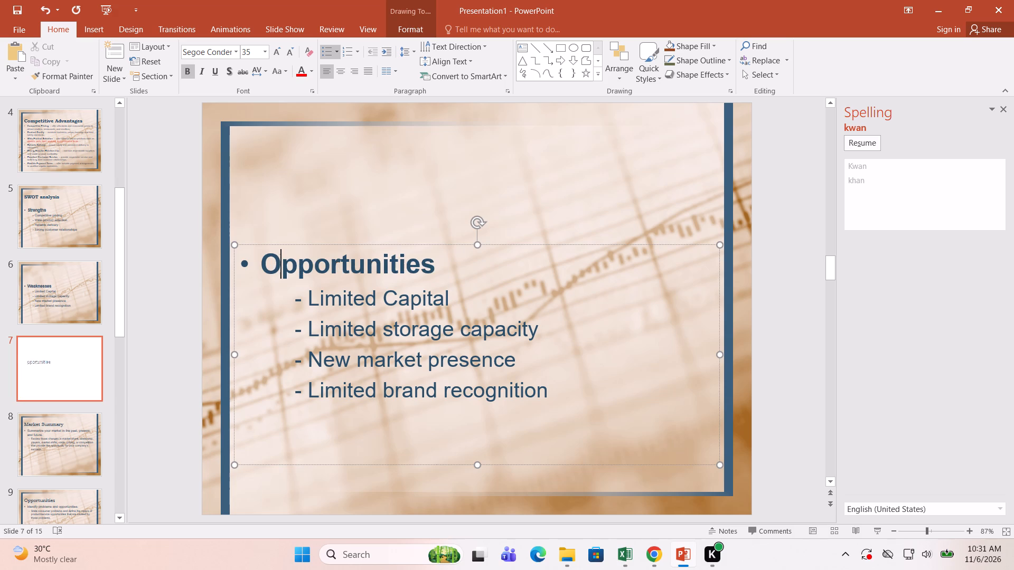
Replace the first item under Opportunities, "Limited Capital", with "Growing demand for frozen food".
click(391, 303)
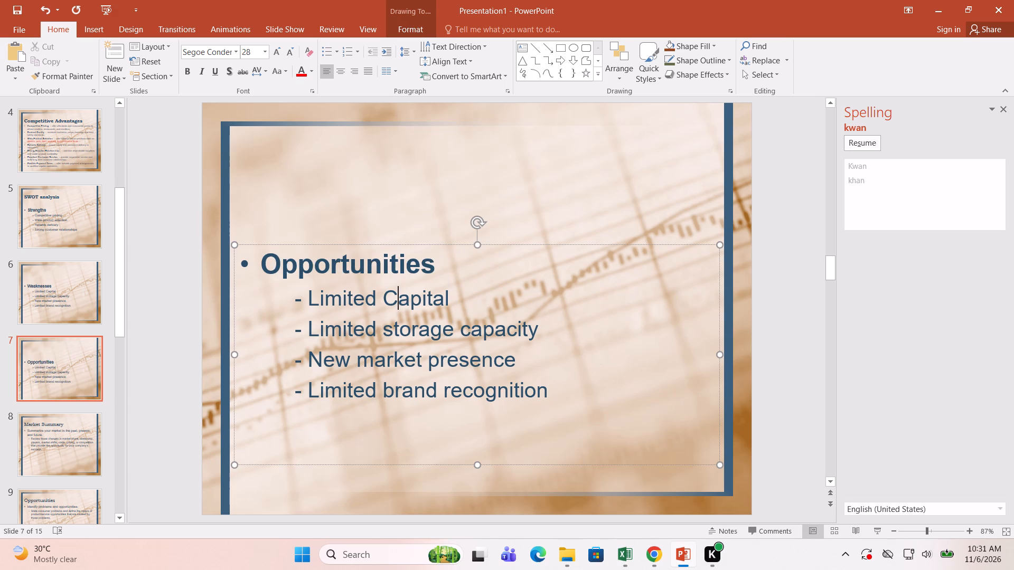
drag(453, 301, 409, 297)
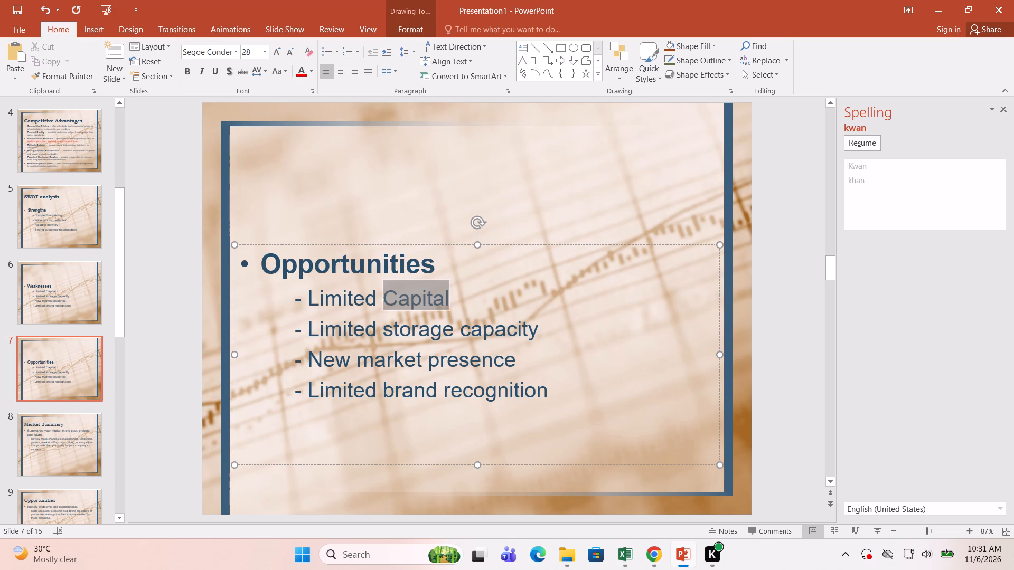
drag(409, 297, 360, 296)
key(shift+g)
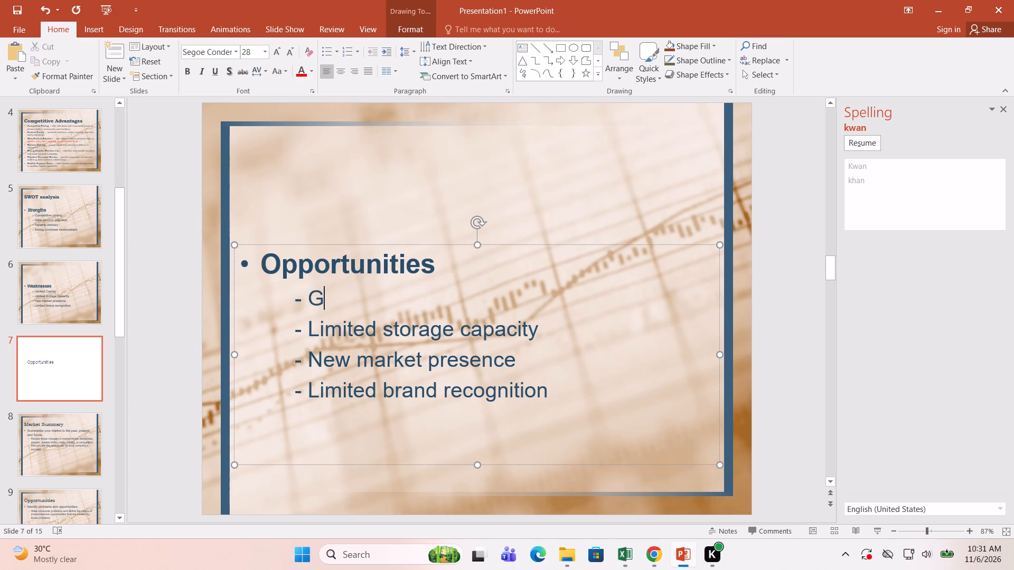
text(rowing)
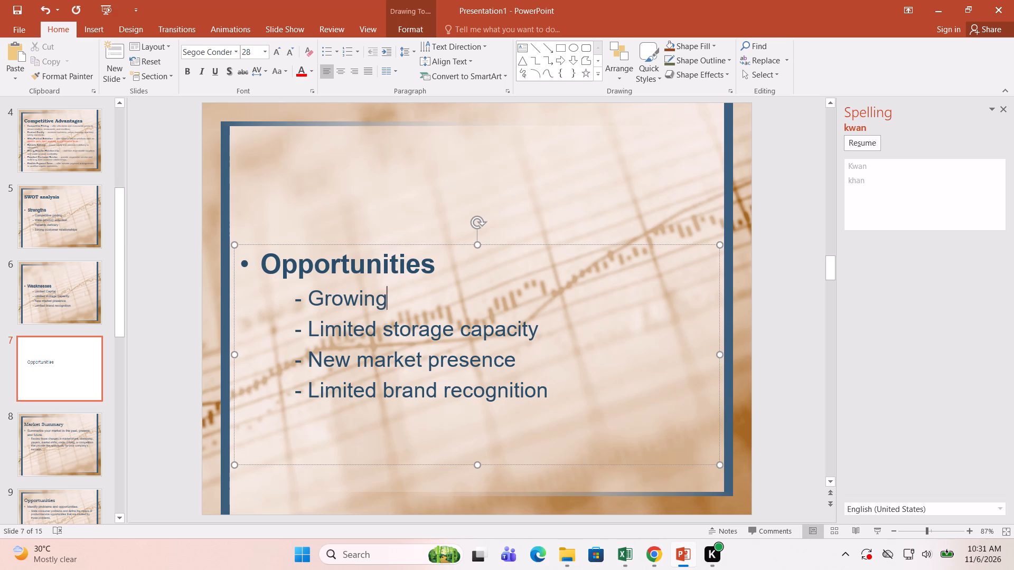
key(space)
text(demand)
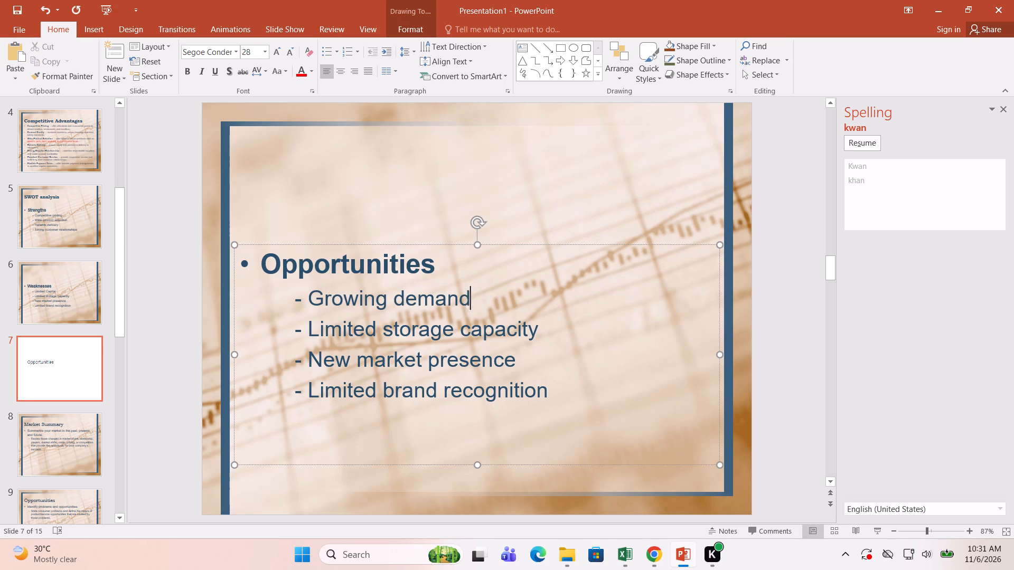
key(space)
text(for frozen food)
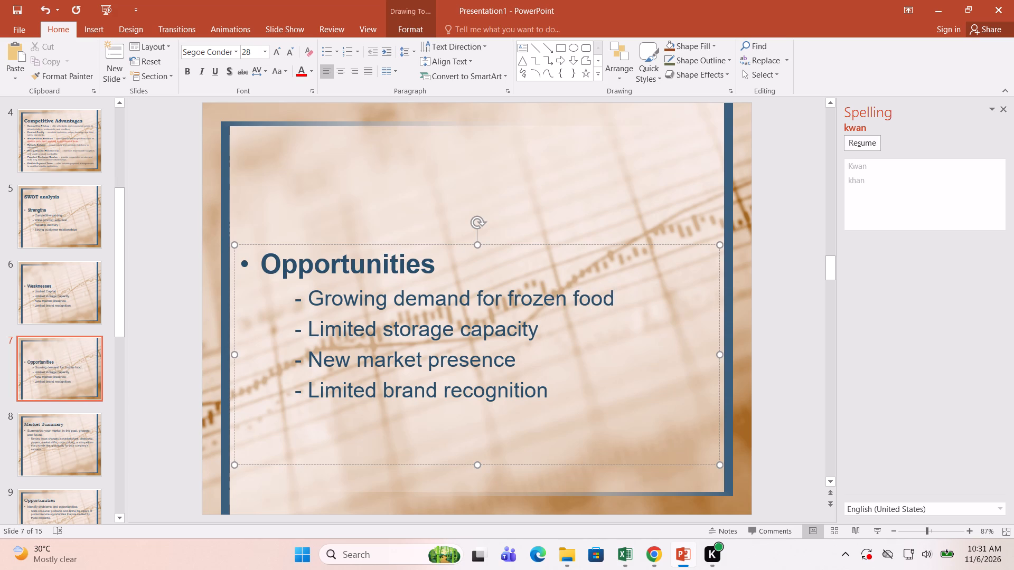
Replace the second item under Opportunities, "Limited storage capacity", with "More restaurant customers".
drag(542, 330, 343, 331)
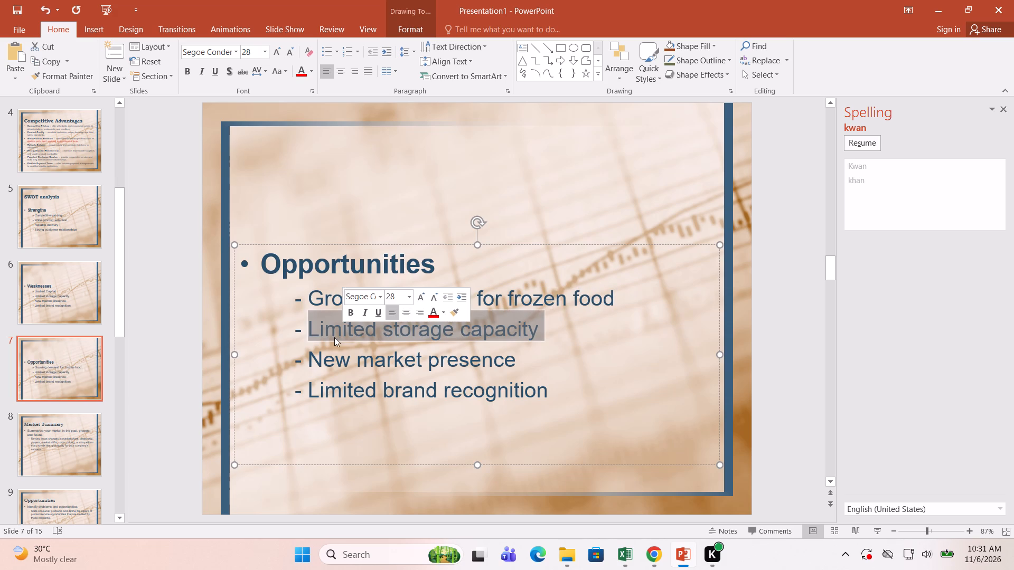
text(More)
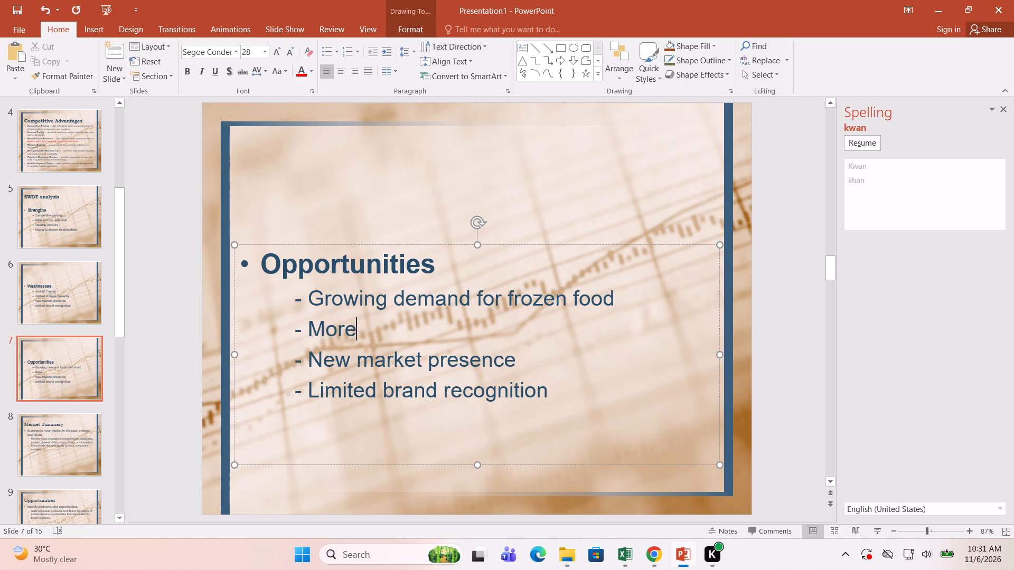
key(space)
text(resta)
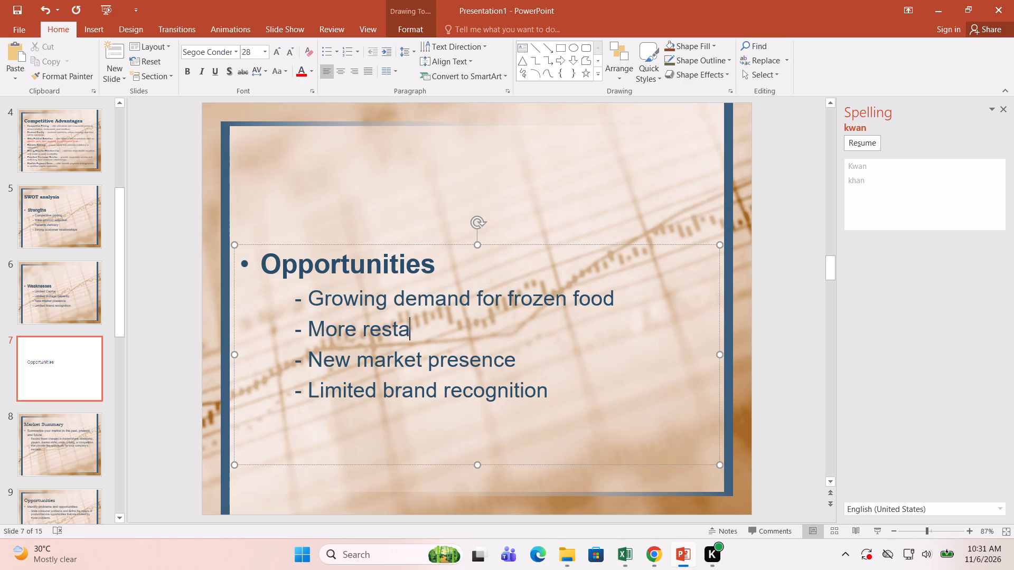
text(urant)
key(space)
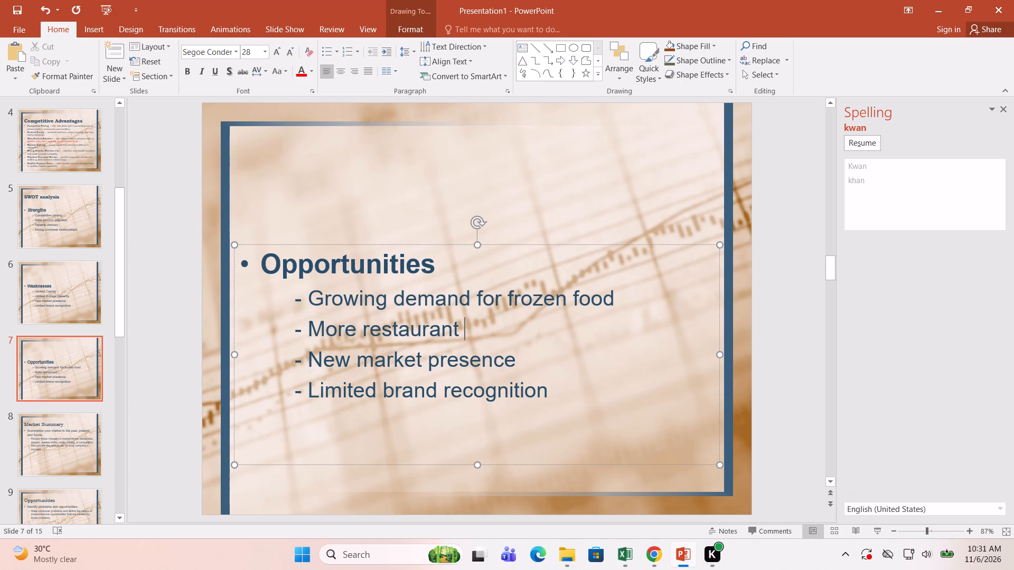
text(customers)
Replace the third item under Opportunities, "New market presence", with "Expansion of reseller network".
drag(517, 362, 358, 362)
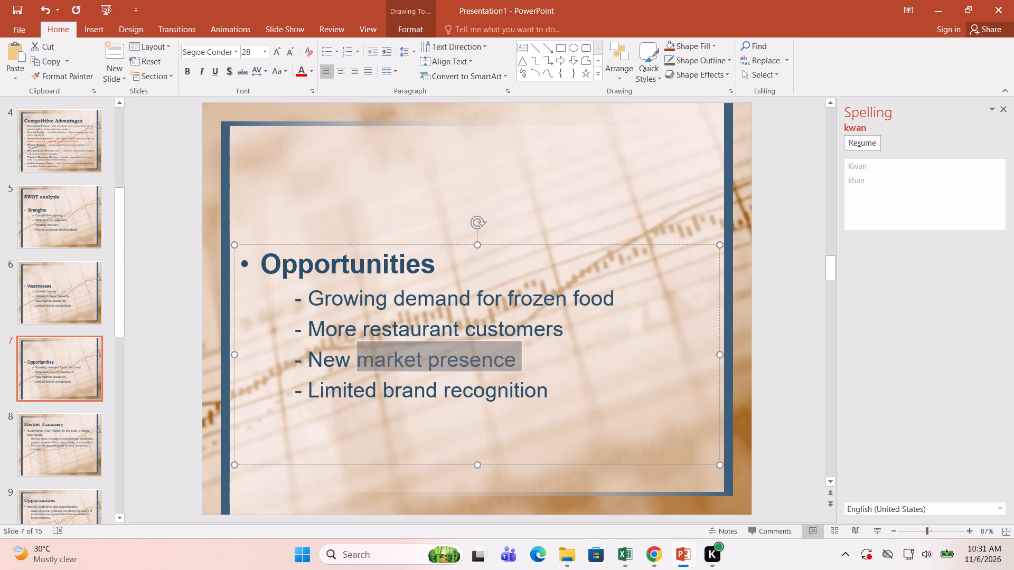
drag(358, 362, 315, 365)
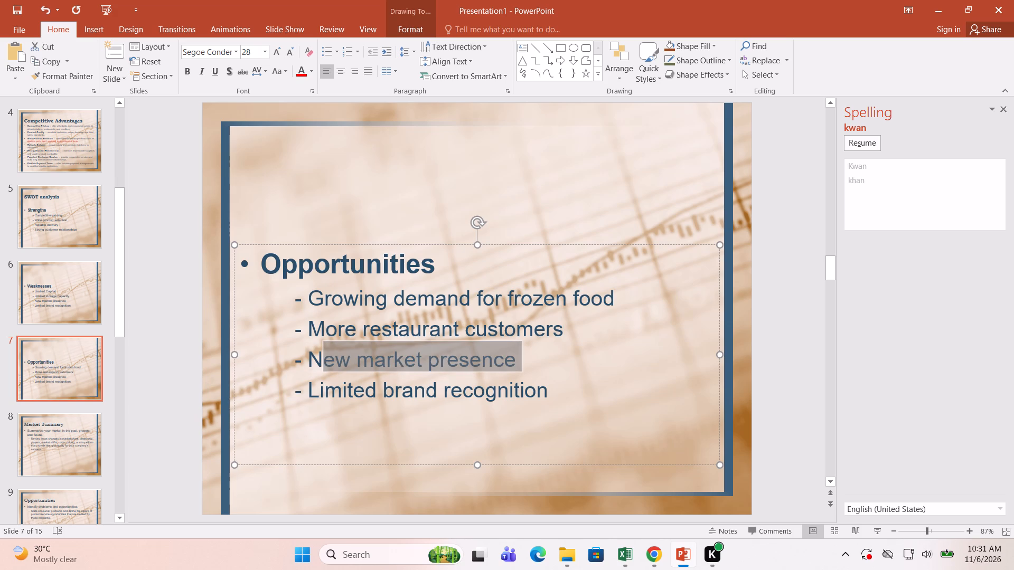
drag(315, 365, 314, 364)
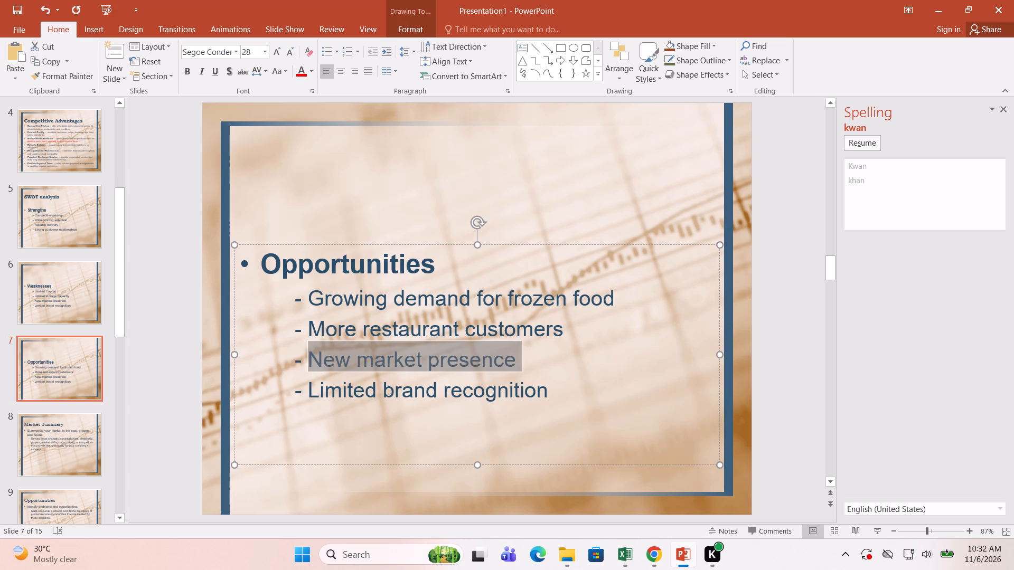
text(Expansion)
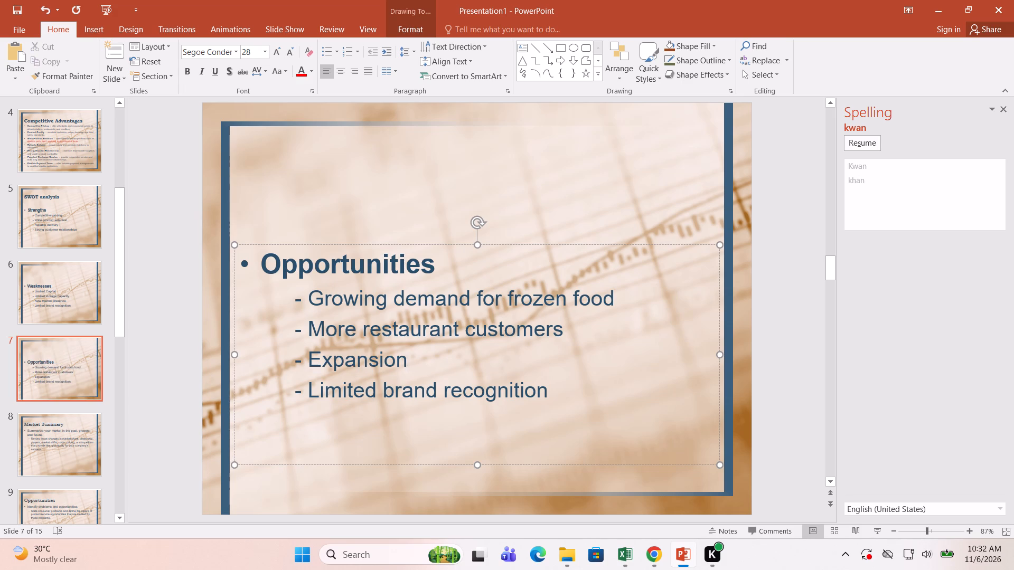
key(space)
text(of reseller network)
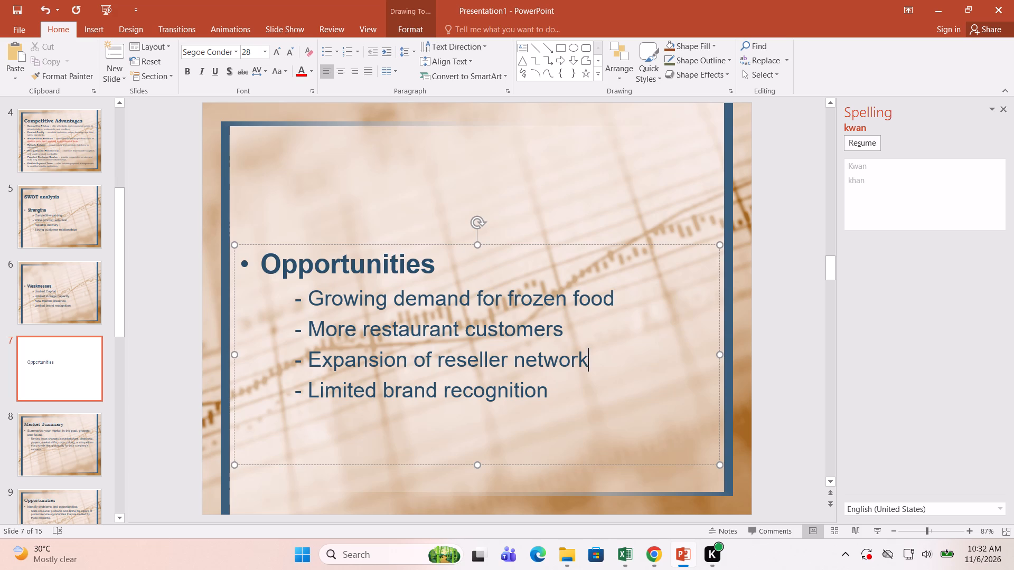
Replace the fourth item under Opportunities, "Limited brand recognition", with "Online frozen food selling".
drag(578, 389, 345, 396)
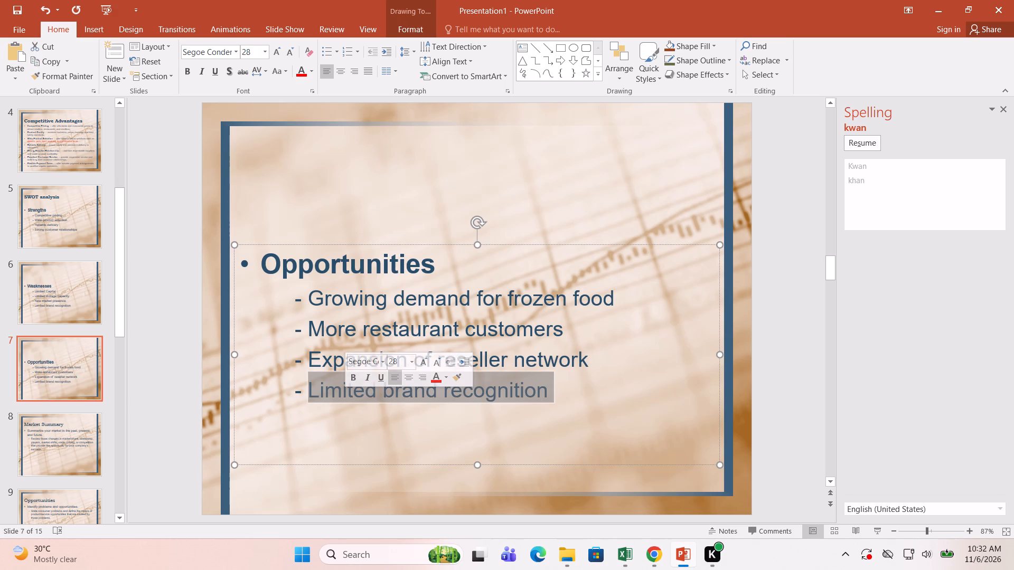
key(shift+o)
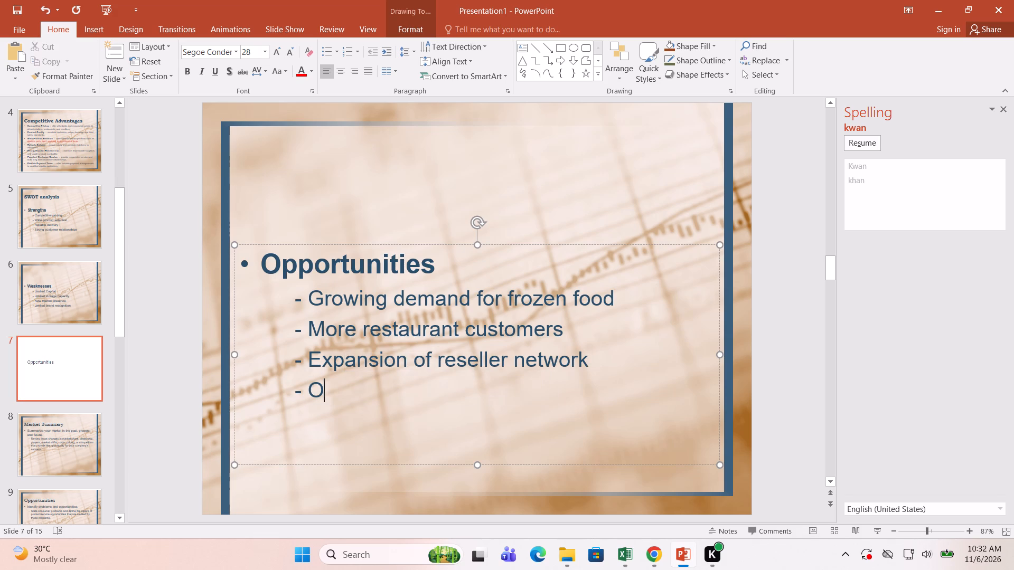
text(nline)
key(space)
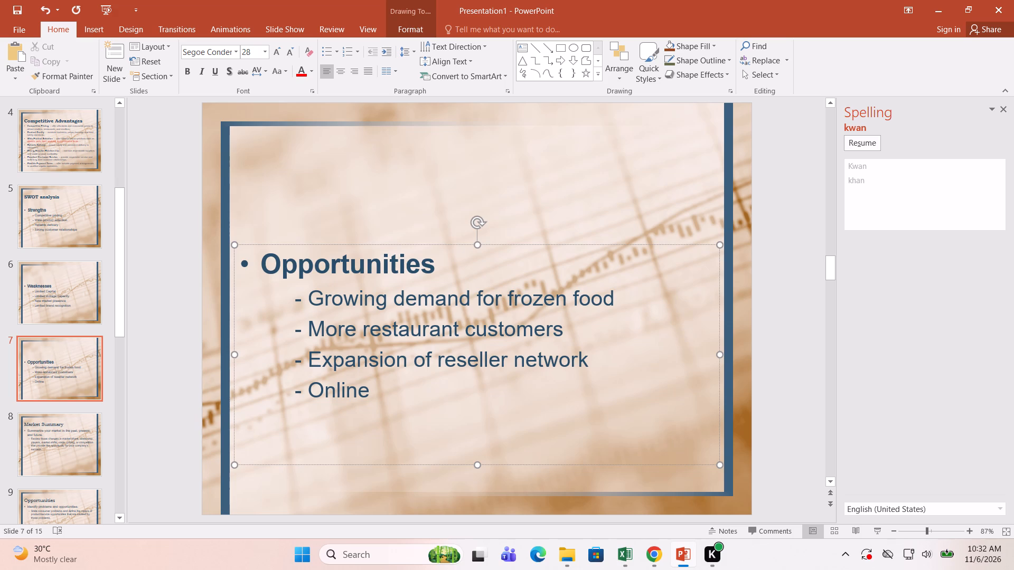
text(fro)
text(zen)
key(space)
text(food sellin)
key(g)
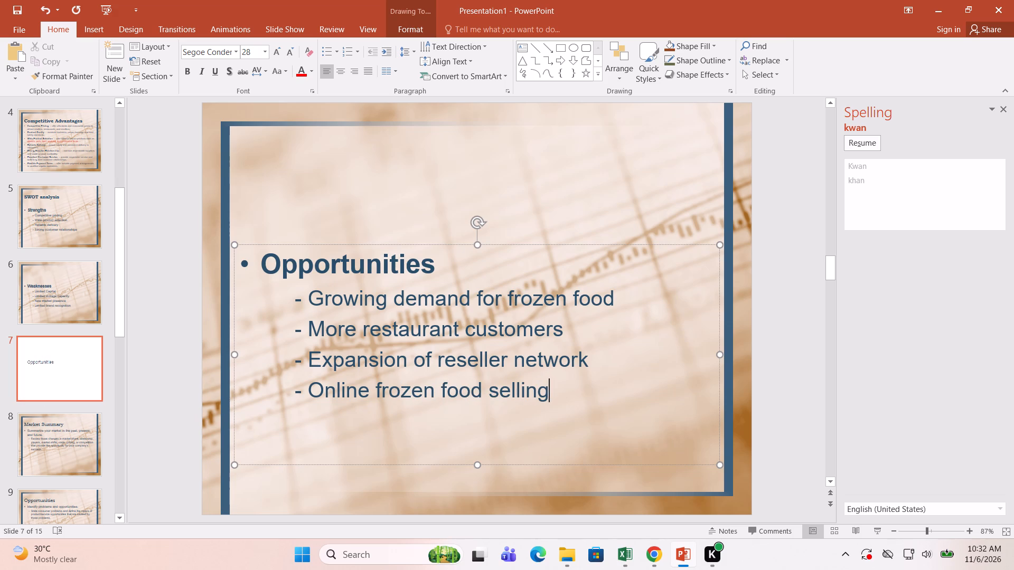
Append "( social media platform )" to the fourth item under Opportunities, after "Online frozen food selling".
key(space)
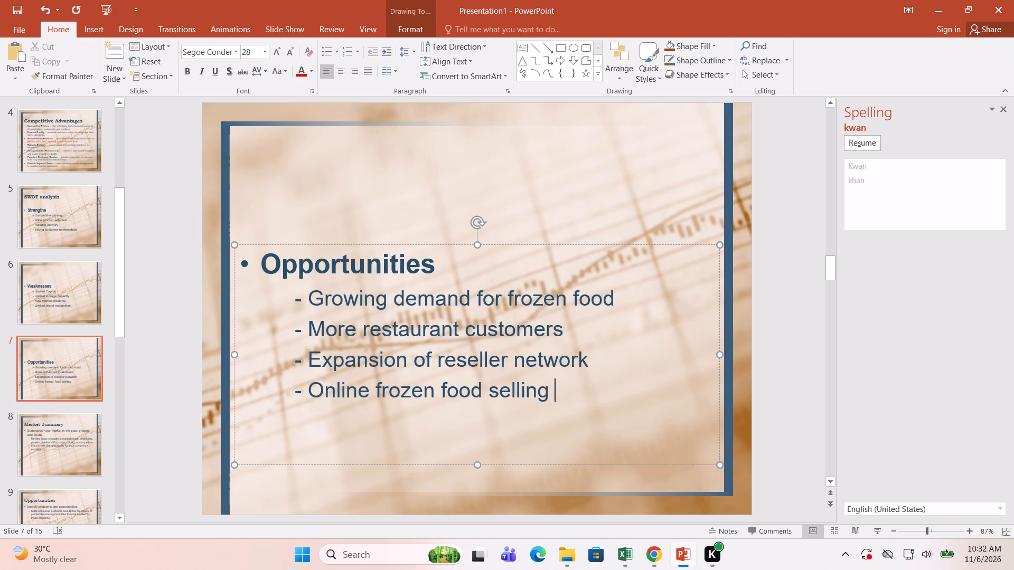
key(shift+parenleft)
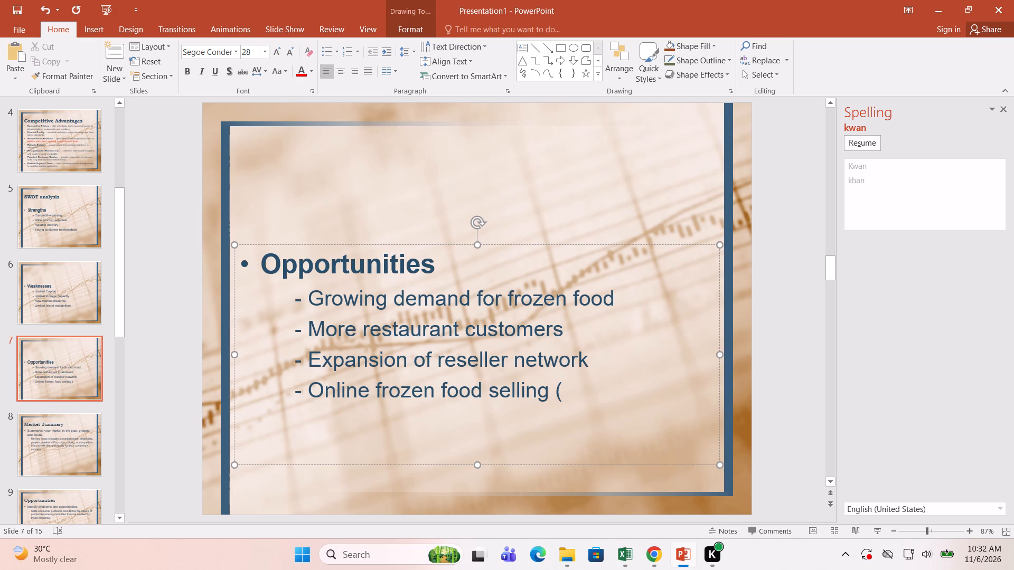
key(space)
text(social media)
key(space)
text(flatf)
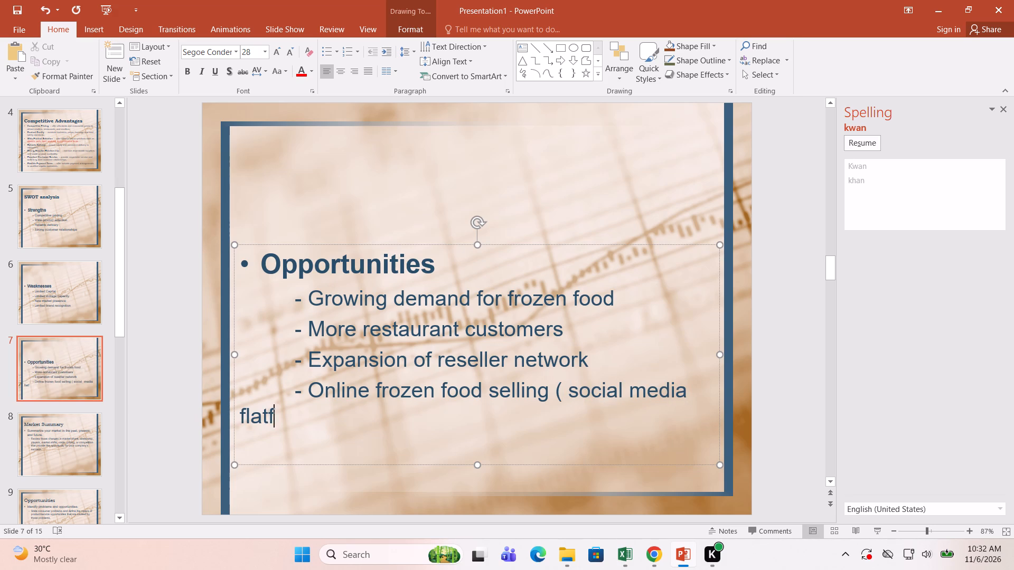
key(BackSpace)
key(BackSpace)
key(BackSpace)
key(BackSpace)
key(BackSpace)
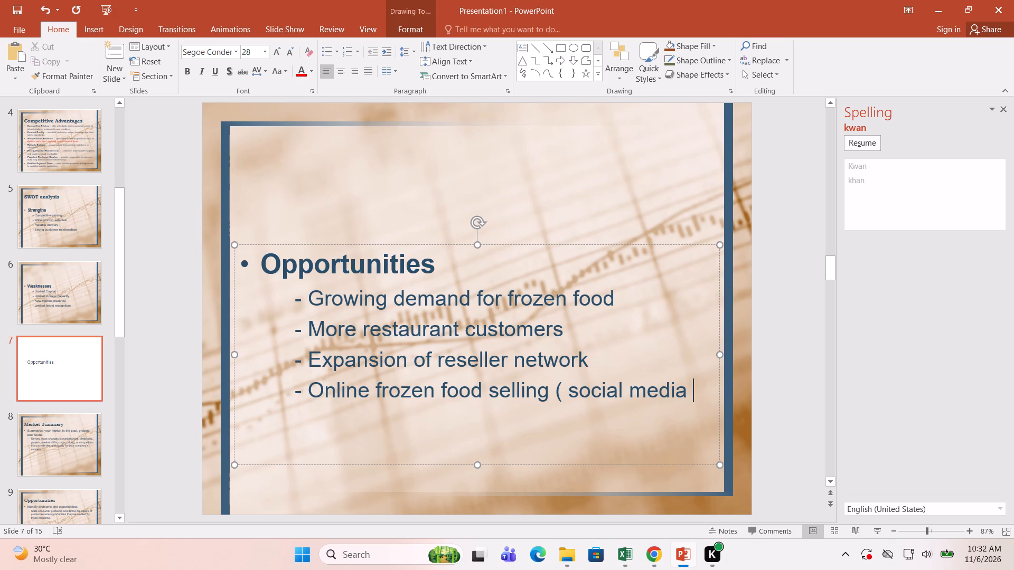
text(platform)
key(space)
key(BackSpace)
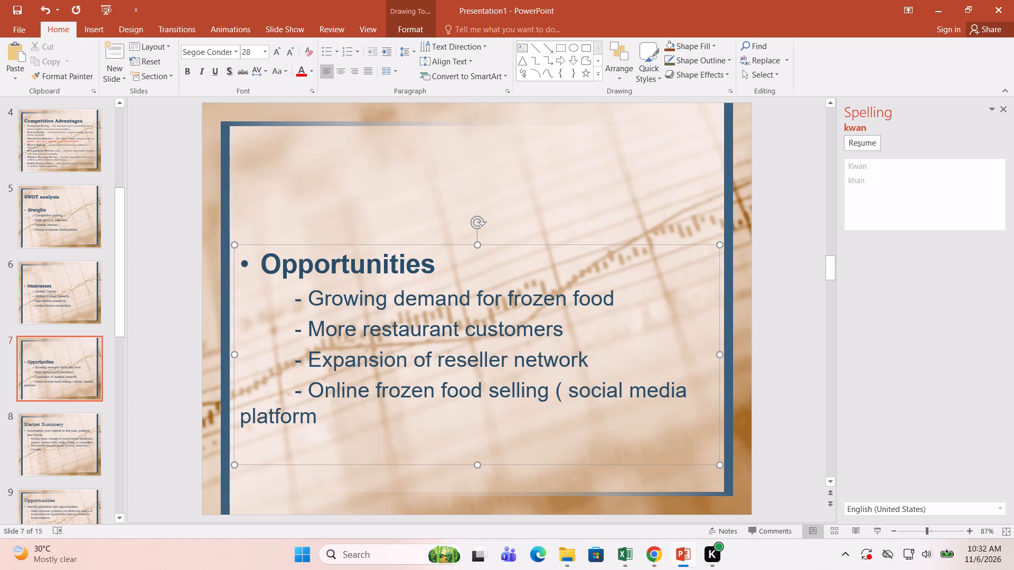
key(space)
text(/)
key(BackSpace)
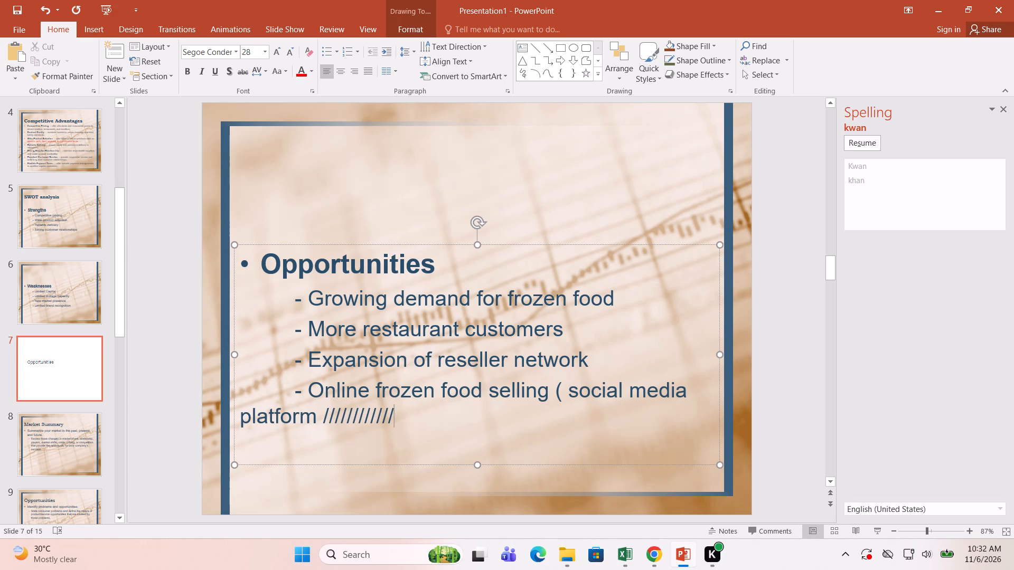
key(BackSpace)
key(BackSpace)
key(BackSpace)
key(BackSpace)
key(BackSpace)
key(BackSpace)
key(BackSpace)
key(BackSpace)
key(BackSpace)
key(BackSpace)
key(BackSpace)
key(BackSpace)
key(shift+parenright)
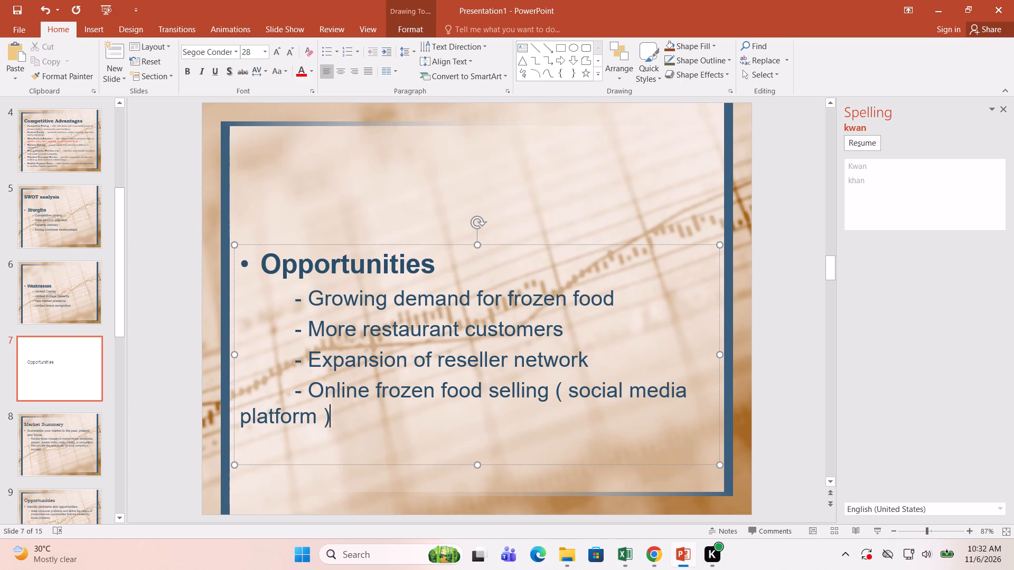
Indent the wrapped line "platform )" so it lines up beneath the text of the fourth Opportunities item.
click(240, 416)
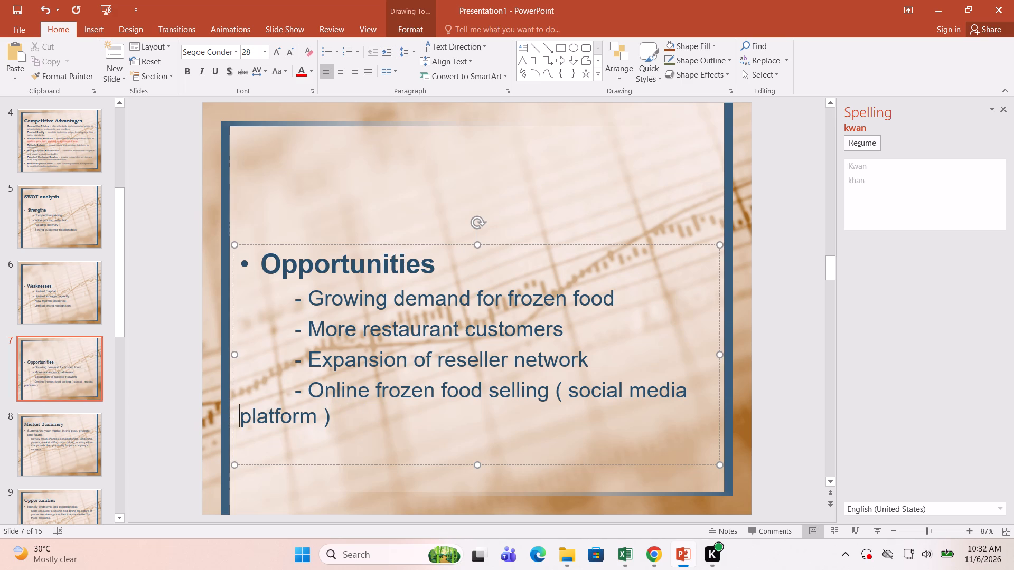
key(Tab)
key(Tab)
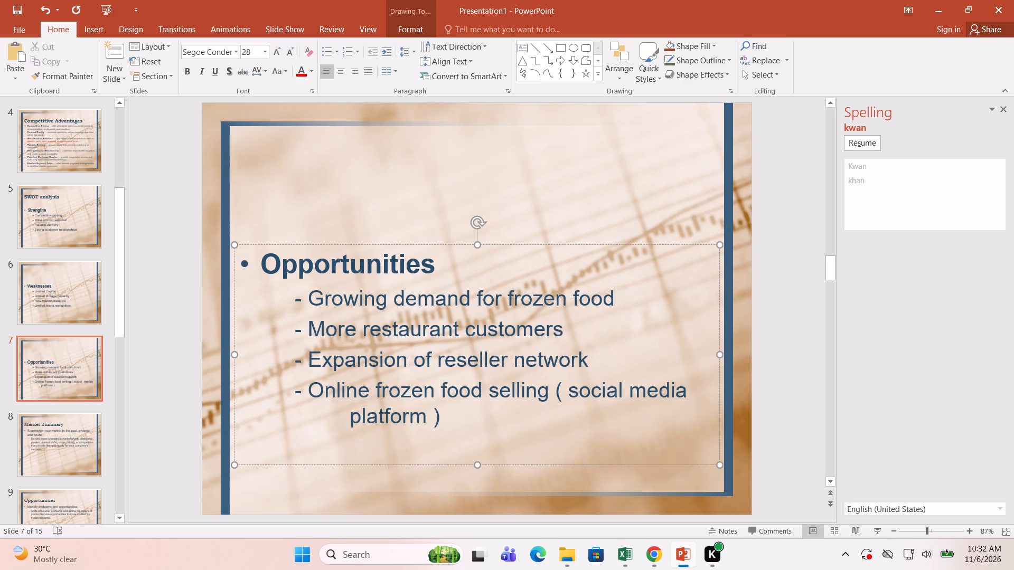
key(BackSpace)
key(space)
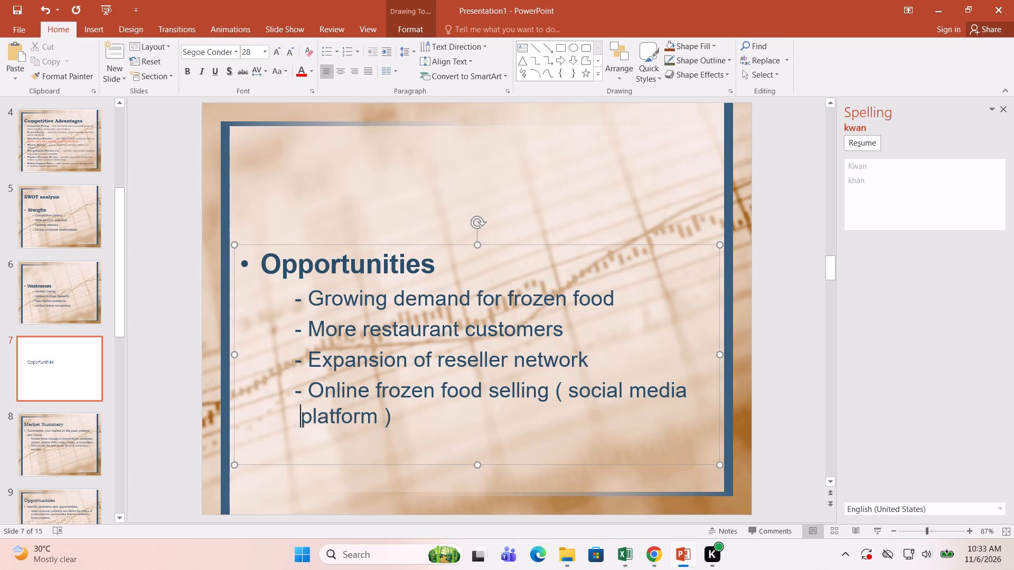
key(space)
key(space)
click(487, 442)
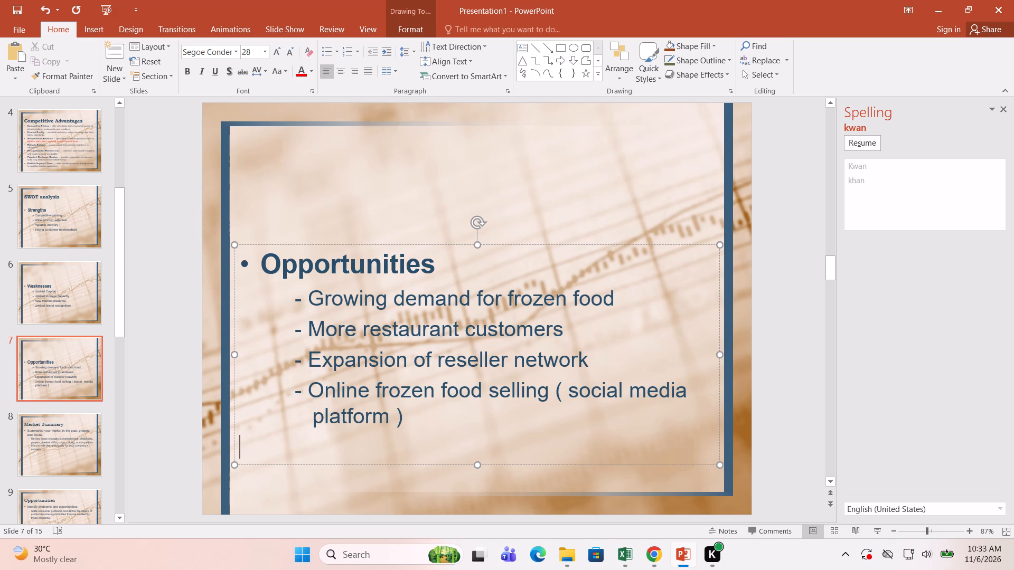
click(593, 183)
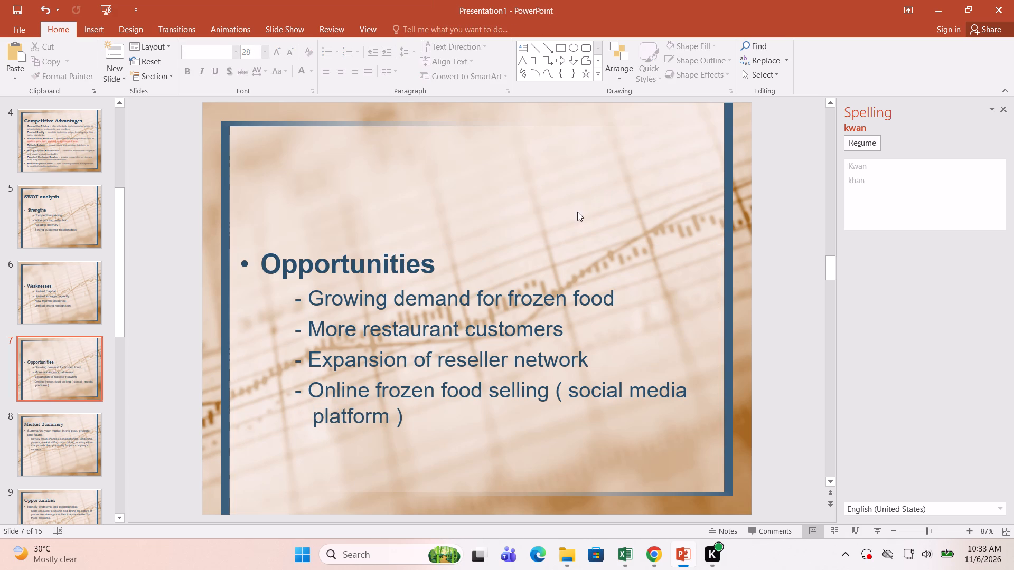
Review the Strengths, Weaknesses and Opportunities slides and the Market Summary slide that follows them.
scroll(579, 214, down, 1)
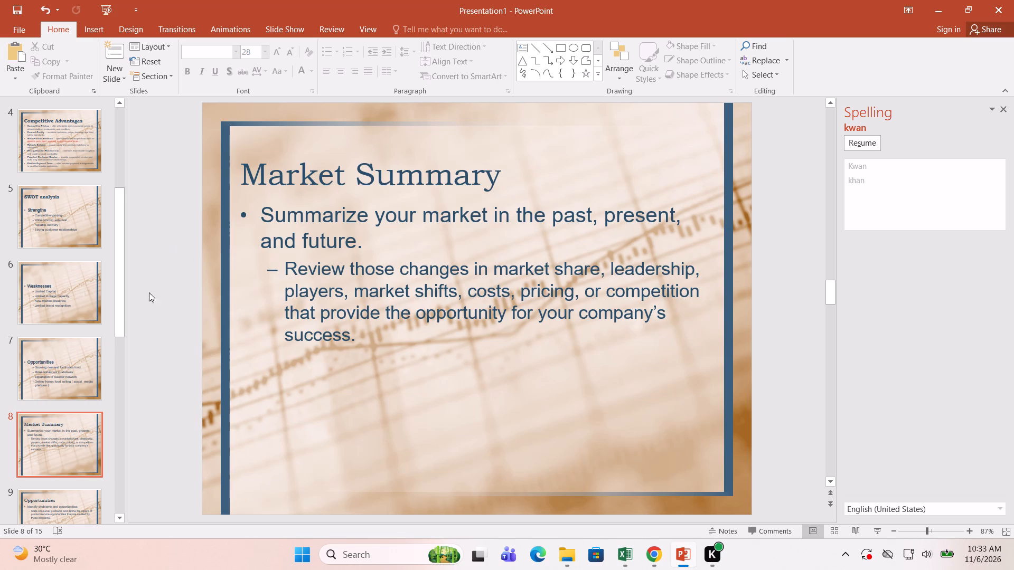
click(73, 357)
right_click(73, 357)
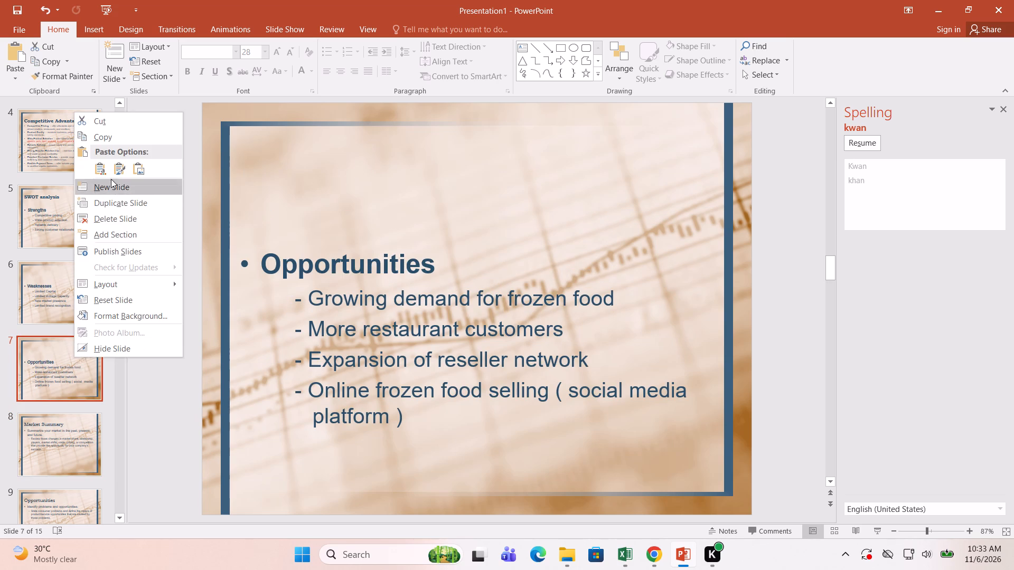
click(507, 237)
scroll(509, 306, up, 2)
scroll(509, 306, down, 1)
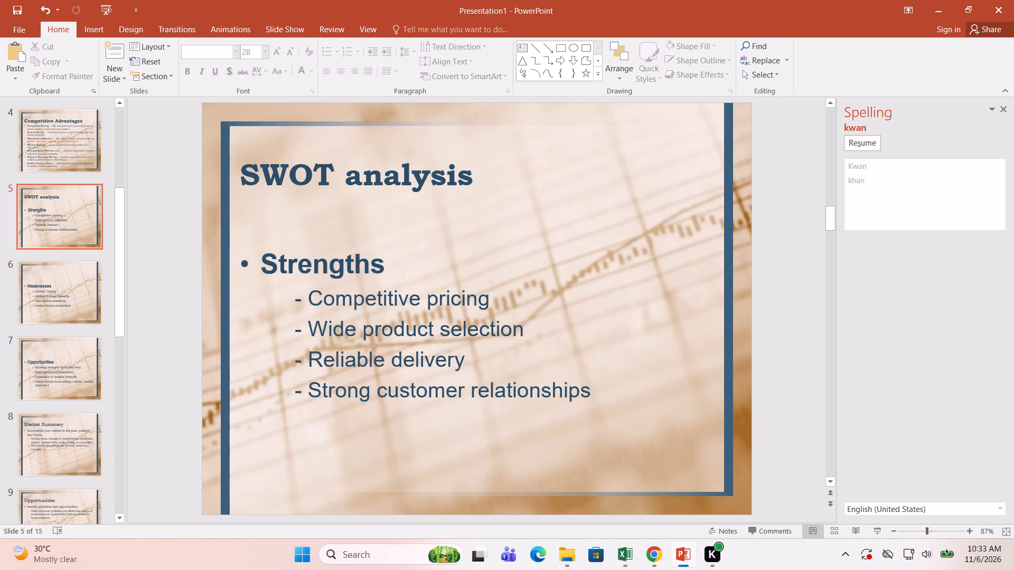
scroll(509, 306, down, 1)
scroll(509, 306, up, 1)
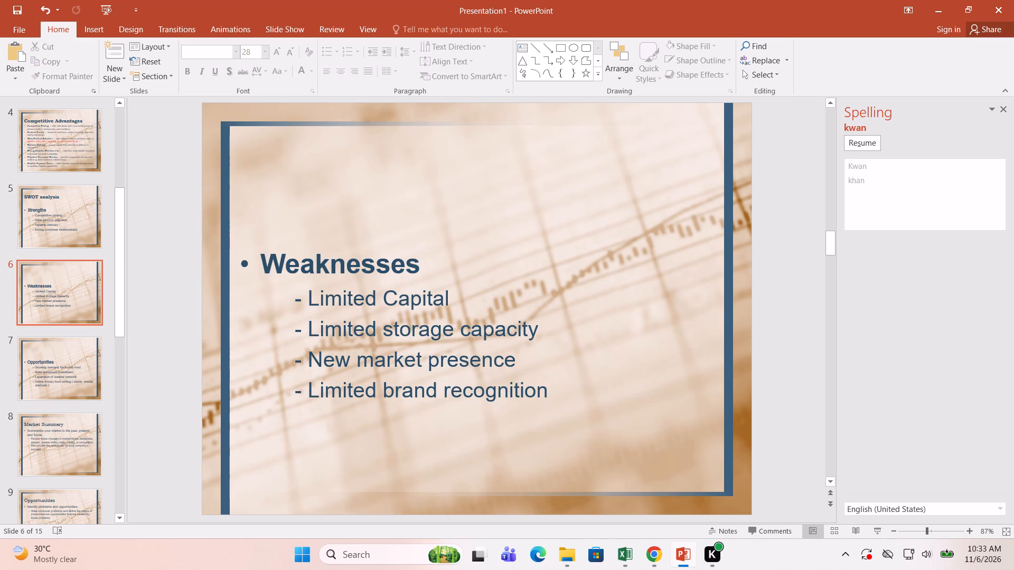
scroll(509, 306, up, 1)
scroll(509, 306, down, 3)
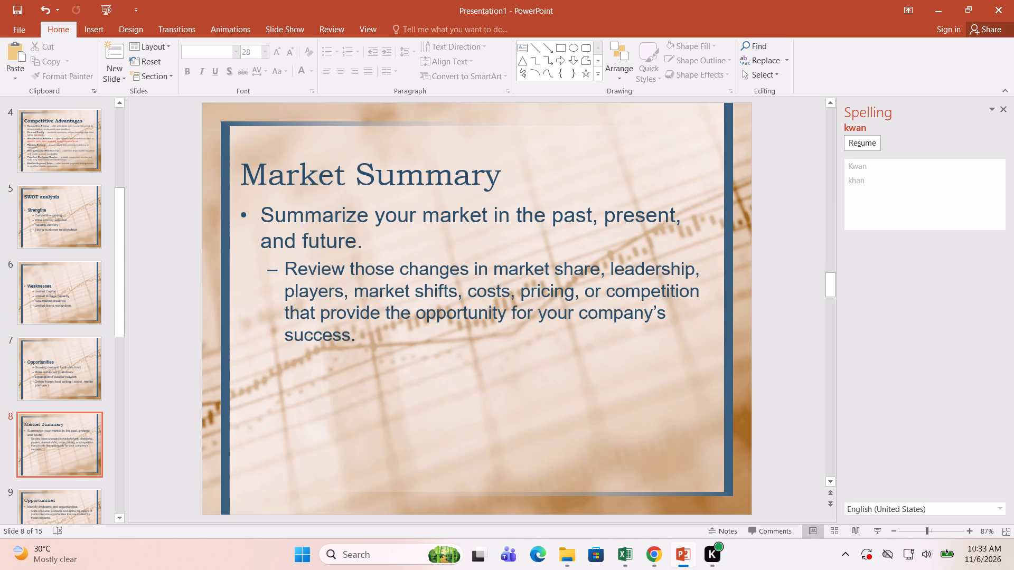
scroll(509, 306, up, 1)
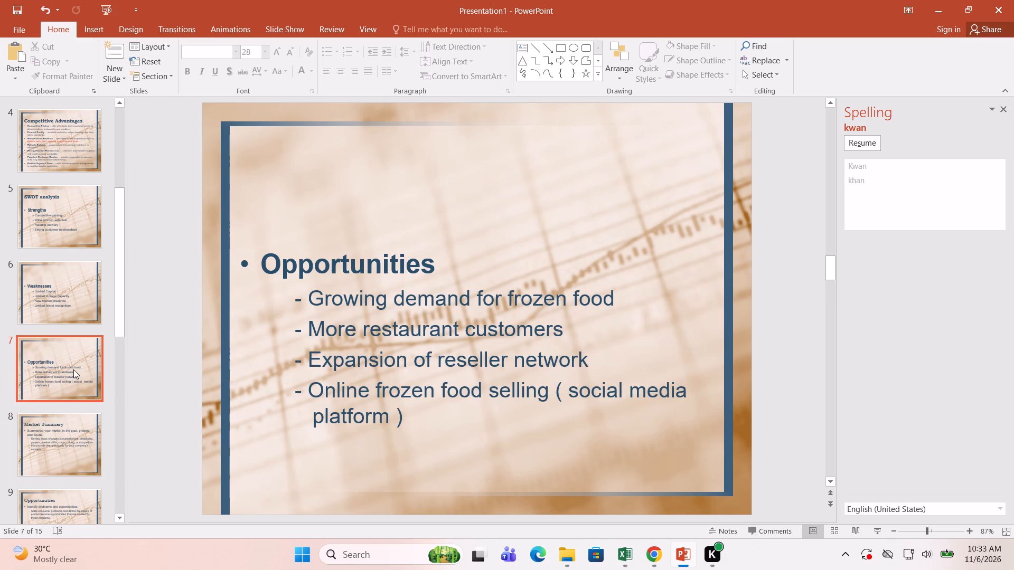
Copy the Opportunities slide and paste it directly after the original, using the destination theme.
right_click(73, 369)
click(104, 145)
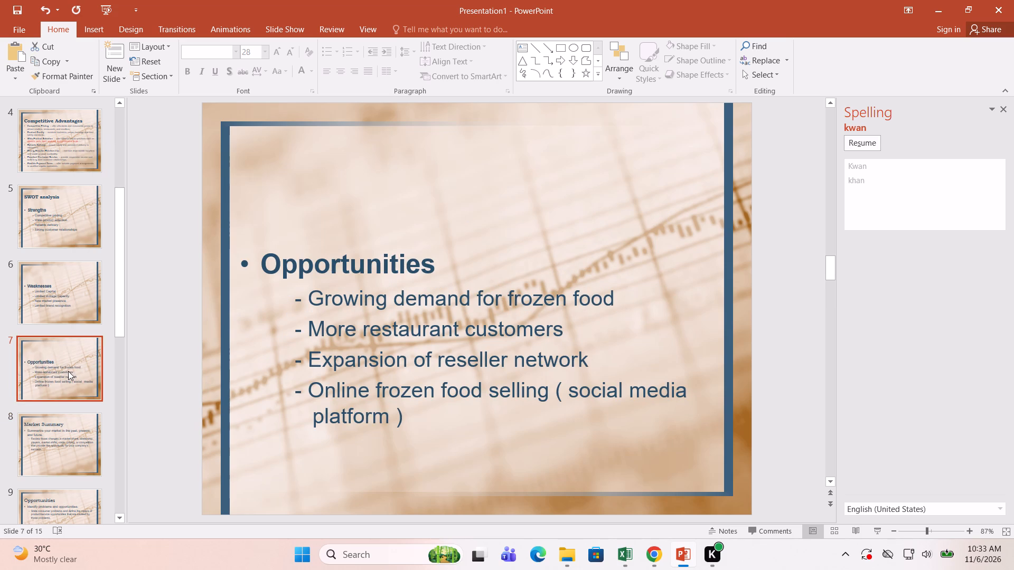
right_click(67, 377)
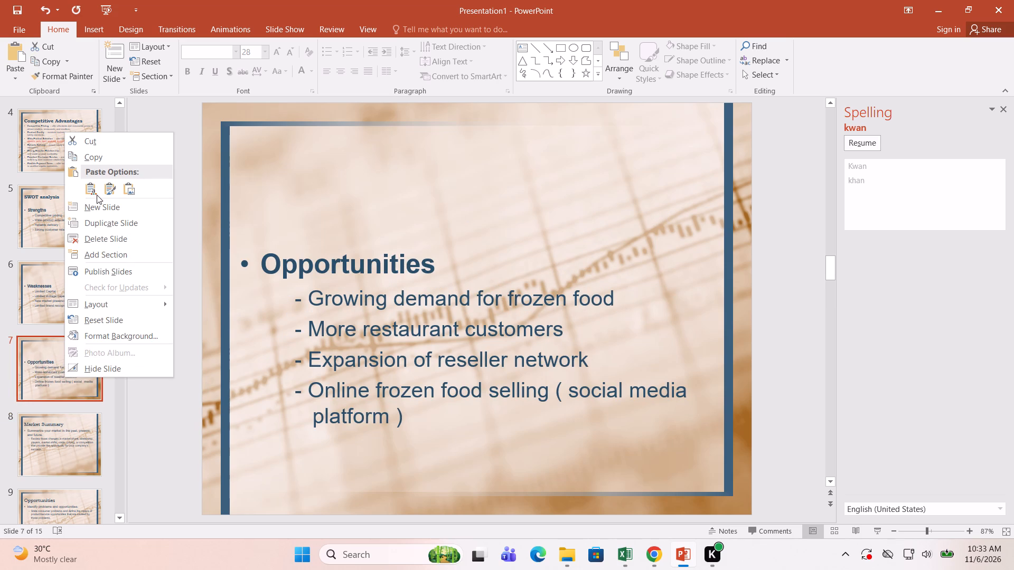
click(93, 187)
Change the heading on the pasted slide 8 to "Threats".
drag(435, 269, 339, 267)
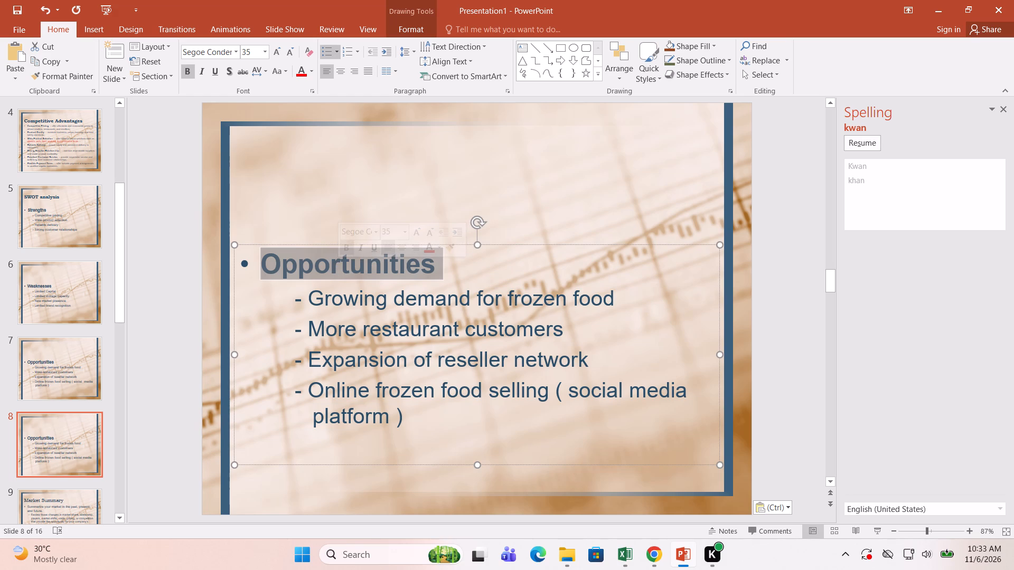
text(Threat)
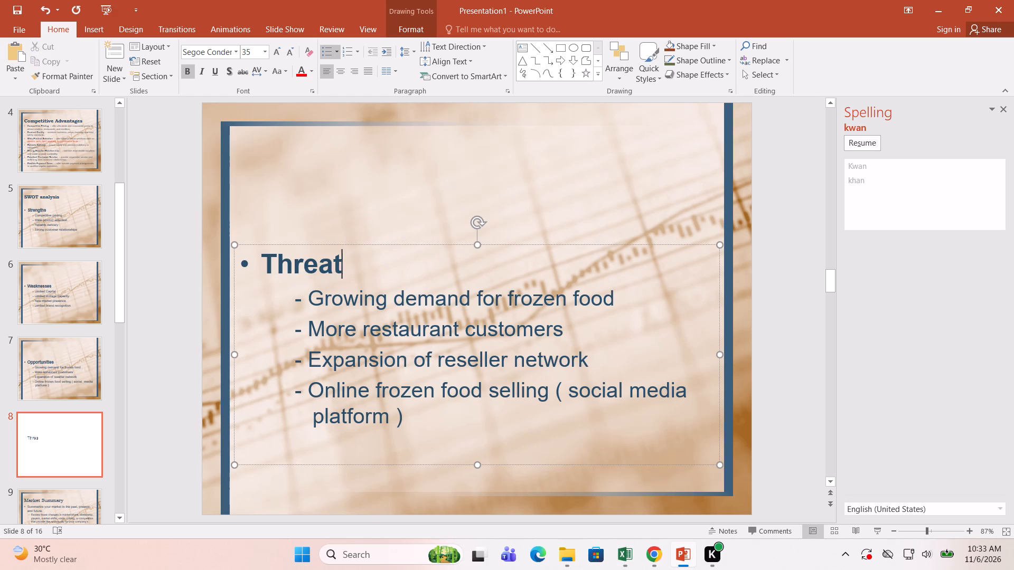
key(s)
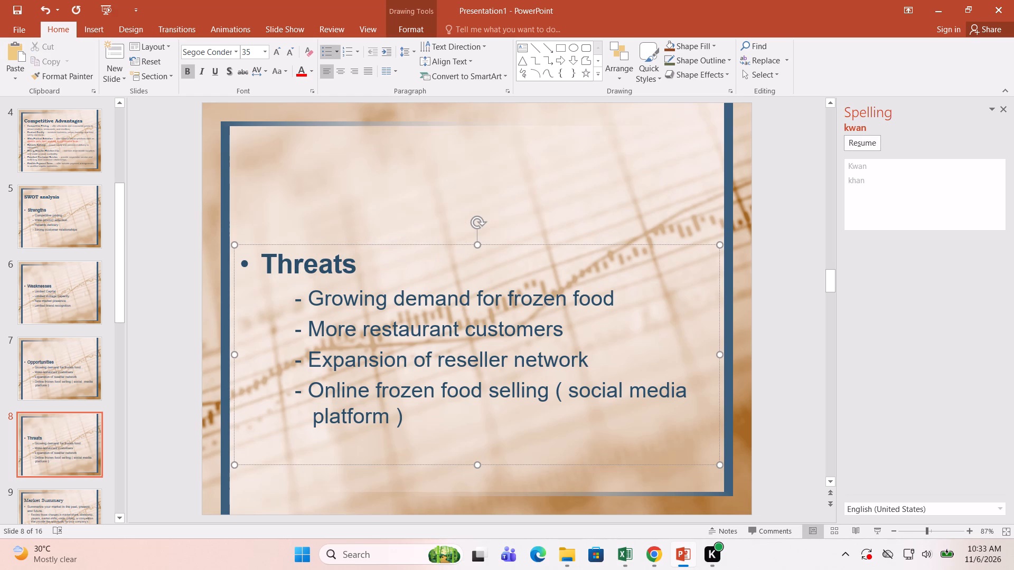
Replace the first item under Threats with "Price competition".
drag(618, 300, 326, 305)
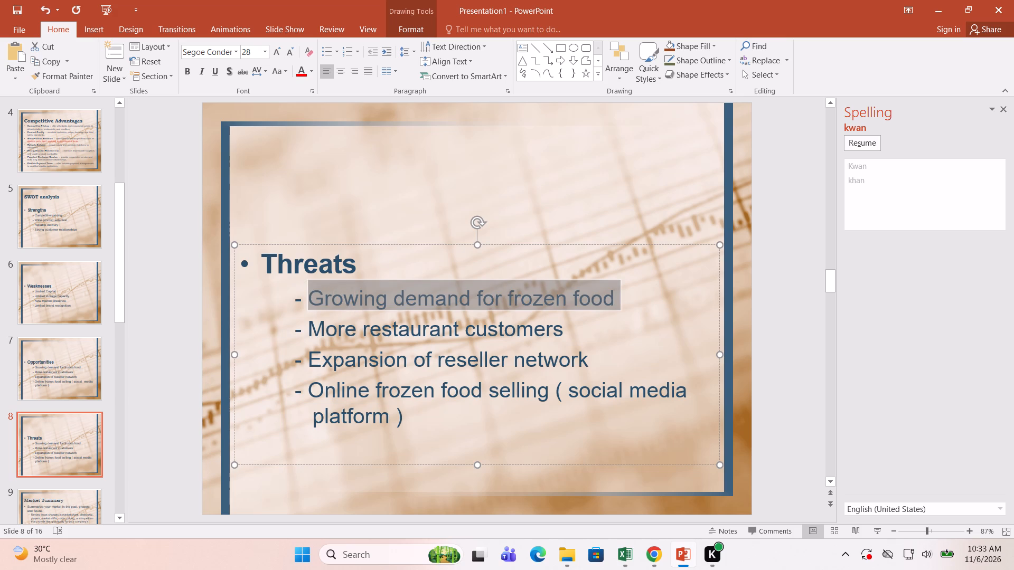
text(Price)
key(space)
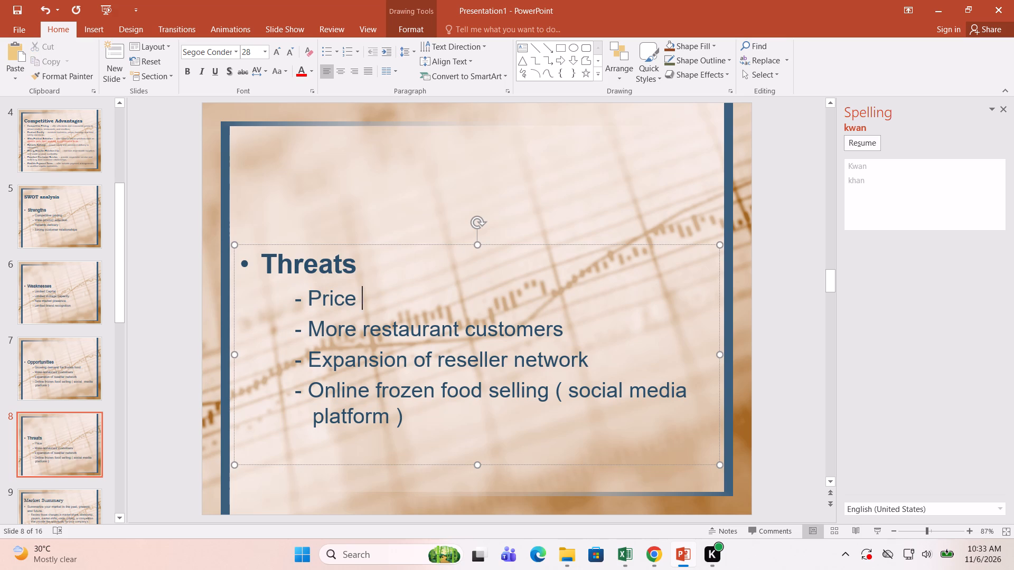
text(competio)
key(BackSpace)
text(tion)
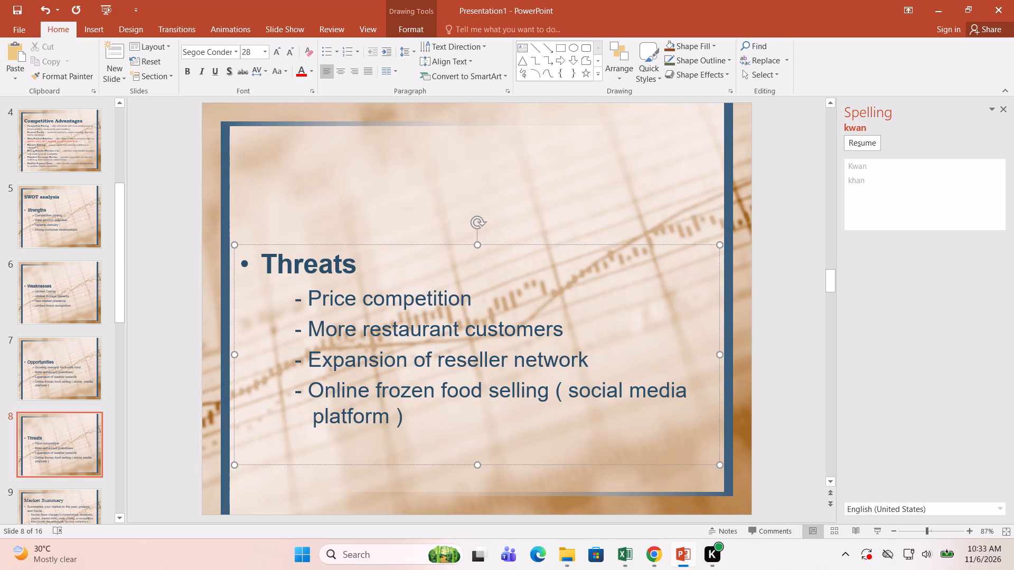
Replace the second item under Threats with "Rising electricity costs".
drag(567, 331, 542, 330)
drag(542, 330, 342, 335)
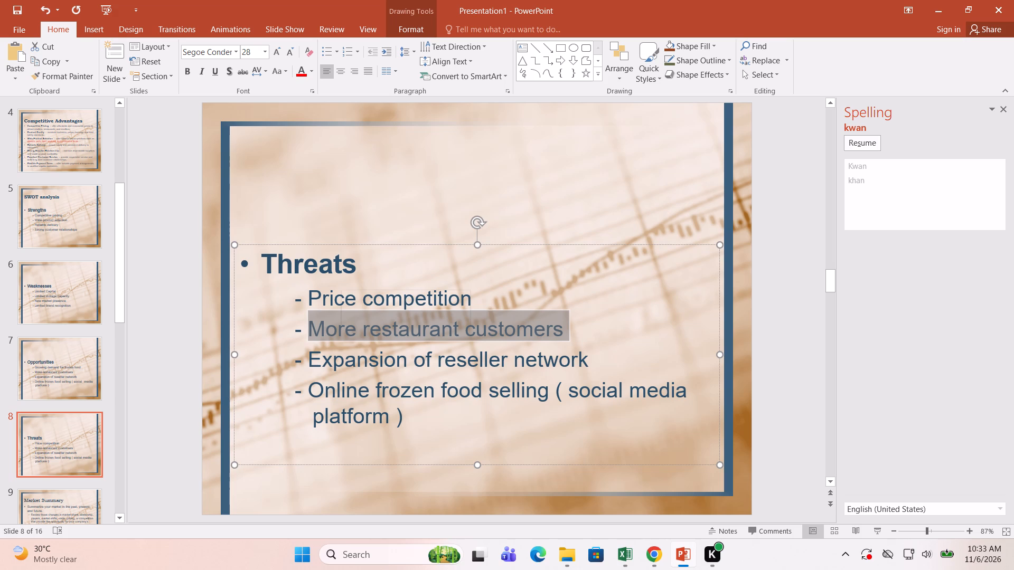
text(Rising)
key(space)
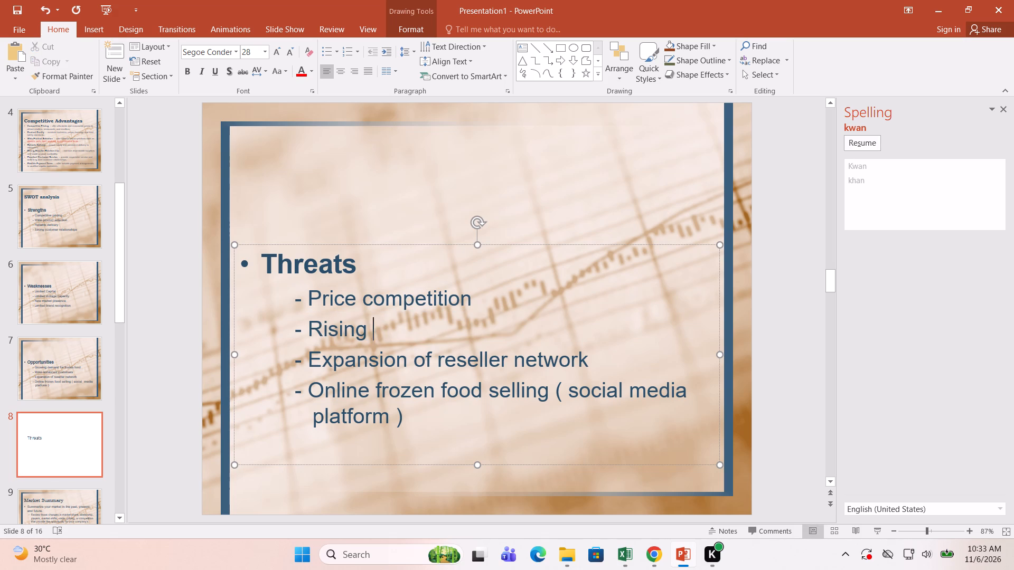
text(electricity)
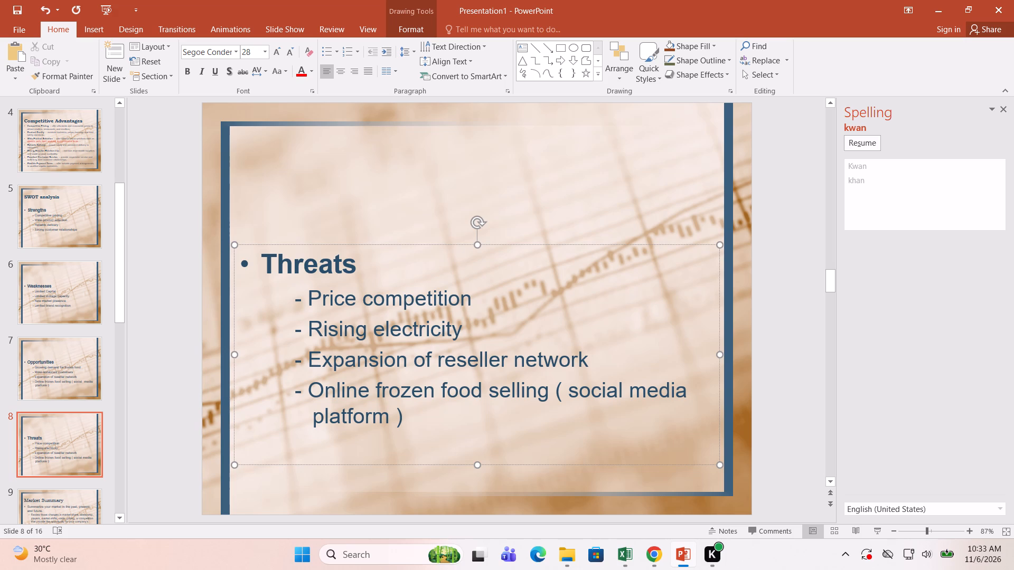
key(space)
text(costs)
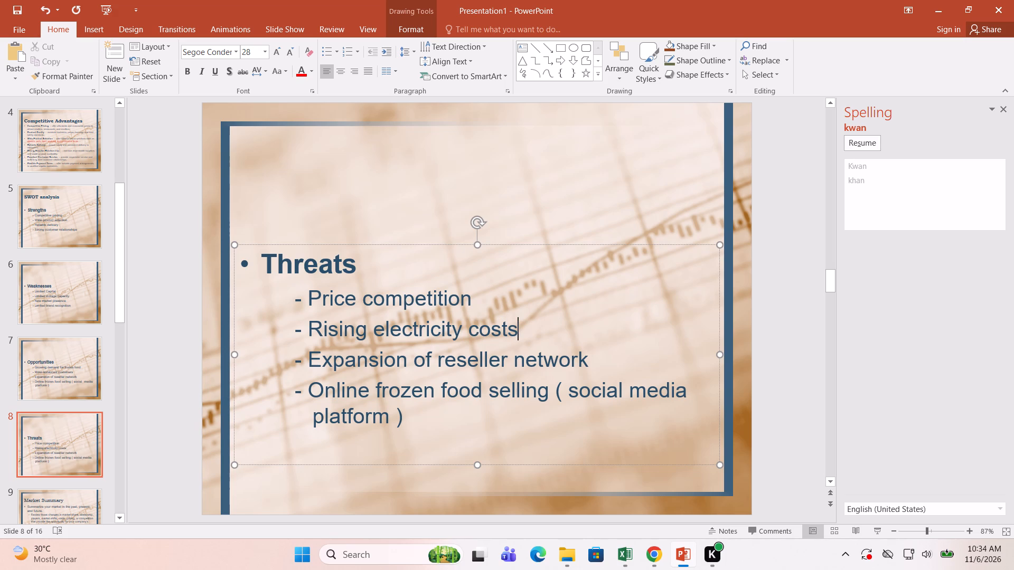
Replace the third item under Threats with "Product price fluctuations".
drag(595, 357, 312, 365)
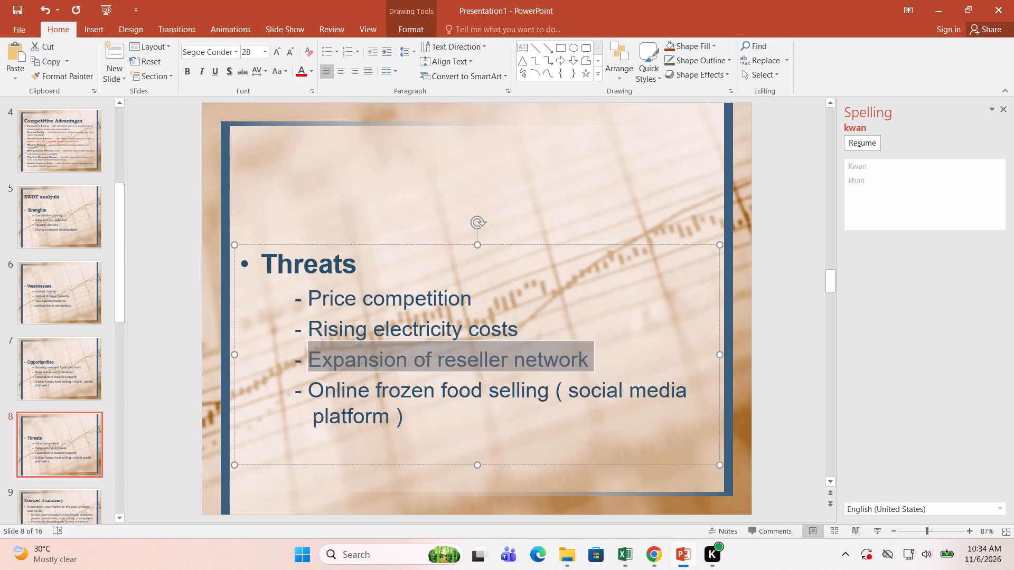
text(Prod)
text(uct)
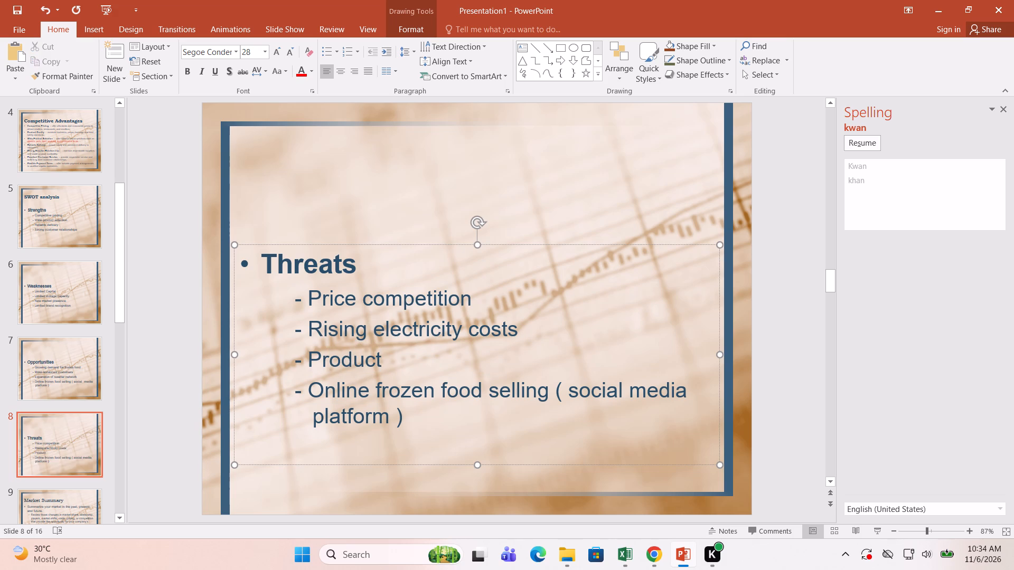
key(space)
text(price)
key(space)
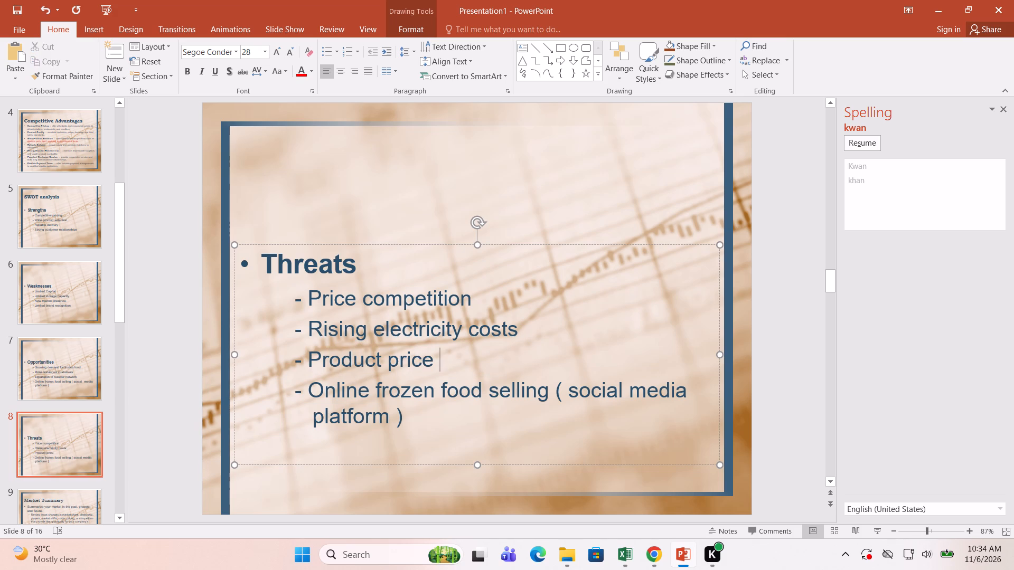
text(fluctu)
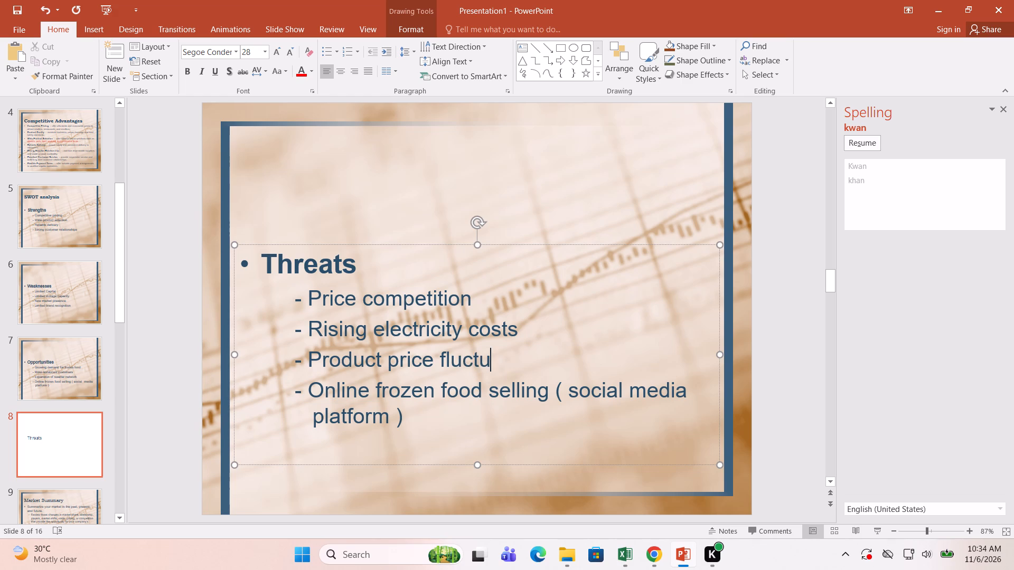
text(ations)
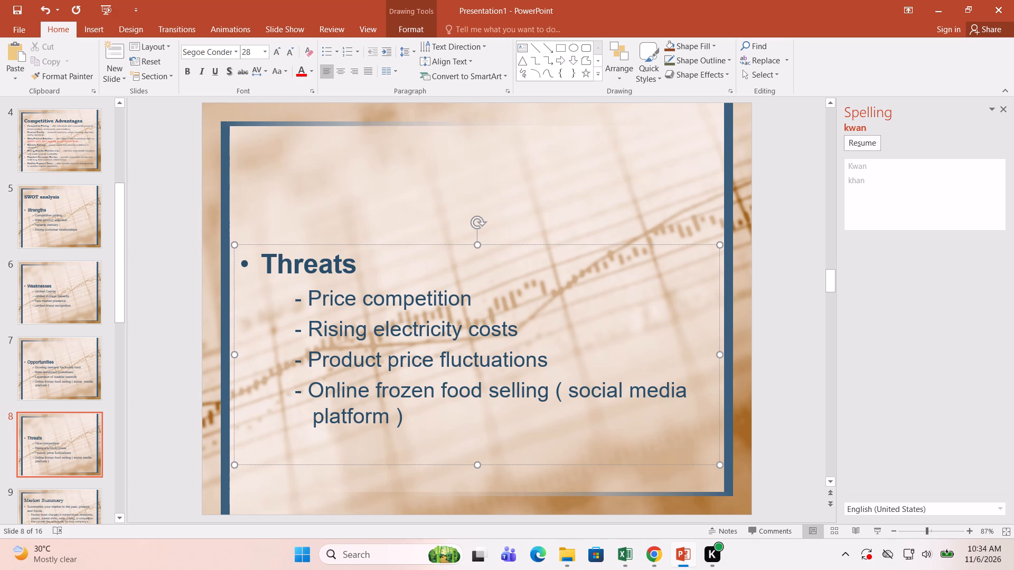
Replace the fourth item under Threats with "Established distributors".
drag(418, 416, 342, 388)
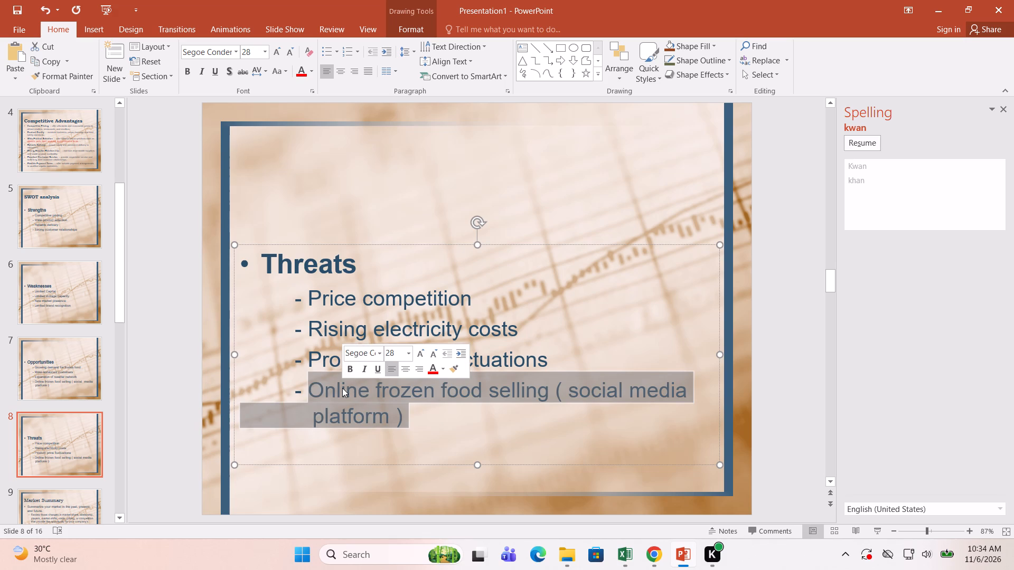
key(BackSpace)
key(space)
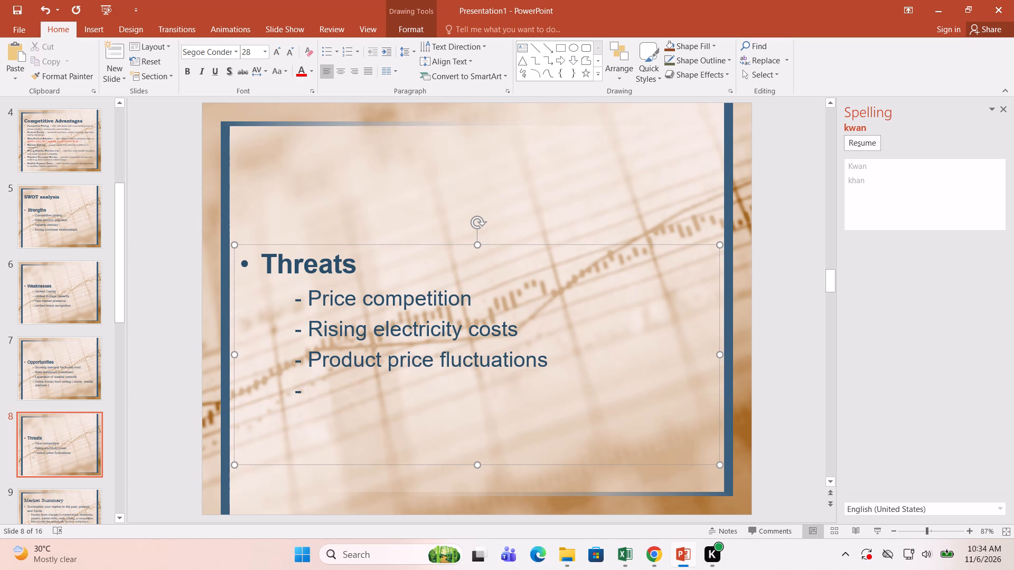
key(shift+e)
text(stab)
text(lished)
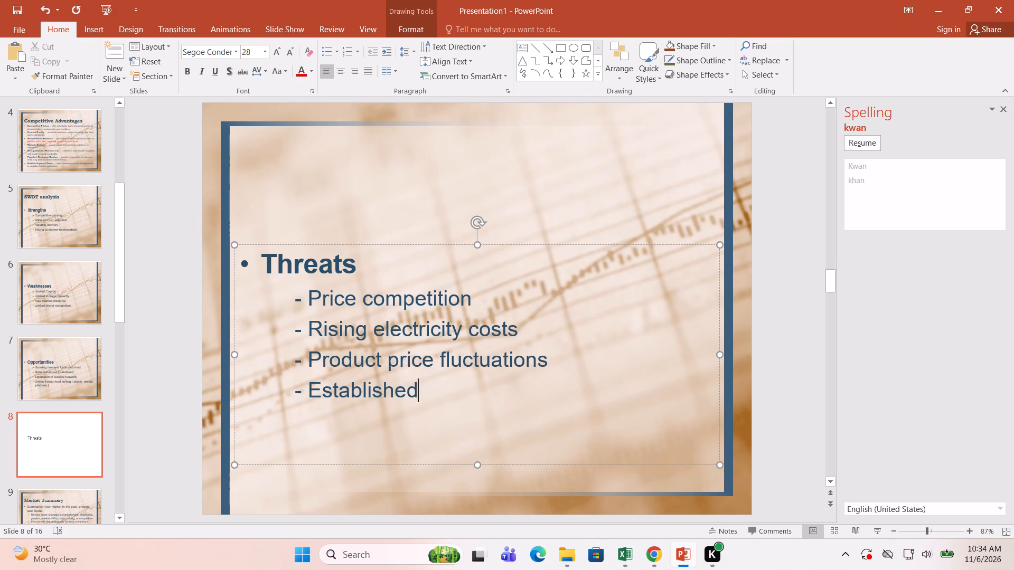
key(space)
text(dic)
key(BackSpace)
text(stri)
text(butors)
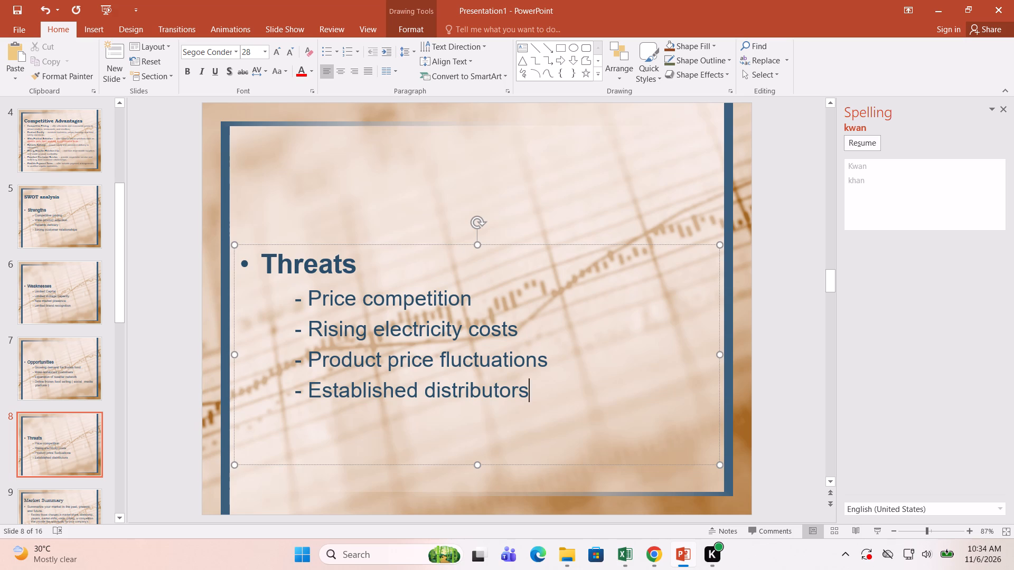
click(620, 201)
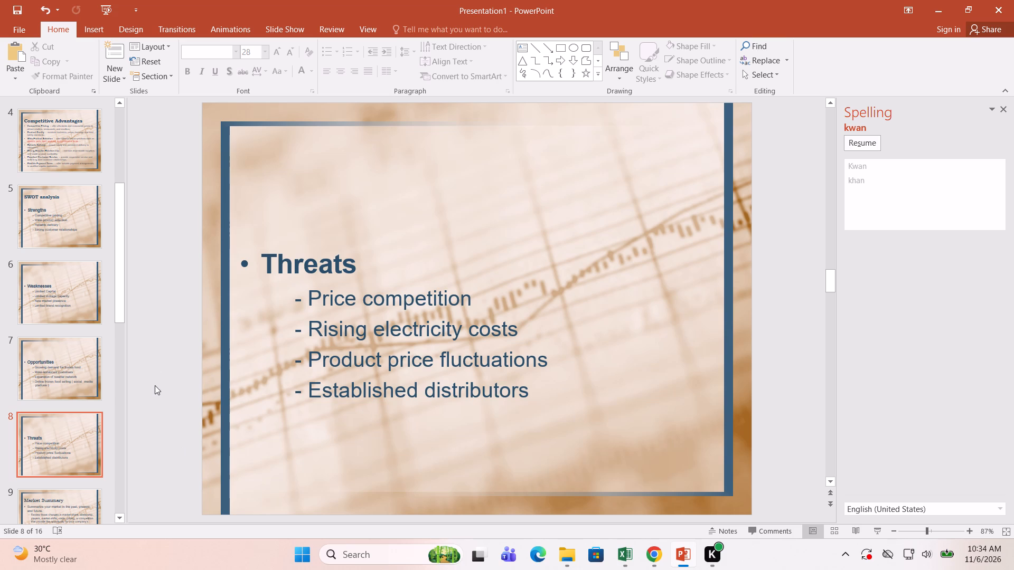
Delete the template's placeholder Opportunities slide, slide 10, located between Market Summary and Business Concept.
scroll(157, 383, down, 1)
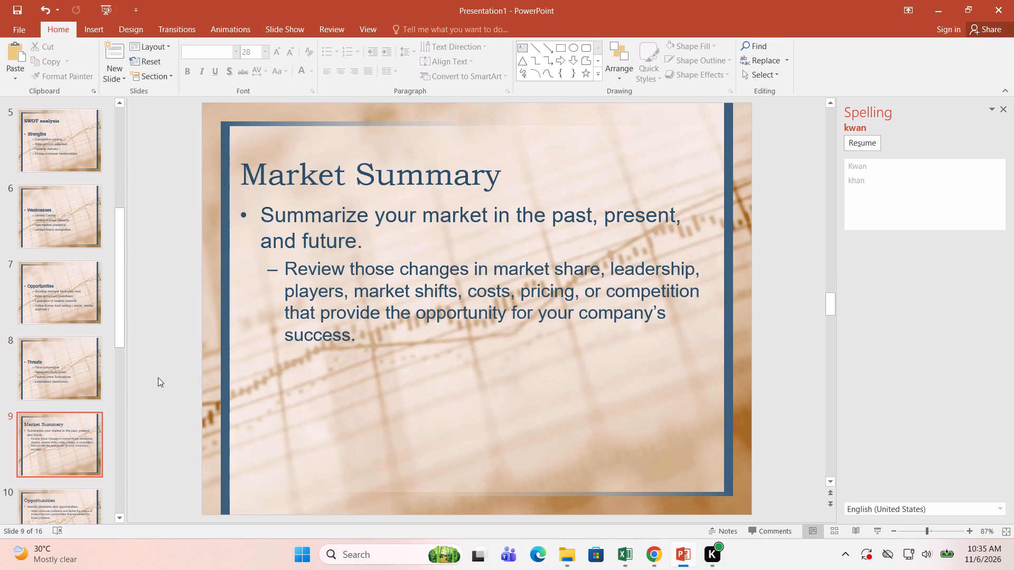
scroll(158, 377, down, 3)
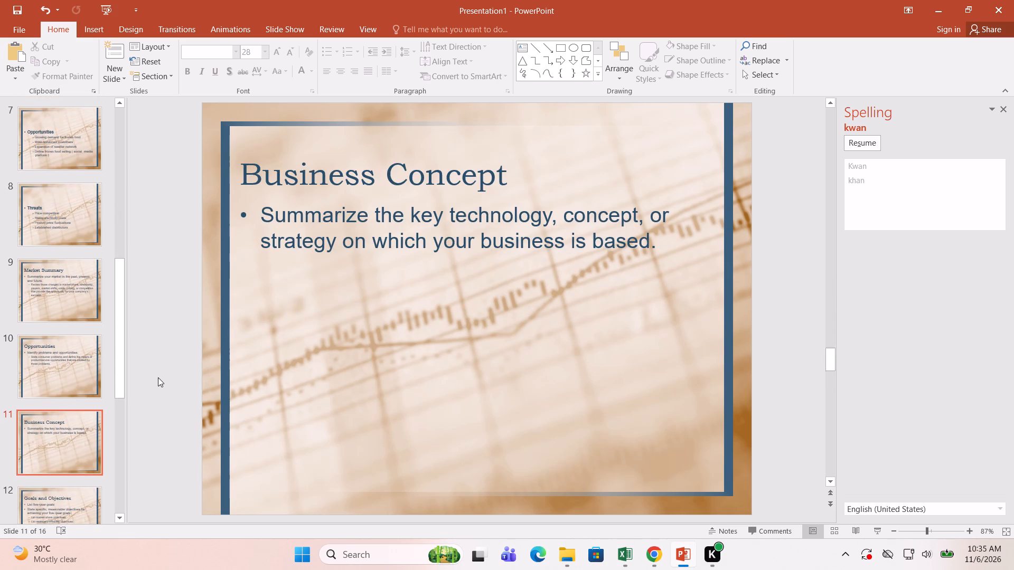
scroll(158, 377, up, 2)
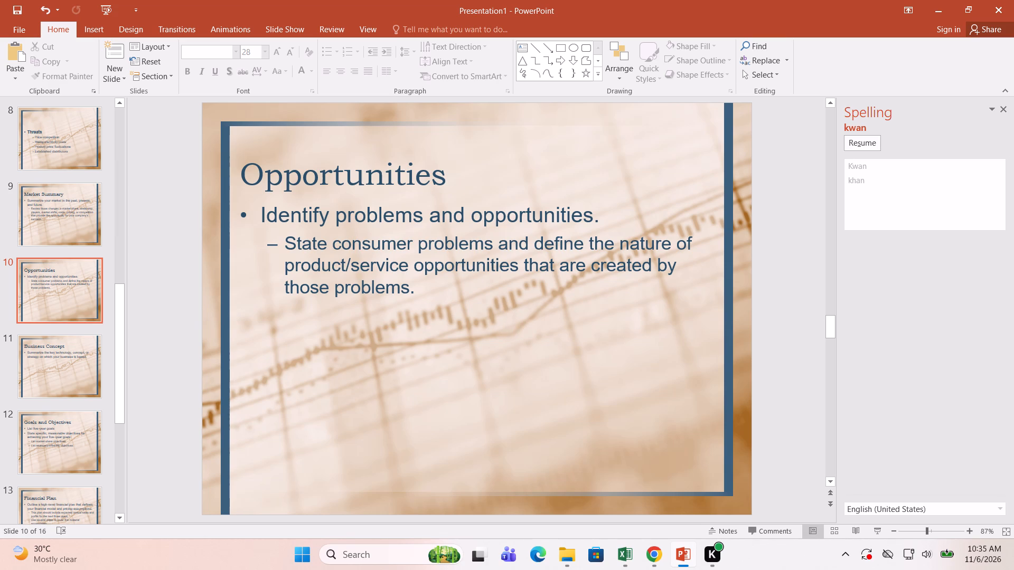
right_click(60, 304)
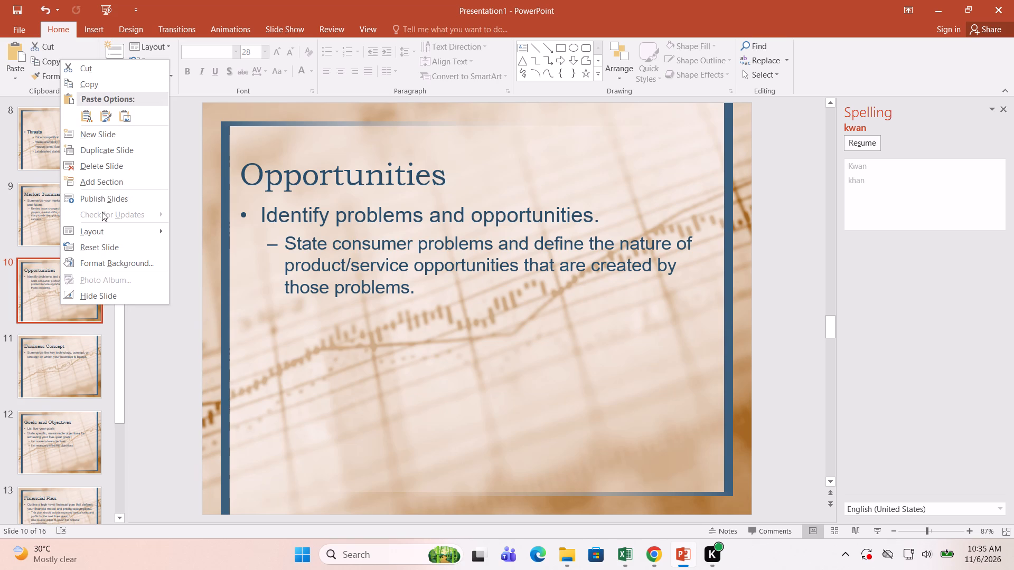
click(105, 170)
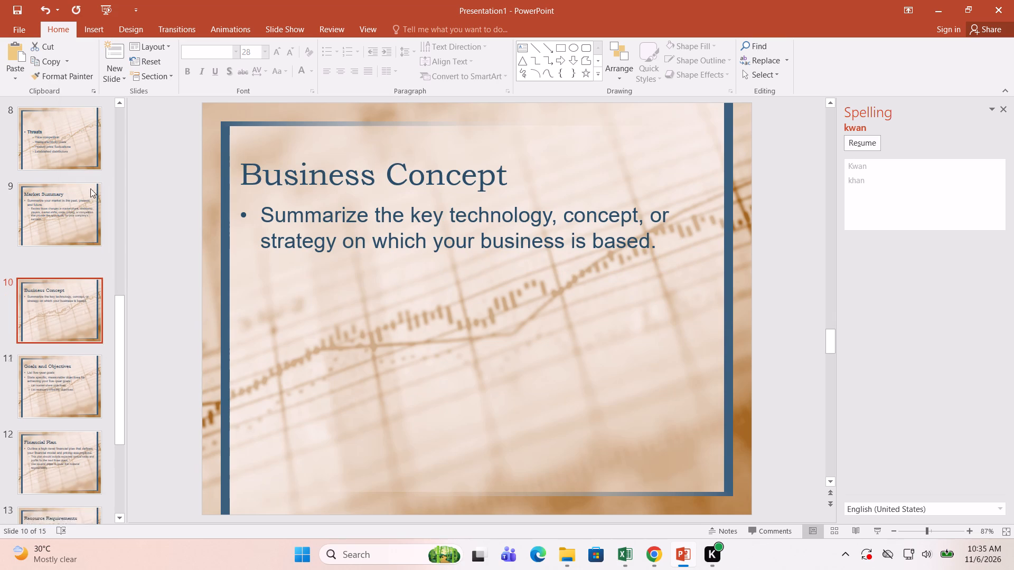
Examine the placeholder text on the Business Concept, Market Summary, and Goals and Objectives slides.
click(57, 279)
click(427, 337)
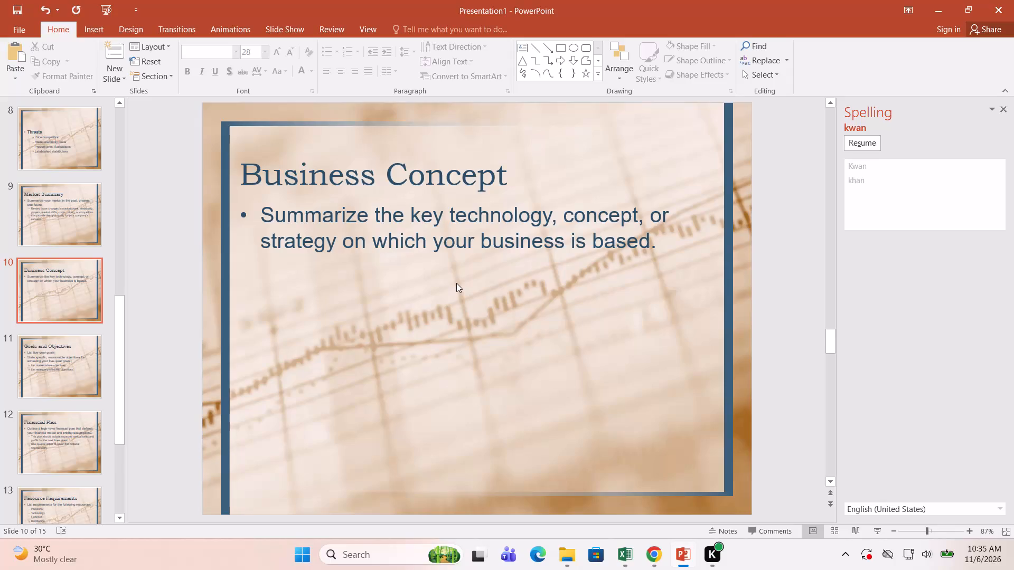
click(340, 234)
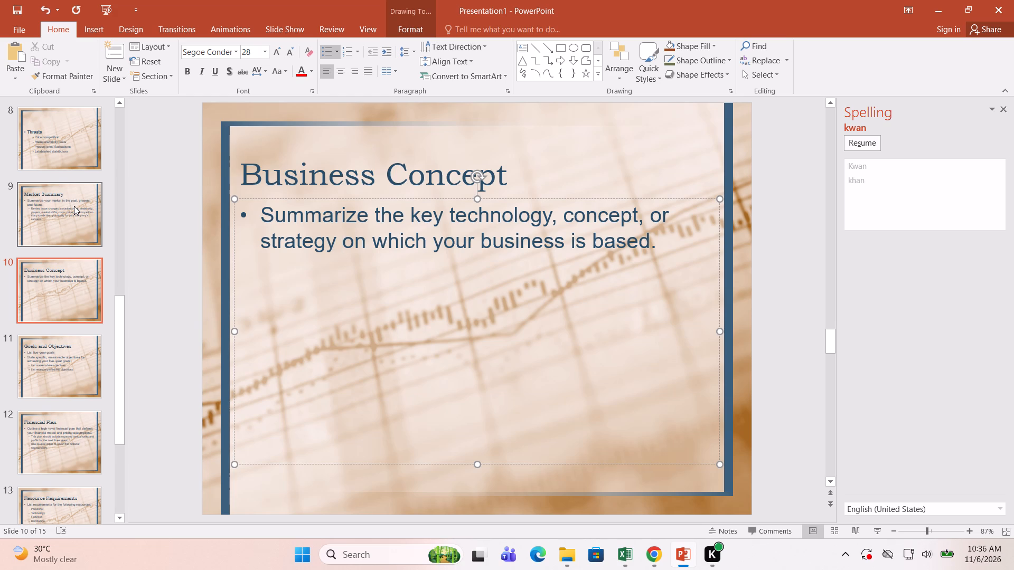
click(329, 219)
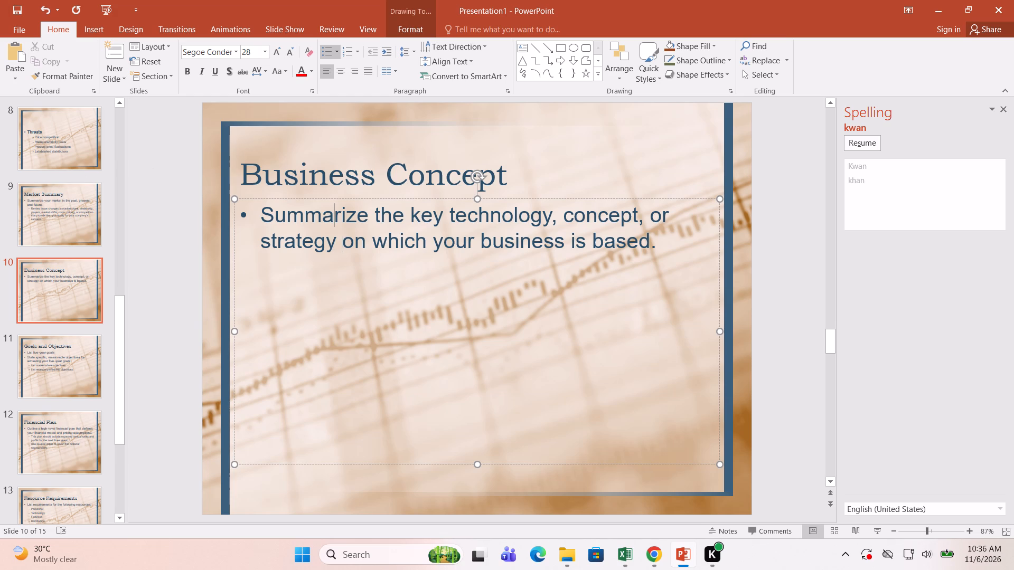
click(396, 356)
click(35, 215)
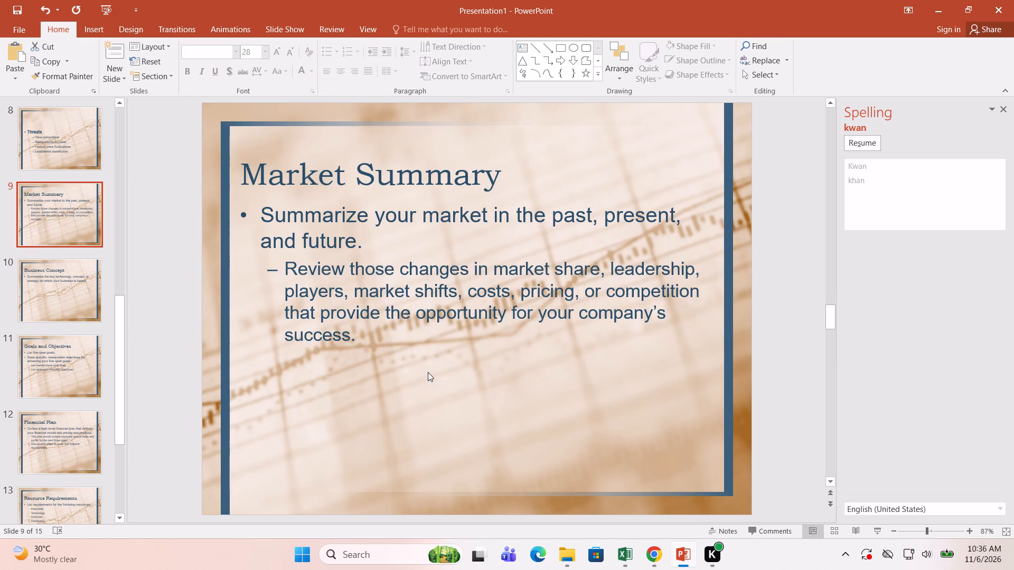
scroll(428, 372, up, 2)
scroll(432, 364, down, 2)
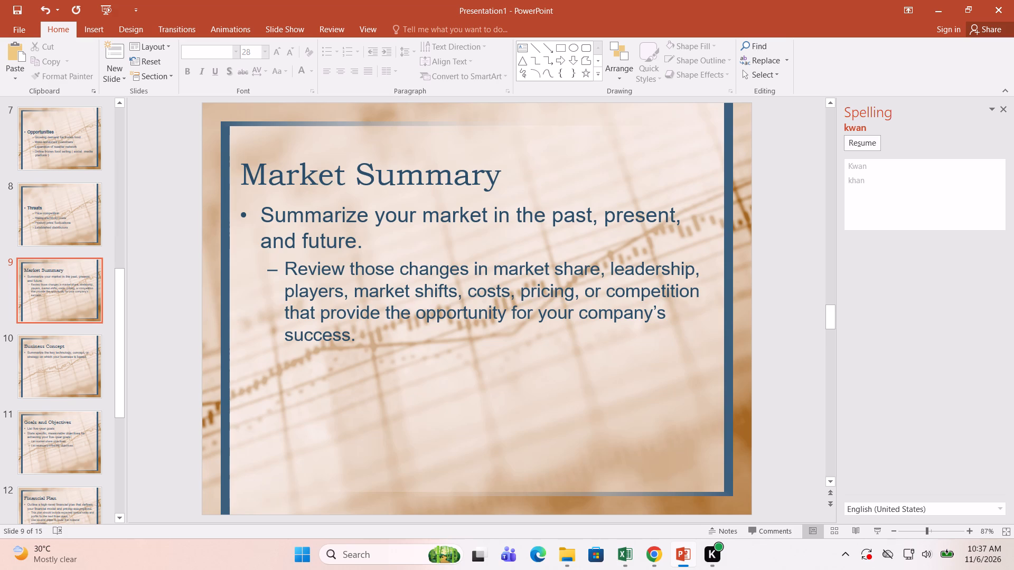
scroll(318, 327, down, 1)
click(80, 434)
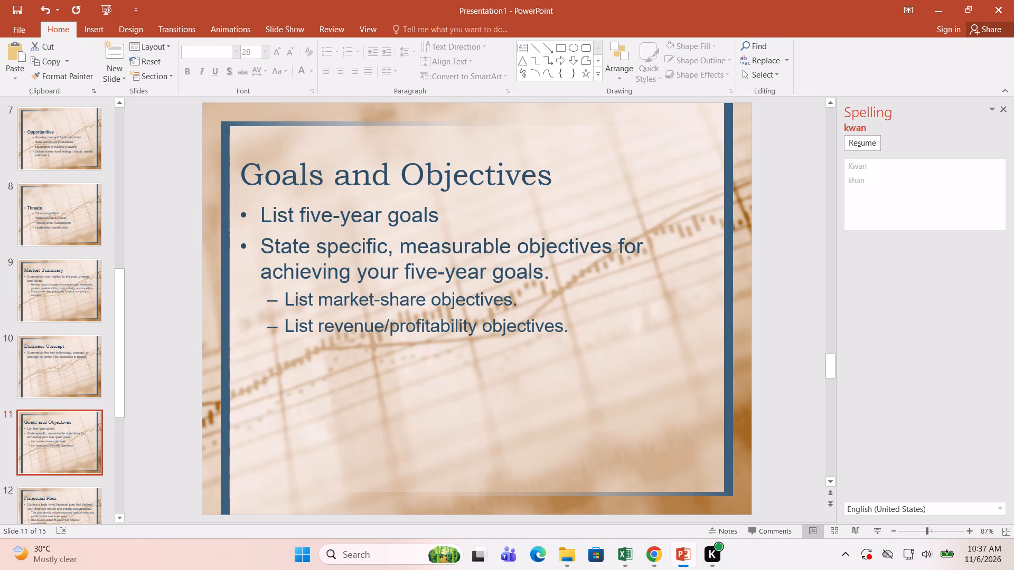
Review the completed slides back to the title slide and forward again to Market Summary.
scroll(443, 325, up, 3)
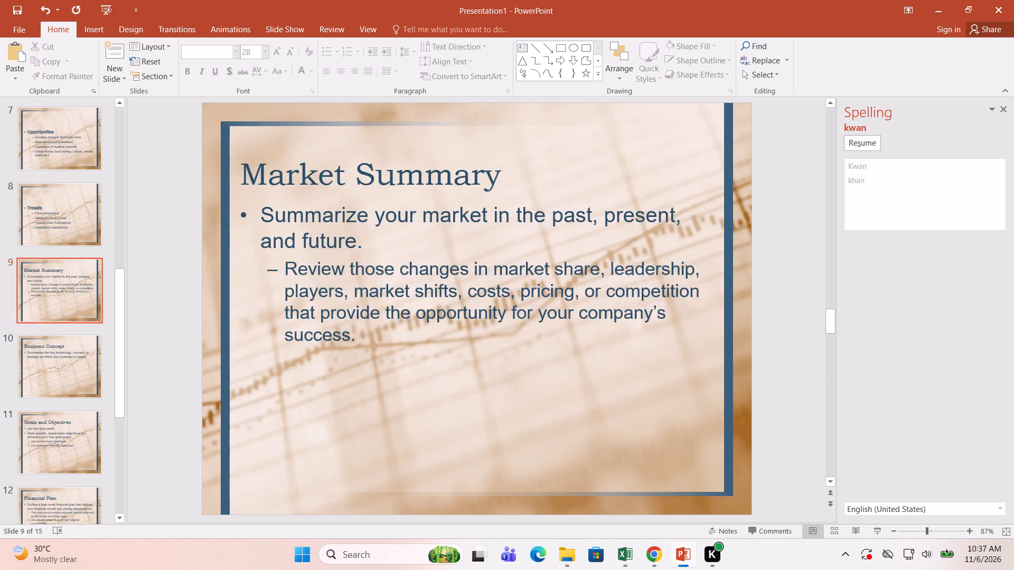
scroll(435, 300, up, 2)
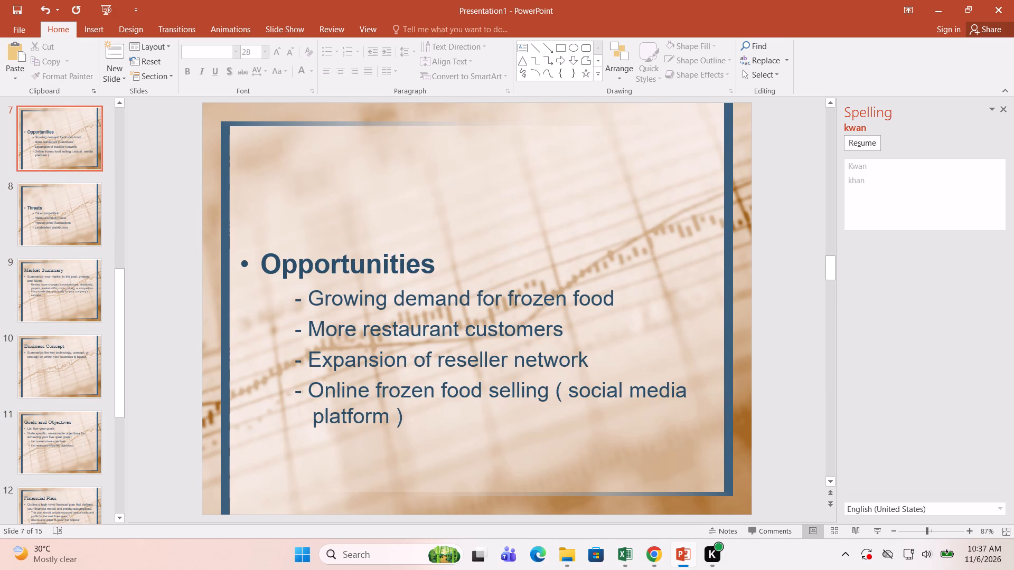
scroll(435, 299, up, 3)
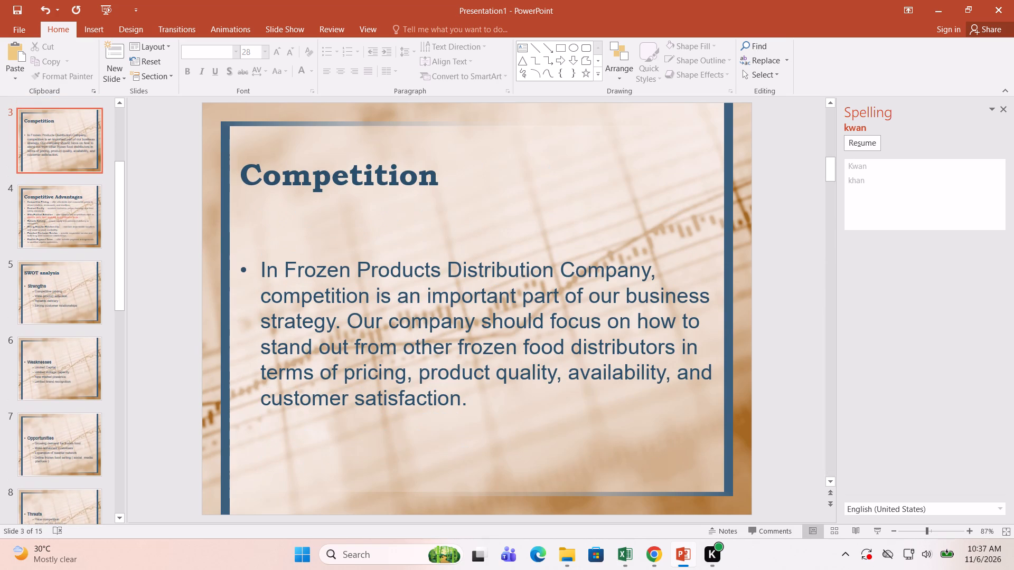
scroll(435, 299, up, 5)
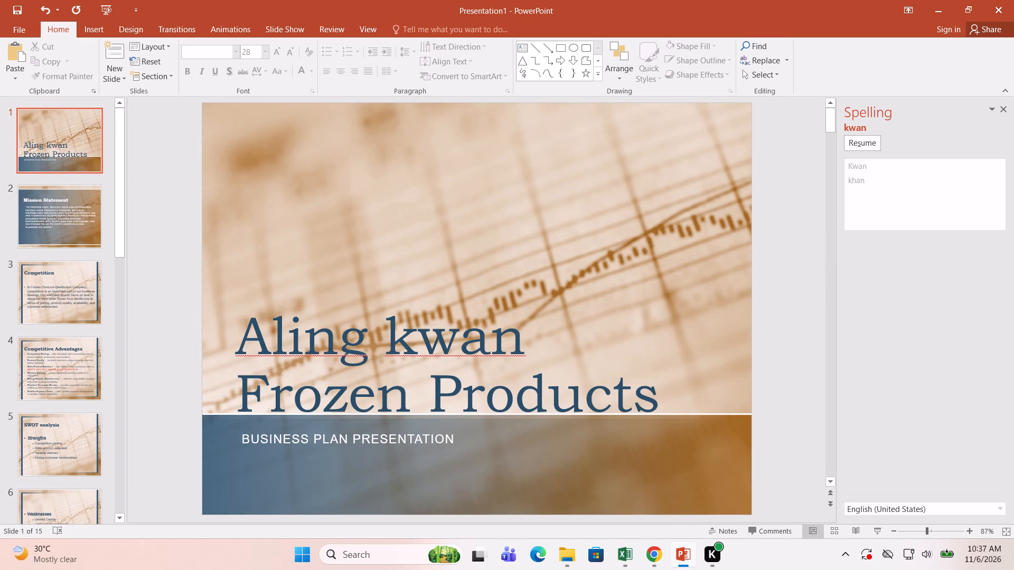
scroll(493, 250, down, 1)
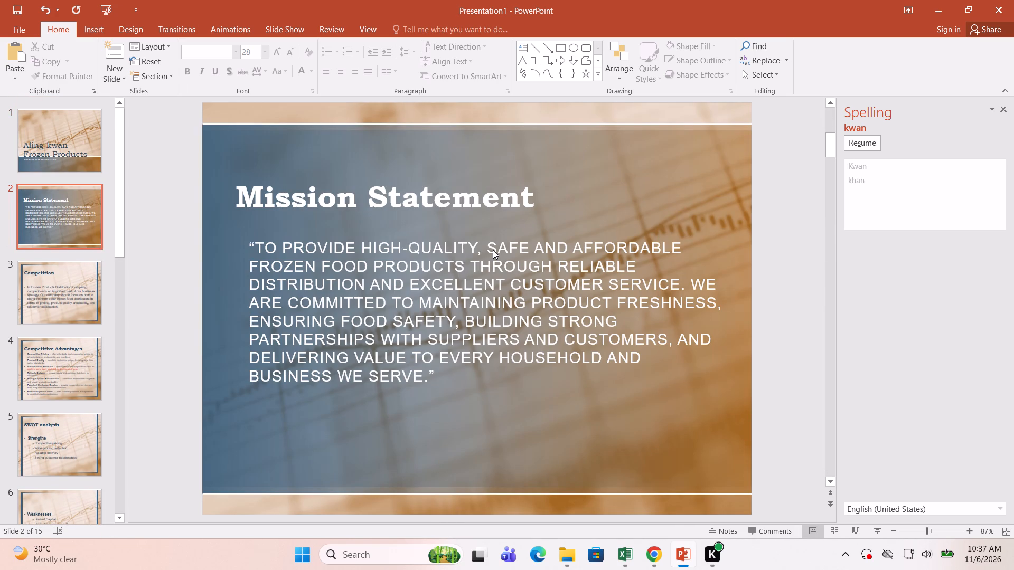
scroll(493, 250, down, 2)
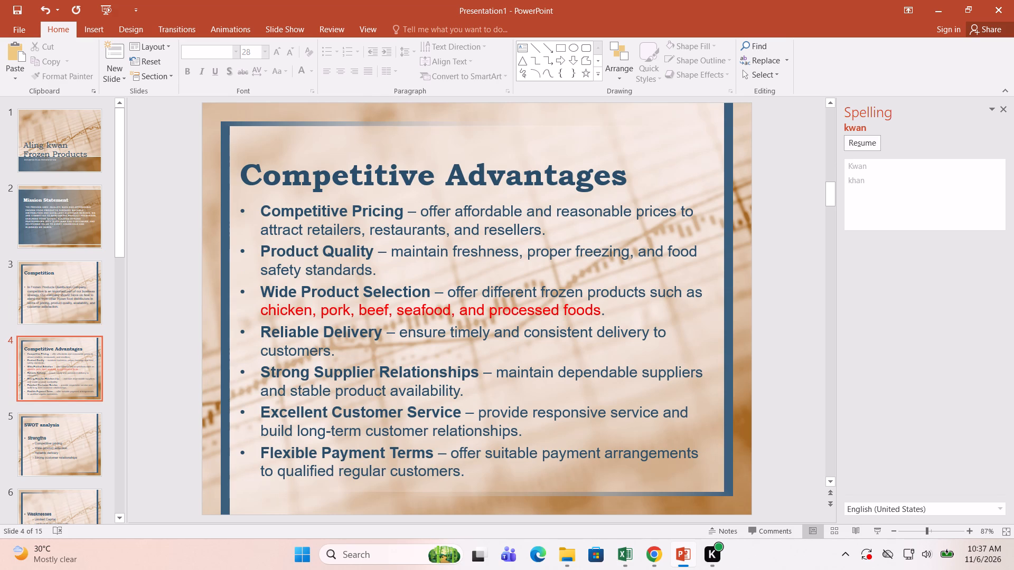
scroll(534, 277, down, 5)
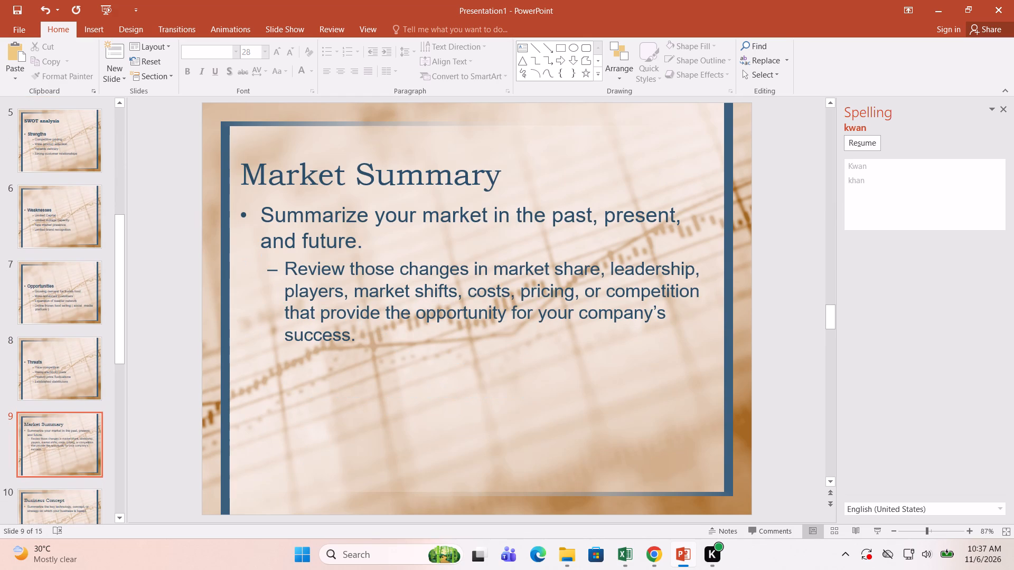
Copy the Business Concept slide and paste the copy directly after the Competition slide.
scroll(534, 277, down, 1)
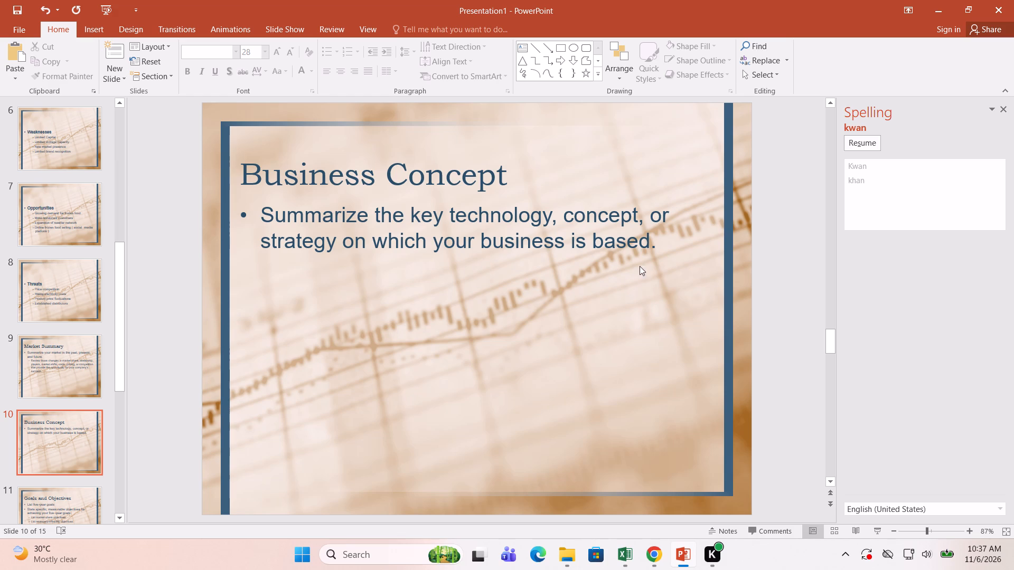
click(658, 246)
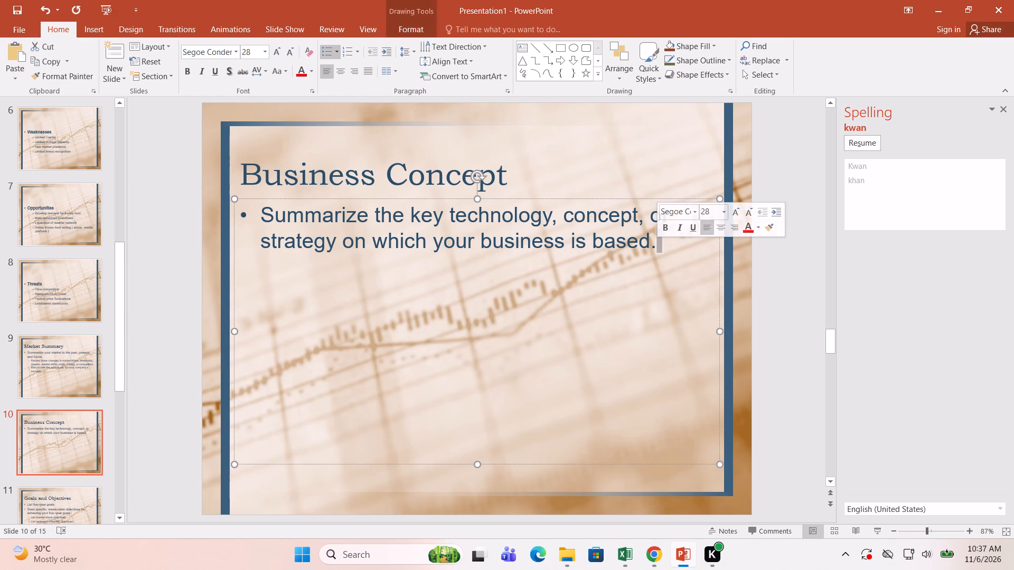
right_click(63, 437)
click(101, 211)
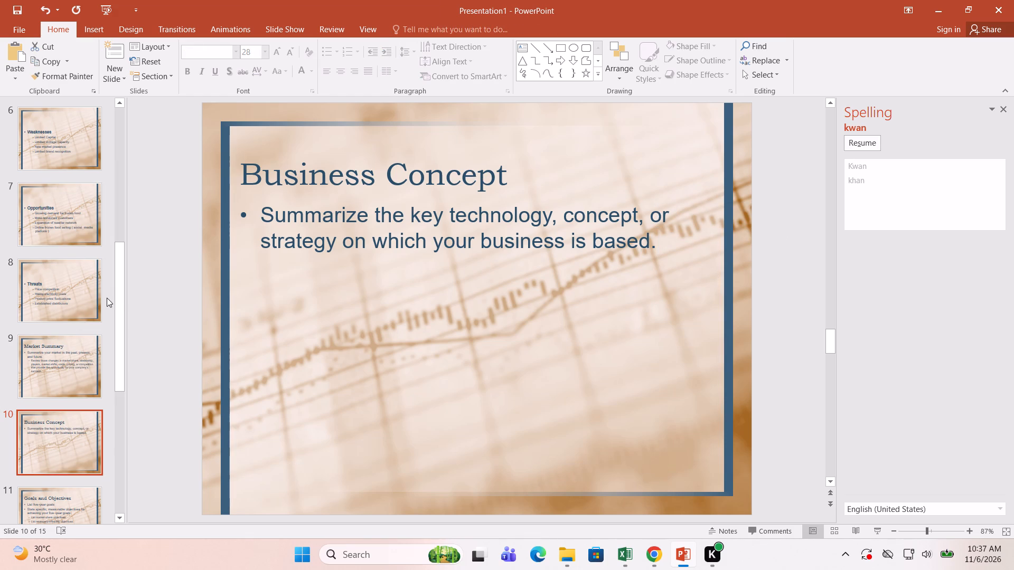
drag(118, 295, 118, 270)
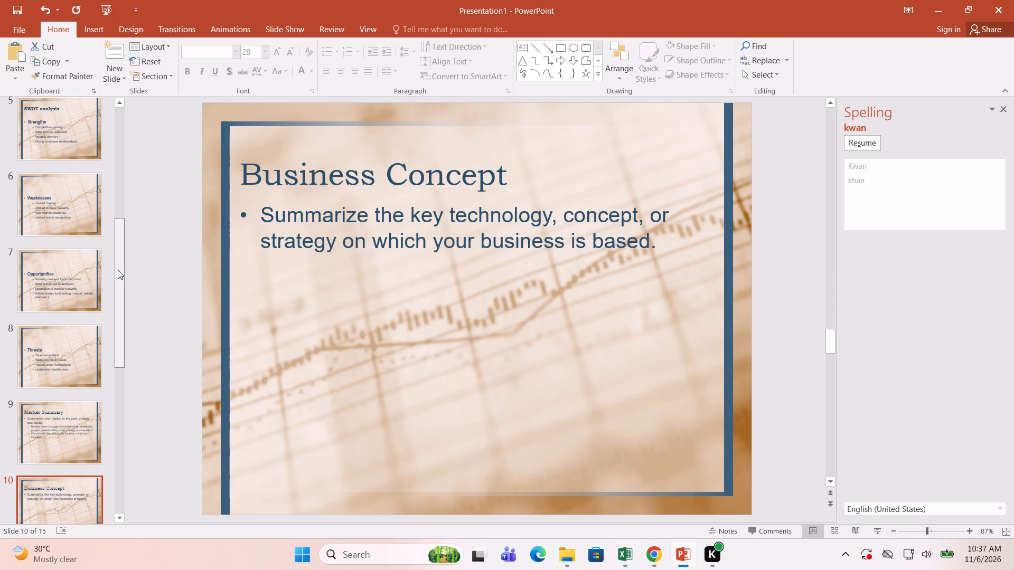
drag(118, 270, 125, 217)
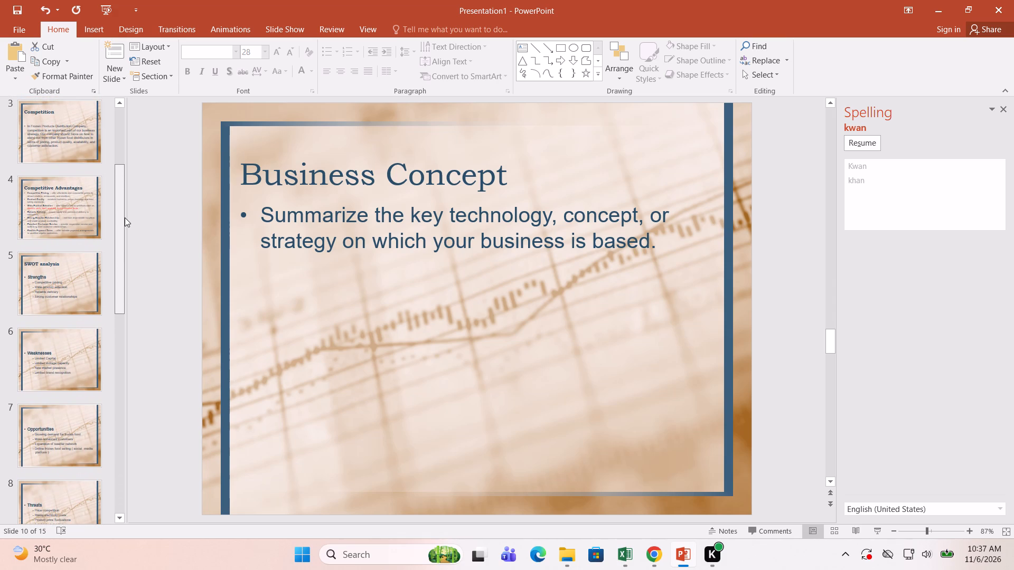
drag(125, 217, 132, 172)
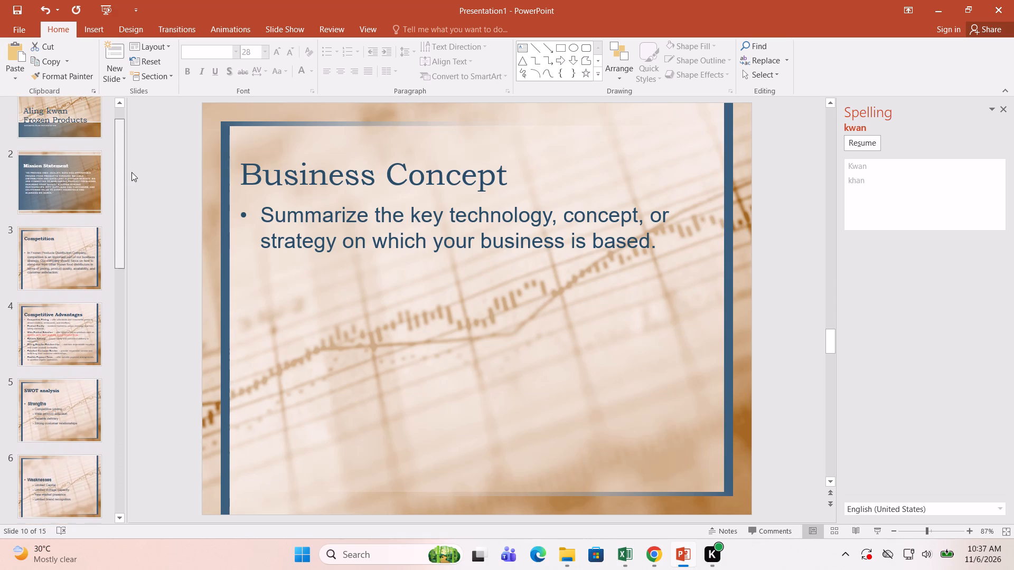
drag(132, 172, 132, 171)
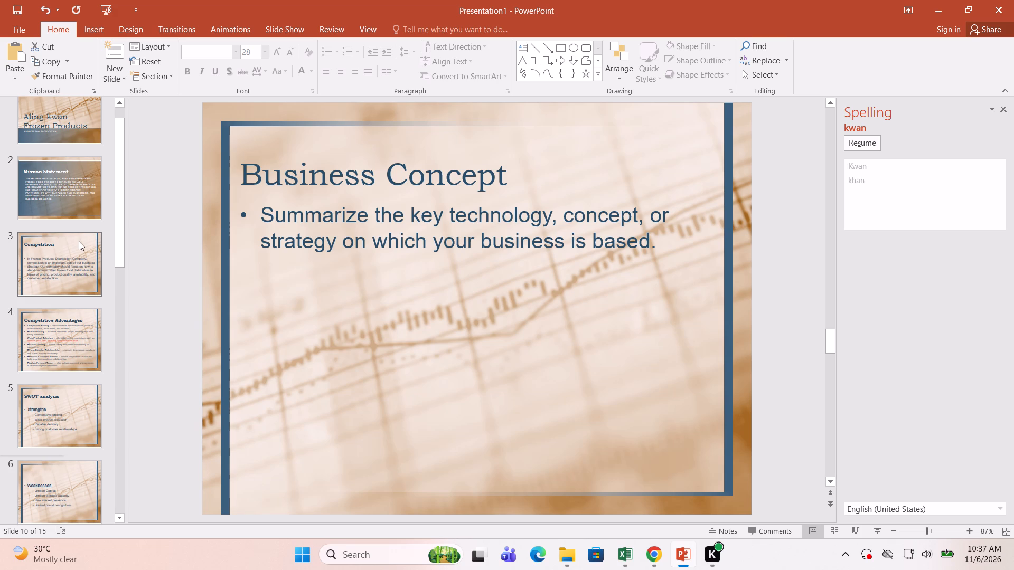
right_click(83, 241)
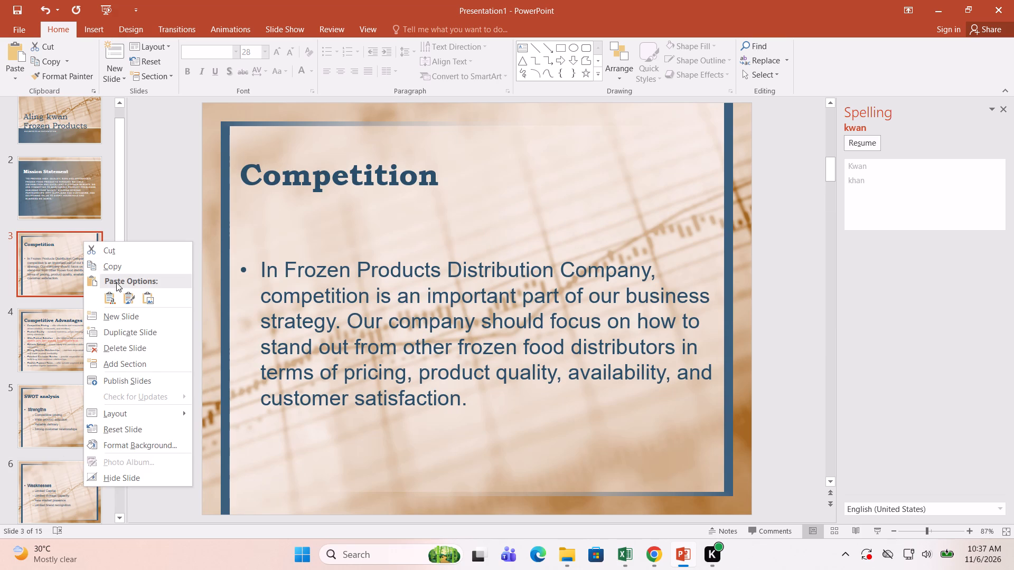
click(114, 292)
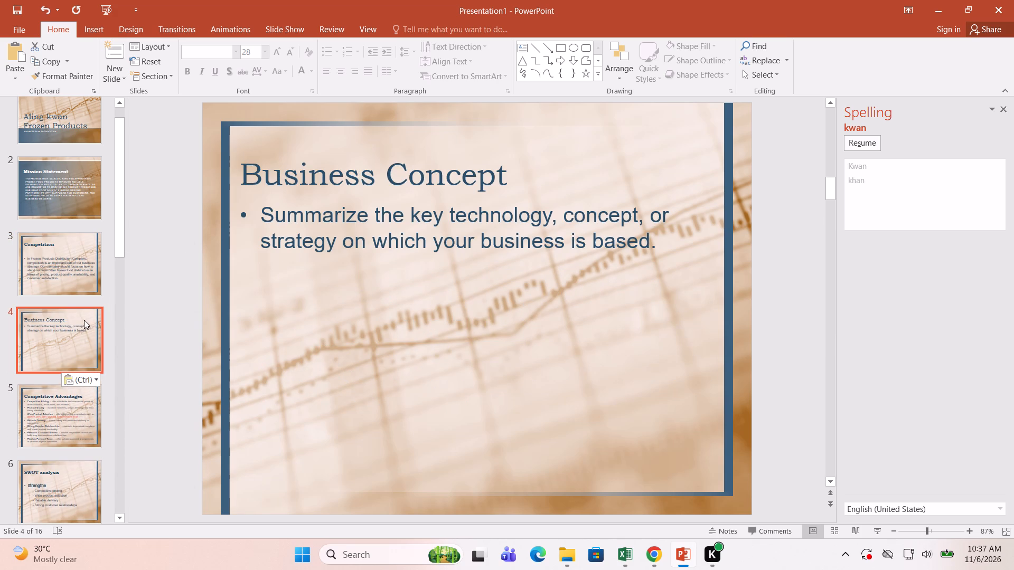
Move the pasted Business Concept slide between the Mission Statement and Competition slides.
drag(77, 320, 77, 219)
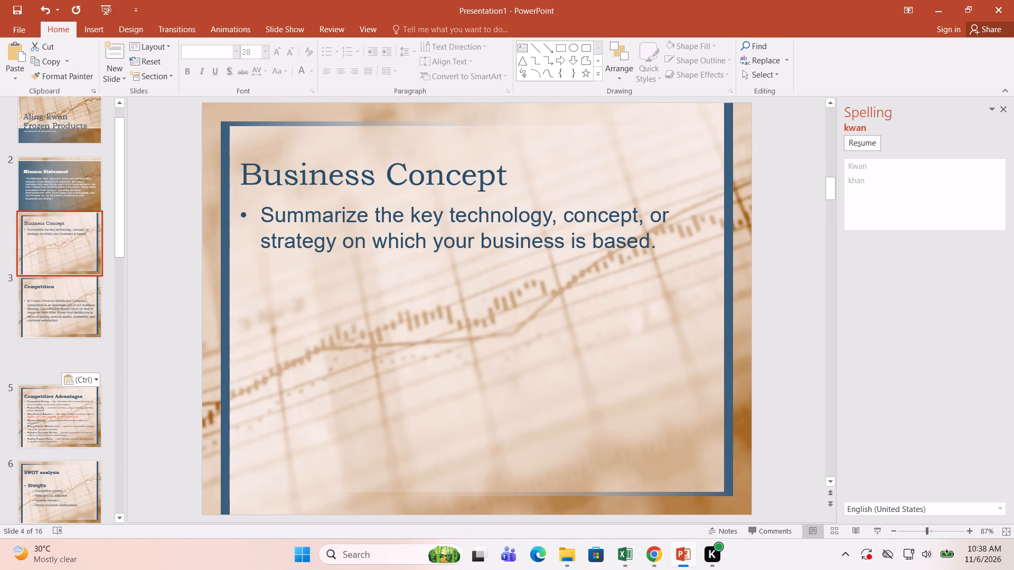
drag(77, 219, 71, 232)
click(363, 328)
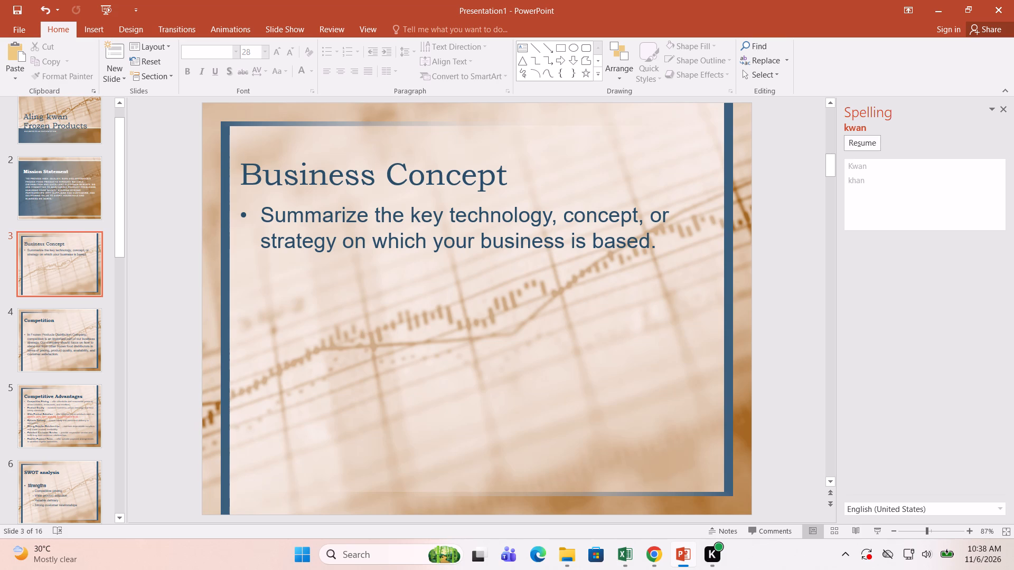
Replace the placeholder bullet on the Business Concept slide with "Establish a frozen food distribution company".
drag(664, 241, 332, 217)
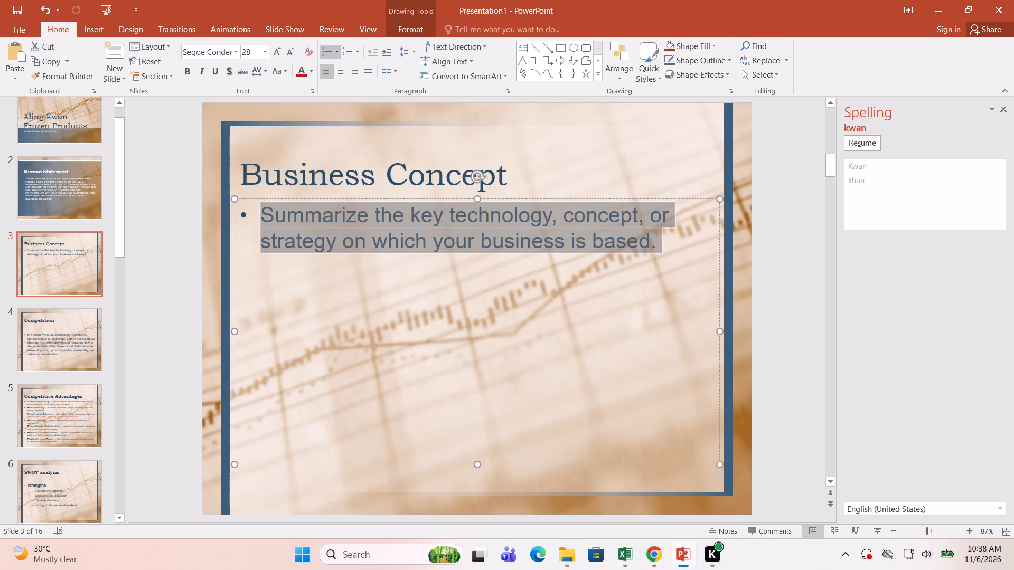
key(shift+e)
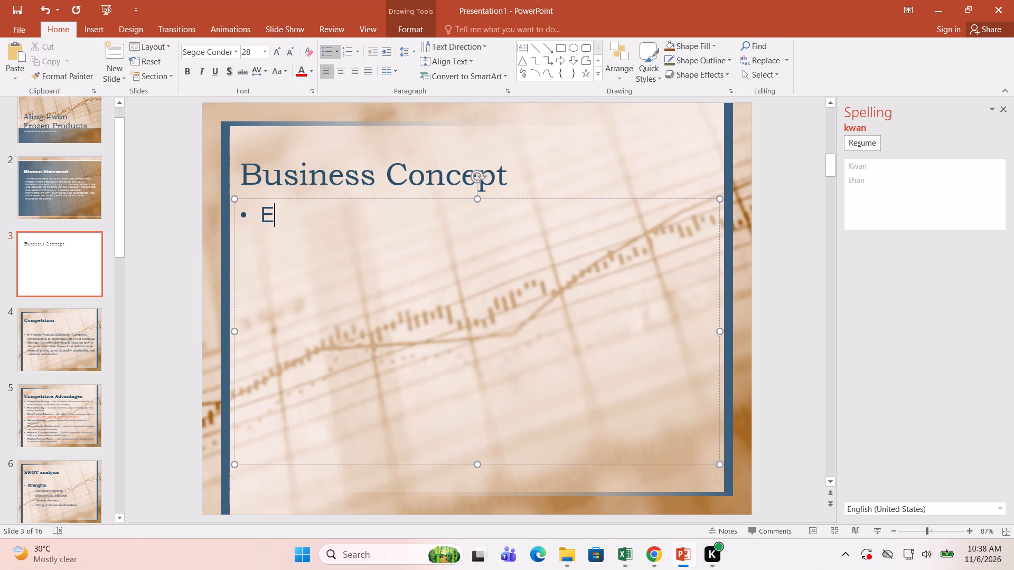
text(stablish)
key(space)
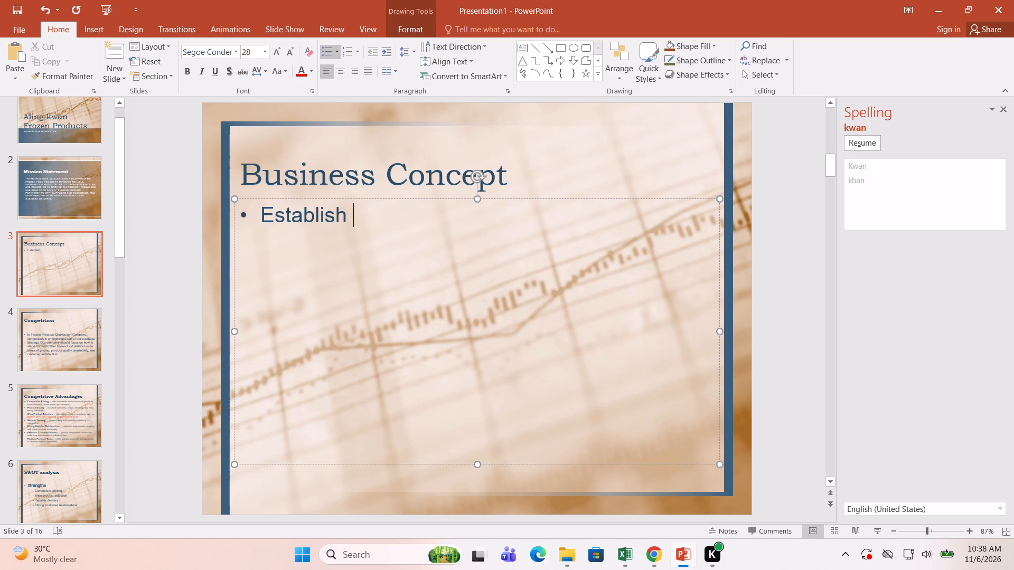
text(a fro)
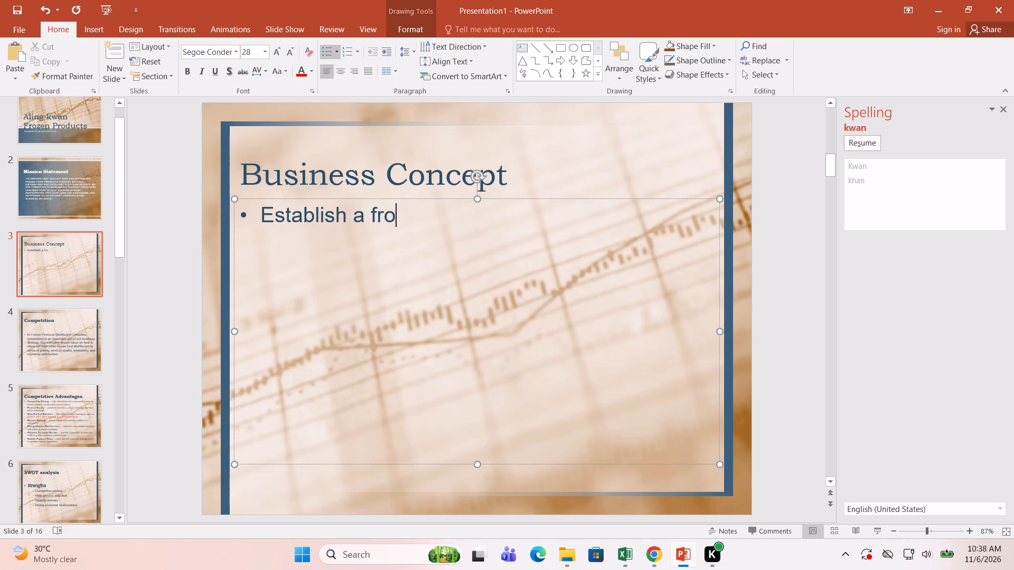
text(en)
key(space)
key(BackSpace)
key(BackSpace)
key(BackSpace)
text(zen)
key(space)
text(food distributu)
key(BackSpace)
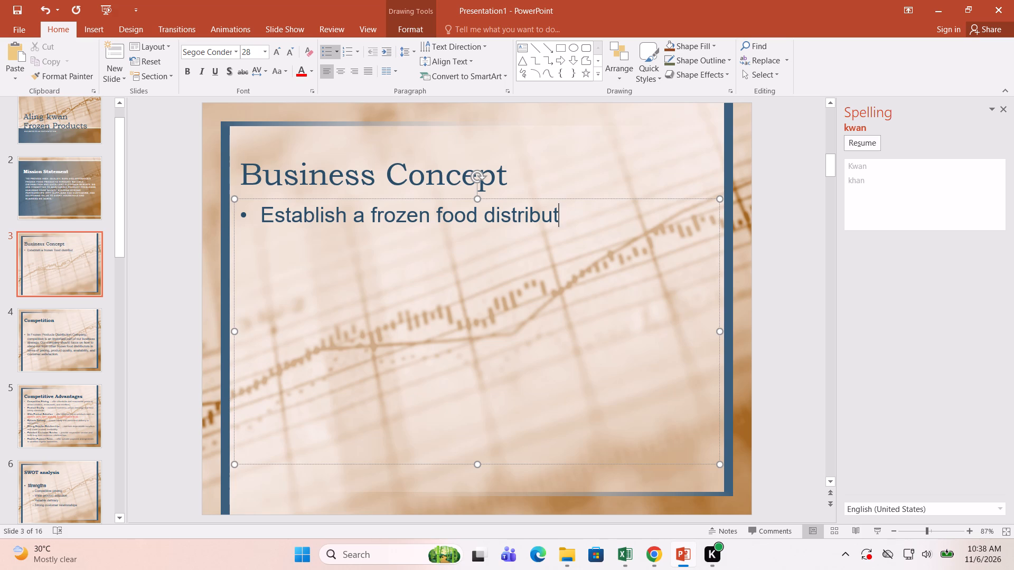
text(io)
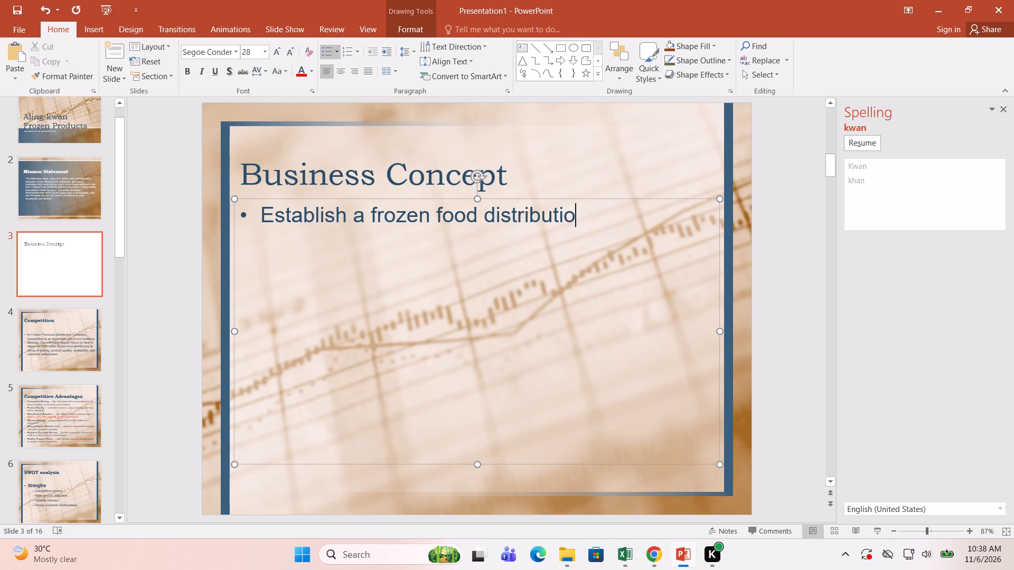
text(n)
key(space)
text(compa)
text(ny)
key(space)
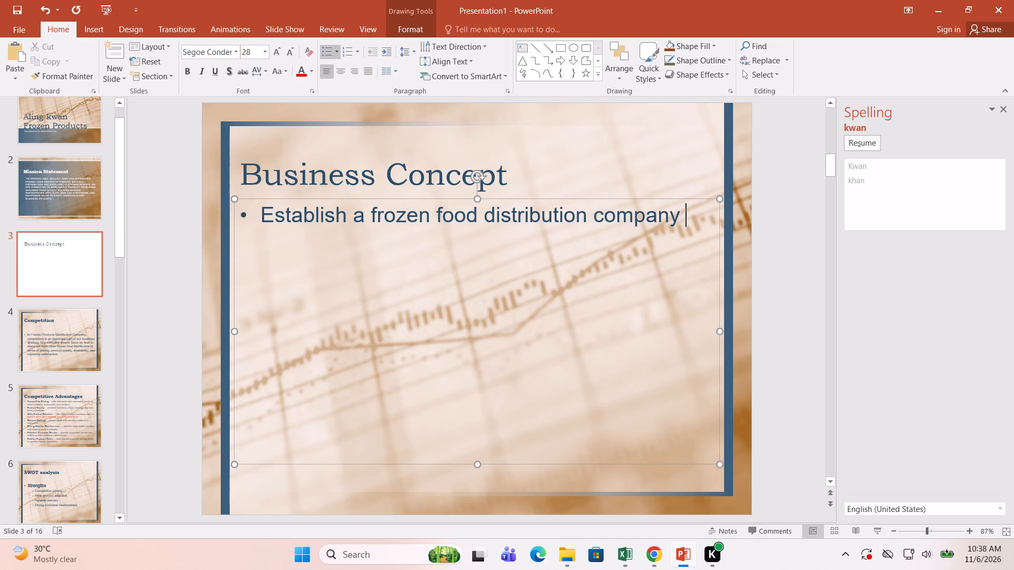
Continue the Business Concept bullet with "that supplies quality, safe, affordable, and properly stored frozen food products".
text(that supplies)
key(space)
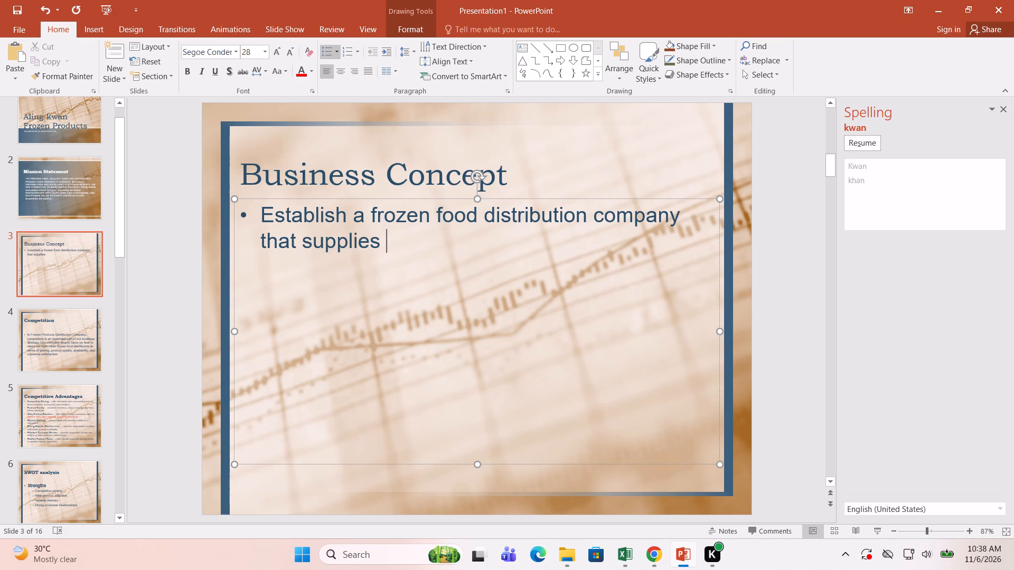
text(quality)
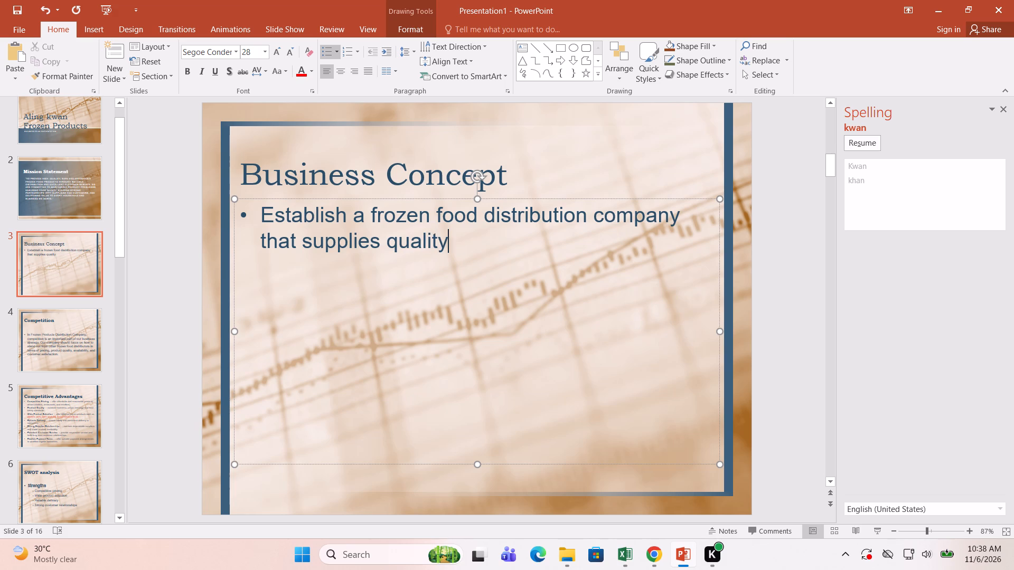
text(, safe)
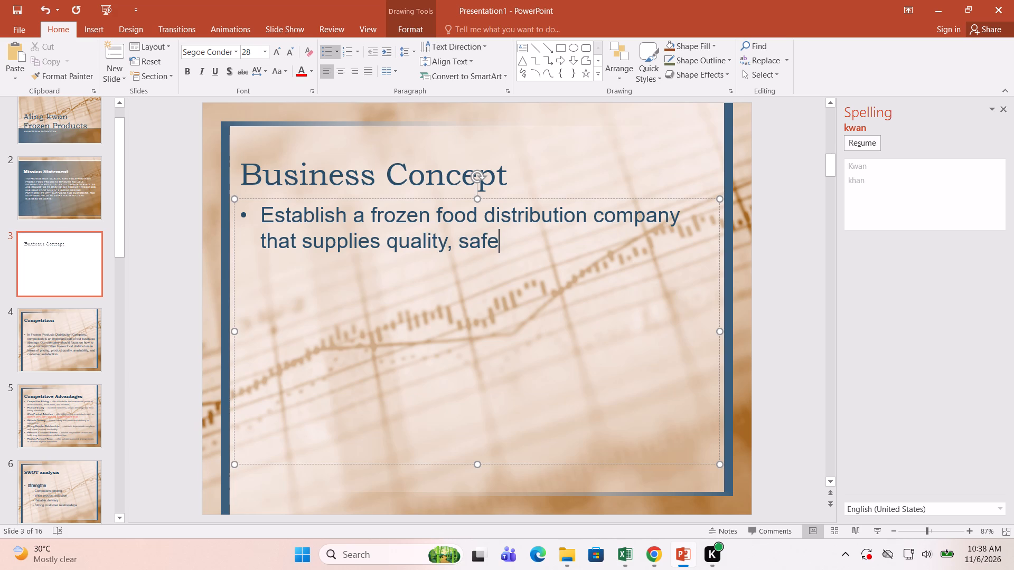
text(, affordable)
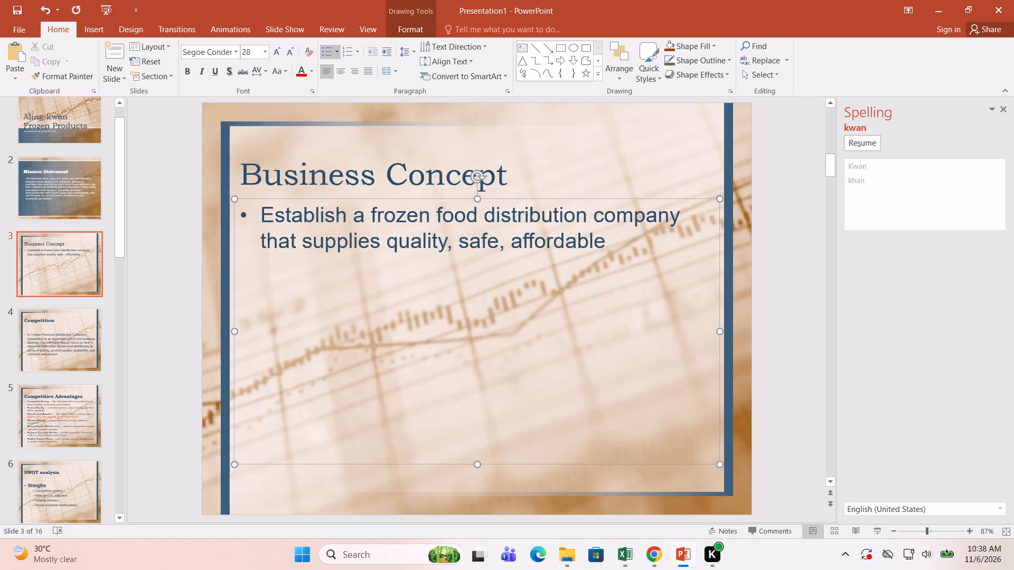
text(, and)
key(space)
text(properly)
key(space)
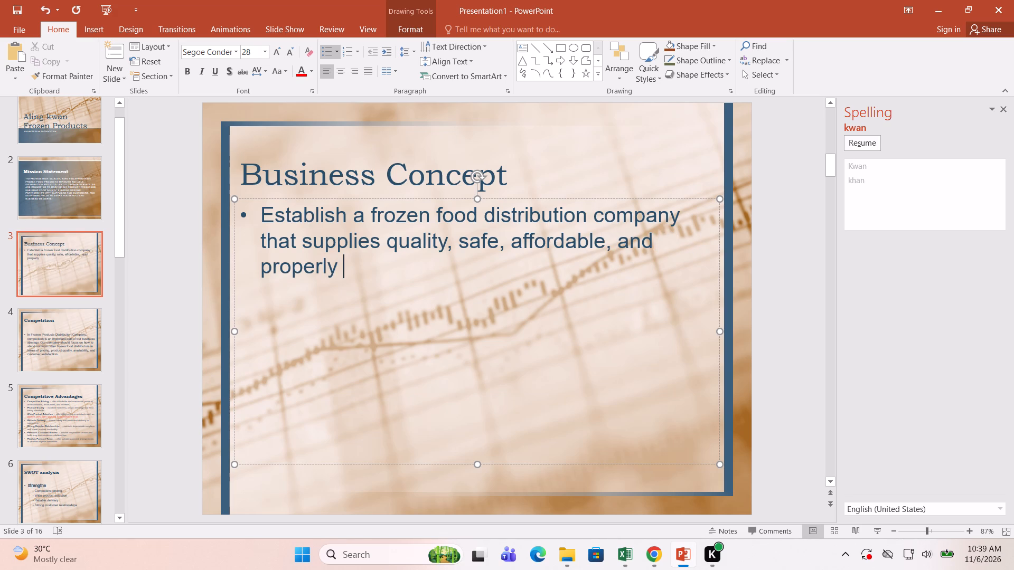
text(str)
key(BackSpace)
text(ored)
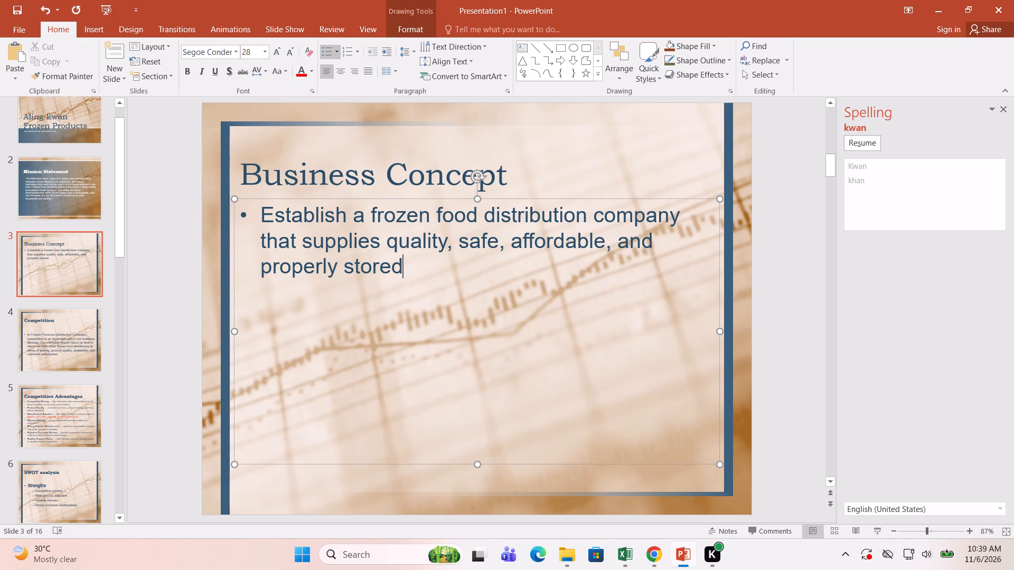
key(space)
text(frozen)
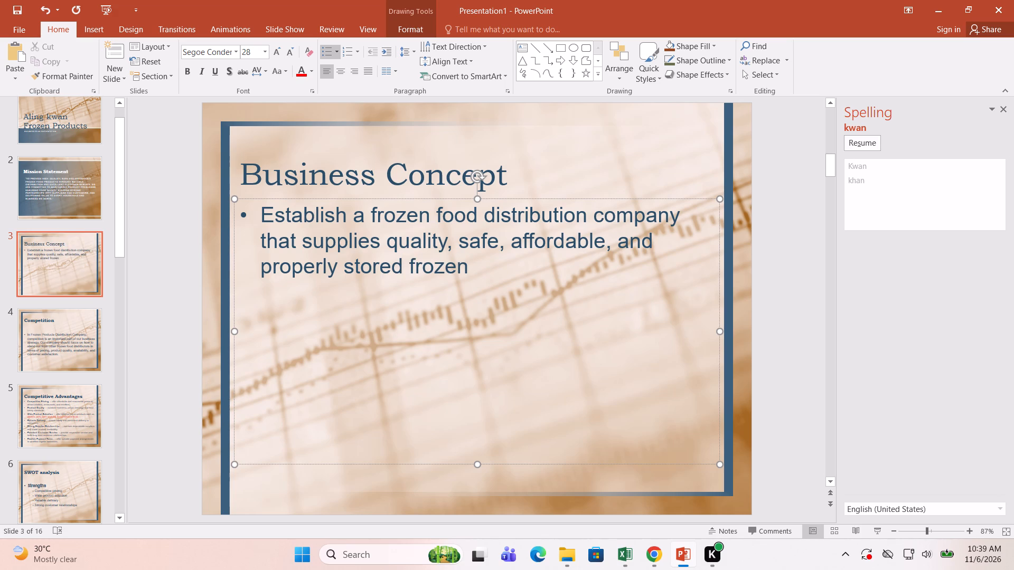
key(space)
text(food)
key(space)
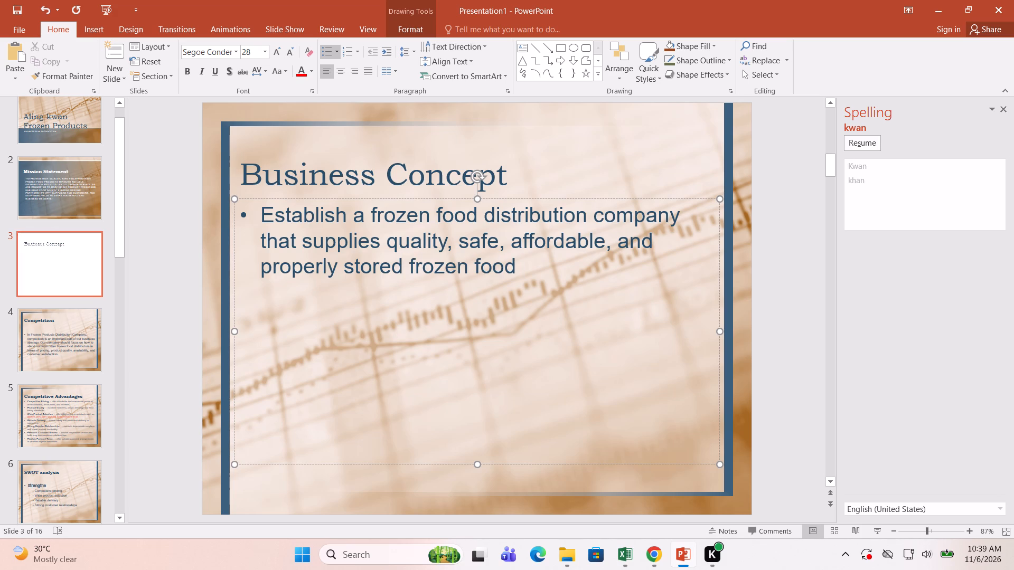
text(products)
key(space)
Extend the Business Concept bullet with the customer groups "to retailers, restaurants, grocery stores, small businesses, and resellers".
text(to retailers)
text(, restau)
text(rants)
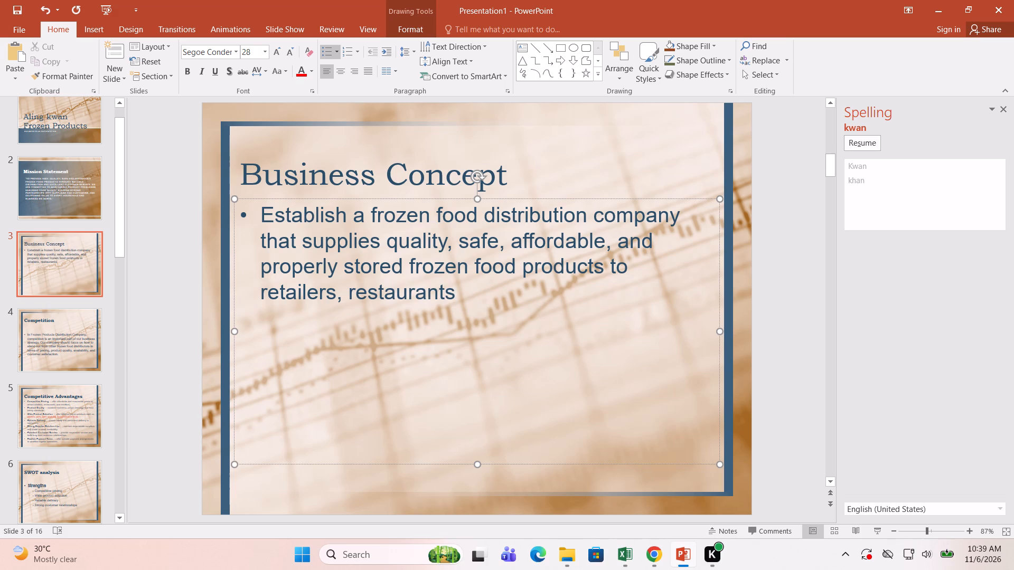
key(comma)
key(space)
text(grocery stores)
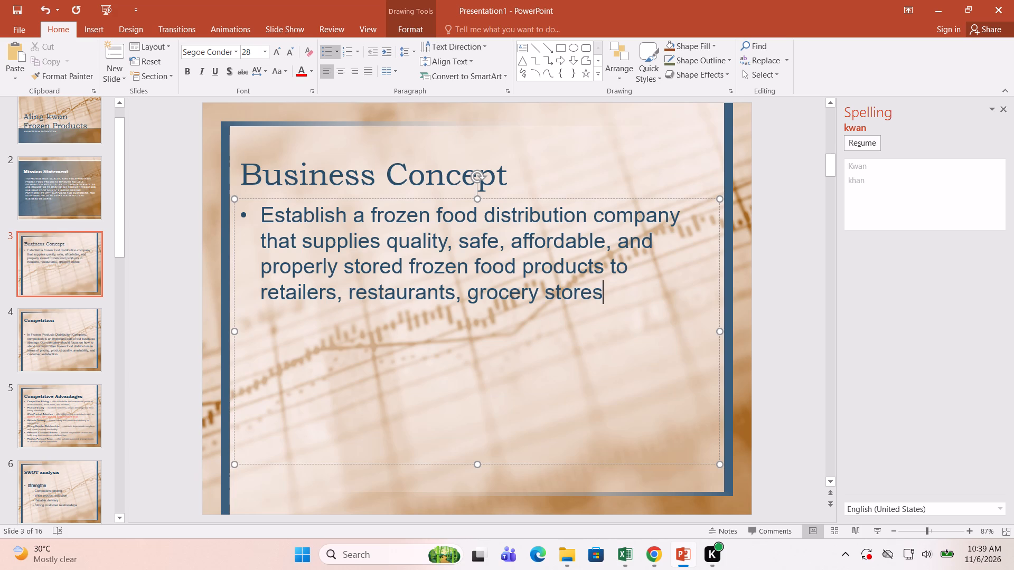
text(, small businesses)
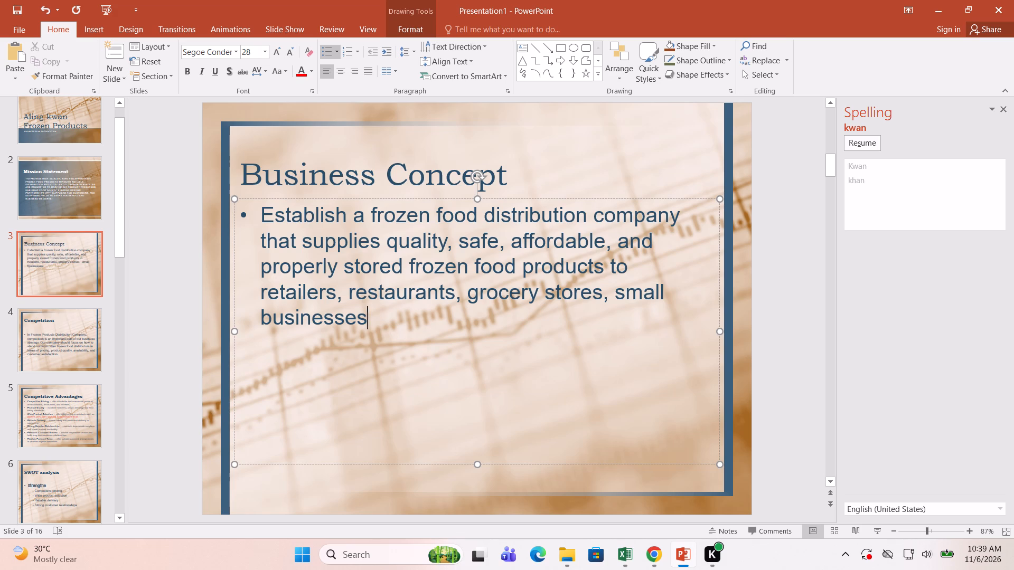
text(, and reseers)
key(BackSpace)
key(BackSpace)
key(BackSpace)
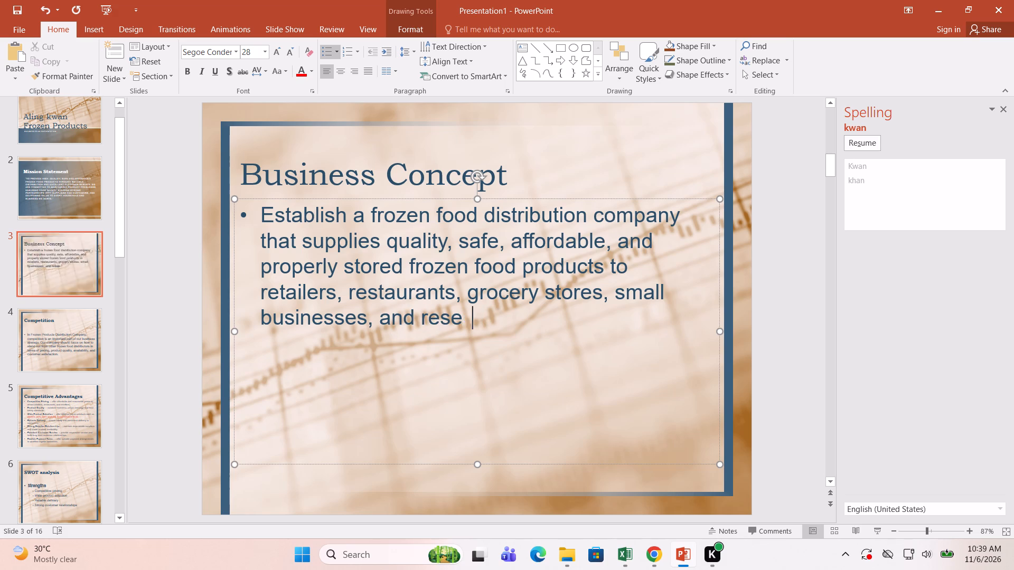
text(llers)
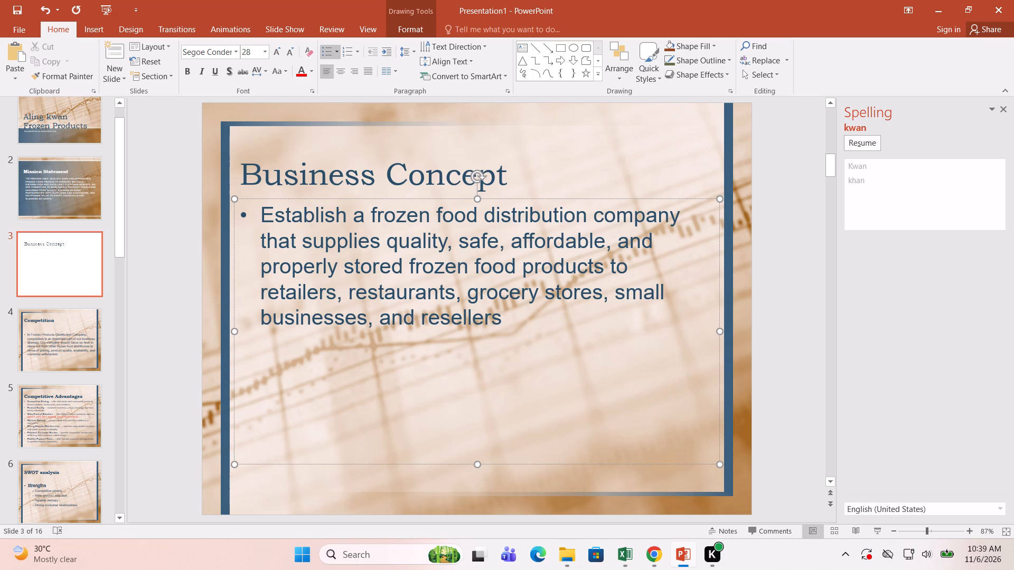
End the first Business Concept bullet with a period after "resellers".
key(period)
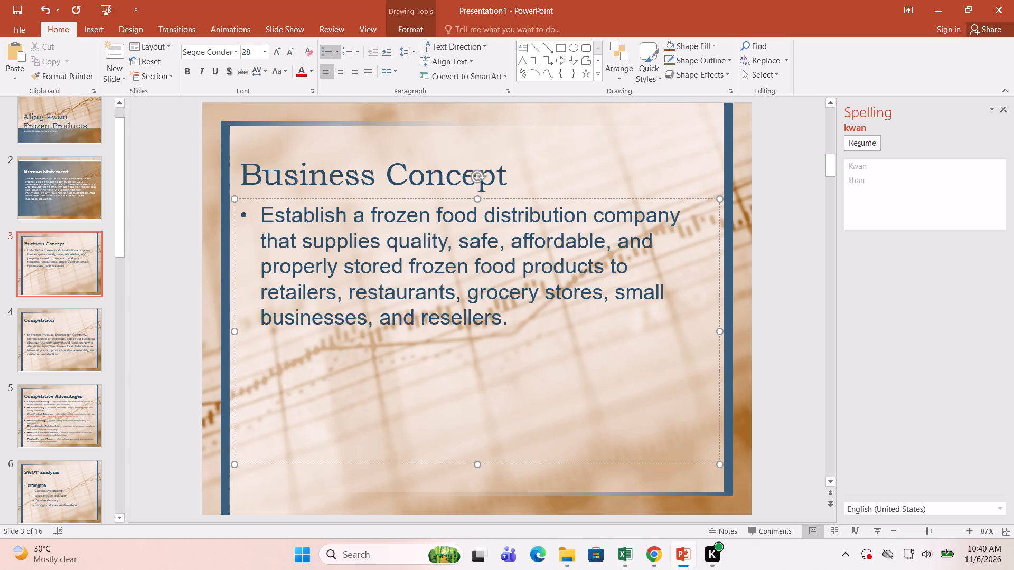
key(space)
key(BackSpace)
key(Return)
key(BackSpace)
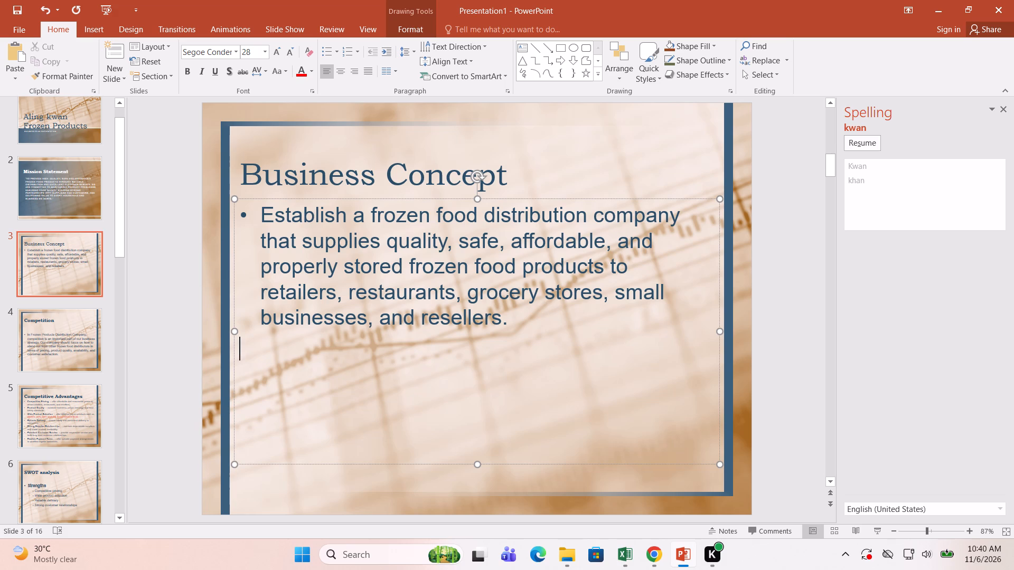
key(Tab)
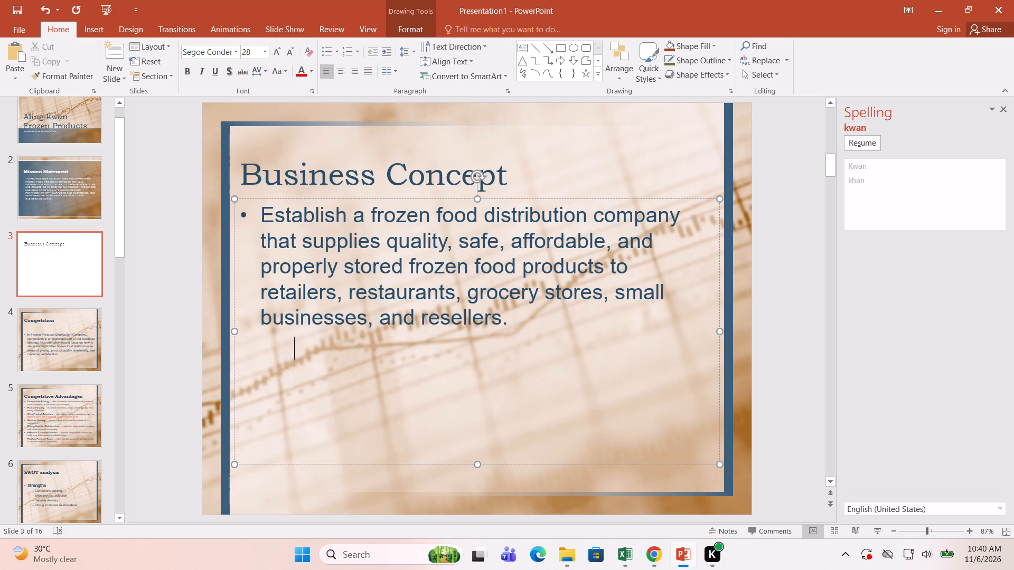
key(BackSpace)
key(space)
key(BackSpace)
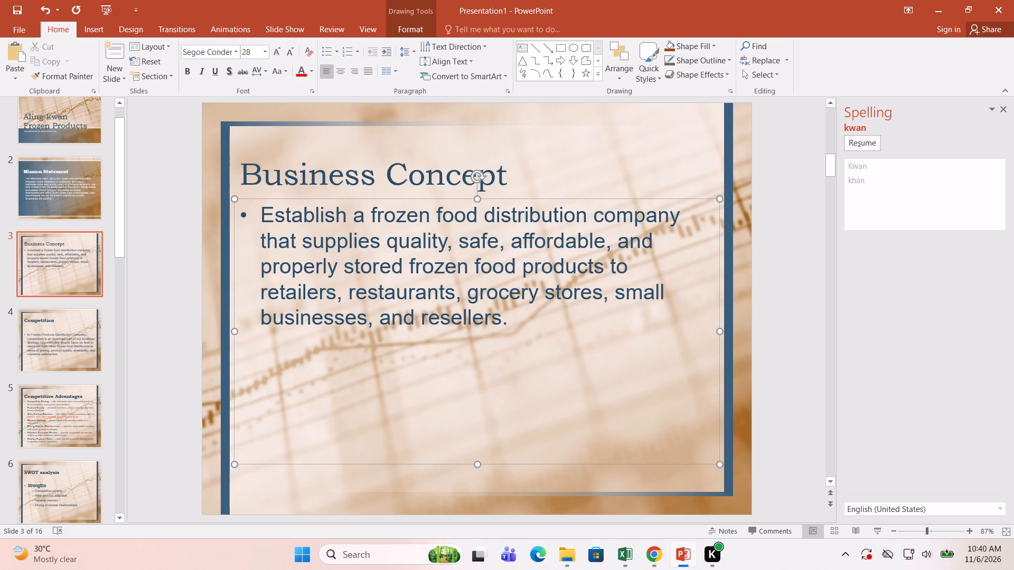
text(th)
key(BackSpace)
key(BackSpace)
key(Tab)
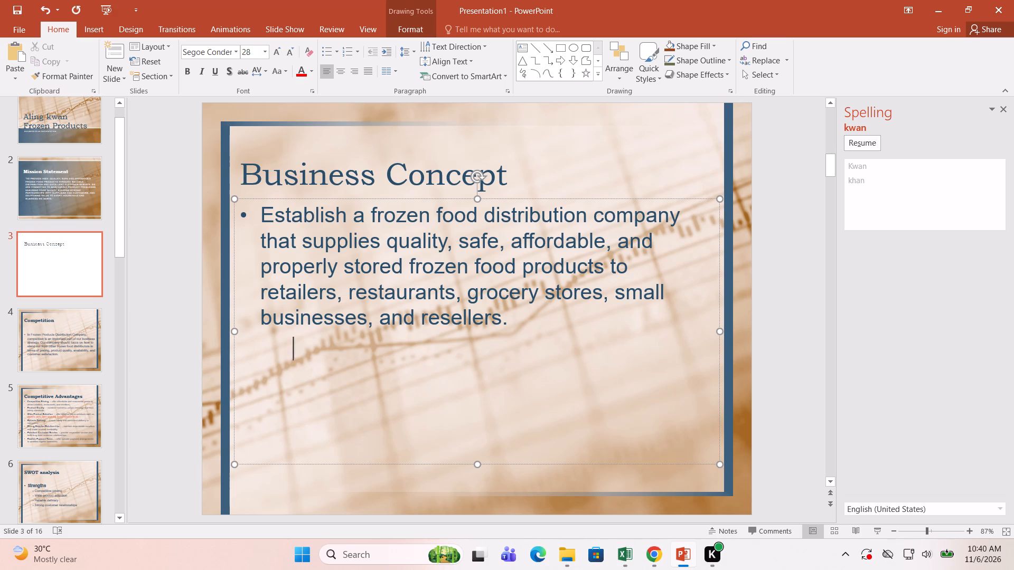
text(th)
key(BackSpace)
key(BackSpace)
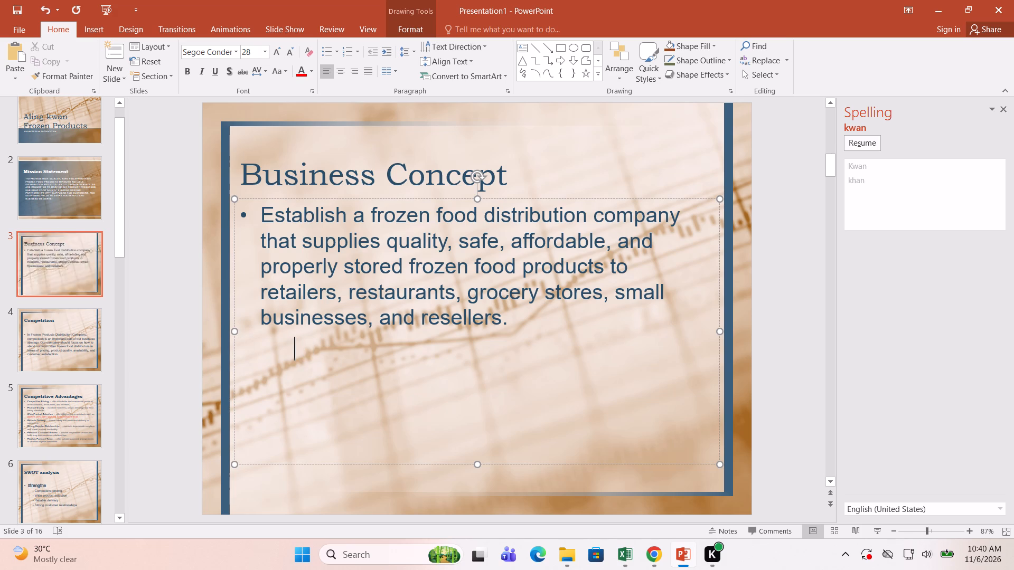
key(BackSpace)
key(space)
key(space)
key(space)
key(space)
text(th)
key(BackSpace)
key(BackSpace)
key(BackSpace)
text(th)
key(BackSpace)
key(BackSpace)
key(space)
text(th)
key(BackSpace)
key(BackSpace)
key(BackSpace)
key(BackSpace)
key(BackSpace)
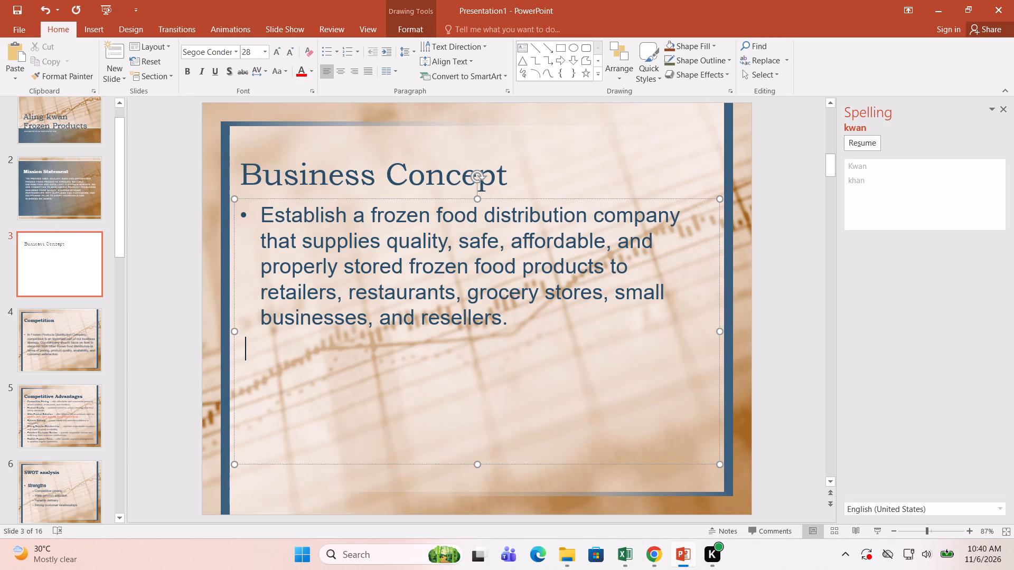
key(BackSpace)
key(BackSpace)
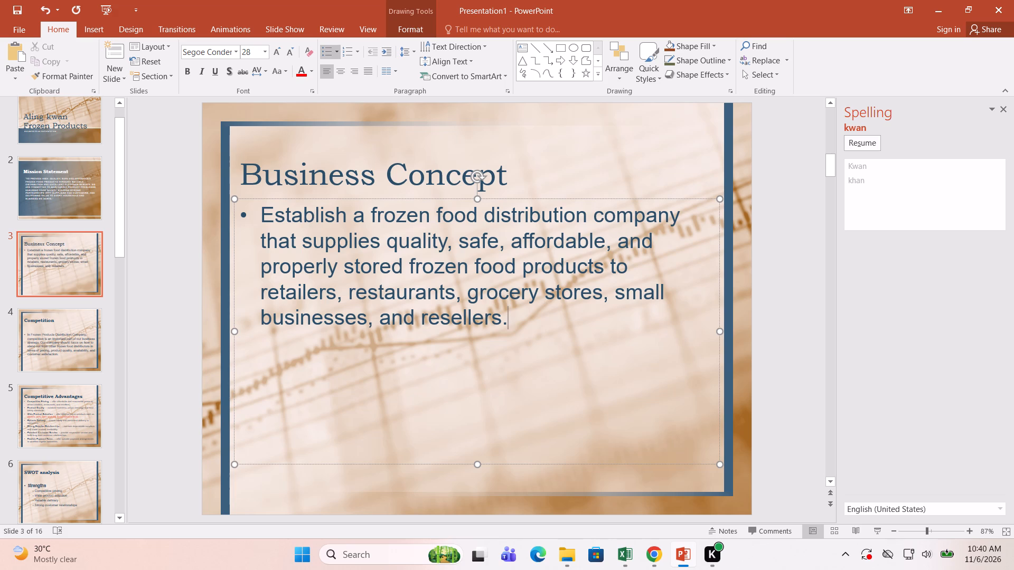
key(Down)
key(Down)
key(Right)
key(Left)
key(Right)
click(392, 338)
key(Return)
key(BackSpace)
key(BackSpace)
Add a second bullet to the Business Concept slide beginning "The company will focus on providing a dependable supply".
click(546, 329)
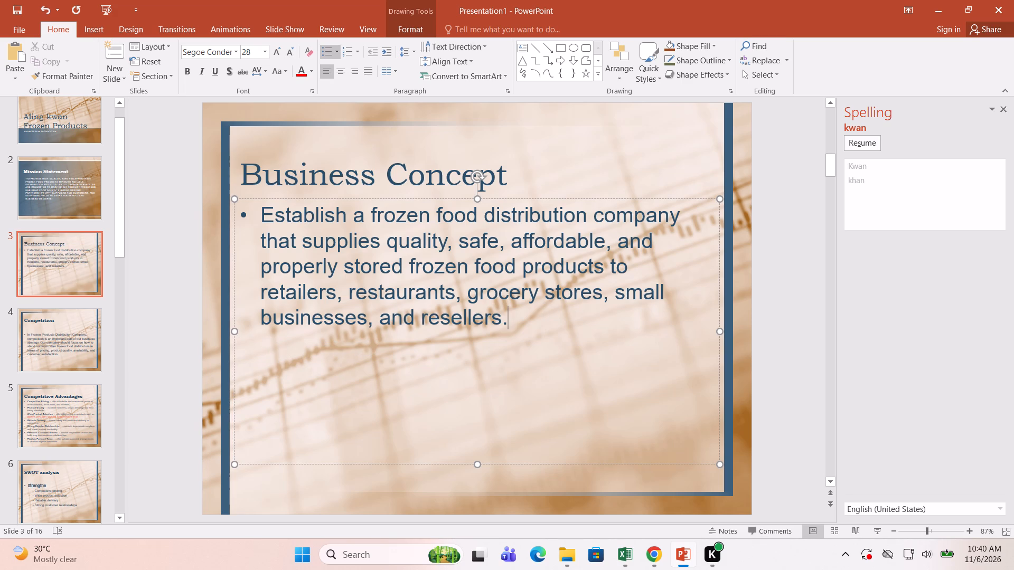
key(Return)
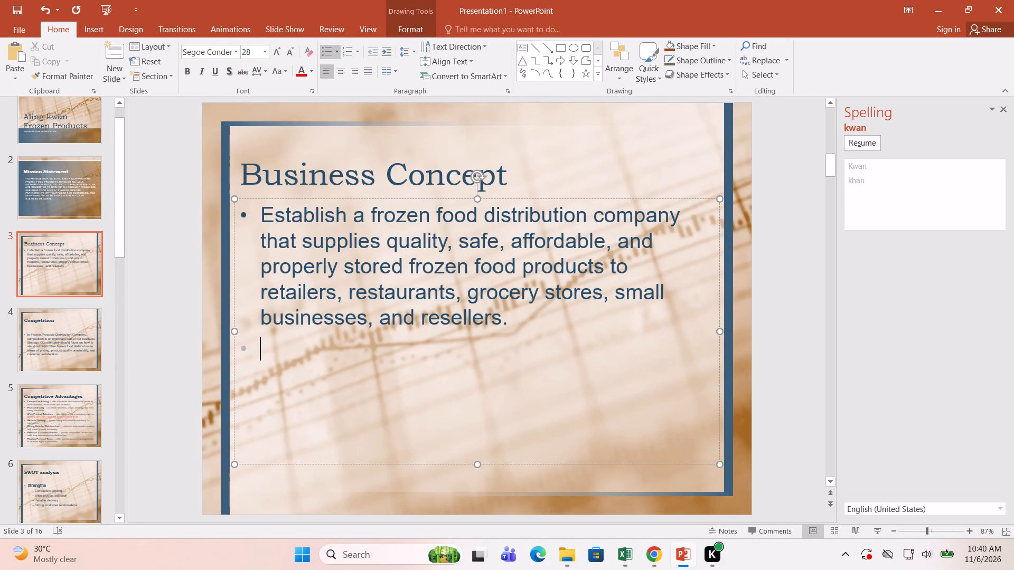
text(The)
key(space)
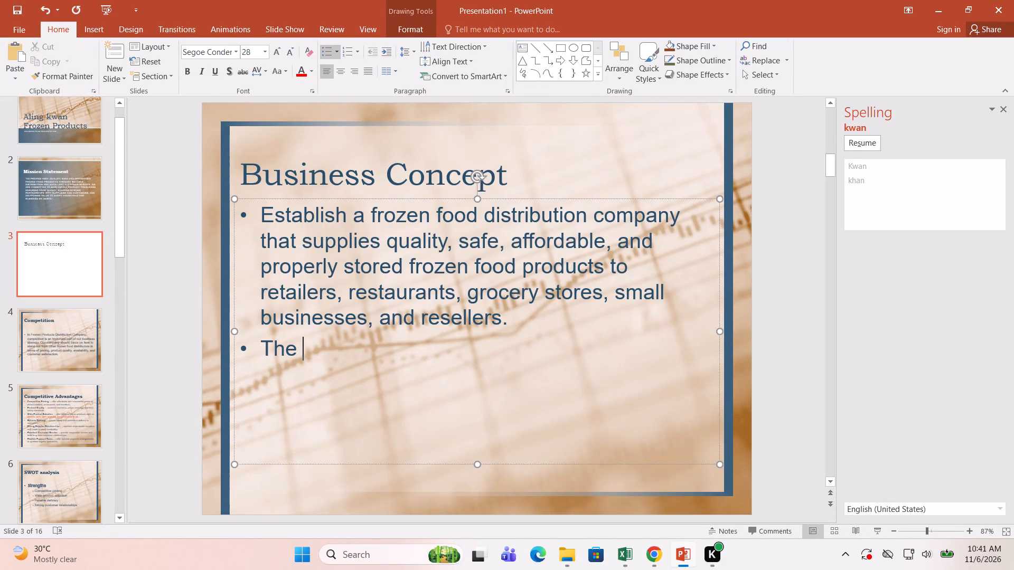
text(company)
key(space)
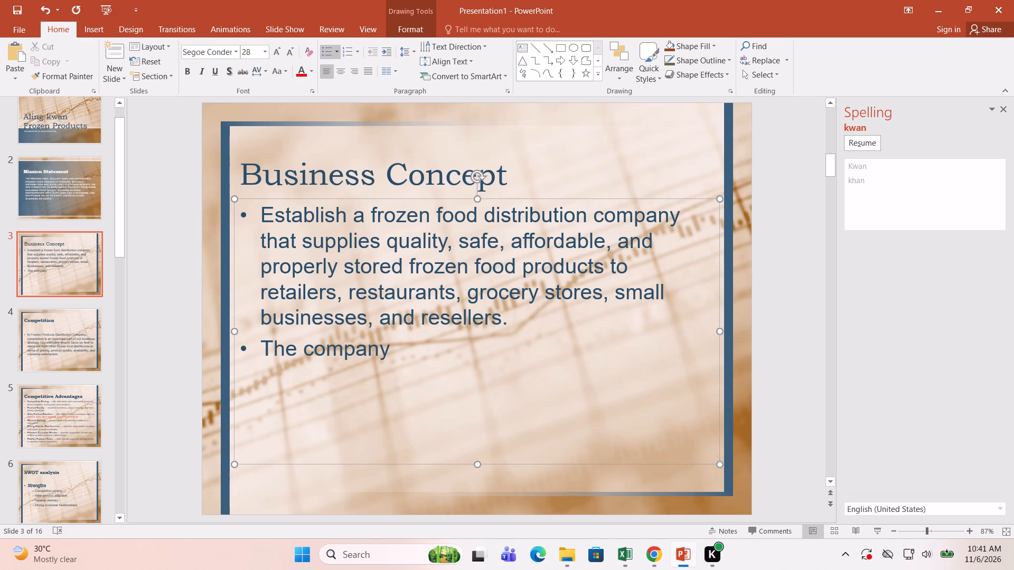
text(will focus)
key(space)
text(on providing)
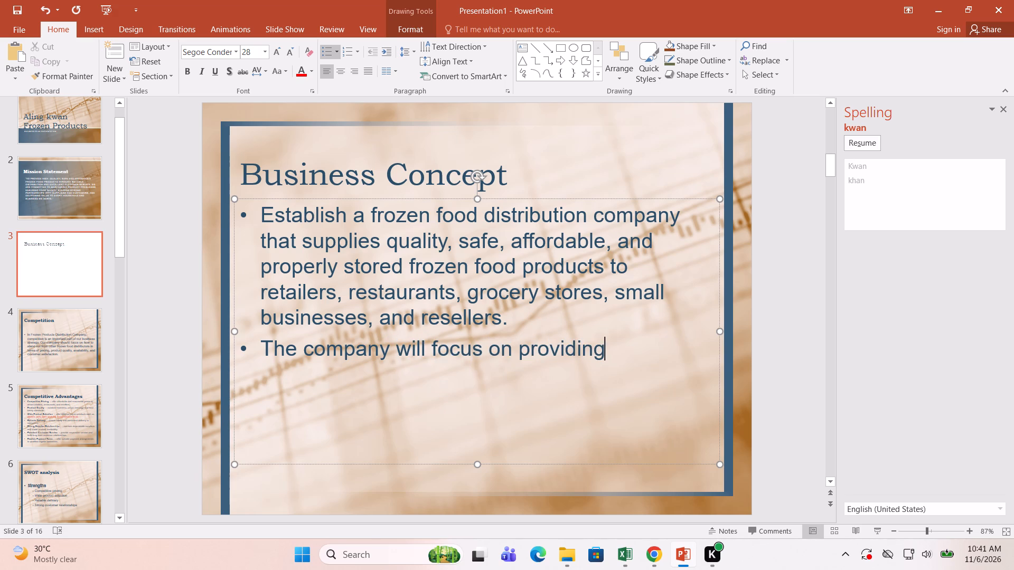
key(space)
text(a dependable)
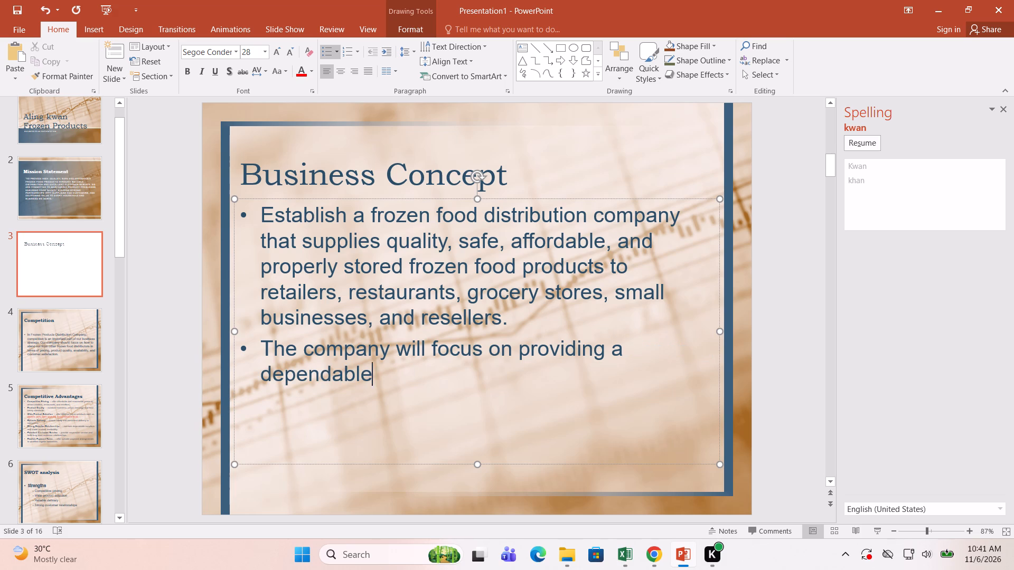
key(space)
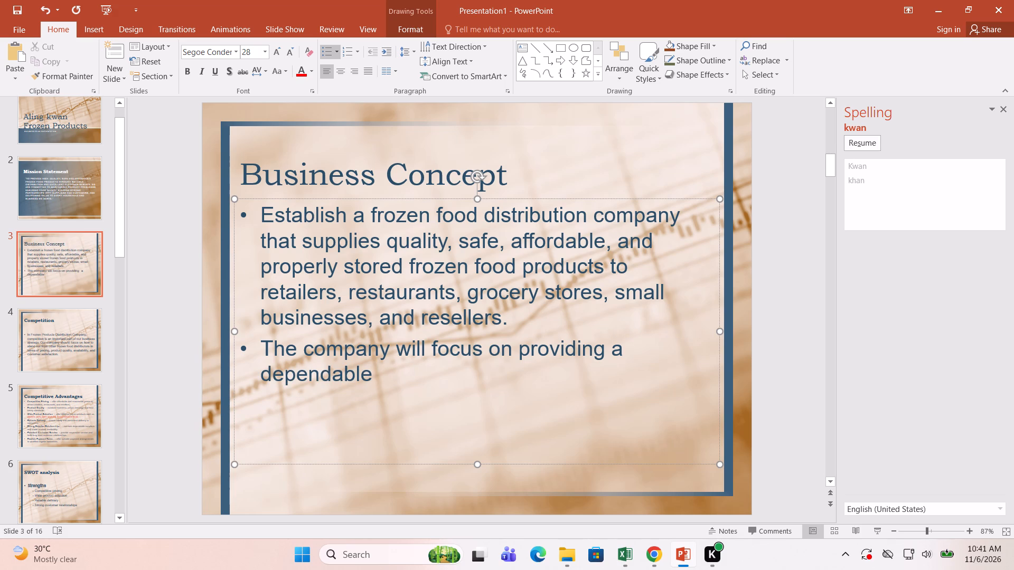
text(supply)
key(space)
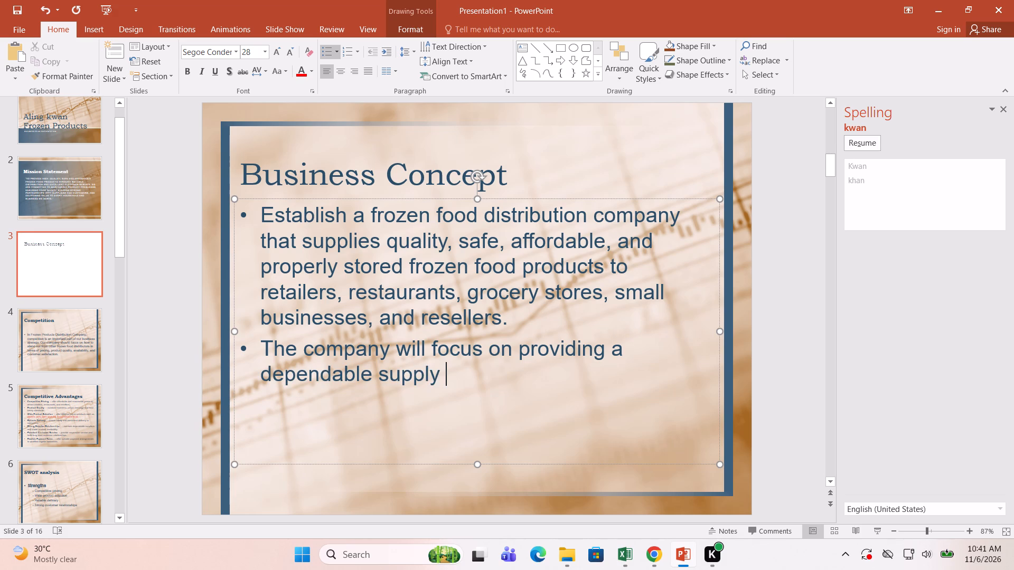
Continue the second Business Concept bullet with "of frozen products at competitive prices".
text(of fro)
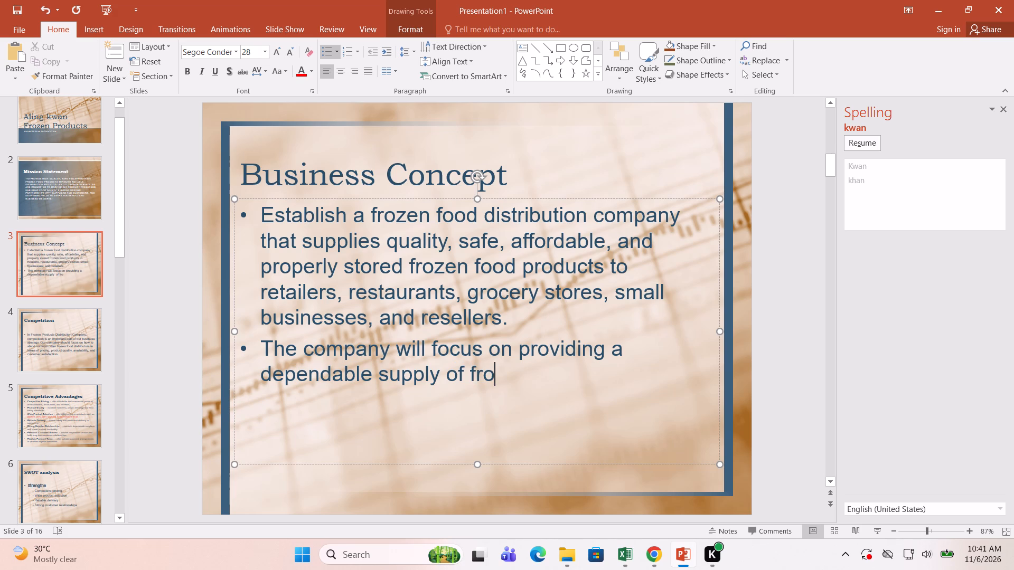
key(z)
text(en)
key(space)
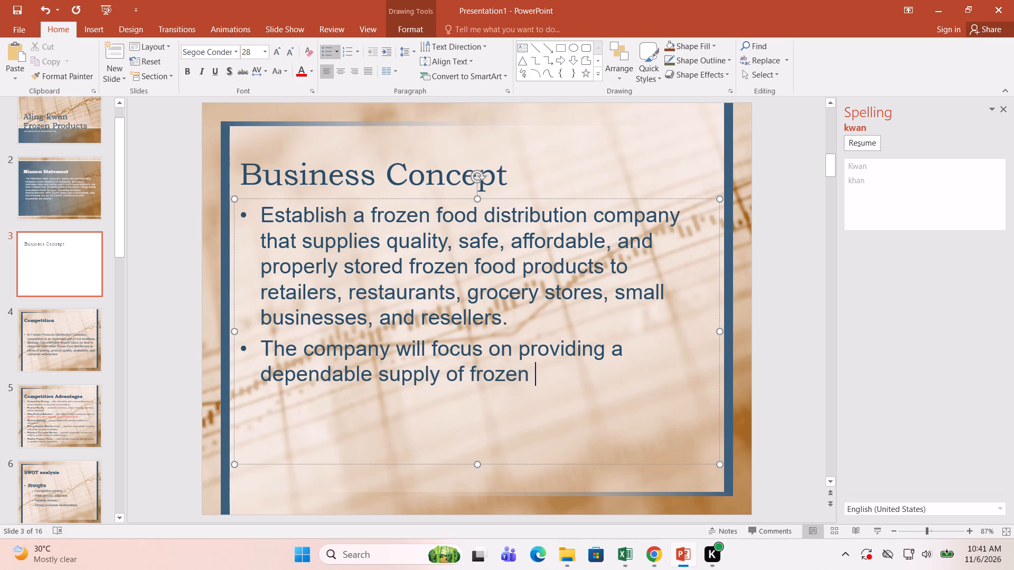
text(products)
key(space)
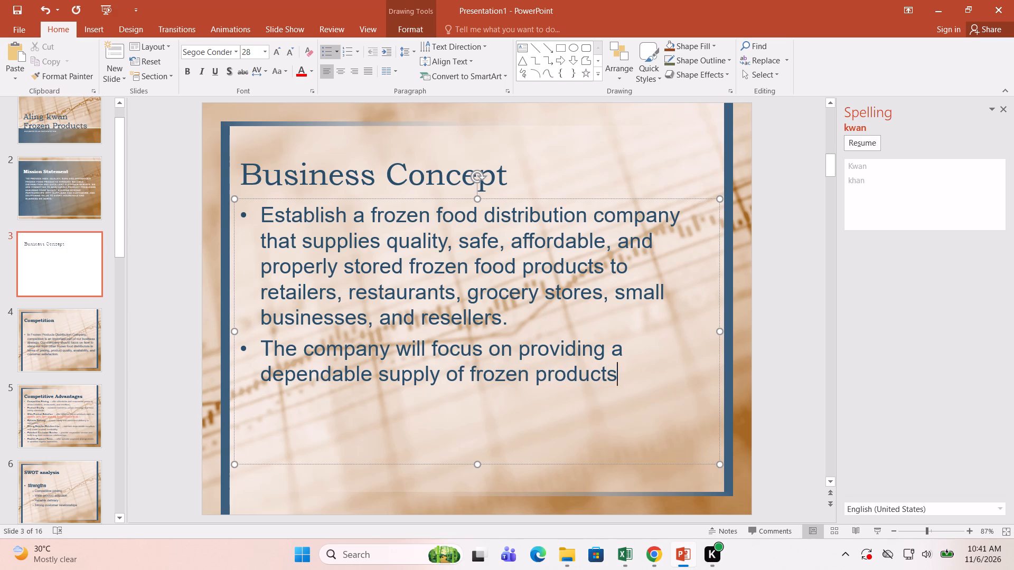
text(at)
key(space)
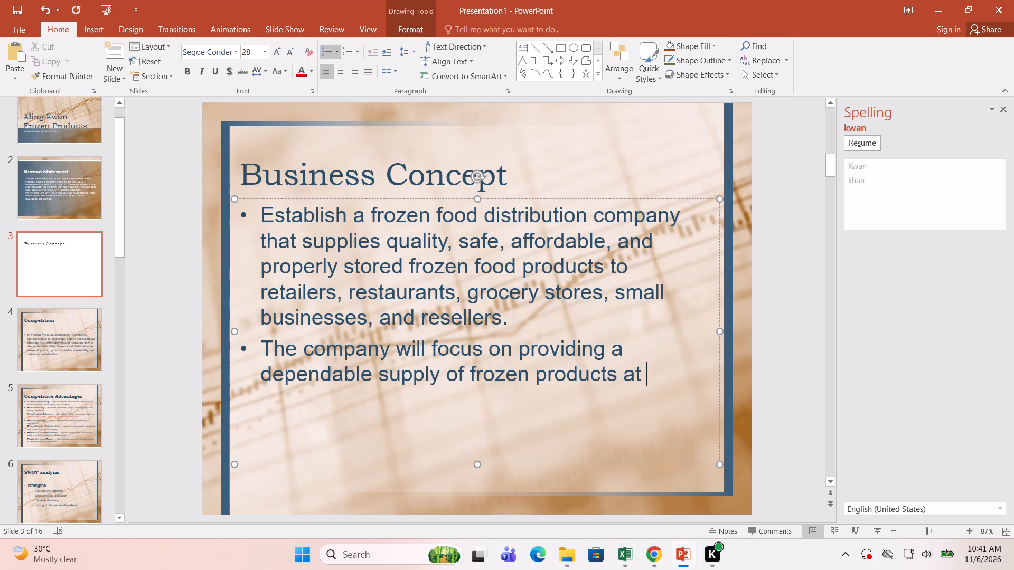
text(competitive)
key(space)
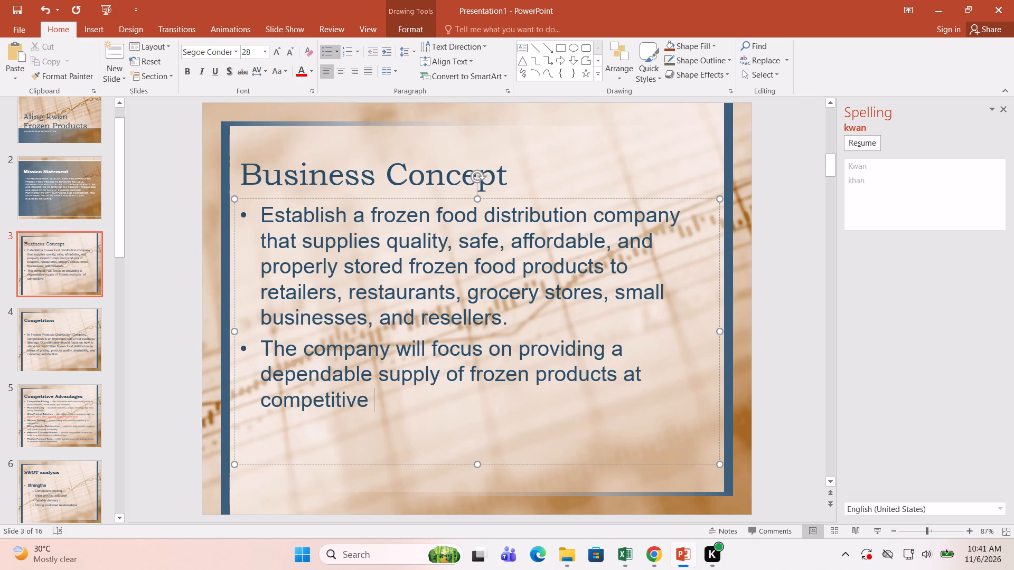
text(prices)
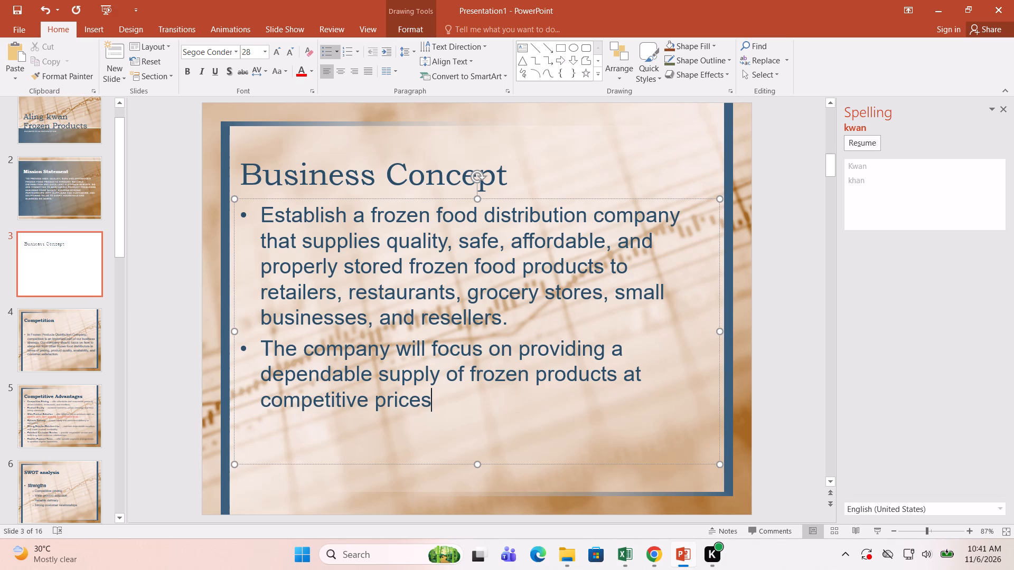
Continue the second Business Concept bullet with "while maintaining product quality".
key(space)
text(while)
key(space)
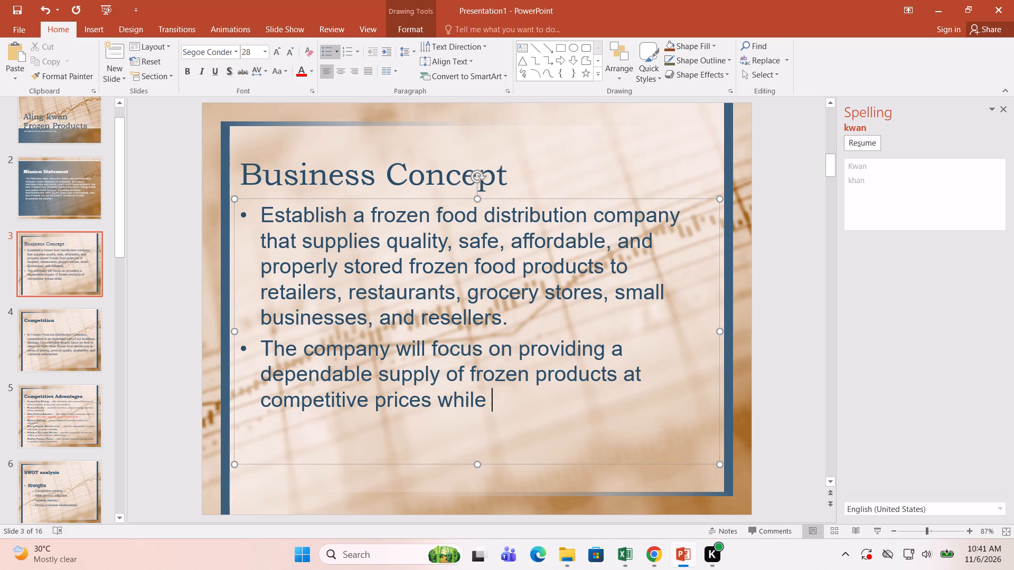
text(main)
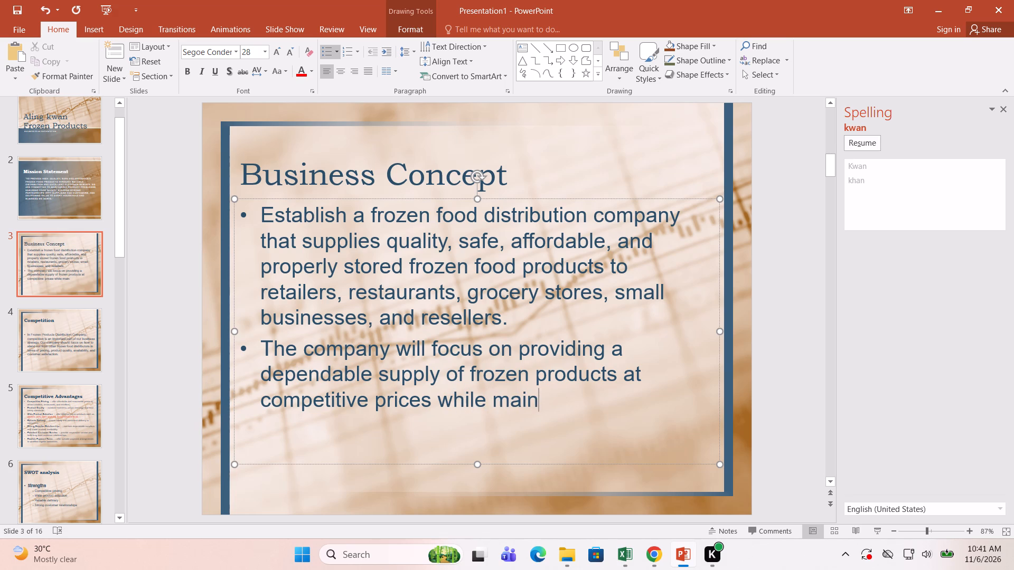
text(taining)
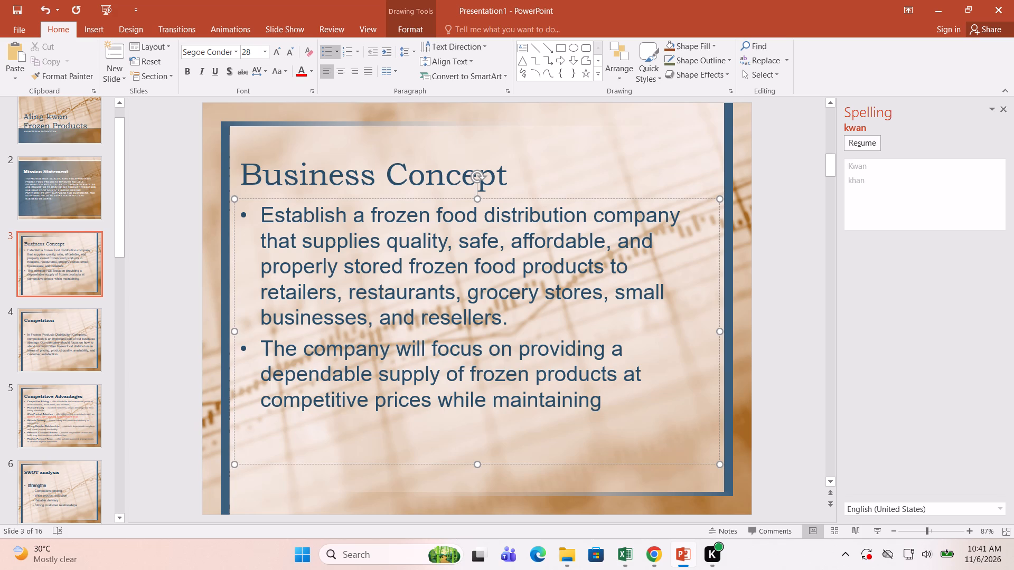
key(space)
text(product)
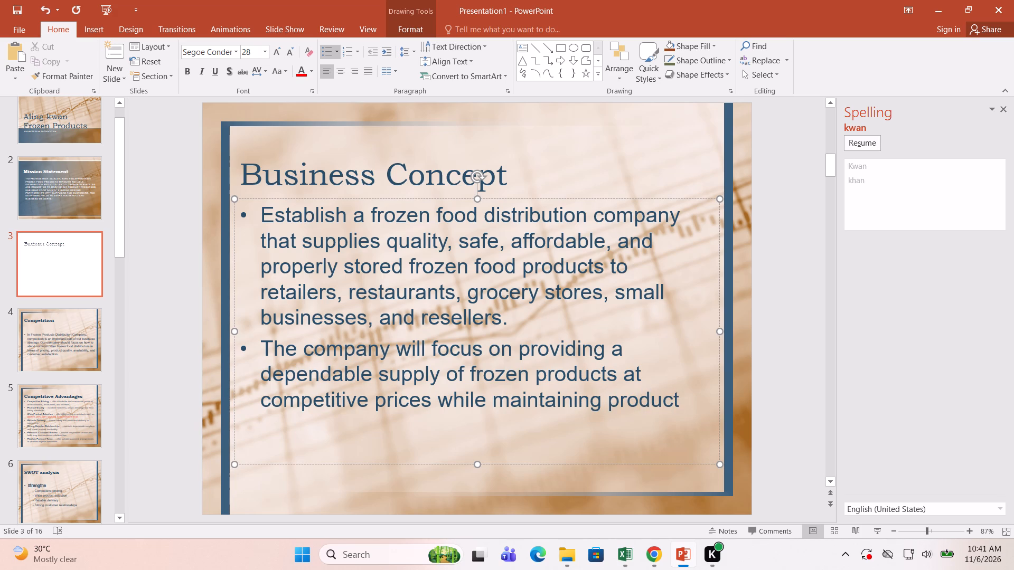
key(space)
text(quality)
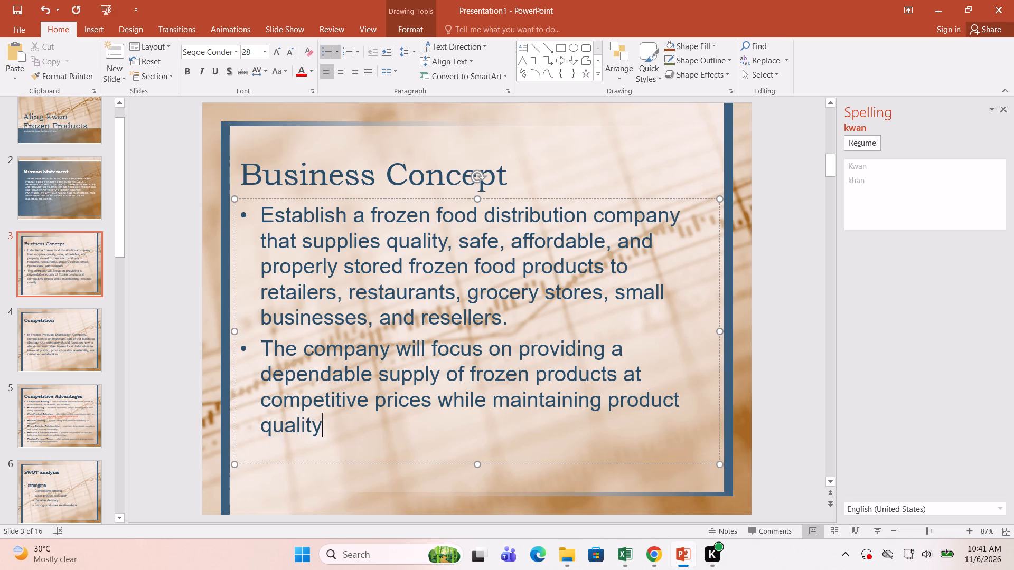
Extend the second Business Concept bullet with "through proper cold storage, inventory management".
key(space)
text(through)
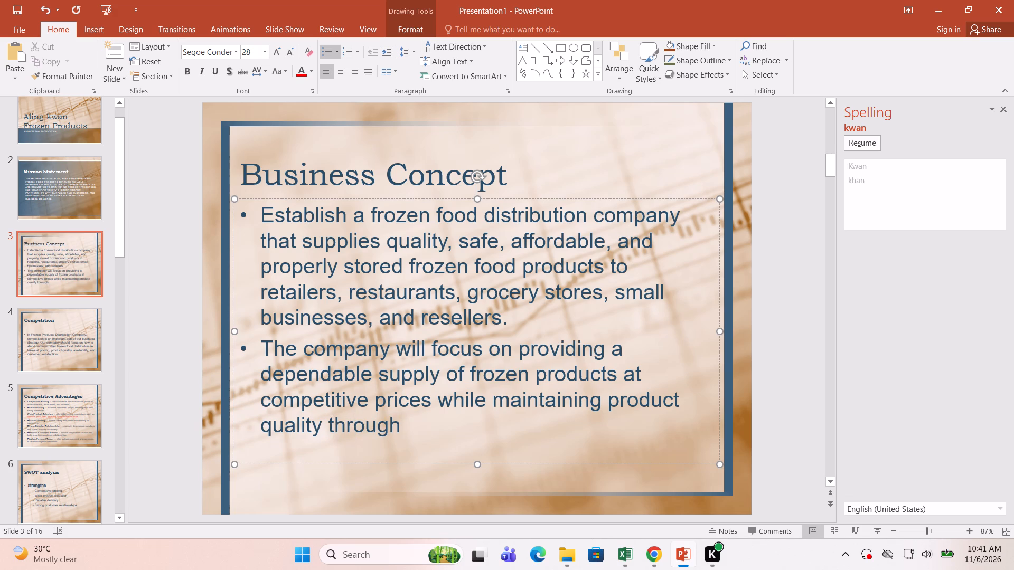
key(space)
text(proper)
key(space)
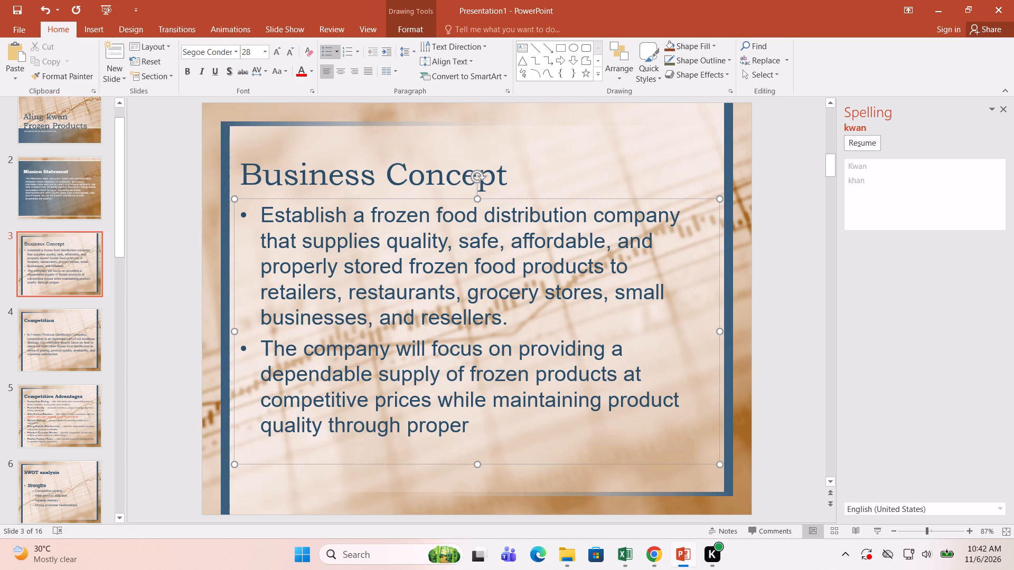
text(cold storage)
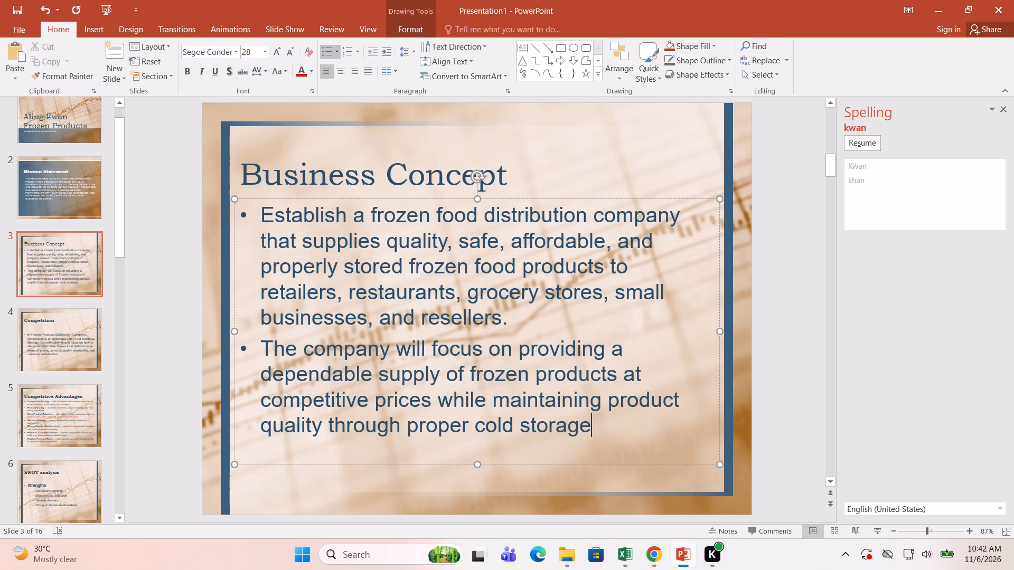
text(, inventory)
key(space)
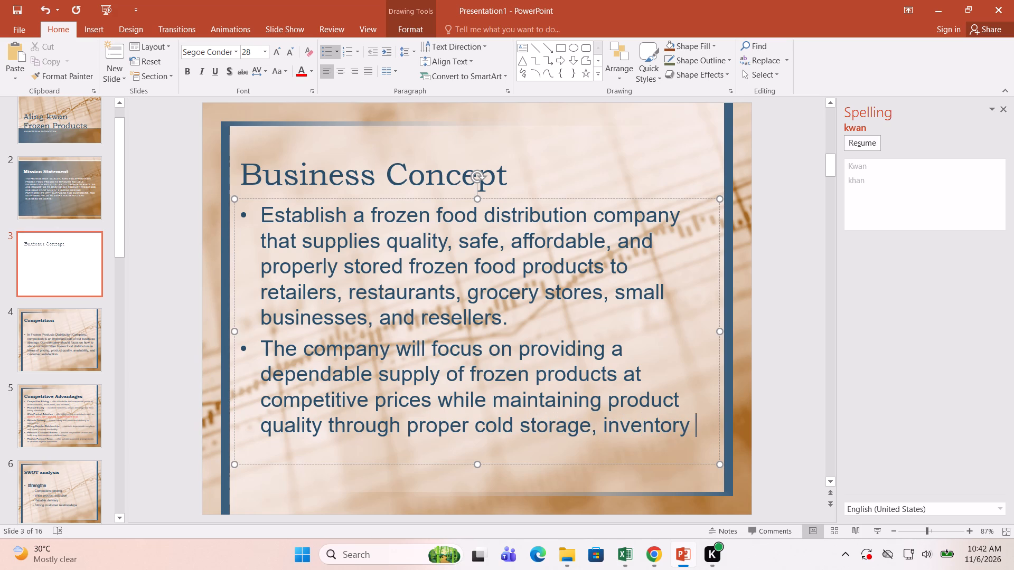
text(managemetn)
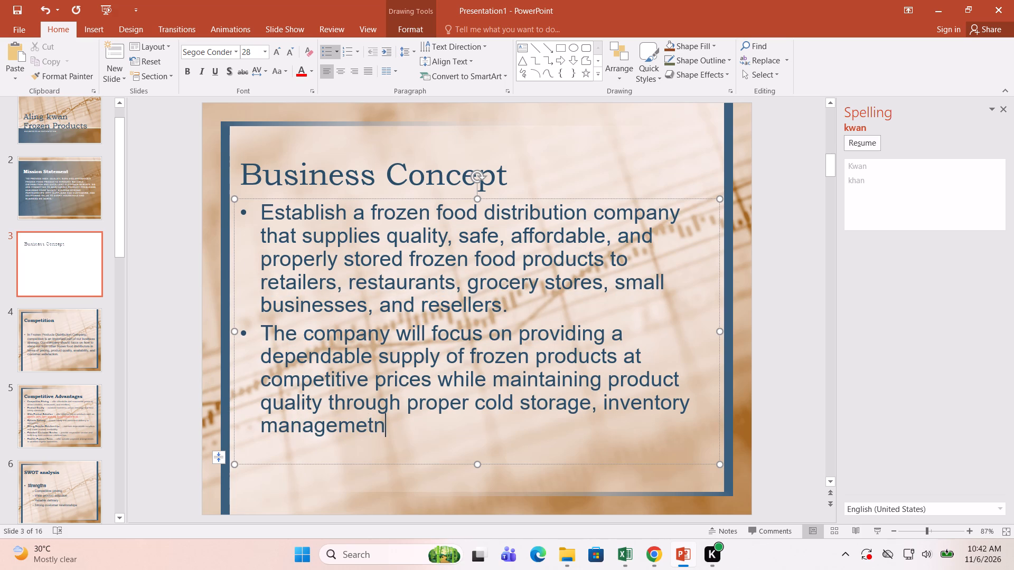
key(BackSpace)
key(BackSpace)
text(nt)
key(space)
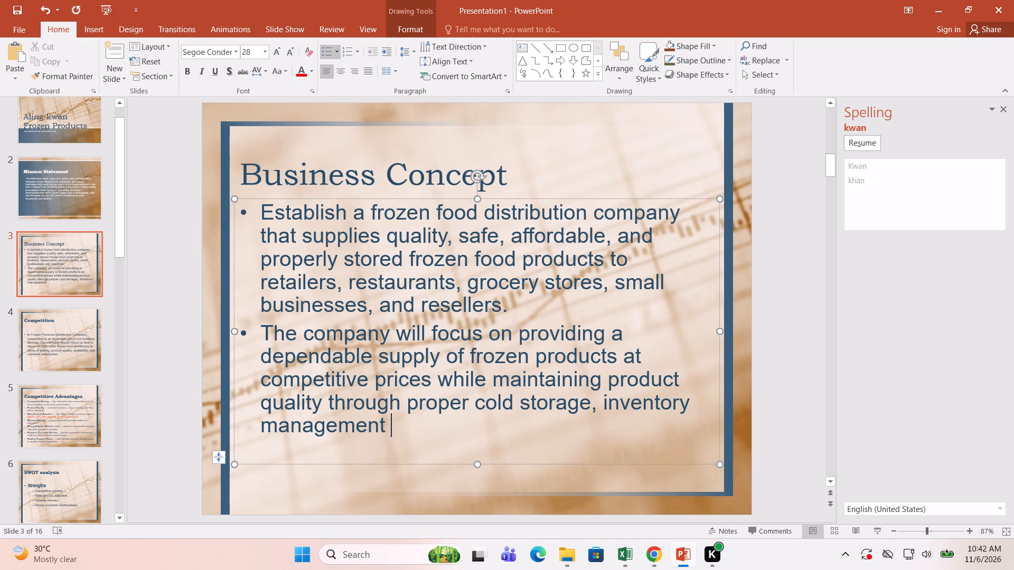
Finish the second Business Concept bullet with ", and efficient delivery.".
key(BackSpace)
text(, and)
key(space)
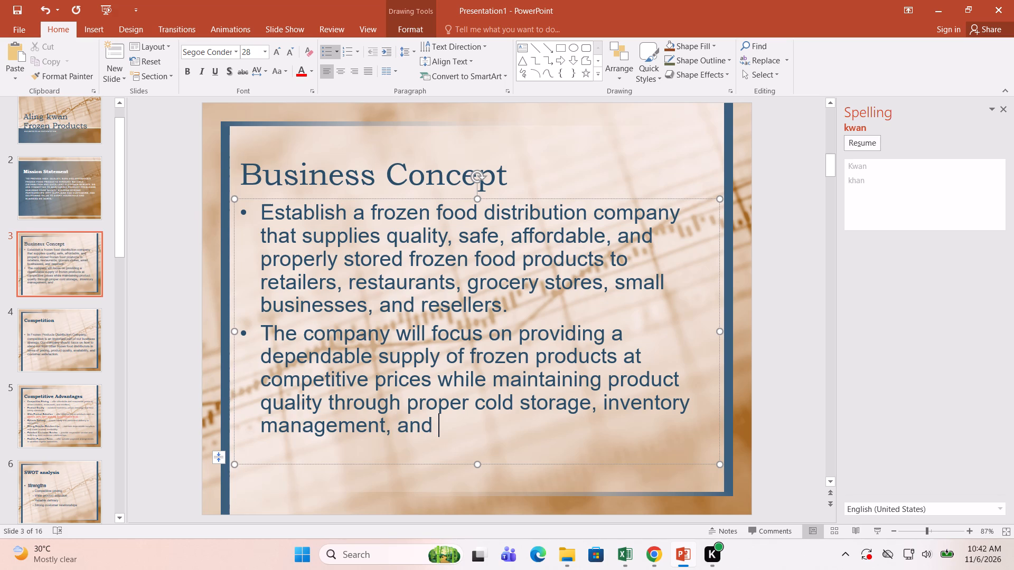
text(efficient)
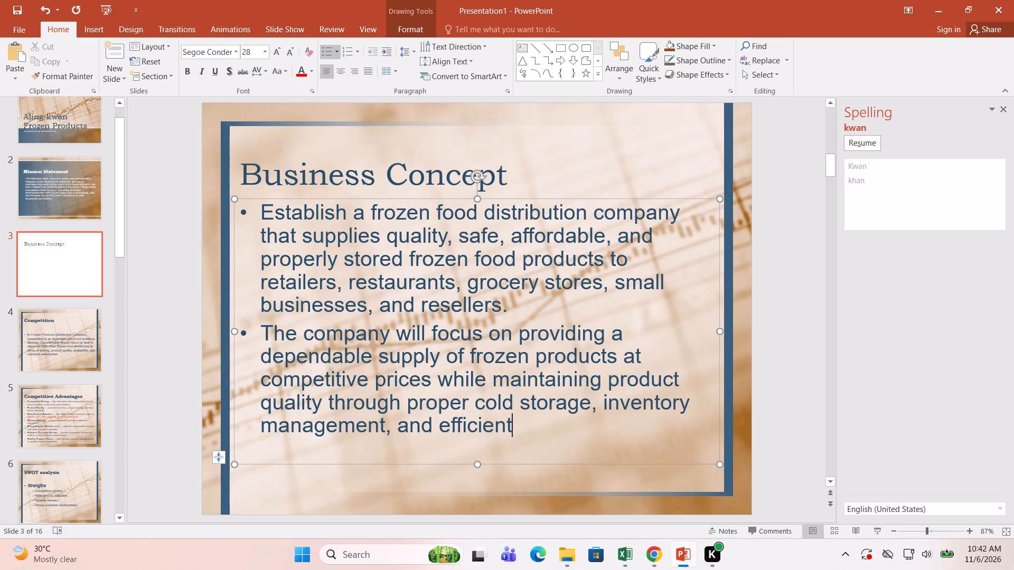
key(space)
text(delivery)
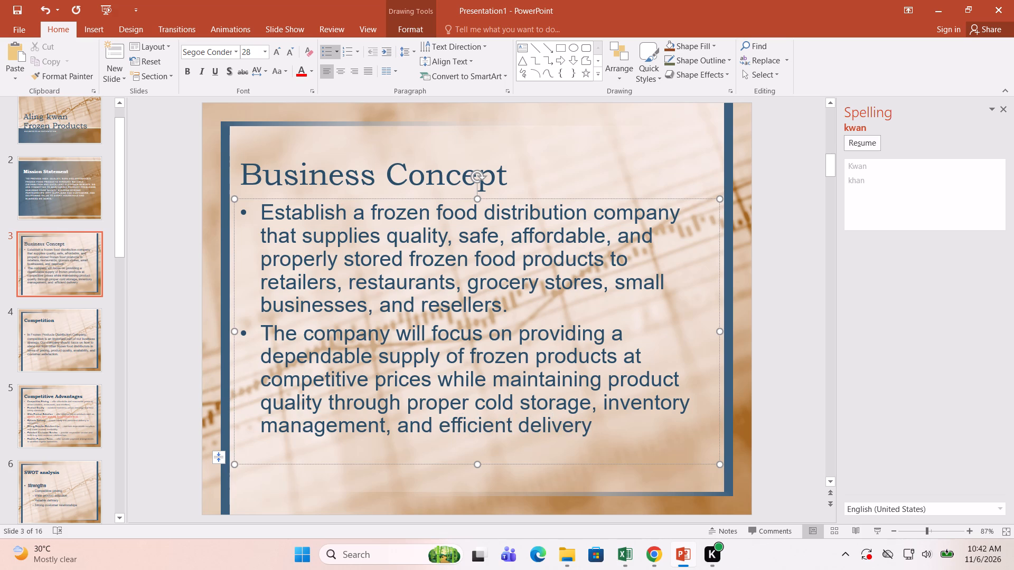
key(period)
Move the Business Concept bullet text box slightly lower, away from the slide title.
drag(622, 198, 622, 206)
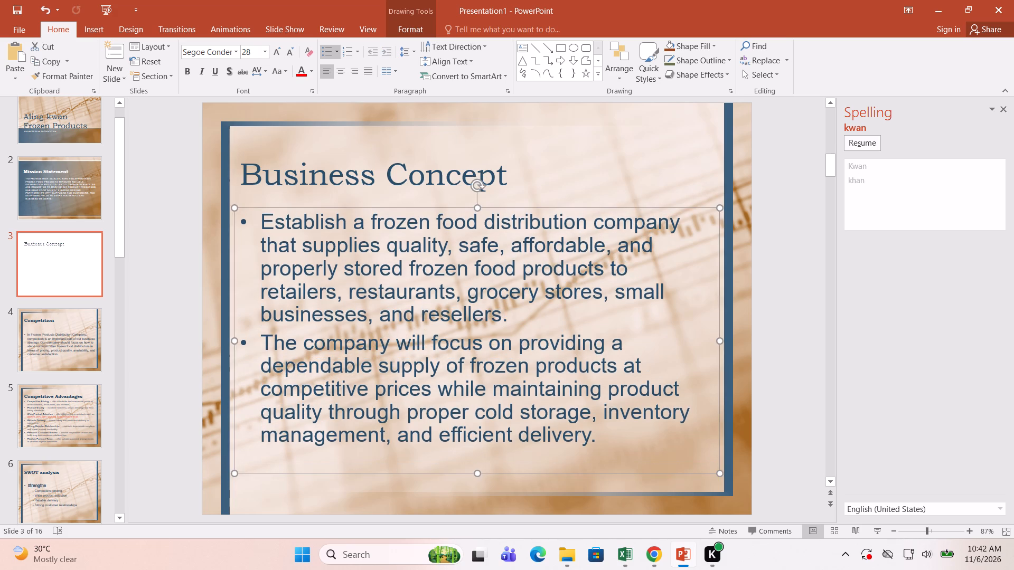
click(636, 163)
click(616, 349)
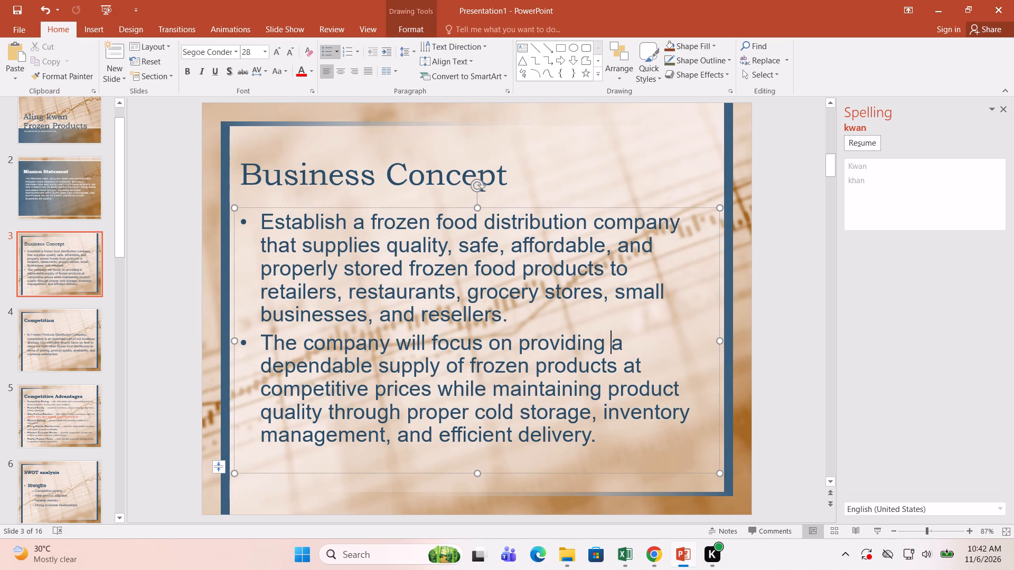
Make the "Business Concept" slide title bold.
drag(506, 183, 326, 182)
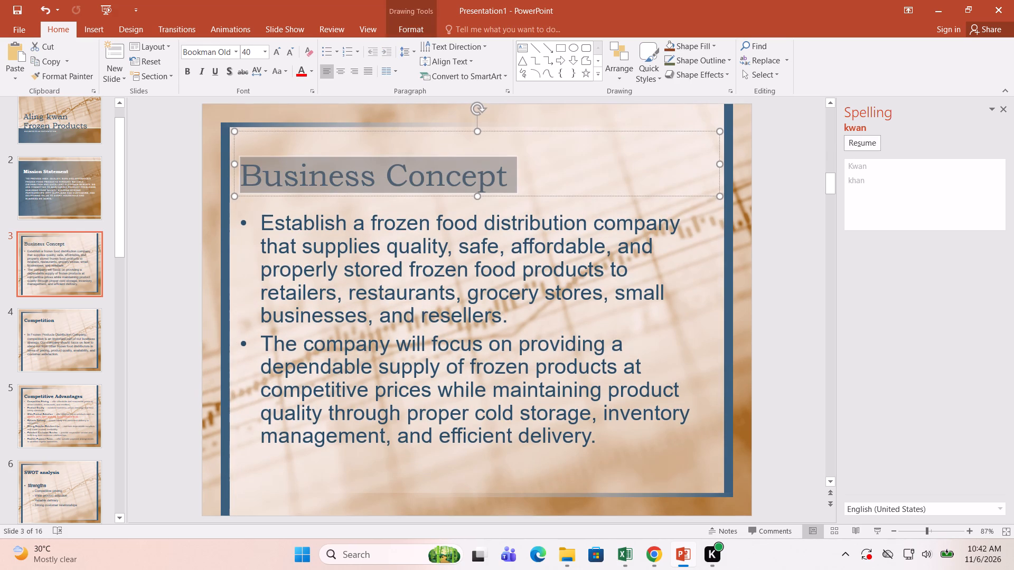
key(ctrl+b)
click(529, 281)
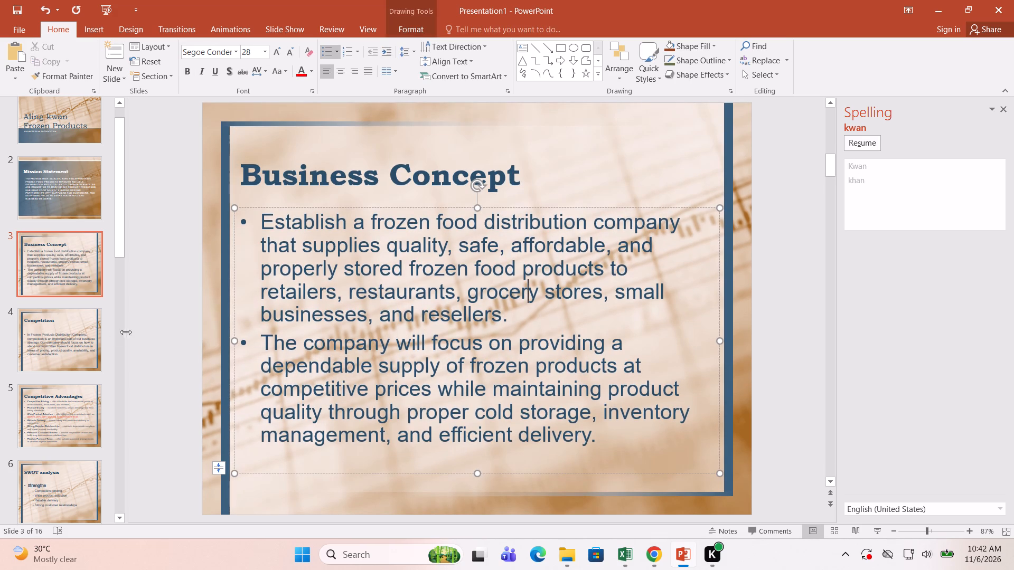
Compare the Business Concept slide with the Competition slide and review the opening slides up to the title slide.
click(72, 326)
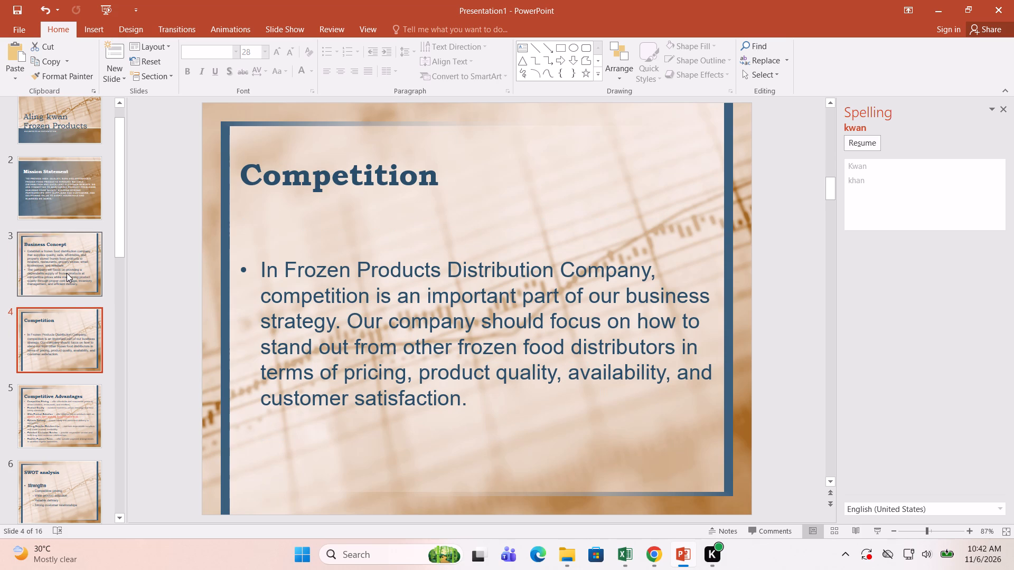
click(66, 273)
key(Down)
key(Up)
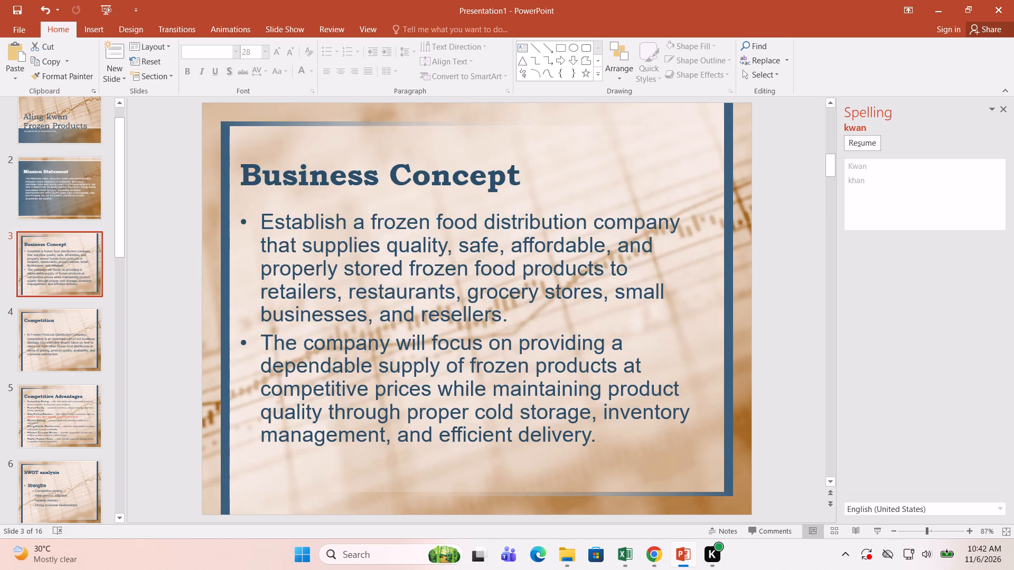
key(Up)
key(Up)
key(Up)
key(Down)
key(Up)
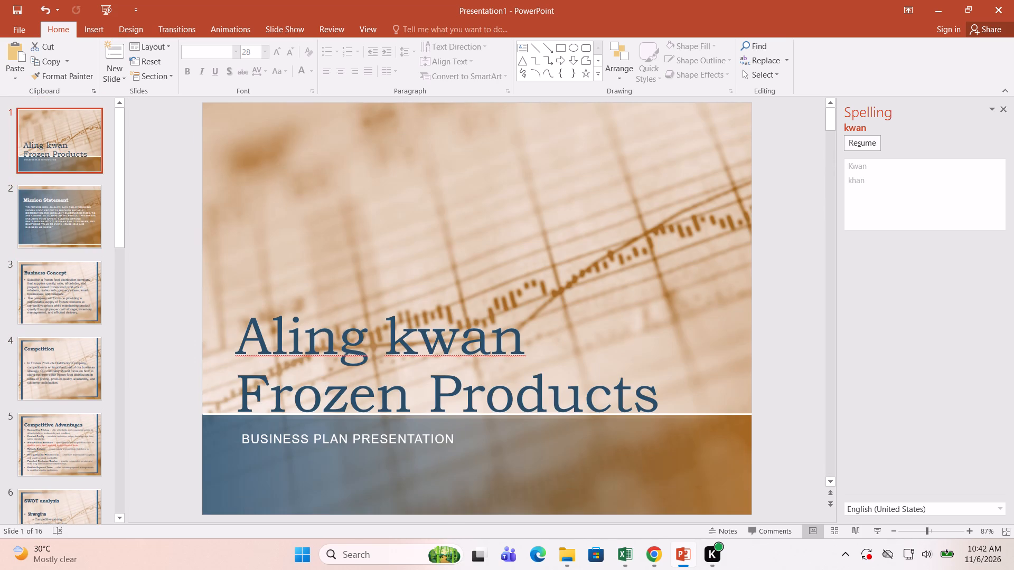
key(Down)
key(Up)
key(Down)
key(Up)
Copy the Mission Statement slide and place the copy directly after the original, before the Business Concept slide.
key(Down)
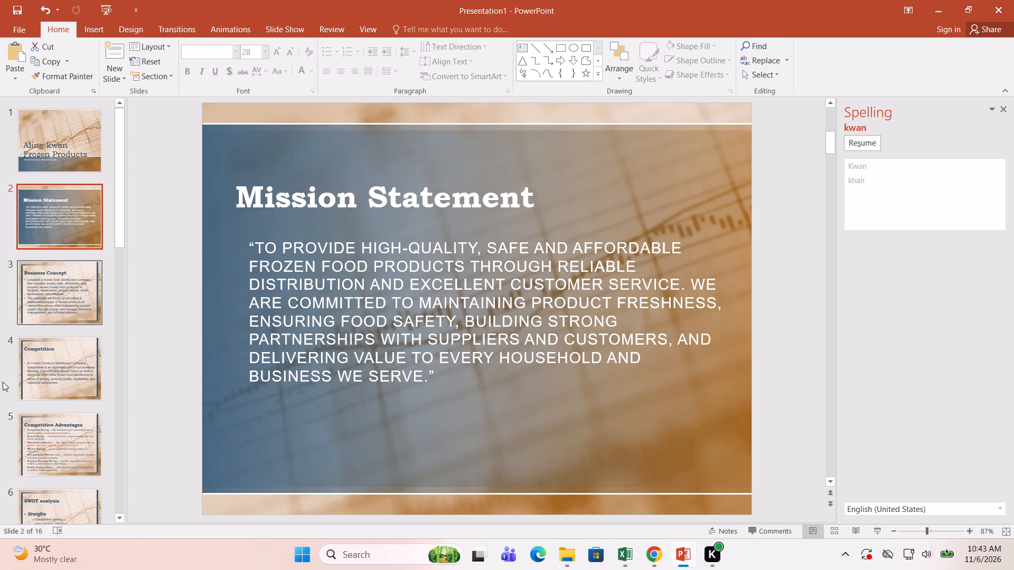
right_click(65, 206)
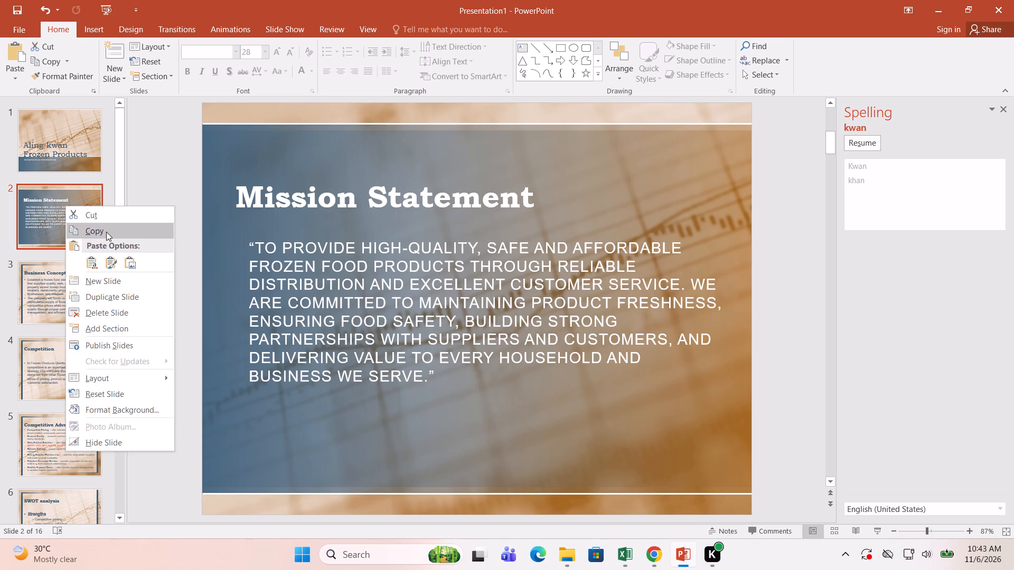
click(106, 232)
right_click(63, 279)
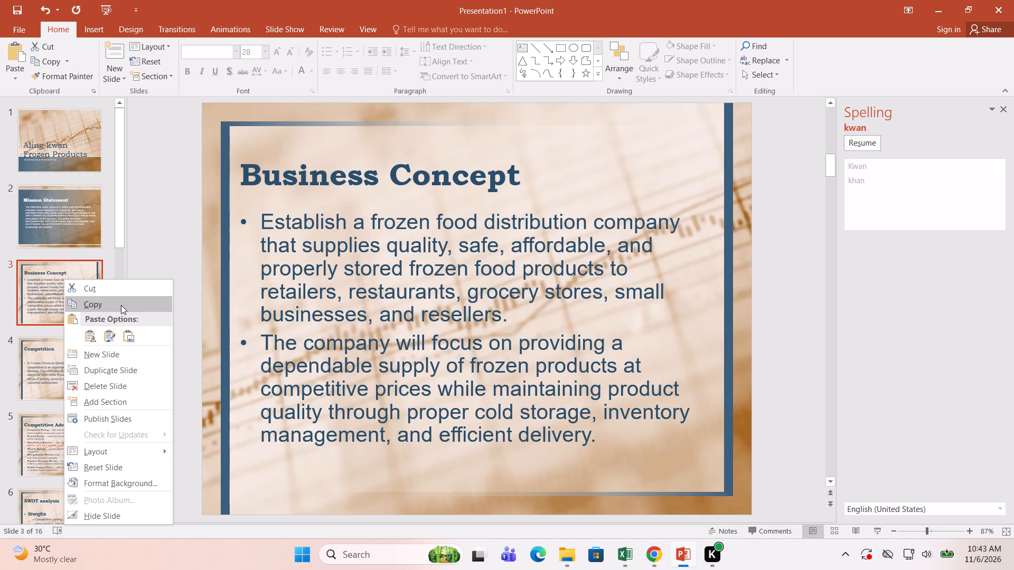
click(96, 328)
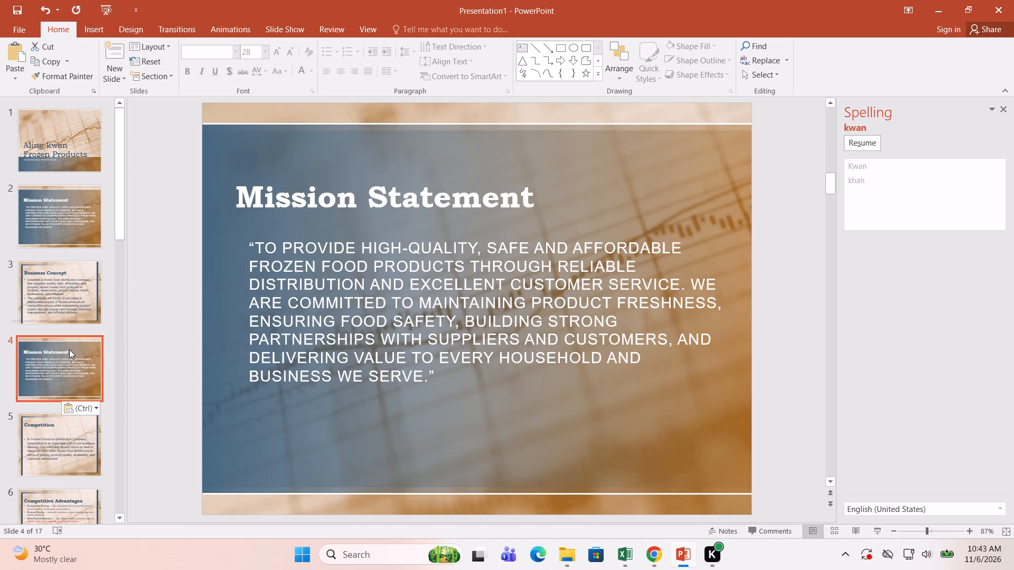
drag(70, 349, 63, 260)
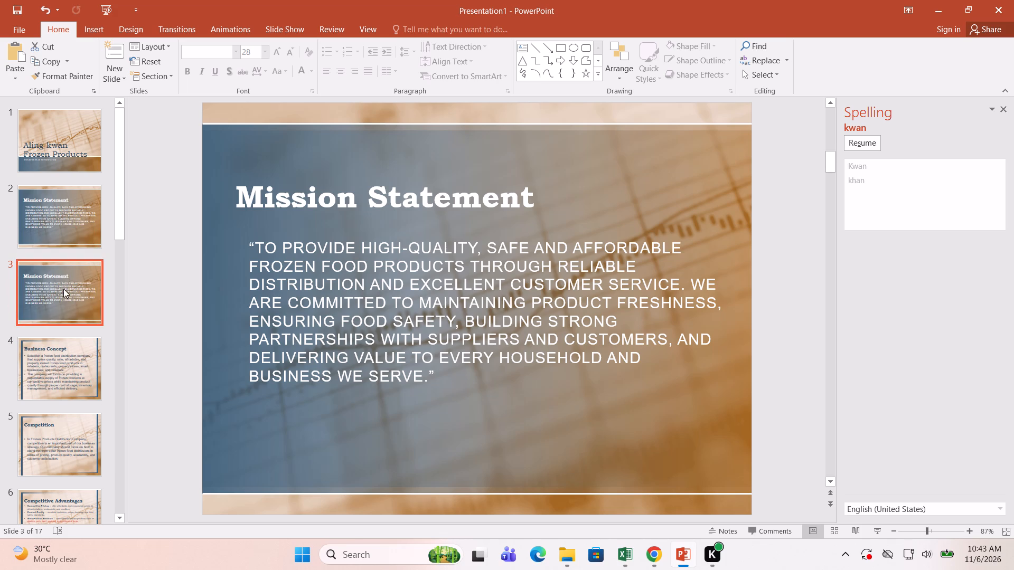
click(67, 289)
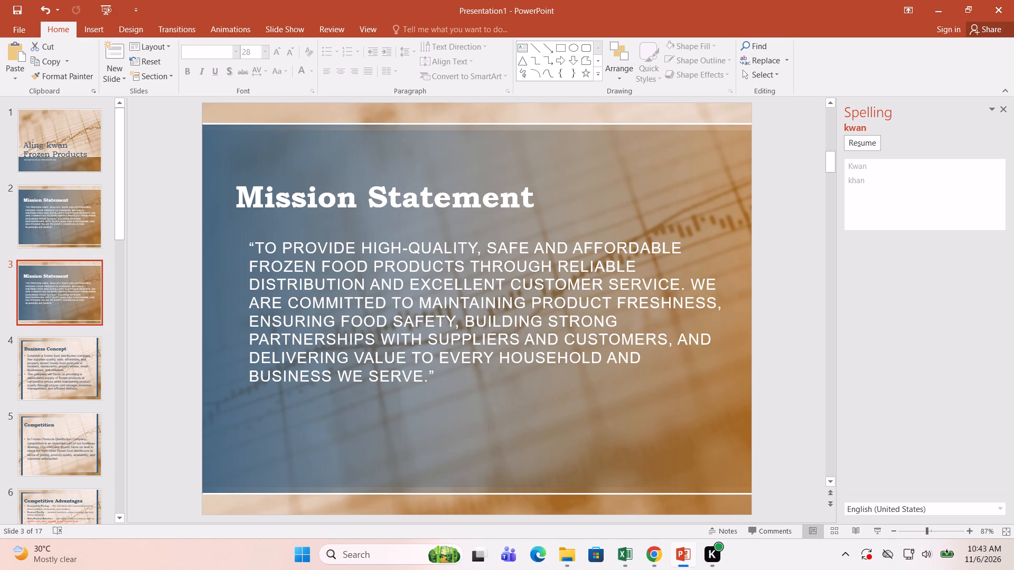
Replace the word "provide" with "deliver" in the mission statement text on slide 2.
scroll(435, 245, up, 2)
scroll(437, 249, down, 1)
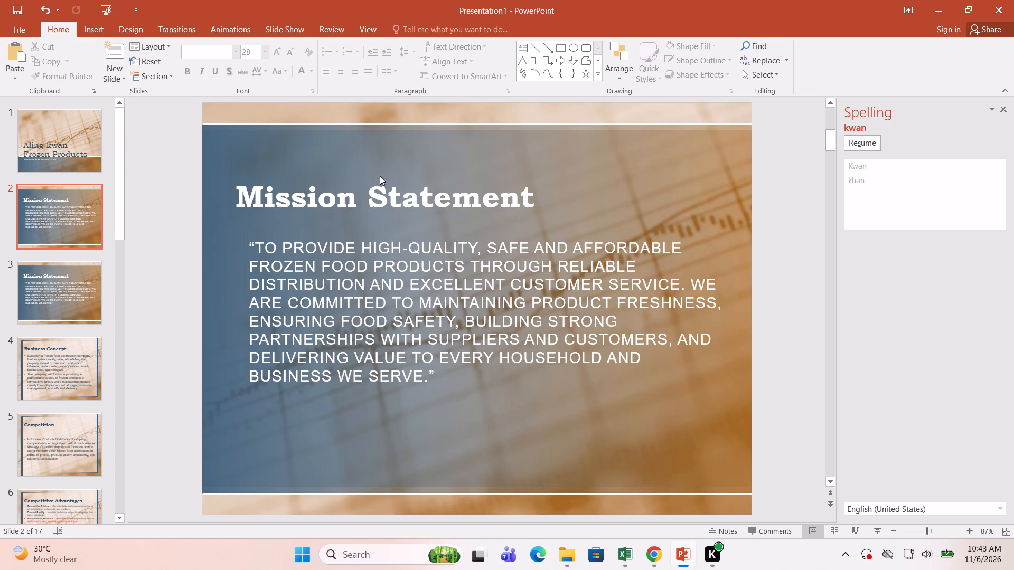
drag(354, 248, 313, 248)
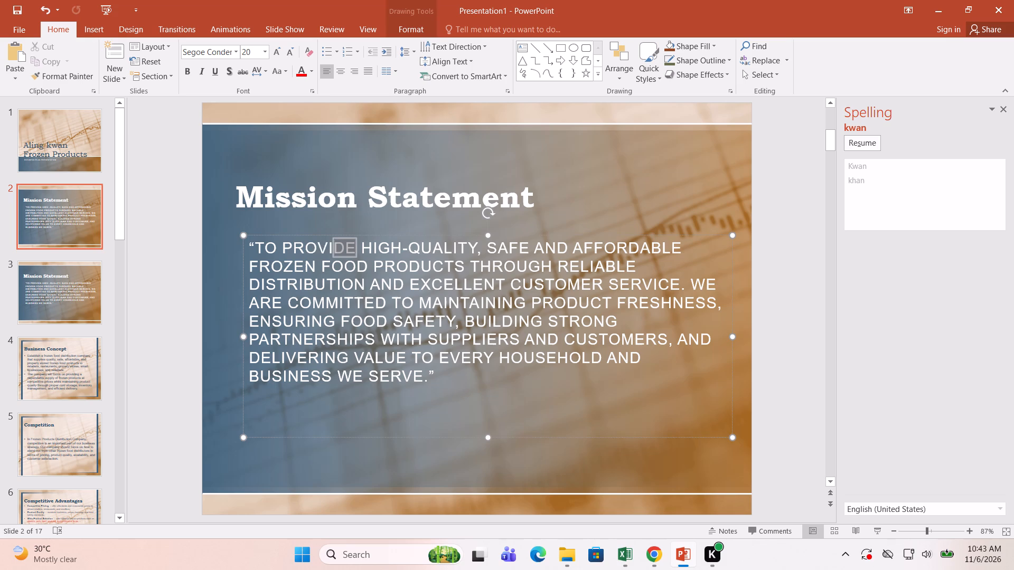
drag(313, 248, 285, 252)
text(deli)
text(ver)
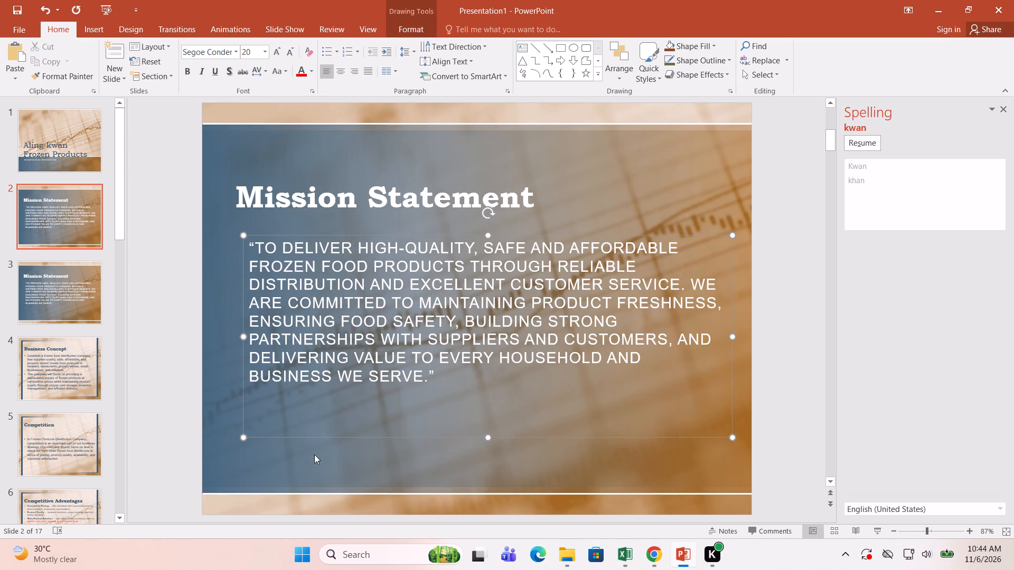
Replace everything after "To deliver" in slide 2's mission statement with "quality frozen products".
drag(443, 368, 415, 249)
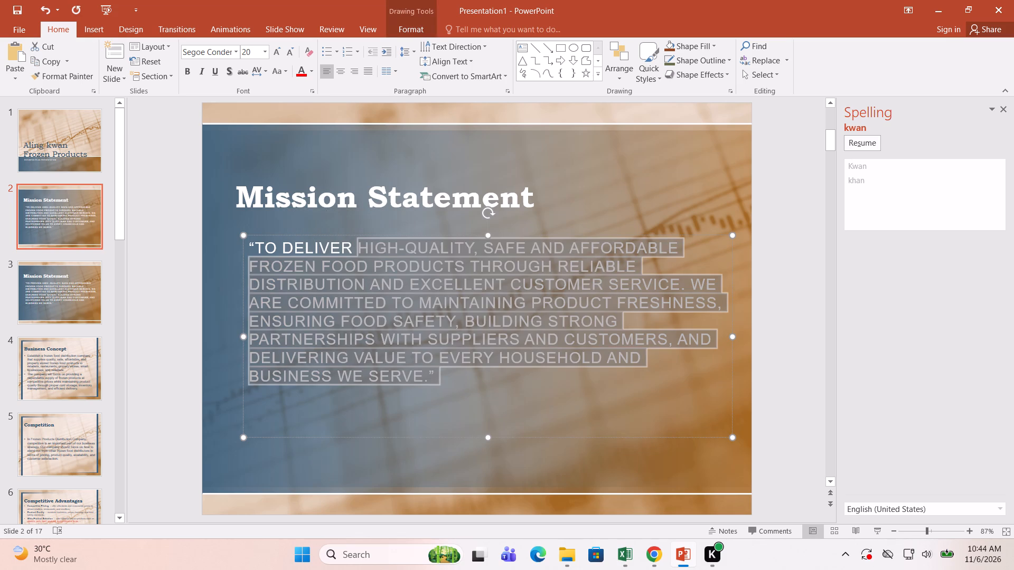
text(qualit)
key(y)
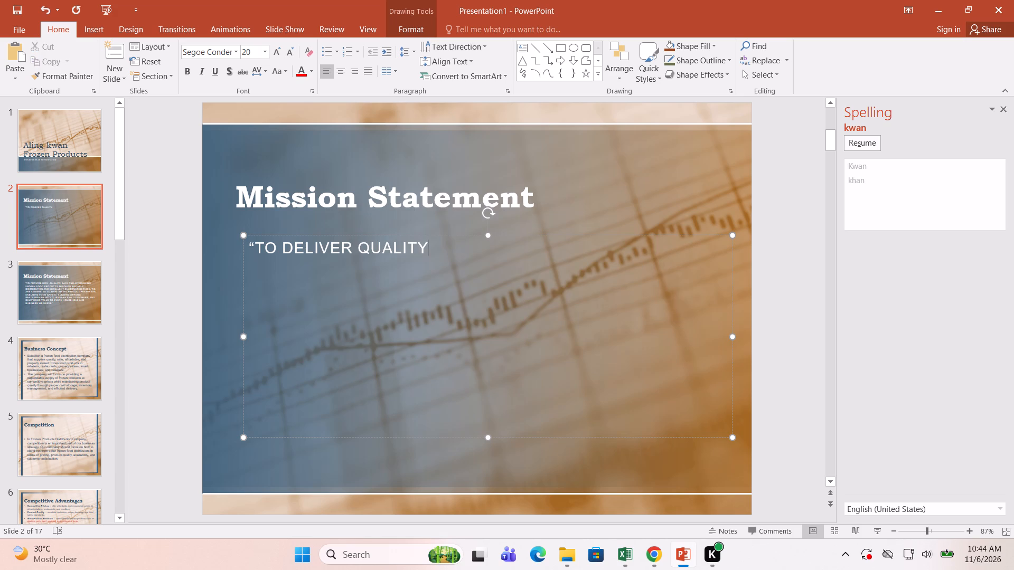
key(space)
text(fro)
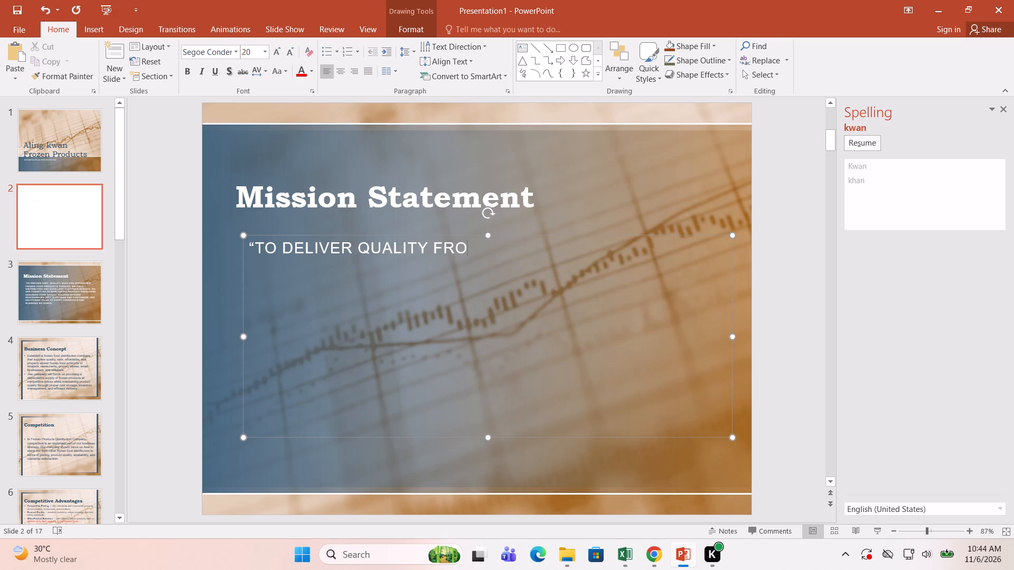
text(en)
key(space)
key(BackSpace)
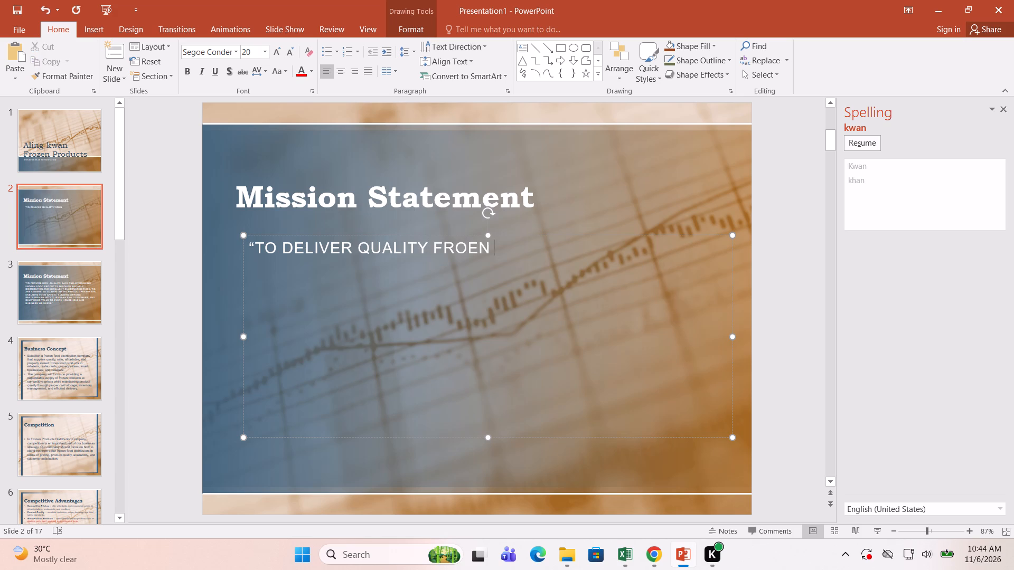
key(BackSpace)
key(BackSpace)
text(zen)
key(space)
text(products)
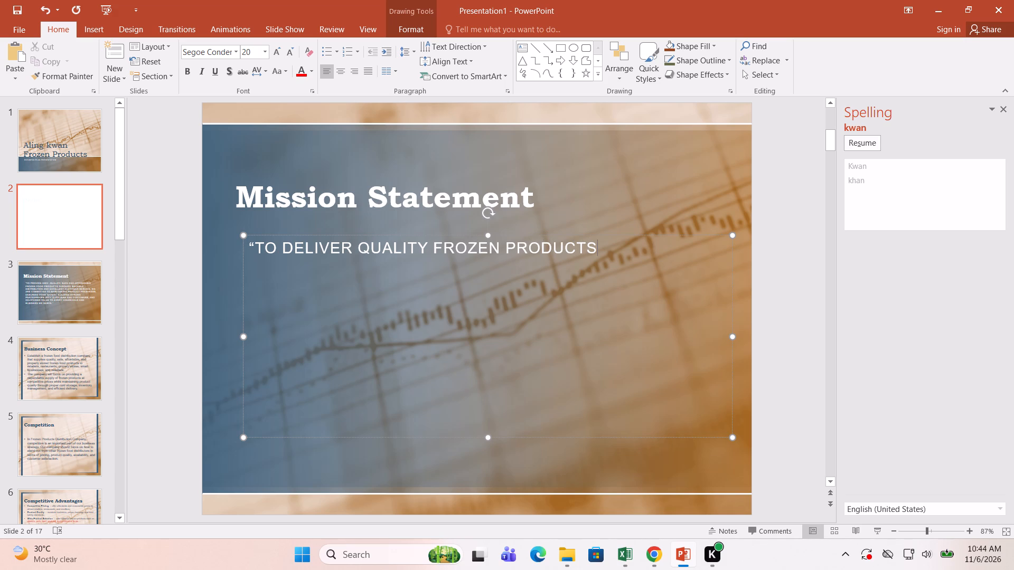
Continue the mission statement with "with freshness, reliability, affordability, and excellent service".
key(space)
text(with freshness)
text(, reliability)
text(, affordability)
text(,)
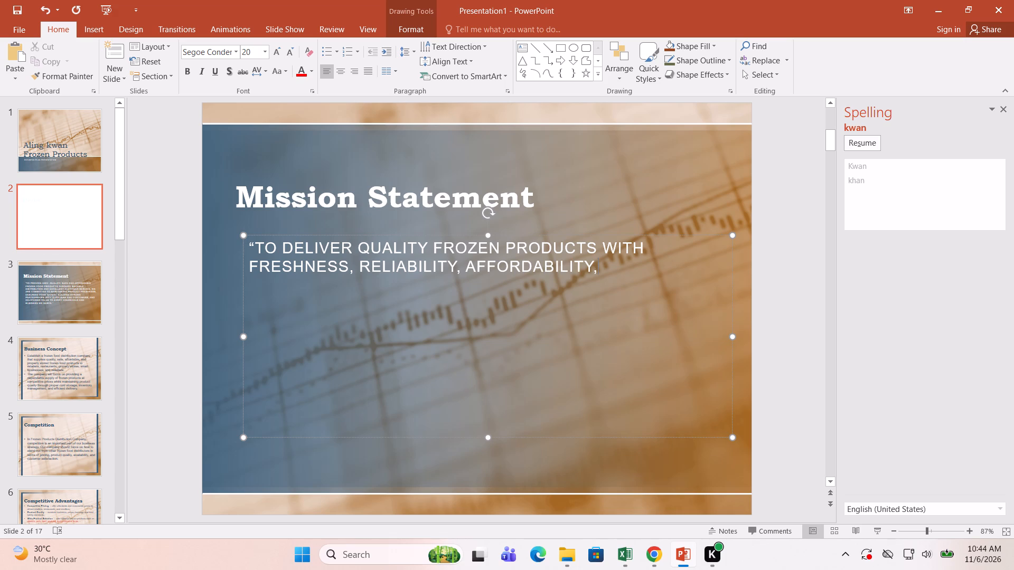
key(space)
text(and)
key(space)
text(excellent)
key(space)
text(service)
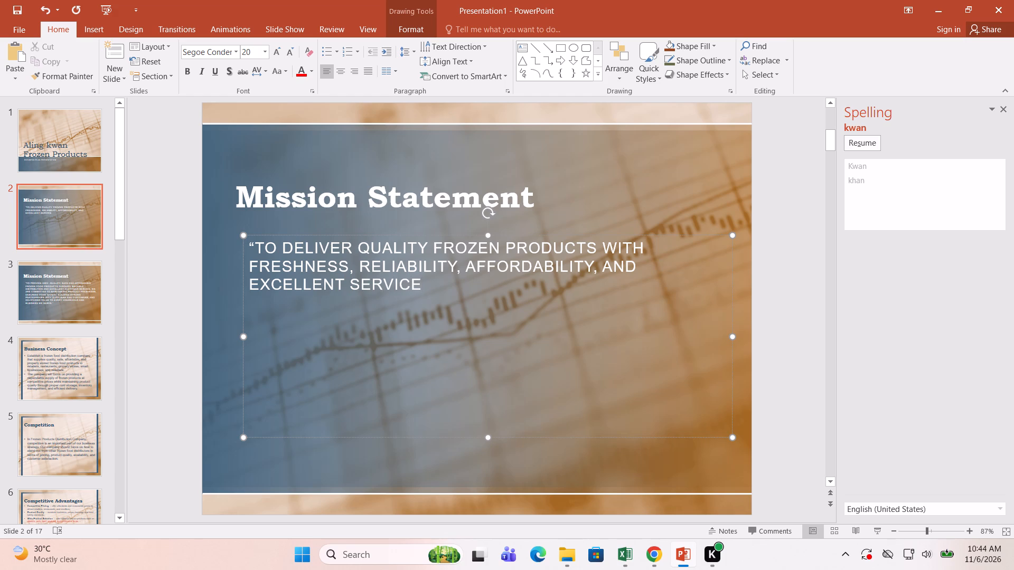
Continue the mission statement with ", bringing convenience and satisfaction to every customer".
text(, bringing)
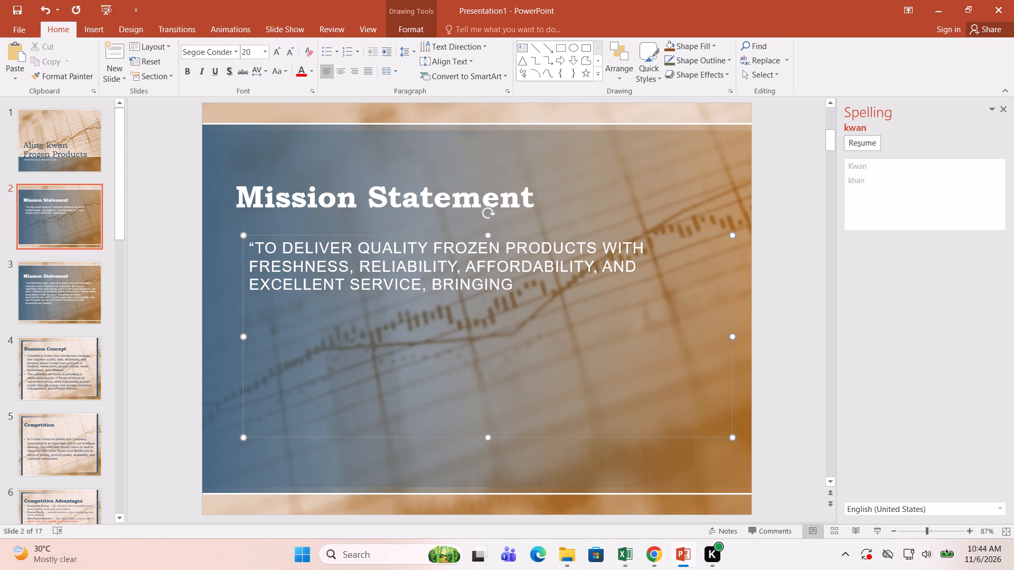
key(space)
text(conc)
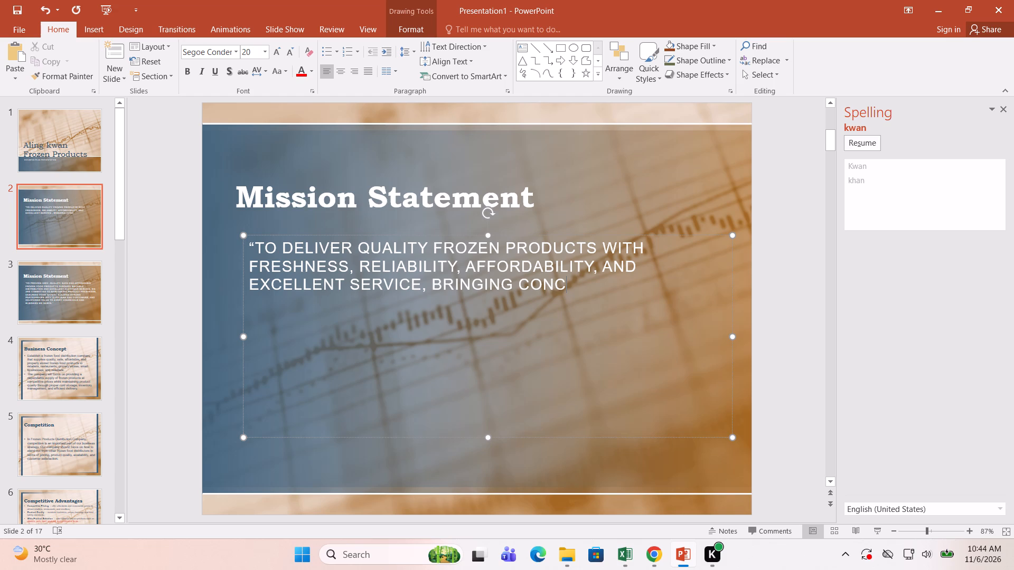
key(BackSpace)
text(venience)
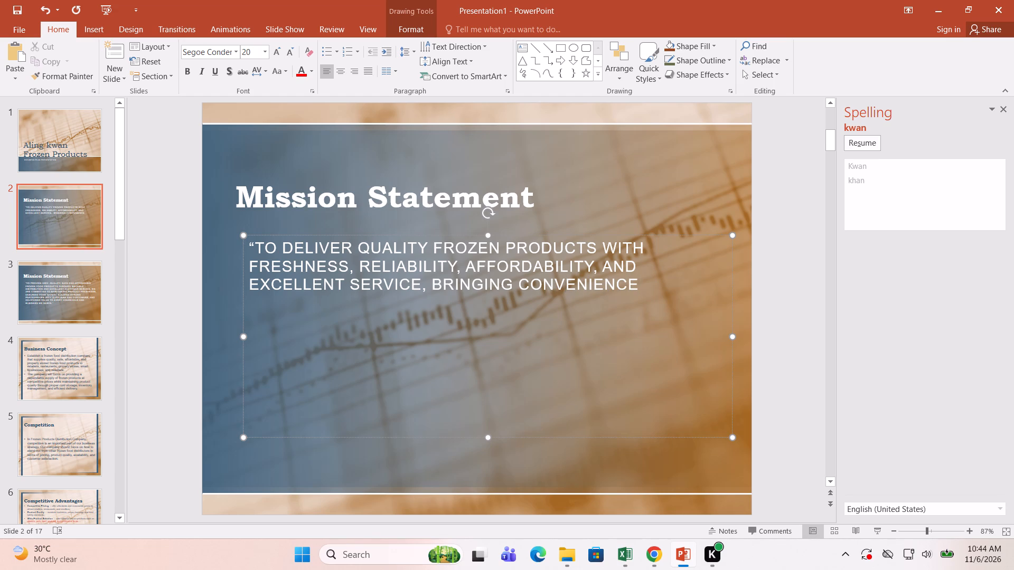
text(and)
key(space)
key(BackSpace)
key(BackSpace)
key(BackSpace)
key(BackSpace)
key(space)
text(nad)
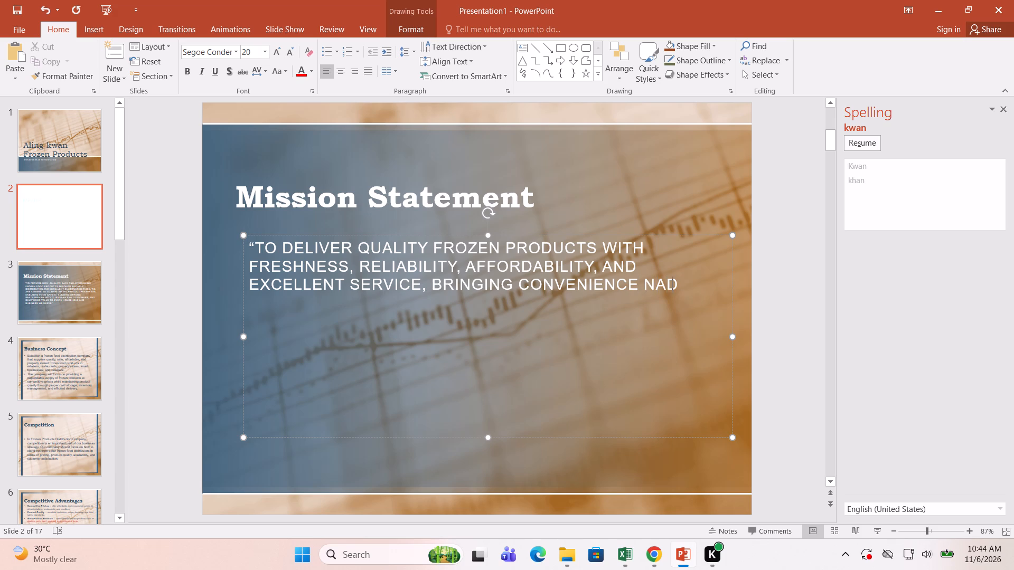
key(space)
key(BackSpace)
key(BackSpace)
key(BackSpace)
key(BackSpace)
text(and)
key(space)
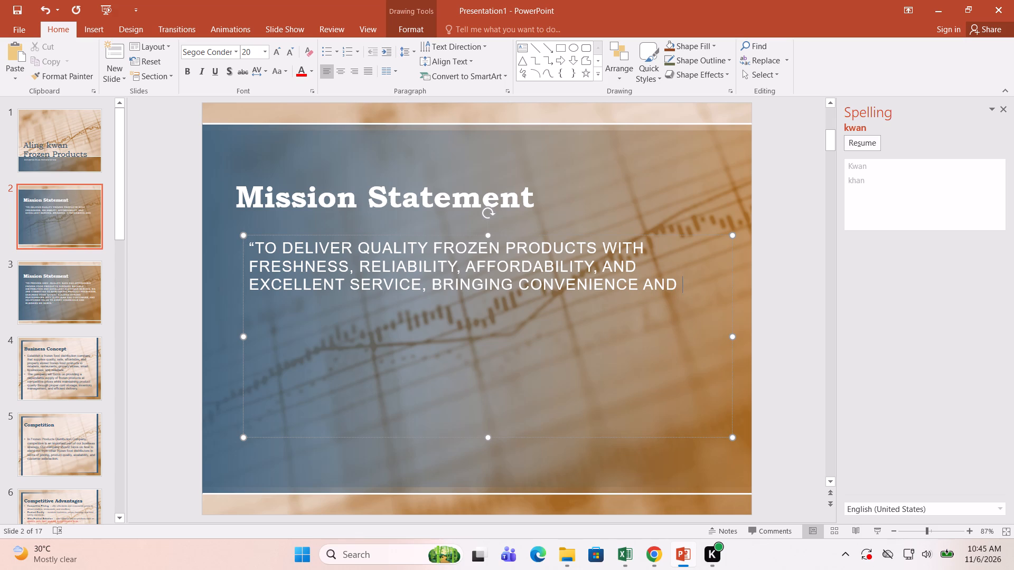
text(satisfaction)
key(space)
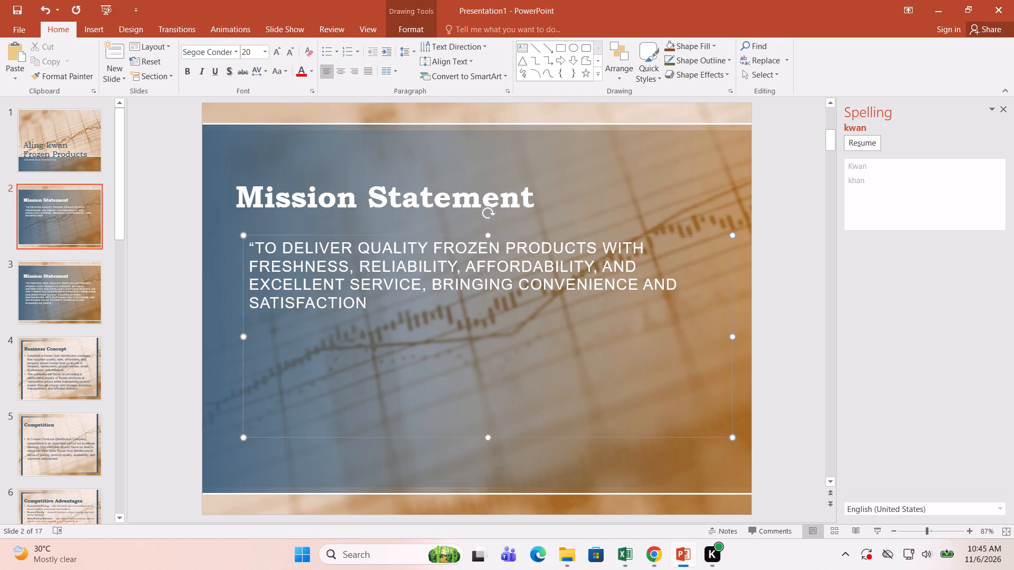
text(to every customer)
Shorten the mission statement text box from its bottom edge so it ends just below the four lines of text.
click(490, 357)
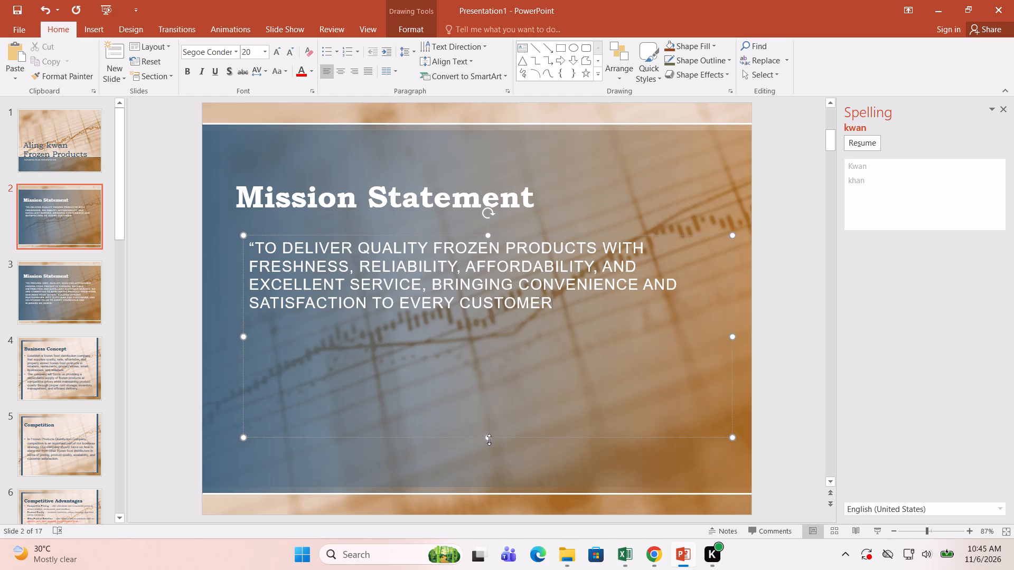
drag(489, 438, 499, 329)
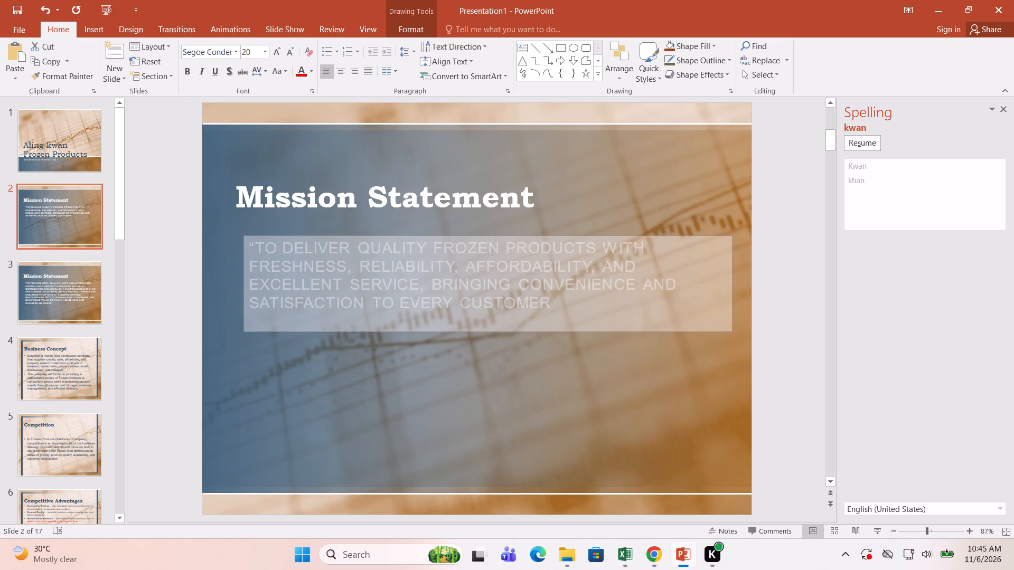
drag(499, 329, 499, 325)
click(528, 406)
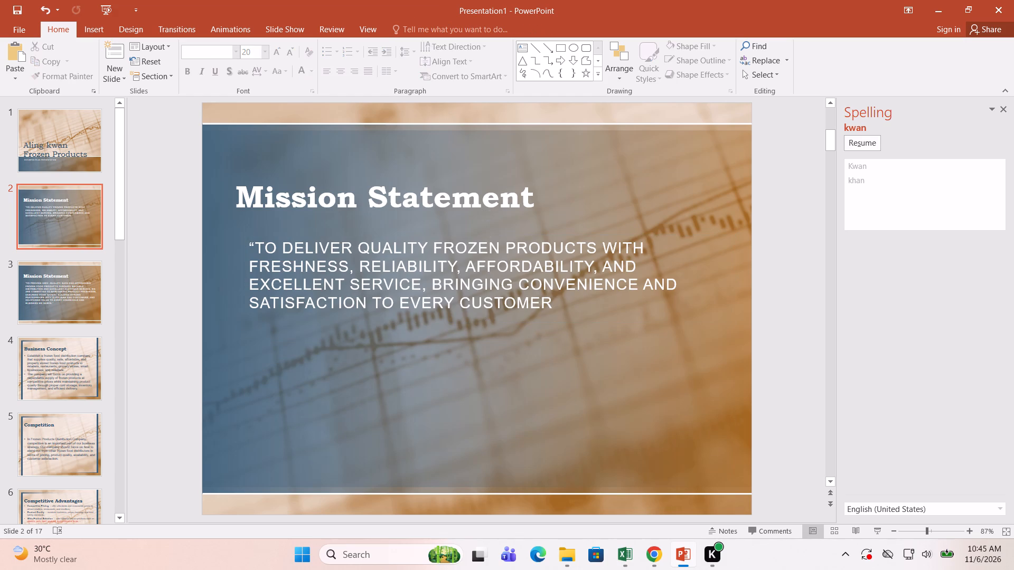
End the mission statement with a period and a closing quotation mark after "customer".
double_click(557, 306)
text(.")
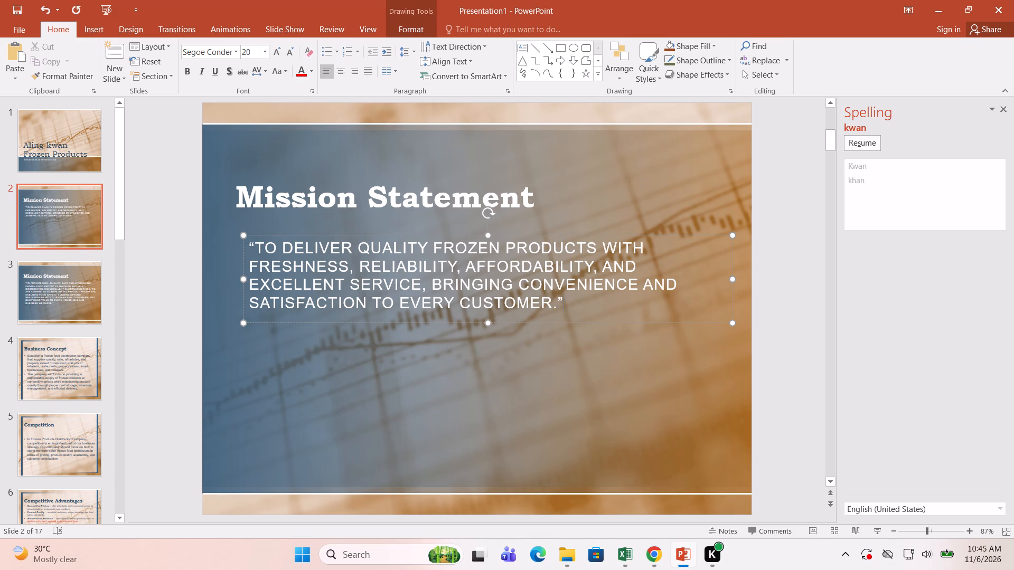
click(501, 372)
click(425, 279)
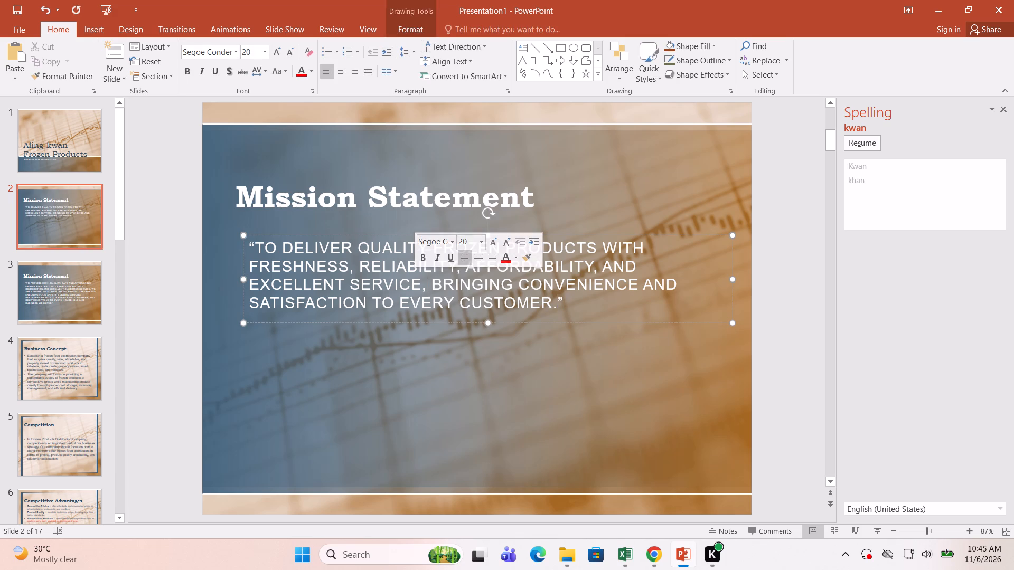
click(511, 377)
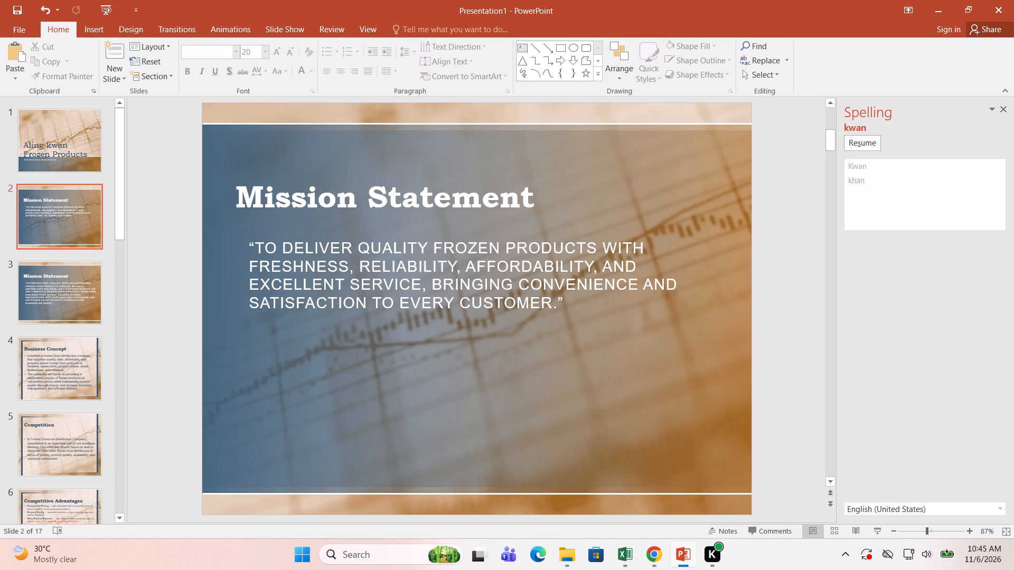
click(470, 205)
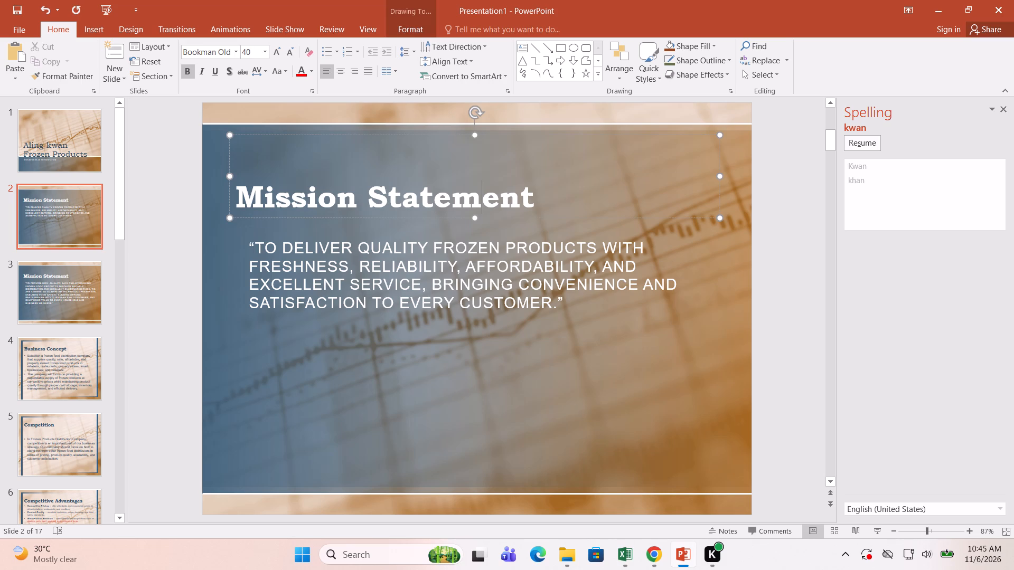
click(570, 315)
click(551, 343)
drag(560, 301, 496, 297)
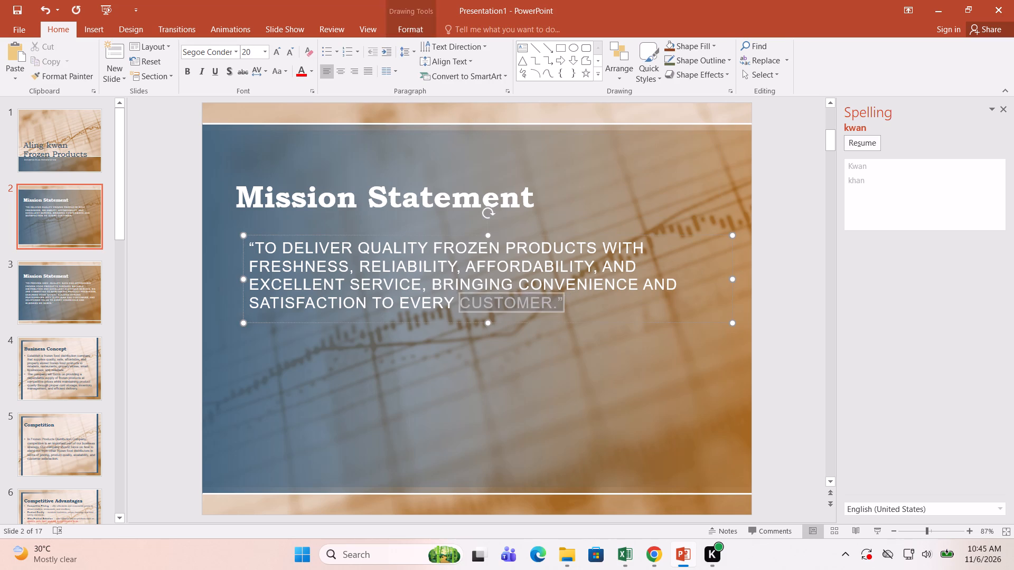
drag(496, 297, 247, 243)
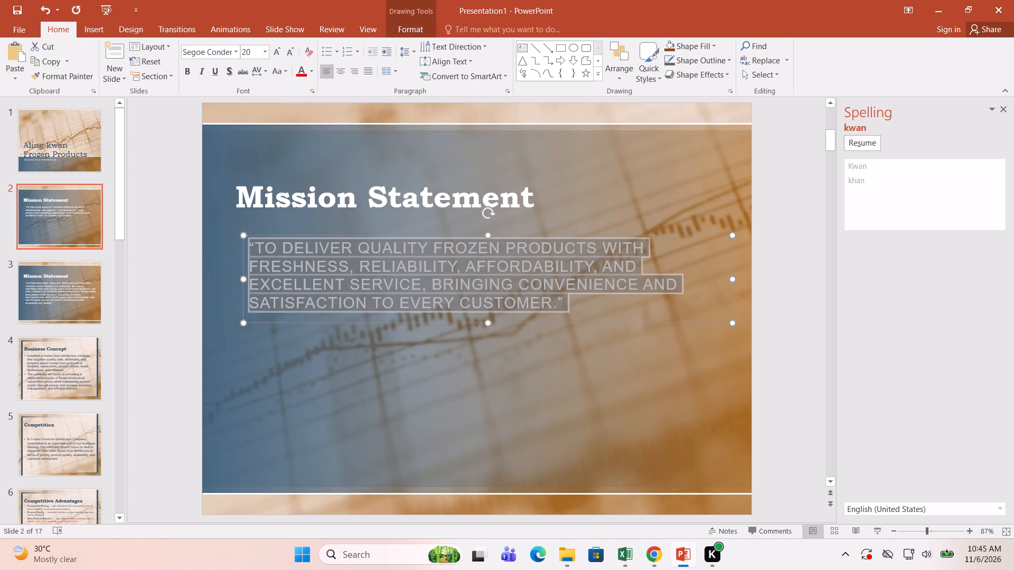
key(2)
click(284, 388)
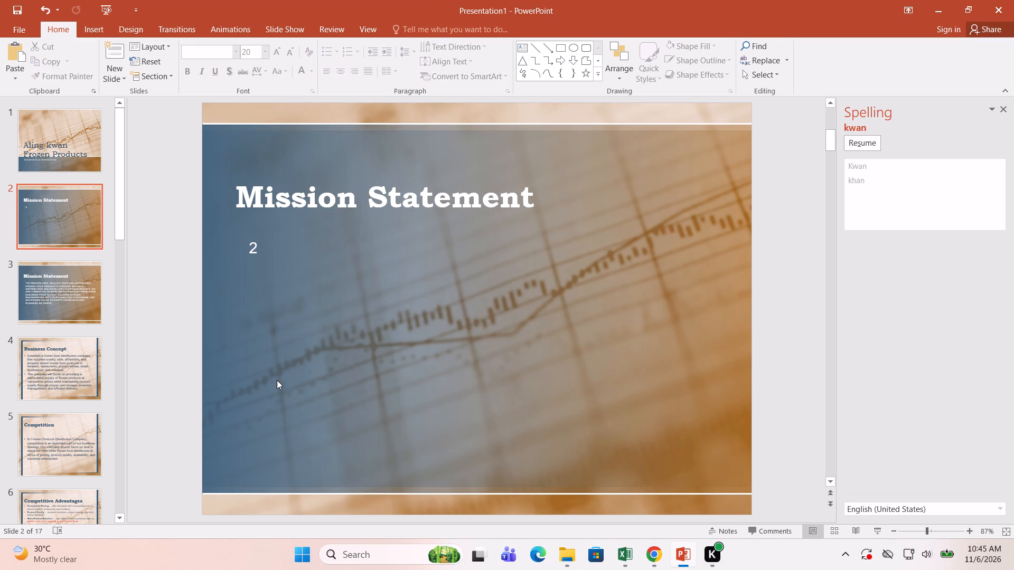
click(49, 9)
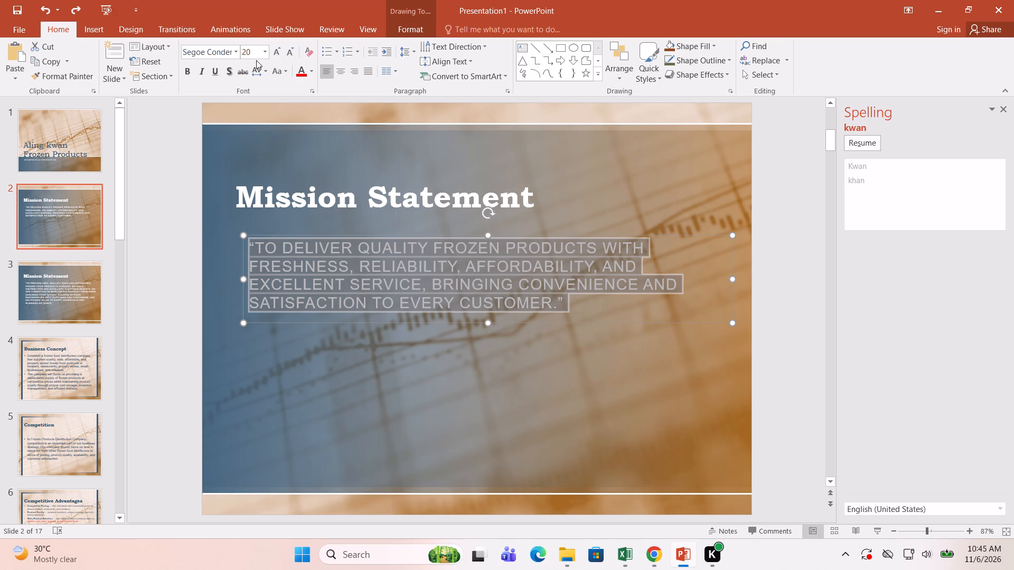
Set the font size of the whole mission statement text on slide 2 to 28.
click(258, 55)
text(28)
key(Return)
click(496, 403)
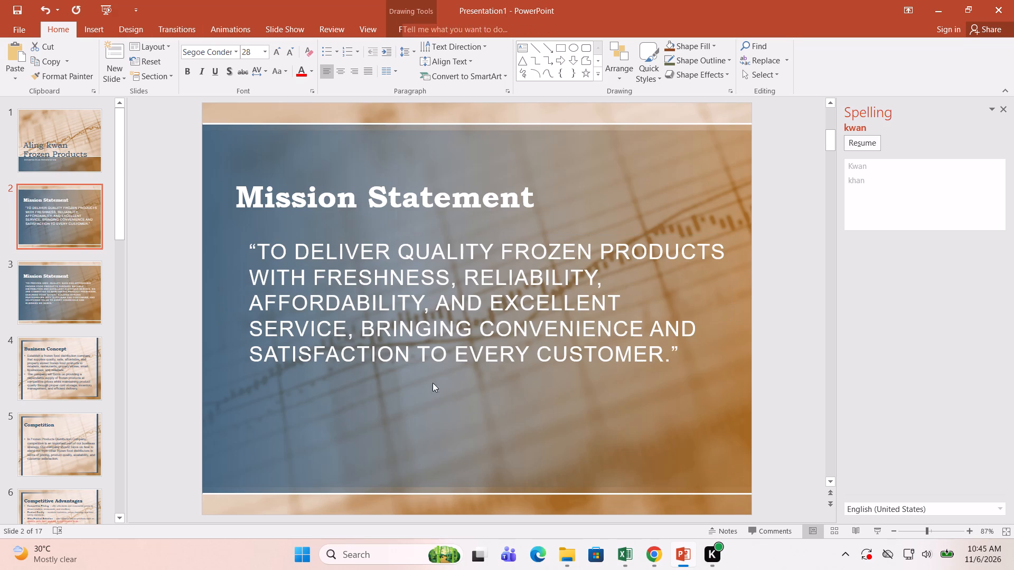
click(497, 412)
Delete slide 3, the duplicate Mission Statement slide that still has the longer "To provide" text.
scroll(475, 381, down, 1)
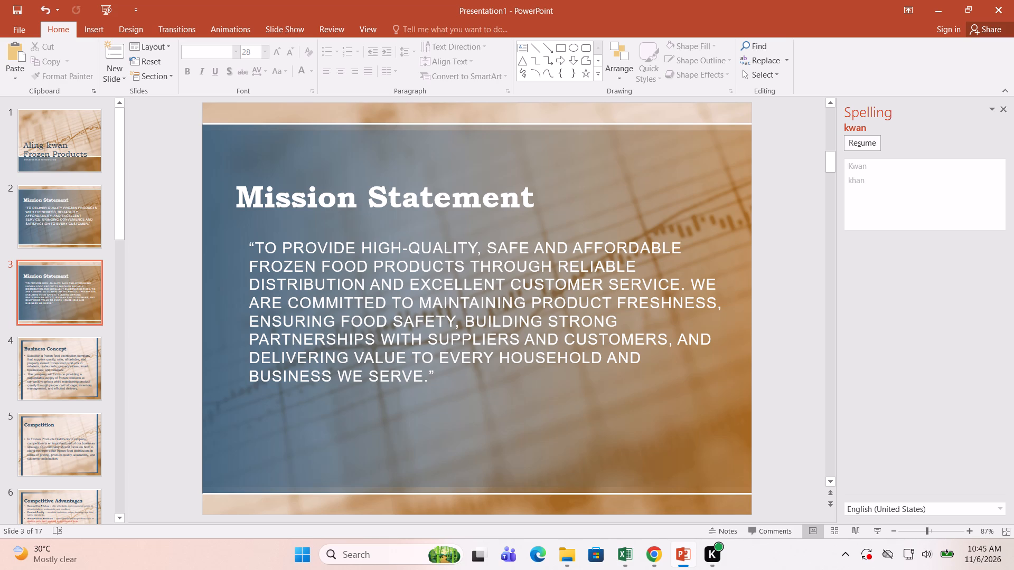
scroll(467, 307, up, 1)
click(74, 278)
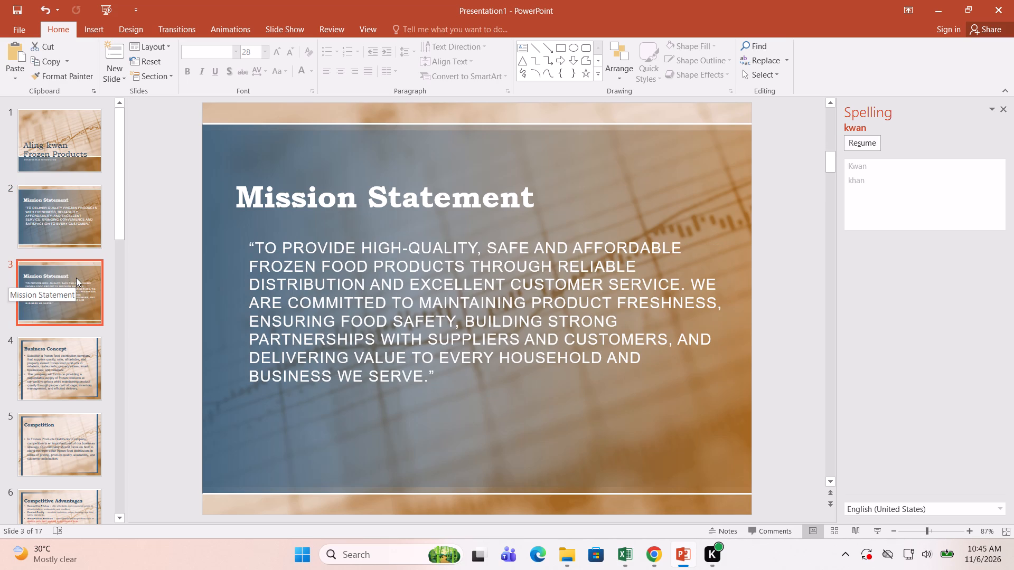
right_click(76, 277)
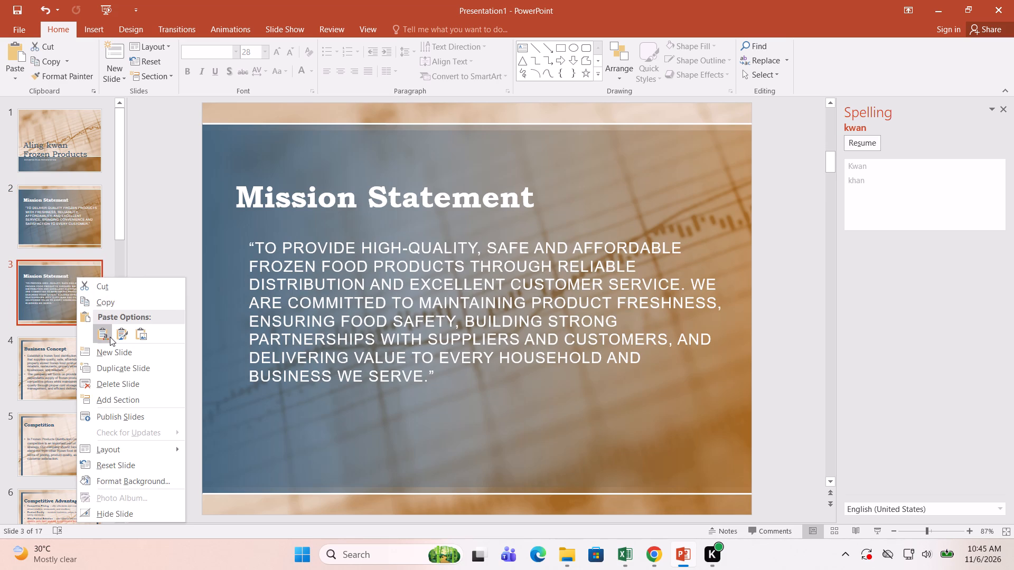
click(121, 385)
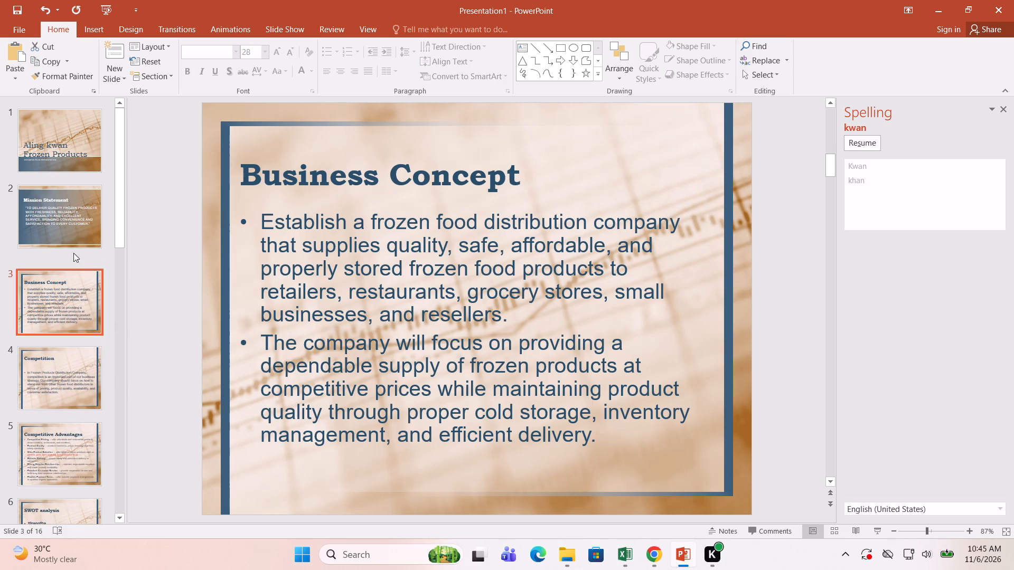
Copy the Mission Statement slide and paste the copy directly after it as slide 3.
click(69, 227)
right_click(69, 227)
click(92, 253)
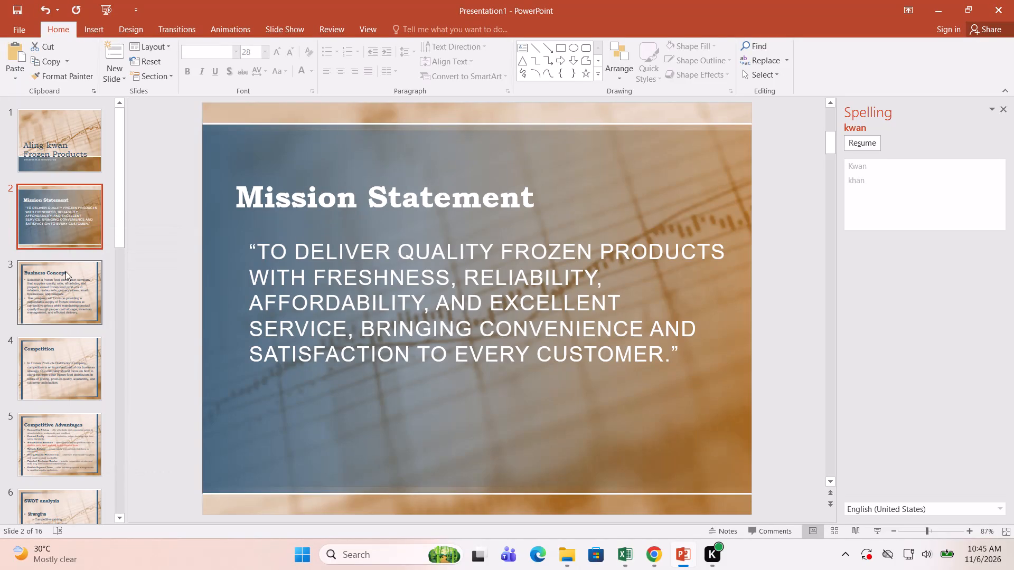
right_click(70, 240)
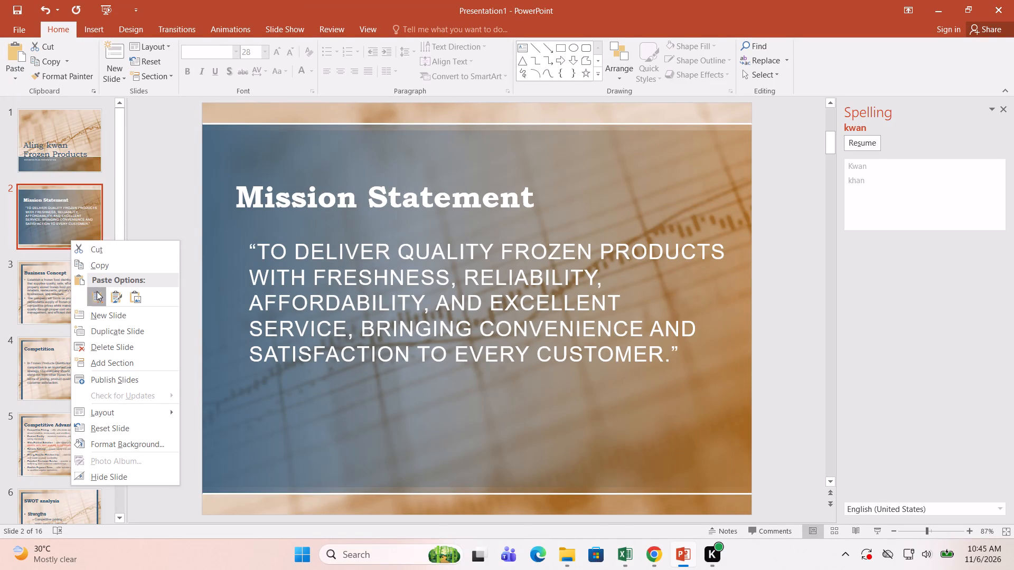
click(97, 291)
click(75, 224)
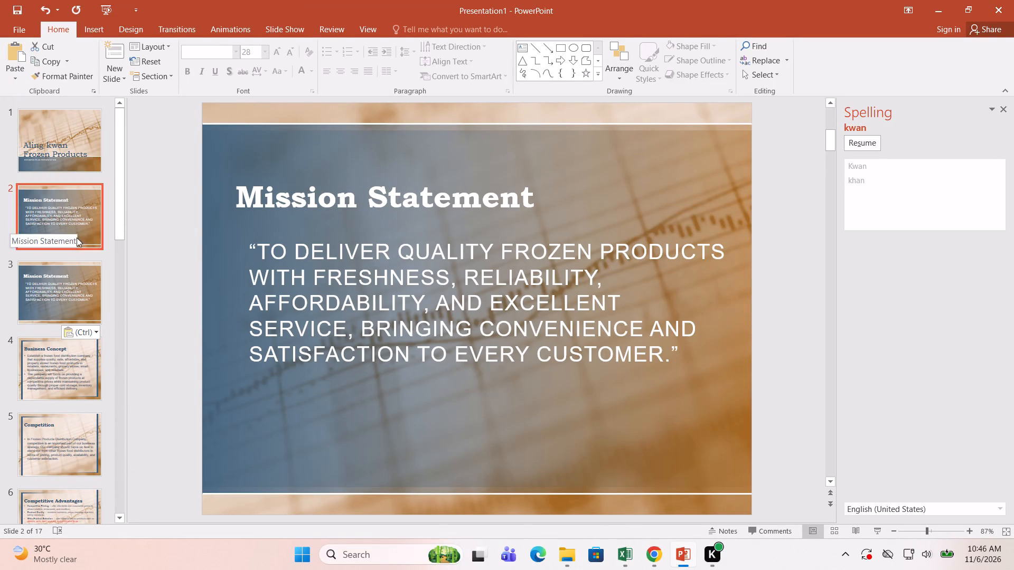
click(64, 271)
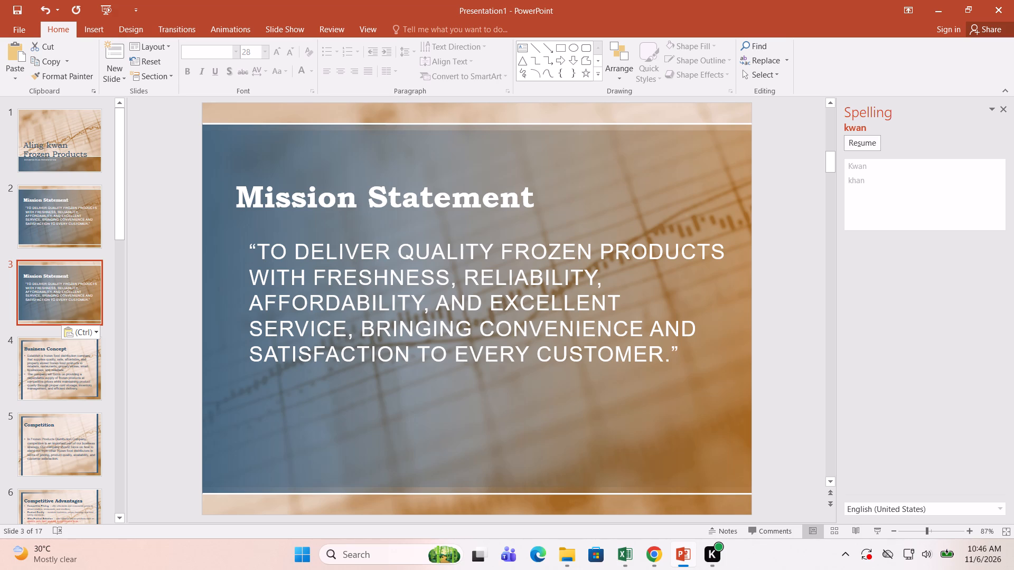
Shorten the title of slide 2 to "Mission" by deleting the word "Statement".
click(73, 208)
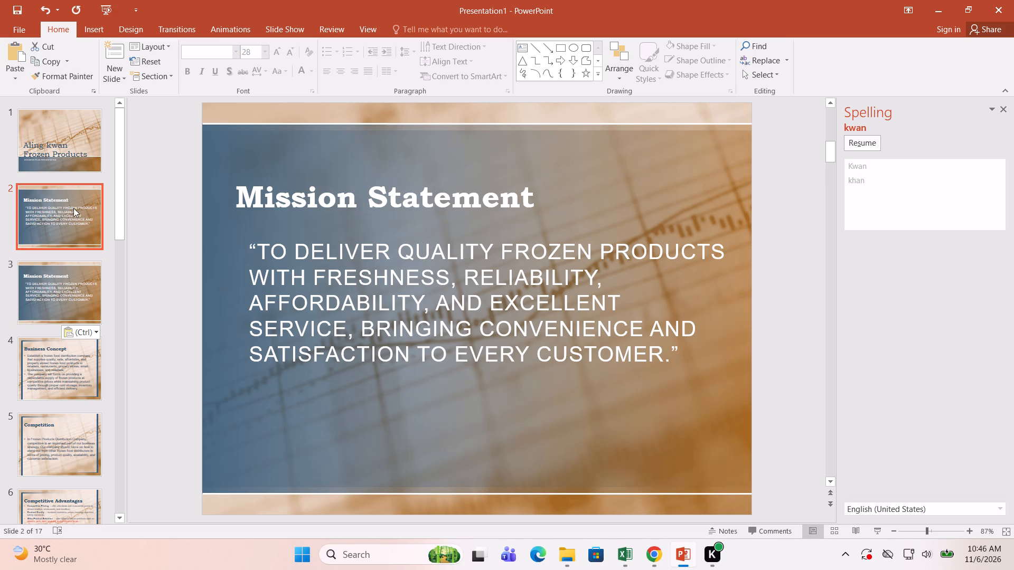
click(538, 190)
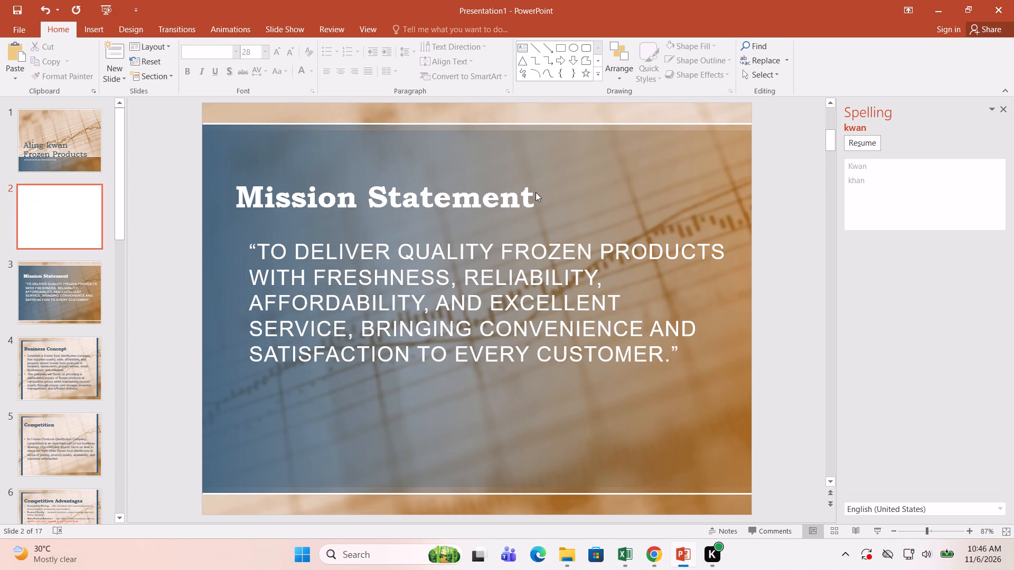
click(525, 195)
drag(535, 195, 413, 205)
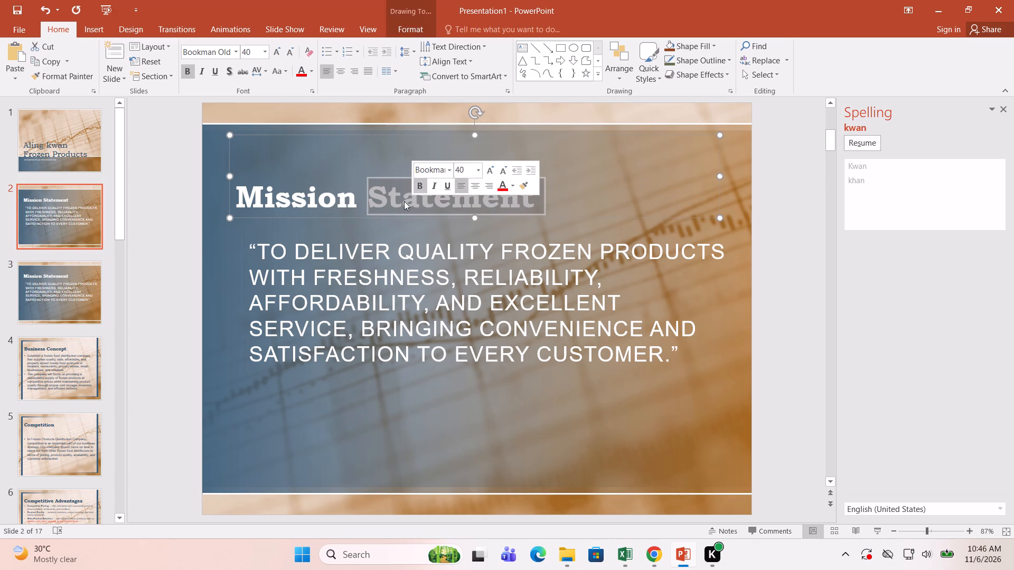
key(BackSpace)
Replace the title of slide 3, the copied Mission Statement slide, with "Vision".
click(76, 290)
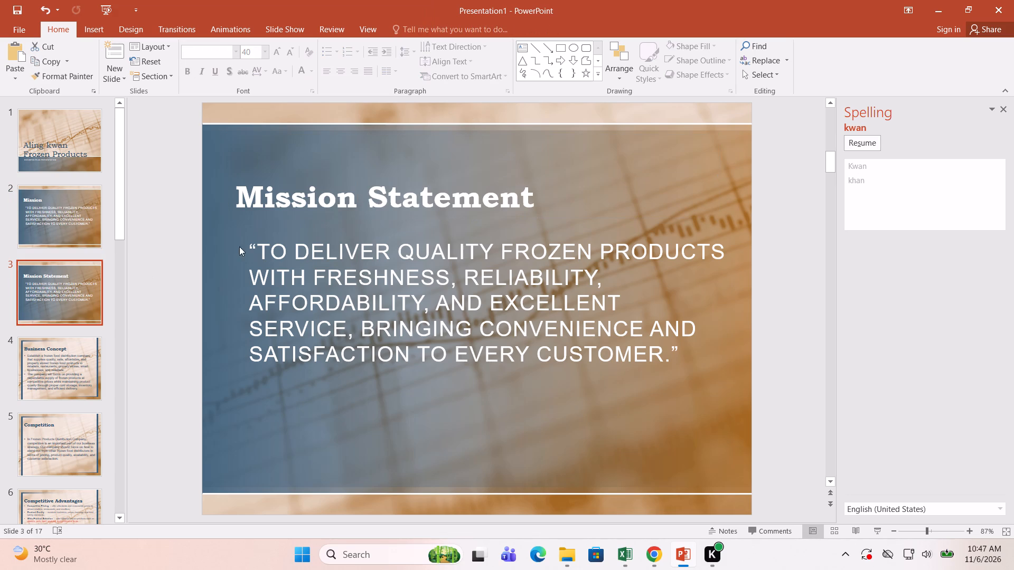
drag(539, 194, 351, 197)
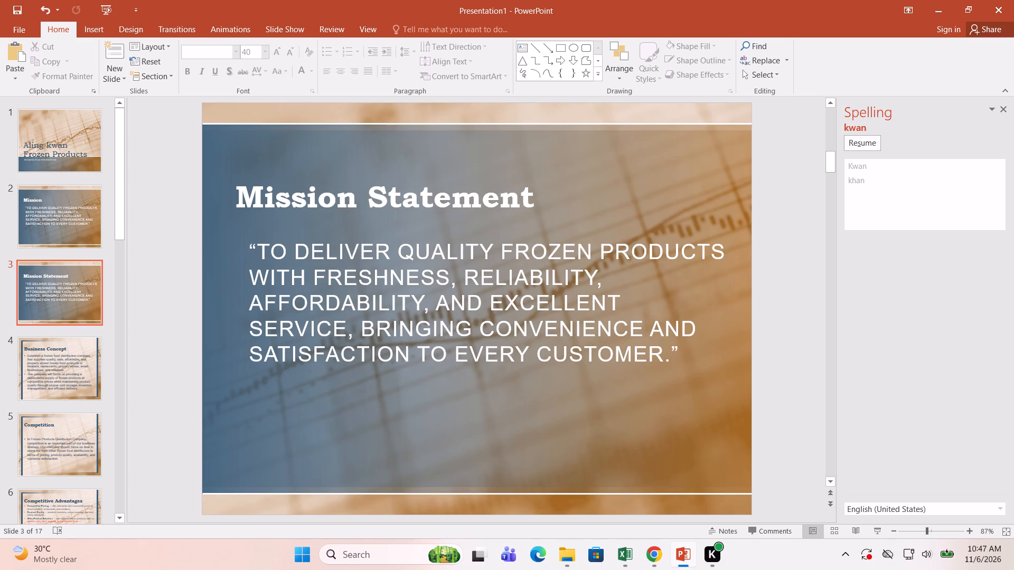
click(454, 202)
drag(538, 201, 284, 215)
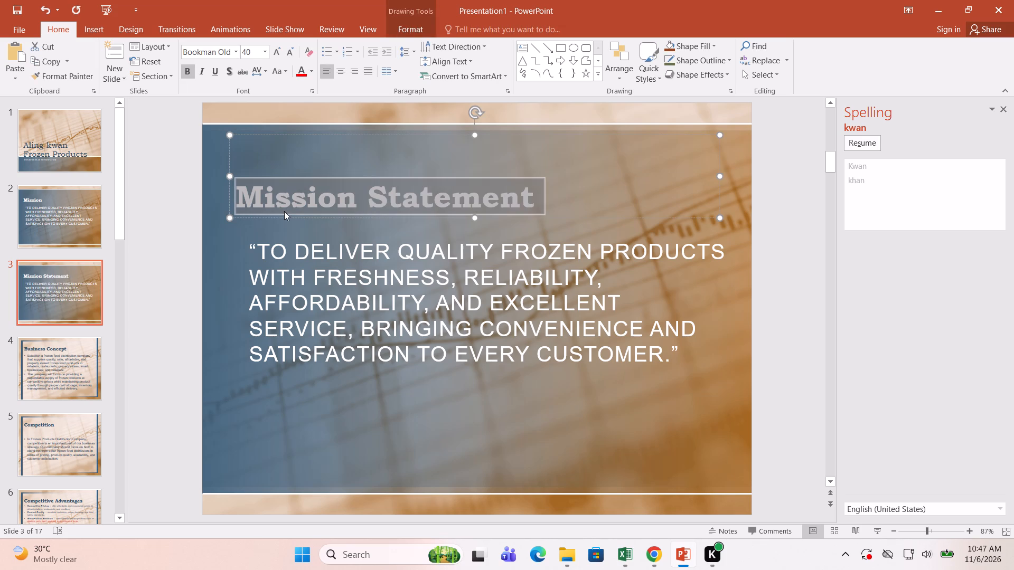
text(vi)
key(BackSpace)
key(BackSpace)
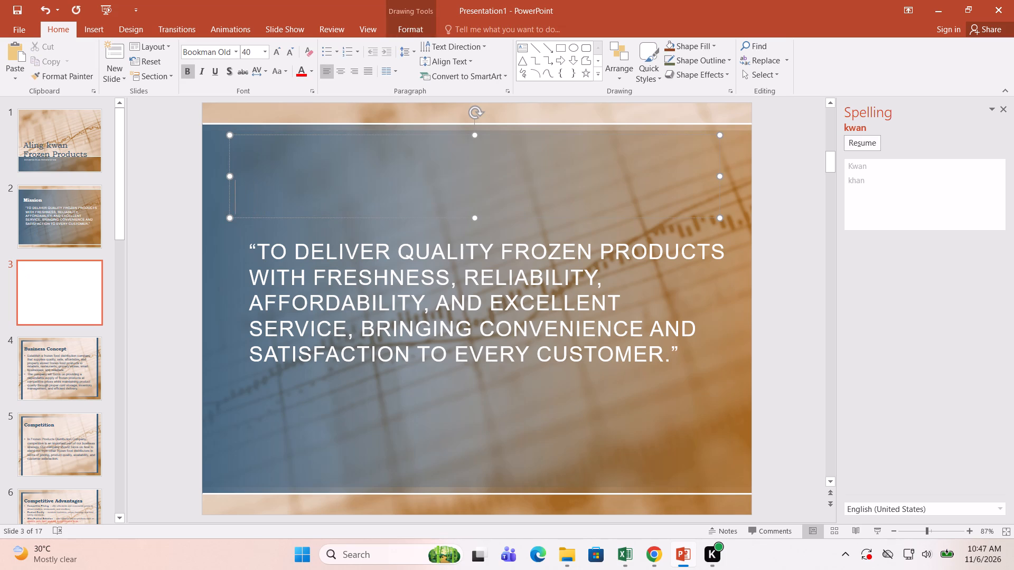
text(Vision)
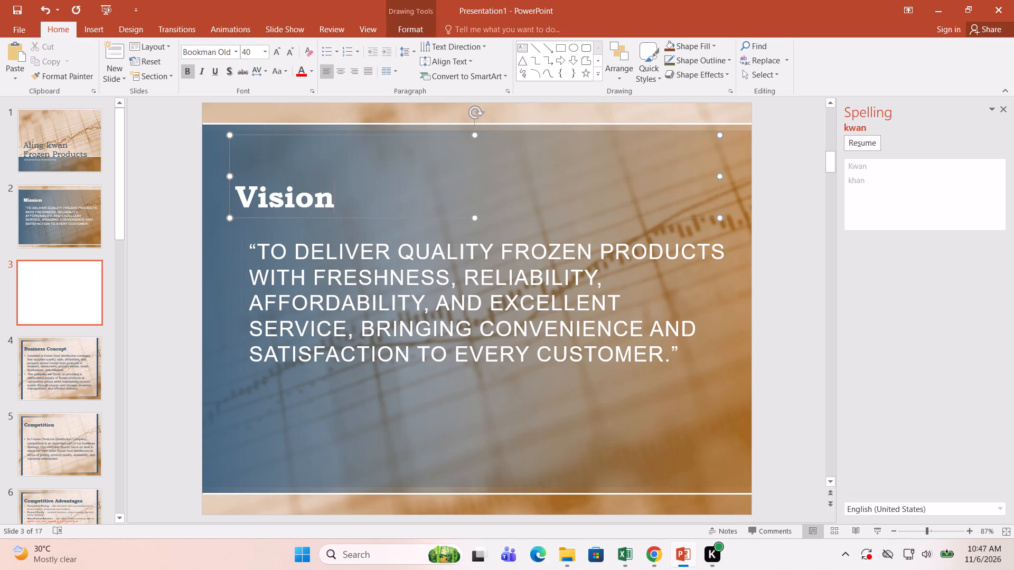
click(374, 390)
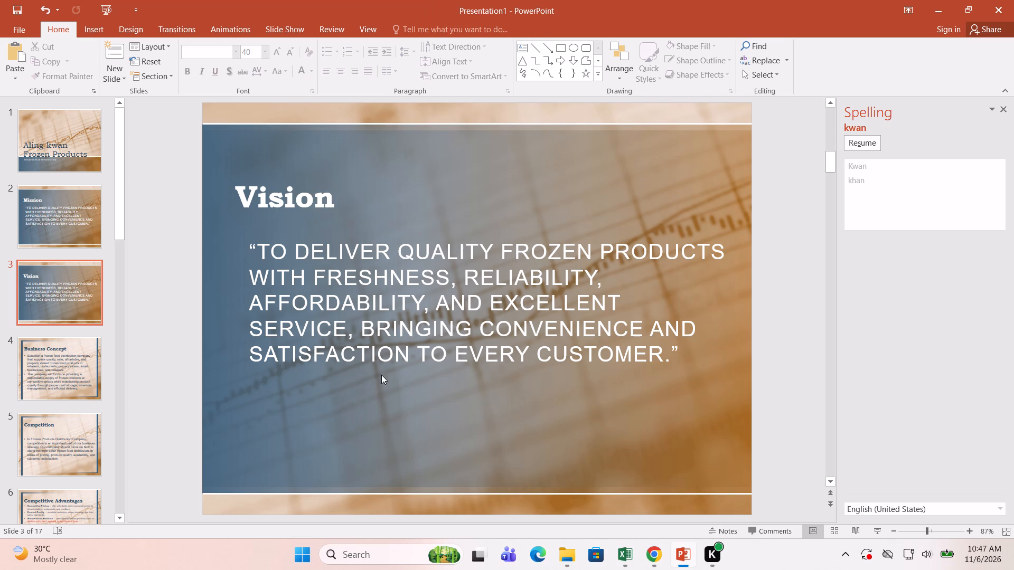
Extend the bottom edge of the Vision slide's statement text box to just below its five lines of text.
drag(591, 301, 591, 295)
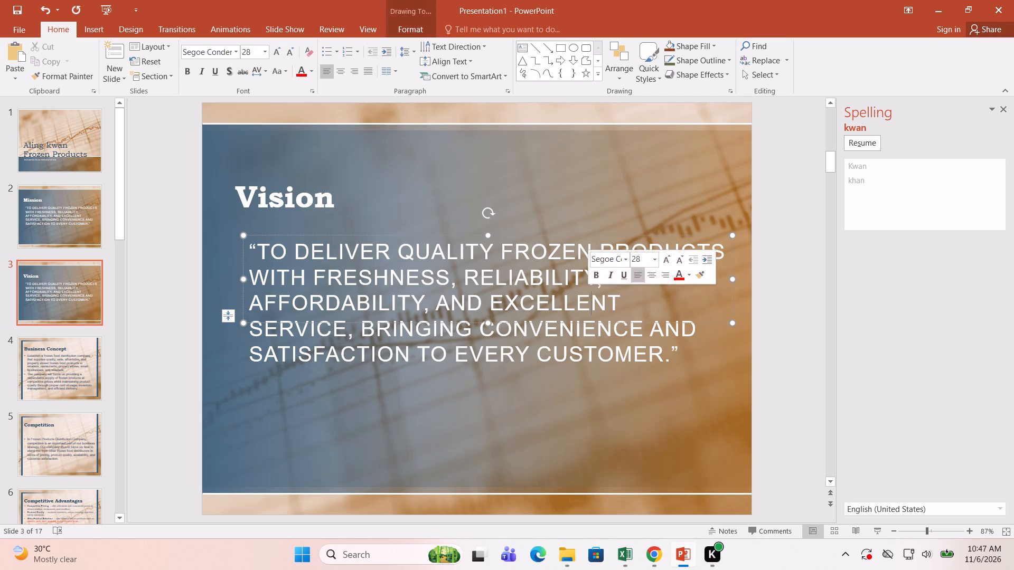
drag(672, 358, 475, 291)
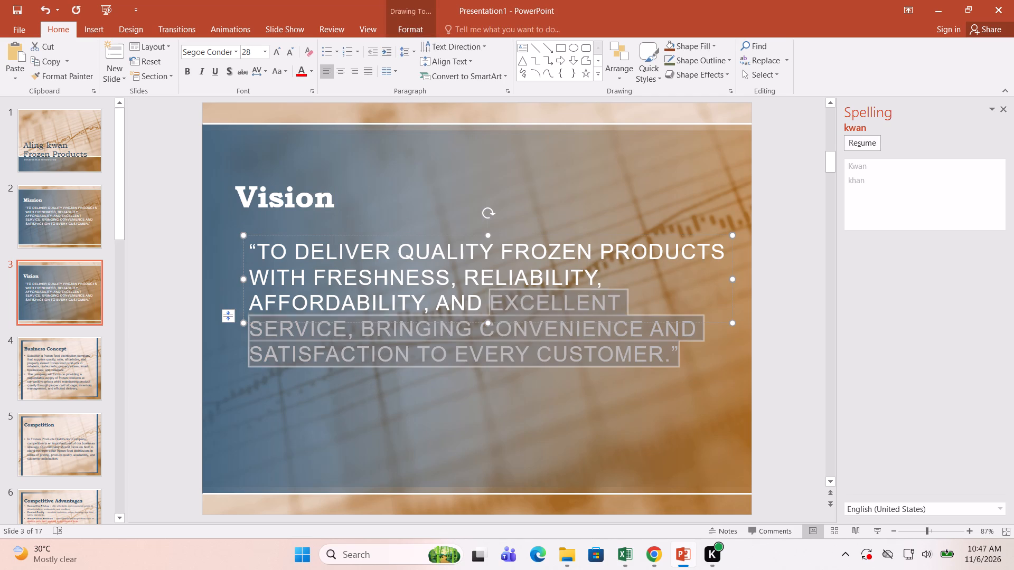
drag(475, 291, 304, 248)
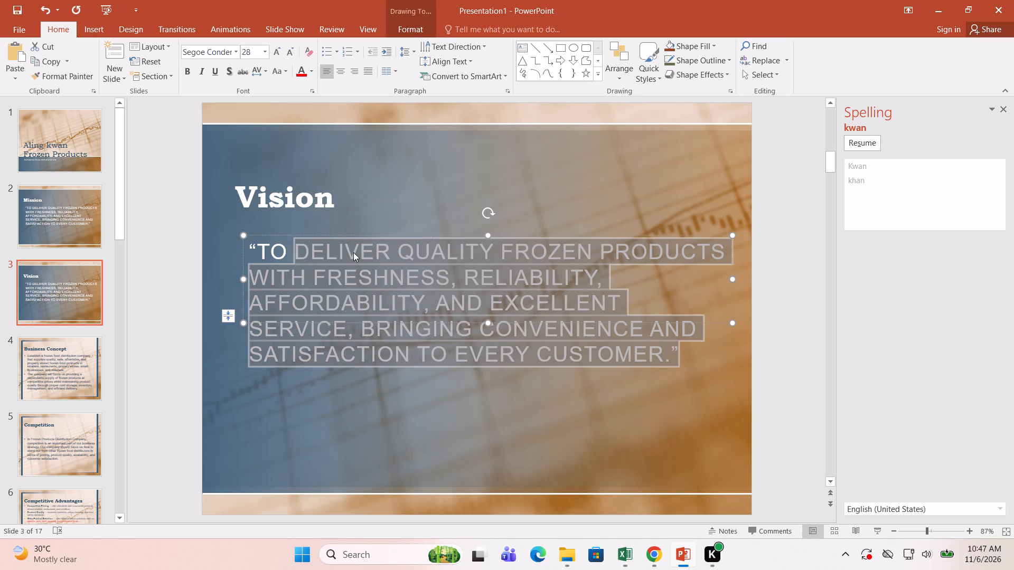
click(391, 261)
click(430, 266)
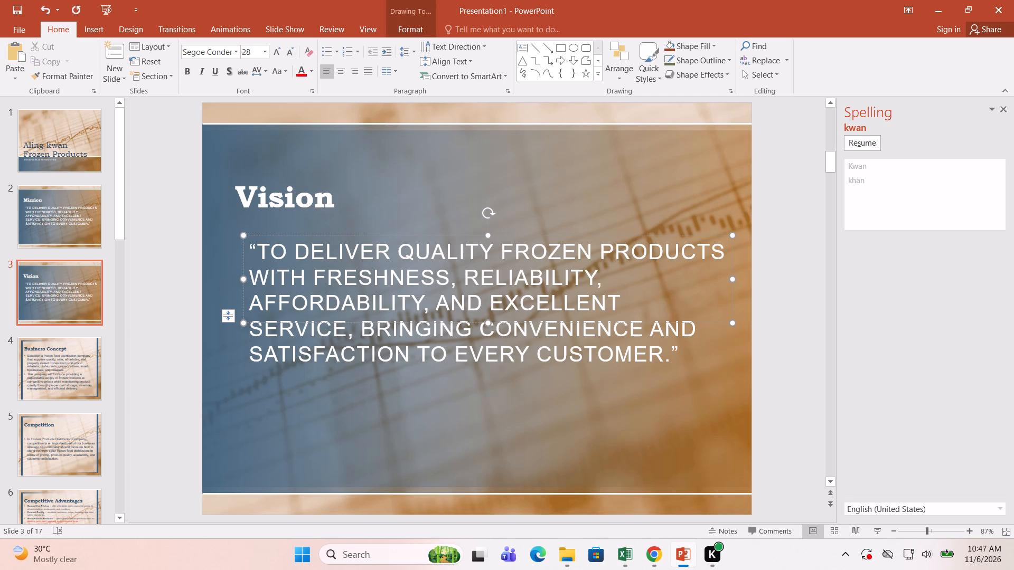
drag(489, 325, 489, 385)
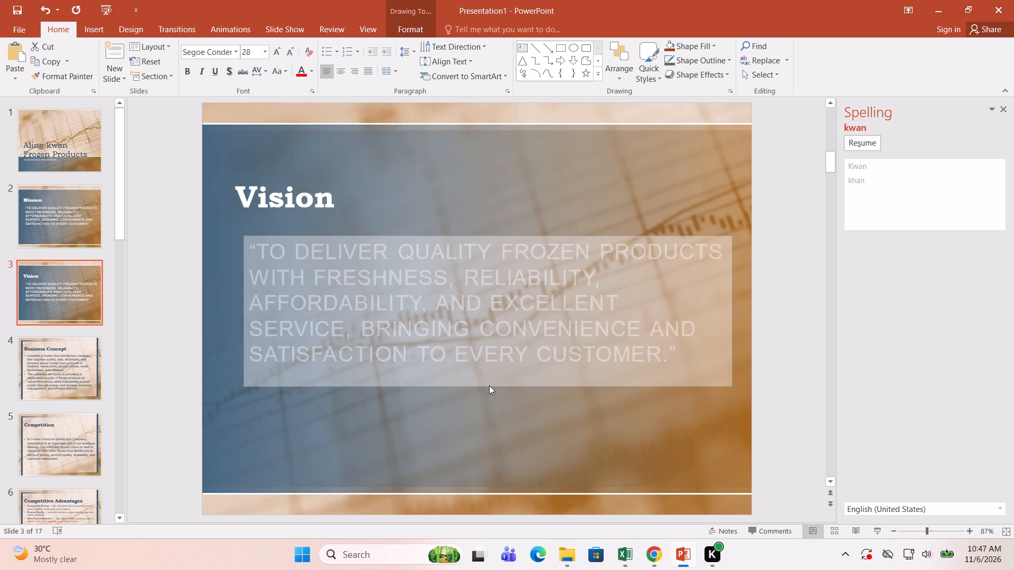
Replace the Vision slide's statement after the opening quotation mark with "to become a trusted and leading distributor of frozen food products,".
click(676, 352)
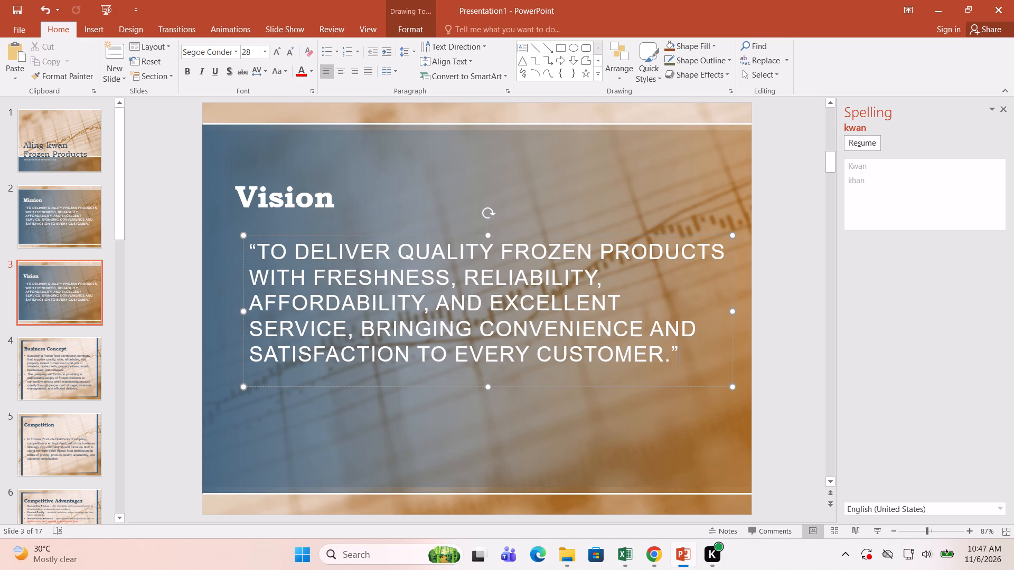
drag(681, 352, 288, 253)
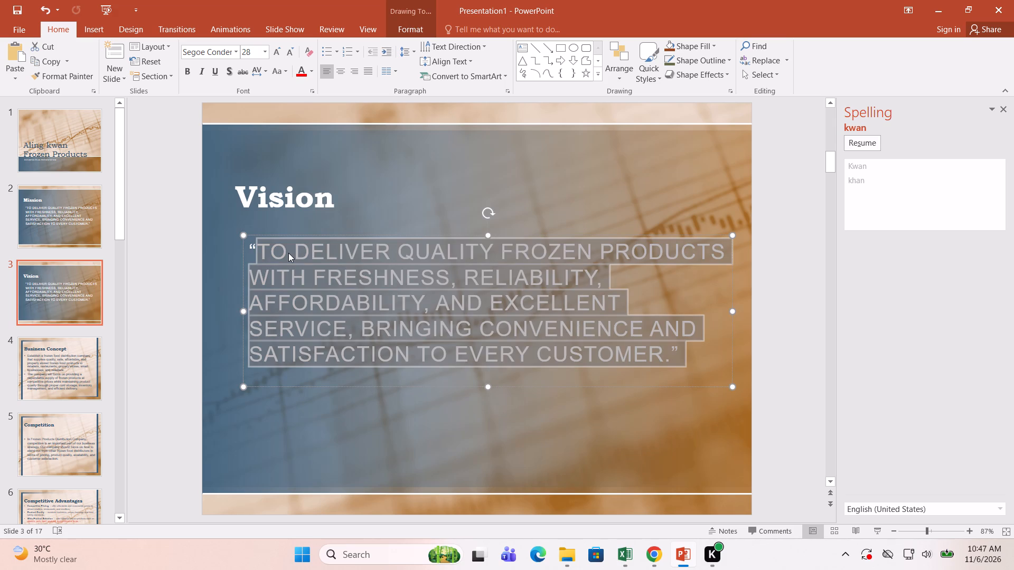
text(to)
key(space)
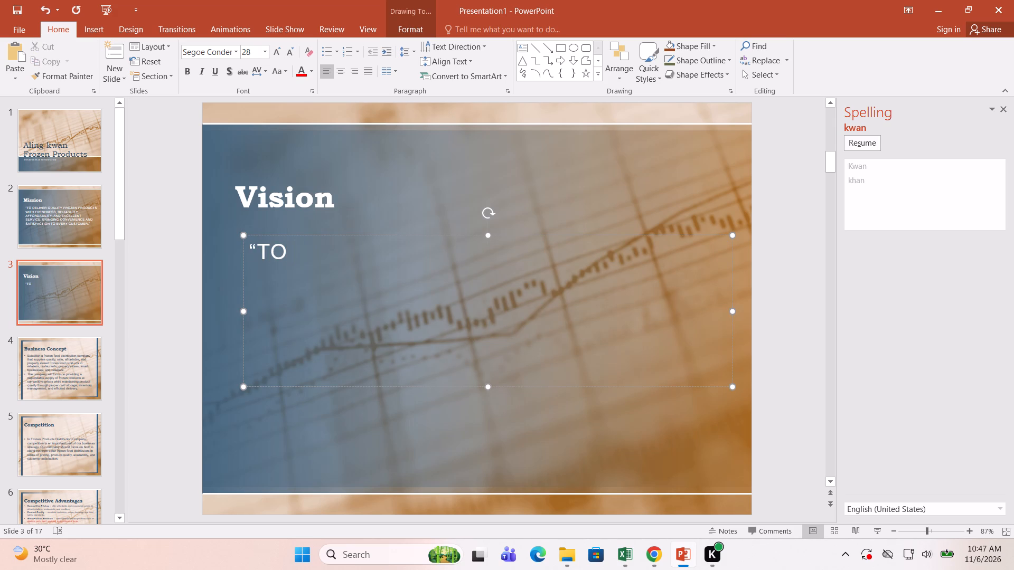
text(become)
key(space)
text(a trusted)
key(space)
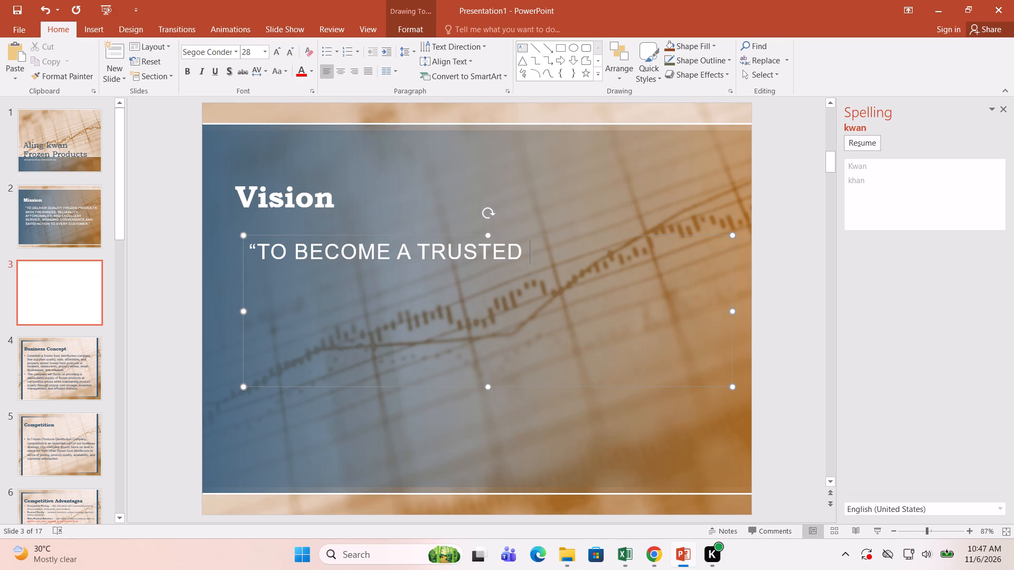
text(and leading)
key(space)
text(distributor)
key(space)
text(of fro)
text(en)
key(space)
key(BackSpace)
key(BackSpace)
key(BackSpace)
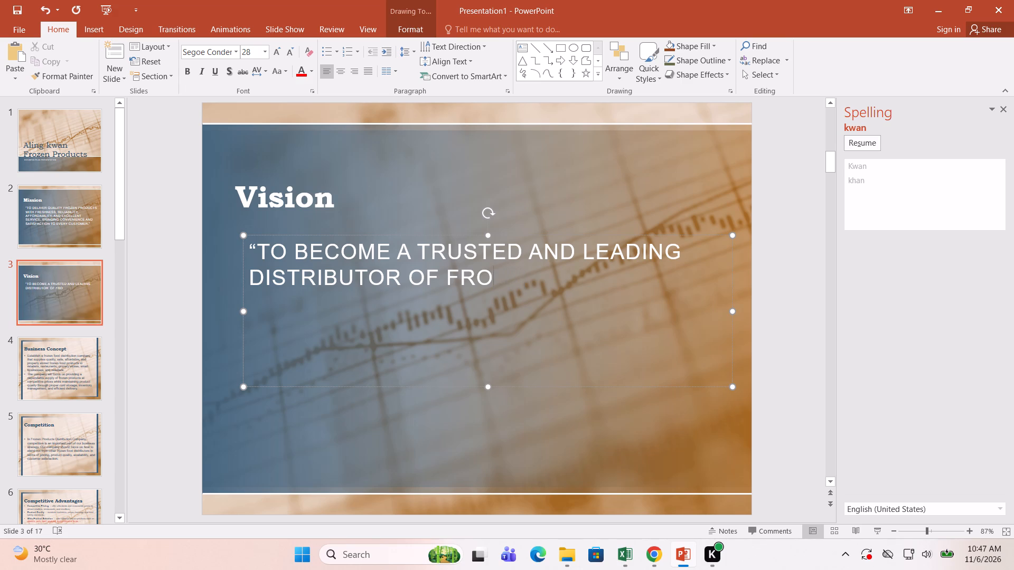
text(zen)
key(space)
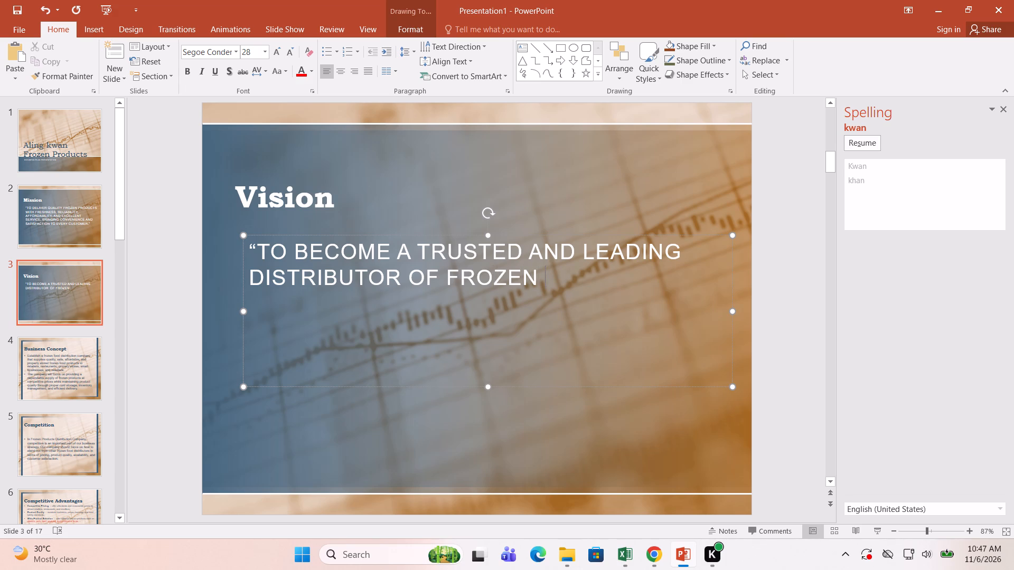
text(food)
key(space)
text(products)
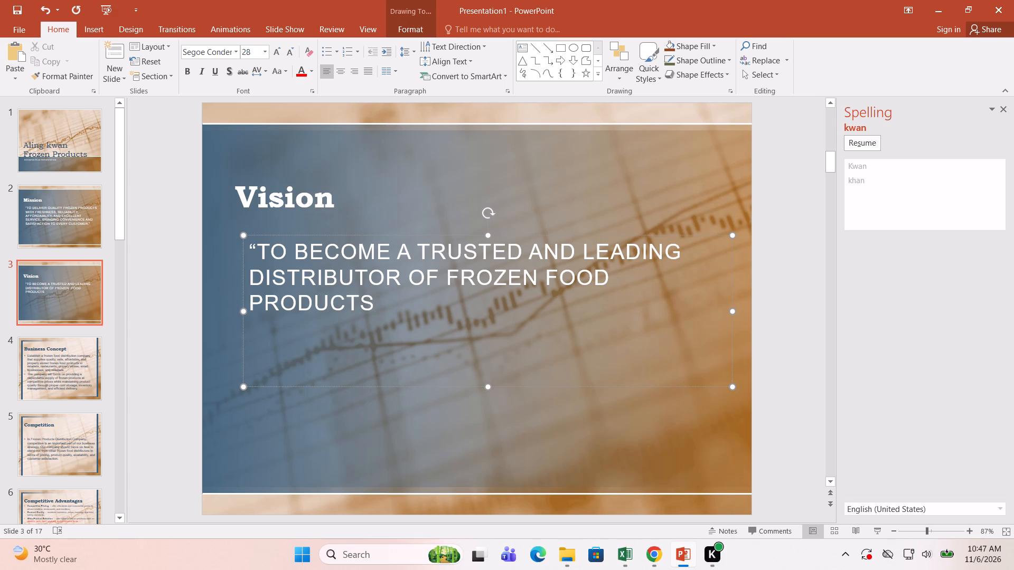
key(comma)
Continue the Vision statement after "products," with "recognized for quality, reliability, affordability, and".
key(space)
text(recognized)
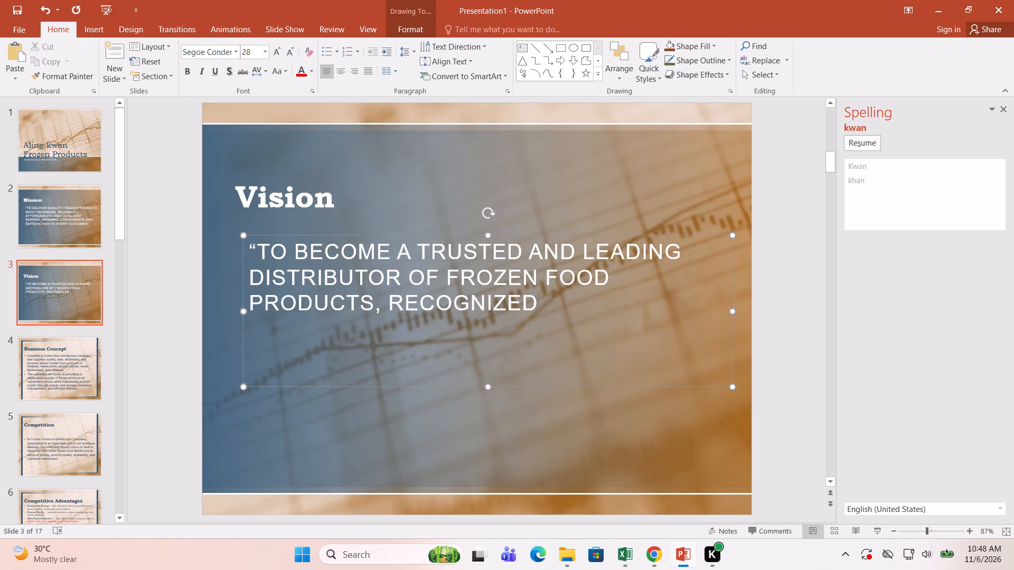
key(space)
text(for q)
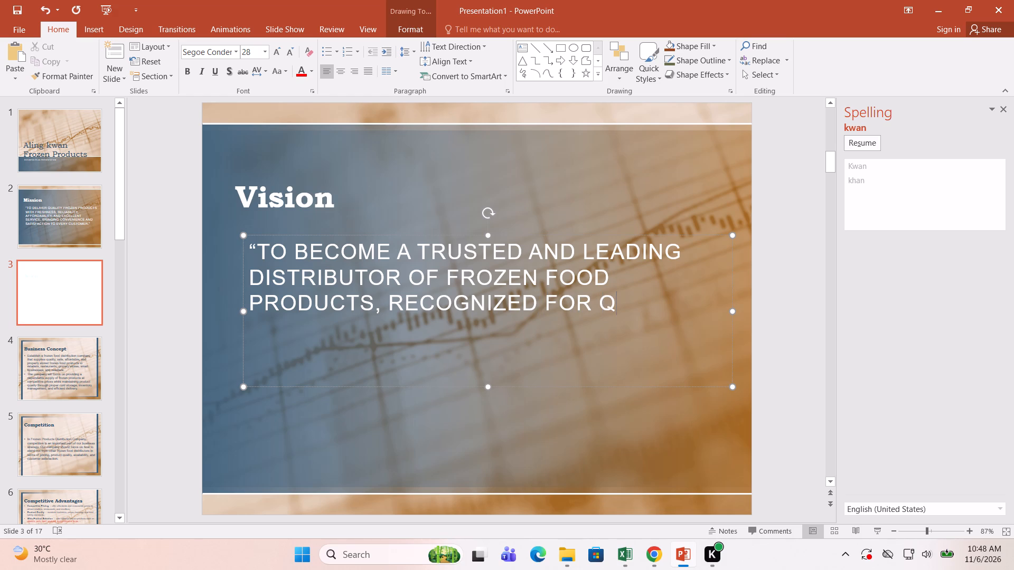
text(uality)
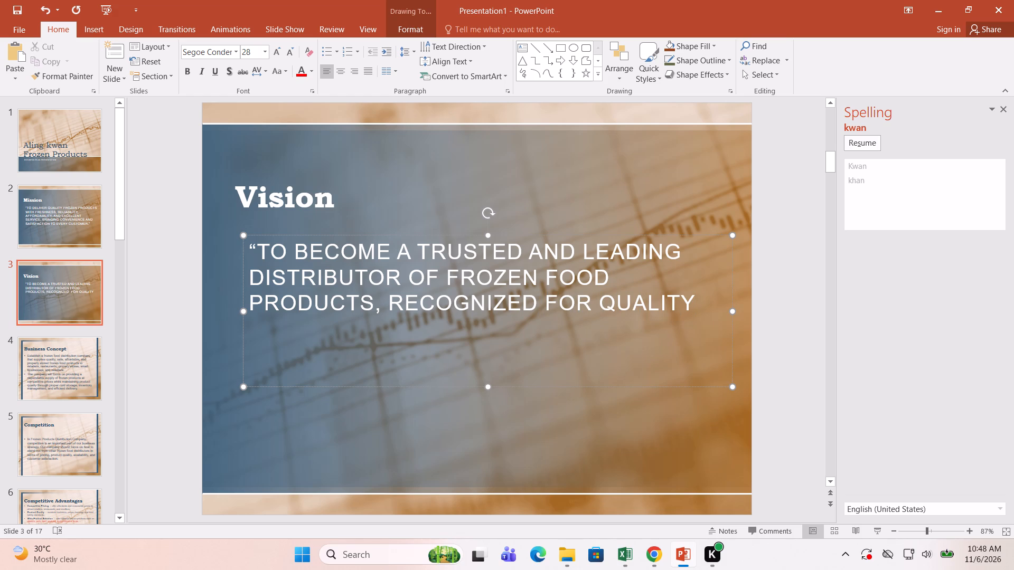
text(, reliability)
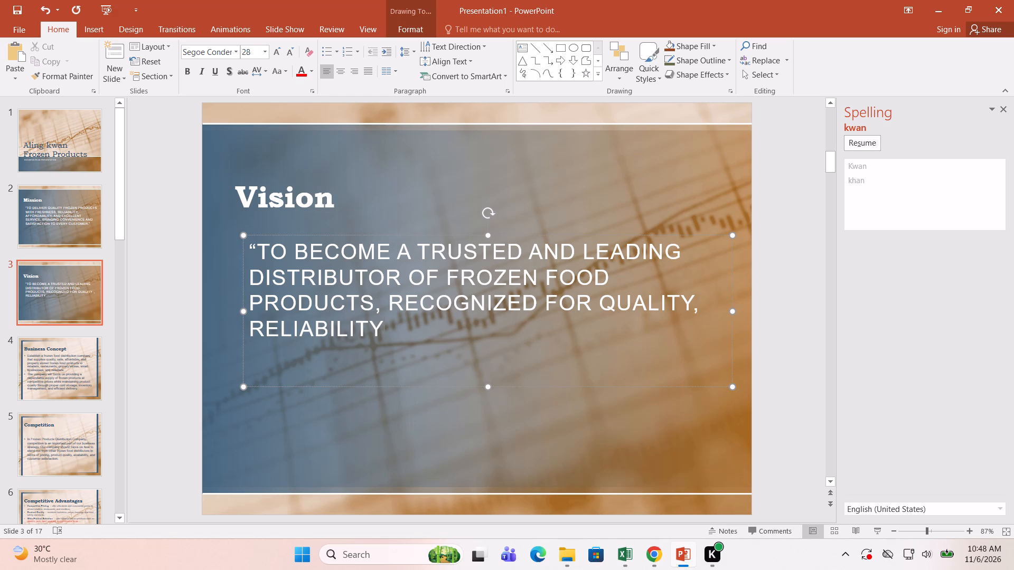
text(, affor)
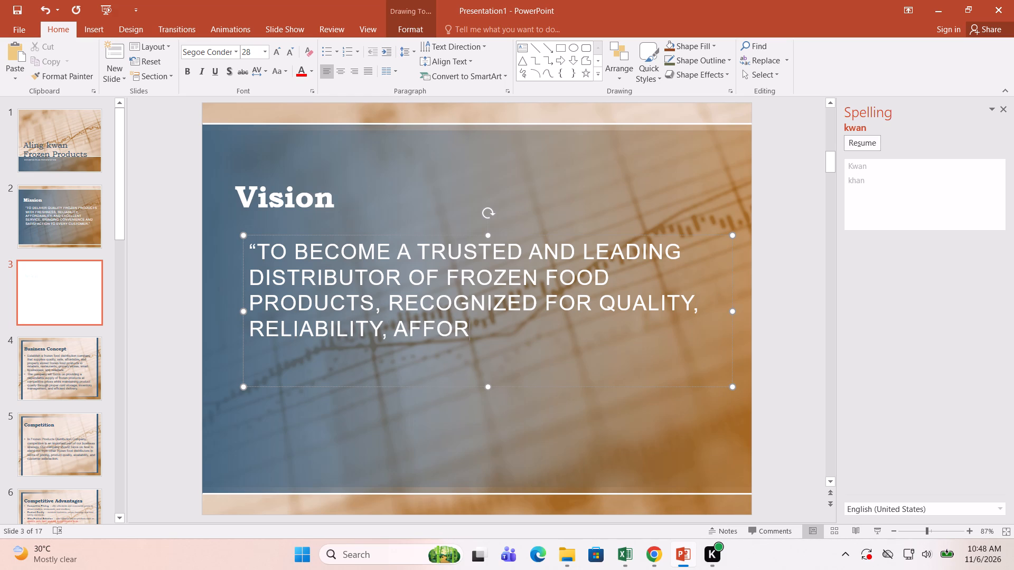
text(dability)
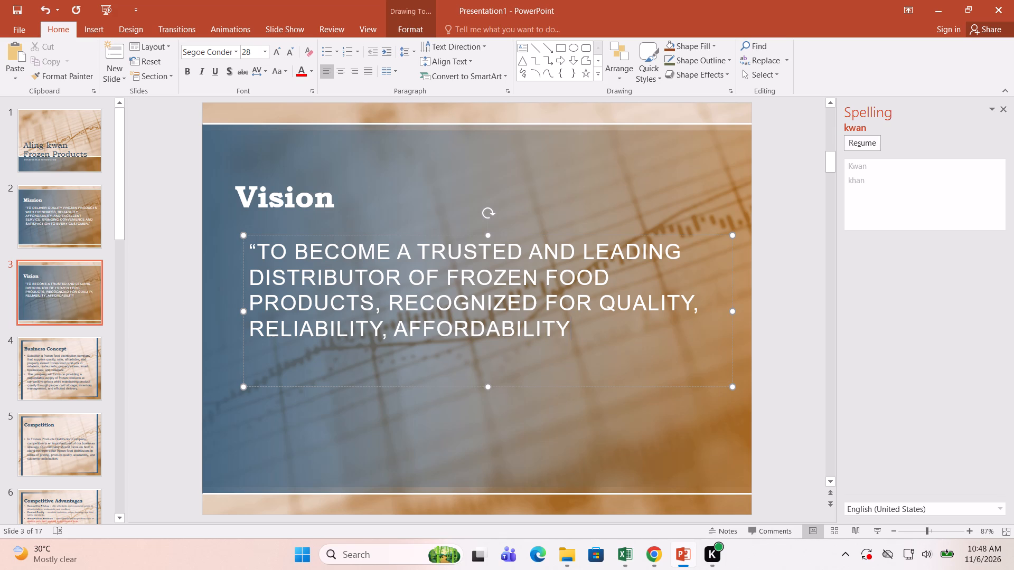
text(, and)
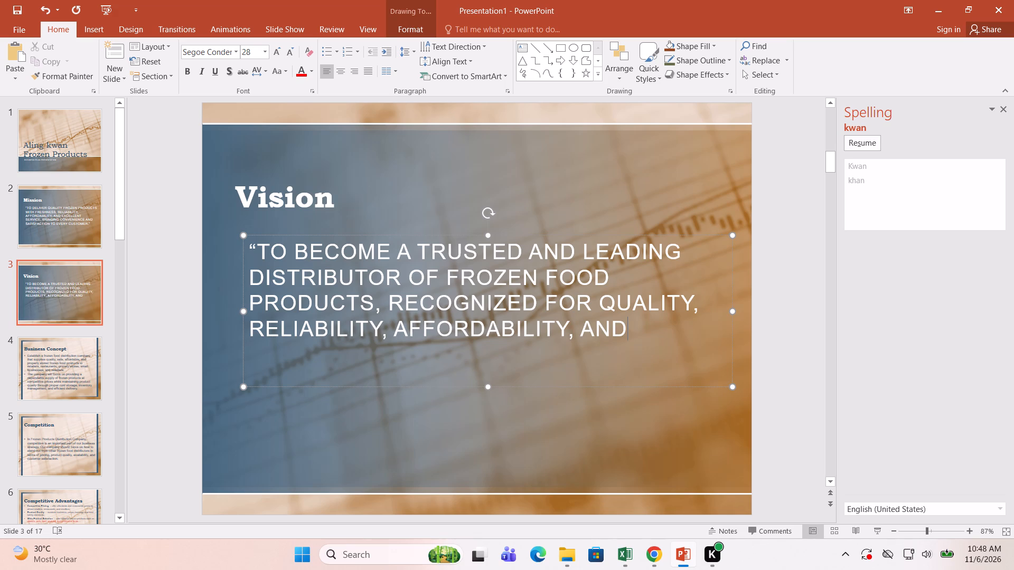
Replace everything after the opening "To" in the Vision statement with "be a trusted leader in the frozen food industry".
scroll(385, 330, up, 1)
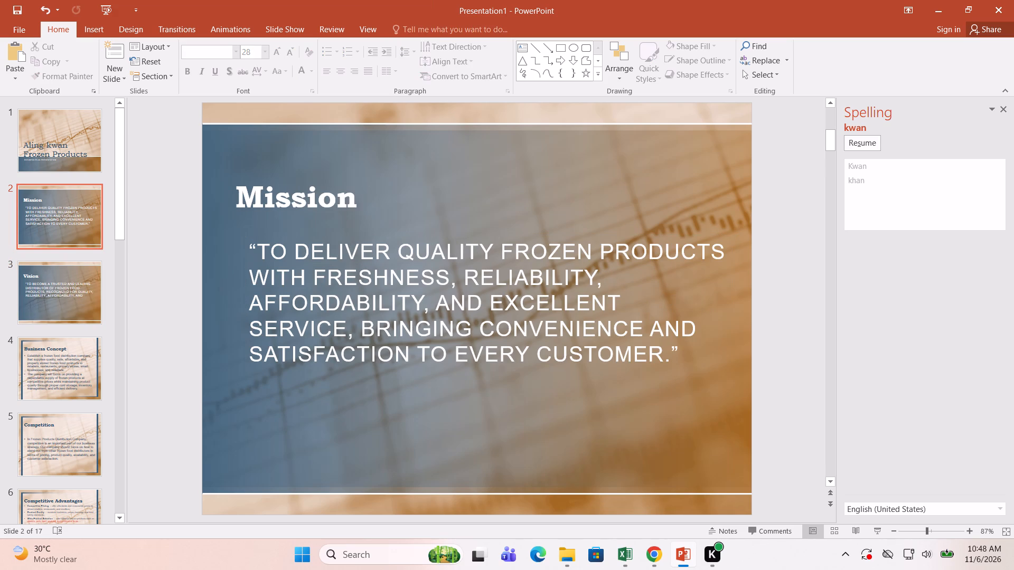
scroll(376, 389, down, 1)
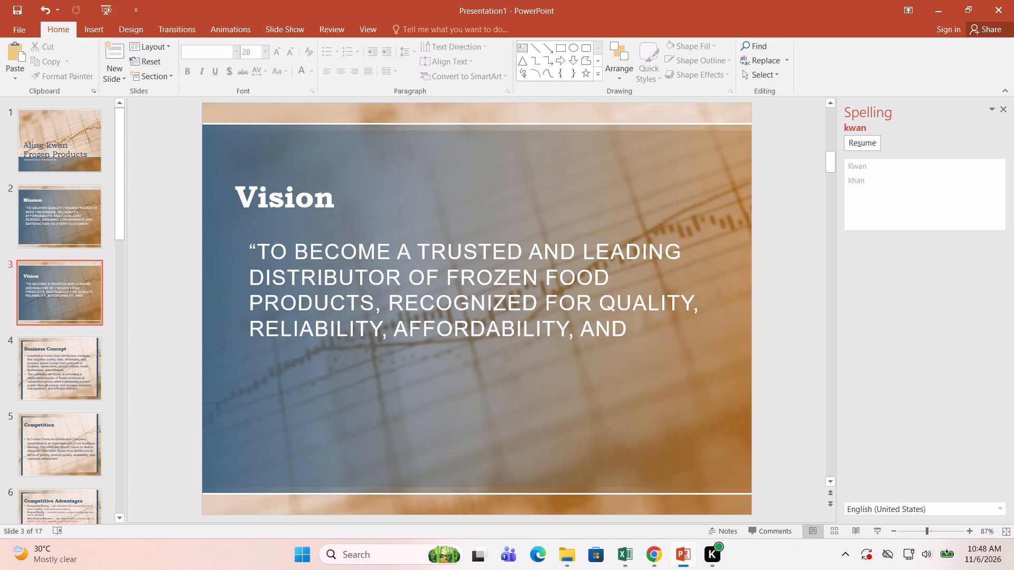
drag(627, 328, 481, 281)
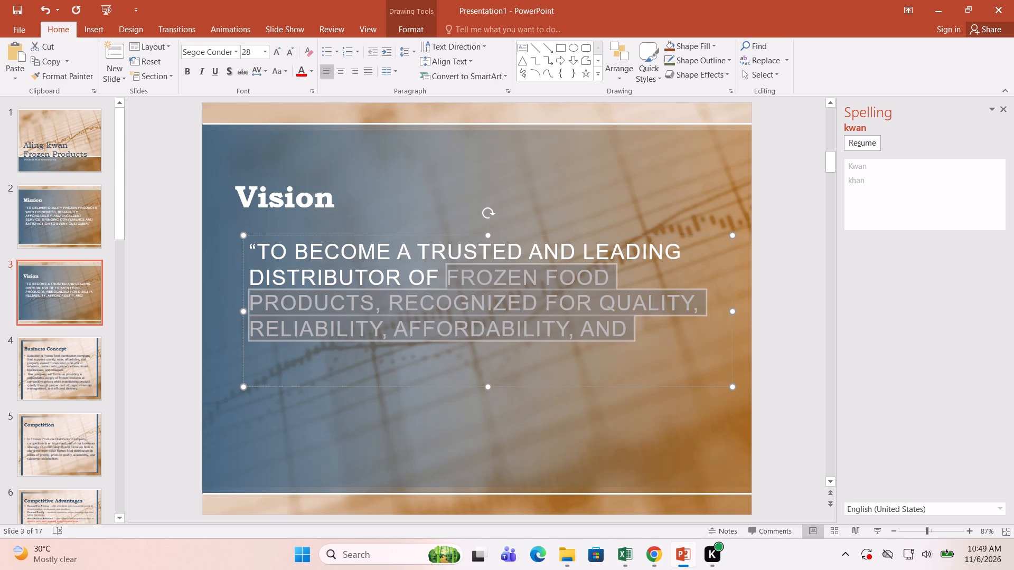
drag(481, 281, 371, 261)
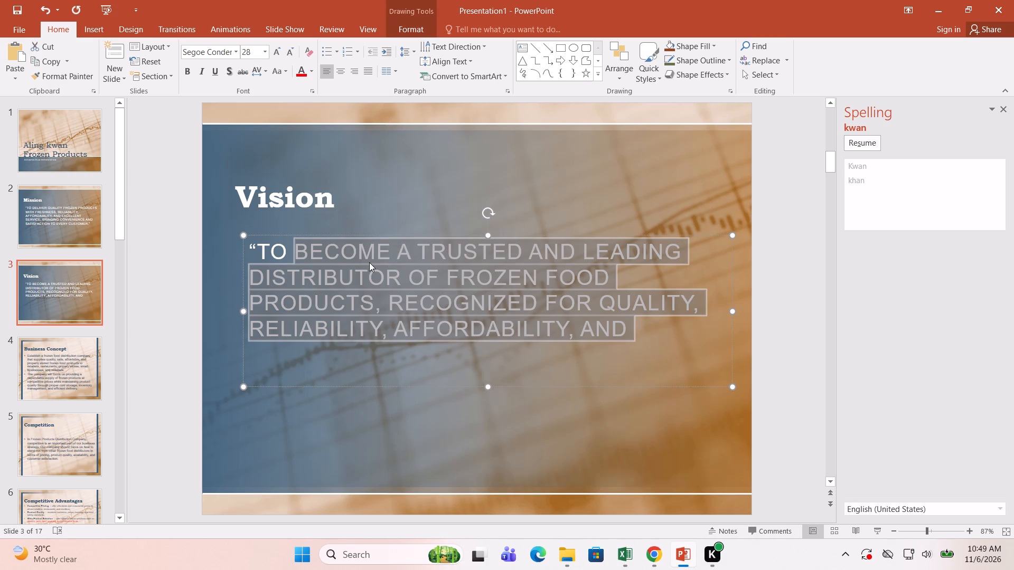
text(be a trusted)
key(space)
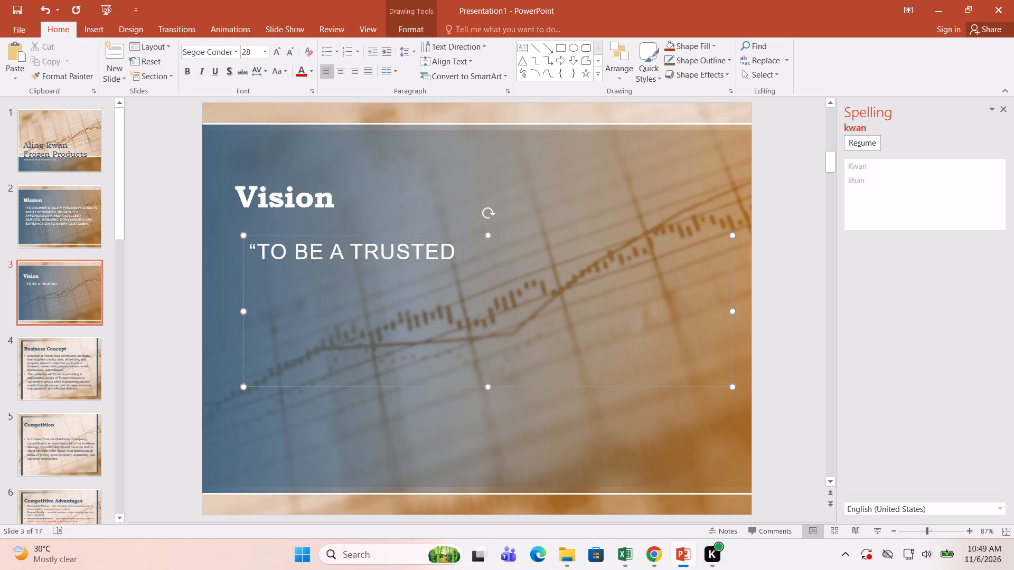
text(leader)
key(space)
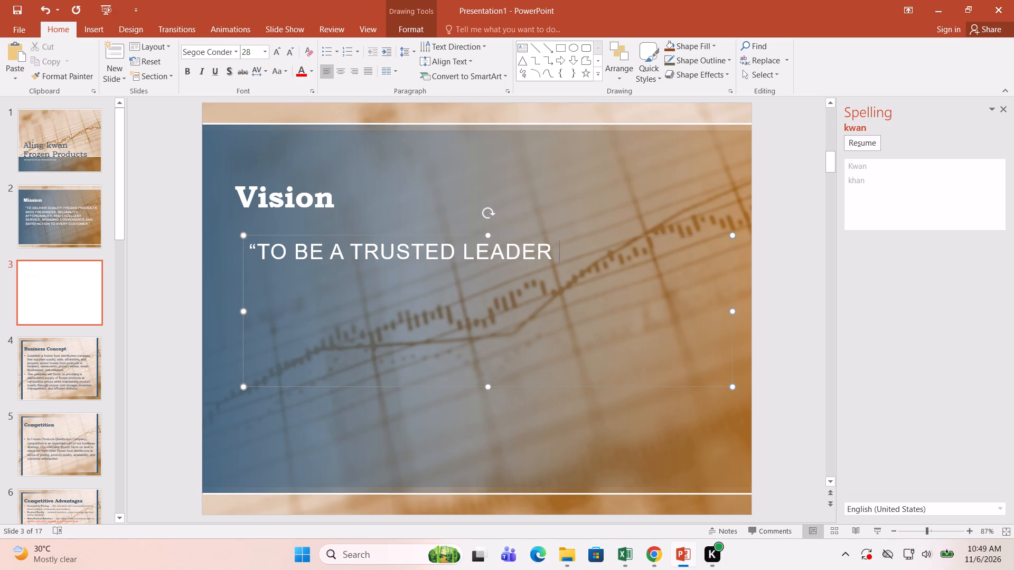
text(in the)
key(space)
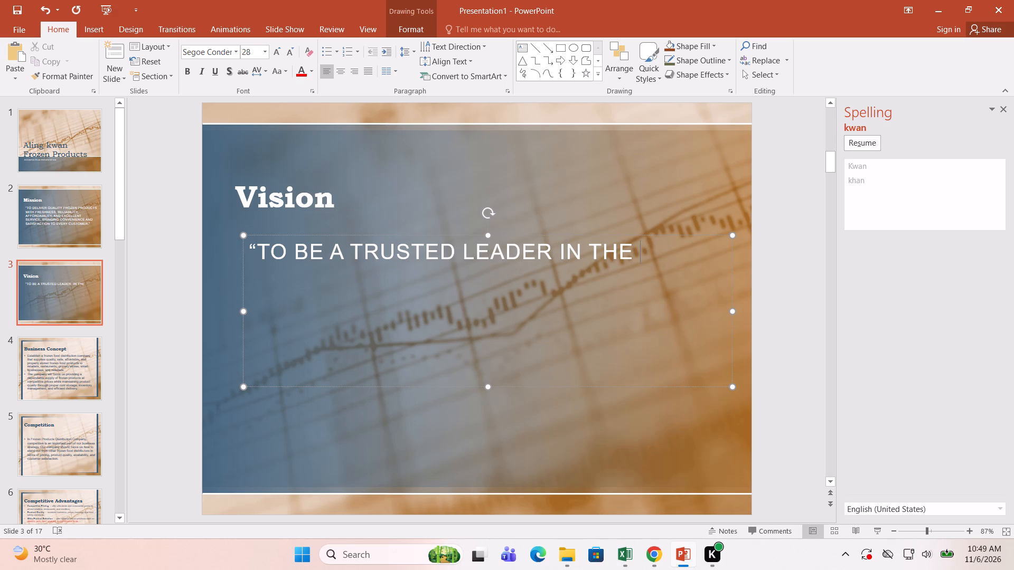
text(fro)
text(en)
key(BackSpace)
key(BackSpace)
text(zen)
key(space)
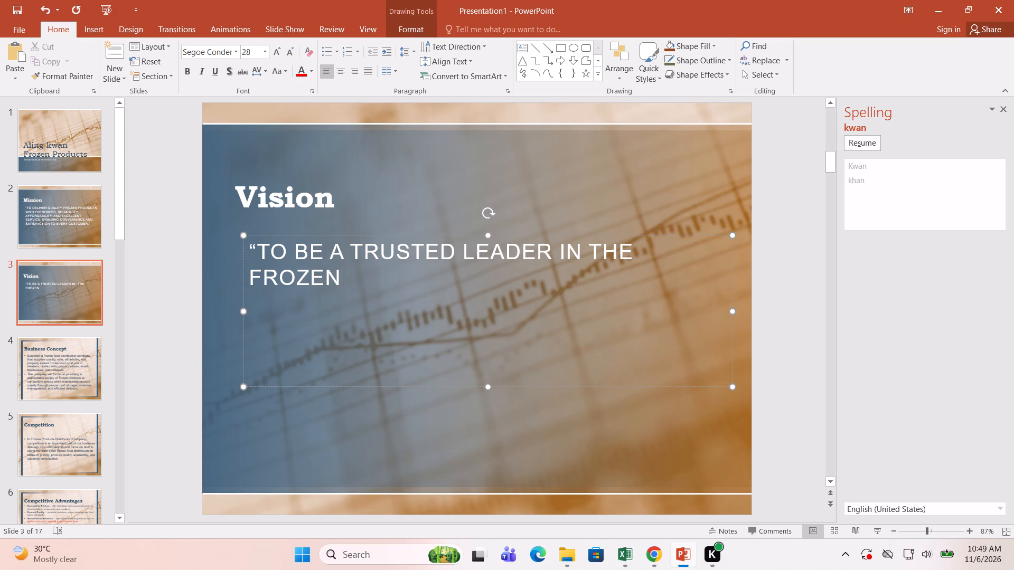
text(food indusr)
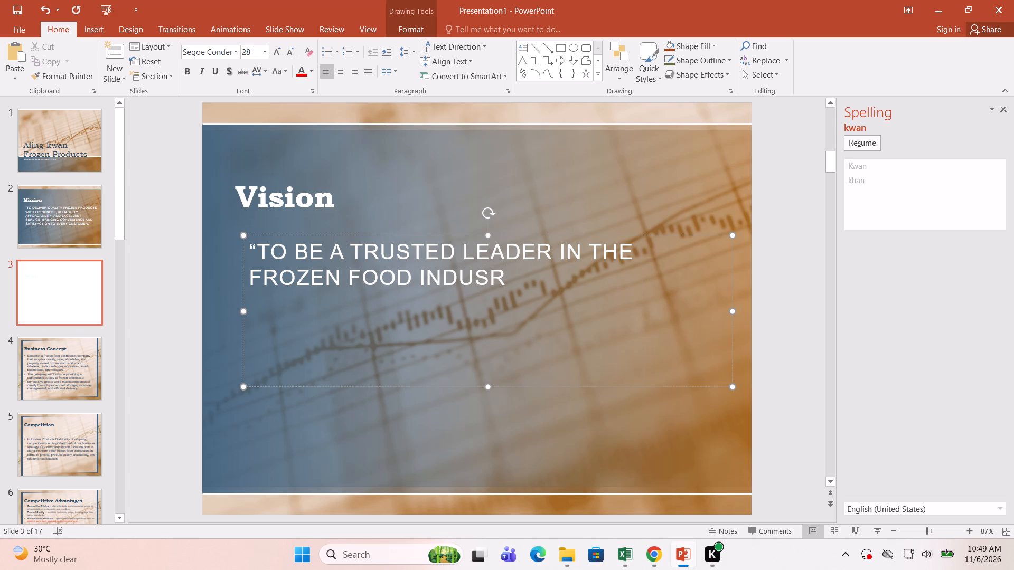
key(BackSpace)
text(try)
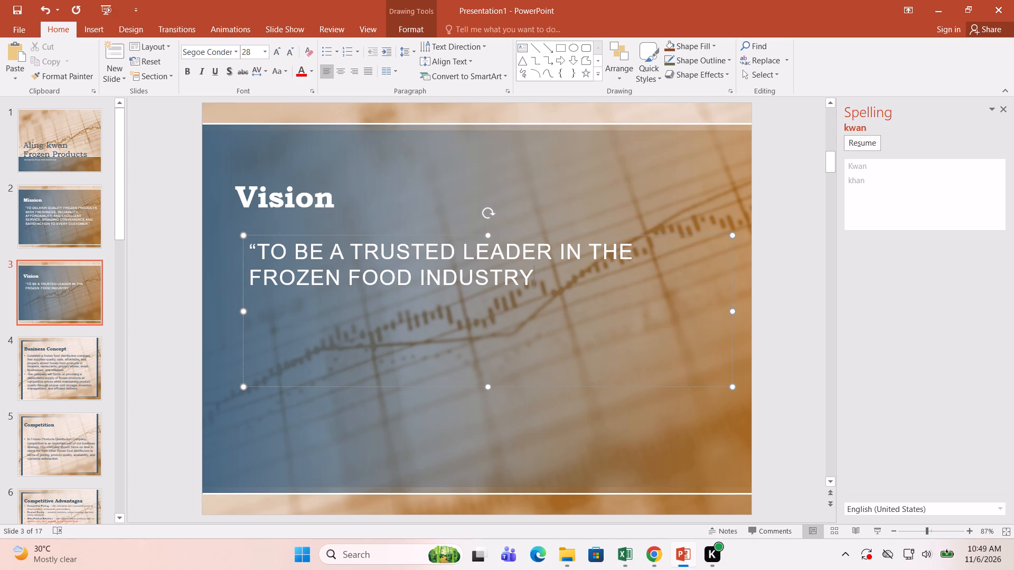
Continue the Vision statement after "industry" with "by providing quality products, affordable prices, and reliable distribution,".
key(space)
text(by providing)
key(space)
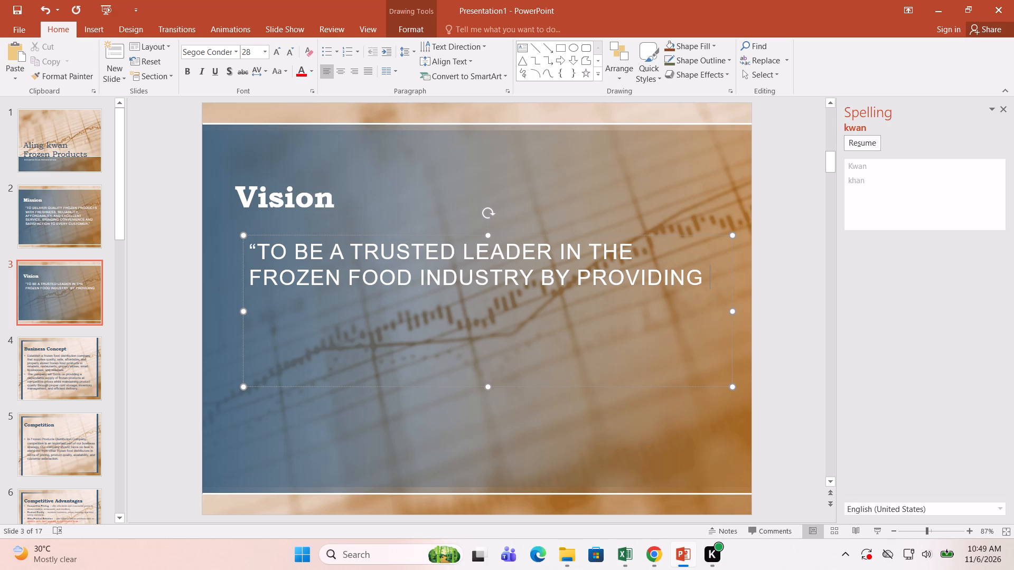
text(qu)
text(ality)
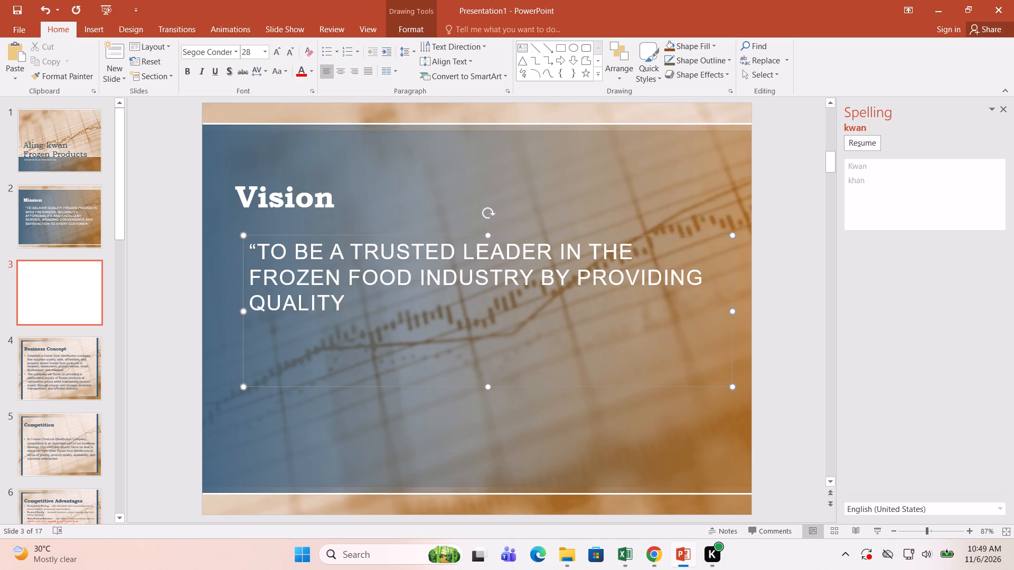
key(space)
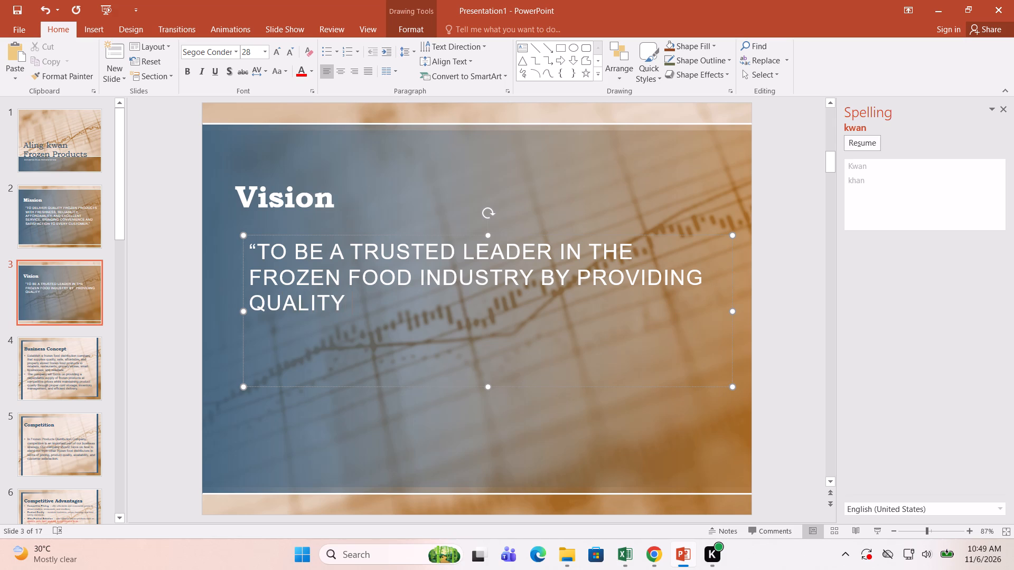
text(products)
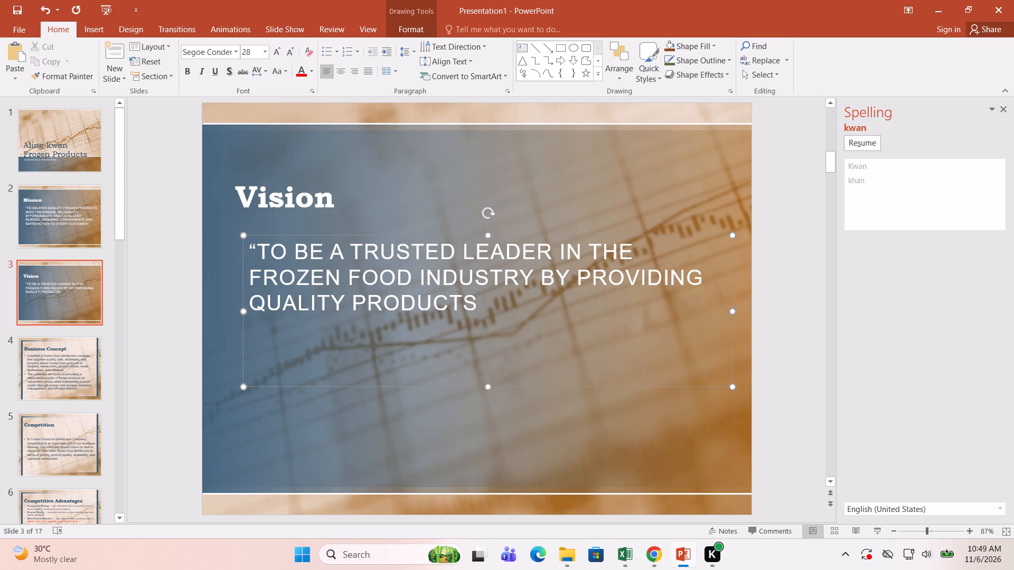
text(, affordable)
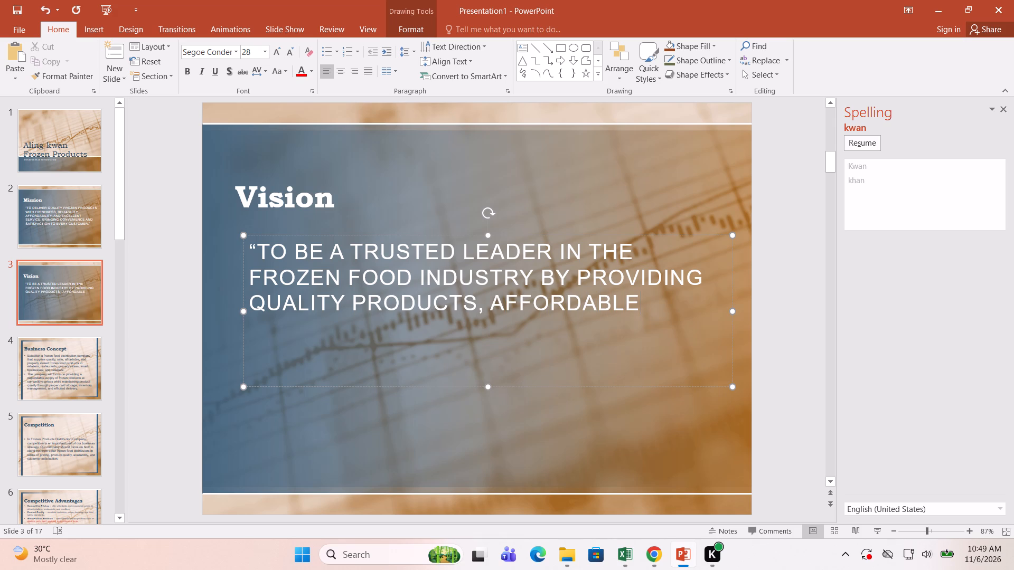
key(space)
text(prices)
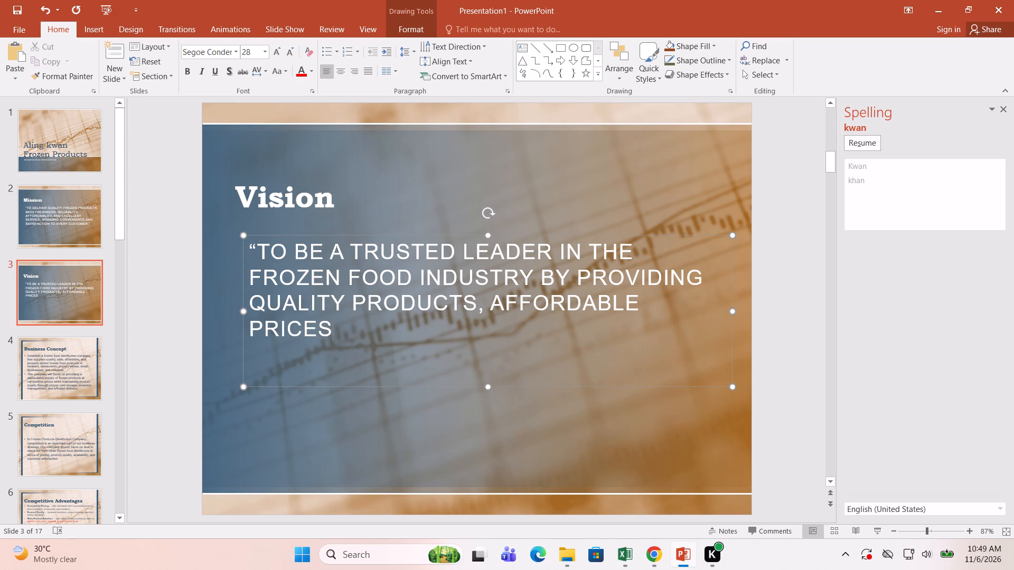
text(,)
key(space)
text(and)
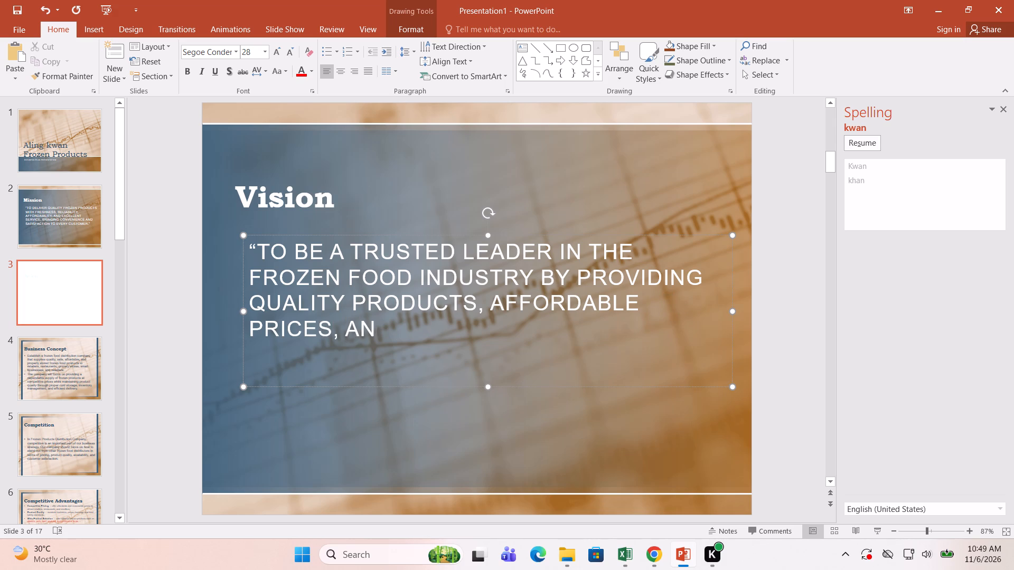
key(space)
text(reliable distributui)
key(BackSpace)
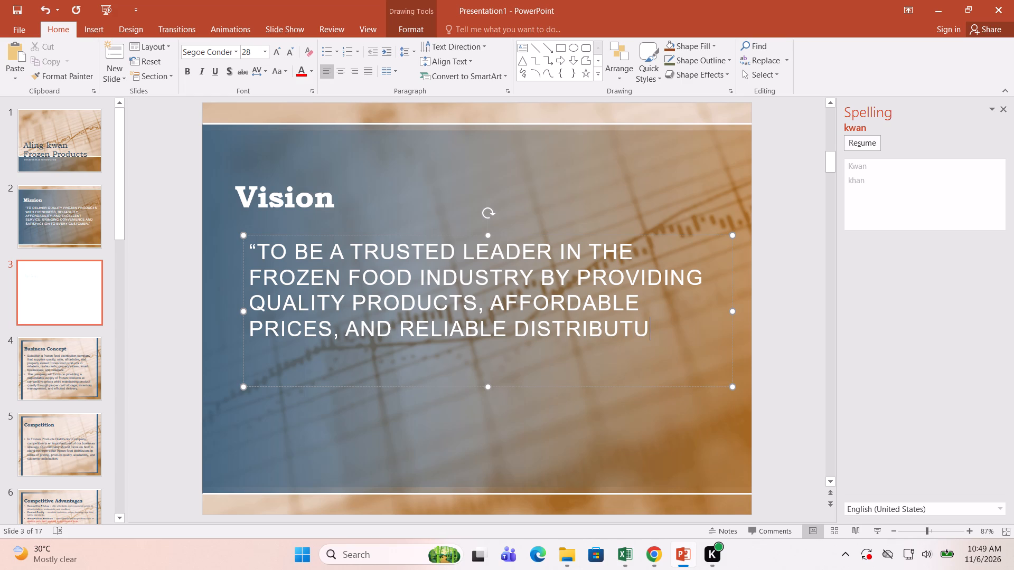
key(BackSpace)
text(ion)
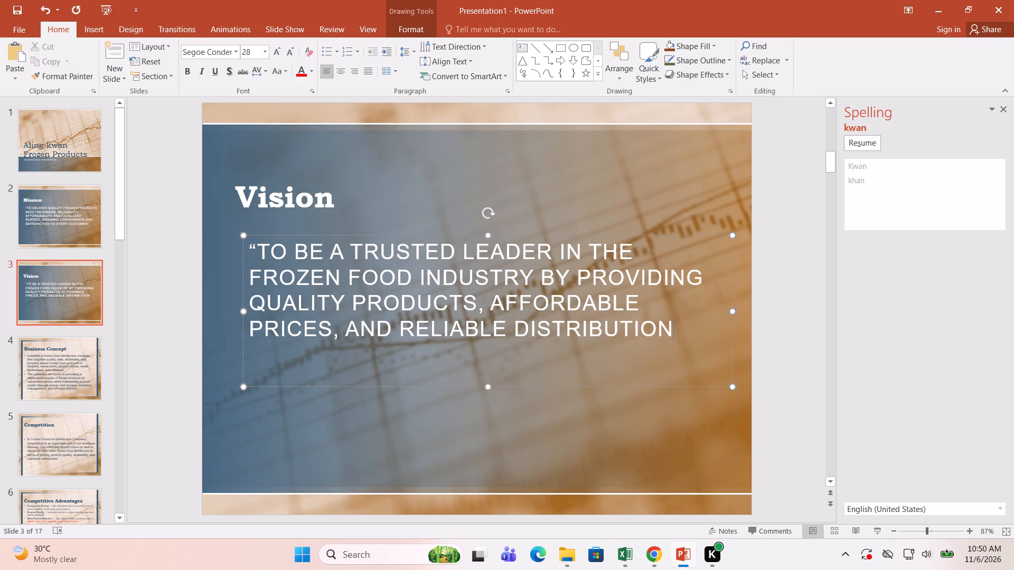
key(comma)
Continue the Vision statement after "distribution," with "making quality frozen food accessible".
key(space)
text(making)
key(space)
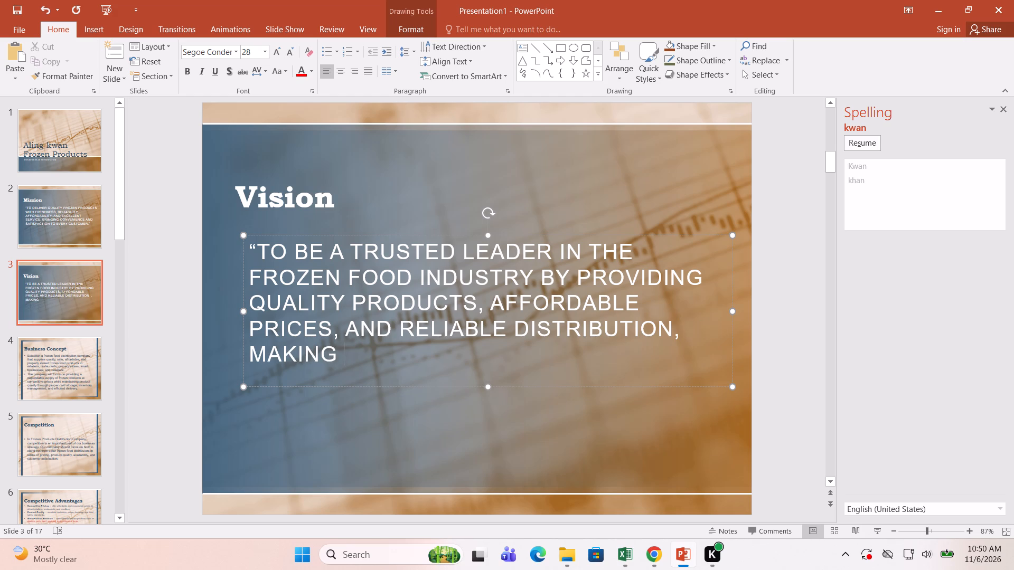
text(quality)
key(space)
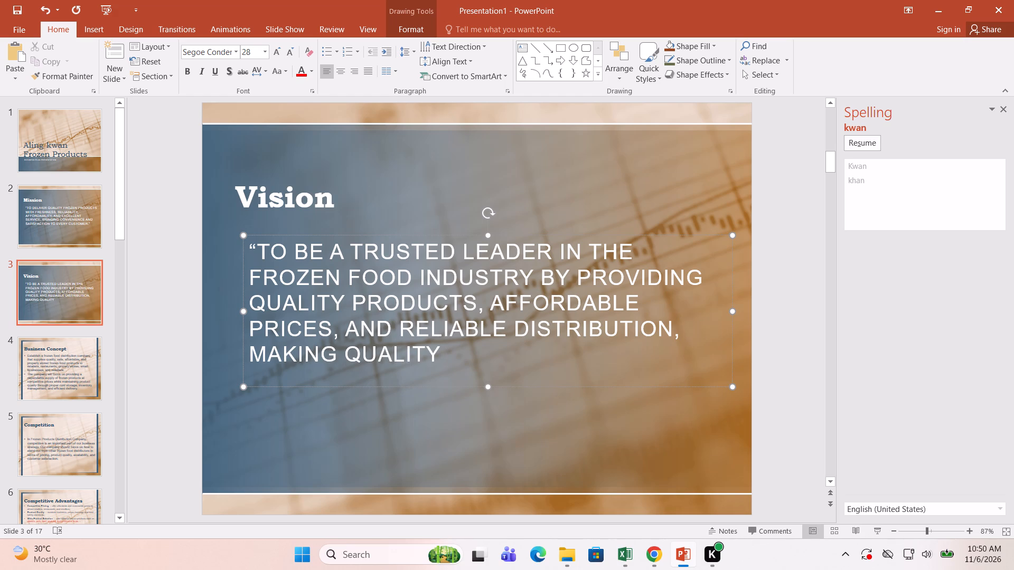
text(fro)
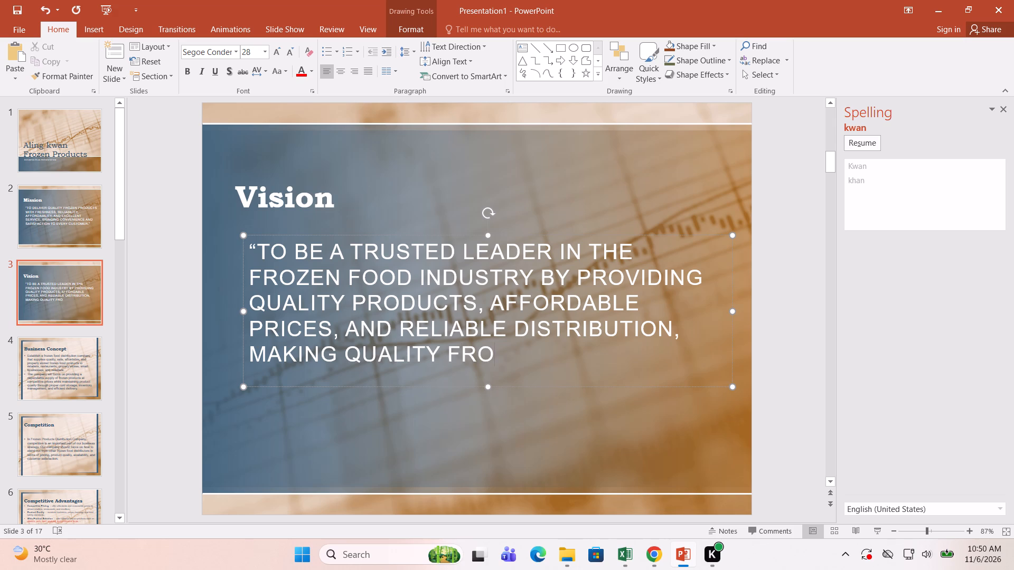
key(e)
key(BackSpace)
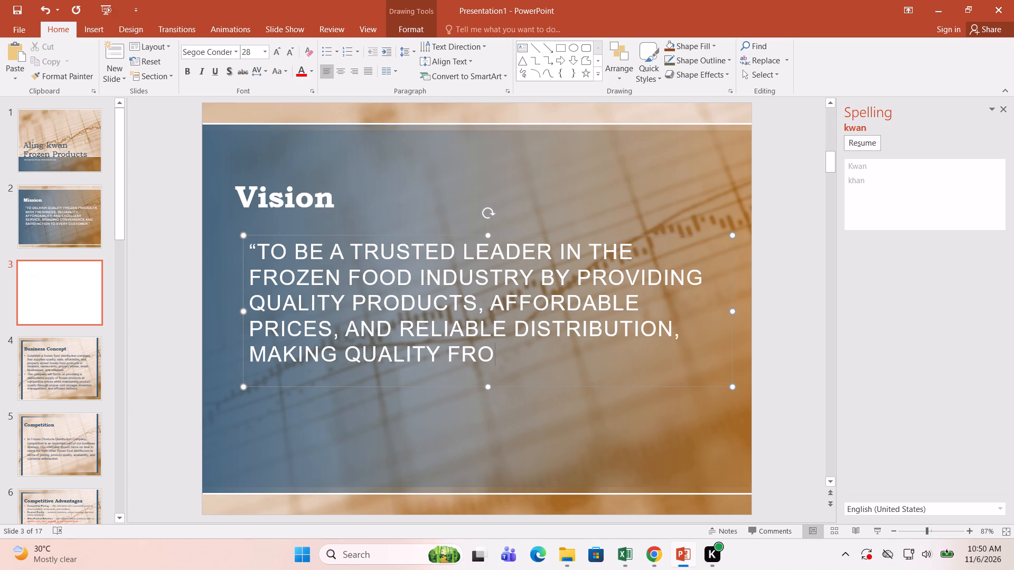
text(zen)
key(space)
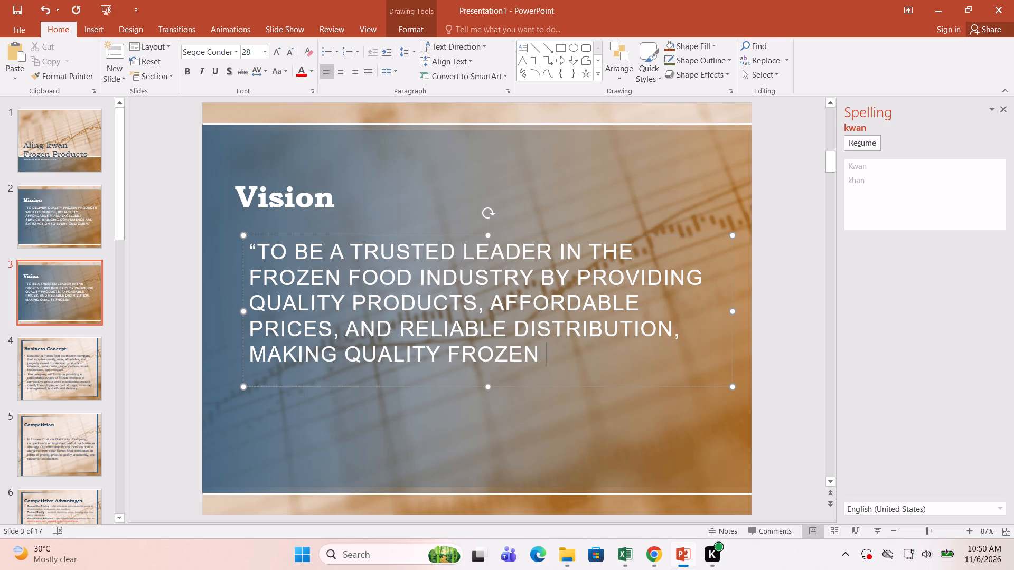
text(food acce)
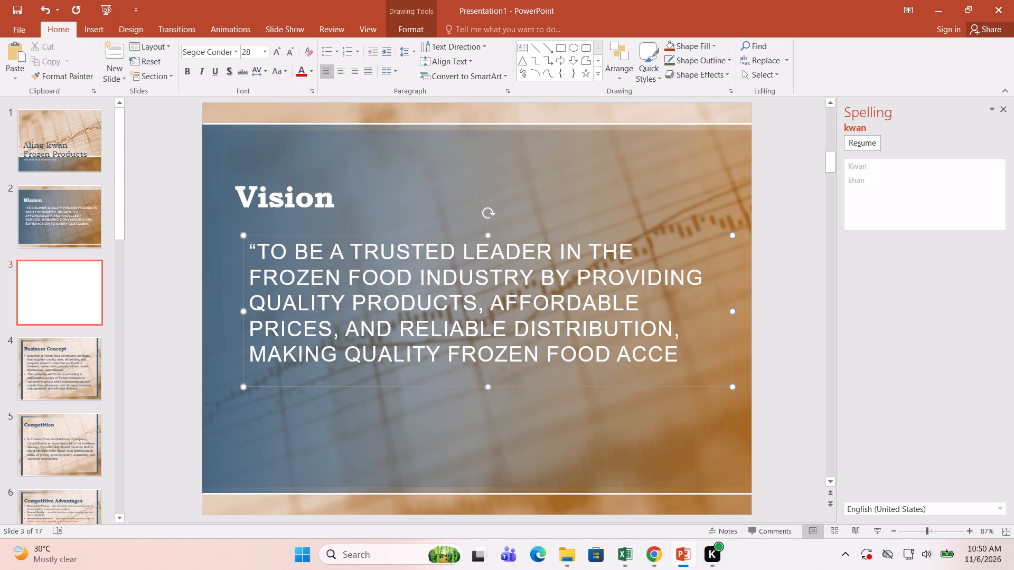
text(ssible)
key(space)
text(ot)
key(space)
key(BackSpace)
key(BackSpace)
key(BackSpace)
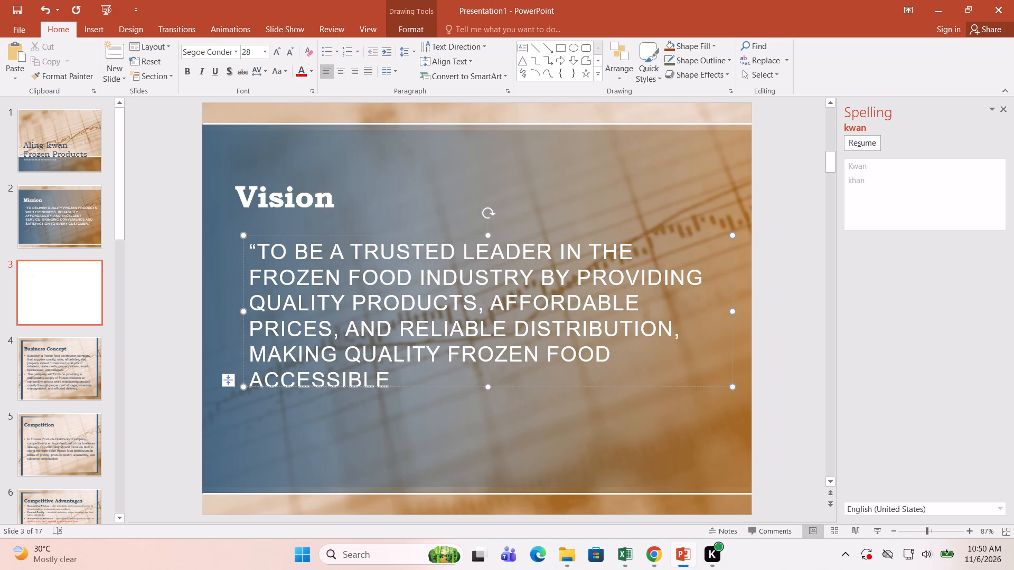
Finish the Vision statement after "accessible" with "to every filipino household and business." and a closing quotation mark.
text(to every)
key(space)
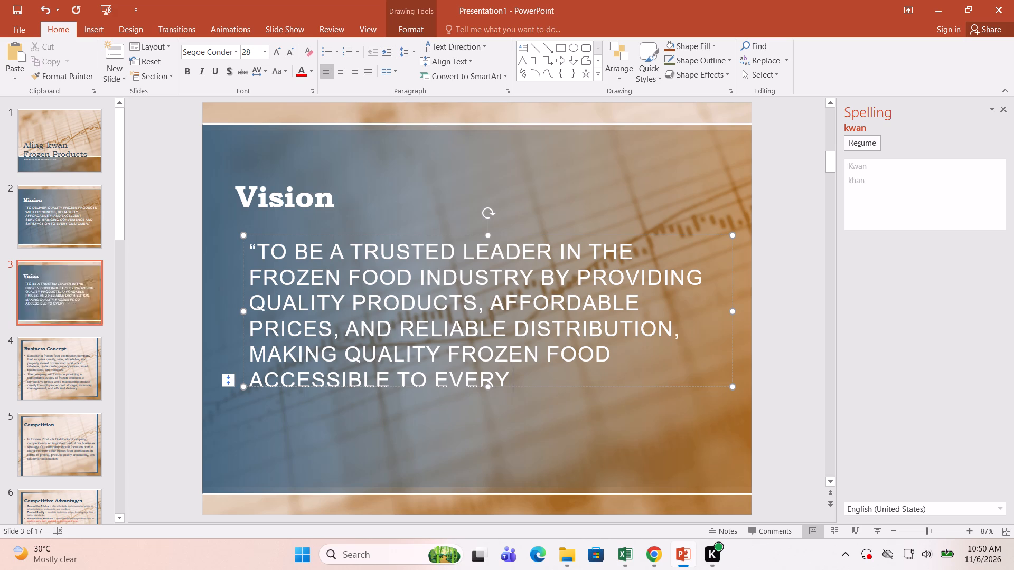
text(filipiono)
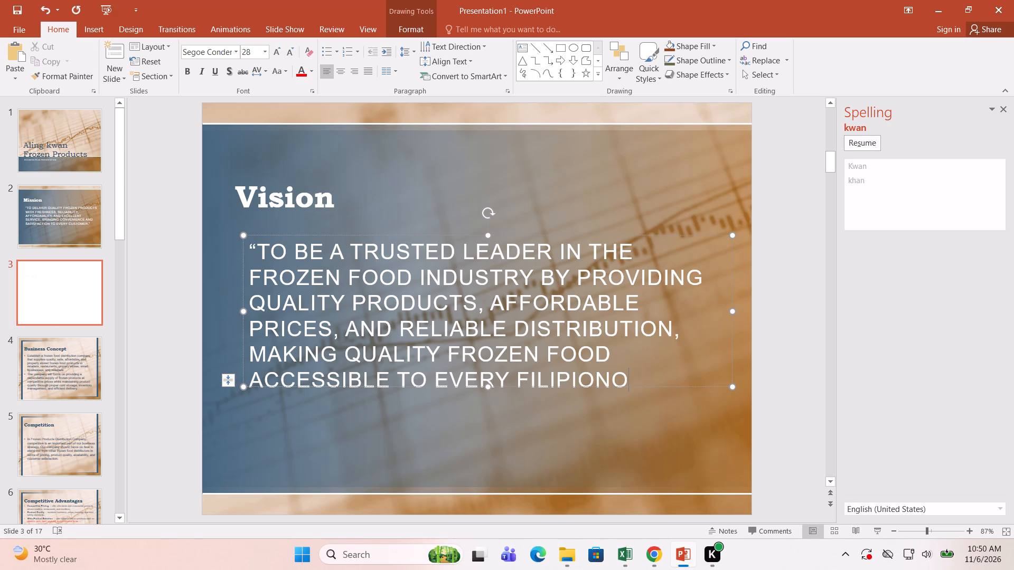
key(BackSpace)
key(BackSpace)
key(BackSpace)
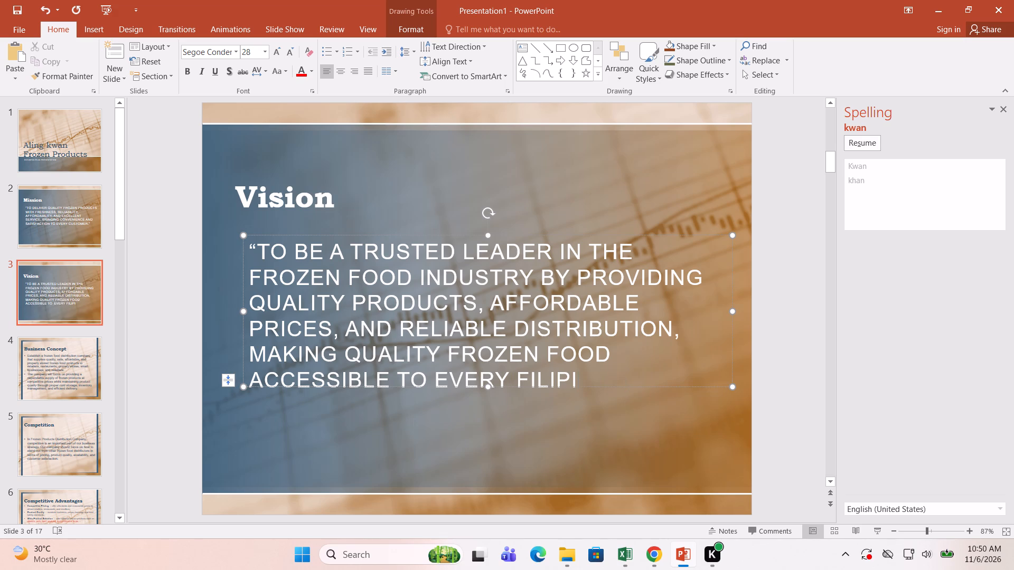
text(no)
key(space)
text(household)
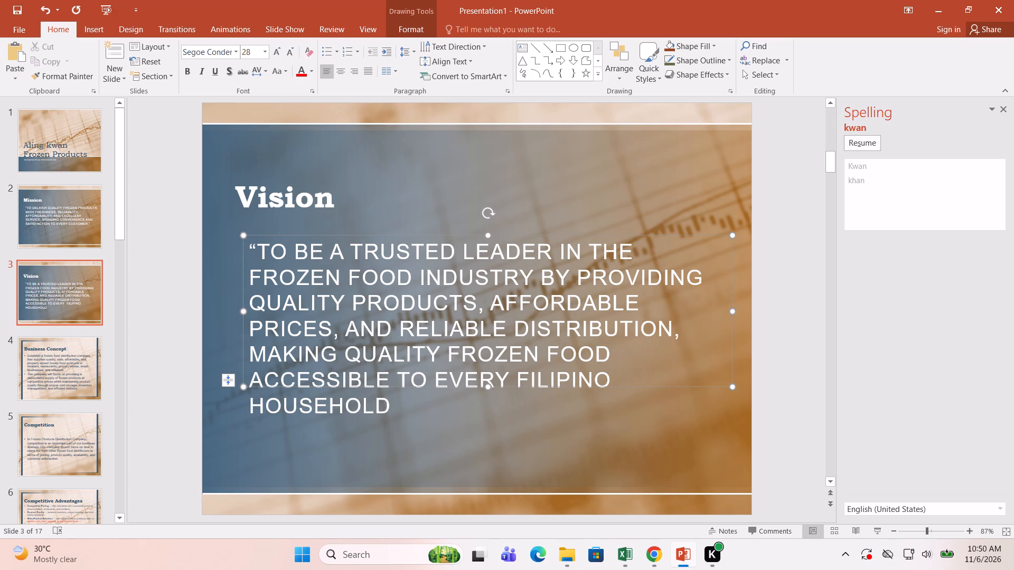
key(space)
text(and)
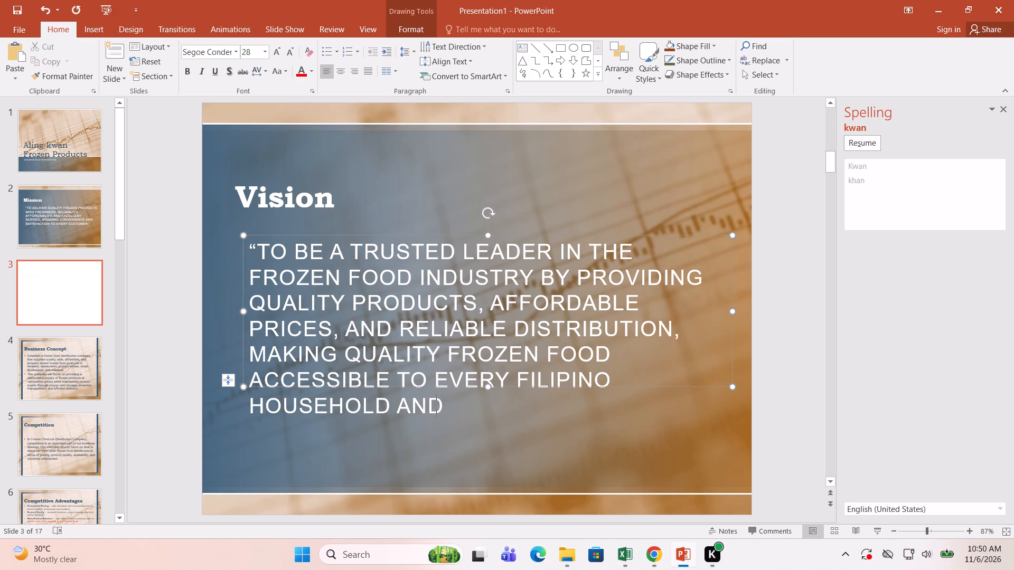
key(space)
text(business)
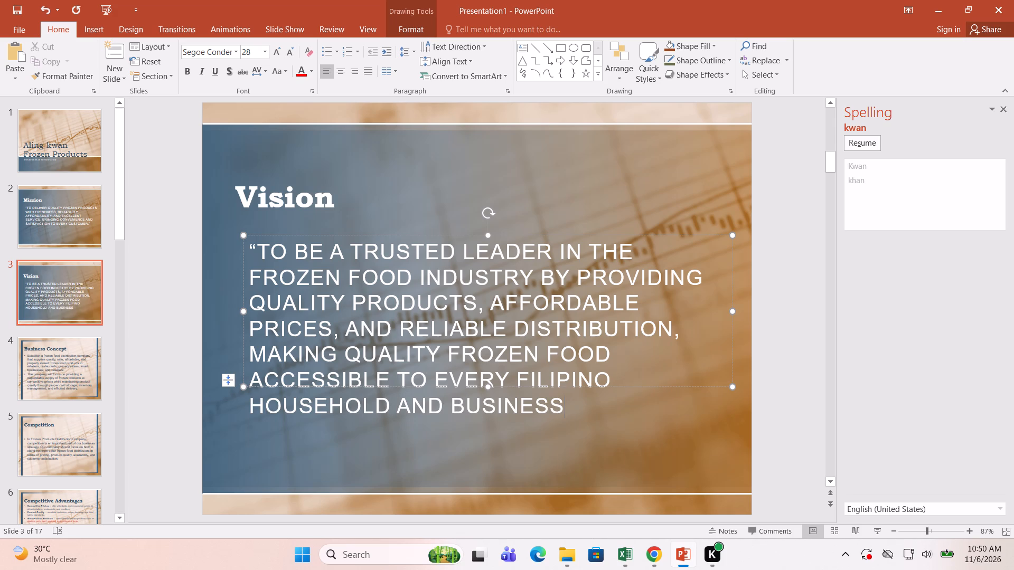
text(.:)
key(BackSpace)
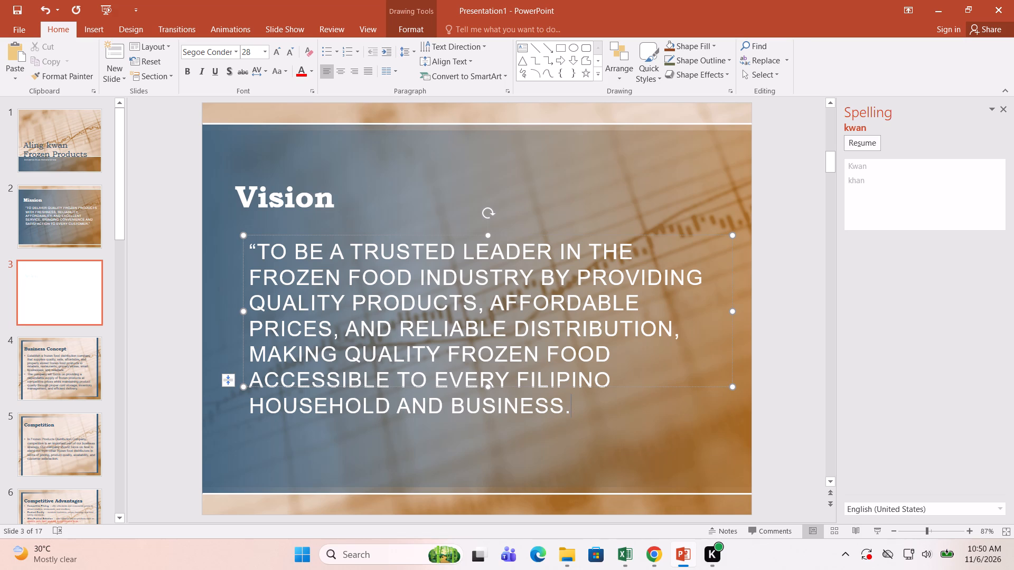
key(apostrophe)
key(BackSpace)
key(shift+quotedbl)
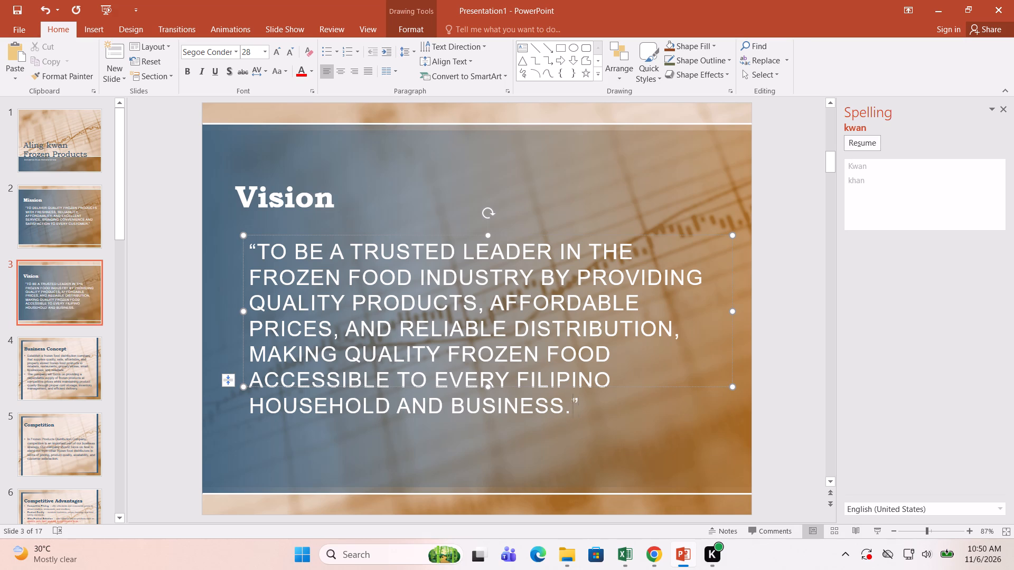
Extend the Vision statement's text box downward so that it encloses the last line of text.
click(599, 156)
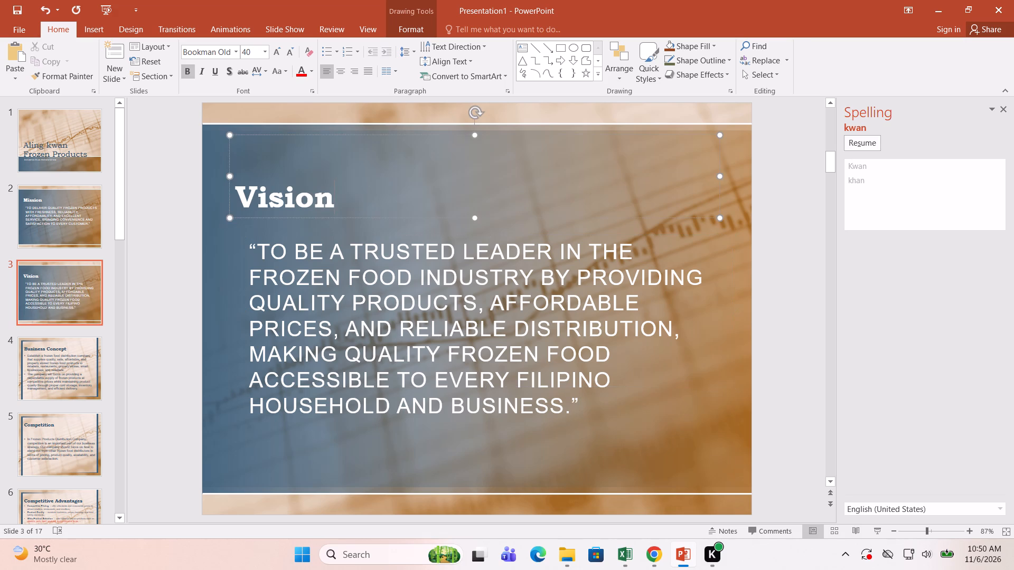
drag(586, 354, 591, 354)
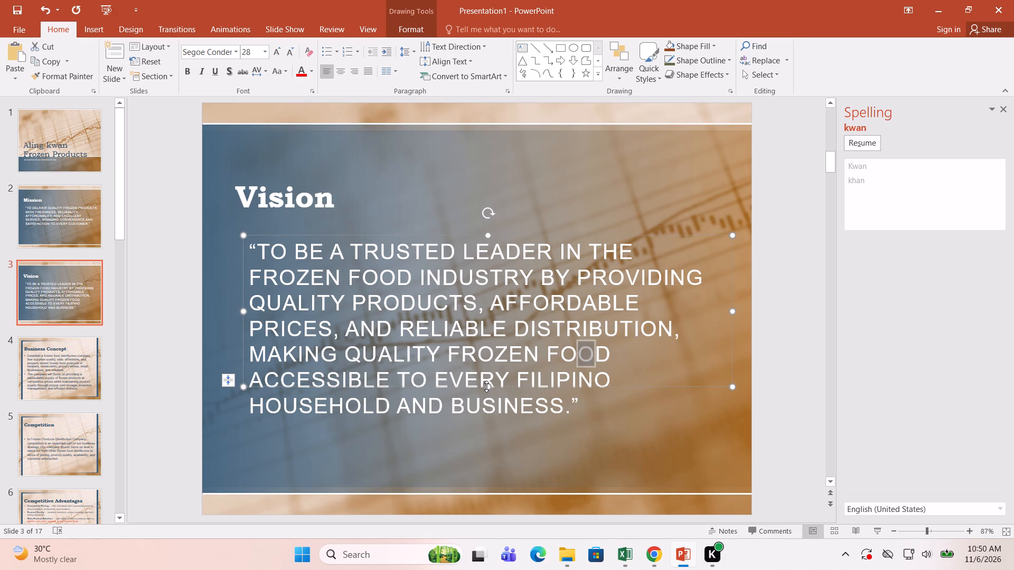
drag(486, 386, 485, 425)
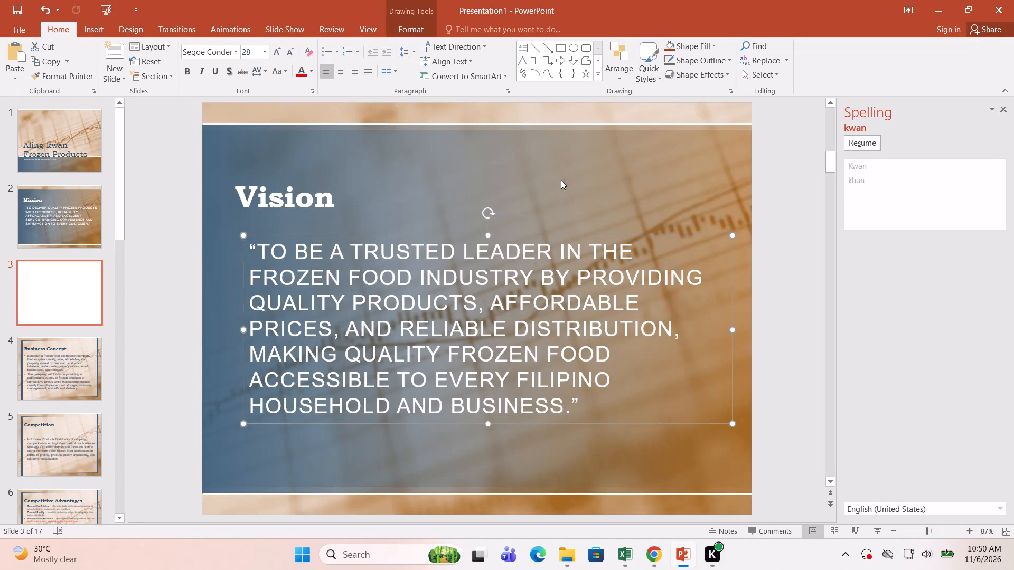
Copy the Business Concept slide and place the copy directly after the original, before the Competition slide.
scroll(578, 208, up, 1)
scroll(578, 208, down, 1)
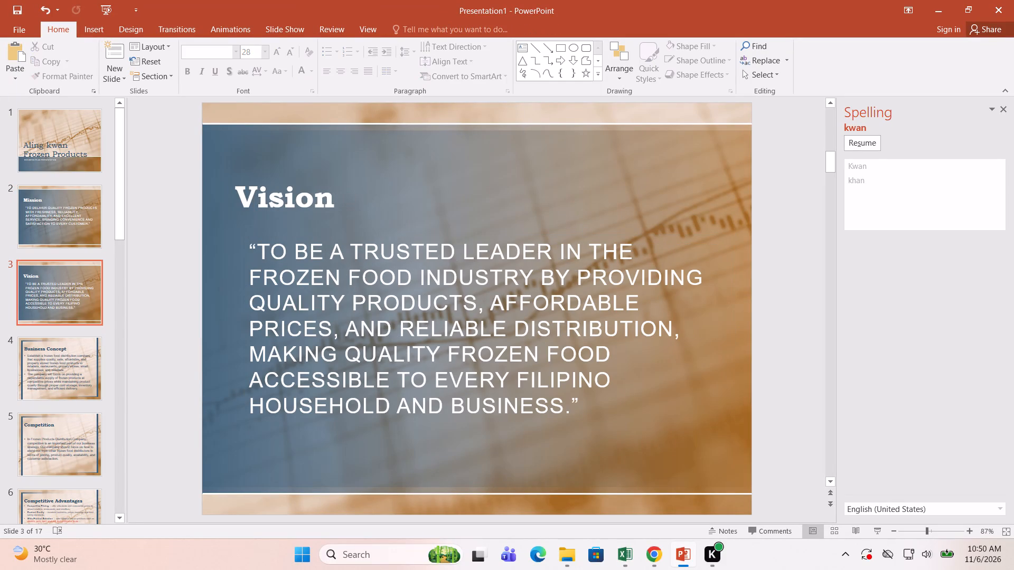
scroll(599, 238, up, 1)
scroll(599, 238, down, 3)
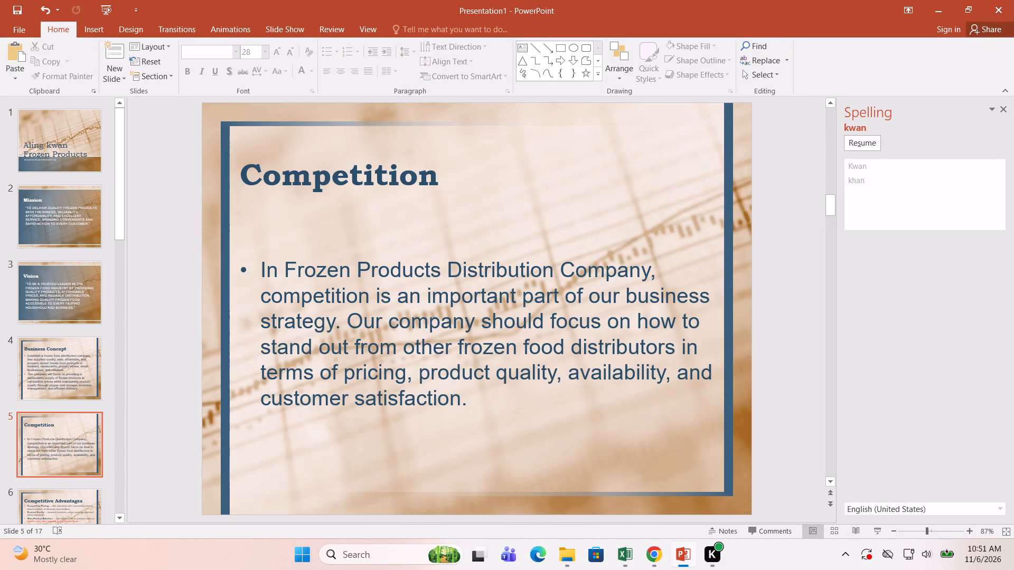
scroll(599, 238, up, 1)
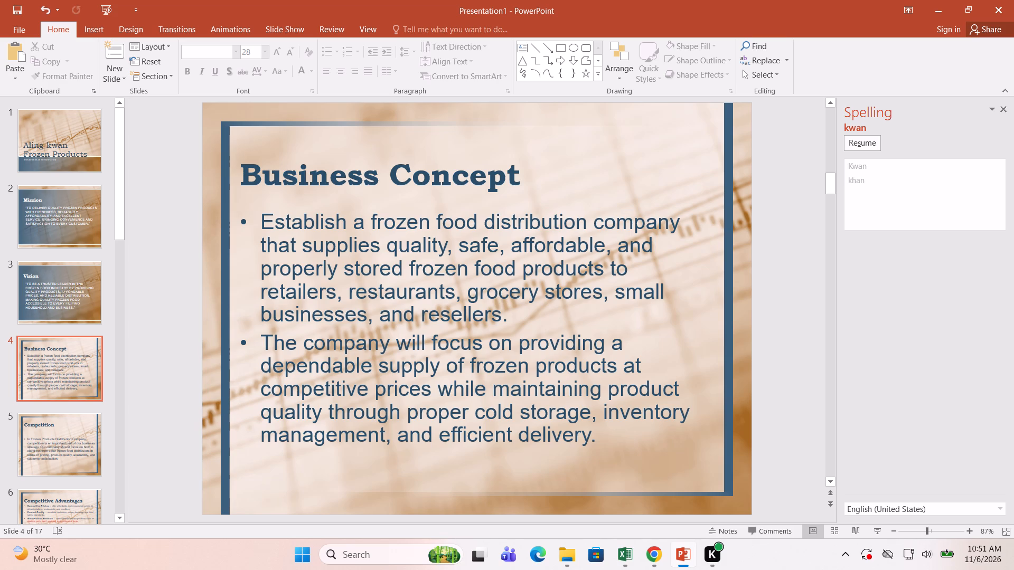
scroll(506, 260, down, 1)
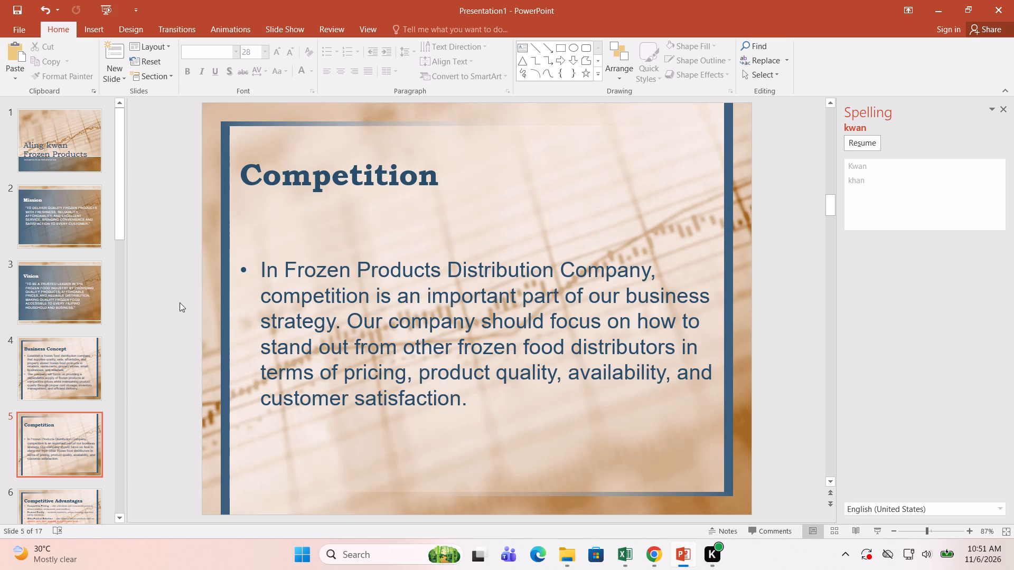
click(72, 357)
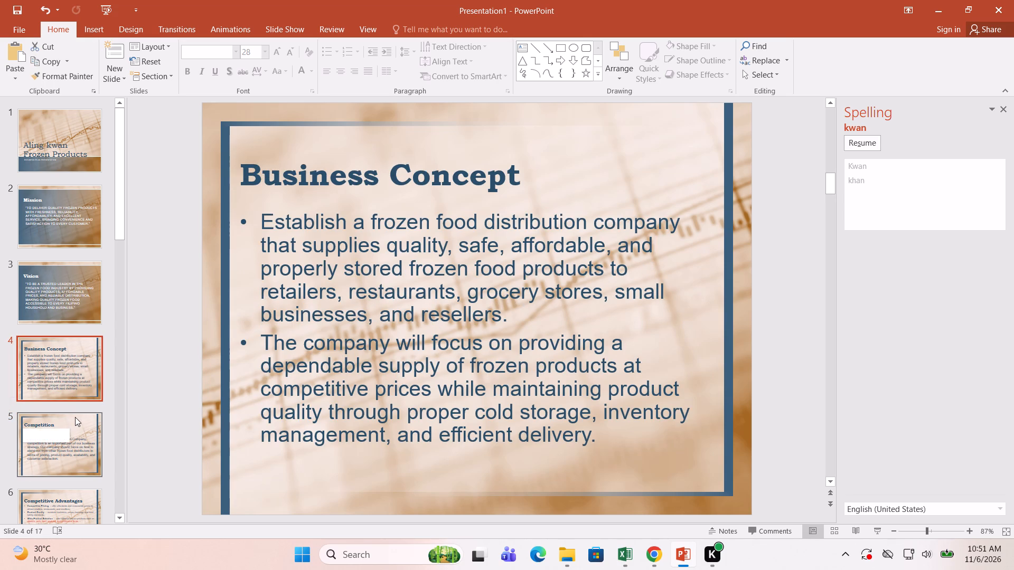
right_click(73, 374)
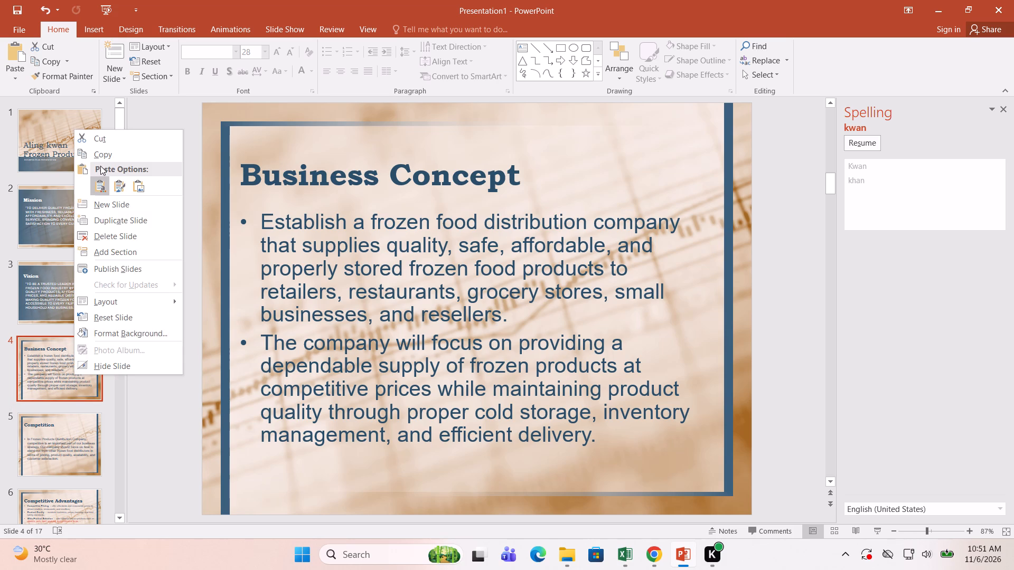
click(100, 159)
right_click(55, 435)
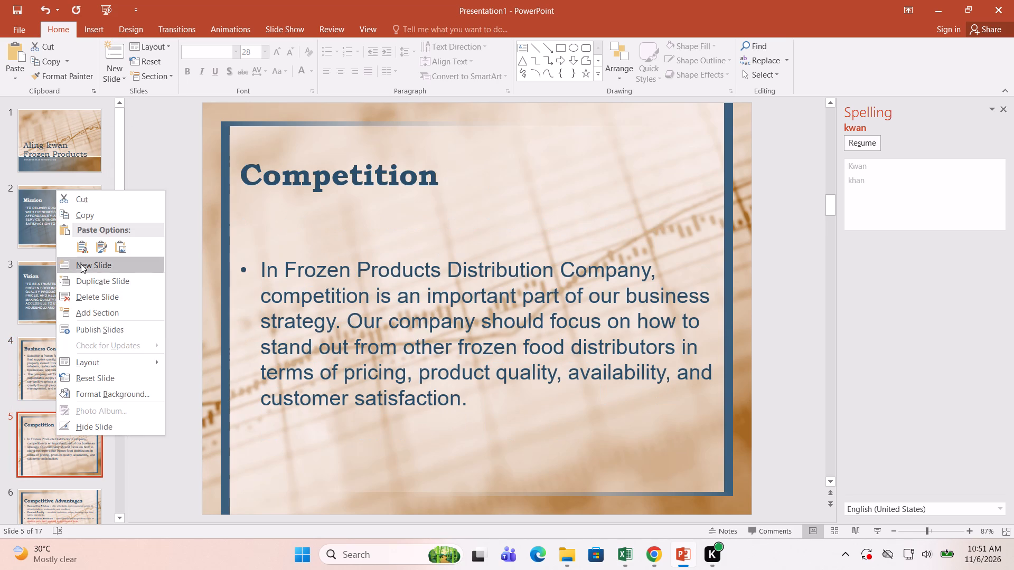
click(83, 247)
drag(62, 425, 64, 334)
click(61, 357)
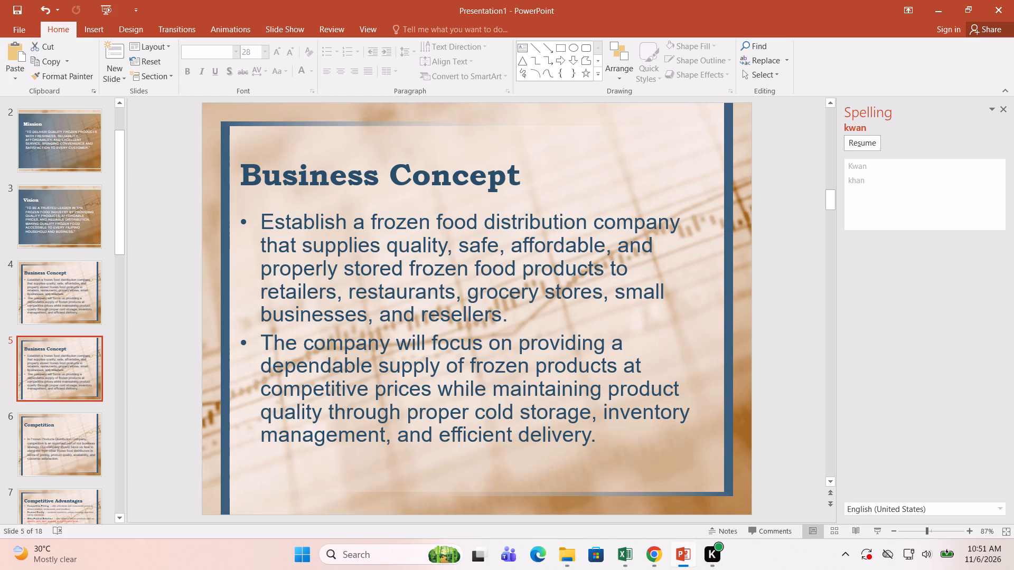
Replace the copied Business Concept slide's title with "Main products:".
drag(527, 170, 492, 175)
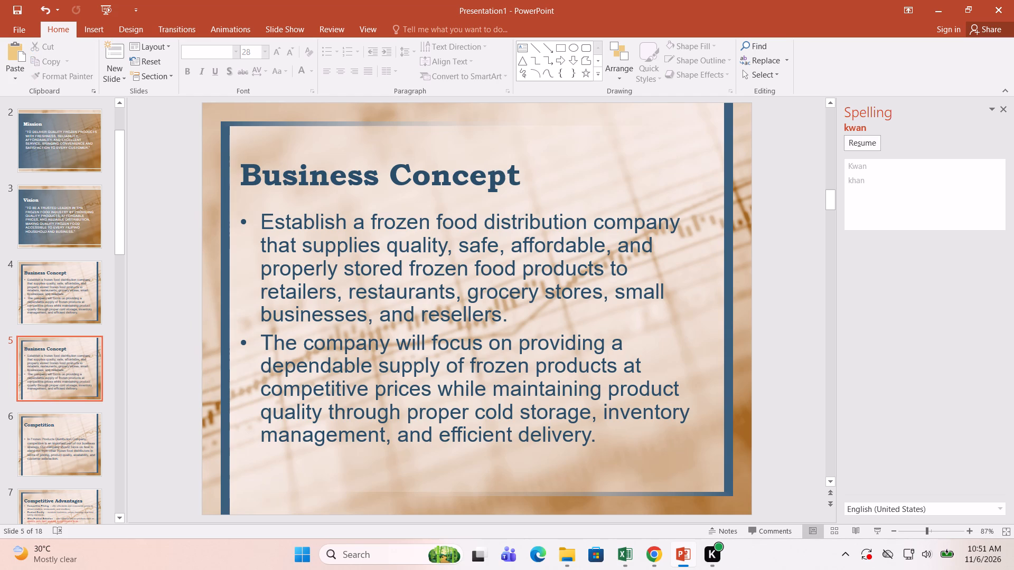
drag(519, 175, 333, 182)
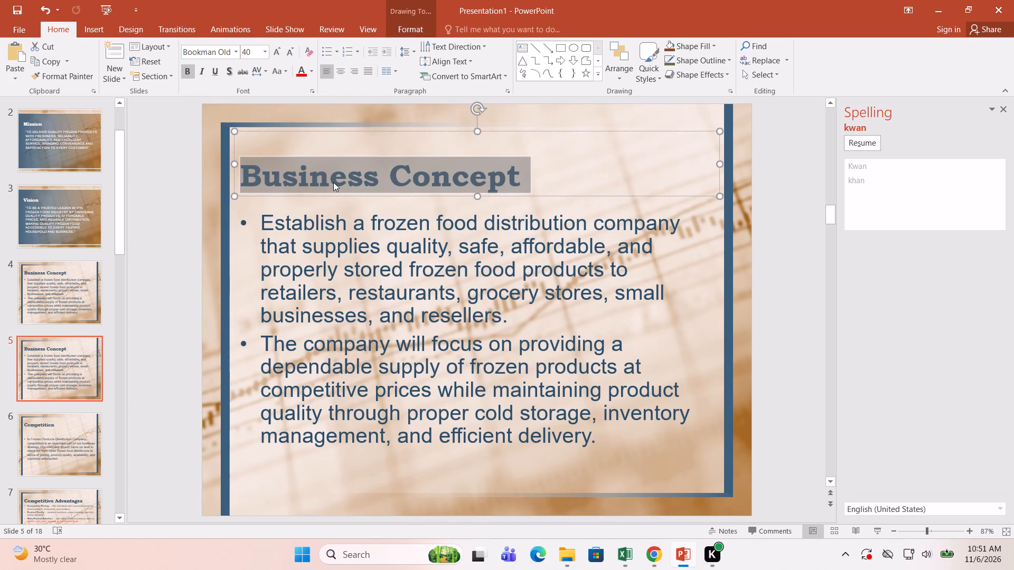
text(Main)
key(space)
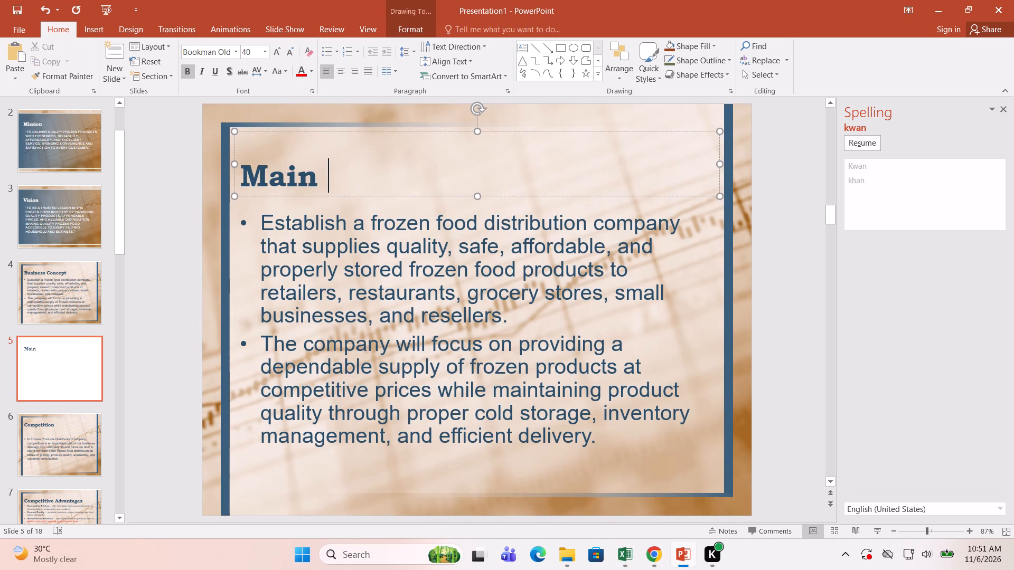
key(p)
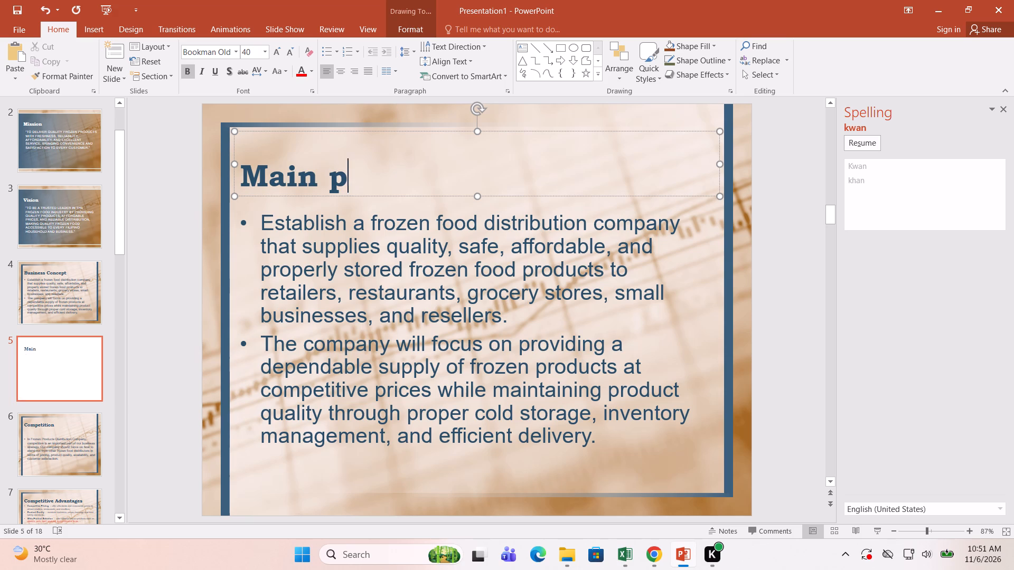
text(roducts)
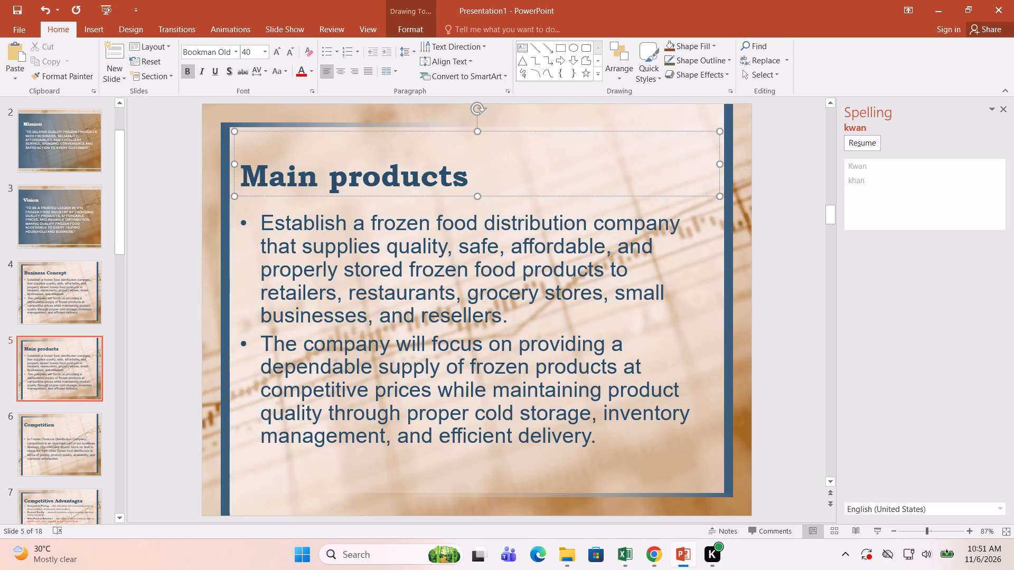
key(shift+colon)
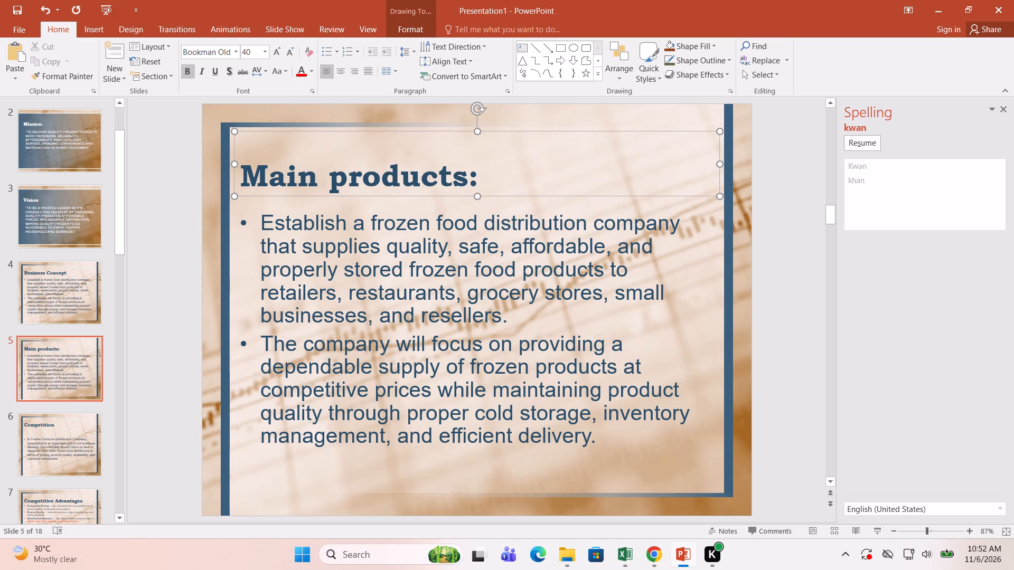
Replace the two copied paragraphs on the Main products slide with the single bullet "List of products to offer in the market".
drag(265, 222, 647, 438)
key(BackSpace)
text(list)
key(space)
text(of)
key(space)
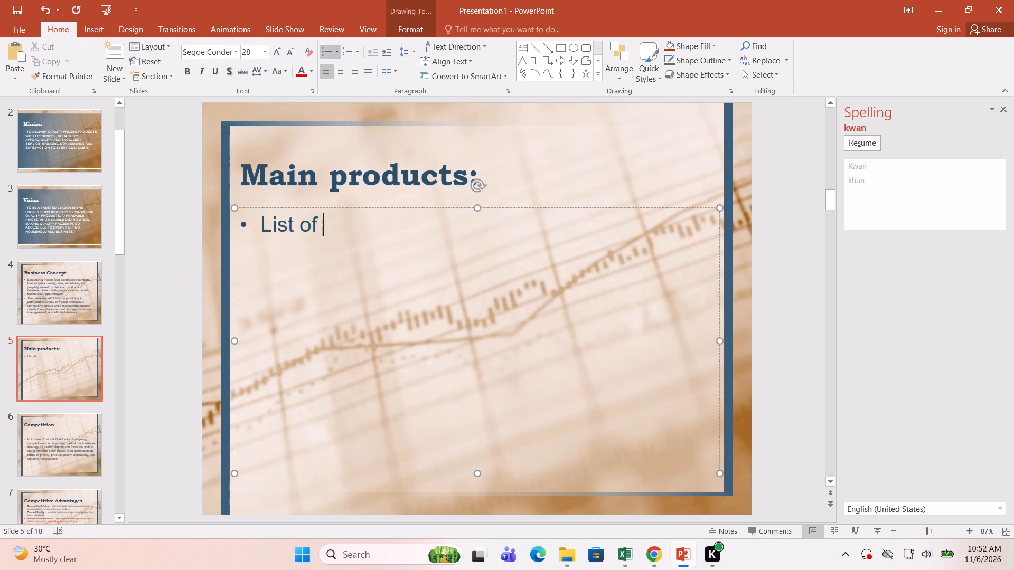
text(products)
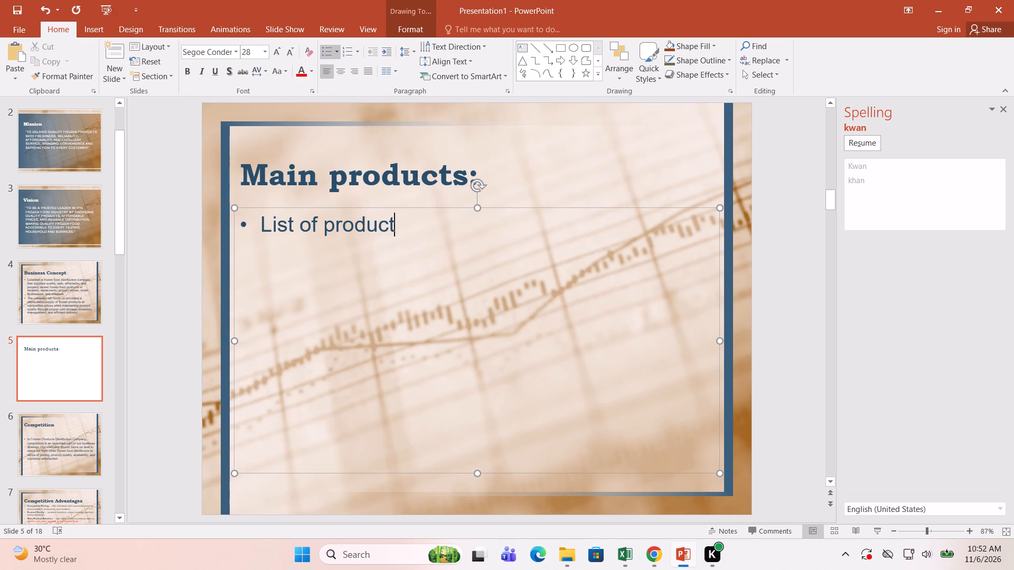
key(space)
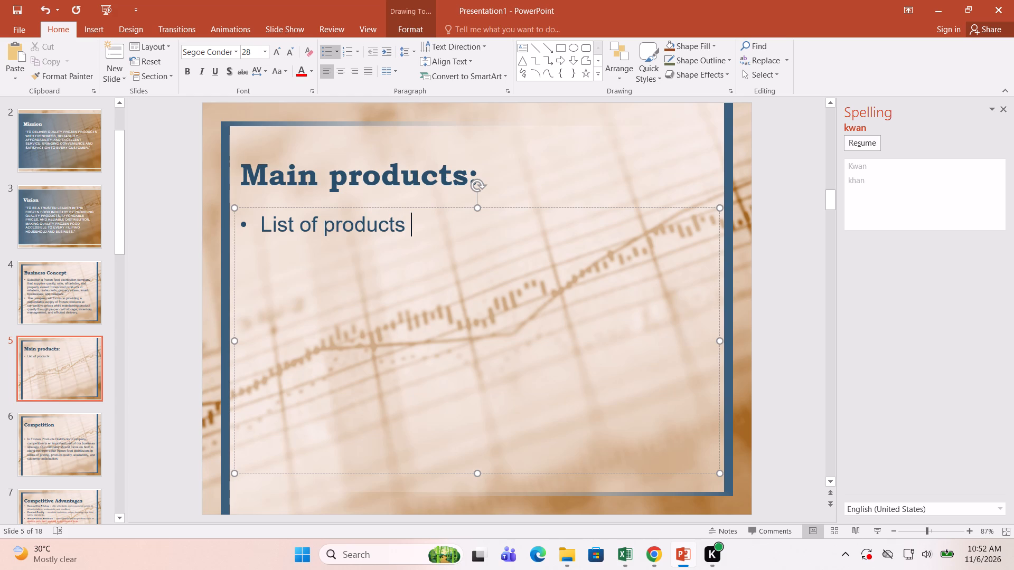
text(to)
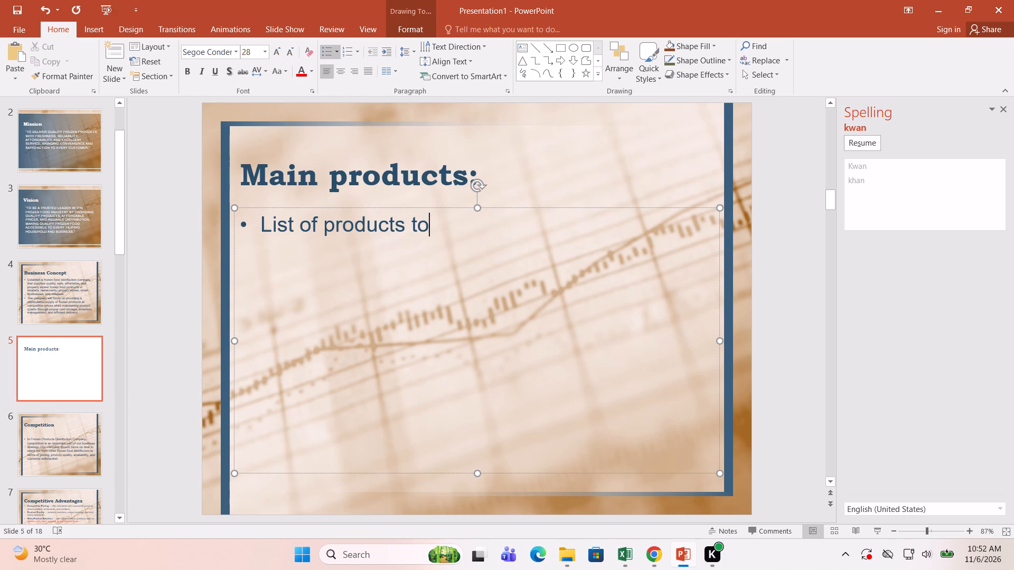
key(space)
text(offer)
key(space)
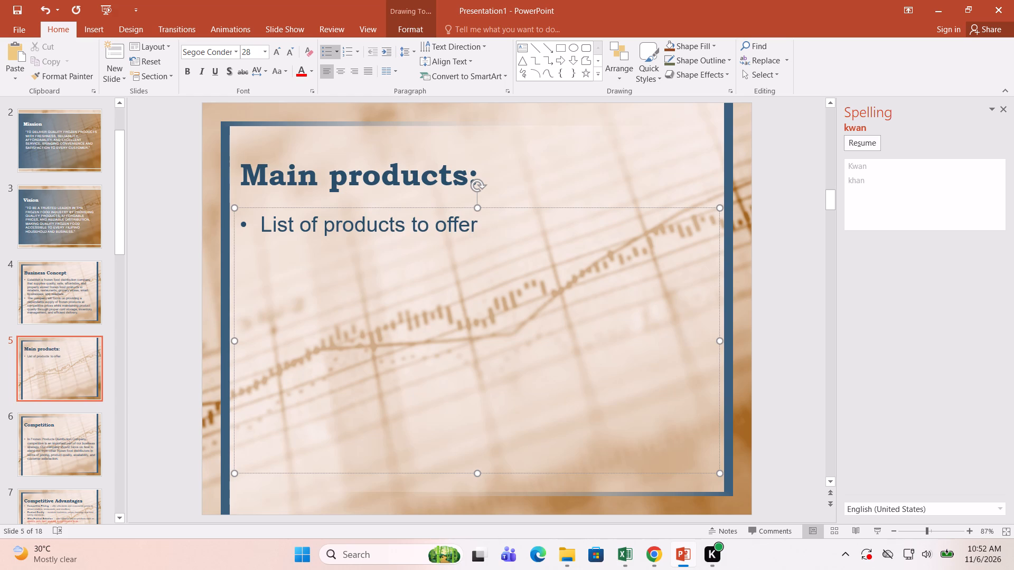
text(in the market)
click(505, 362)
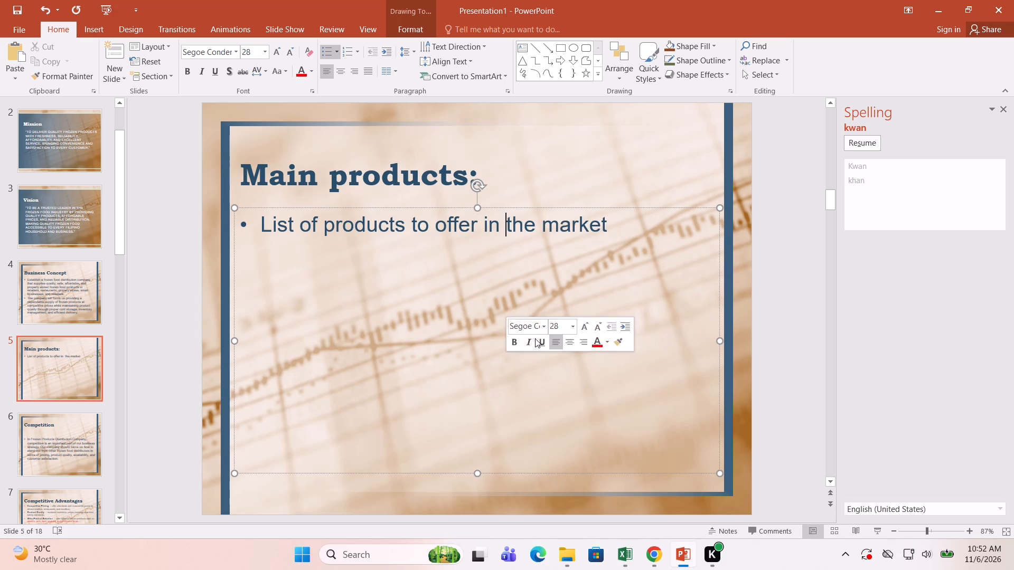
click(579, 224)
click(443, 326)
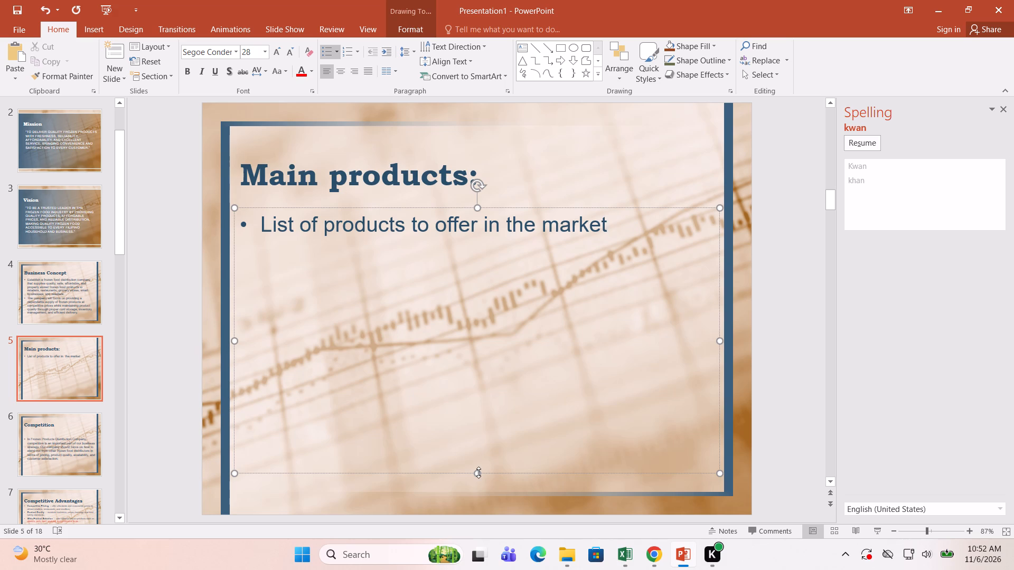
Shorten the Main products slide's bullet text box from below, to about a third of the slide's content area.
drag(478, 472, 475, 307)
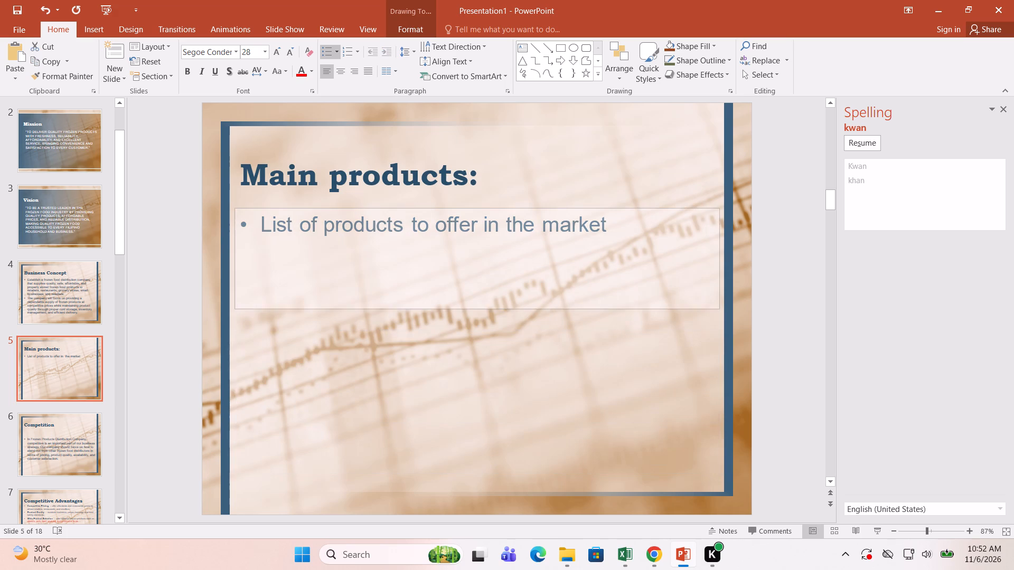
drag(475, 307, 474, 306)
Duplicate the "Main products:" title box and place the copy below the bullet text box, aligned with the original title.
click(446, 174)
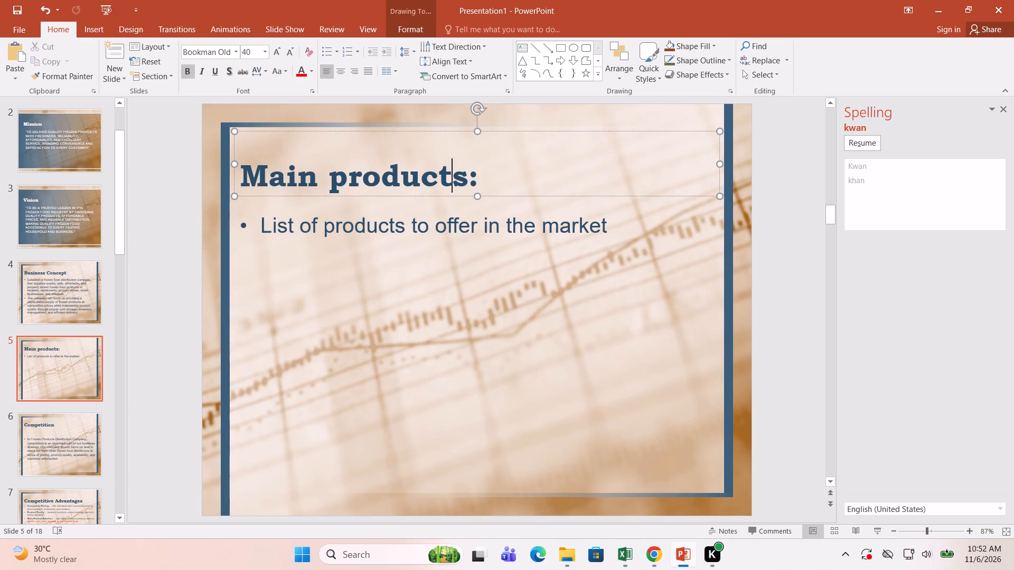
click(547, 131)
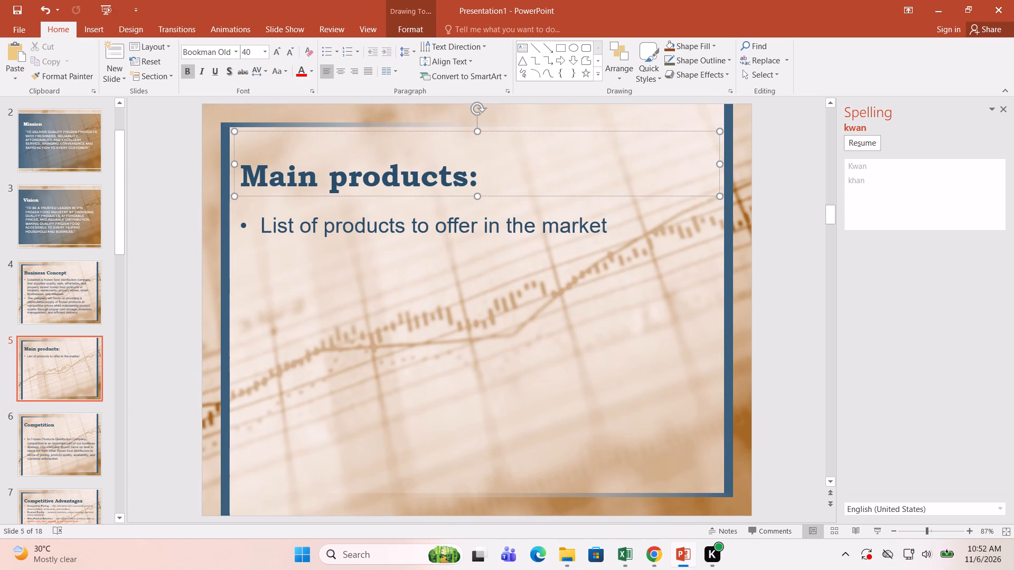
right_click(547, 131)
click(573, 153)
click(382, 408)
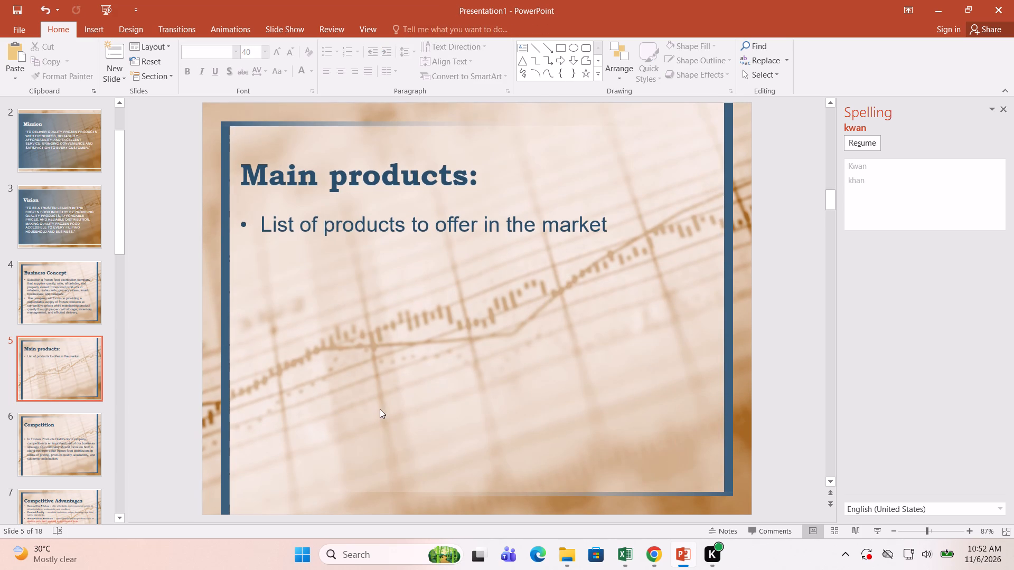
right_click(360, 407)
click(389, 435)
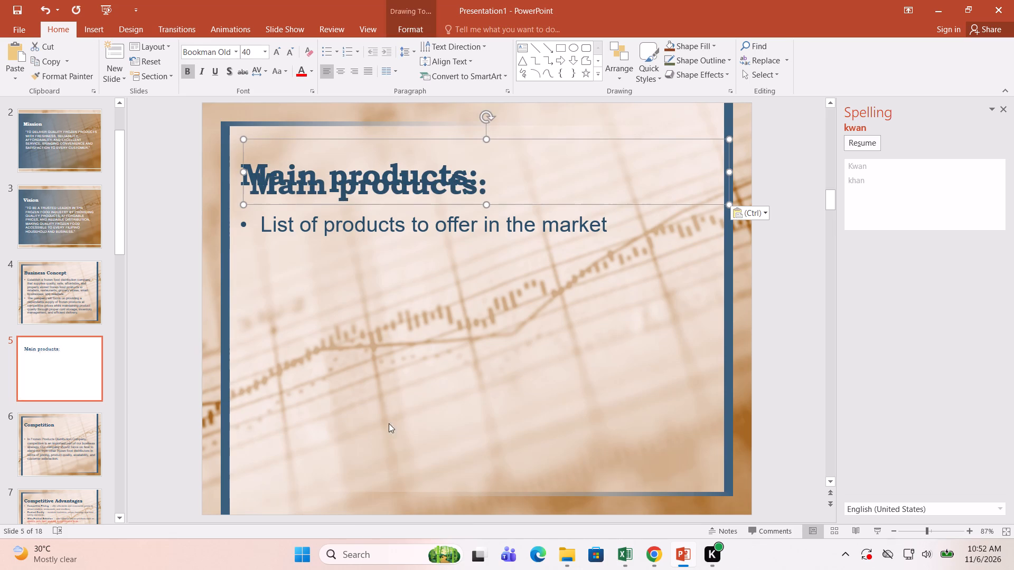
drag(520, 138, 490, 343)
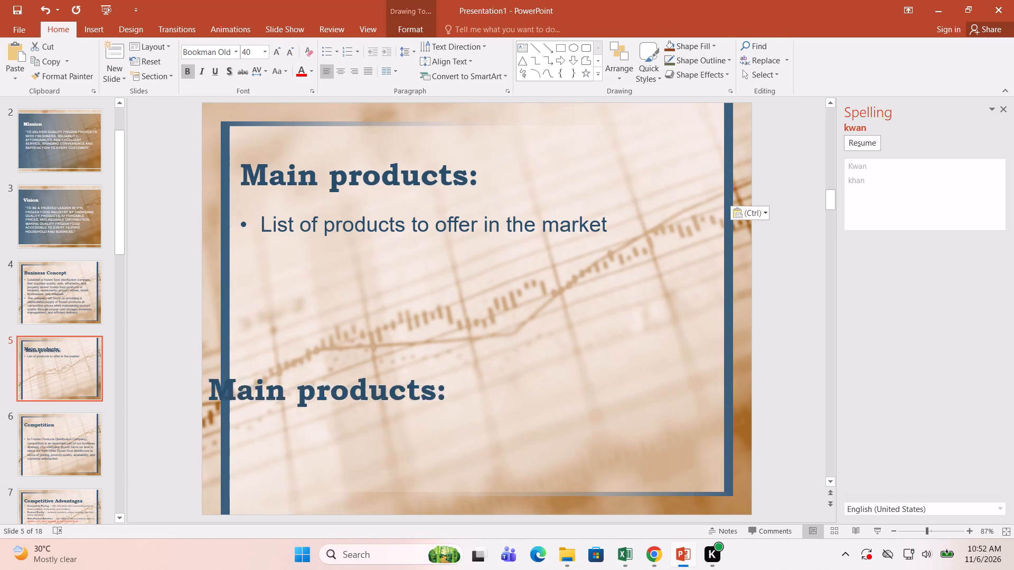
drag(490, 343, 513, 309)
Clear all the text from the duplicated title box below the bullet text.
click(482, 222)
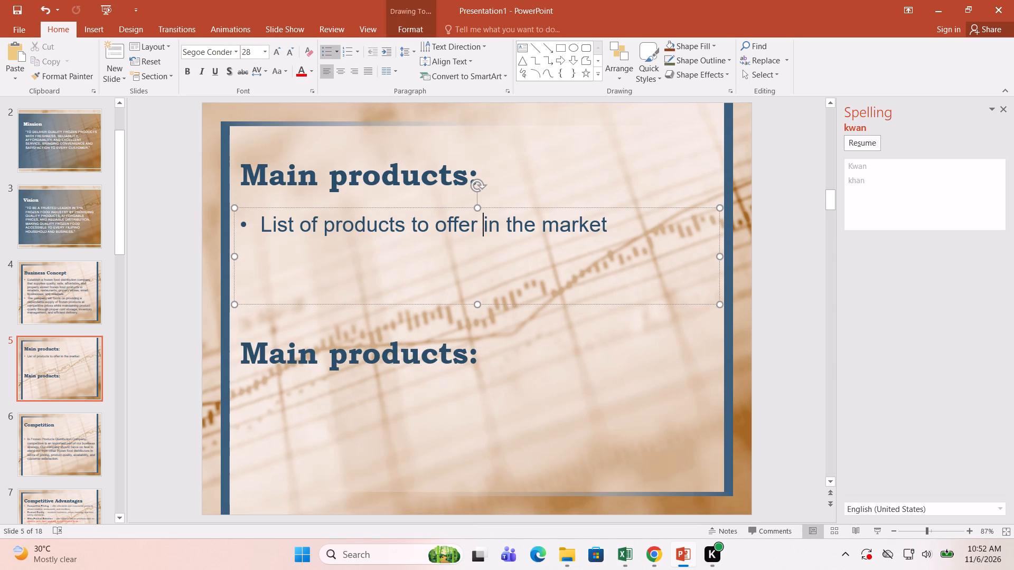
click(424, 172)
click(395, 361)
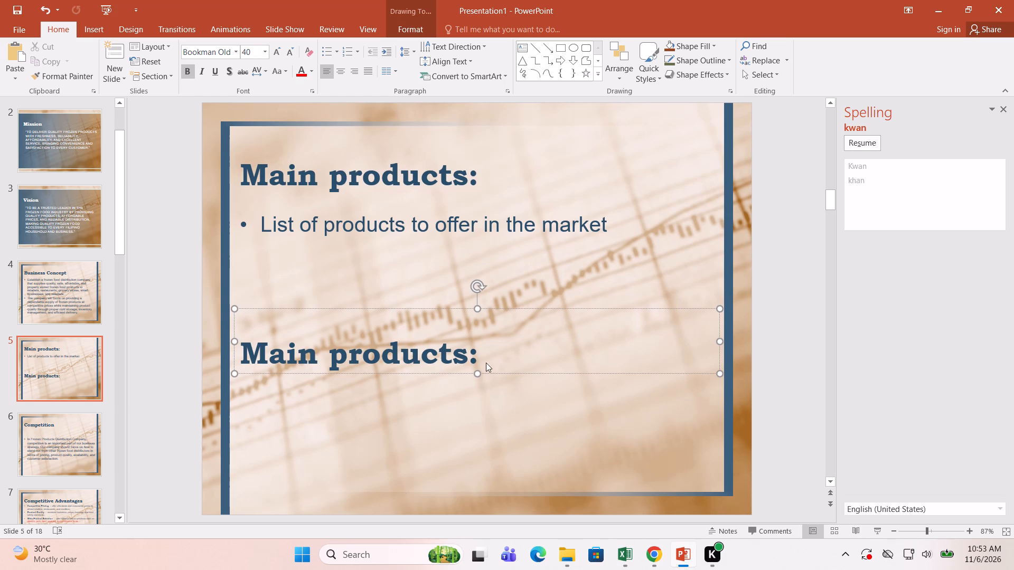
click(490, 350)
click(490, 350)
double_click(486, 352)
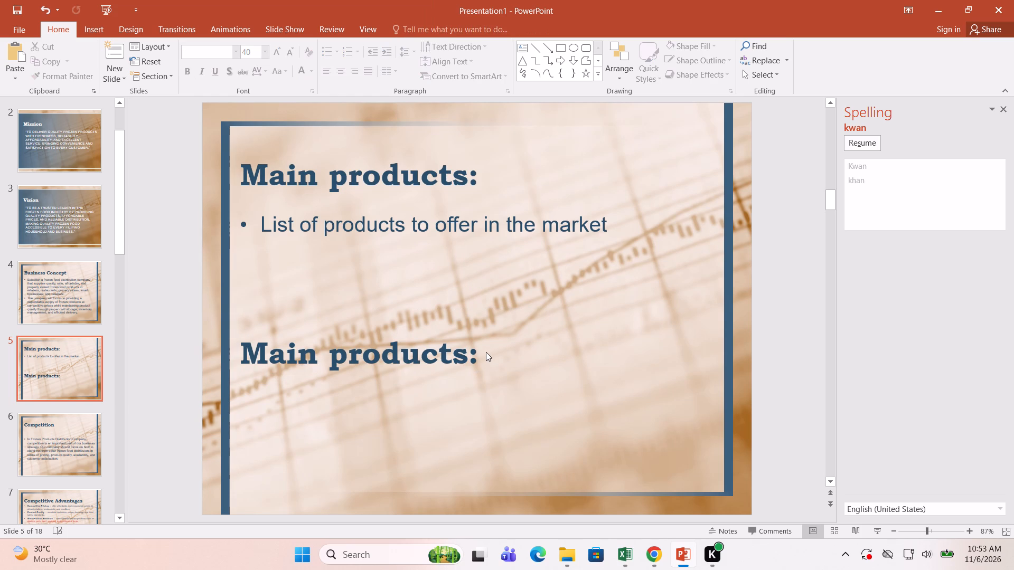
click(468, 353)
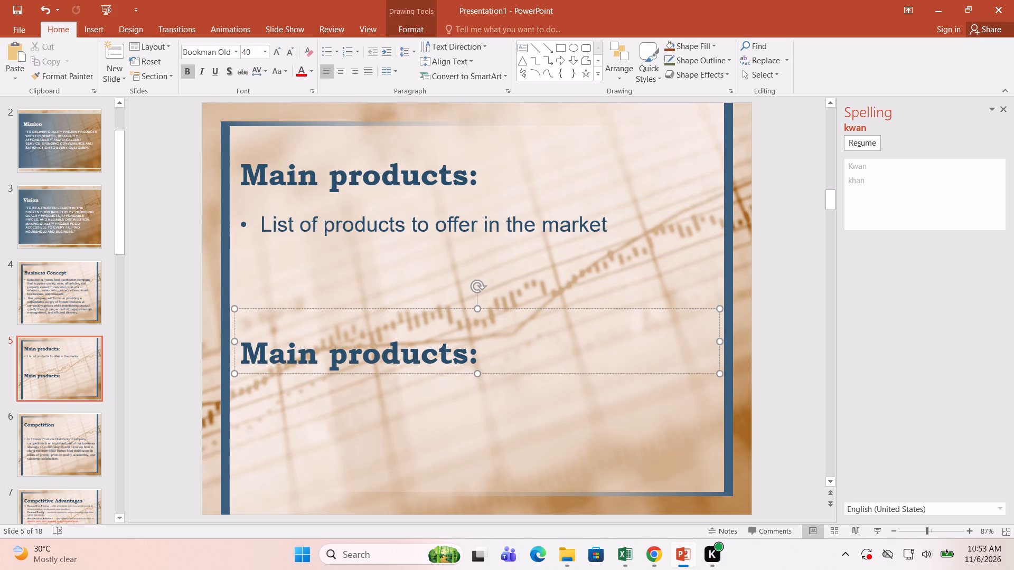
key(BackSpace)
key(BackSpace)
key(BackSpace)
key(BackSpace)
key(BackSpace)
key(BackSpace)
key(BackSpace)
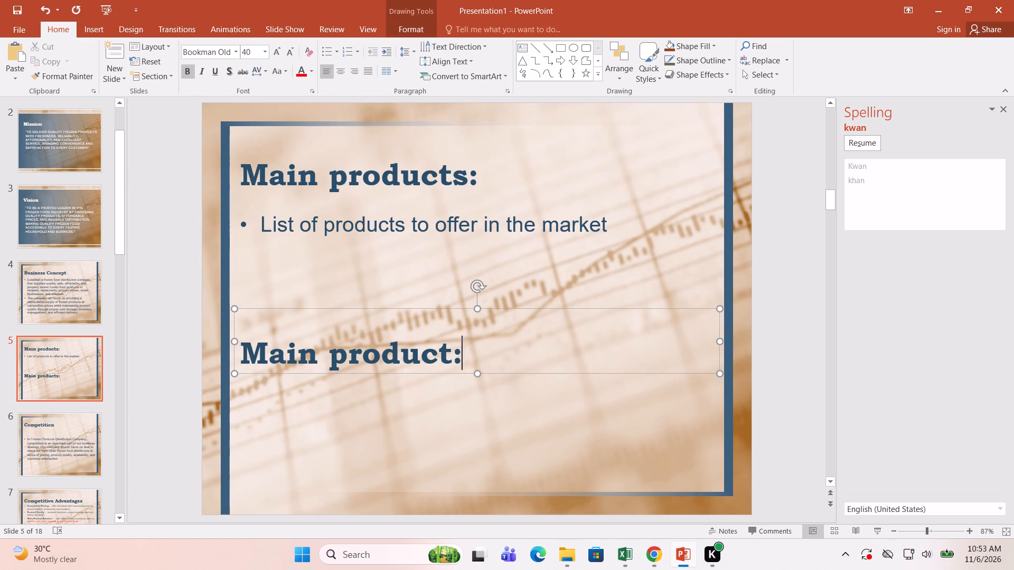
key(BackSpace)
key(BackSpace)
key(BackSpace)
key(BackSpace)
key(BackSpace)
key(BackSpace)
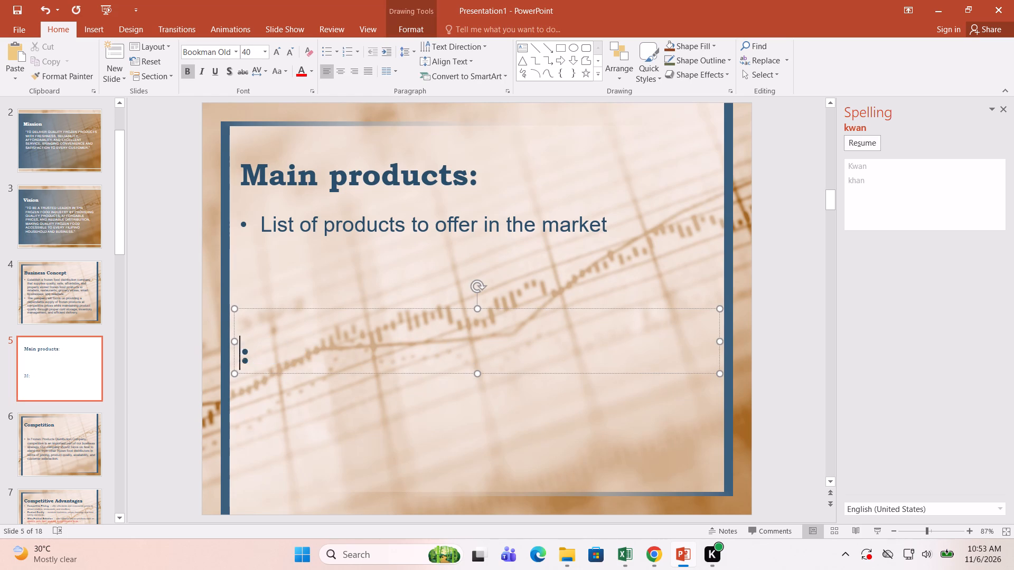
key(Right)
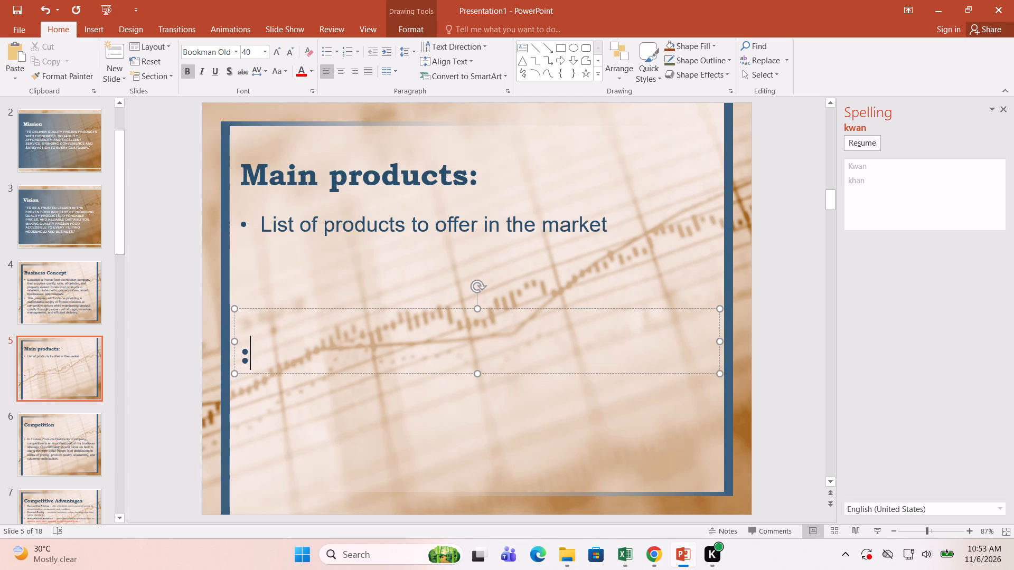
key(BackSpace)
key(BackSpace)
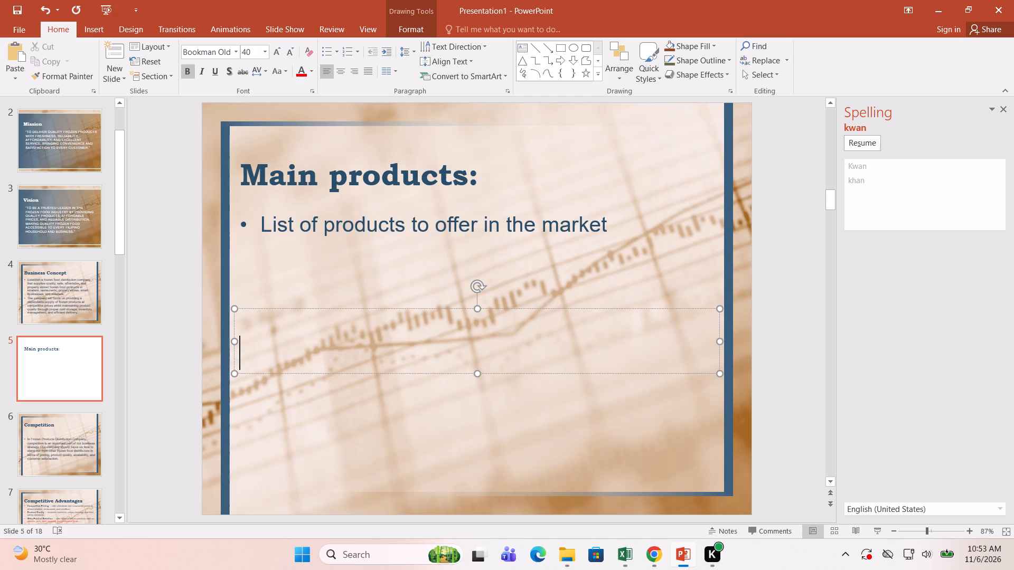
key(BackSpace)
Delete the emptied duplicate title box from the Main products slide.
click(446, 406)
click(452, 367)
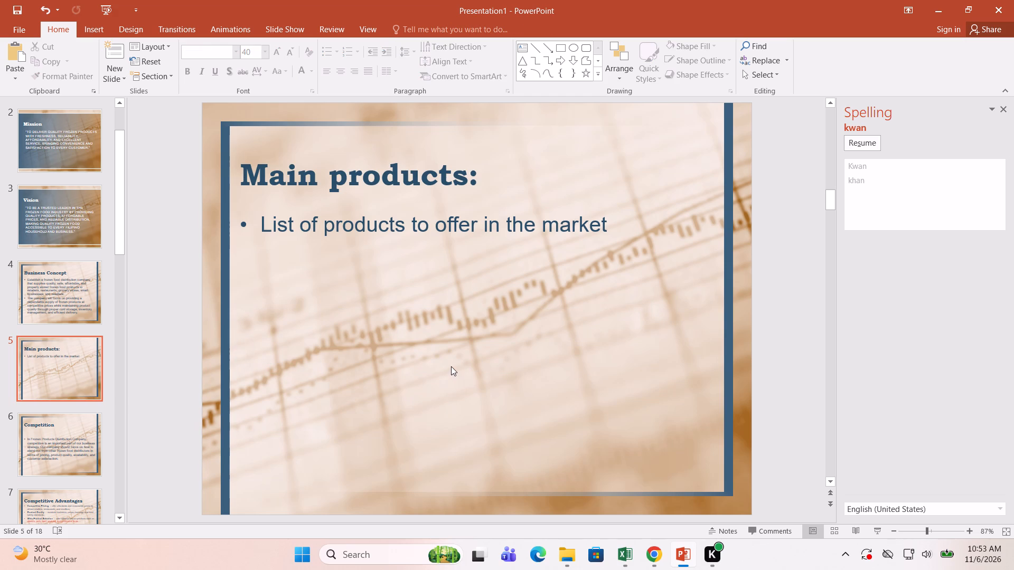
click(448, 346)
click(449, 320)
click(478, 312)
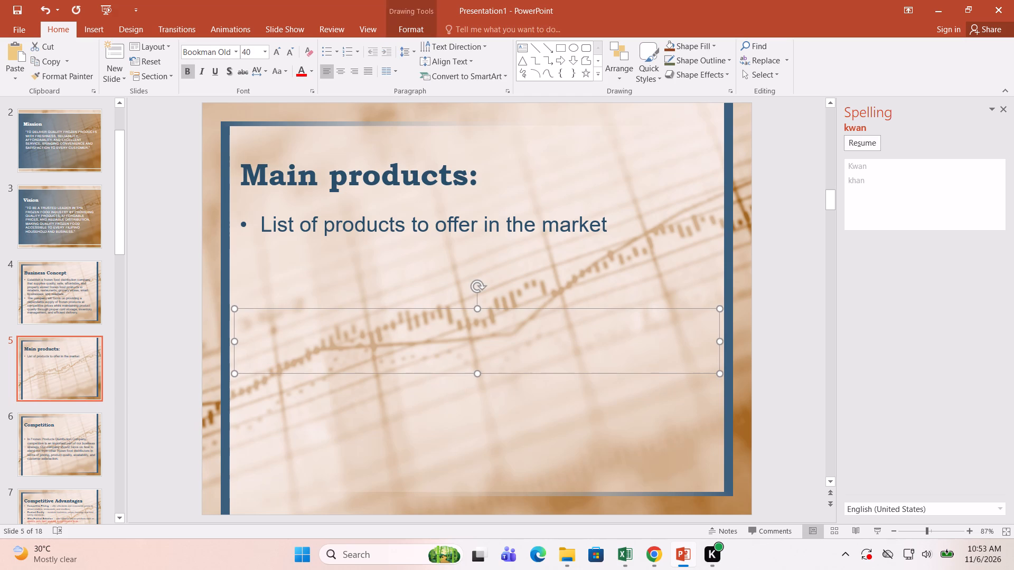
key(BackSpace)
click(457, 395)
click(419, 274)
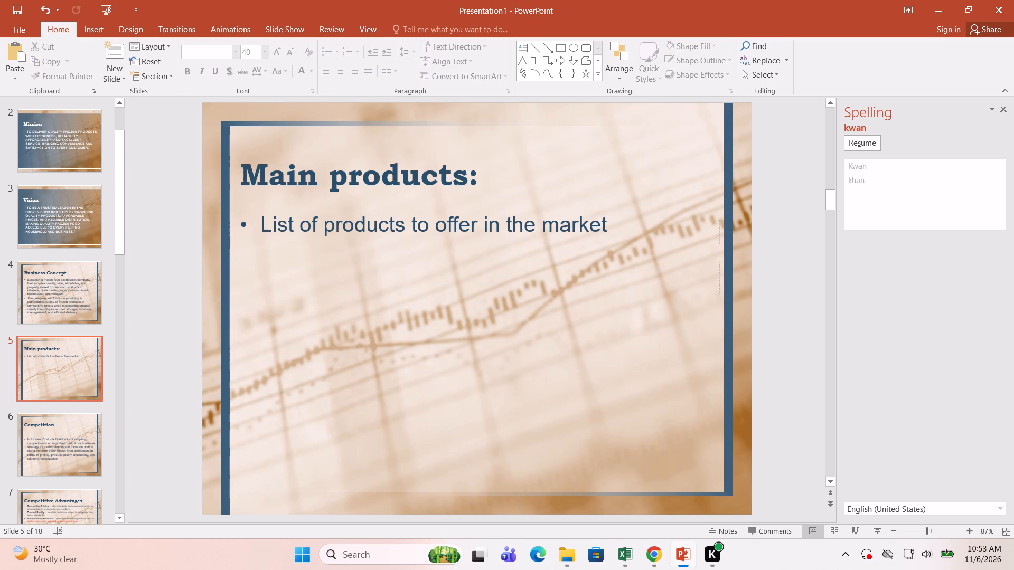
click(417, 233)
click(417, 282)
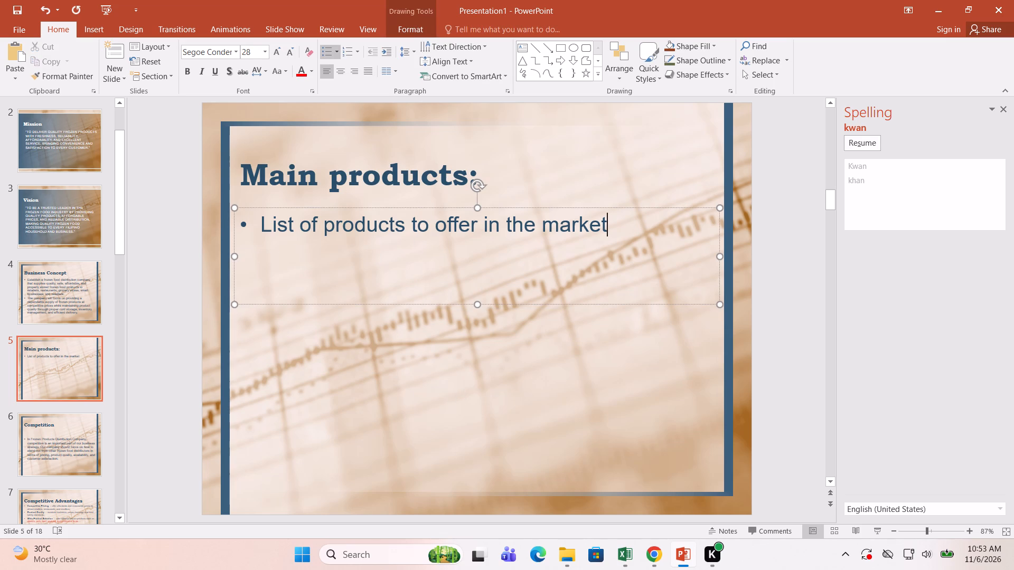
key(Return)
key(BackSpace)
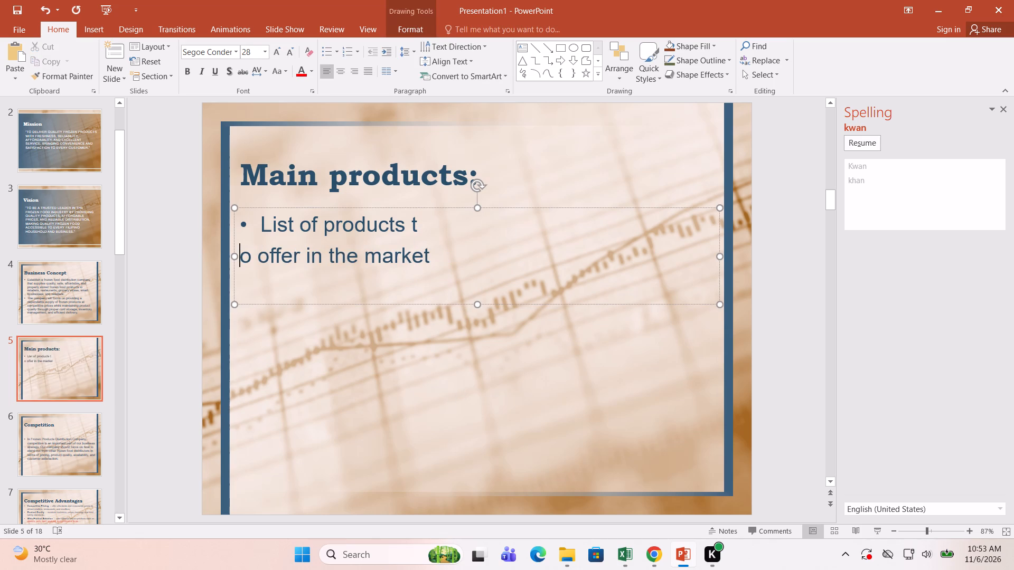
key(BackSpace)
Add six bullets below "List of products to offer in the market", each containing only a hyphen.
click(639, 237)
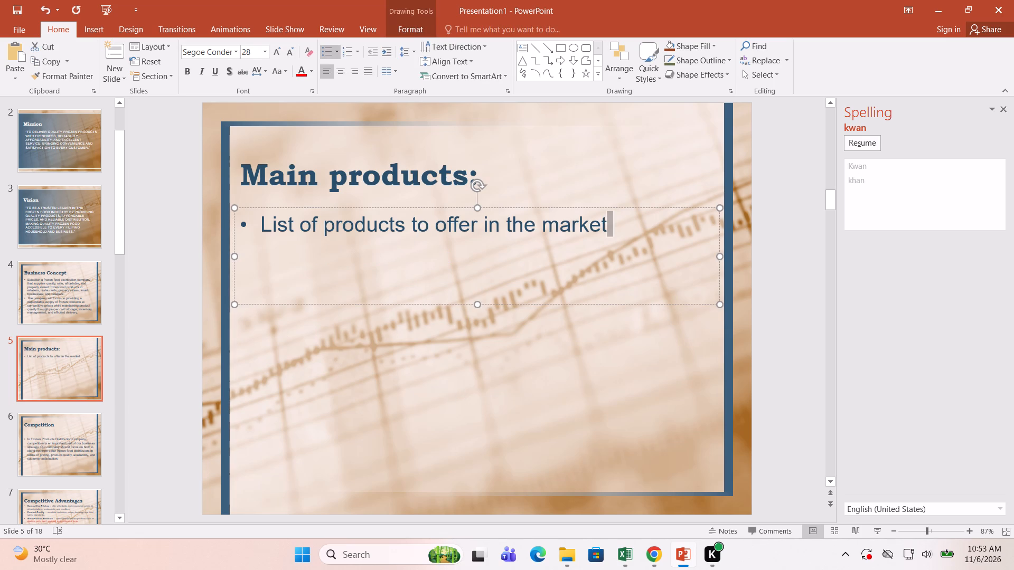
key(Return)
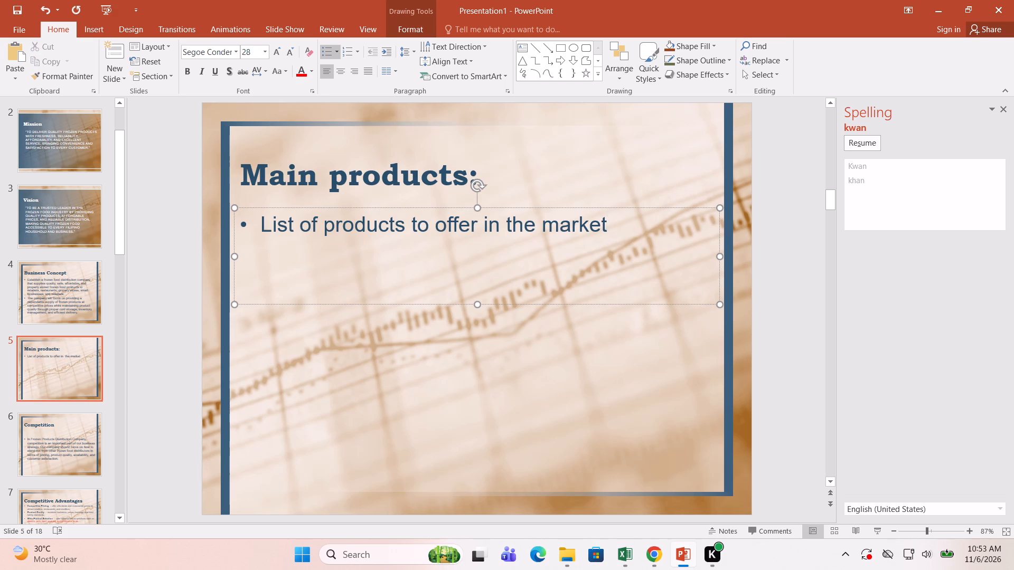
key(Return)
key(Return)
key(Return)
key(Return)
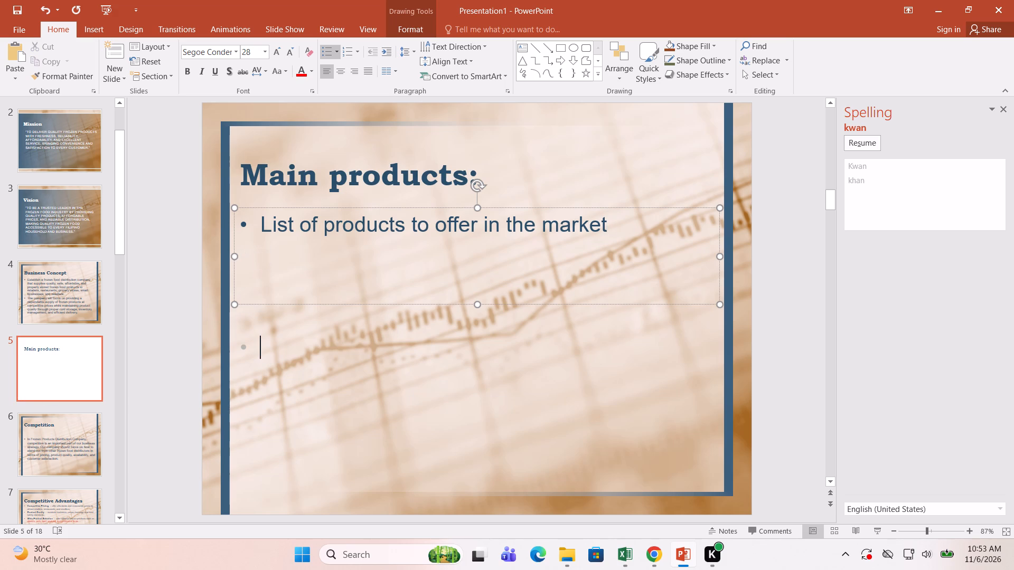
key(BackSpace)
key(BackSpace)
key(BackSpace)
key(BackSpace)
key(BackSpace)
key(BackSpace)
key(minus)
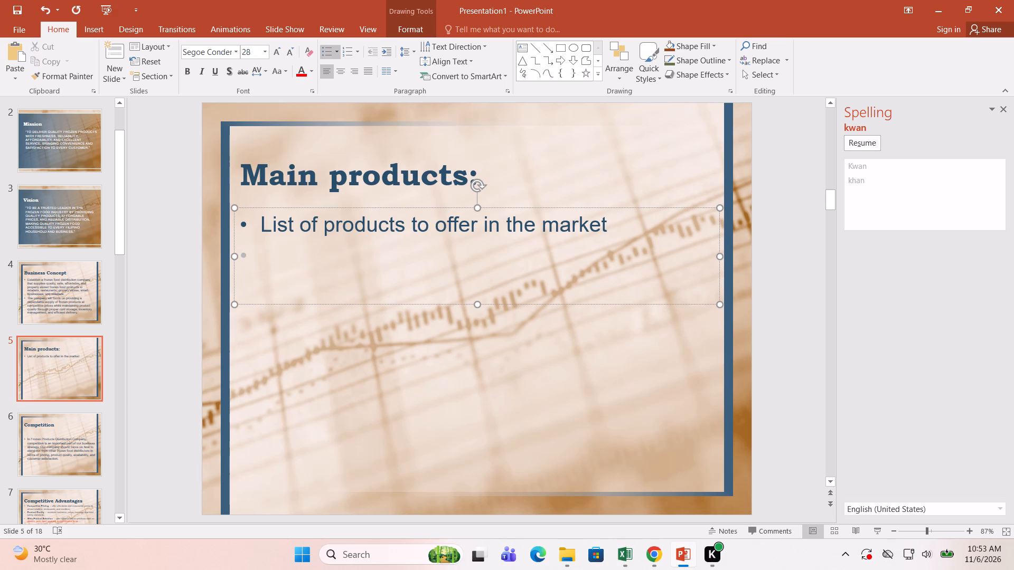
key(Return)
key(minus)
key(Return)
key(minus)
key(Return)
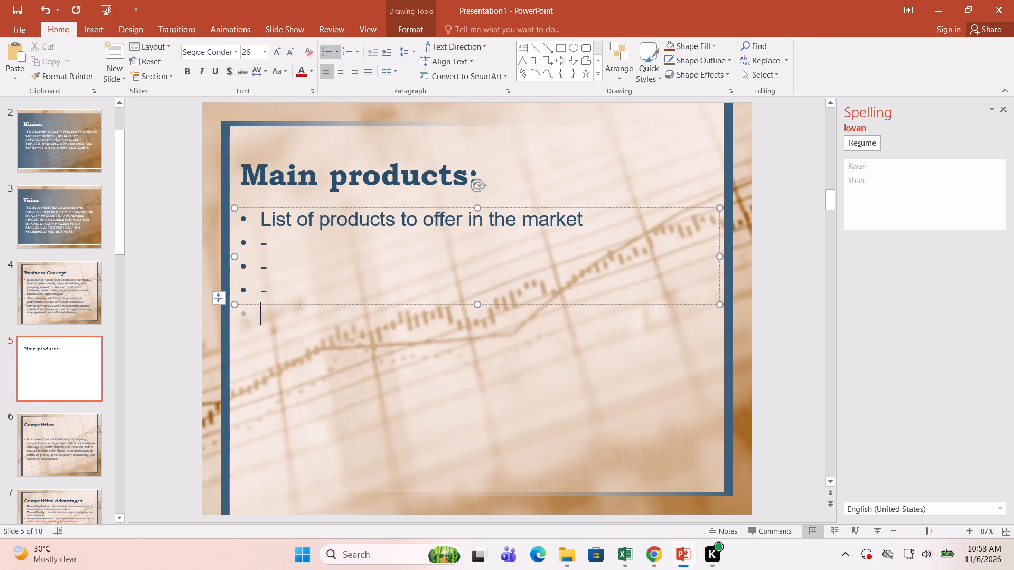
key(minus)
key(Return)
key(minus)
key(Return)
key(minus)
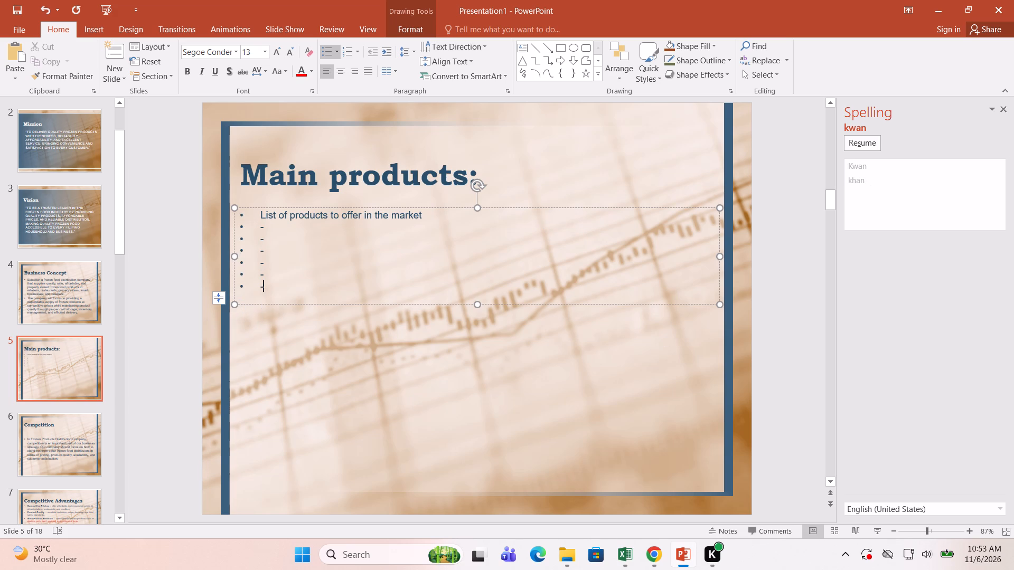
Extend the bullet text box downward so that it encloses all six hyphen bullets at a larger text size.
click(514, 373)
click(501, 246)
click(433, 204)
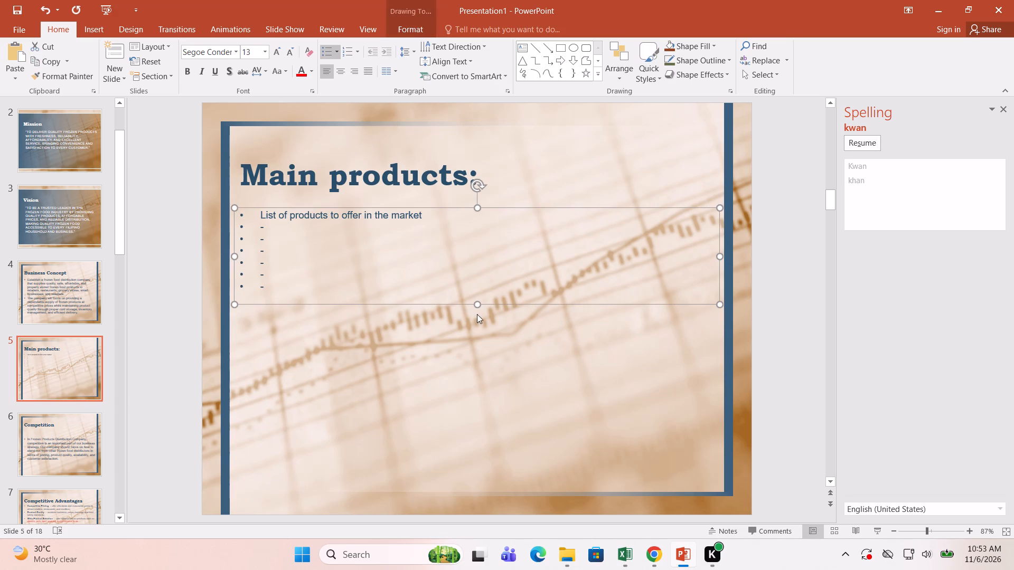
drag(477, 305, 481, 406)
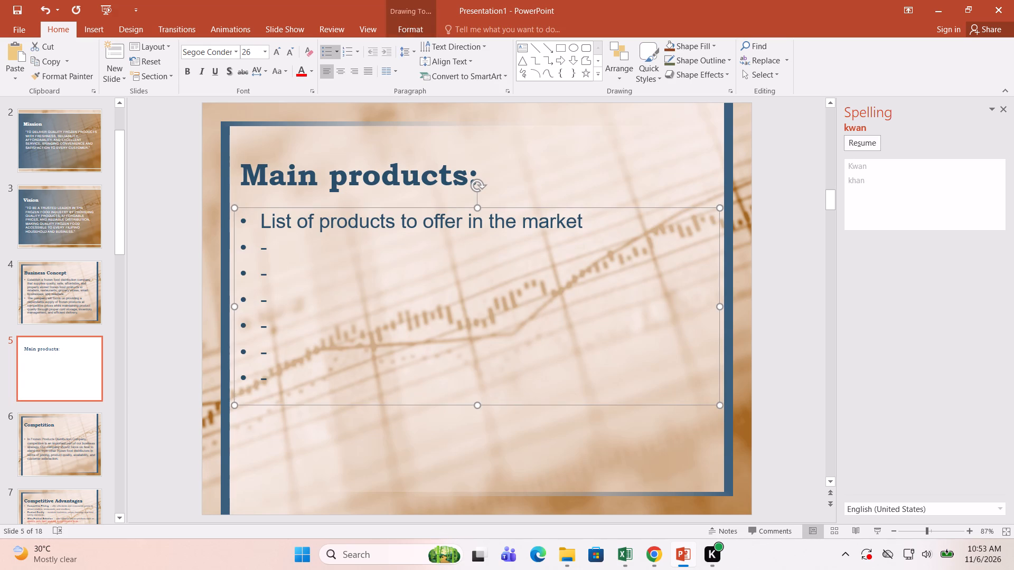
Extend the bullet text box on the Main products slide further downward so its text grows to 28 pt.
drag(478, 406, 480, 430)
click(476, 358)
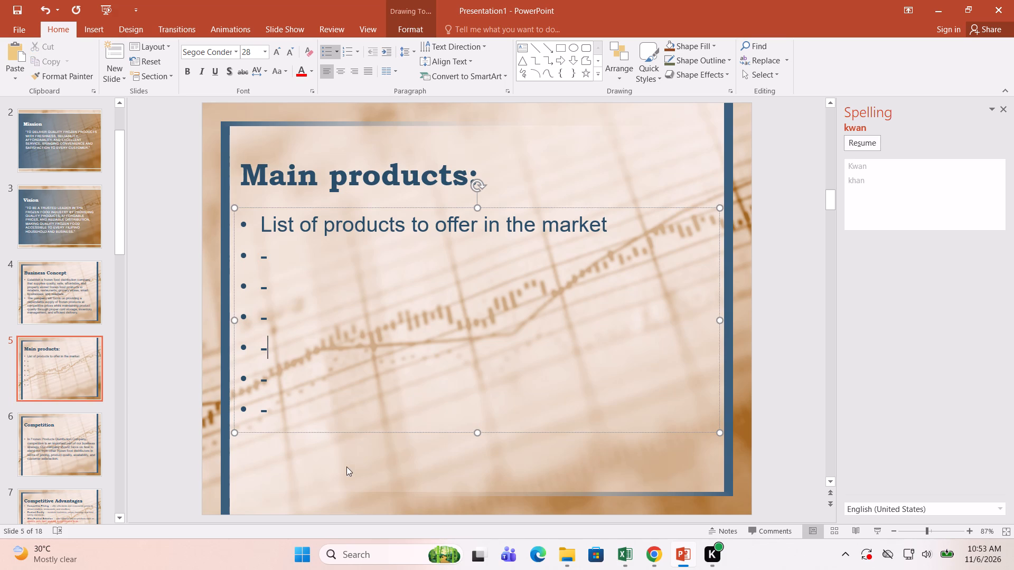
click(352, 453)
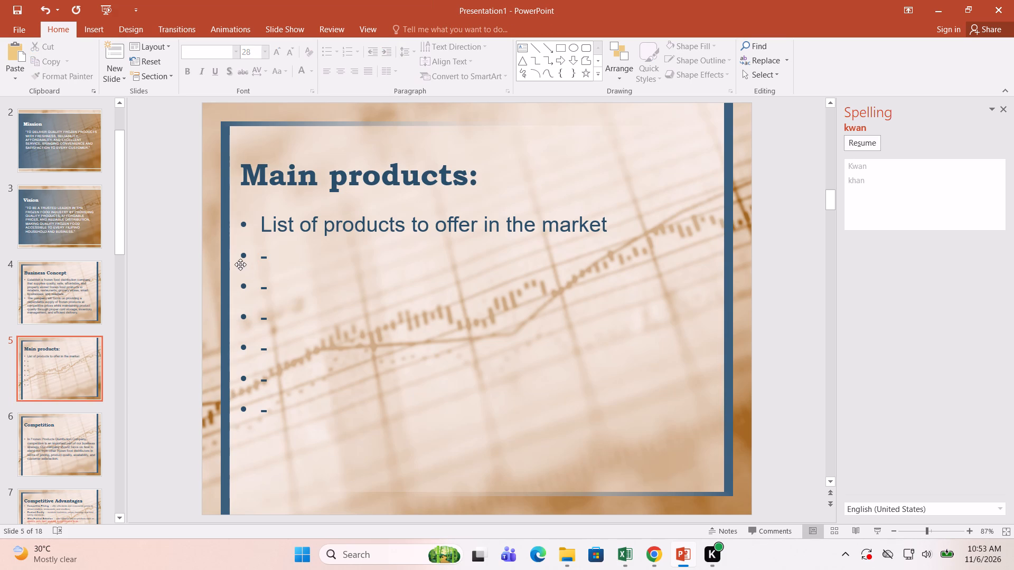
Remove the bullet markers from the first three hyphen lines and indent each line one tab.
click(252, 256)
key(BackSpace)
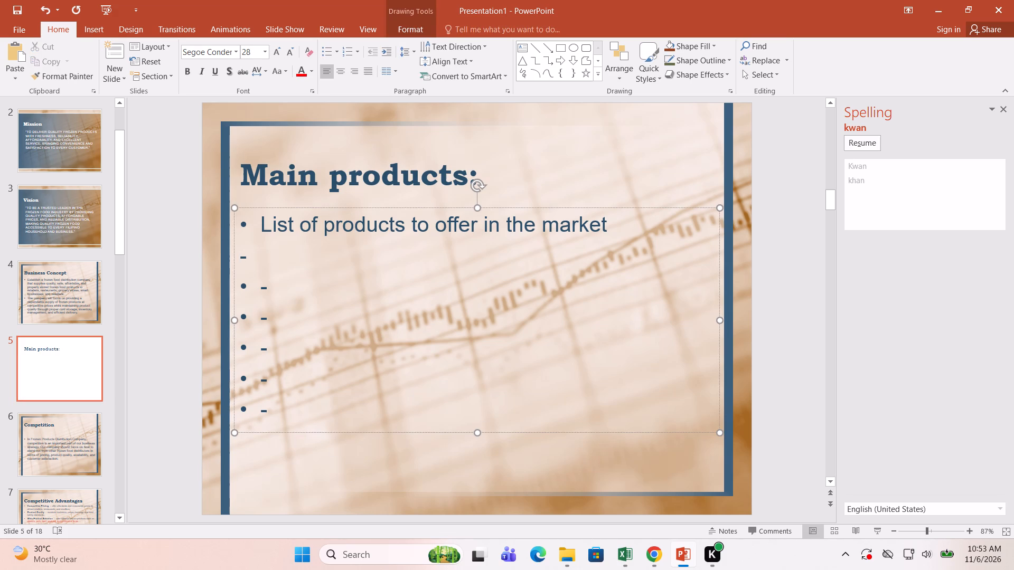
key(Tab)
key(Down)
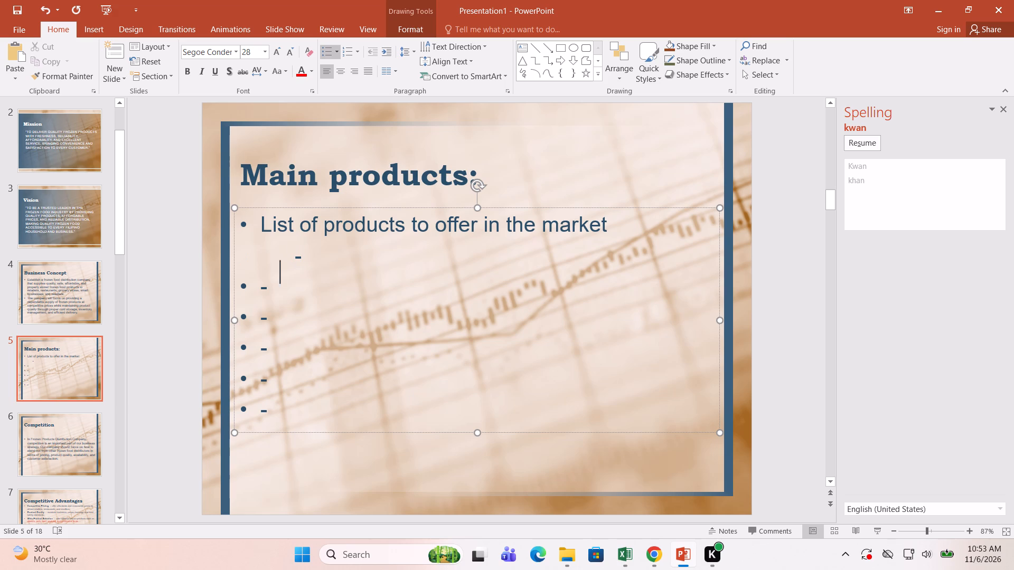
key(Left)
key(BackSpace)
key(Tab)
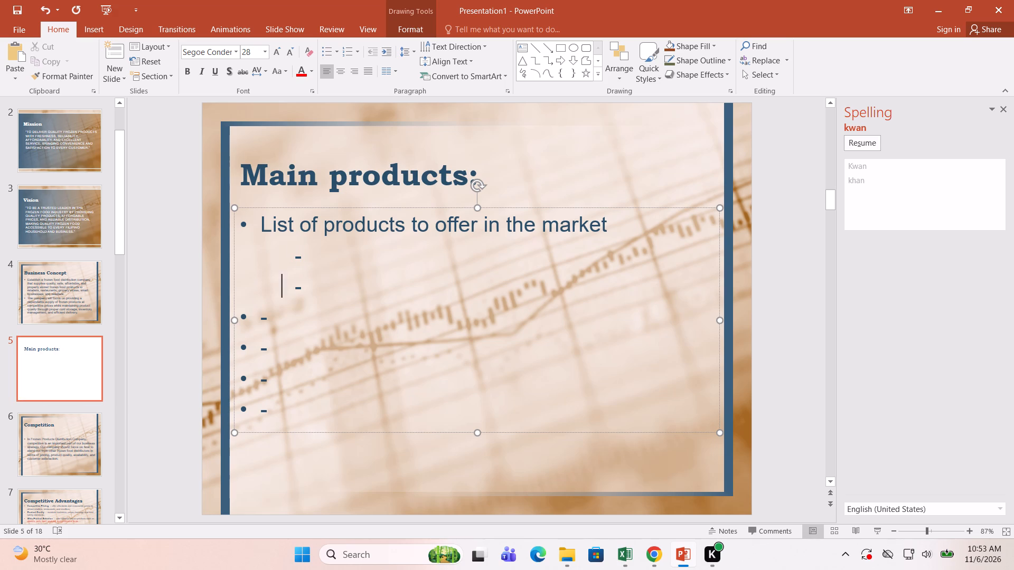
key(Down)
key(Left)
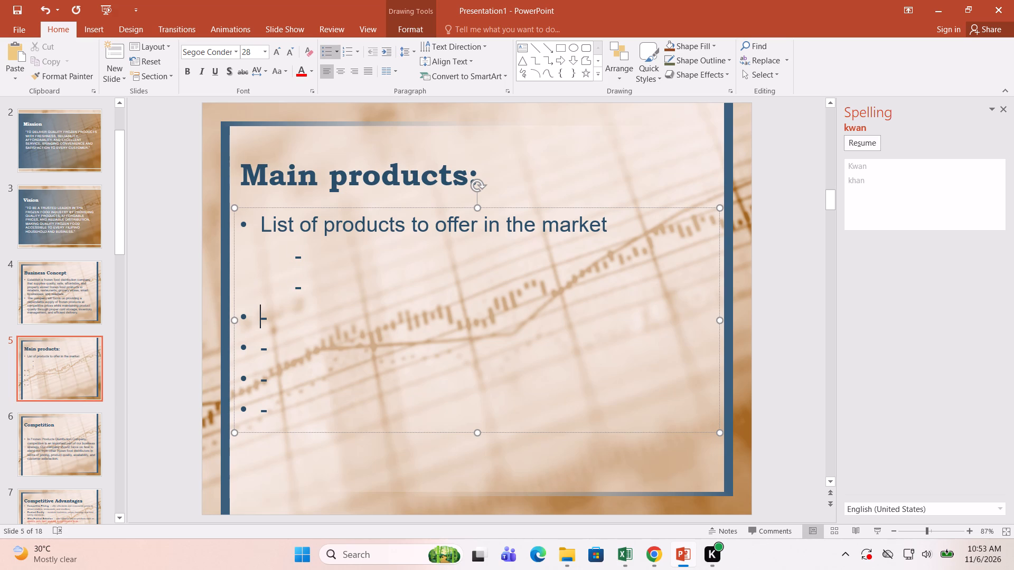
key(BackSpace)
key(Tab)
Remove the bullet markers from the last three hyphen lines and indent each to match the lines above.
key(Down)
key(Left)
key(BackSpace)
key(Tab)
key(Down)
key(Left)
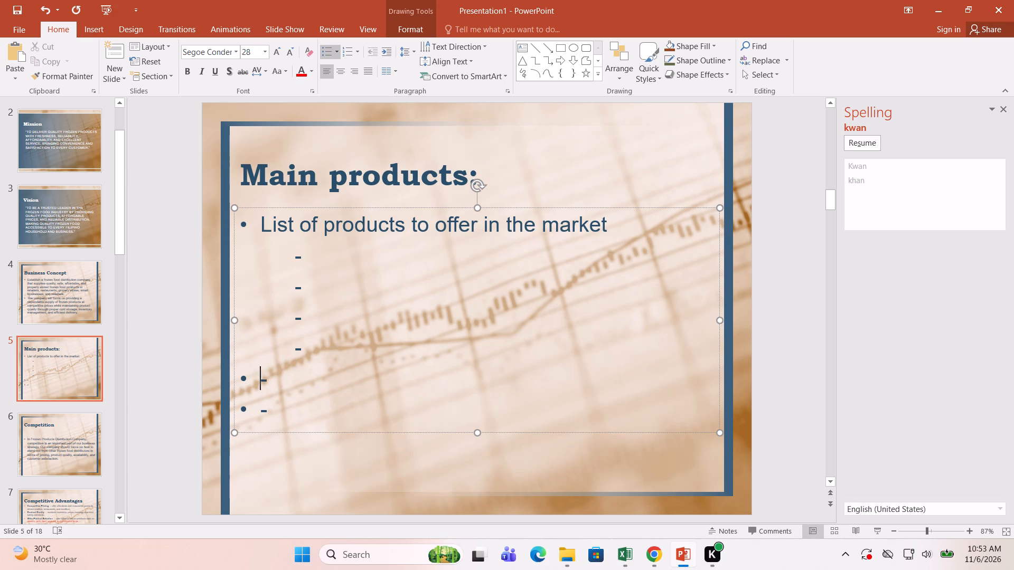
key(BackSpace)
key(Tab)
key(Down)
key(Left)
key(BackSpace)
key(Tab)
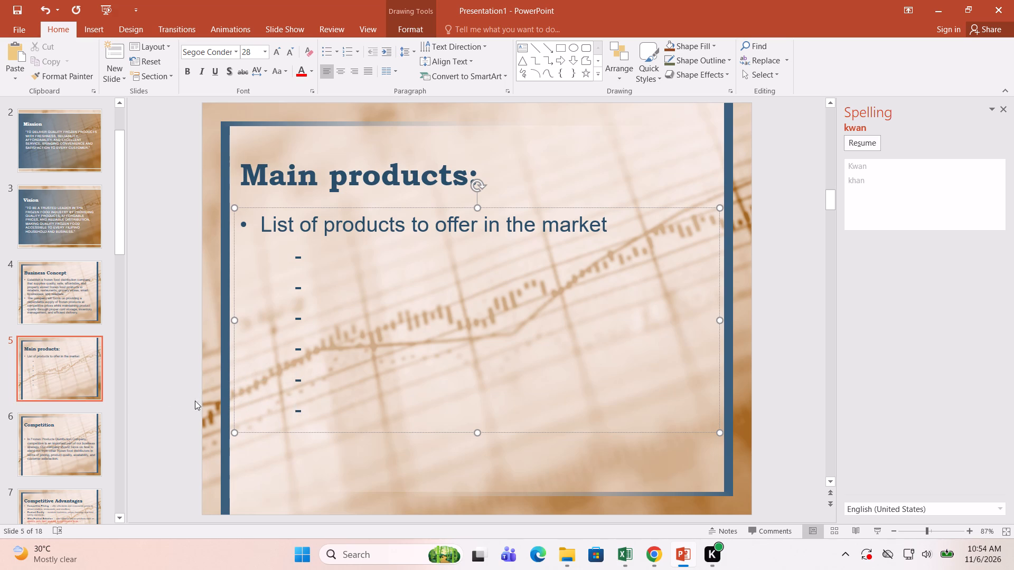
Copy the Main products slide and paste the copy directly after it using the destination theme.
click(137, 369)
click(72, 368)
right_click(78, 367)
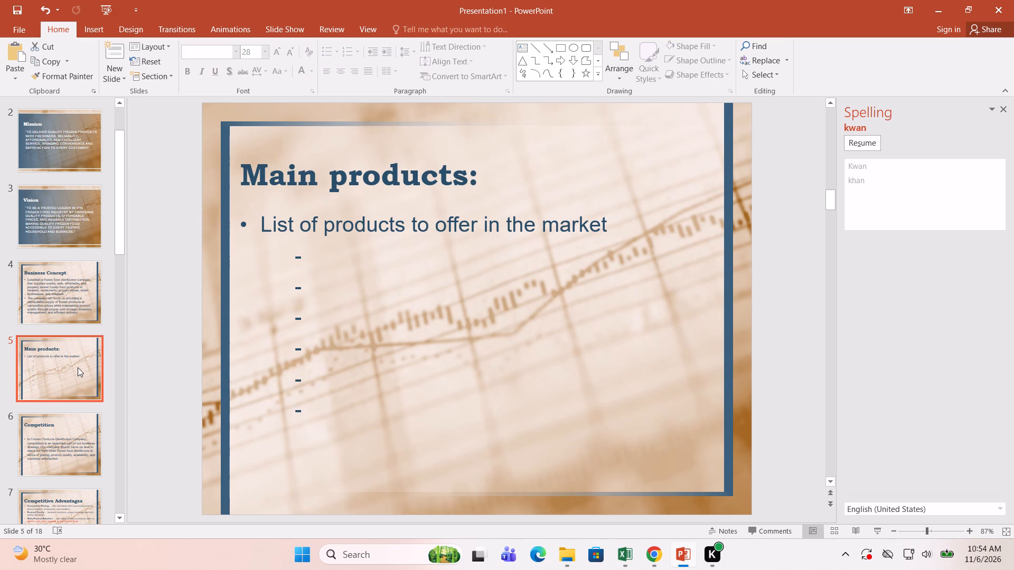
click(103, 148)
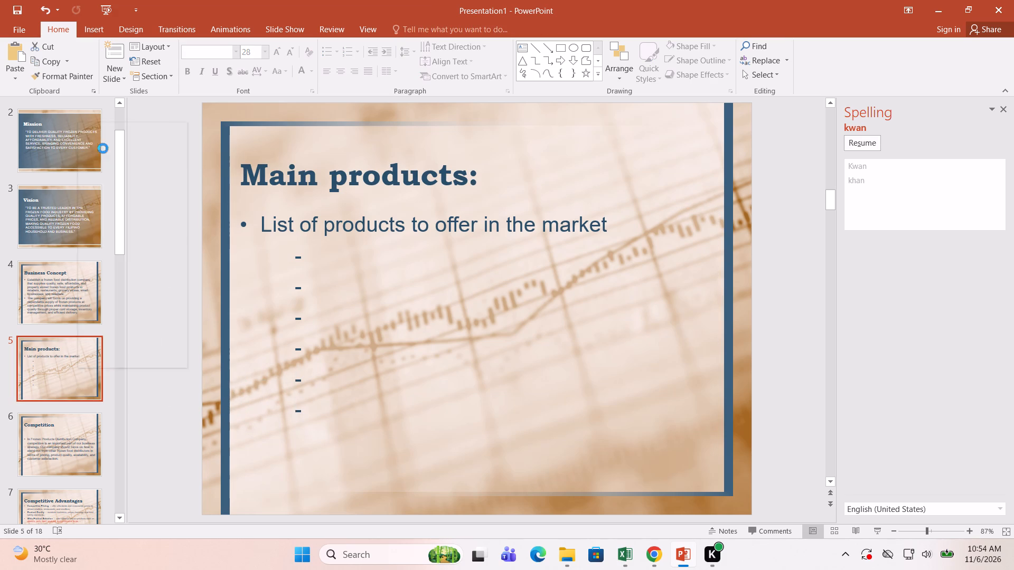
right_click(50, 367)
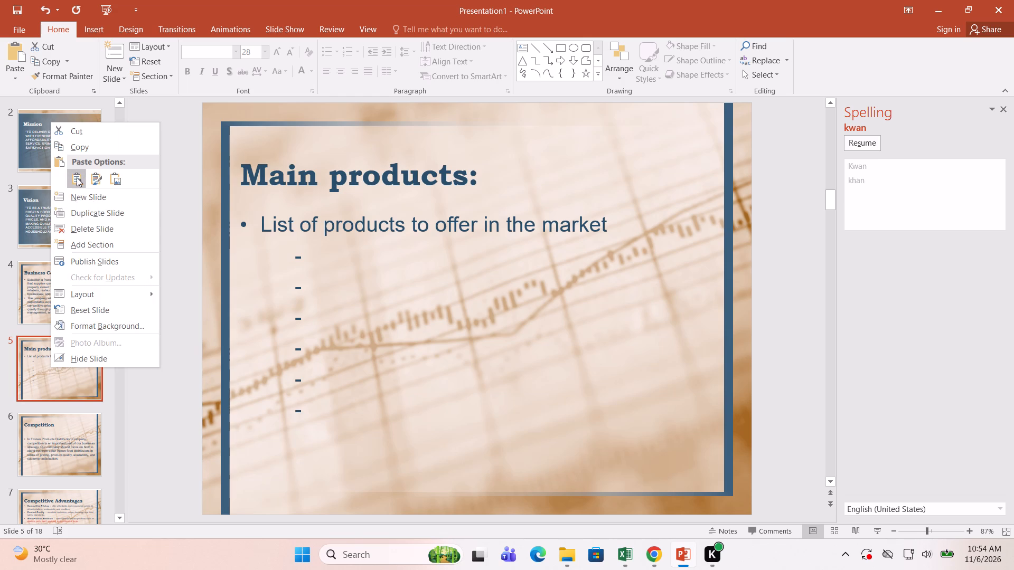
click(77, 177)
click(73, 432)
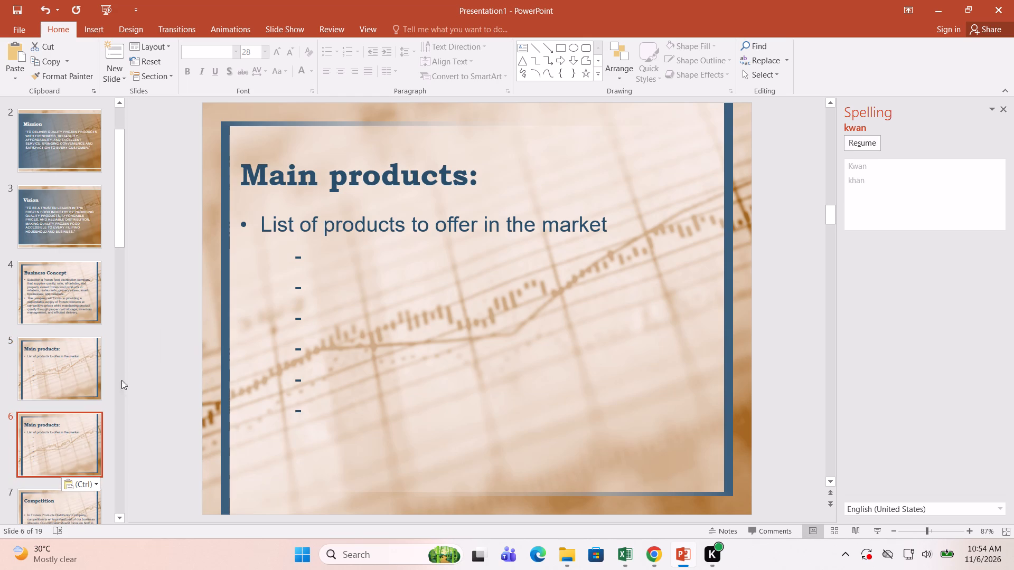
Change the title of the copied slide 6 to "Business model:".
click(446, 177)
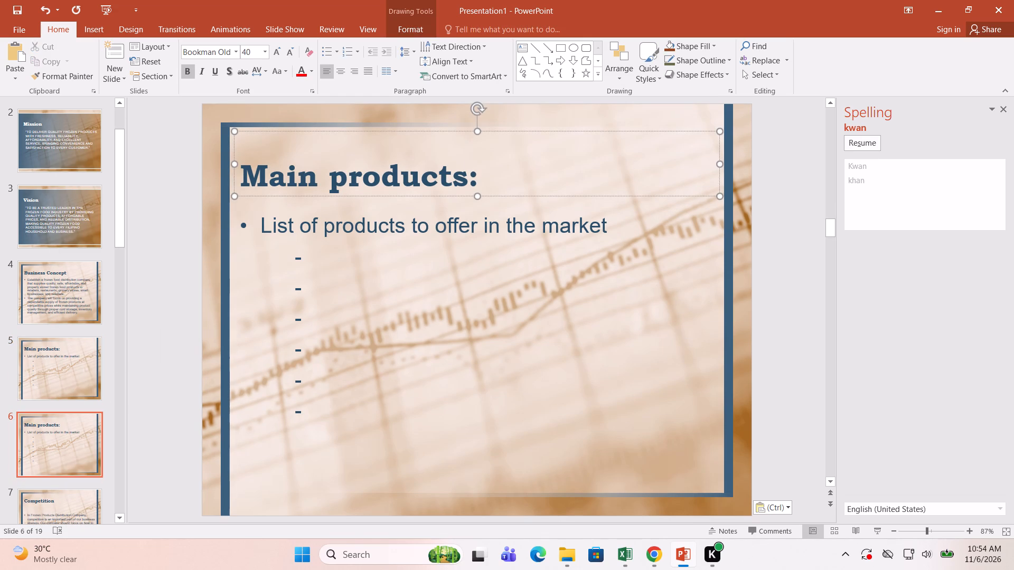
drag(471, 175, 265, 174)
text(bus)
text(iness)
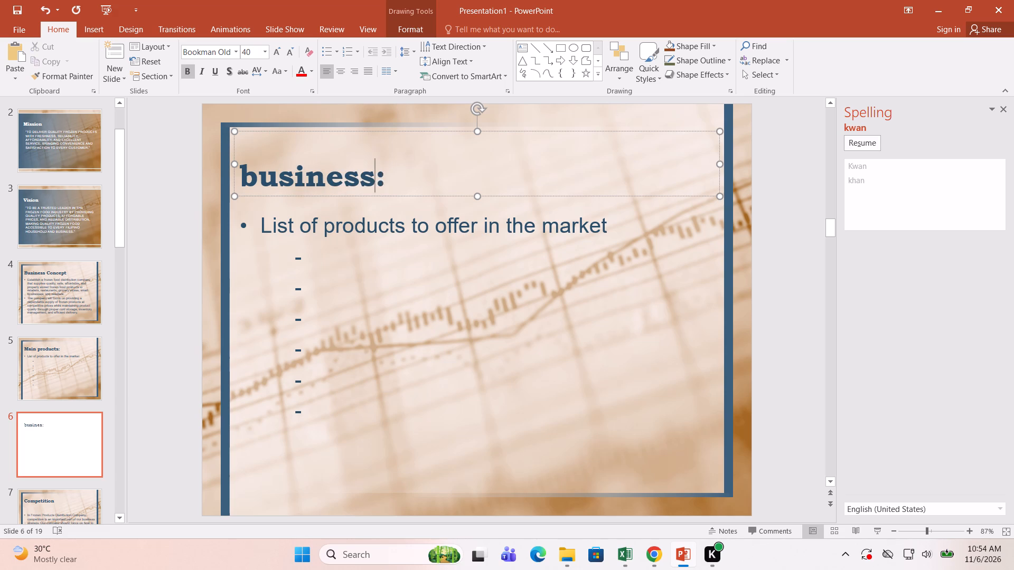
key(space)
text(model)
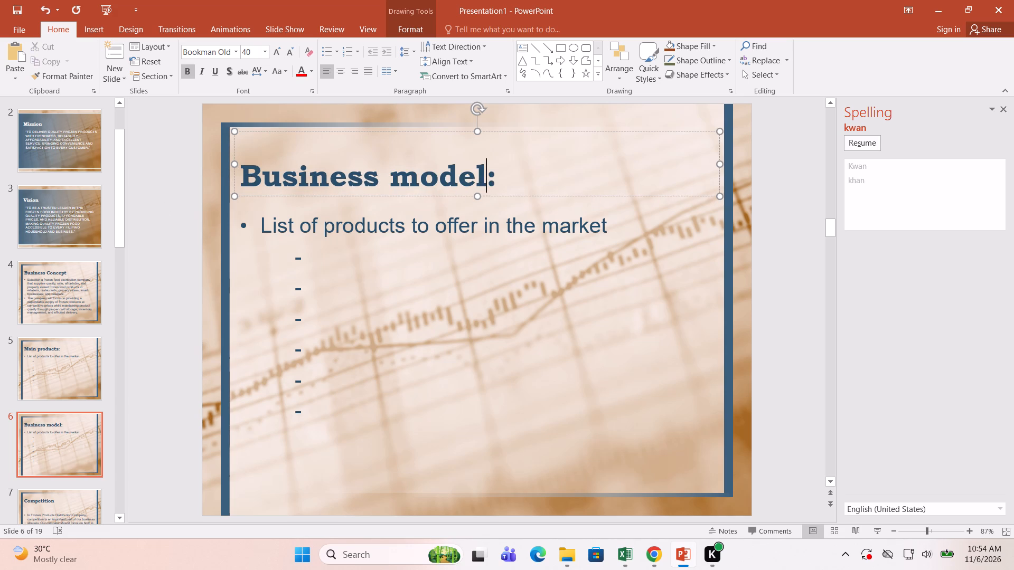
Replace the first bullet on the Business model slide with "Wholesale".
drag(618, 222, 264, 229)
text(wh)
key(BackSpace)
key(BackSpace)
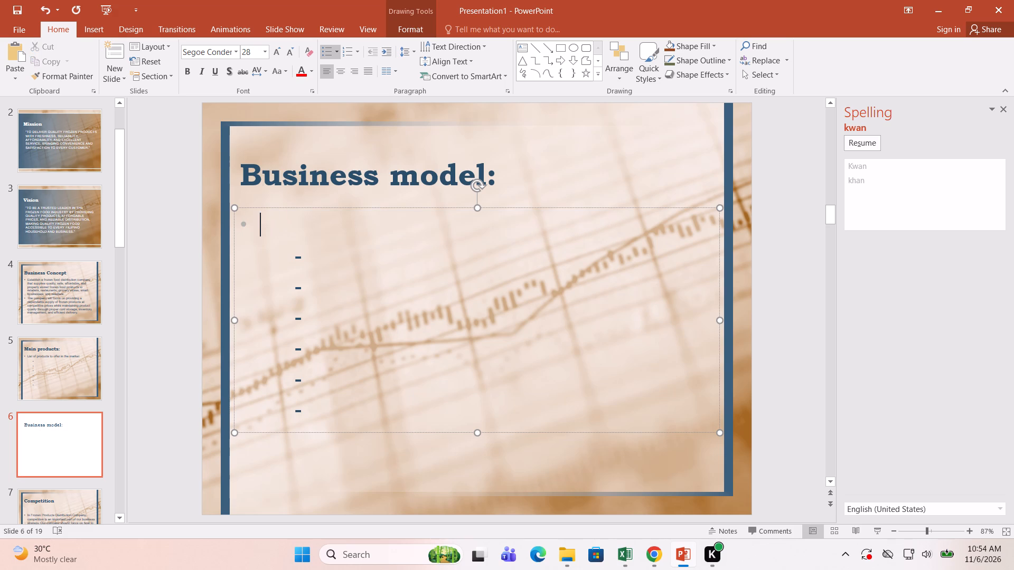
text(Wholesale)
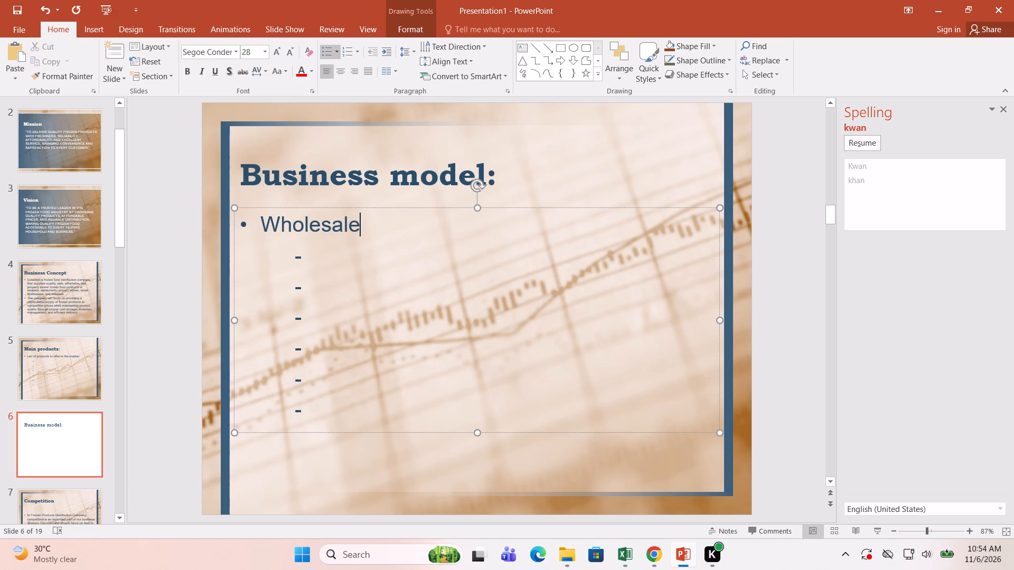
Start a new bullet below "Wholesale" and delete the six leftover hyphen lines.
key(Return)
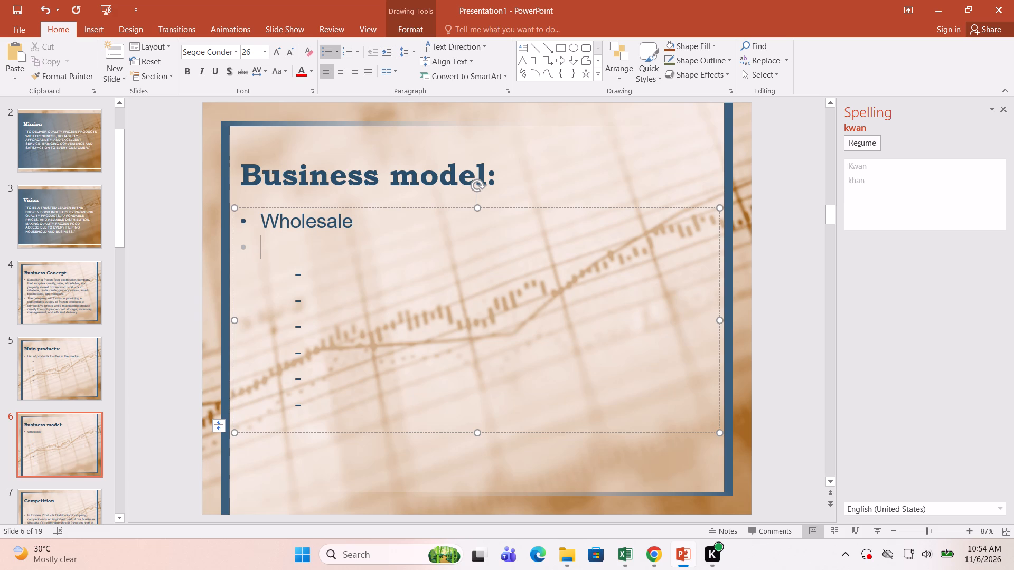
drag(340, 409, 285, 270)
key(BackSpace)
Enter "Retail" as the second bullet on the Business model slide.
click(258, 248)
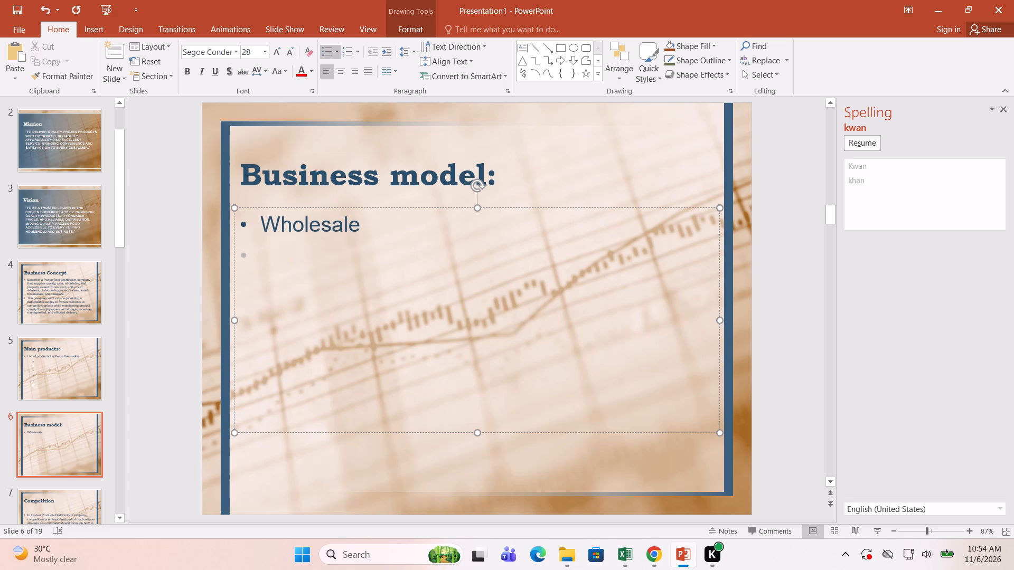
text(Retail)
key(Return)
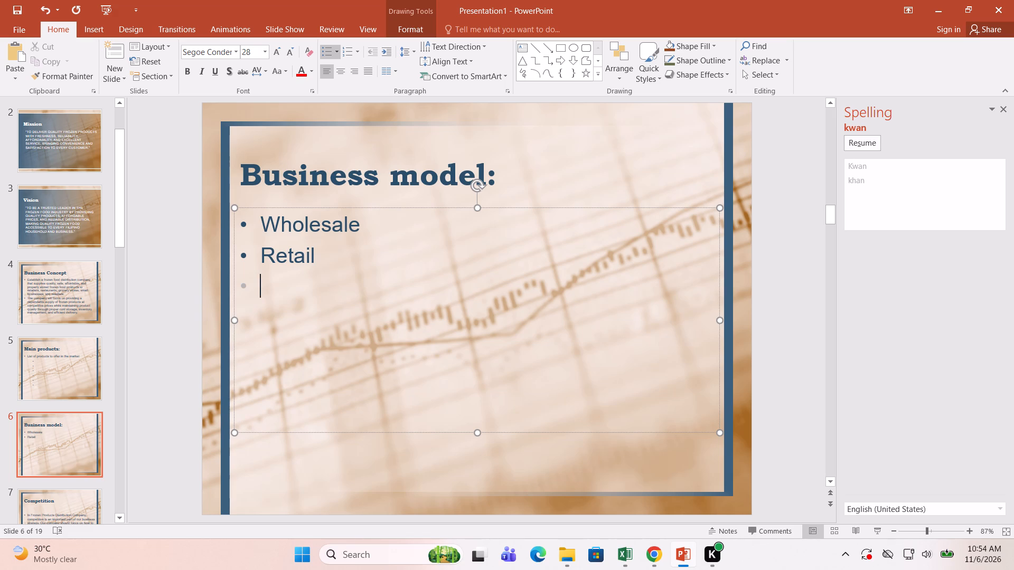
key(BackSpace)
key(BackSpace)
Add a third bullet reading "And Bulk distribution." below "Retail".
key(Return)
text(and)
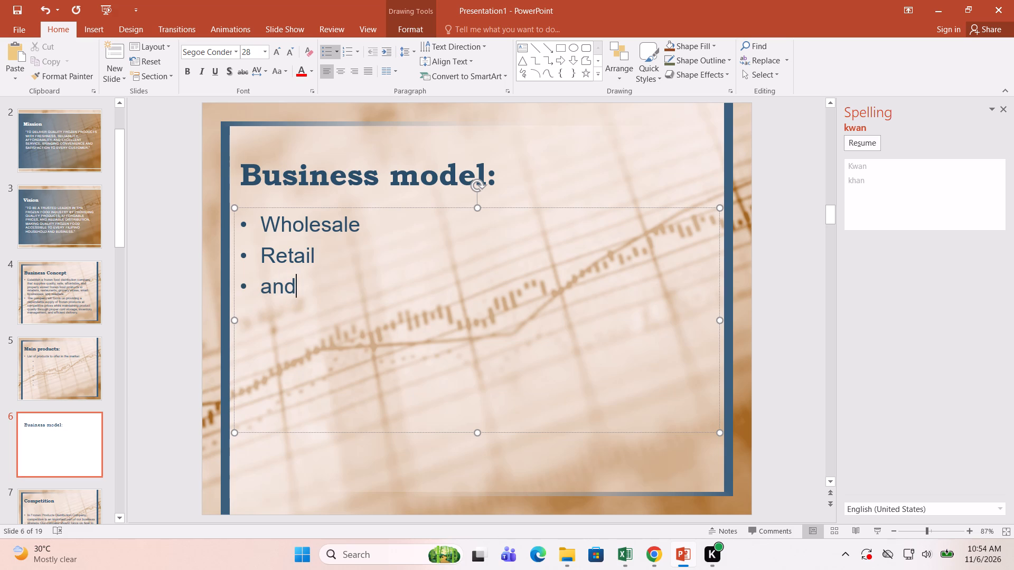
key(space)
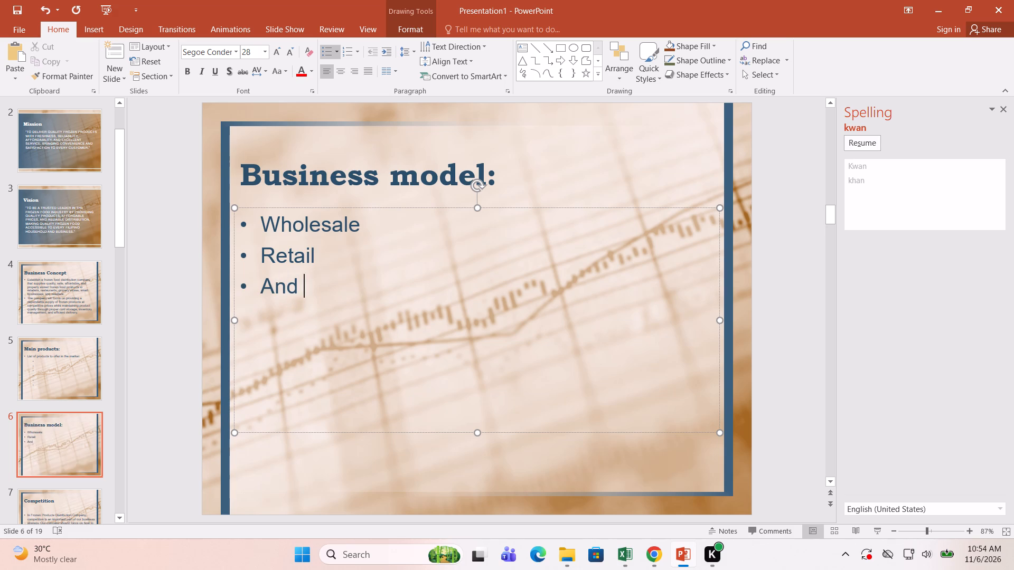
text(Bulk)
key(space)
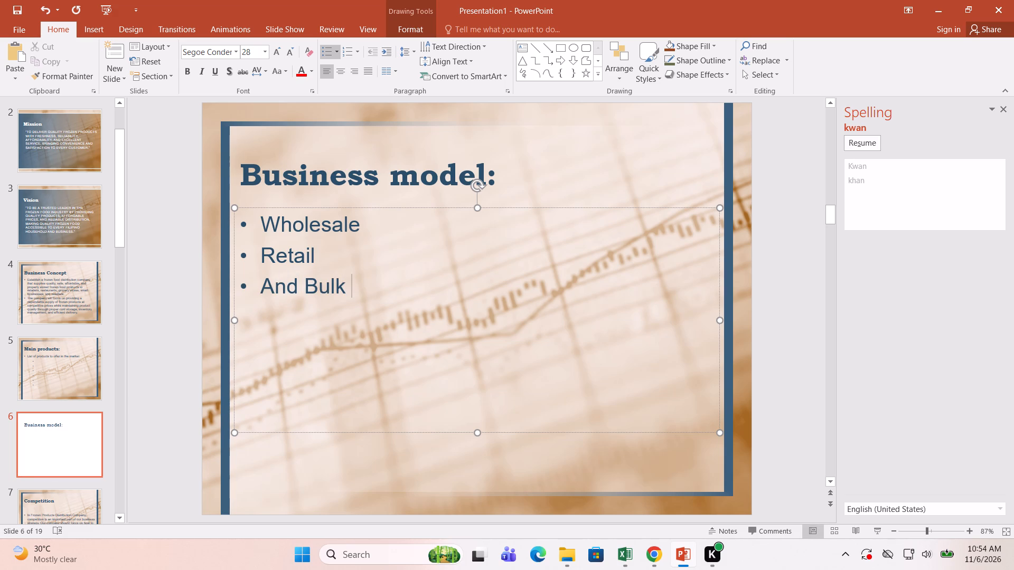
text(dis)
text(tribution)
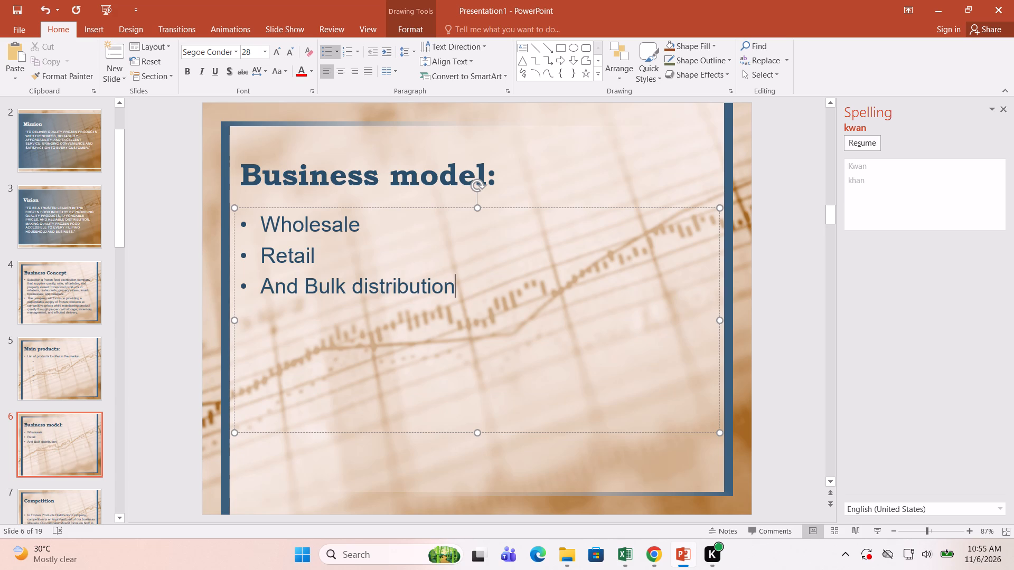
click(350, 348)
click(487, 304)
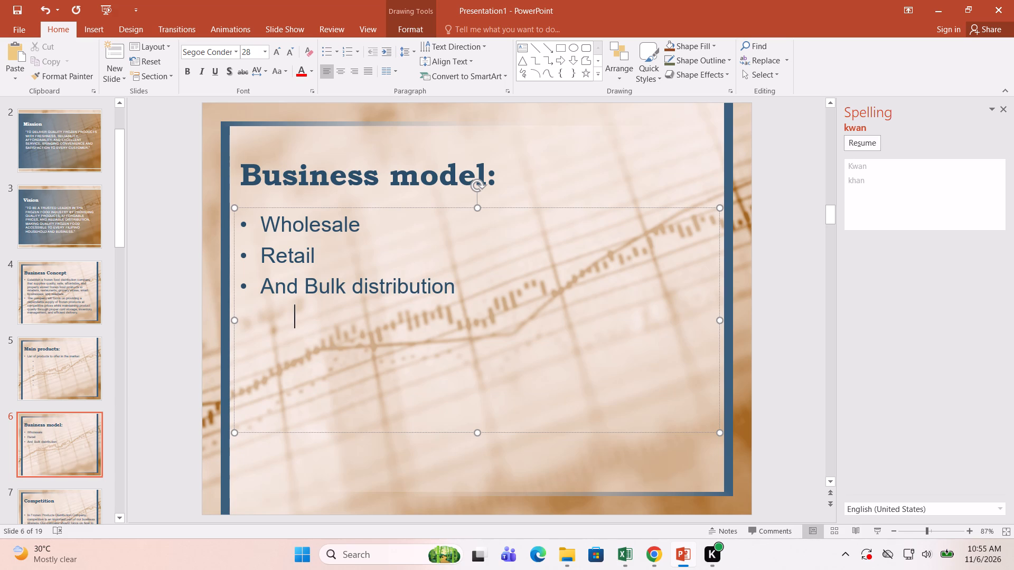
click(464, 287)
key(period)
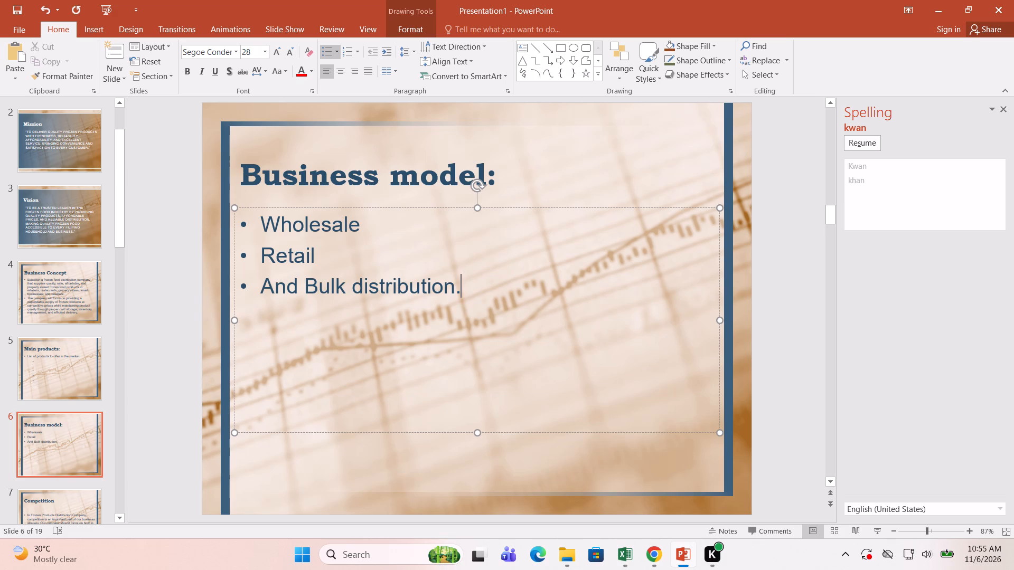
click(437, 372)
click(552, 421)
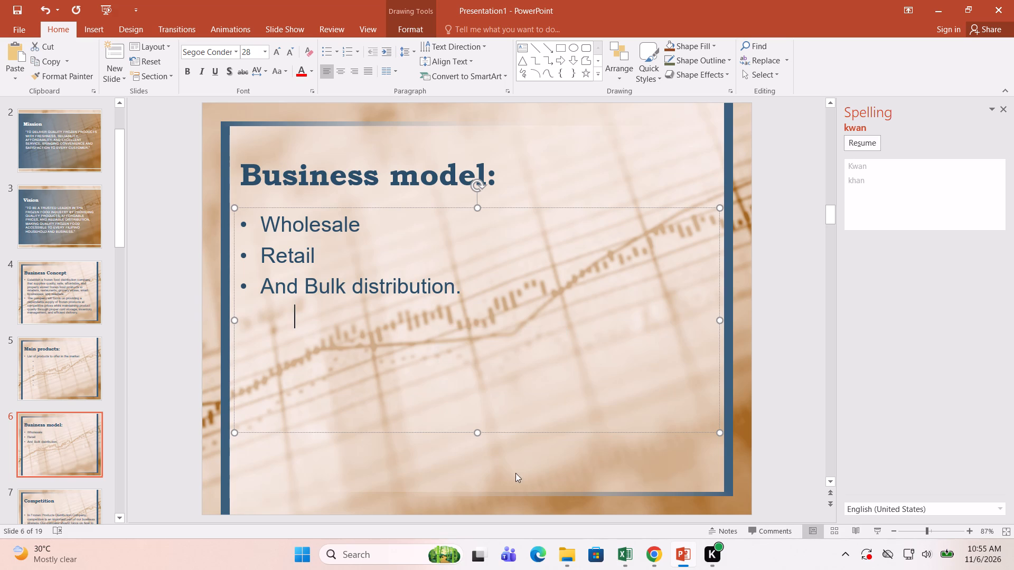
click(519, 458)
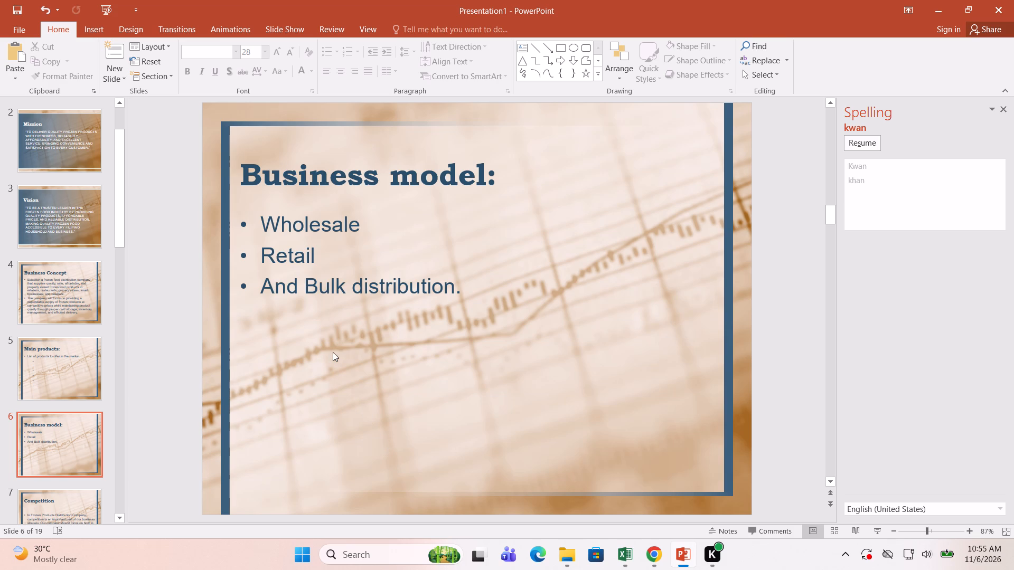
Remove the word "And" from the third bullet so it reads "Bulk distribution.".
click(306, 282)
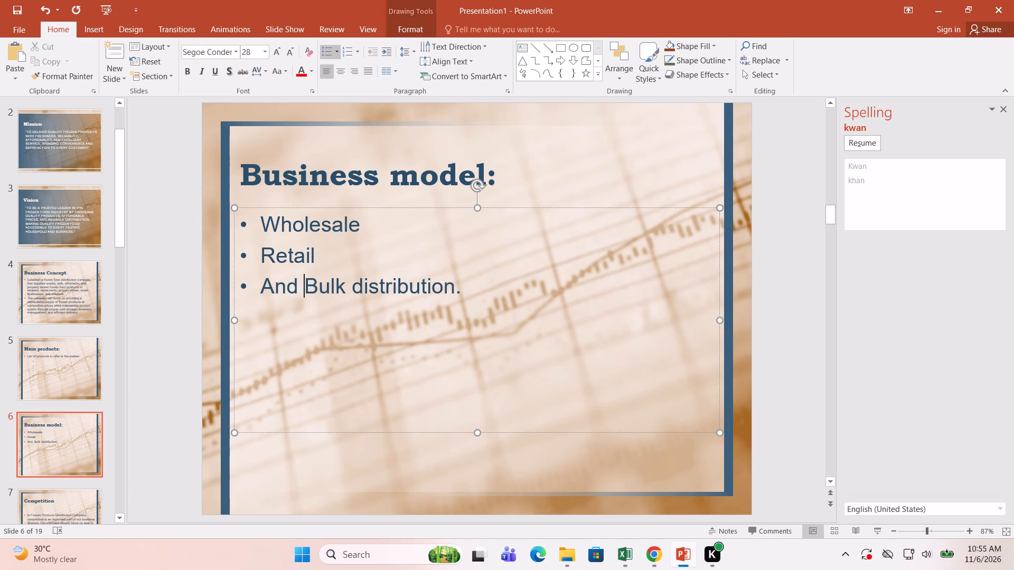
key(BackSpace)
key(BackSpace)
key(BackSpace)
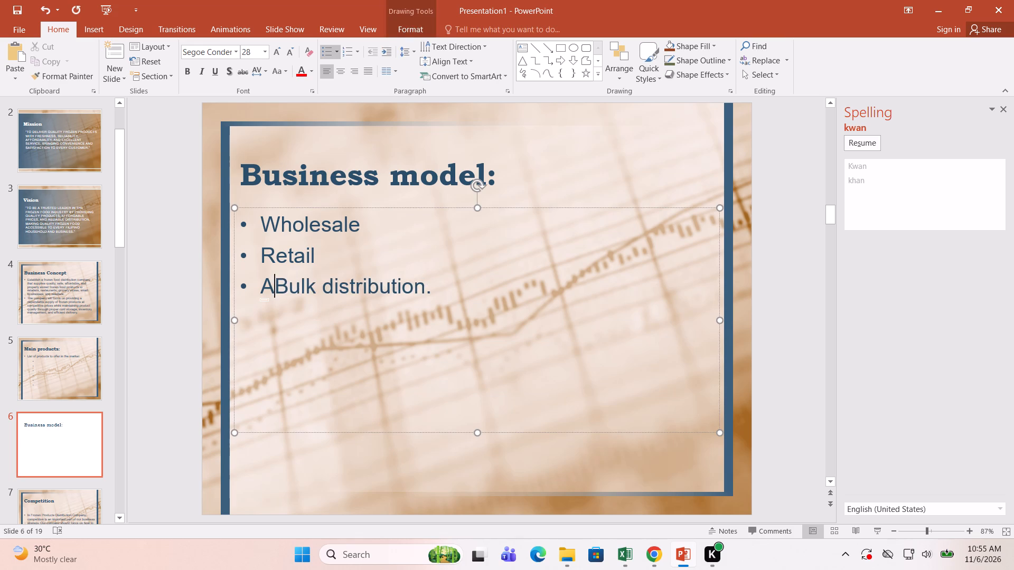
key(BackSpace)
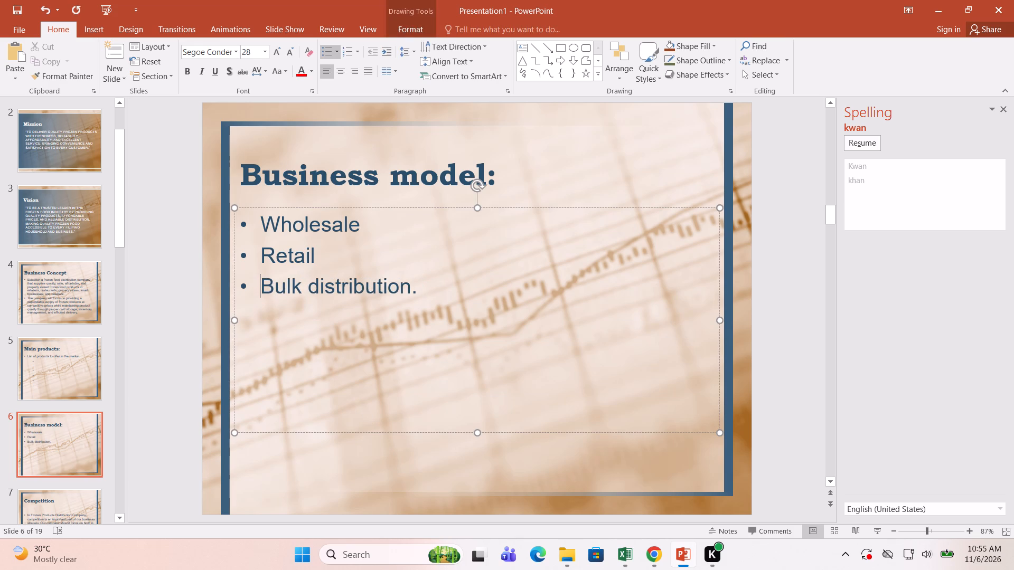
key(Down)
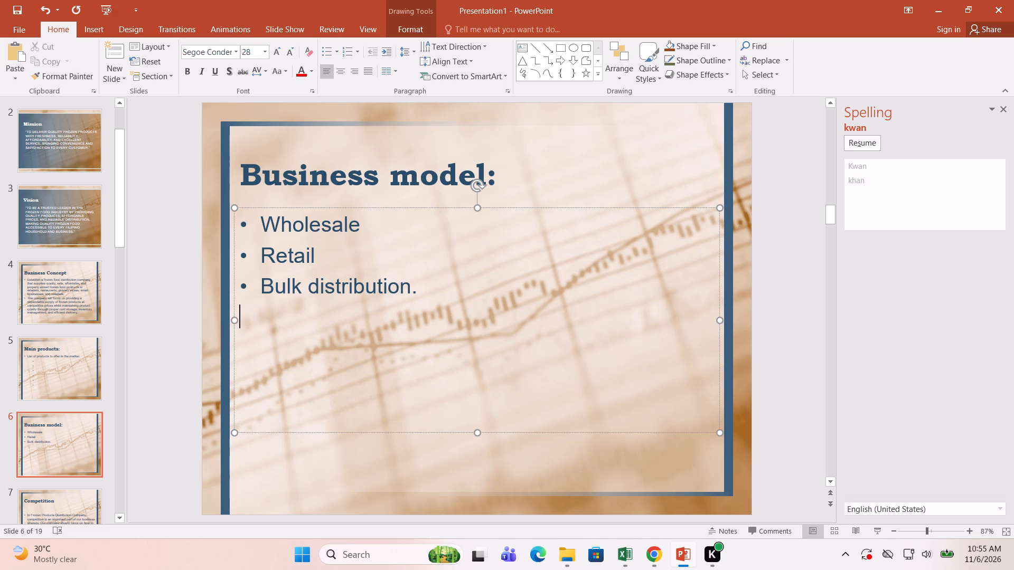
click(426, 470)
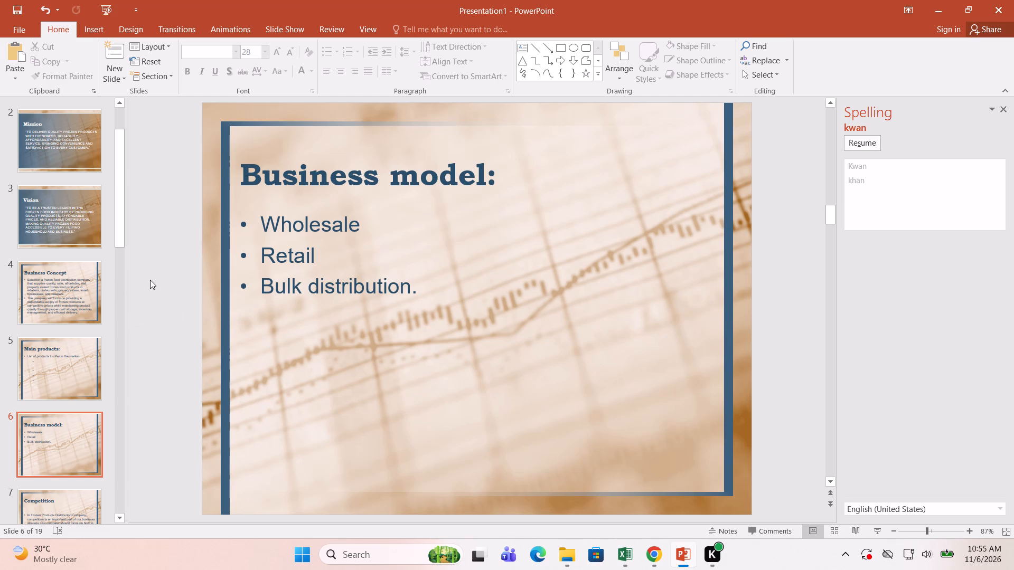
Move the Vision slide so it sits directly after the Business model slide.
scroll(139, 343, up, 1)
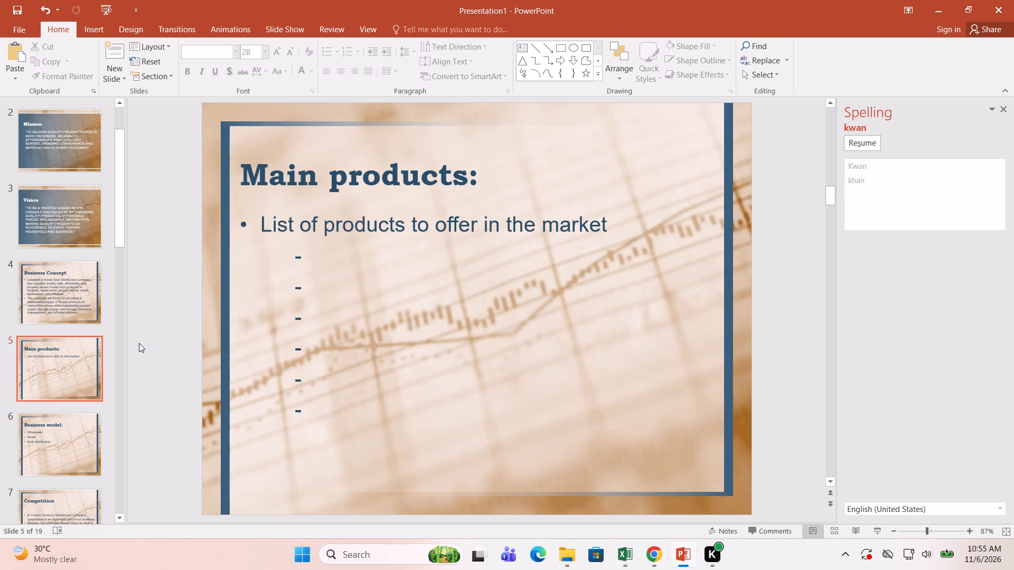
scroll(140, 340, up, 4)
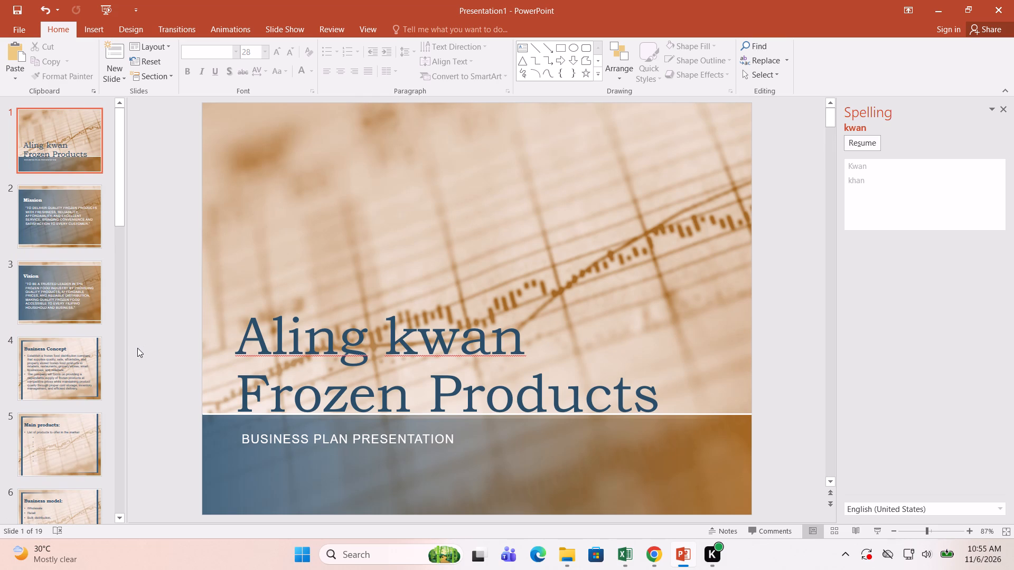
click(68, 225)
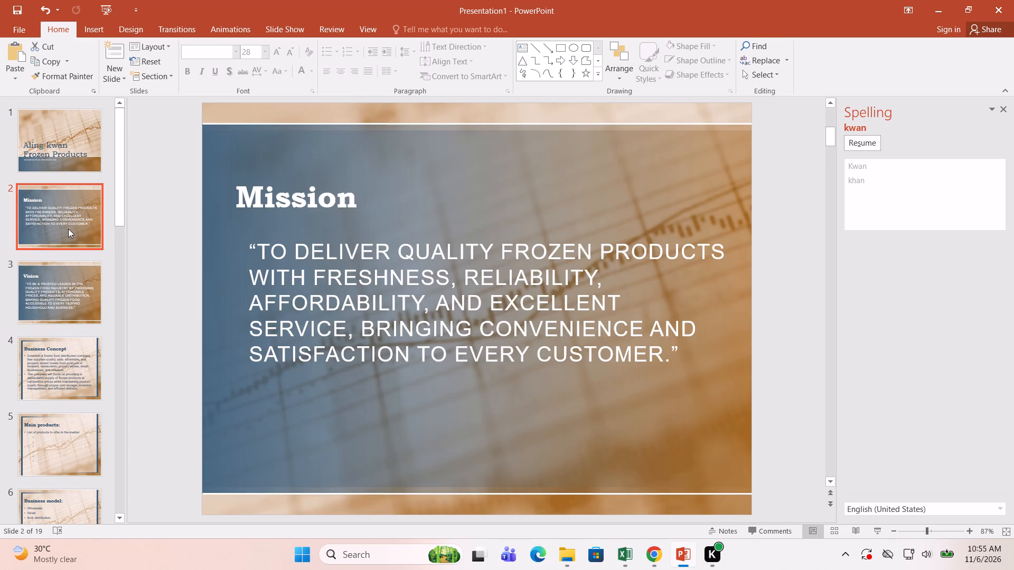
click(63, 278)
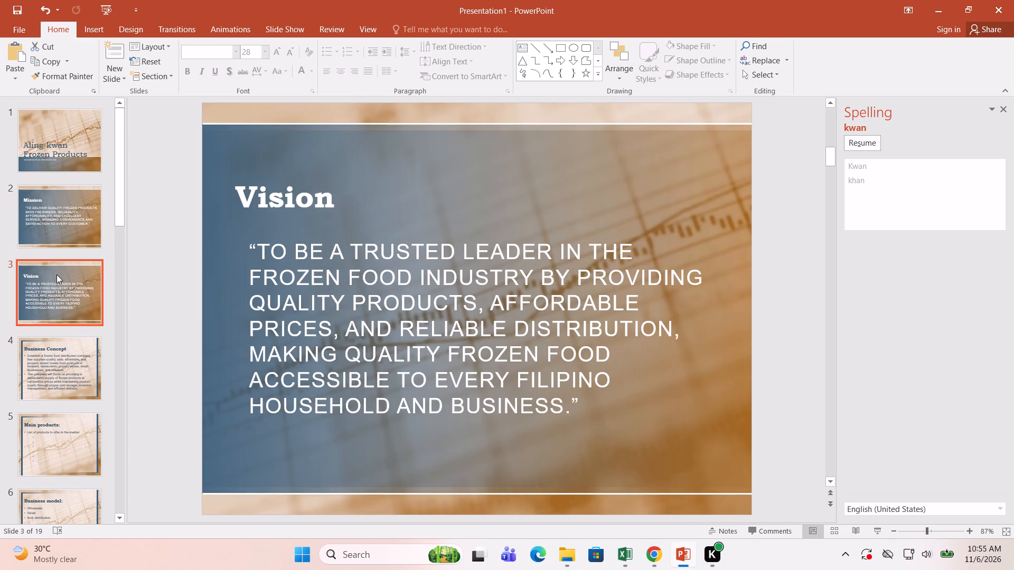
drag(70, 282, 43, 400)
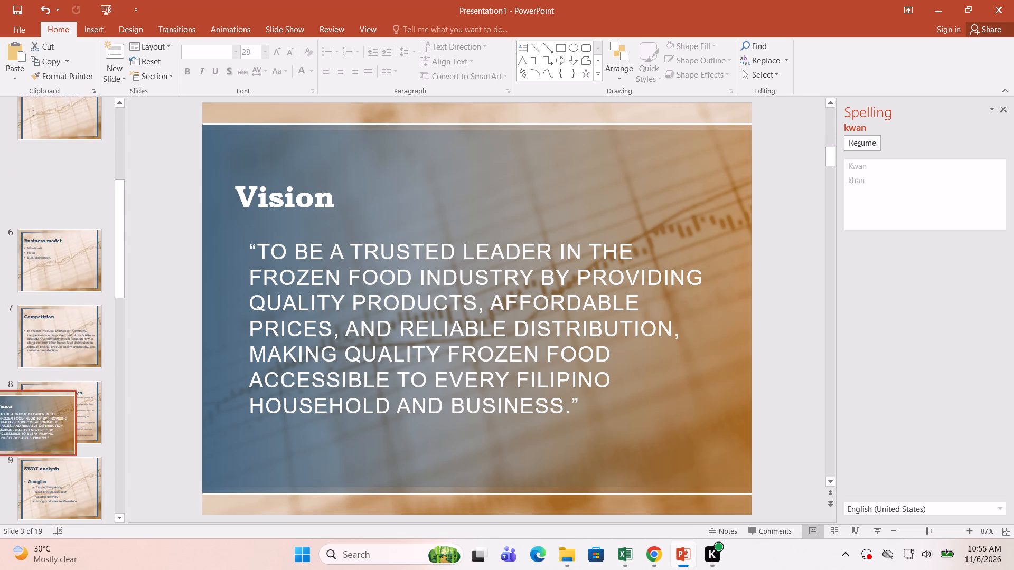
drag(43, 400, 71, 222)
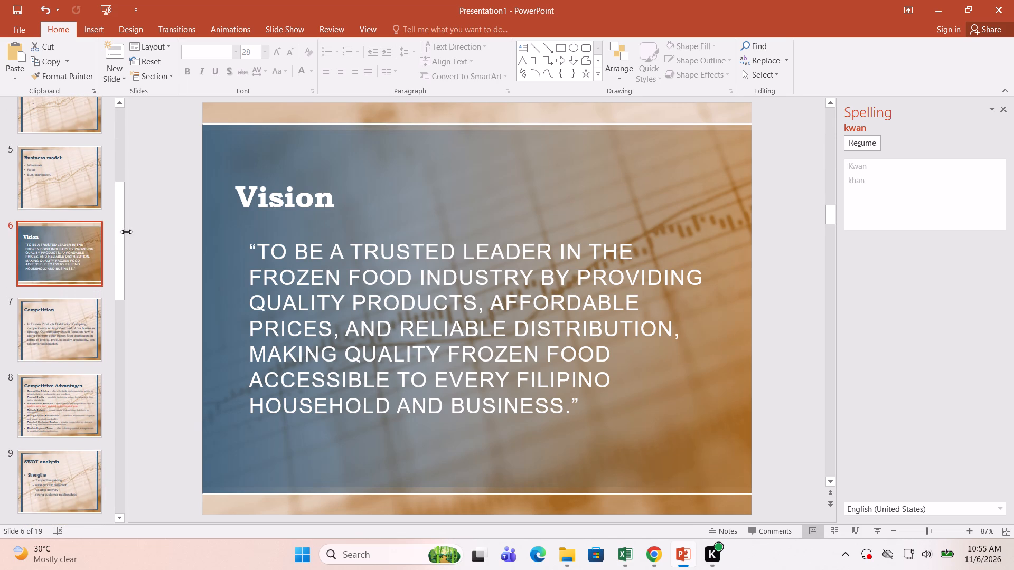
Move the Mission slide so it sits directly after the Vision slide, ahead of Competition.
scroll(128, 231, up, 1)
drag(122, 226, 121, 172)
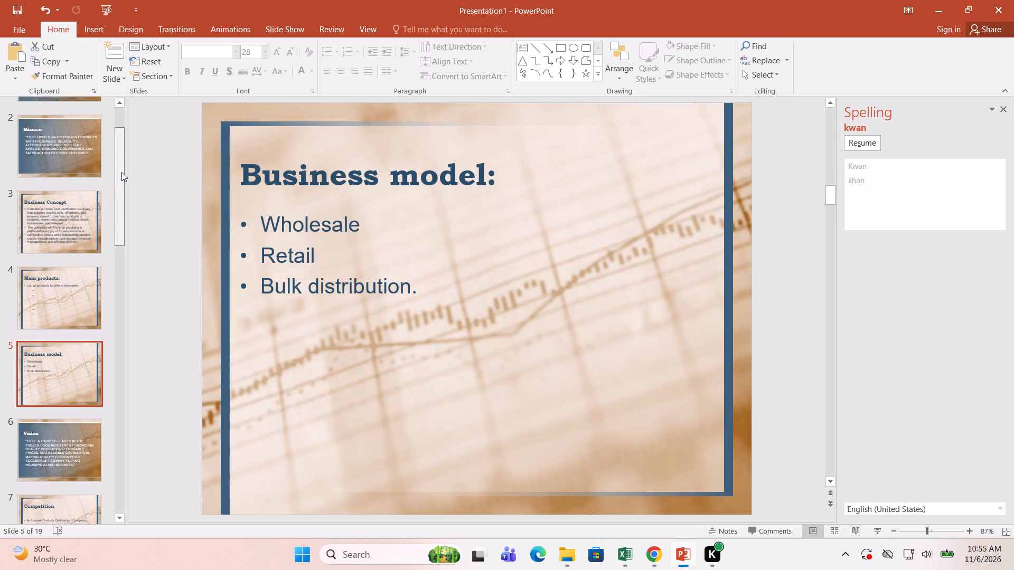
drag(121, 172, 121, 168)
drag(61, 156, 61, 311)
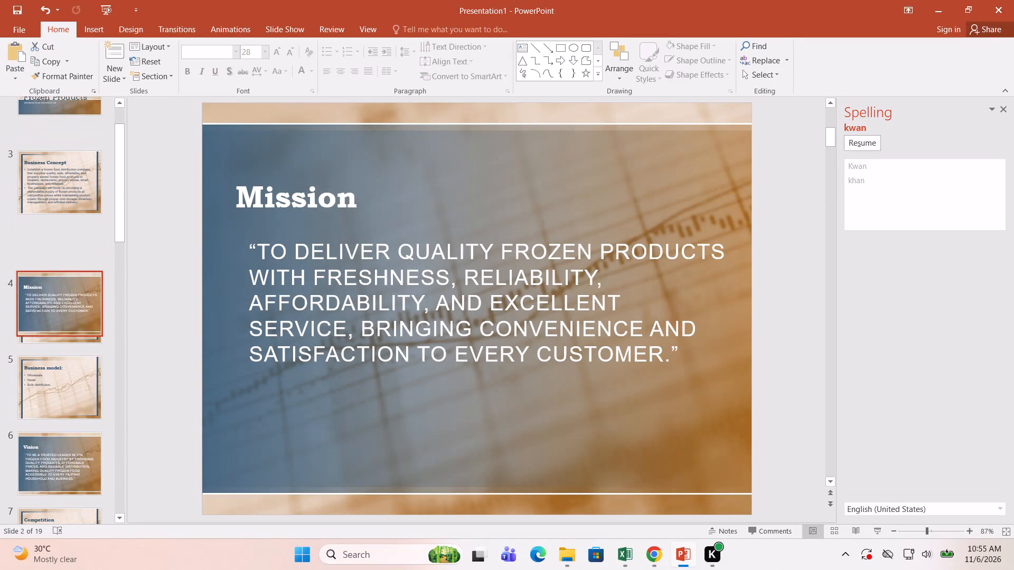
drag(61, 311, 65, 443)
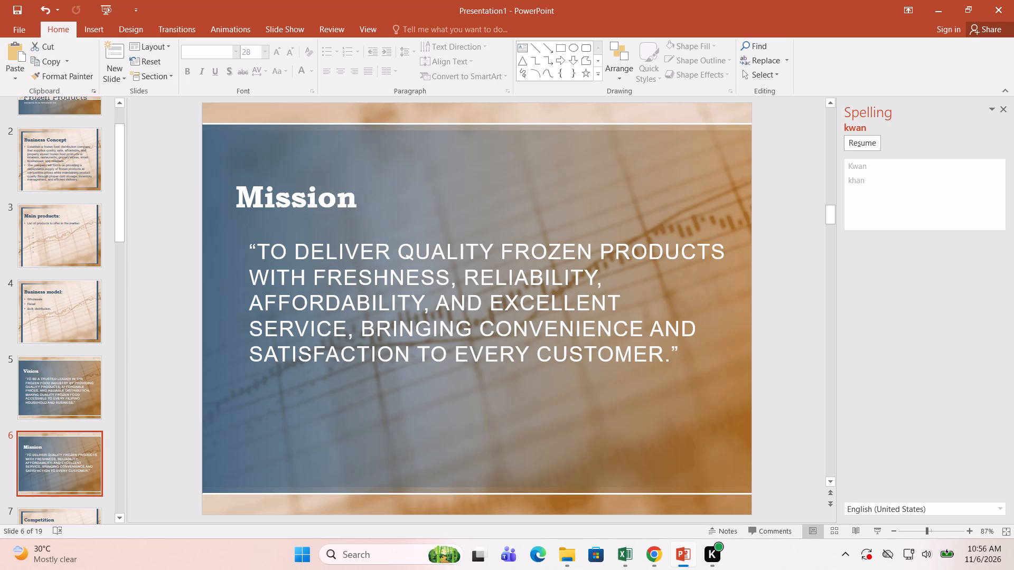
Extend the Mission slide's body text box downward so it encloses all five lines of the statement.
drag(666, 357, 667, 356)
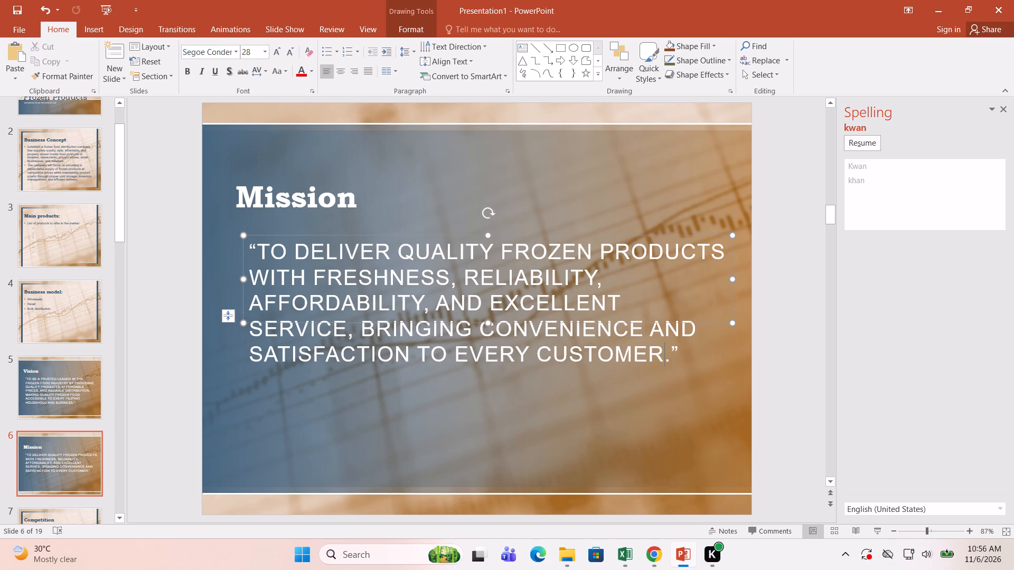
drag(667, 356, 496, 349)
click(514, 405)
click(487, 304)
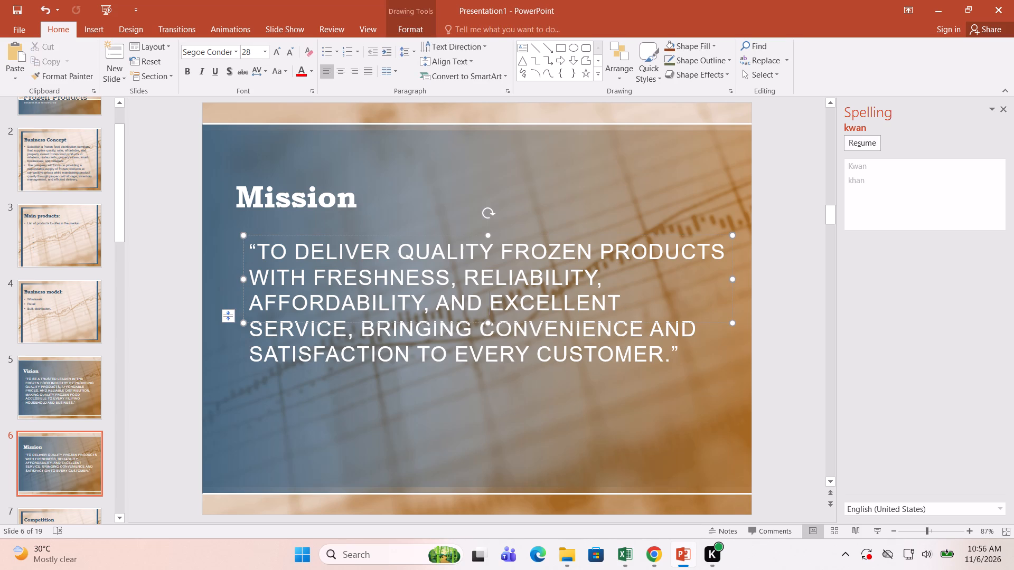
drag(487, 321, 495, 374)
click(503, 415)
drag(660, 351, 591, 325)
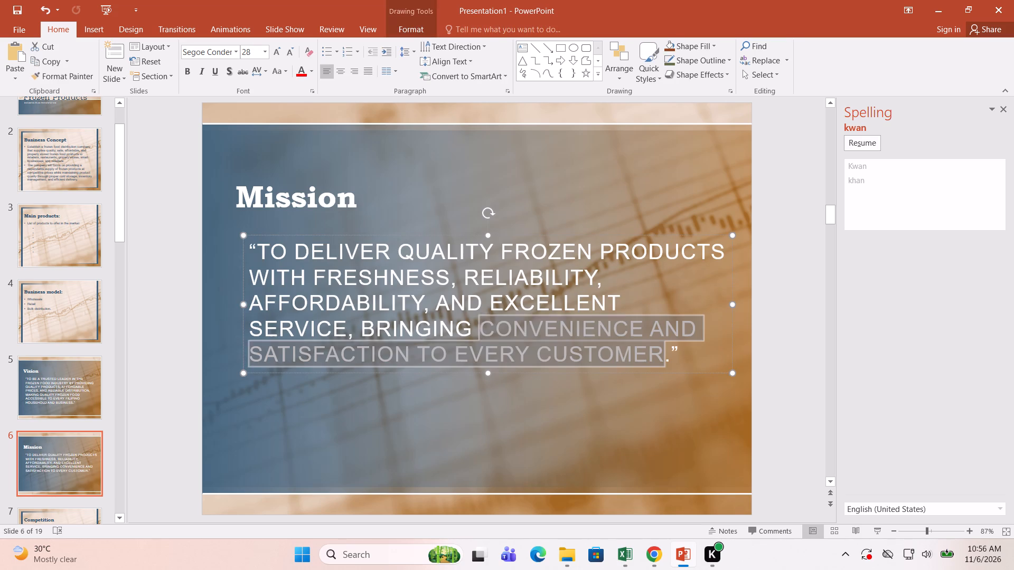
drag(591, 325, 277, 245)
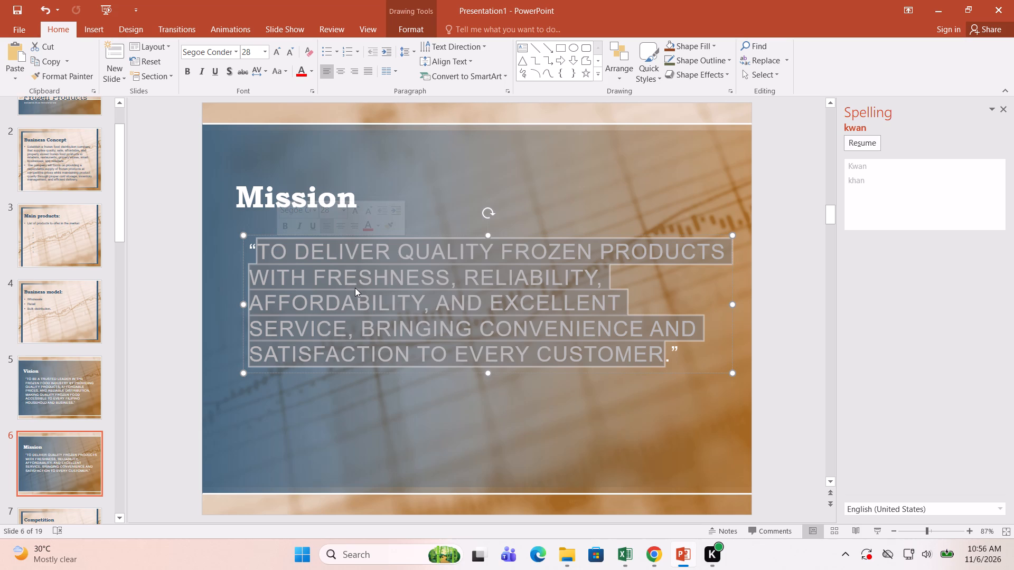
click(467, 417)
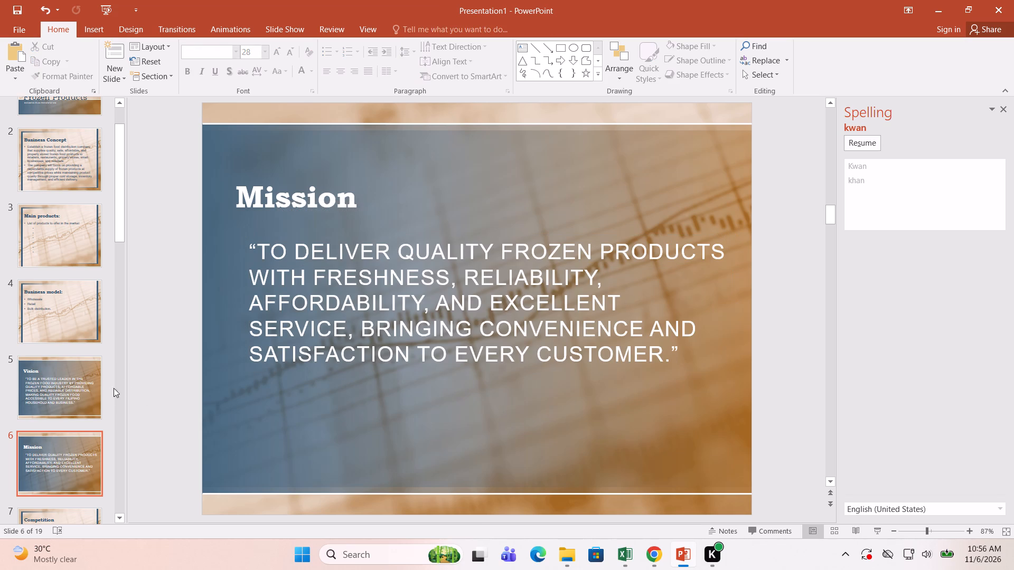
Copy the Mission slide and paste the copy directly after it.
scroll(153, 381, down, 1)
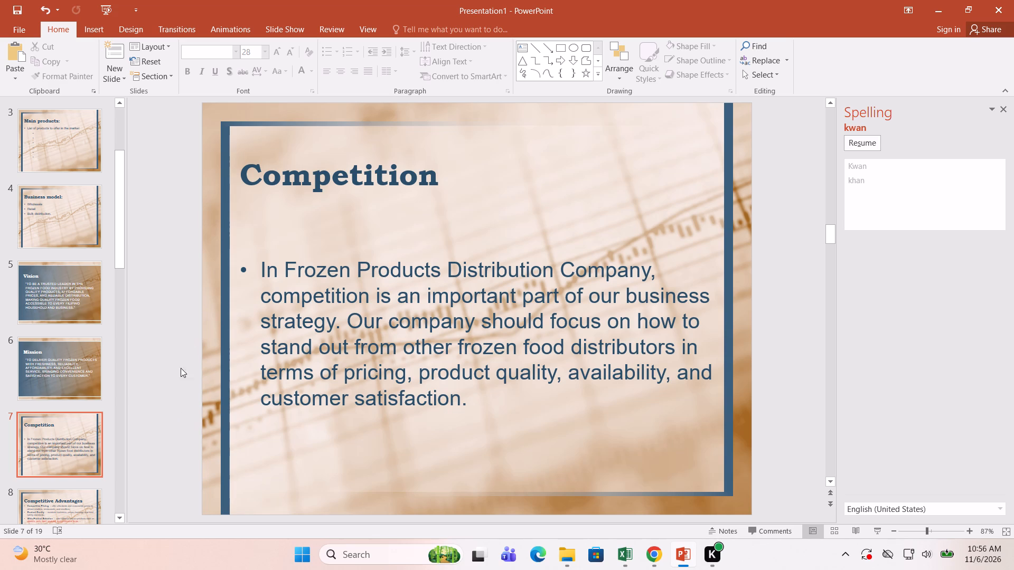
click(72, 368)
right_click(72, 368)
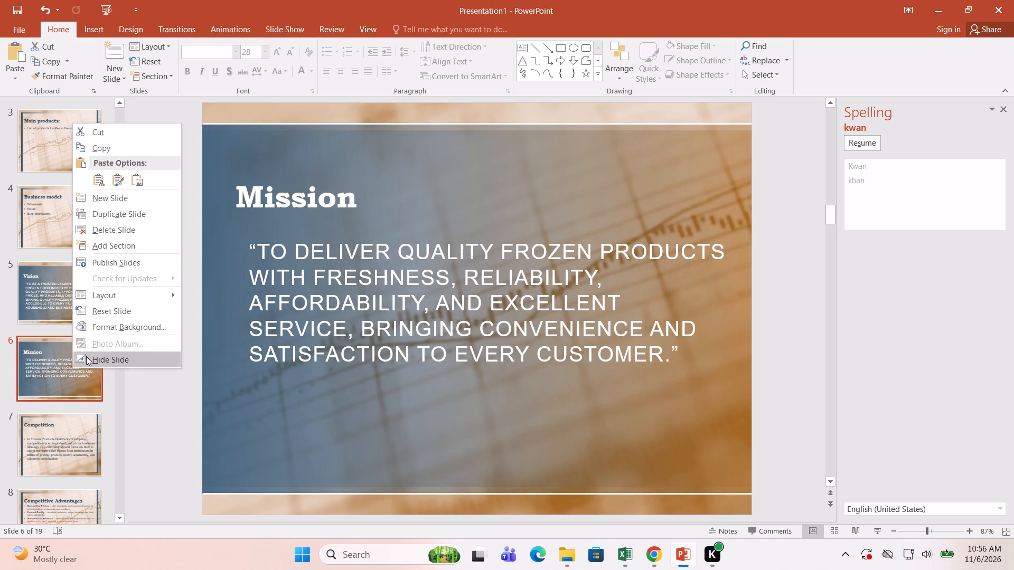
click(101, 151)
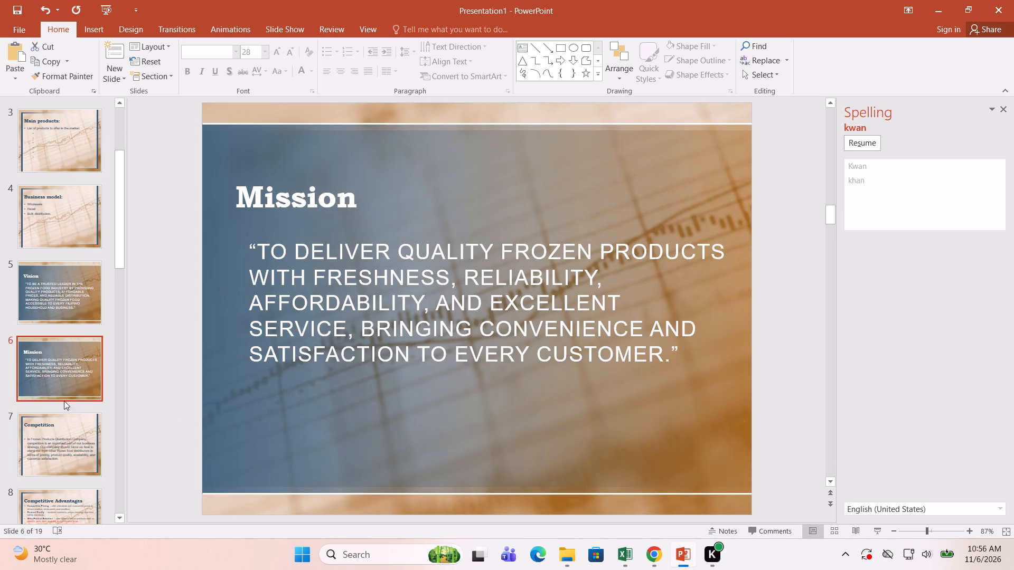
right_click(68, 389)
click(92, 204)
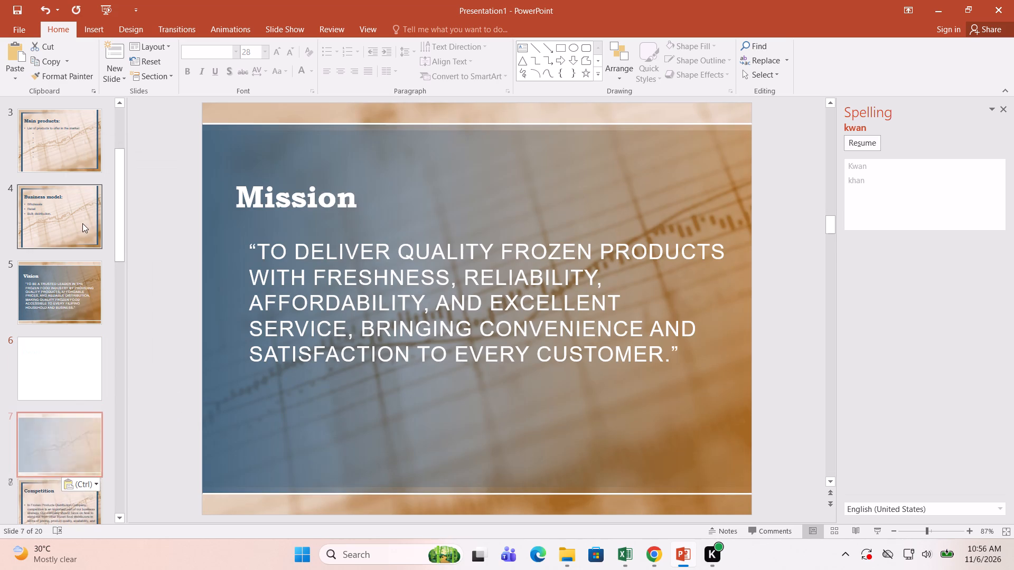
Replace the title of the copied Mission slide with "Core Values".
click(347, 202)
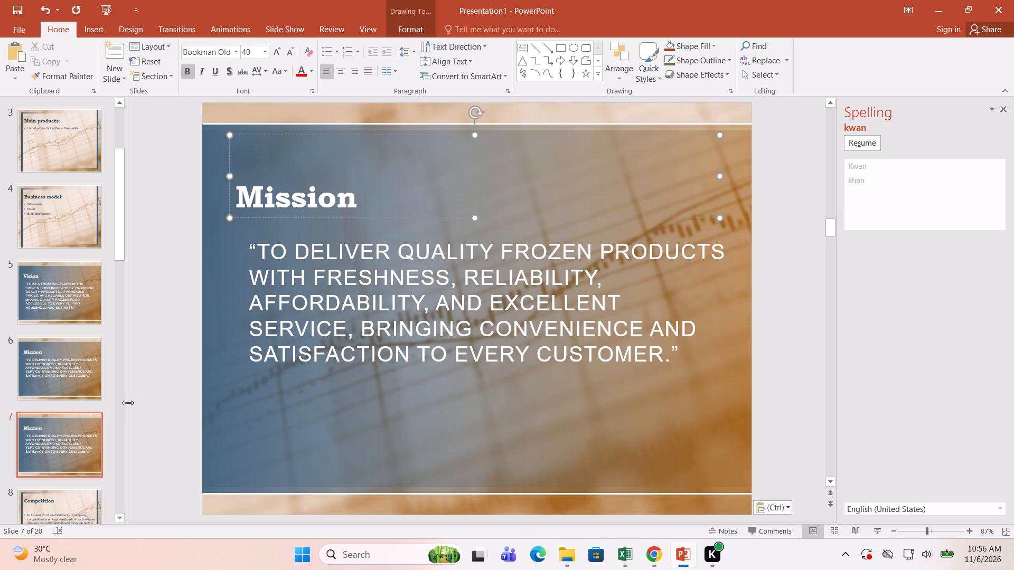
drag(363, 193, 278, 190)
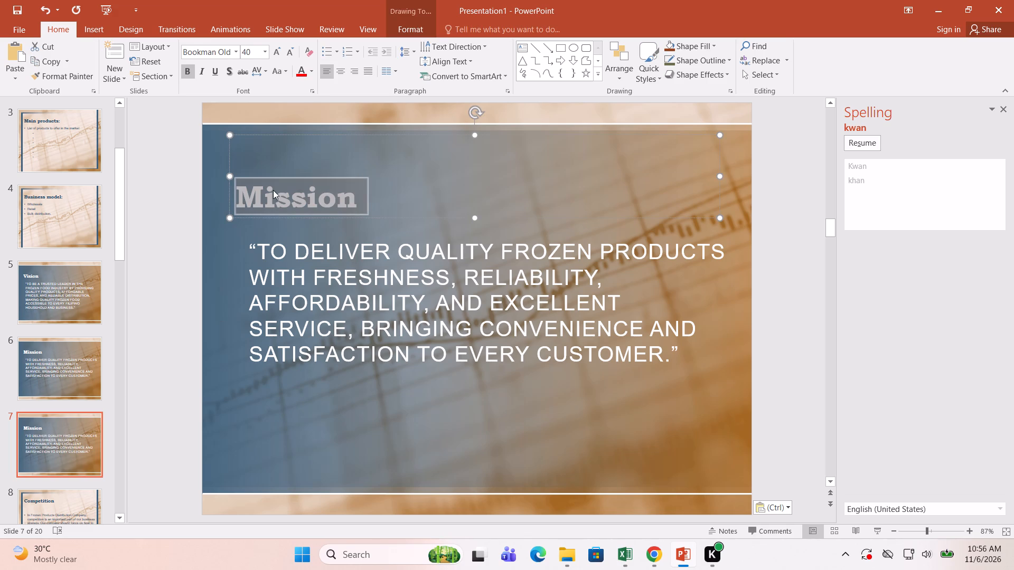
text(core)
key(space)
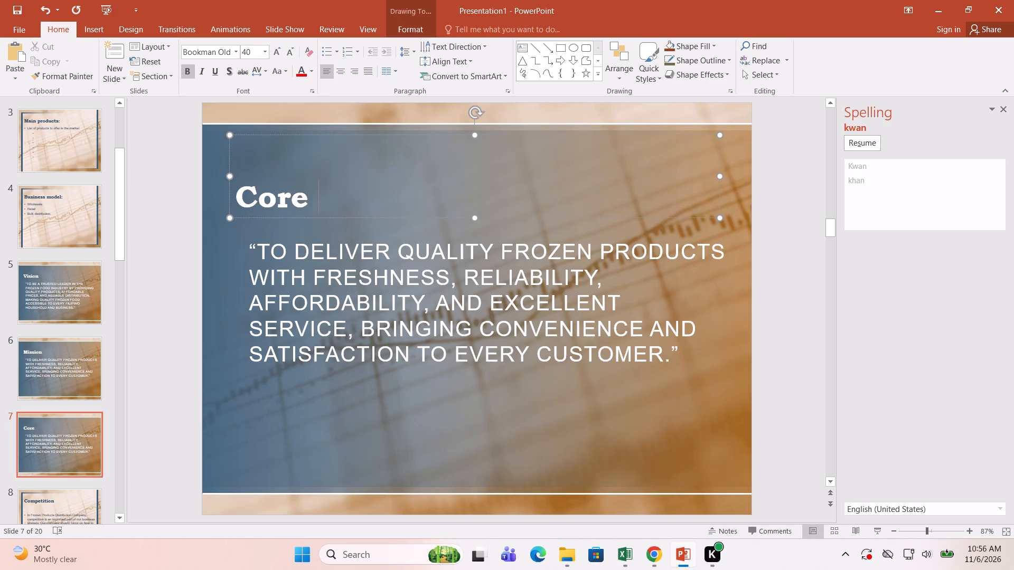
text(Values)
click(326, 451)
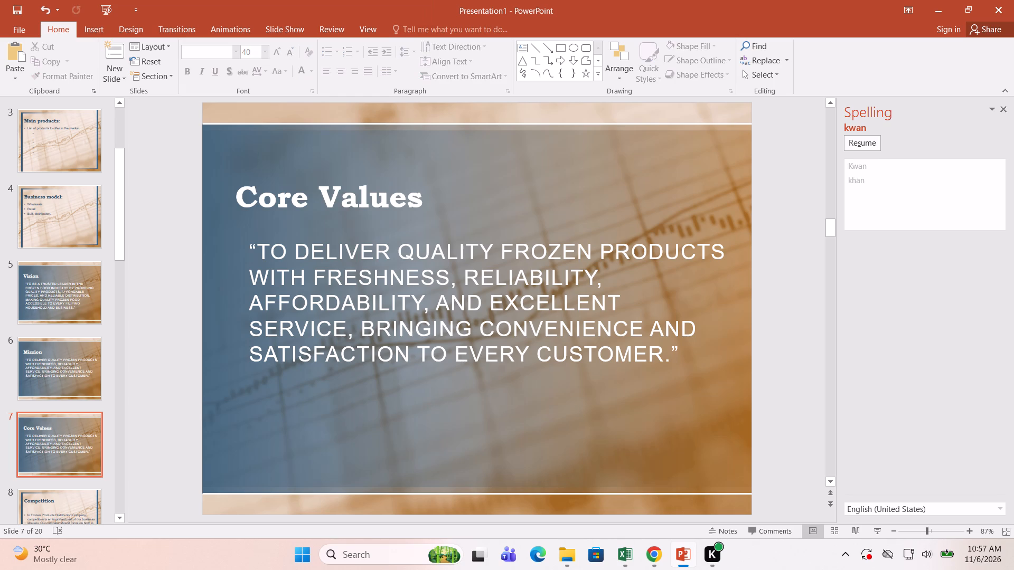
Delete the entire mission statement, including its quotation marks, from the Core Values slide's body text box.
click(608, 340)
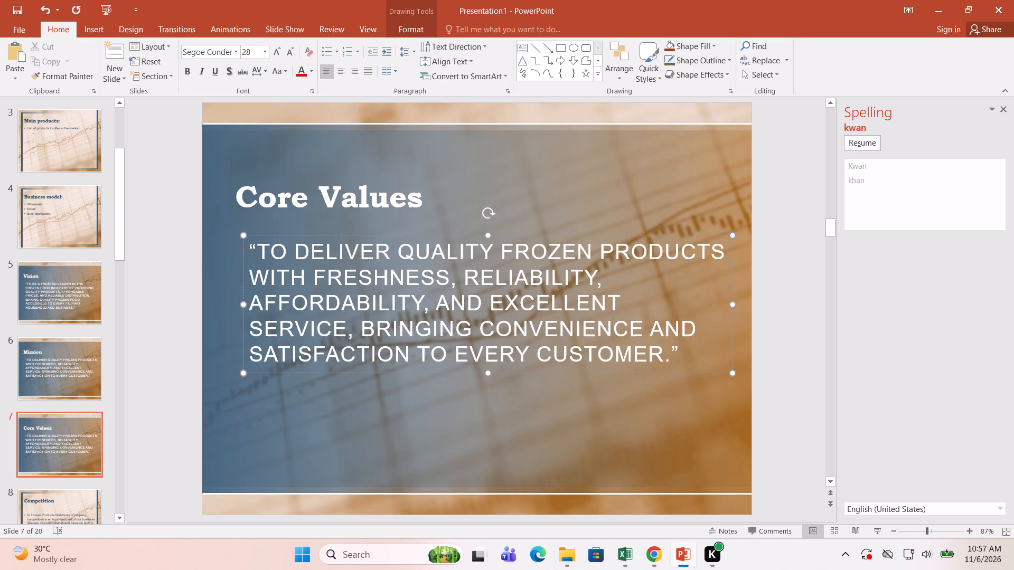
drag(679, 359, 278, 249)
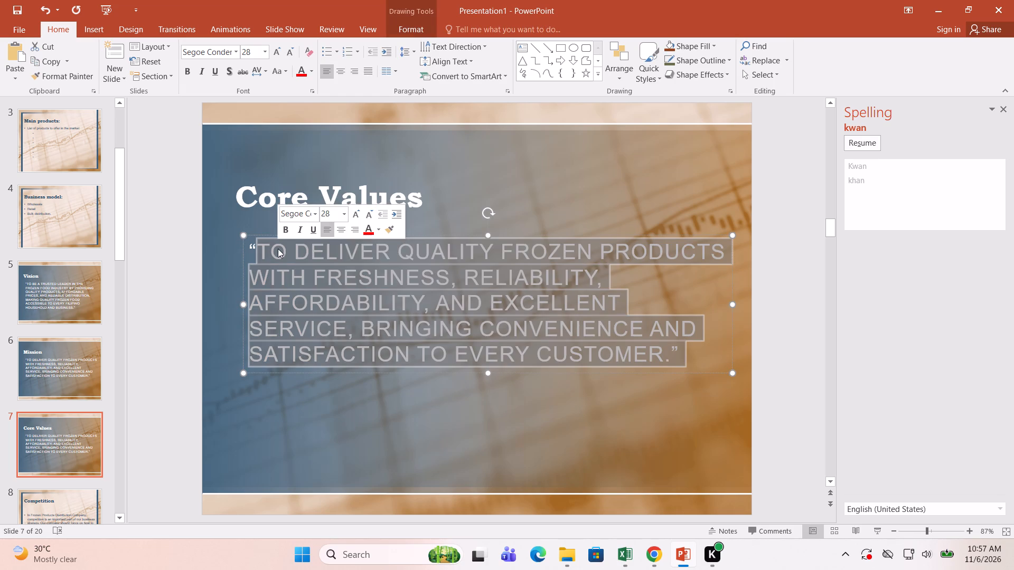
key(BackSpace)
key(BackSpace)
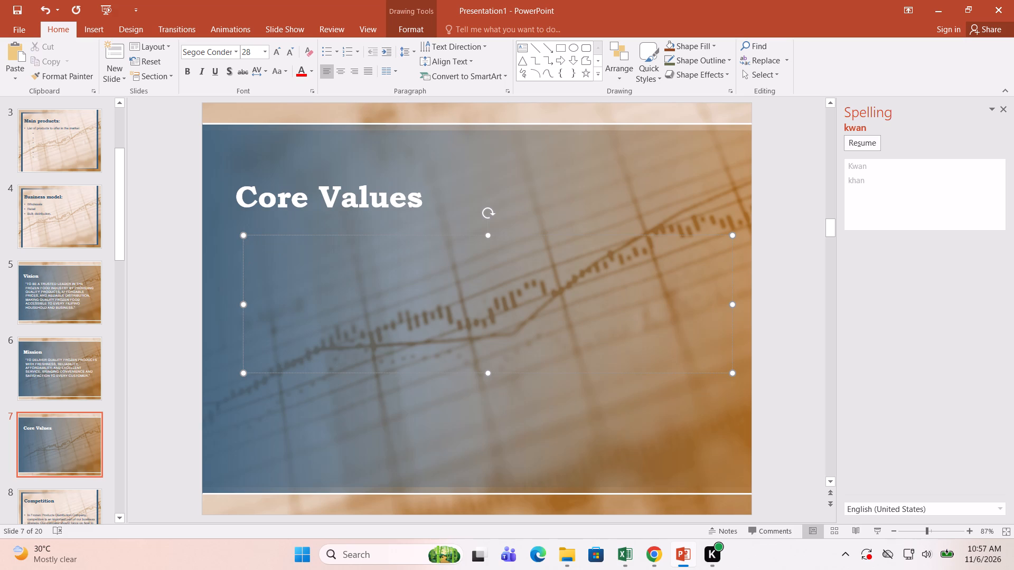
Widen the empty body text box on the Core Values slide on both sides to nearly the full slide width.
drag(242, 304, 208, 303)
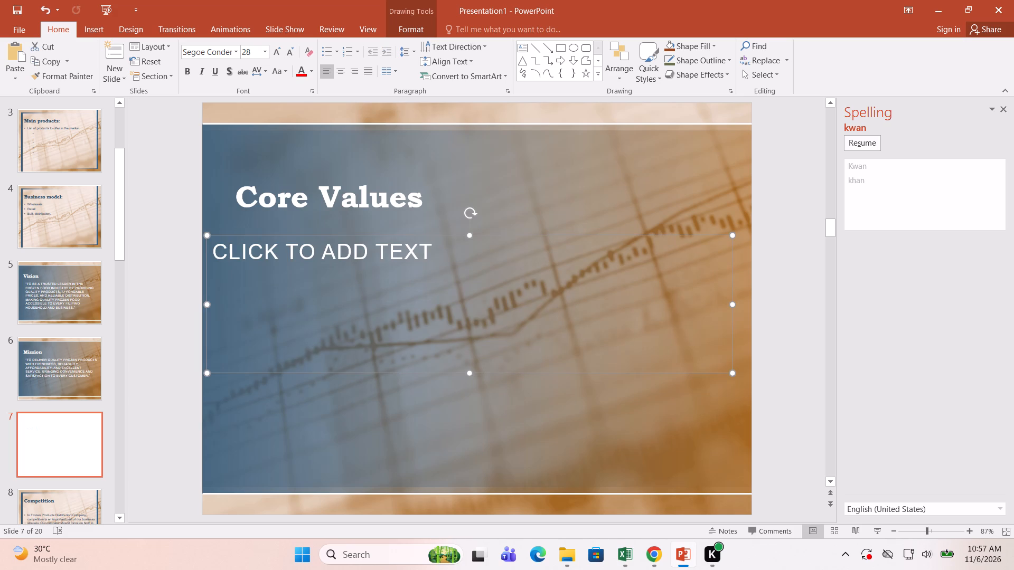
click(390, 261)
drag(733, 305, 736, 306)
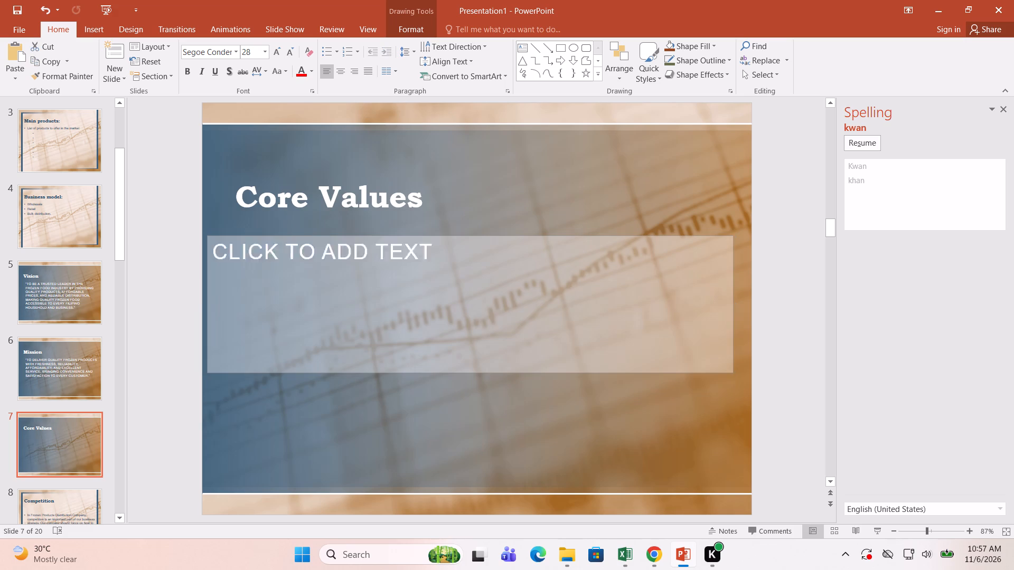
drag(736, 306, 747, 302)
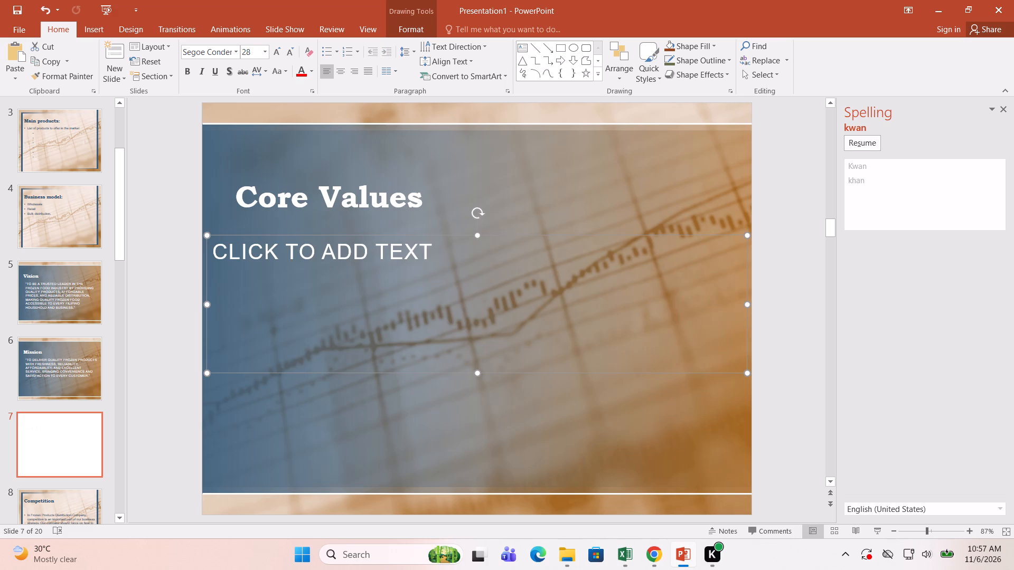
Turn on bullet formatting in the empty body text box of the Core Values slide.
click(417, 255)
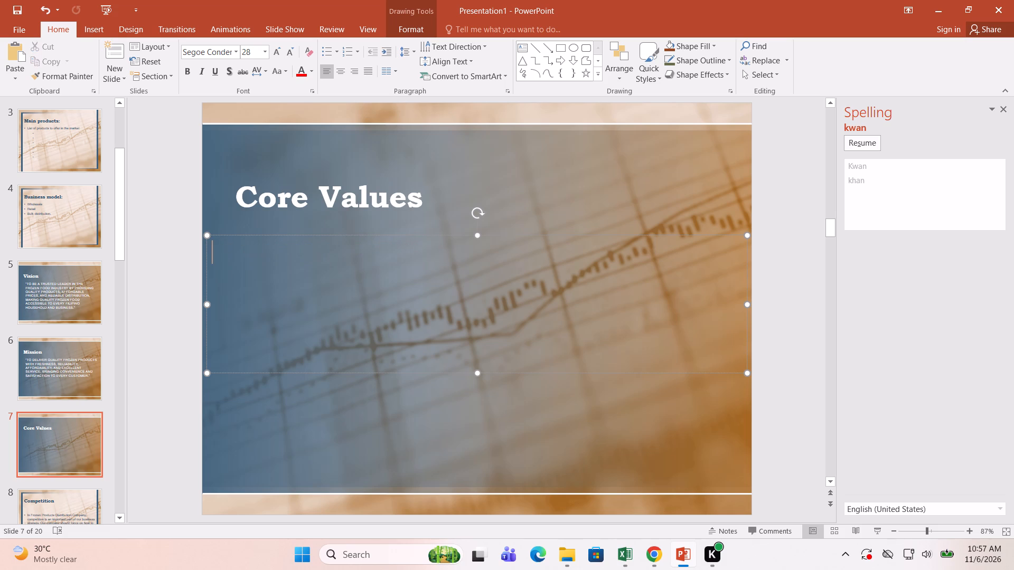
click(324, 48)
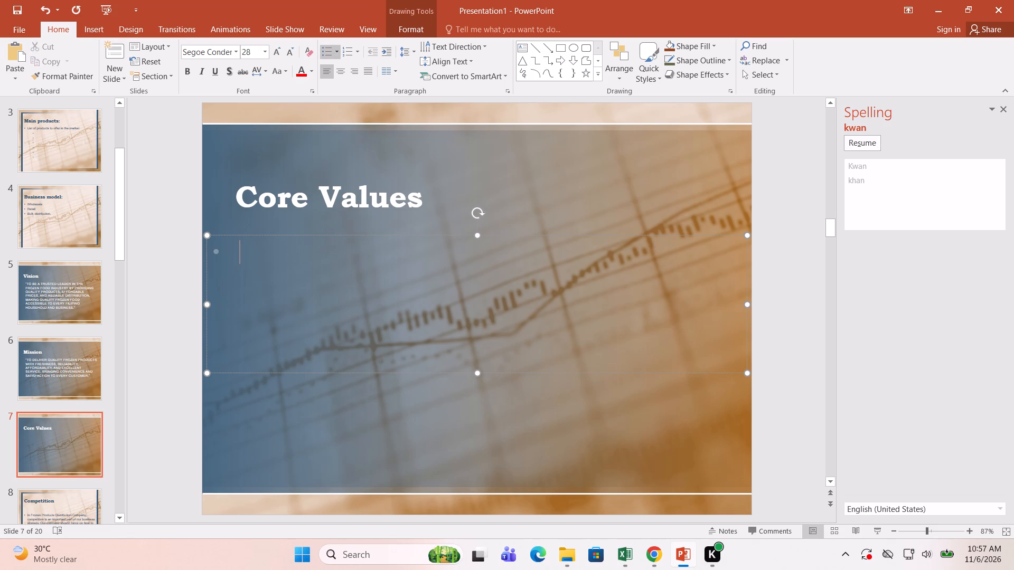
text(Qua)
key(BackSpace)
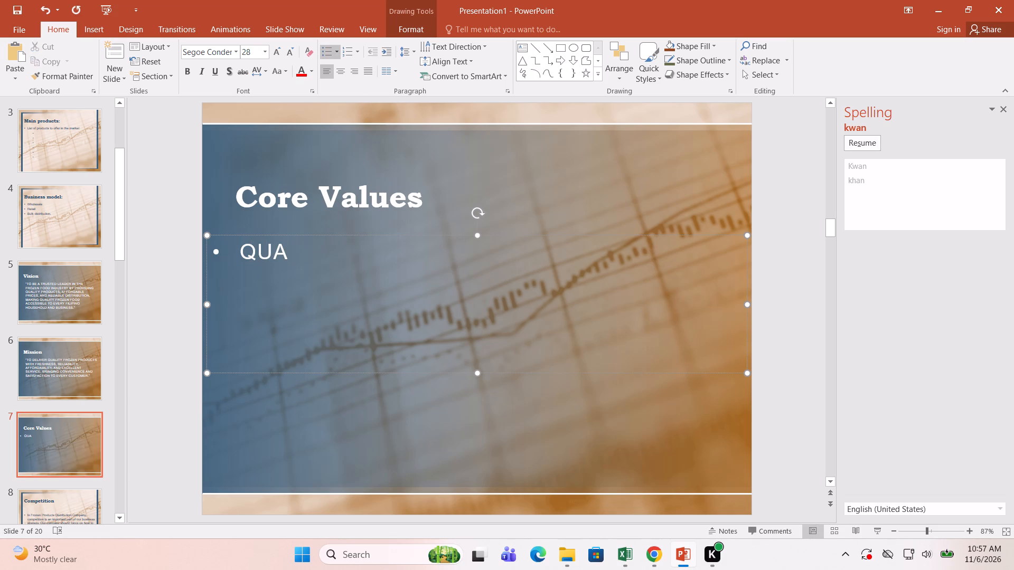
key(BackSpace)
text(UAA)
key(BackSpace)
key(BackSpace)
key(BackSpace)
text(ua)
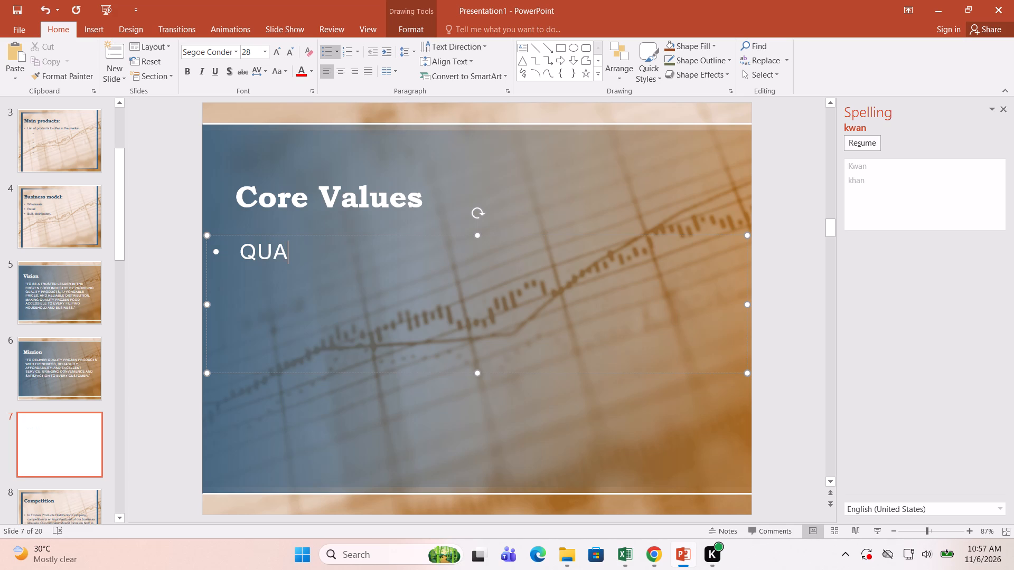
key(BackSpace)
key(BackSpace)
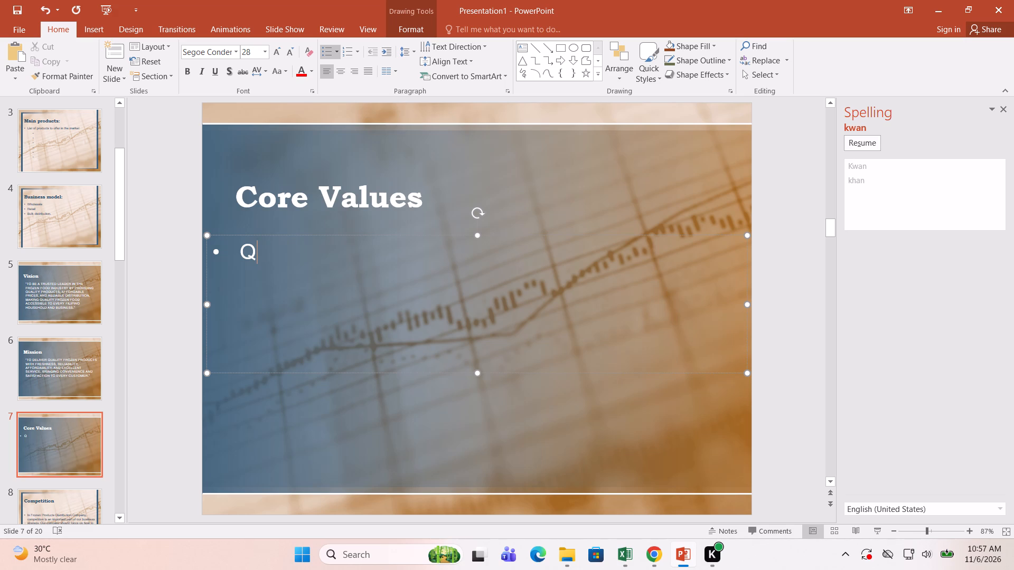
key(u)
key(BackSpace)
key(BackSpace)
Enter "QUALITY AND FOOD SAFETY" as the first bullet on the Core Values slide and start a new bullet line.
text(QUALITY)
key(space)
text(AND)
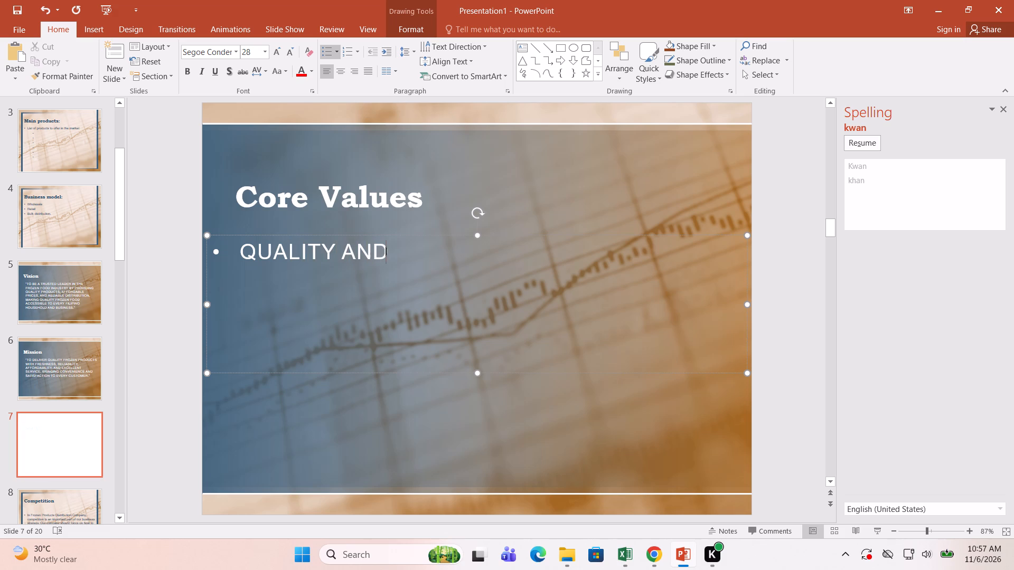
key(space)
text(FOOD SAFETY)
key(Return)
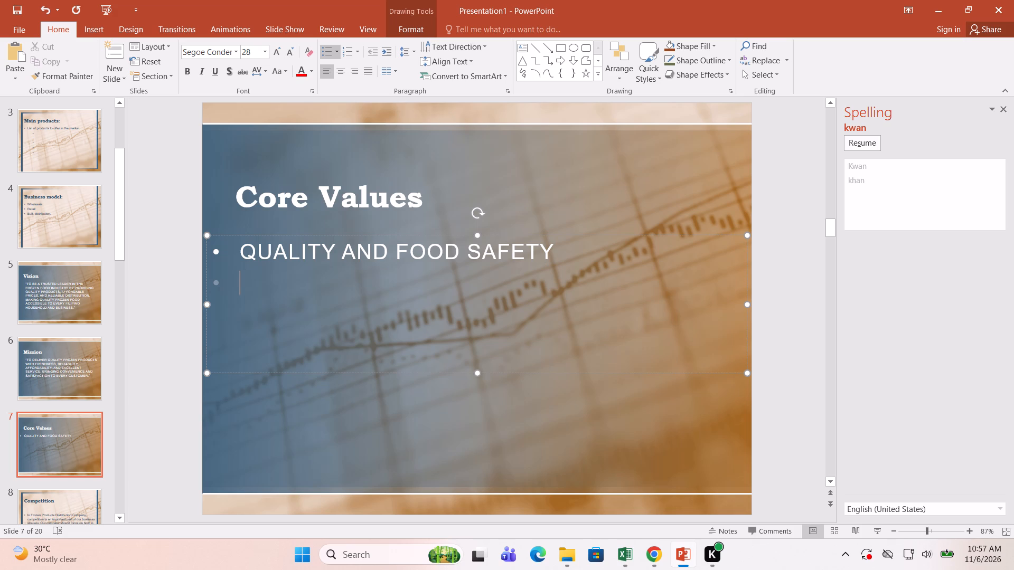
Enter "CUSTOMER SATISFACTION" as the second bullet on the Core Values slide and start a new bullet line.
text(CUSTOMER)
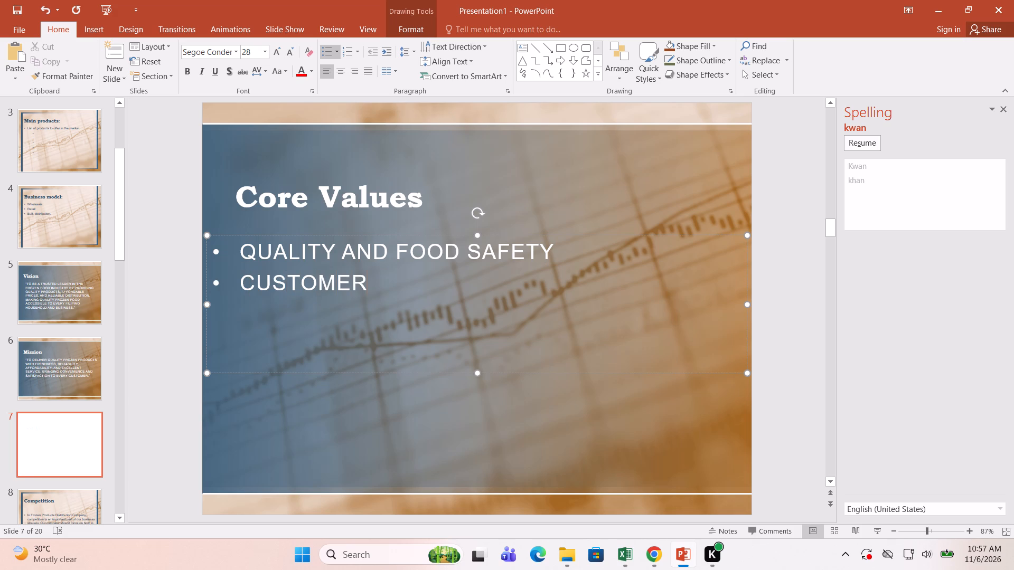
key(space)
text(SATISFACTIO)
key(m)
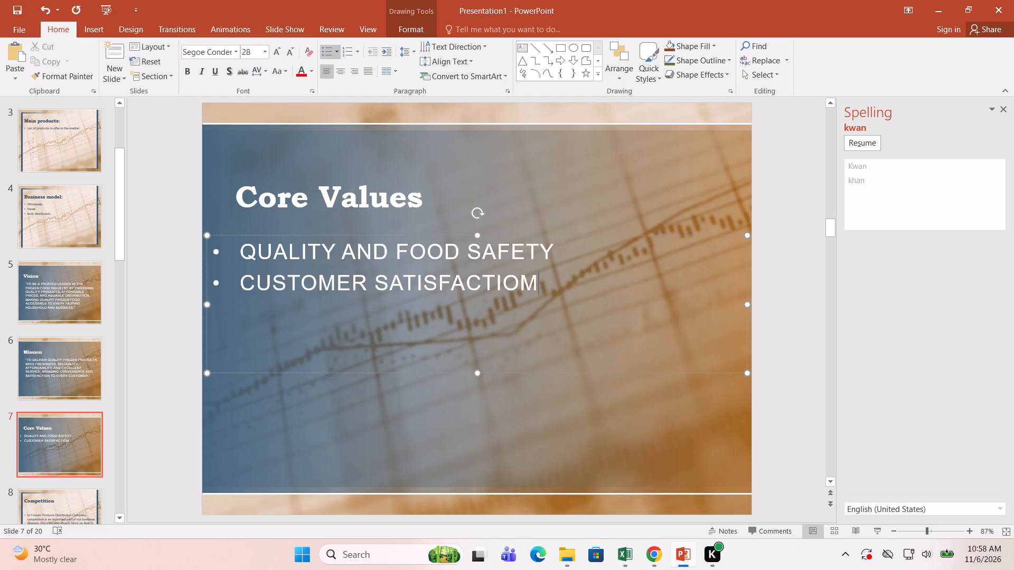
key(BackSpace)
key(n)
key(Return)
Enter "INTEGRITY AND RELIABILITY" as the third bullet on the Core Values slide.
text(INTEGRITY)
key(space)
text(AND RELIABILITY)
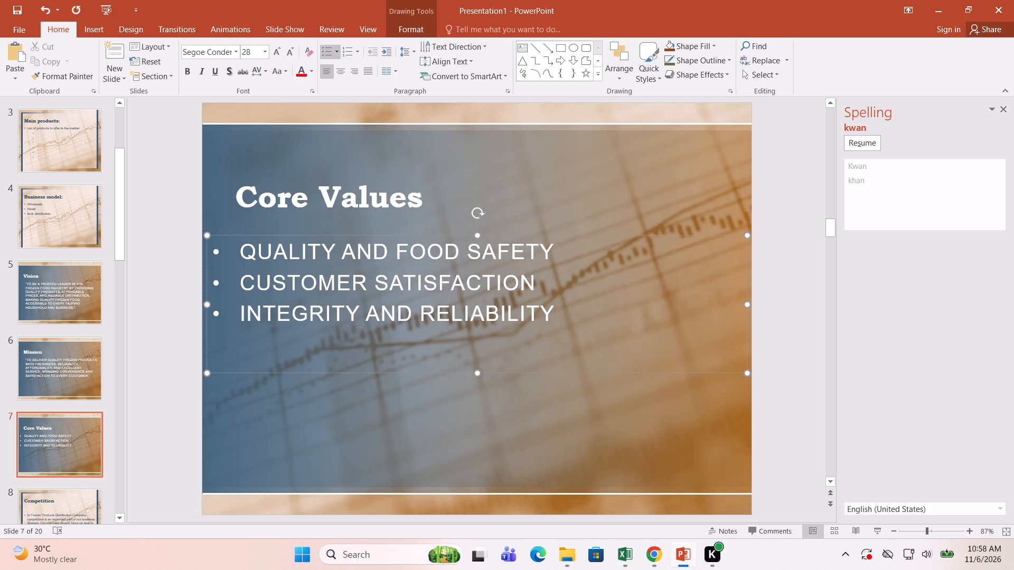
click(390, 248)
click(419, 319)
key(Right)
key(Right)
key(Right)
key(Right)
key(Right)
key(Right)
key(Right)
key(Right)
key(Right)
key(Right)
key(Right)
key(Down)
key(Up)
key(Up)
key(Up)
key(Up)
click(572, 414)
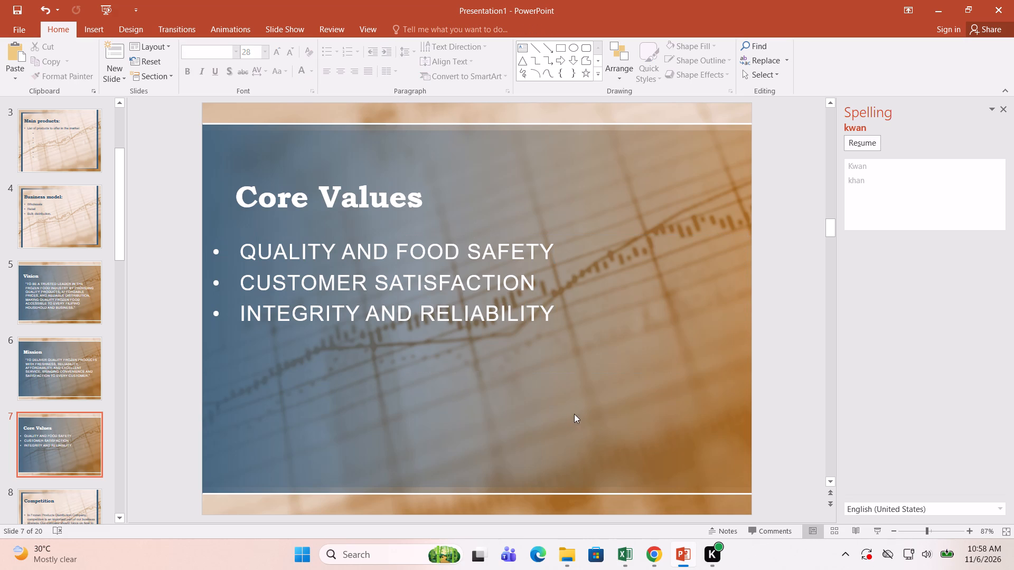
Review the Mission, Vision, Business model and Main products slides, returning to the Core Values slide.
scroll(591, 410, up, 1)
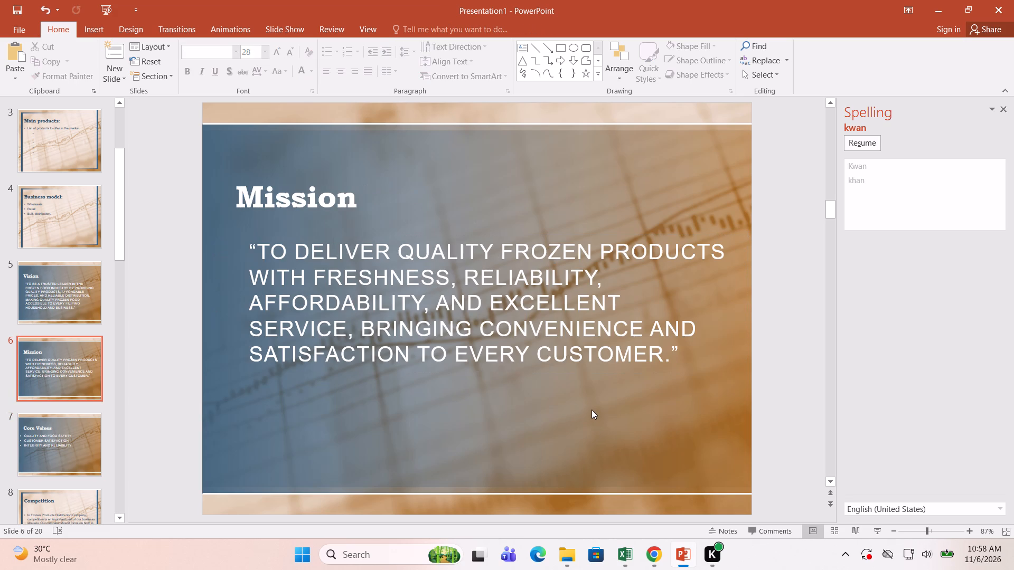
scroll(593, 407, up, 2)
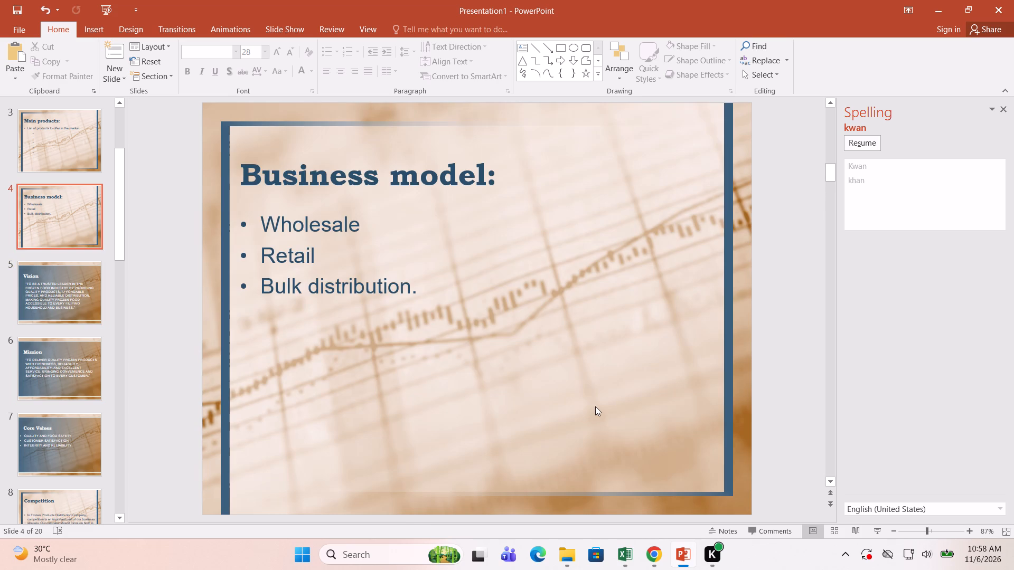
scroll(595, 406, up, 1)
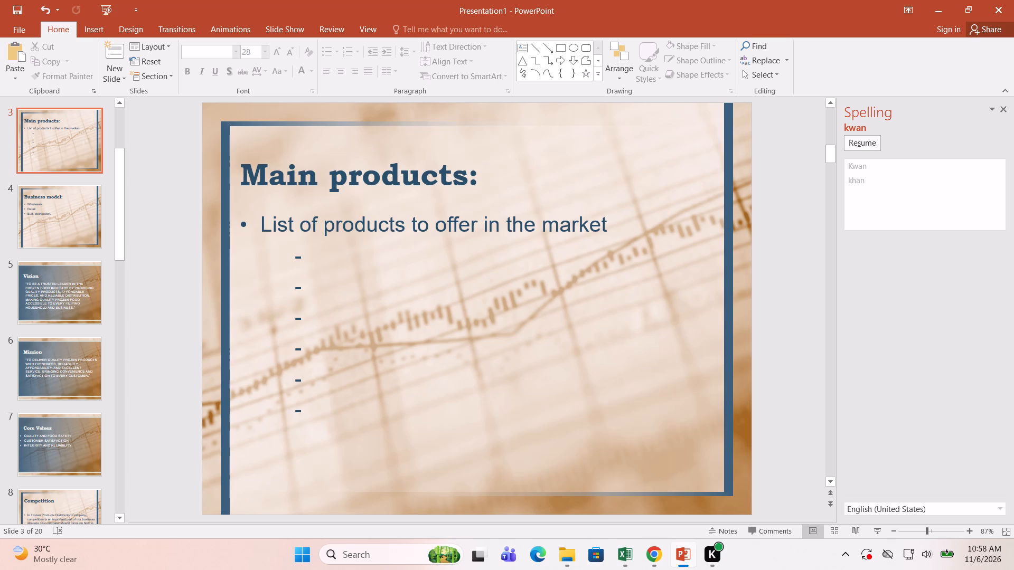
scroll(430, 283, down, 4)
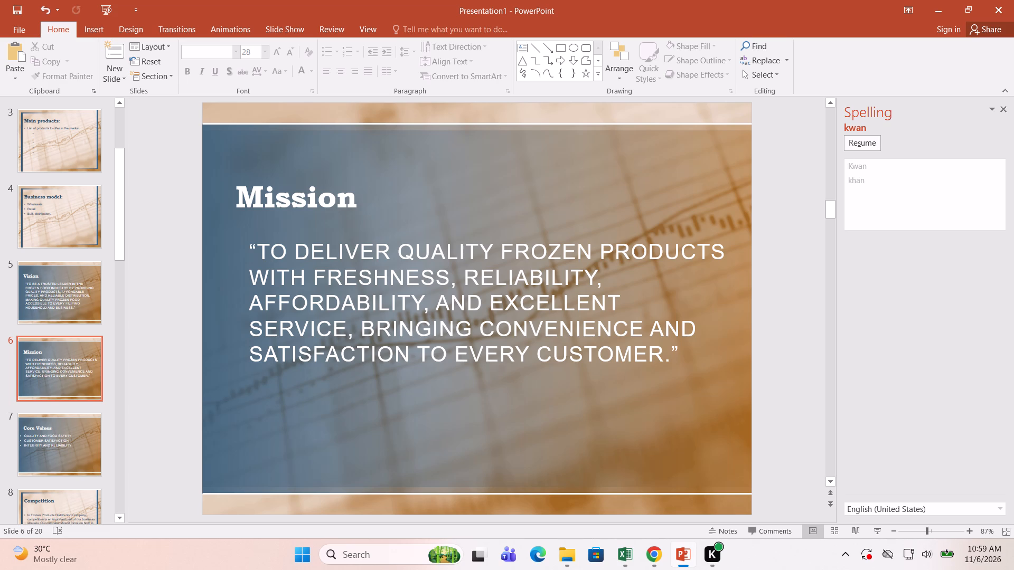
scroll(415, 281, up, 1)
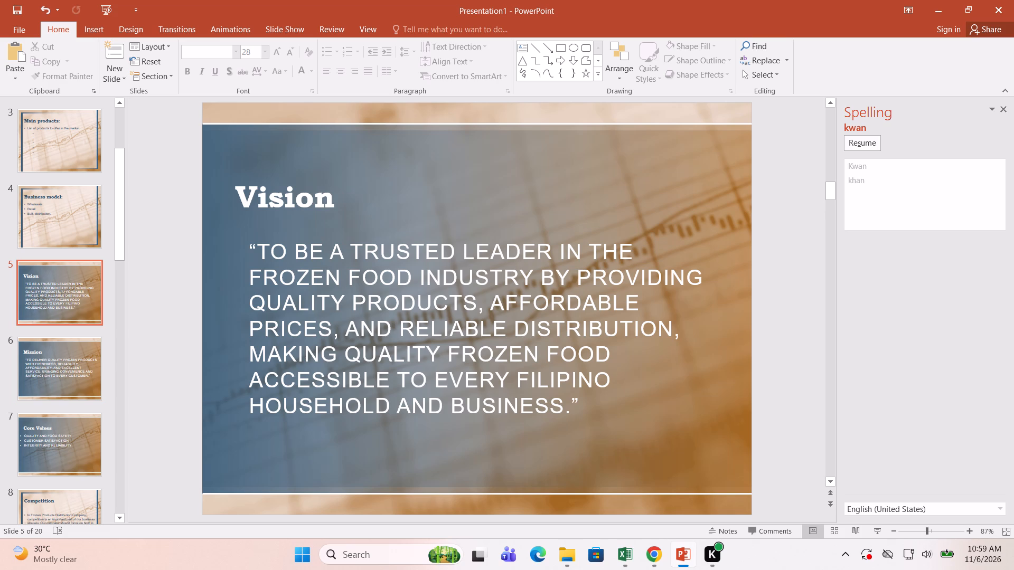
scroll(415, 281, down, 1)
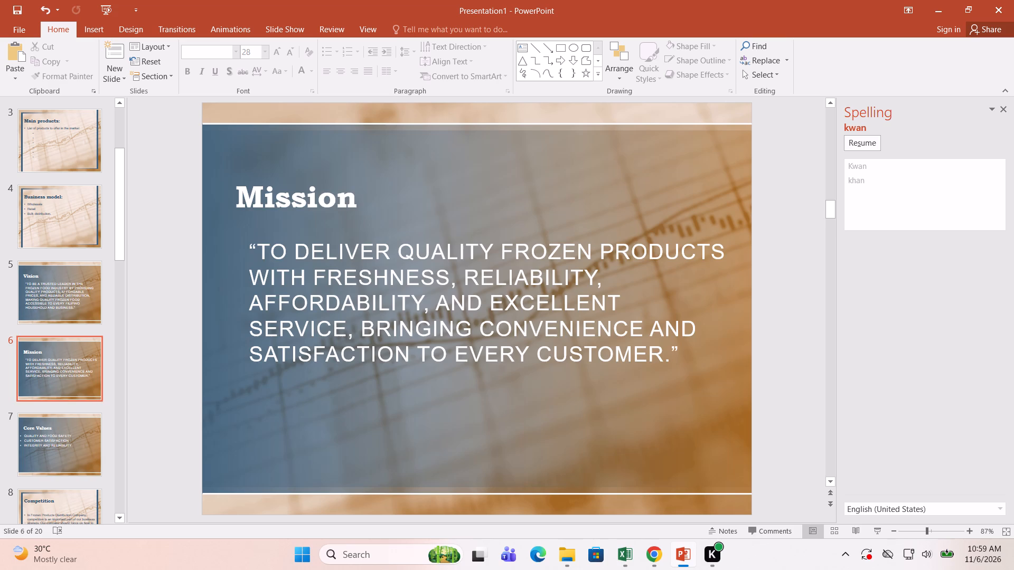
scroll(418, 282, down, 1)
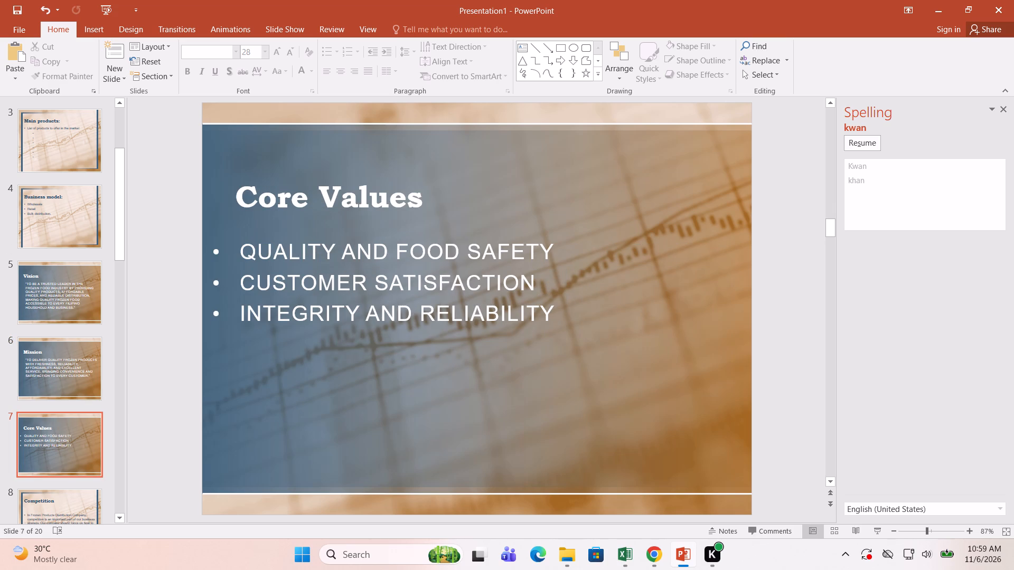
Start a new bullet line after "INTEGRITY AND RELIABILITY" on the Core Values slide.
click(554, 305)
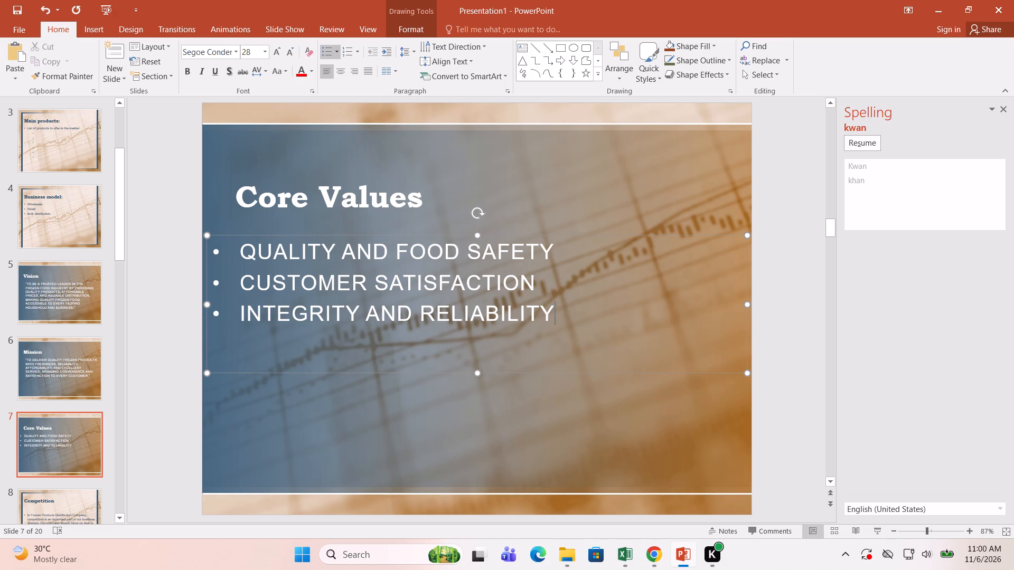
click(472, 298)
click(304, 305)
click(568, 316)
key(Return)
click(556, 328)
Review the slides back to the title slide and forward again to the Core Values slide.
scroll(357, 346, up, 2)
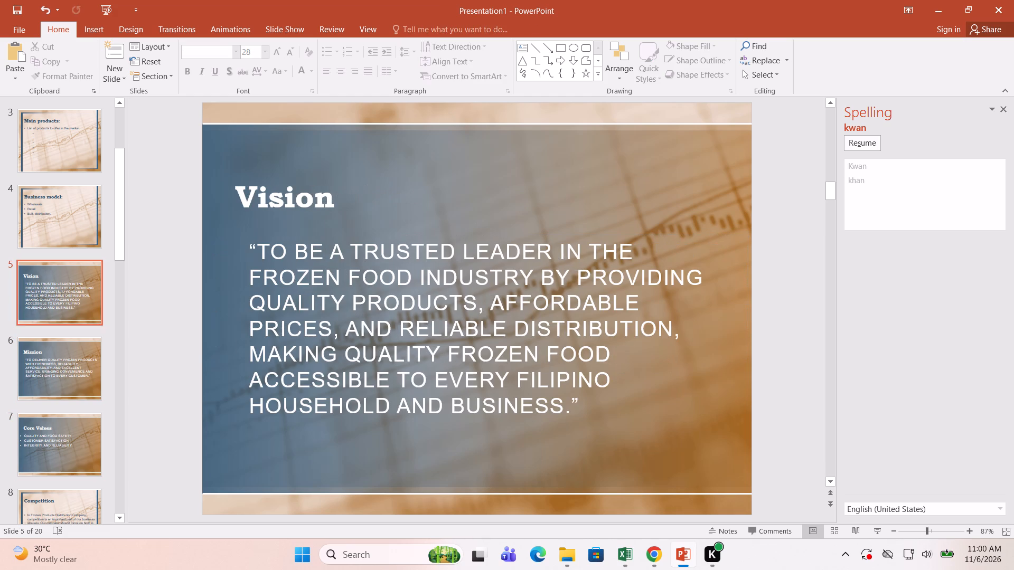
scroll(357, 336, up, 1)
scroll(519, 370, up, 1)
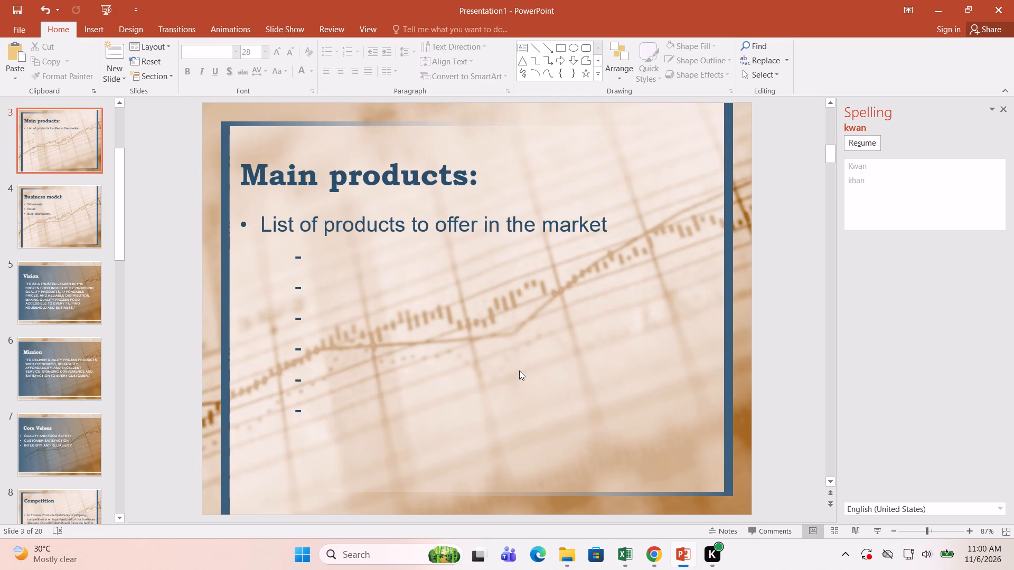
scroll(519, 370, up, 3)
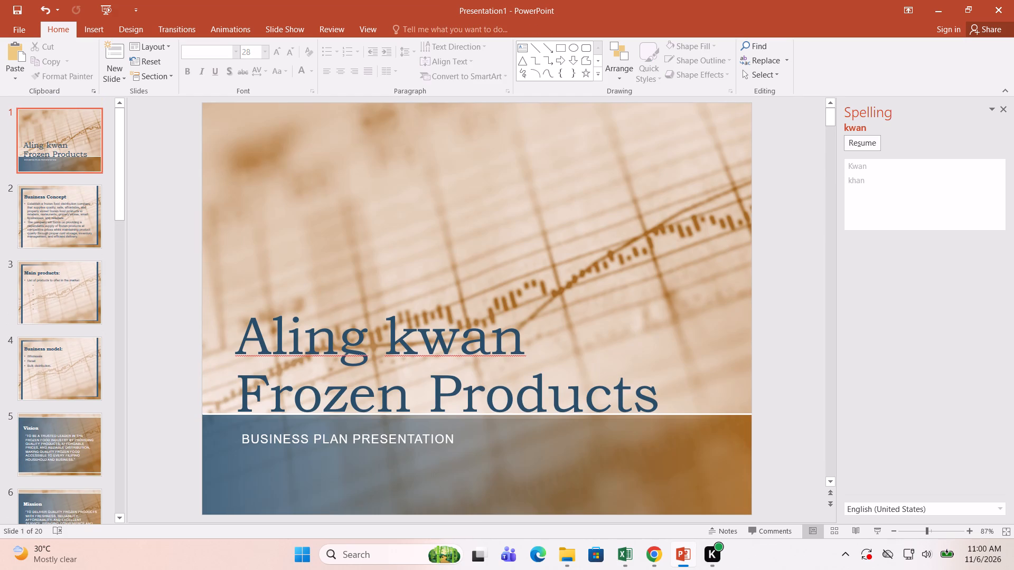
scroll(564, 321, down, 2)
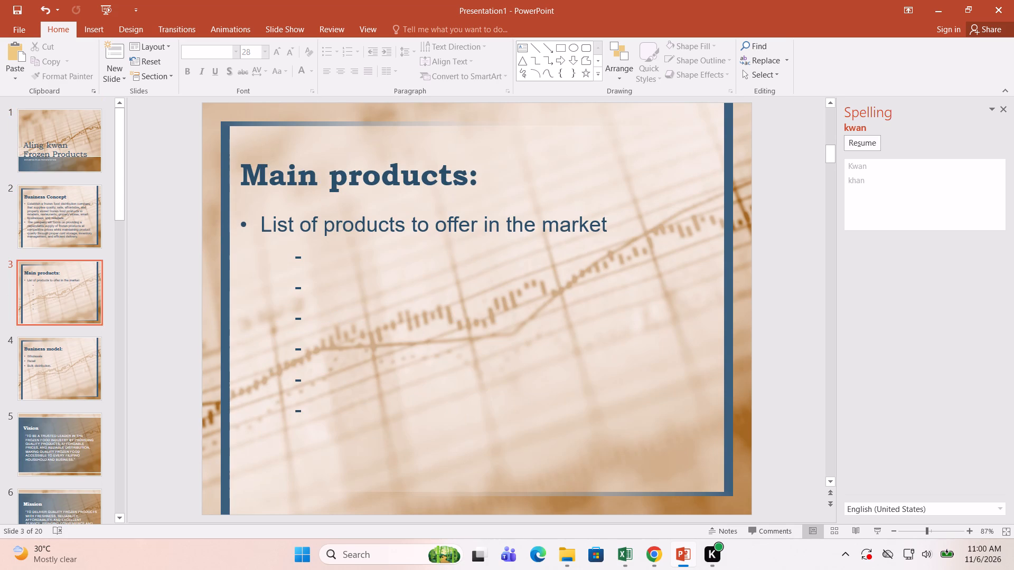
scroll(542, 337, down, 1)
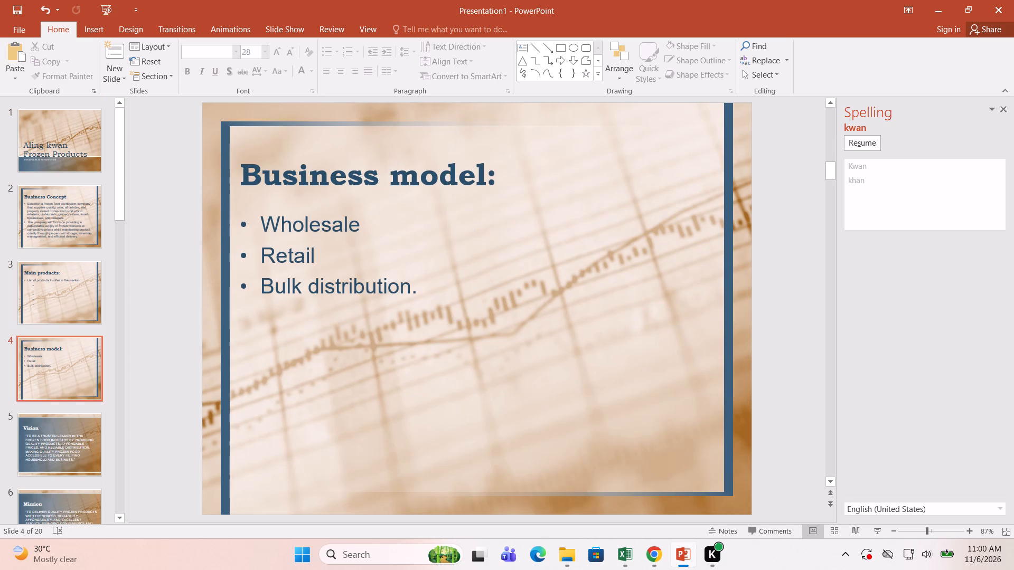
scroll(525, 328, down, 1)
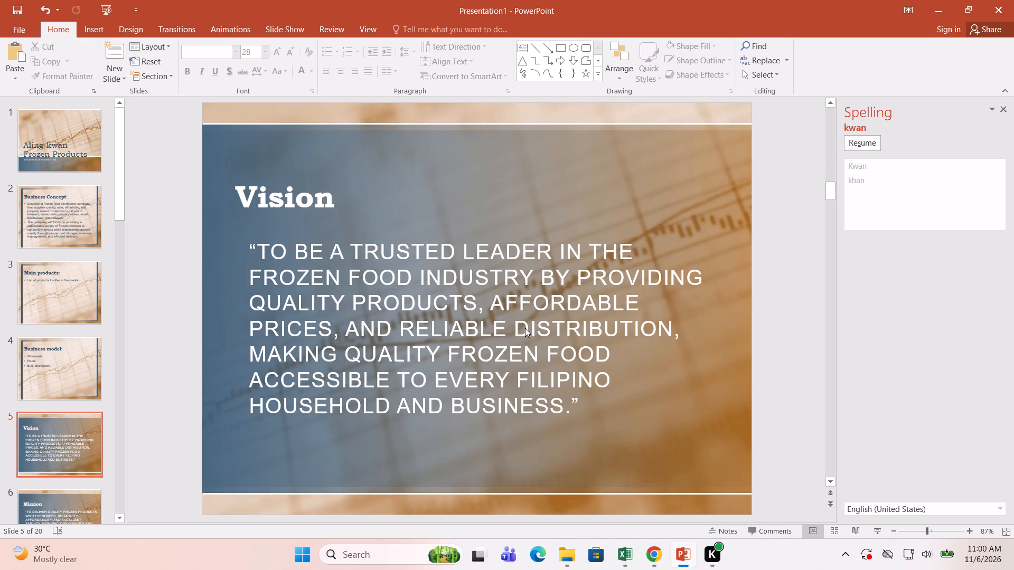
scroll(525, 327, down, 3)
scroll(527, 327, up, 1)
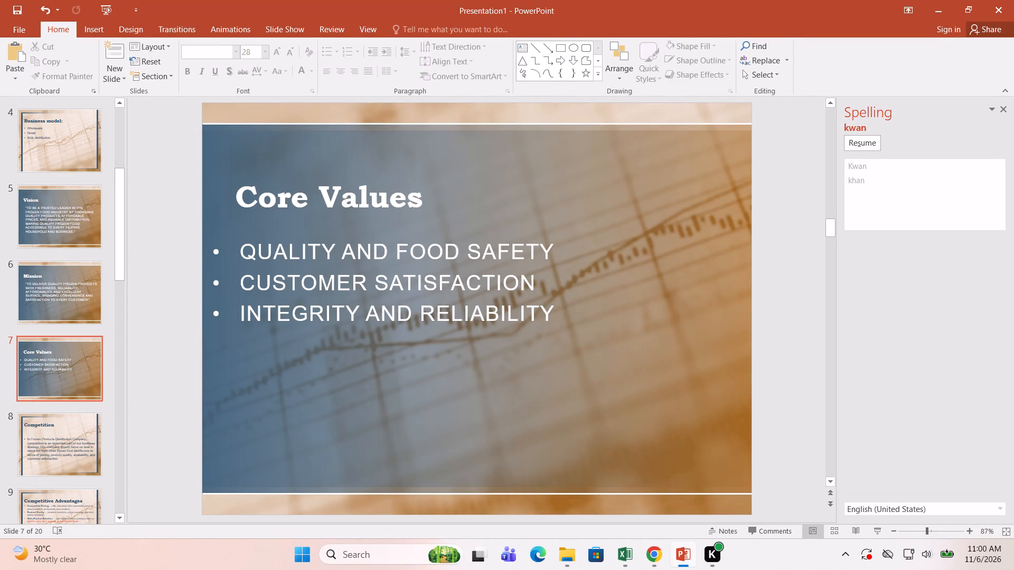
Enter "COMPETITIVE PRICING" as the fourth bullet on the Core Values slide and start a new bullet line.
click(572, 311)
click(547, 311)
click(567, 311)
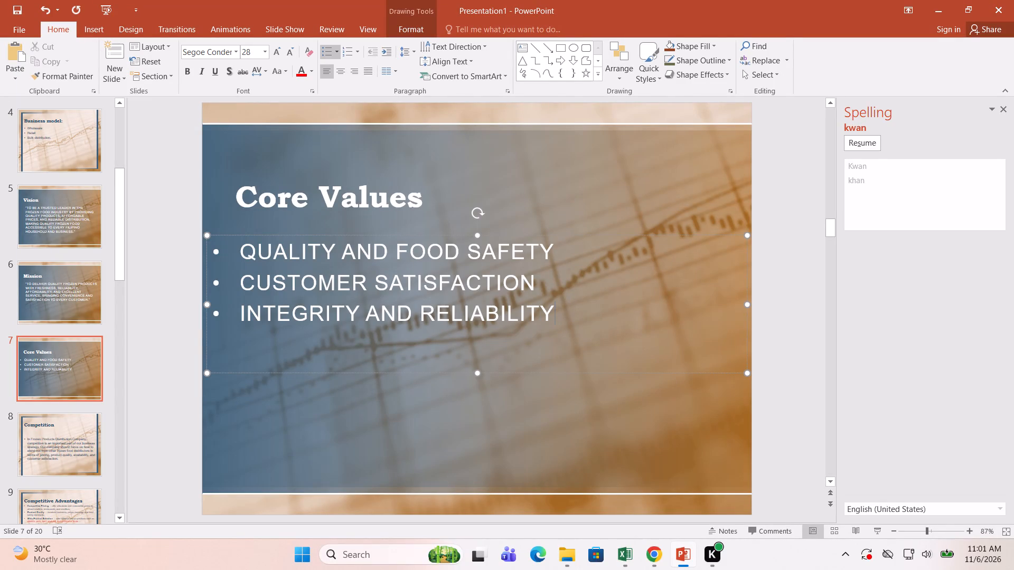
key(Return)
text(COM)
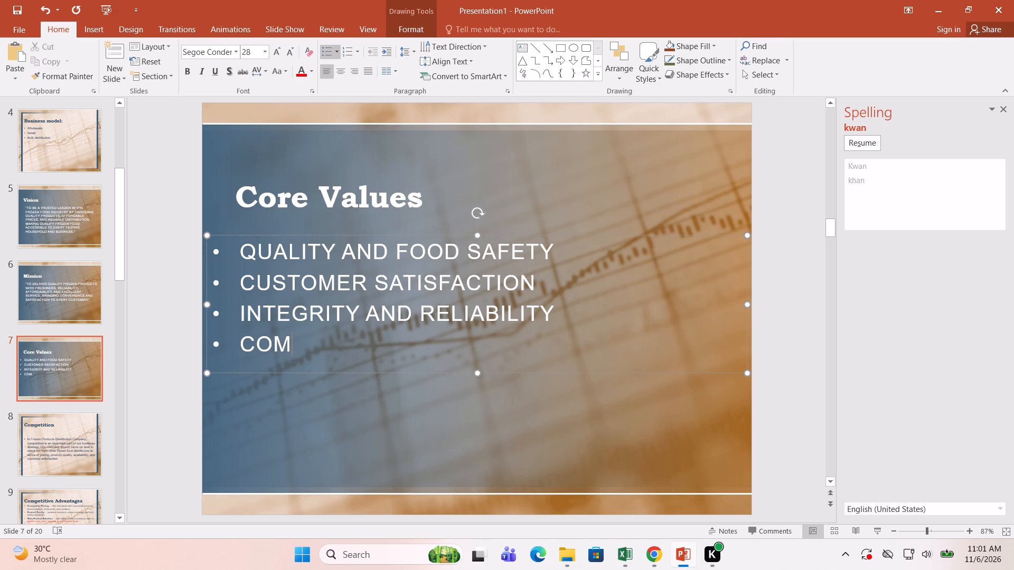
text(PETITIVE)
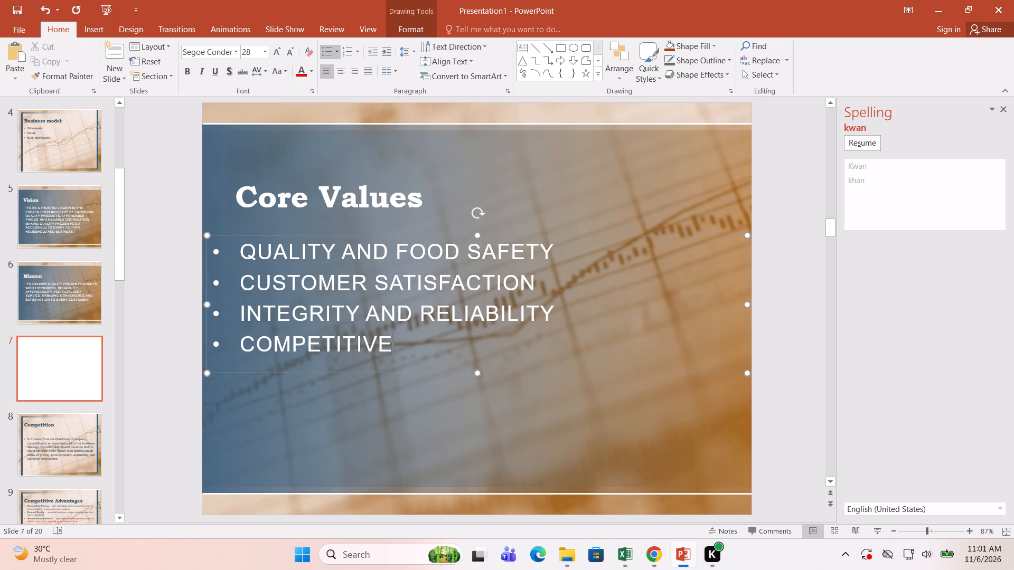
key(space)
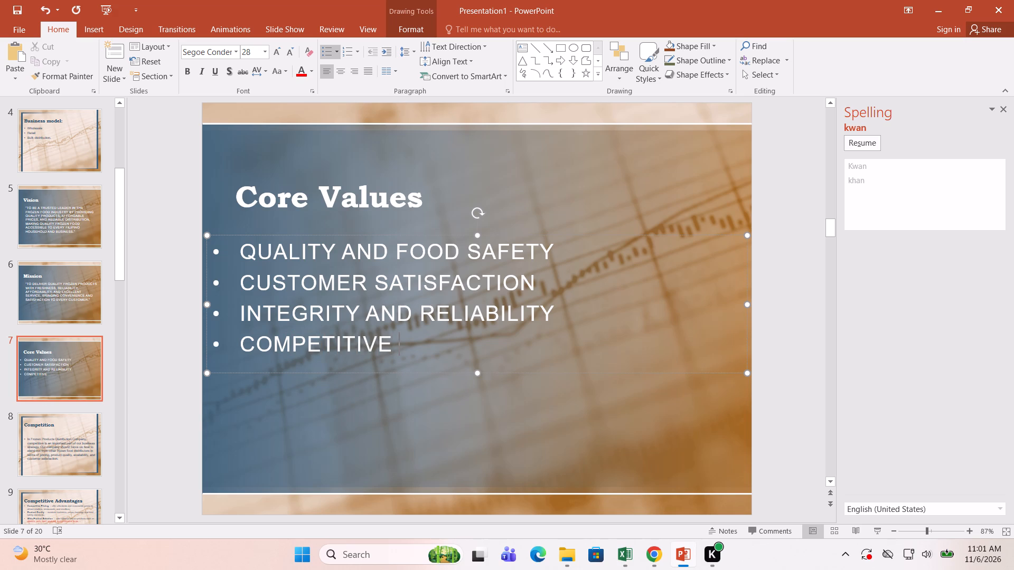
text(PRI)
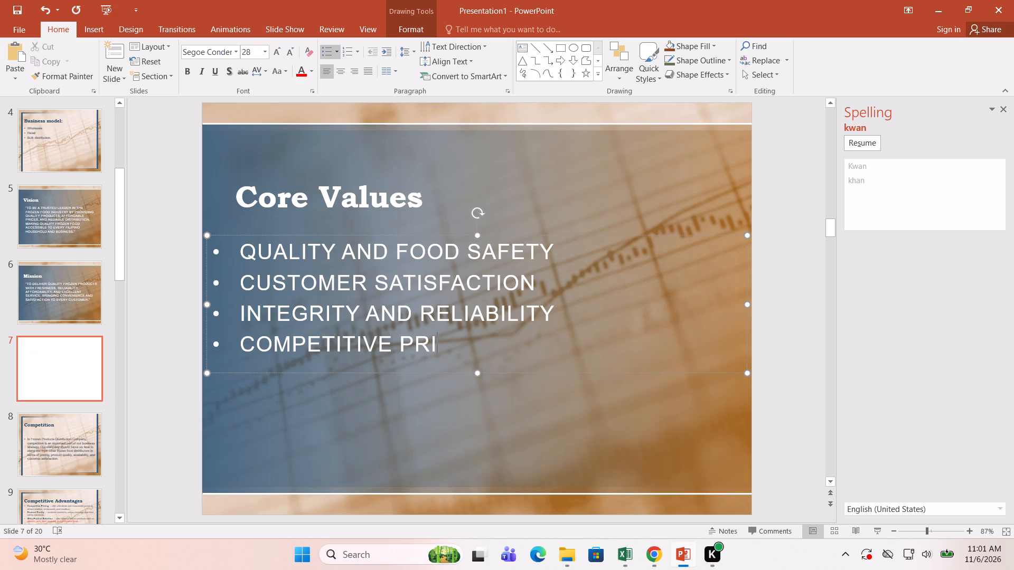
text(ING)
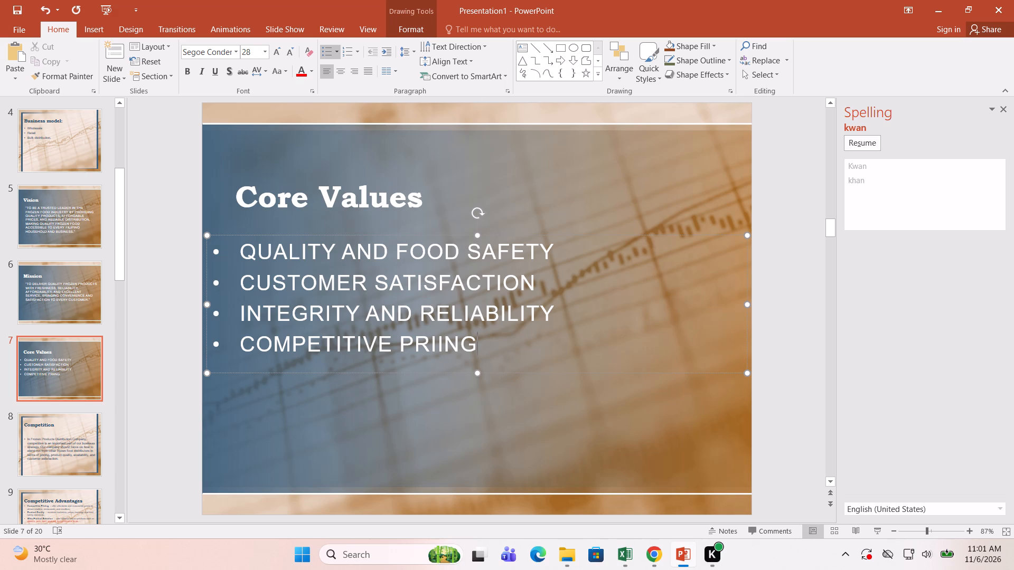
key(Return)
click(437, 343)
key(c)
click(536, 330)
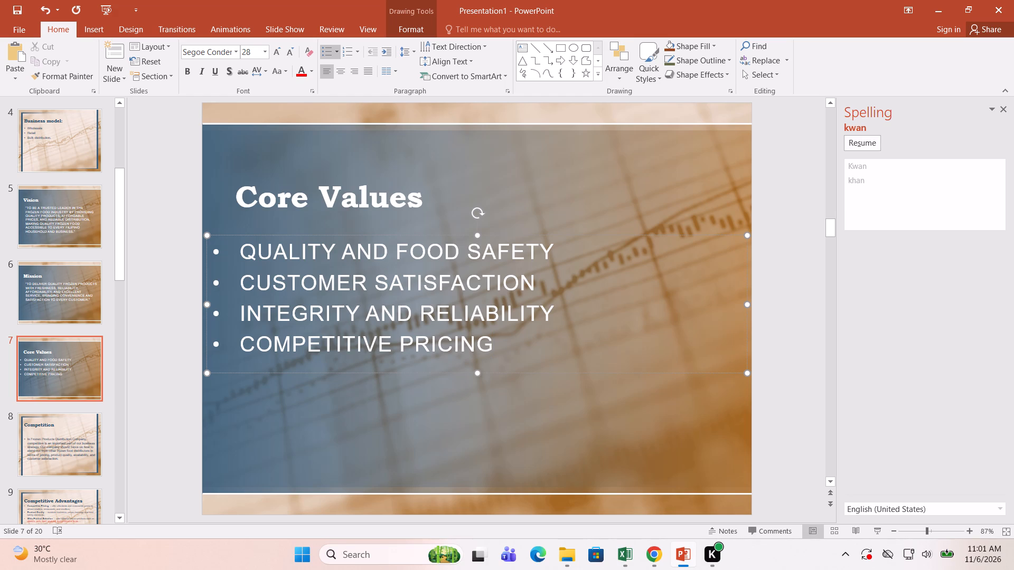
Extend the Core Values bullet text box downward to just below the middle of the empty area and tidy its empty trailing bullet lines.
key(Return)
drag(479, 375, 483, 440)
click(373, 388)
key(BackSpace)
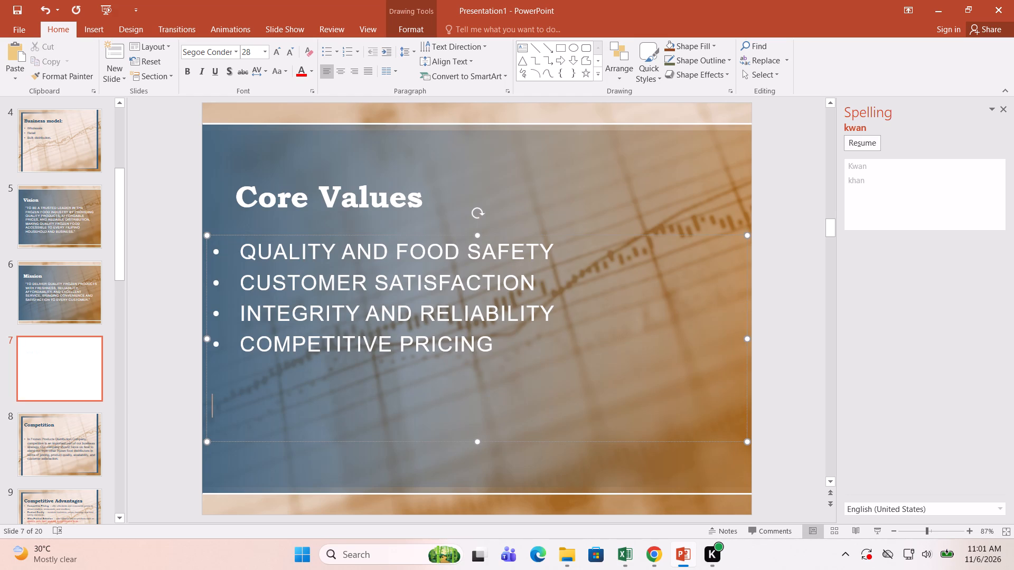
key(BackSpace)
key(BackSpace)
key(Return)
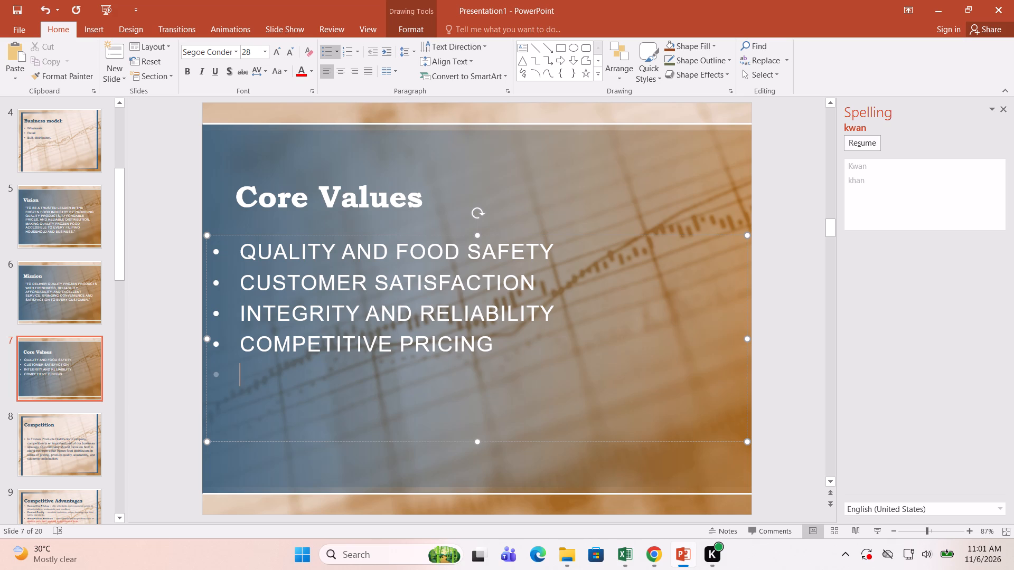
drag(361, 287, 366, 287)
click(270, 298)
click(326, 377)
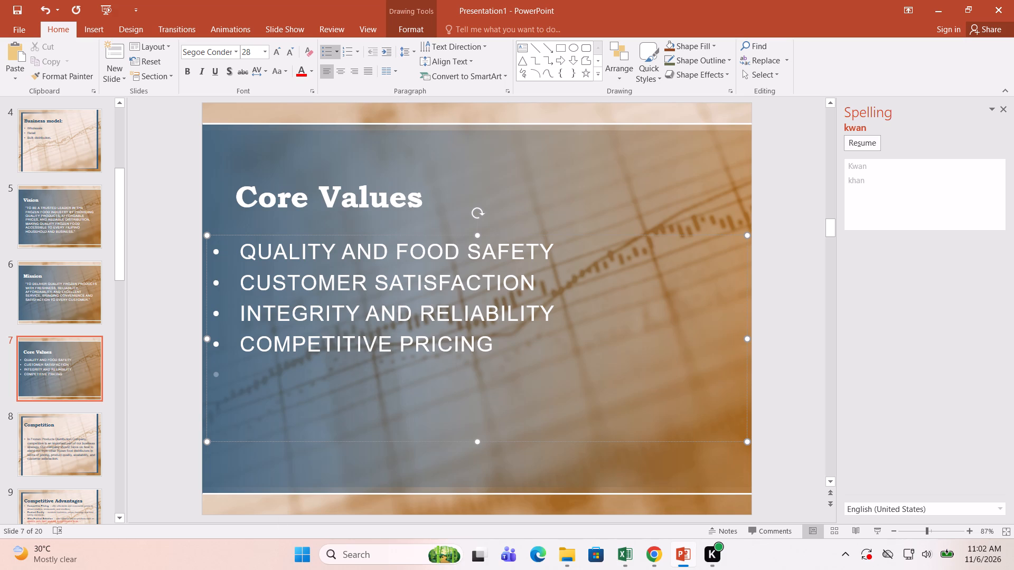
click(450, 346)
Review the Mission and Competition slides, then the slides back to Business Concept, returning to the Core Values slide.
scroll(463, 363, up, 1)
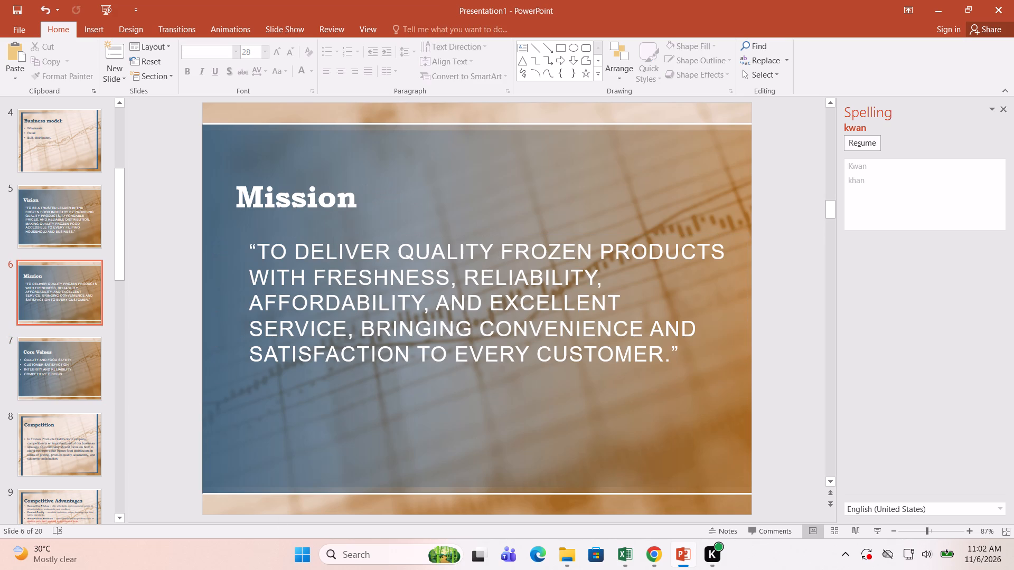
scroll(464, 363, down, 1)
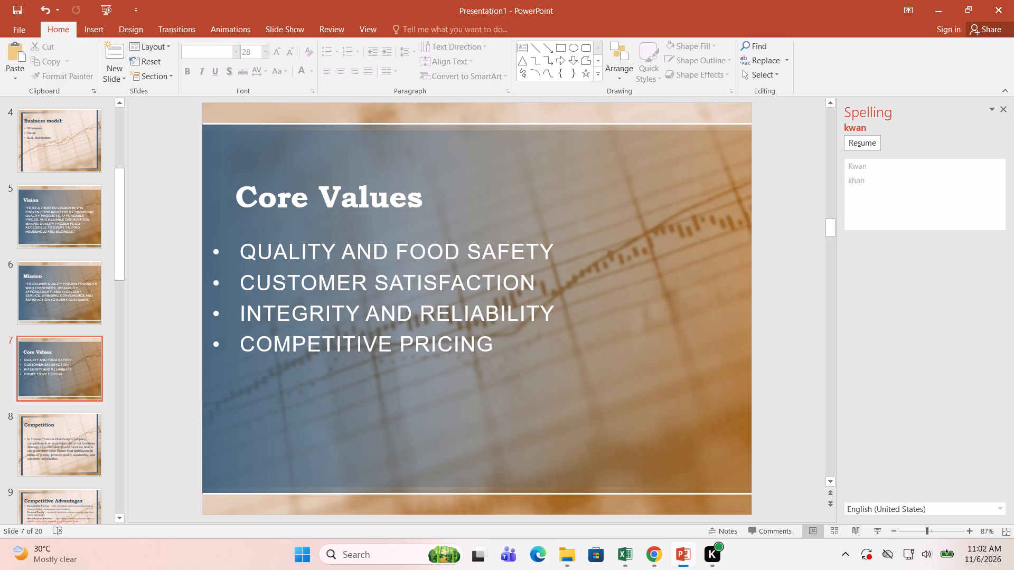
scroll(343, 349, down, 1)
scroll(332, 356, up, 1)
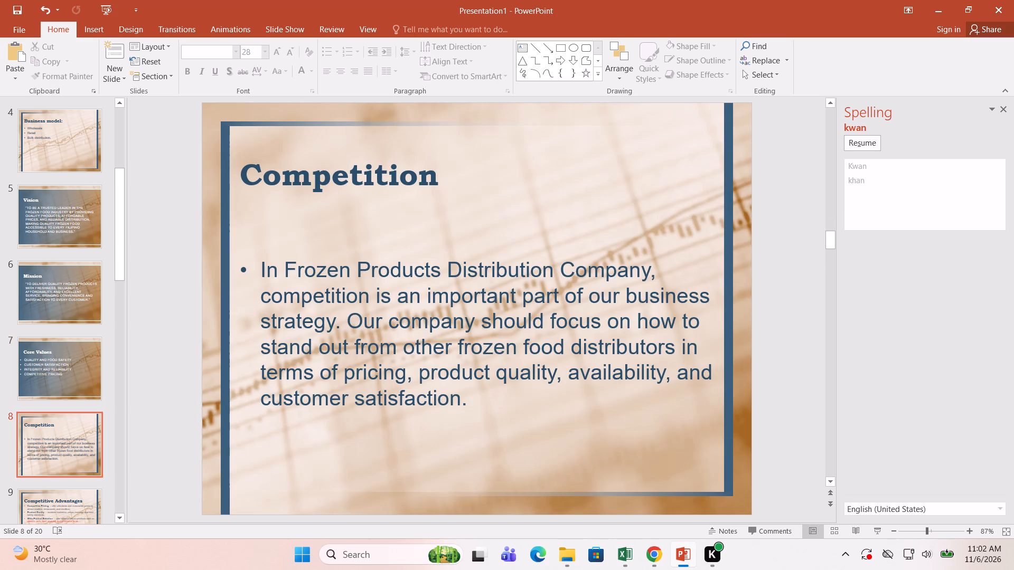
scroll(332, 356, down, 1)
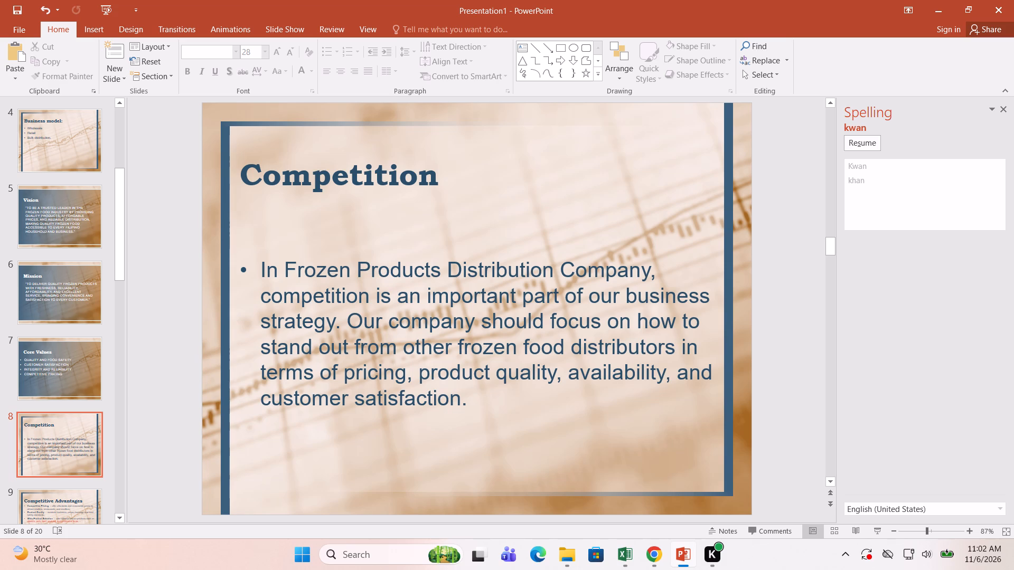
scroll(439, 400, up, 4)
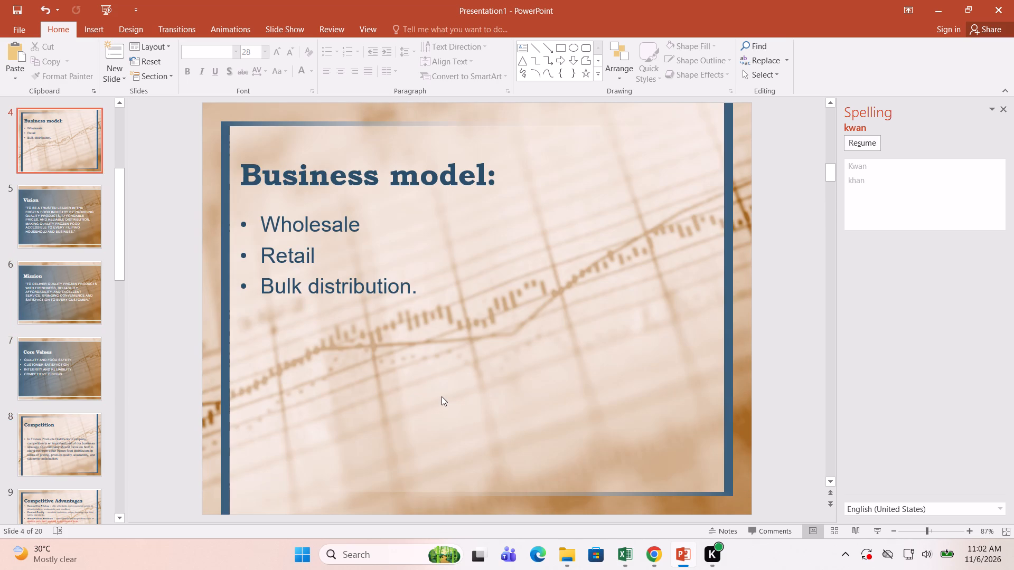
scroll(442, 381, up, 1)
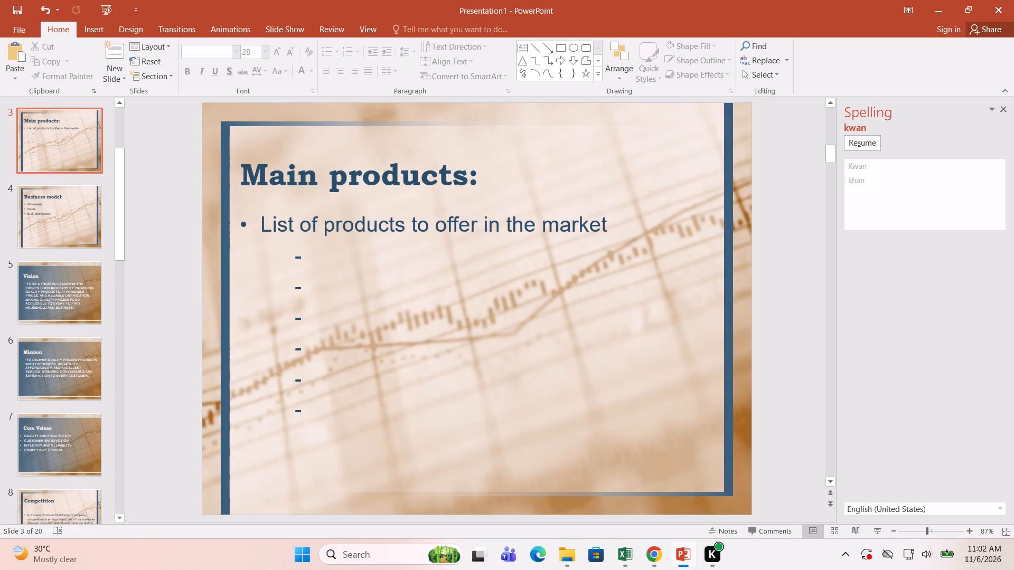
scroll(461, 389, up, 1)
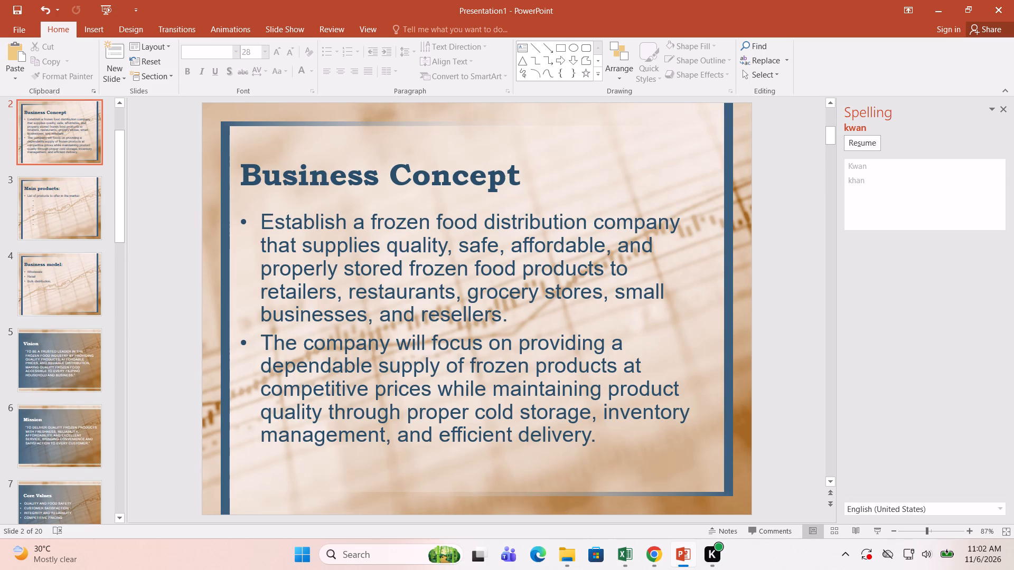
scroll(568, 294, down, 1)
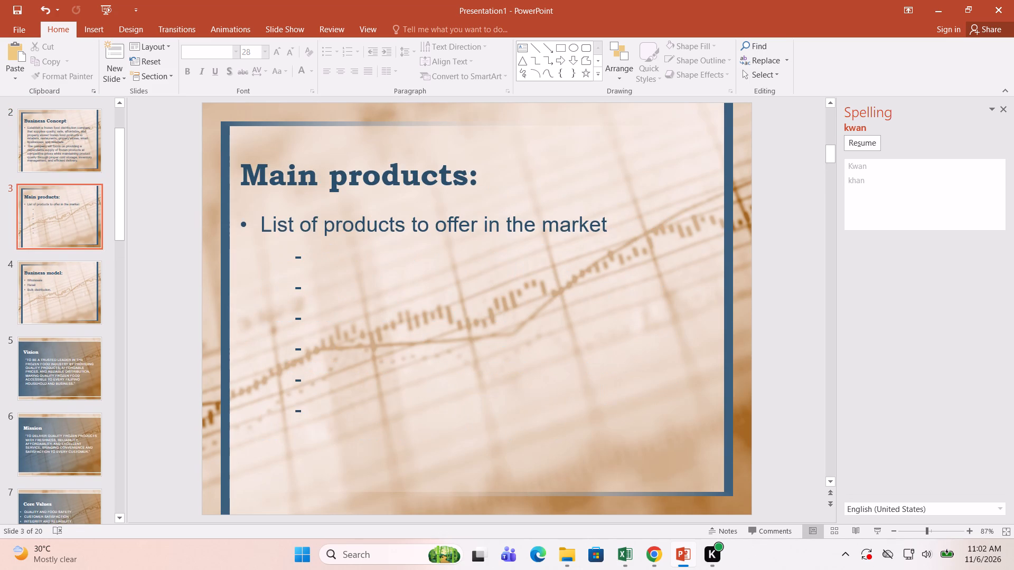
scroll(572, 296, down, 4)
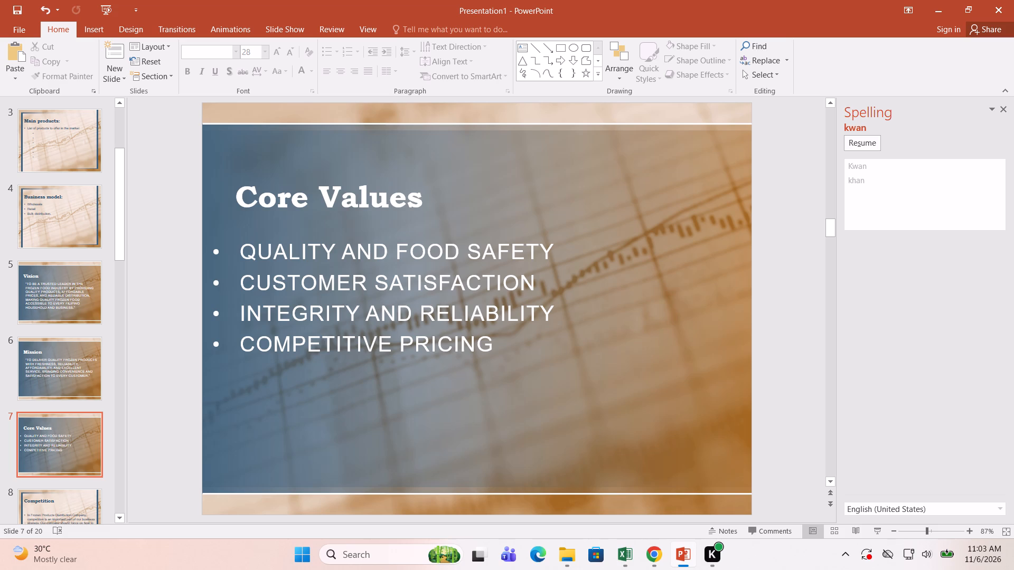
Add "OPERATIONAL EXCELLENCE" as the fifth bullet, below "COMPETITIVE PRICING" on the Core Values slide.
click(509, 339)
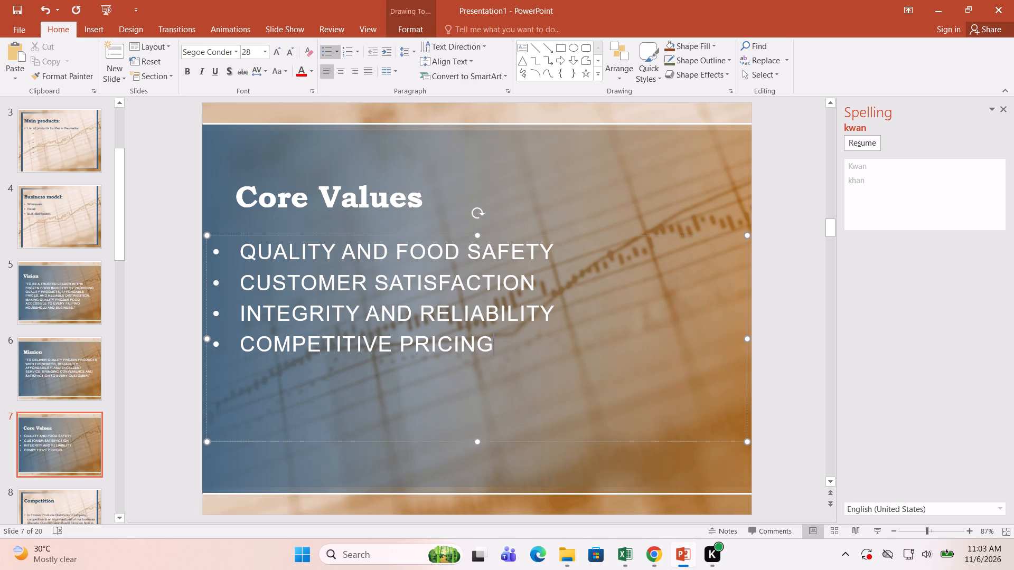
key(Return)
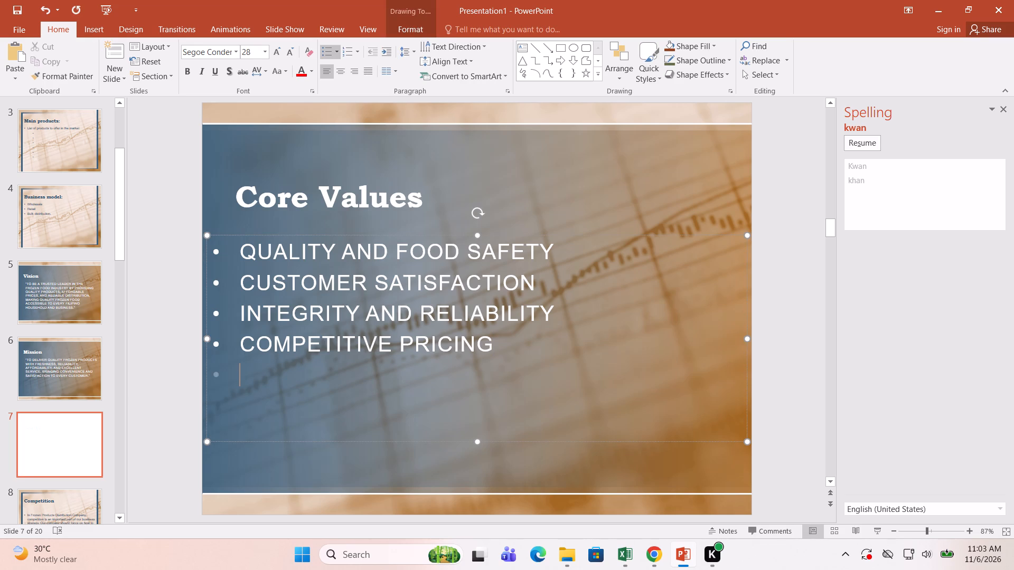
text(OPR)
key(BackSpace)
text(ERATIONAL)
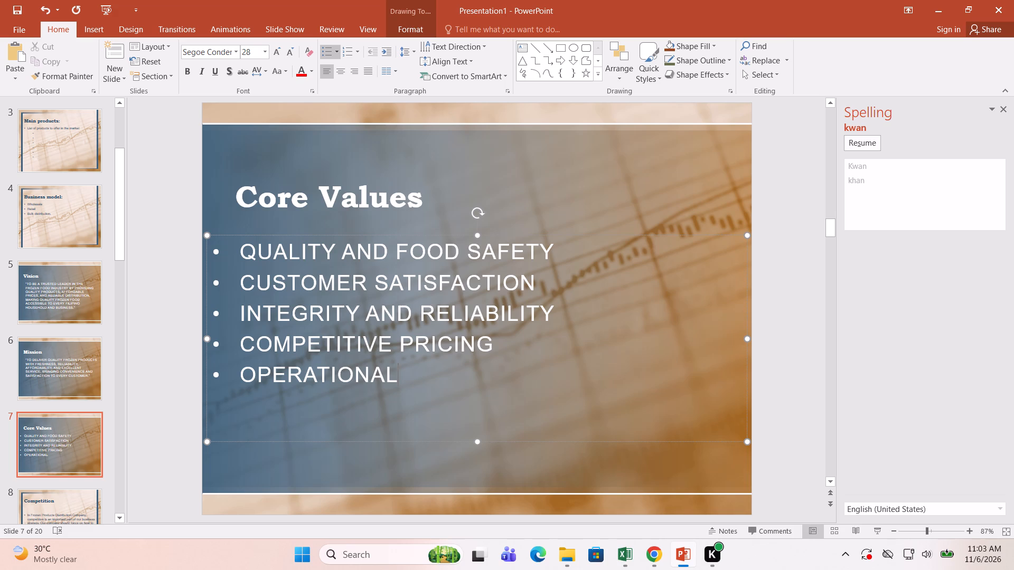
key(space)
text(EXCELLENCE)
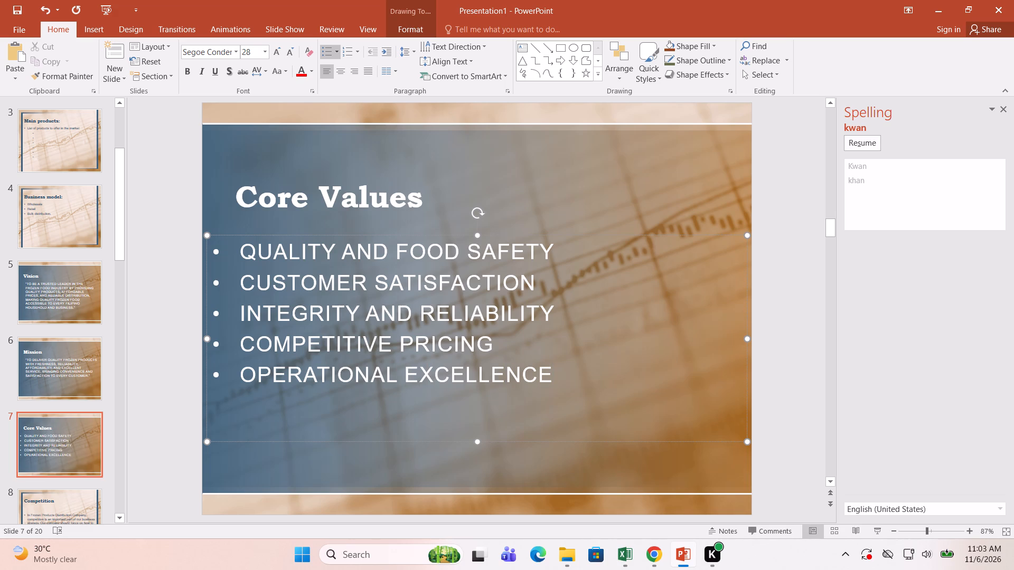
Add "LONG-TERM BUSINESS PARTNERSHIPS" as the sixth bullet on the Core Values slide.
key(Return)
text(LONG-TERM)
key(space)
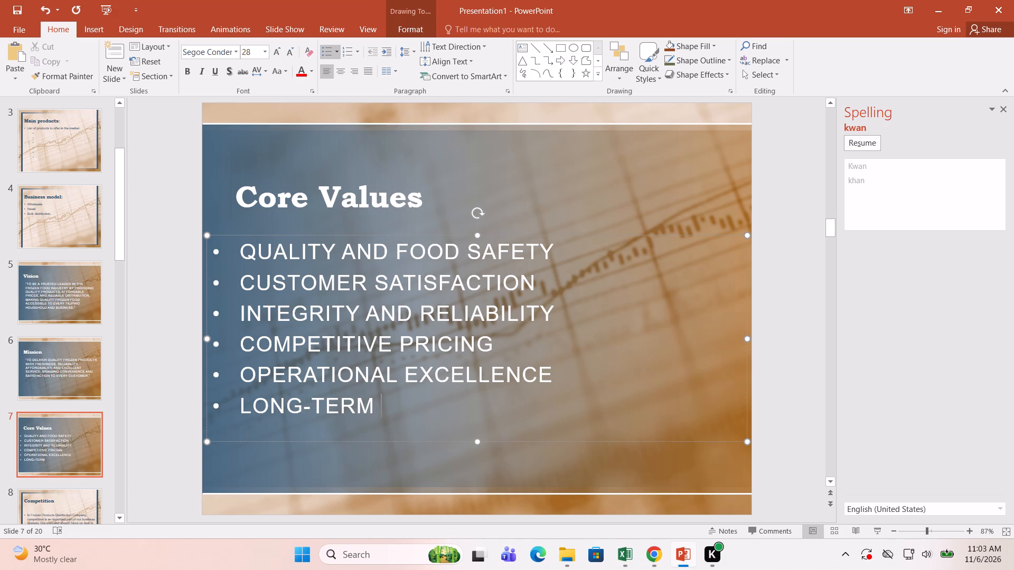
text(BUSINESS)
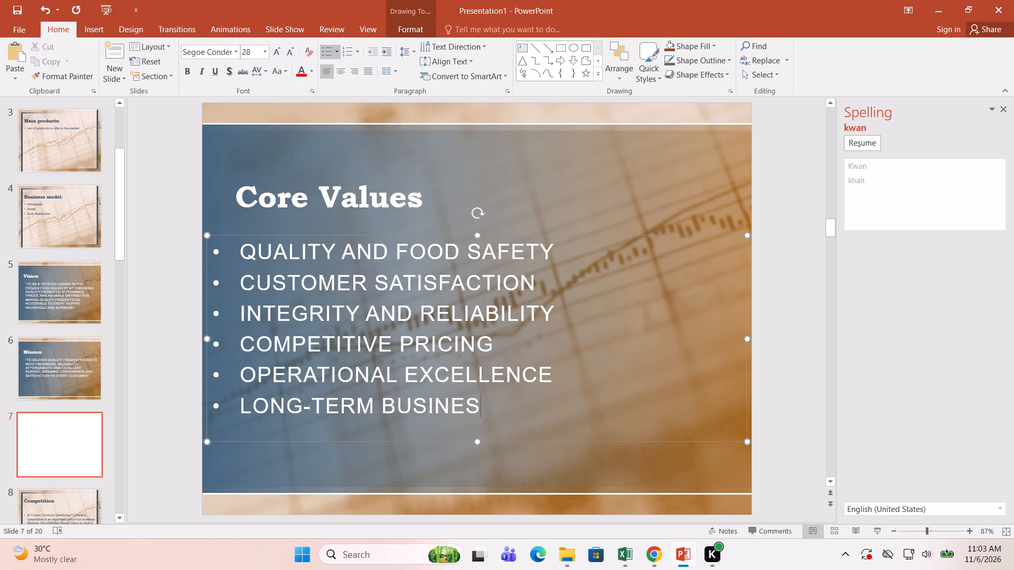
key(space)
text(PARTNERSHIPS)
click(631, 169)
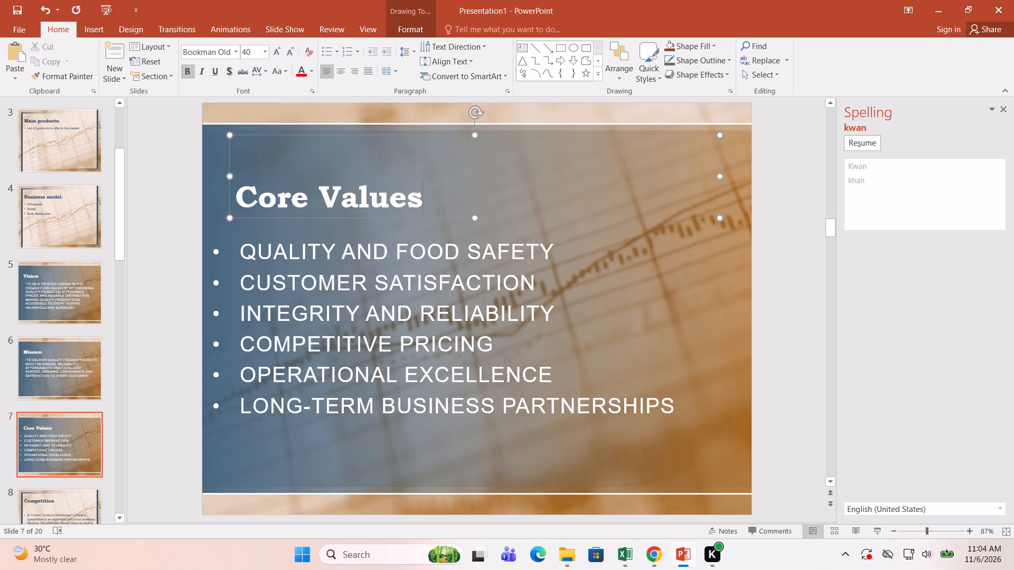
Delete the empty bullet lines below "LONG-TERM BUSINESS PARTNERSHIPS" on the Core Values slide.
click(494, 473)
click(428, 472)
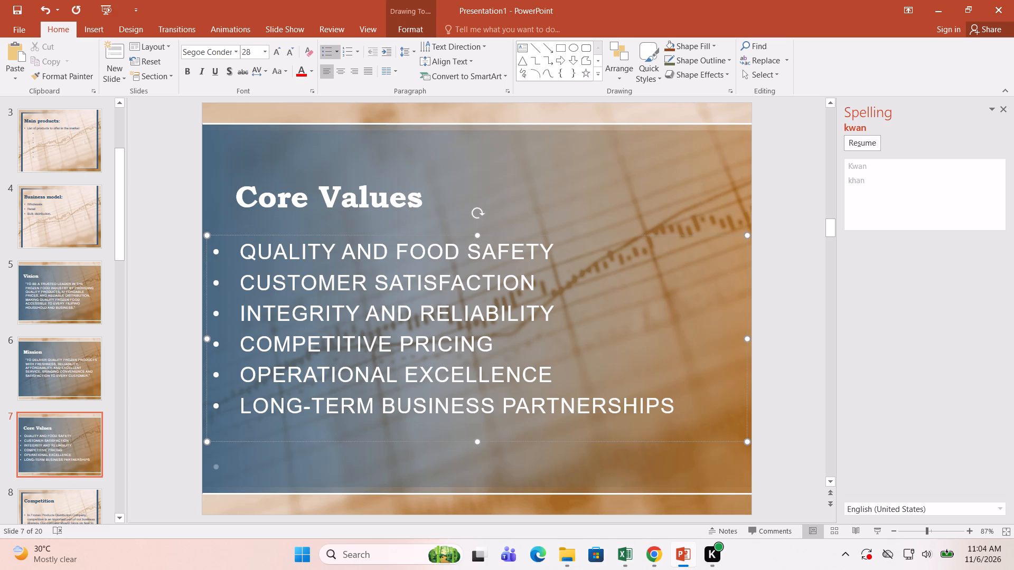
key(BackSpace)
key(BackSpace)
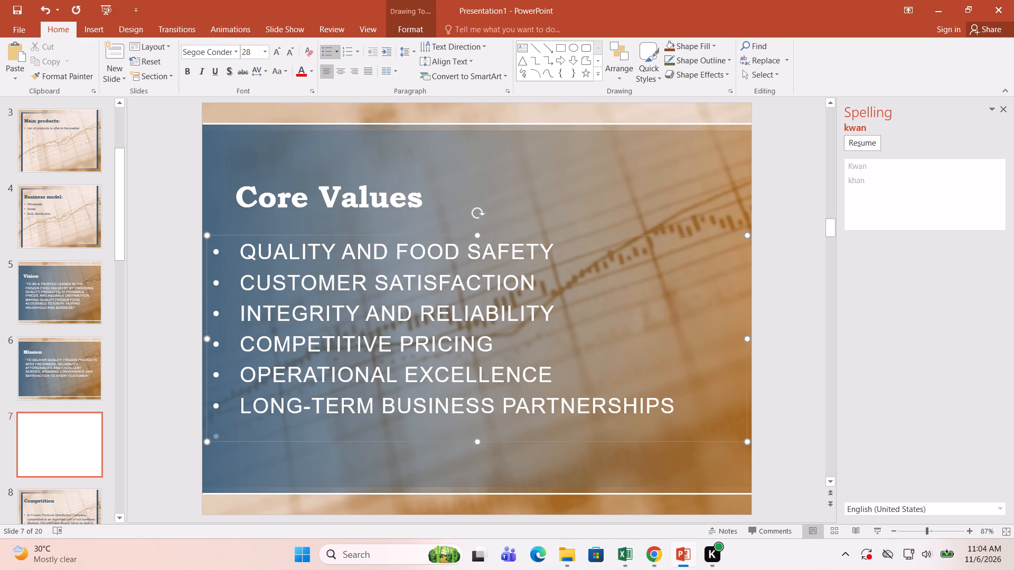
key(BackSpace)
key(BackSpace)
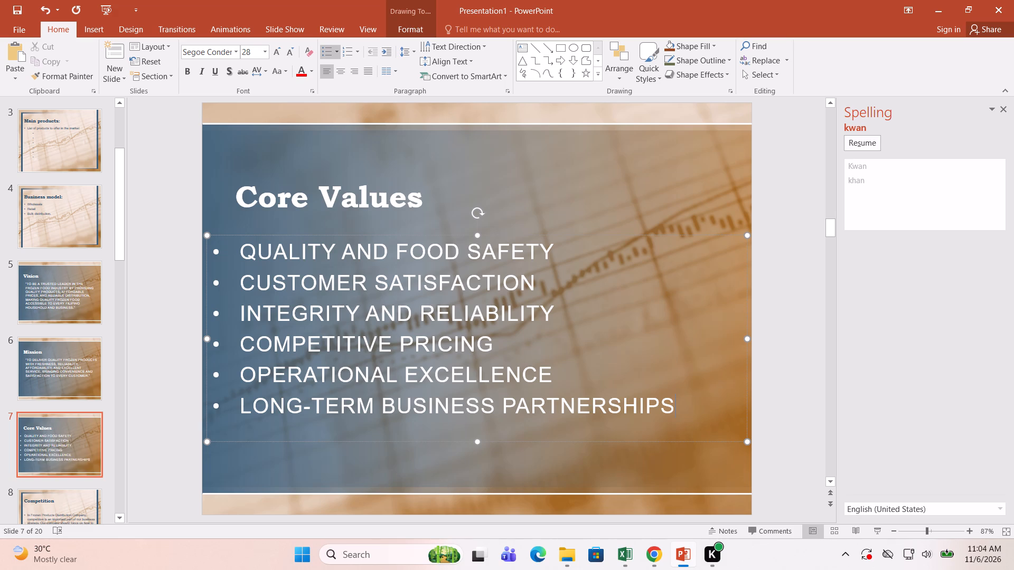
click(544, 137)
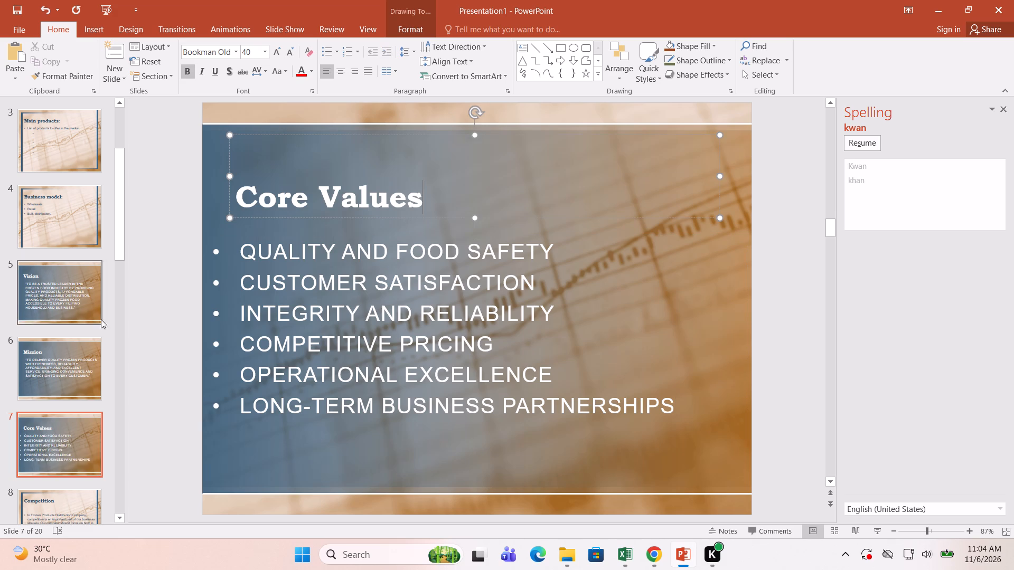
Review the slides from Business model to Competition, checking the completed Core Values slide against its neighbours.
scroll(113, 386, up, 2)
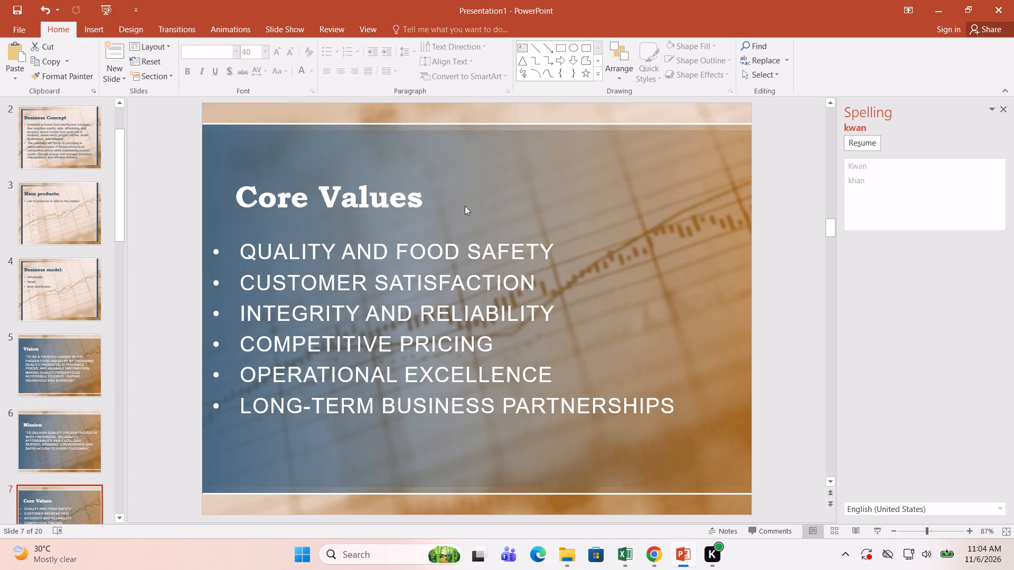
click(501, 148)
scroll(530, 196, down, 1)
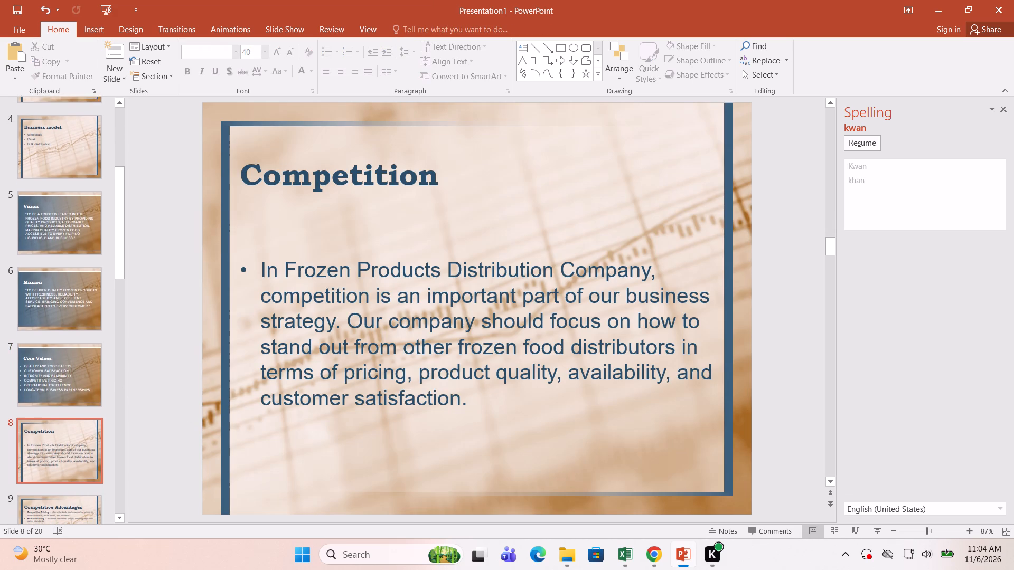
scroll(531, 197, up, 2)
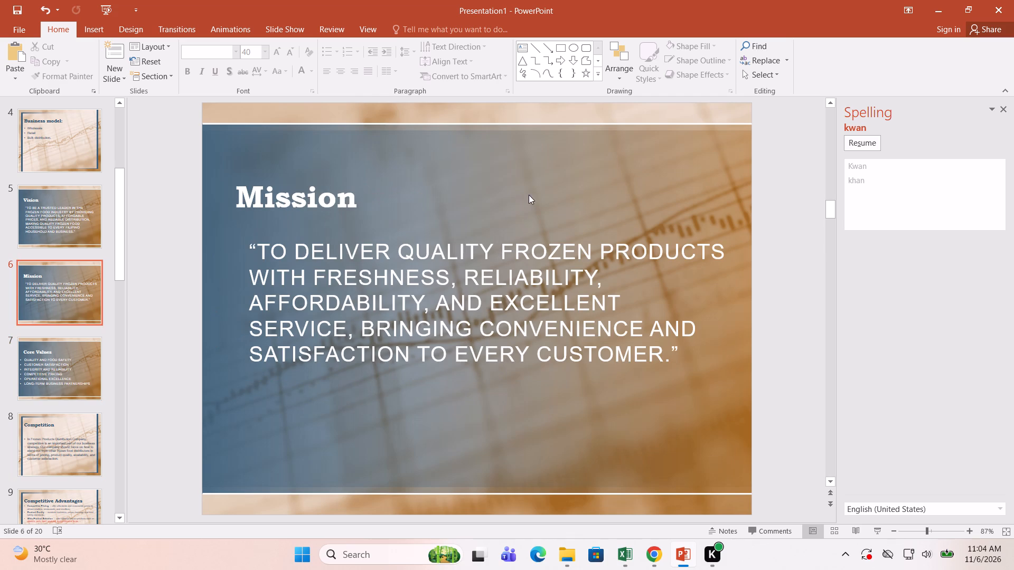
scroll(575, 208, up, 2)
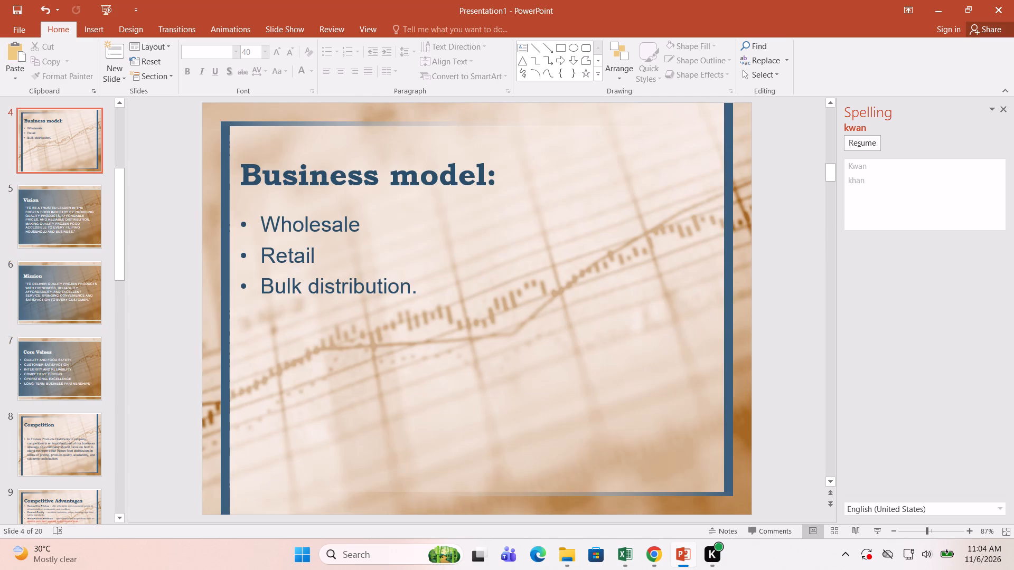
scroll(576, 205, down, 3)
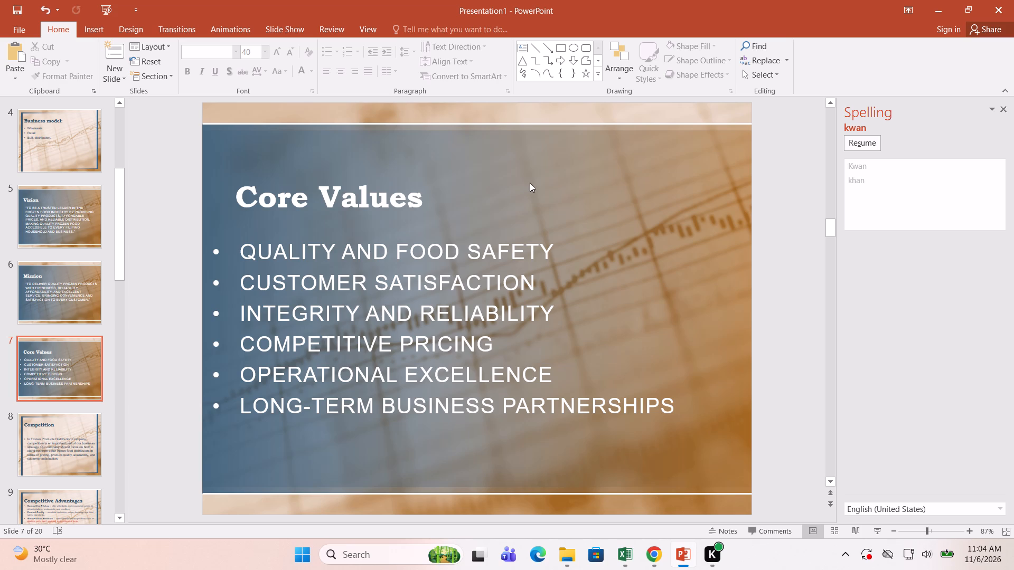
scroll(531, 179, down, 2)
scroll(533, 179, up, 1)
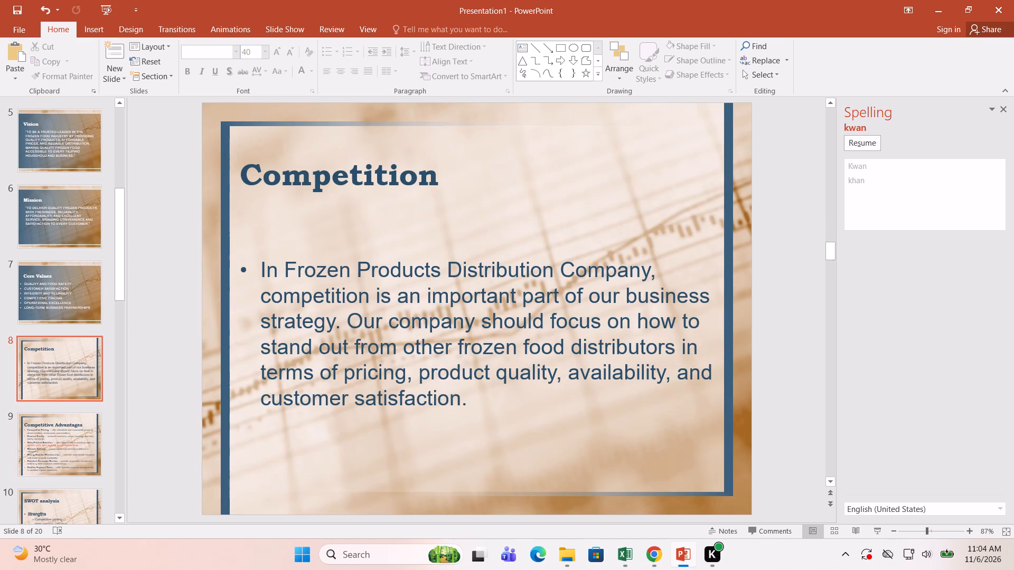
scroll(533, 179, up, 1)
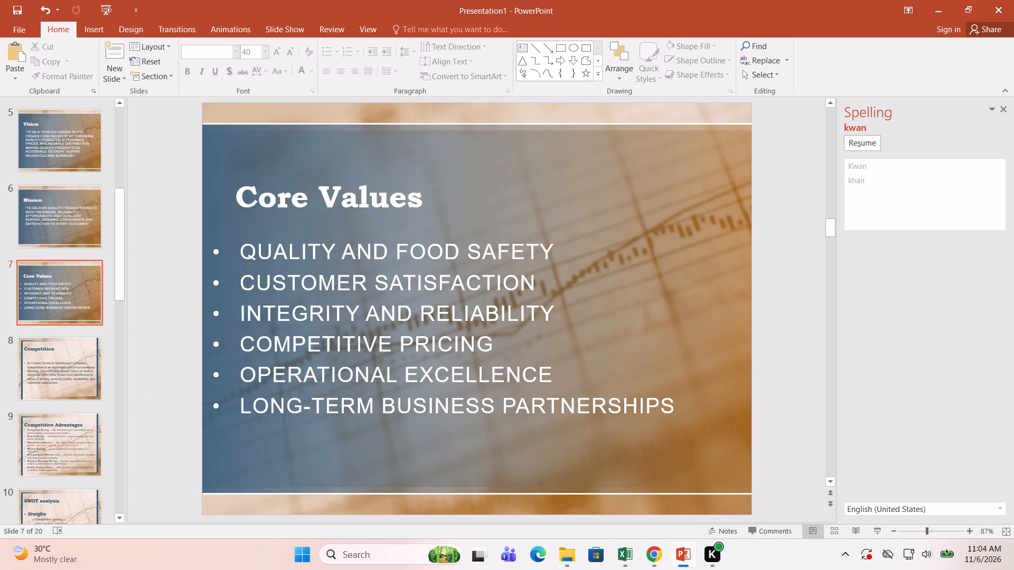
scroll(395, 318, down, 1)
Copy the Competition slide and paste a duplicate of it directly after the original.
scroll(391, 296, down, 2)
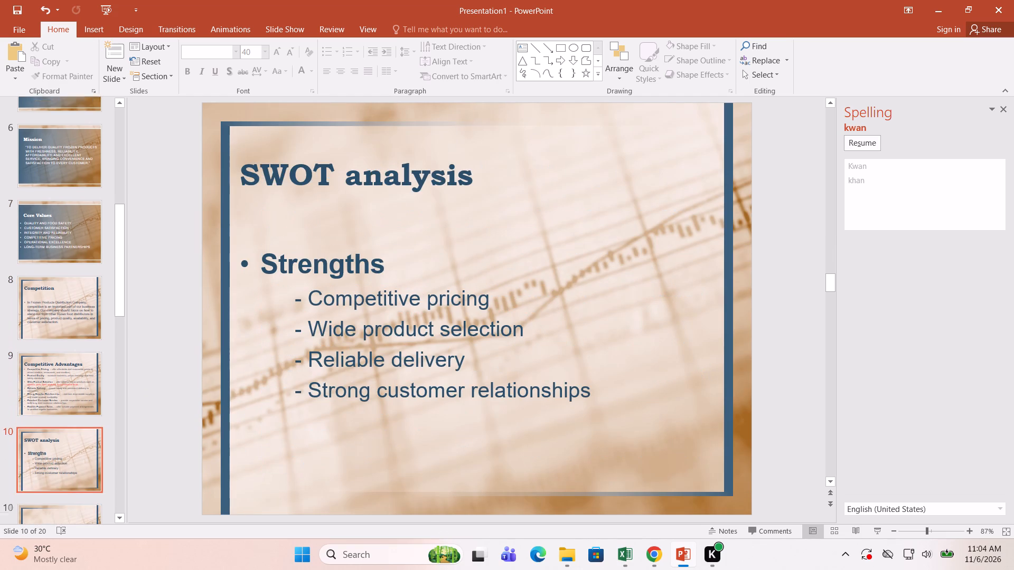
scroll(391, 296, down, 1)
scroll(391, 296, up, 1)
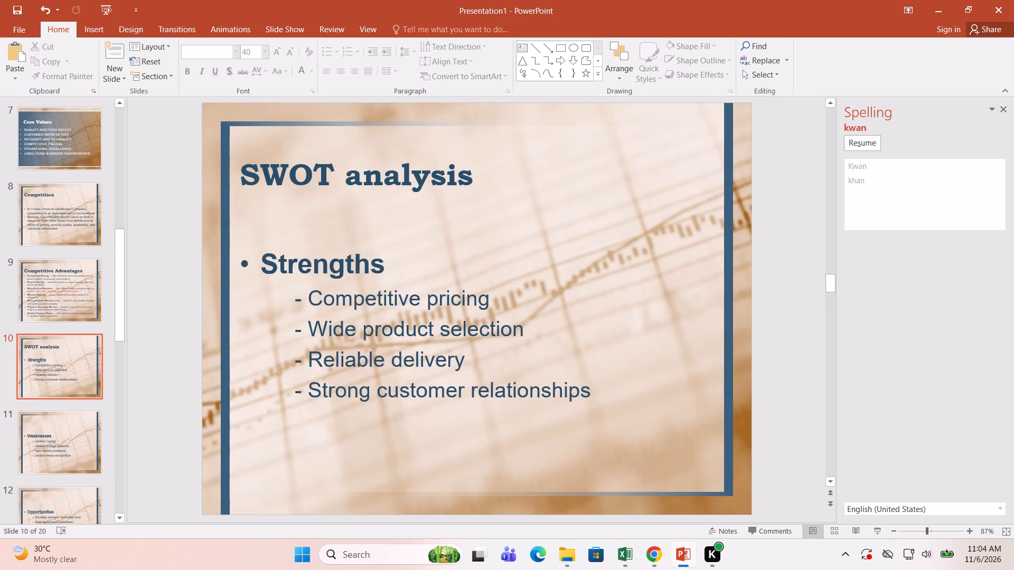
scroll(391, 296, up, 2)
scroll(391, 296, down, 1)
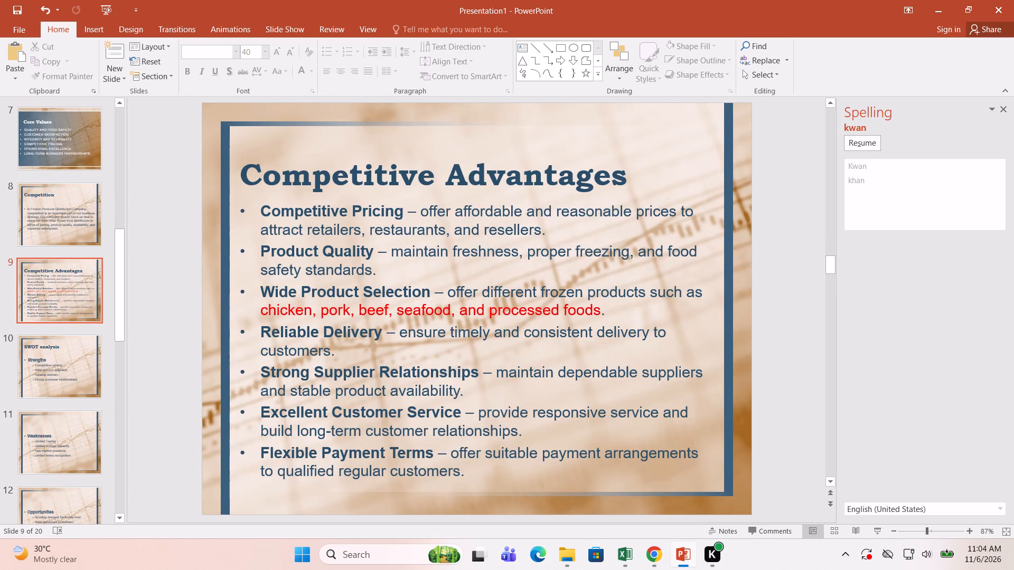
scroll(391, 296, up, 1)
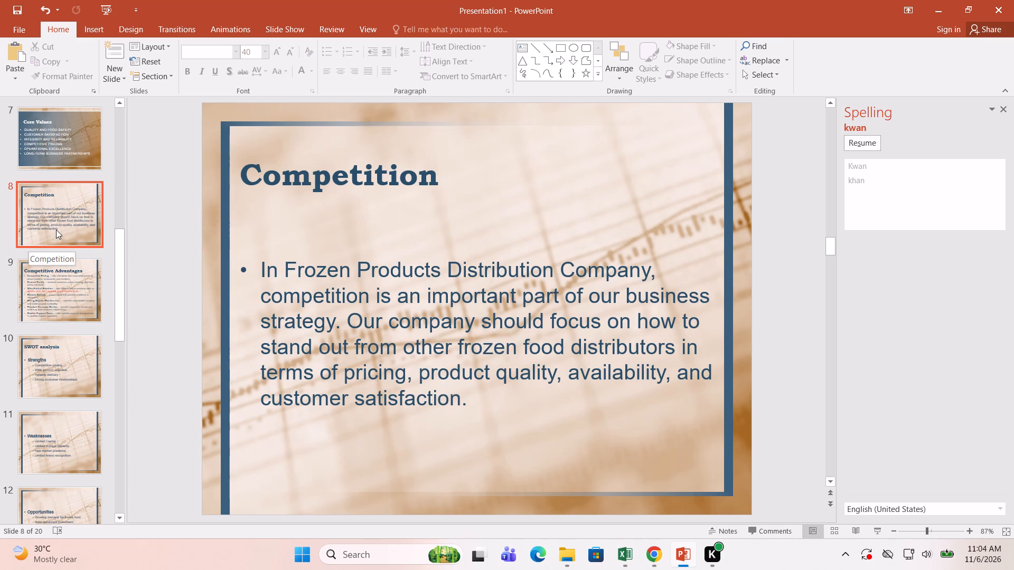
right_click(56, 230)
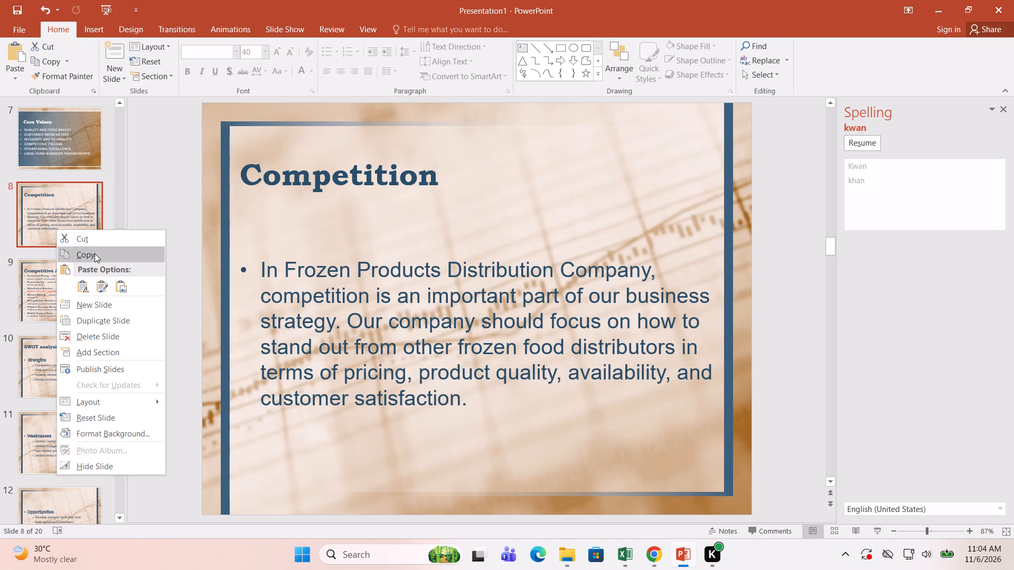
click(95, 253)
right_click(67, 213)
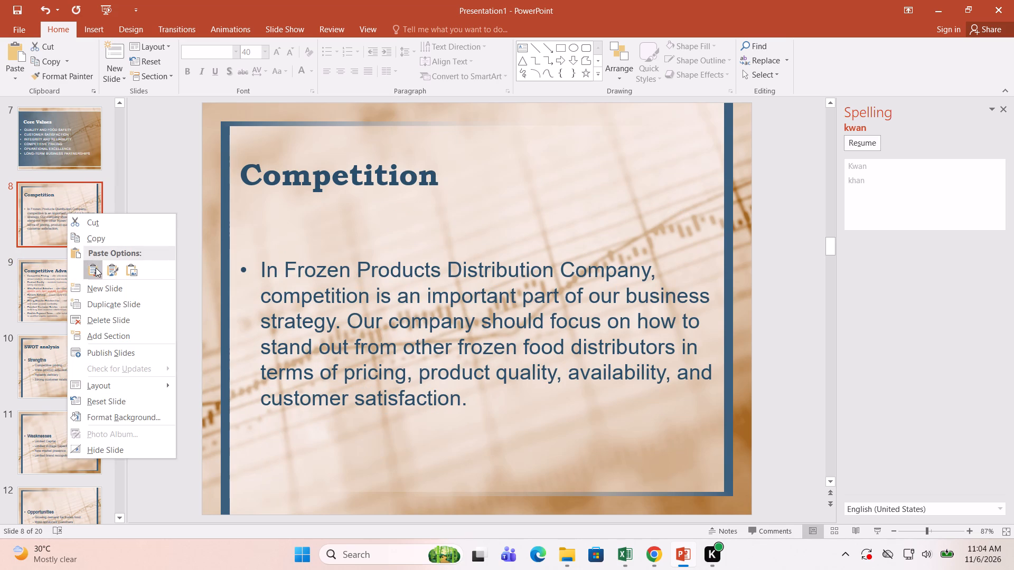
click(96, 268)
Change the title of the first of the two Competition slides to "Business Objectives".
click(69, 209)
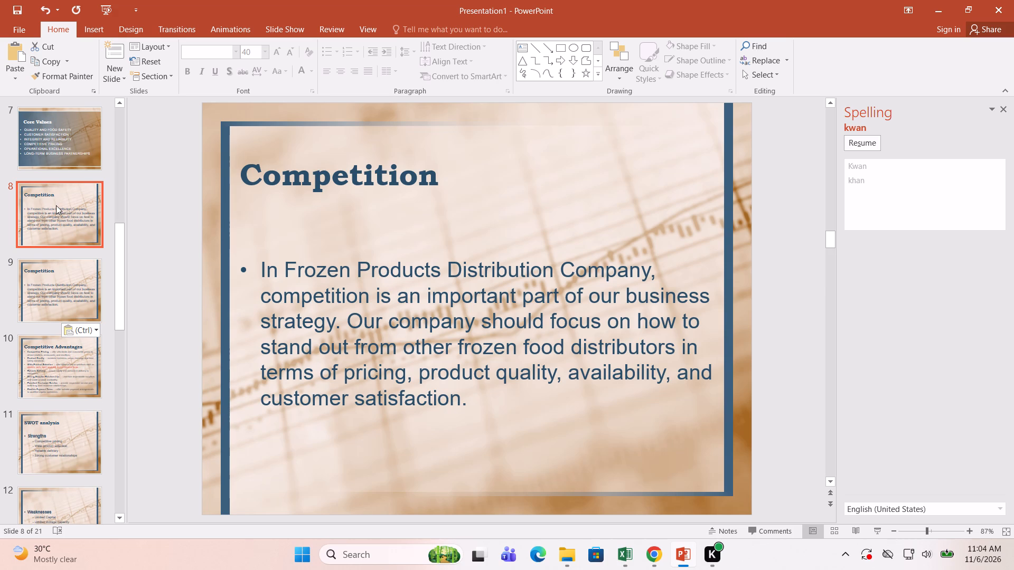
double_click(60, 189)
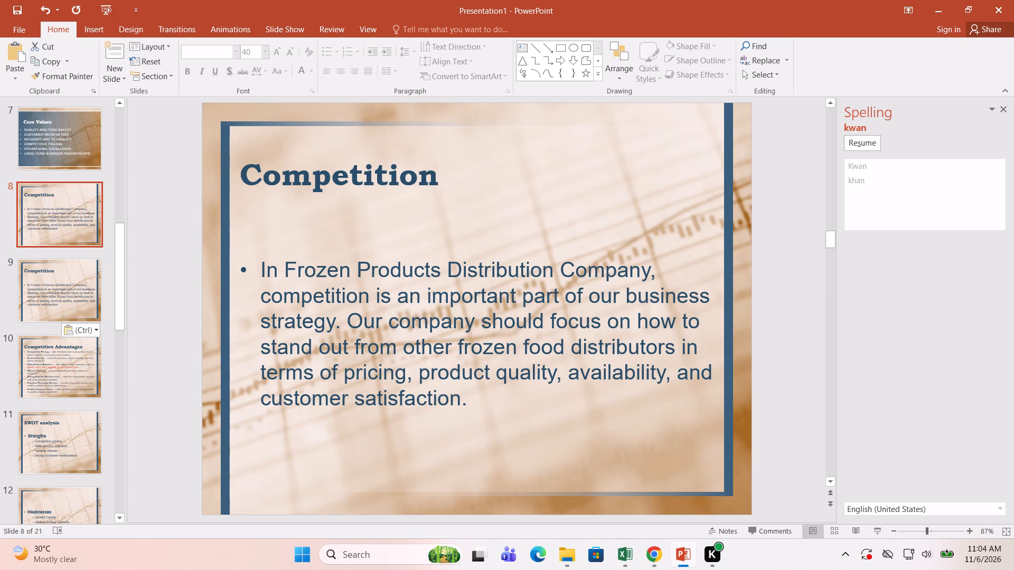
click(404, 177)
drag(457, 173, 272, 188)
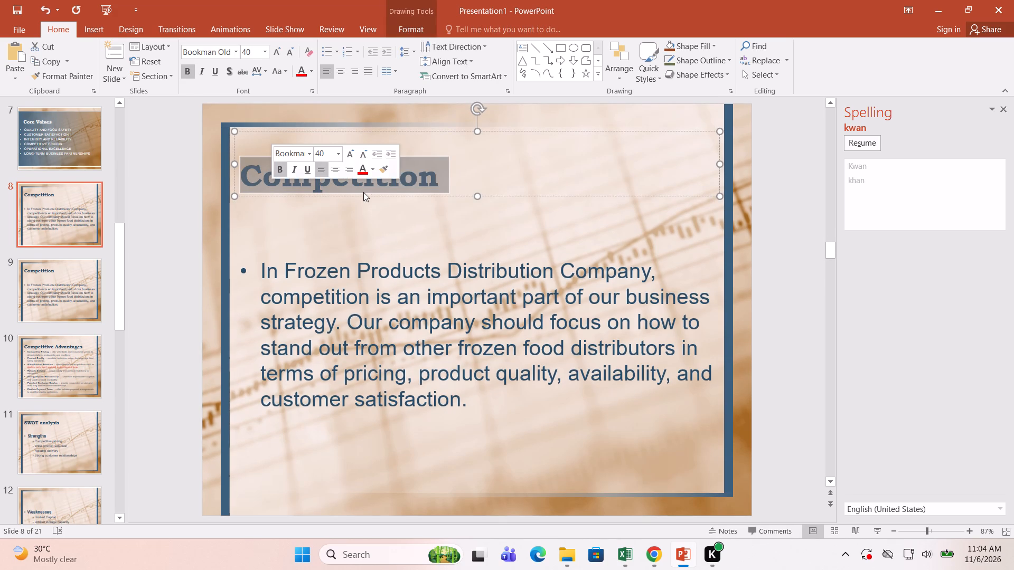
text(BUS)
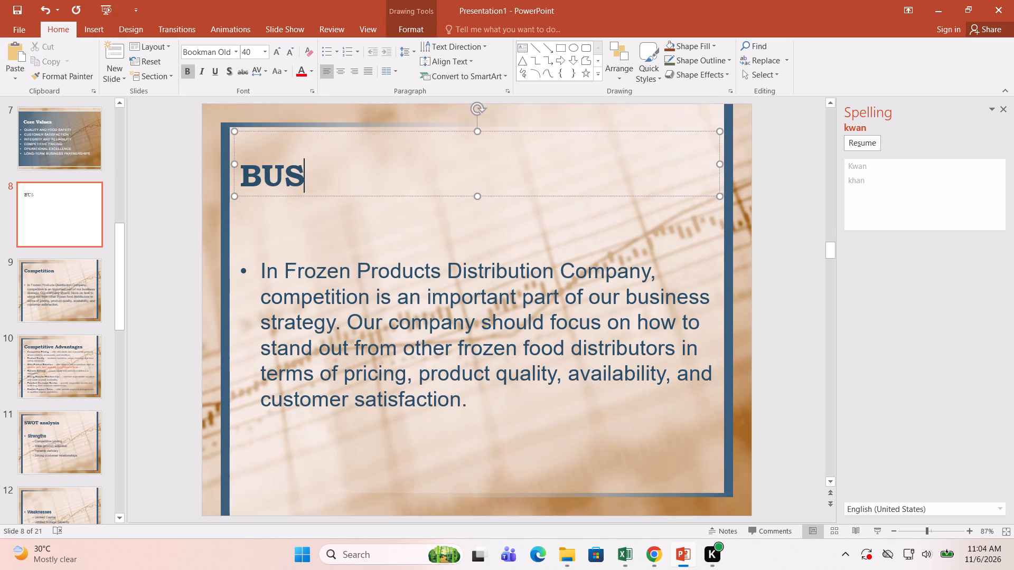
text(INESS)
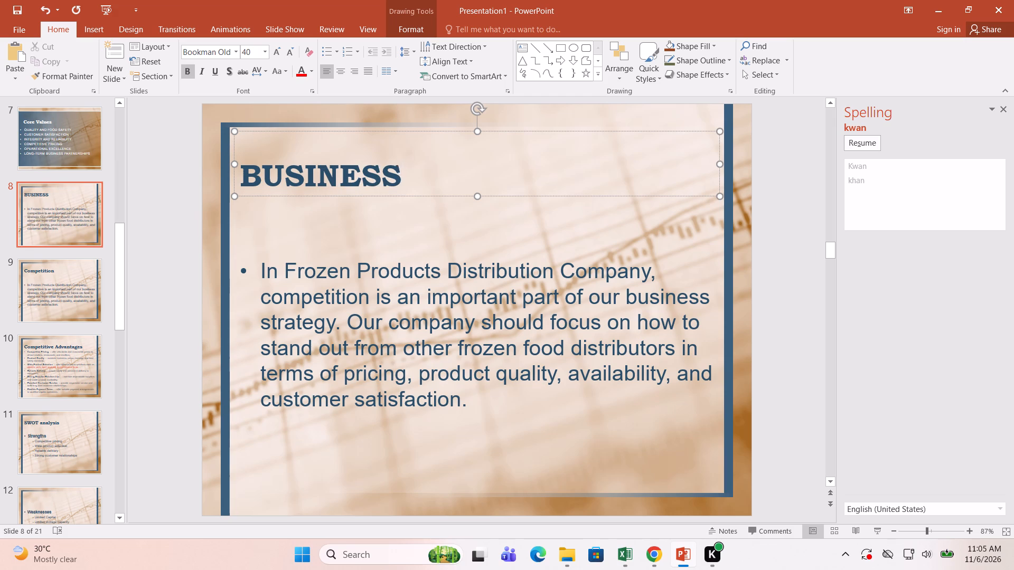
key(BackSpace)
key(BackSpace)
key(BackSpace)
key(BackSpace)
key(BackSpace)
key(BackSpace)
key(BackSpace)
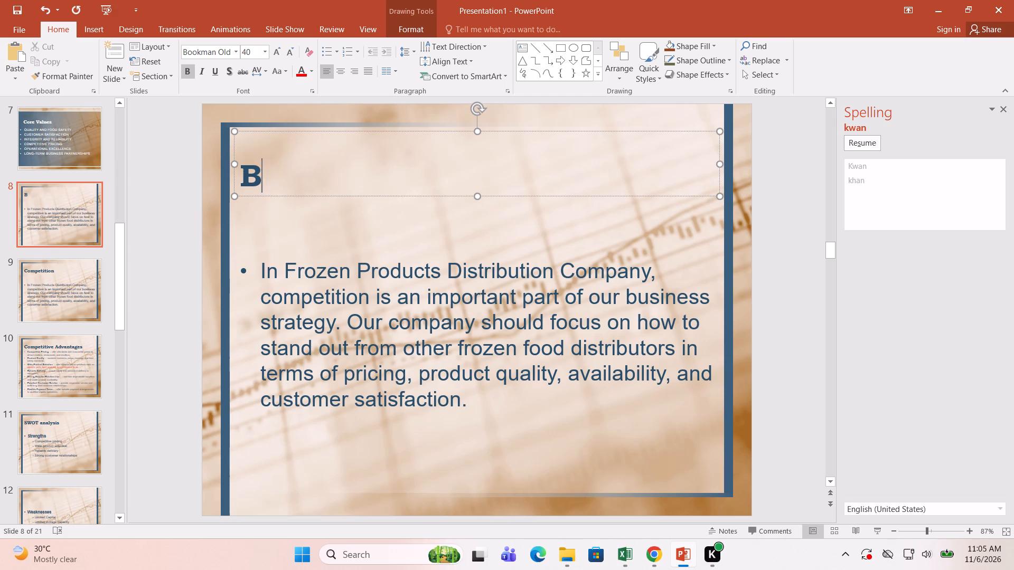
text(usiness Ob)
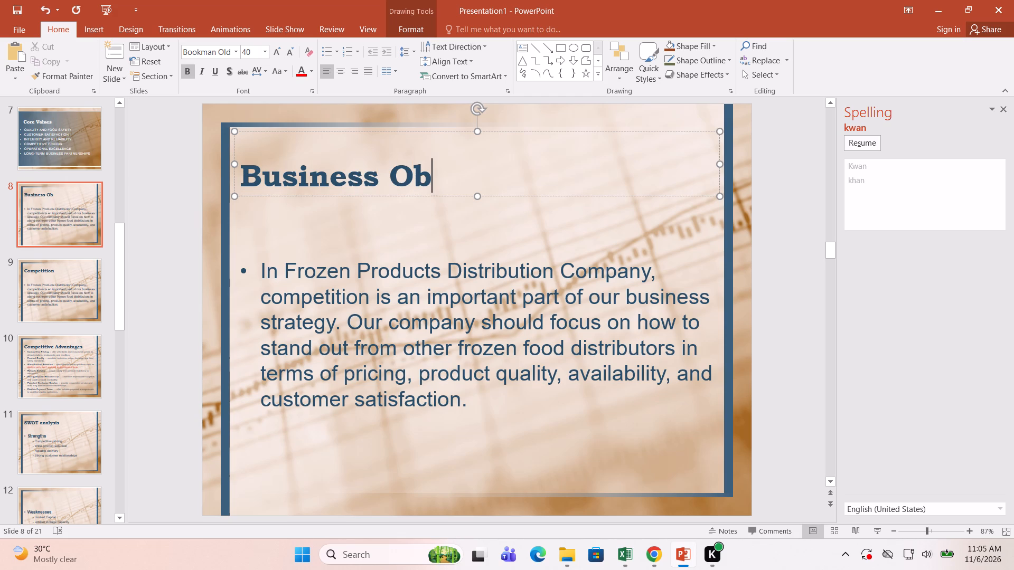
text(jectives)
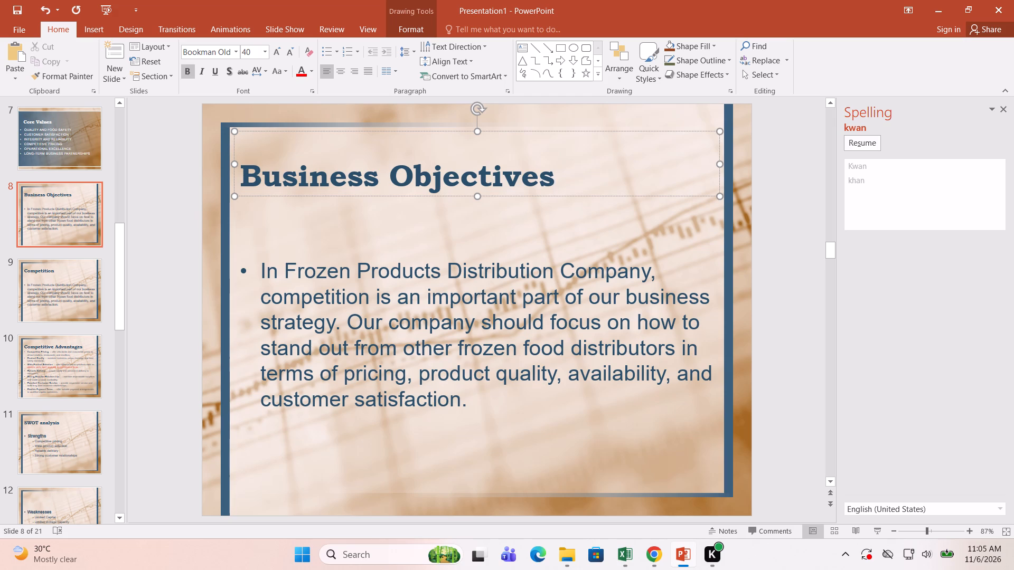
Delete the competition paragraph from the body of the Business Objectives slide.
drag(510, 407, 276, 271)
key(BackSpace)
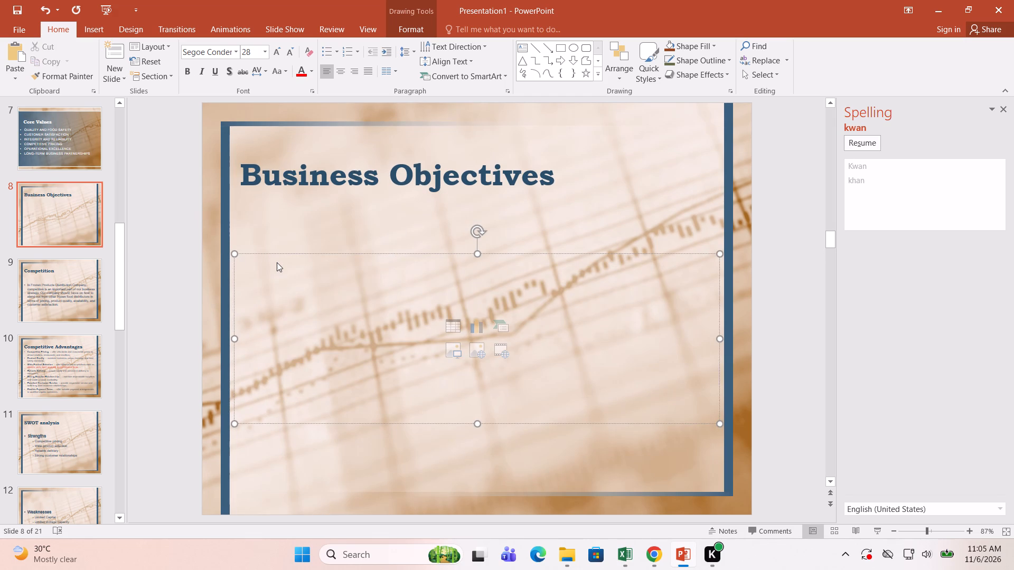
Move the empty body placeholder up to just below the "Business Objectives" title.
drag(380, 255, 378, 222)
drag(378, 222, 377, 217)
drag(409, 253, 402, 212)
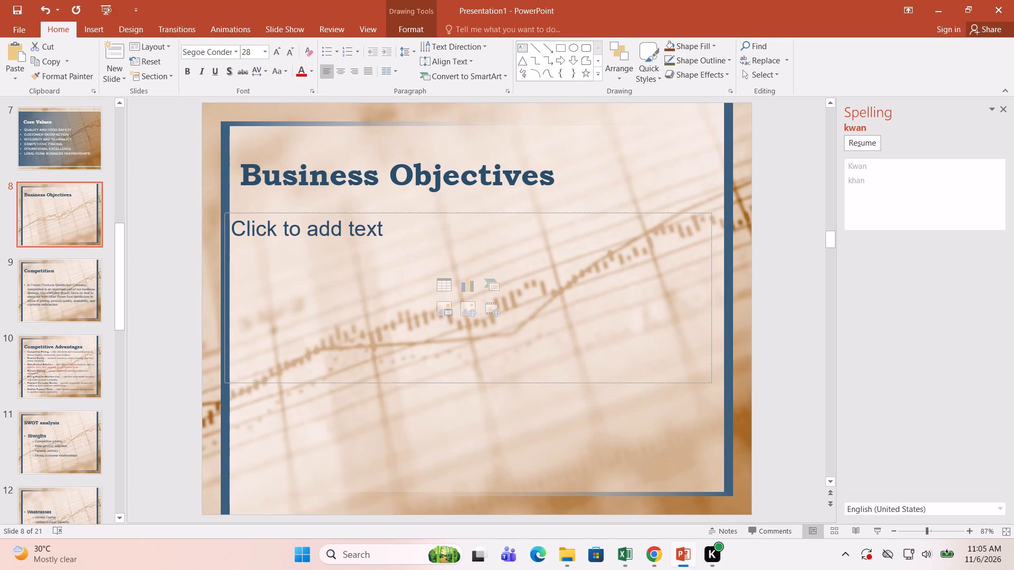
drag(402, 212, 408, 207)
Enter "Short-term objectives (first year)" as the first line of the Business Objectives body text.
click(409, 224)
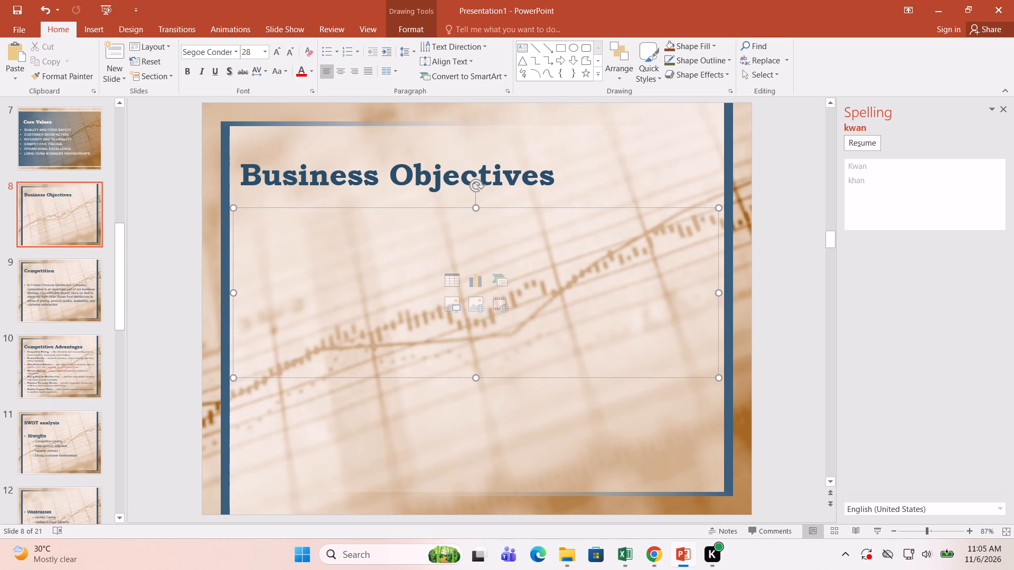
text(sho)
key(BackSpace)
key(BackSpace)
key(BackSpace)
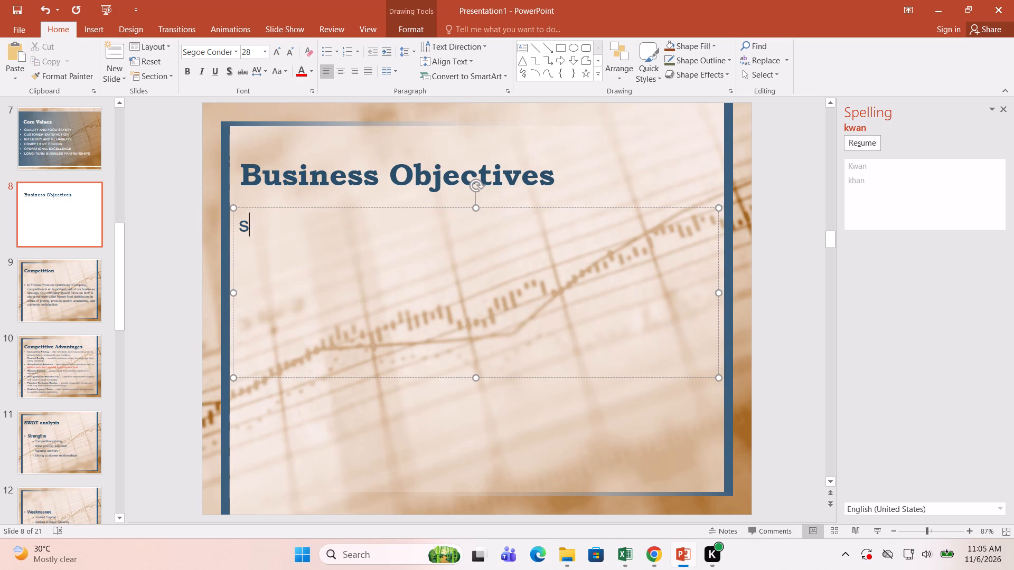
key(s)
key(h)
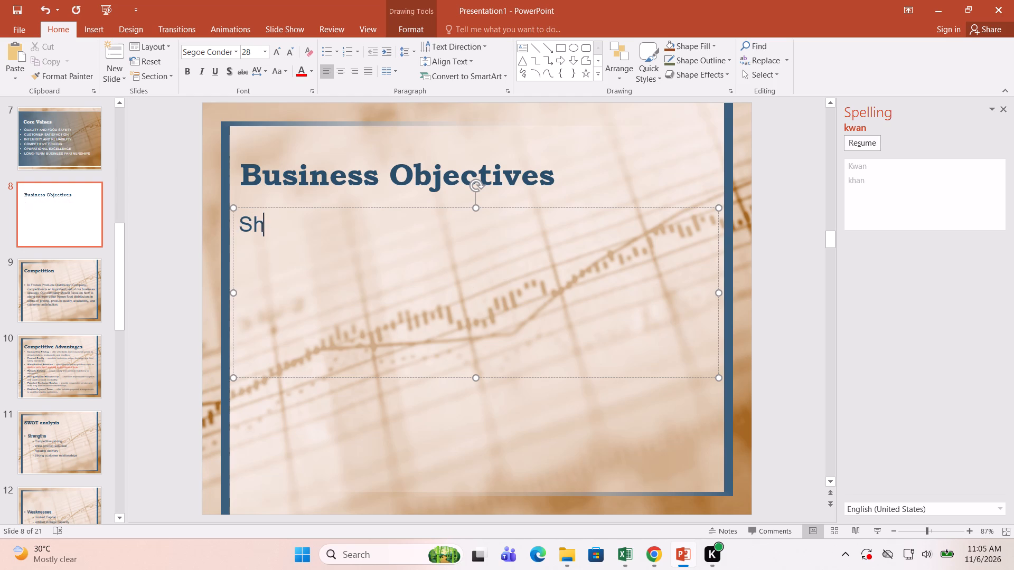
text(ort)
text(-term)
key(space)
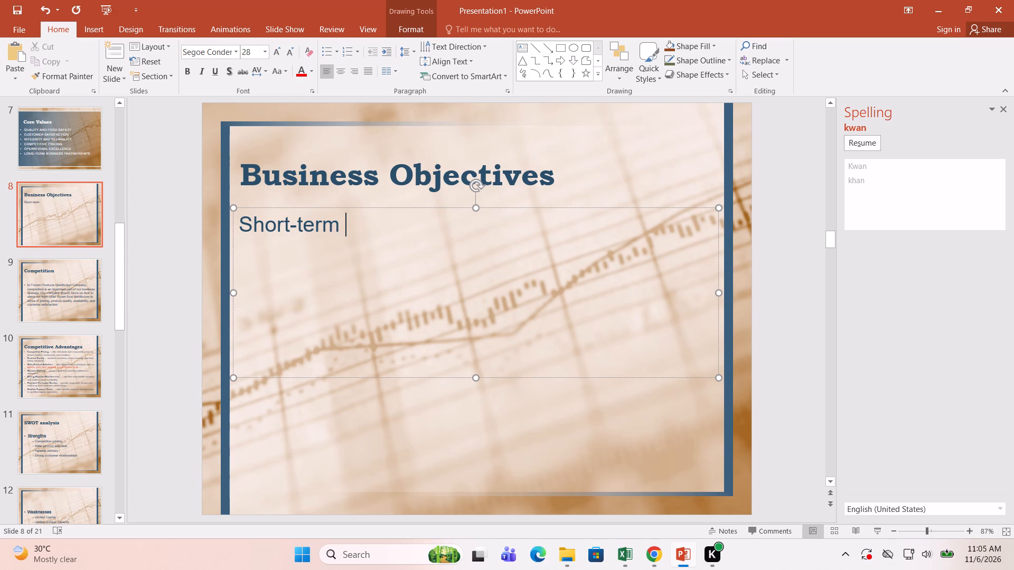
text(objectives)
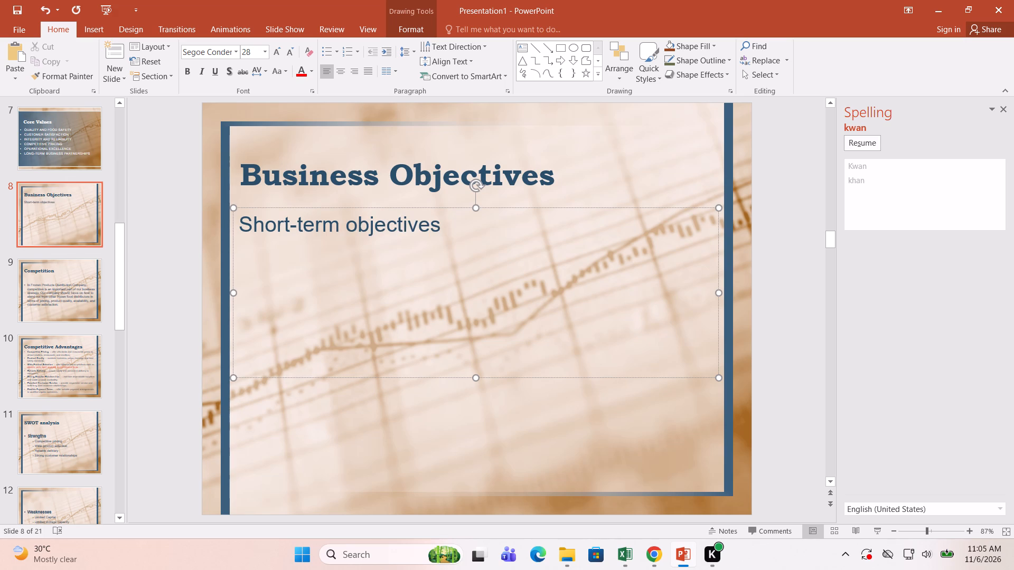
key(space)
text(9)
key(space)
key(BackSpace)
key(BackSpace)
key(shift+parenleft)
key(space)
text(first)
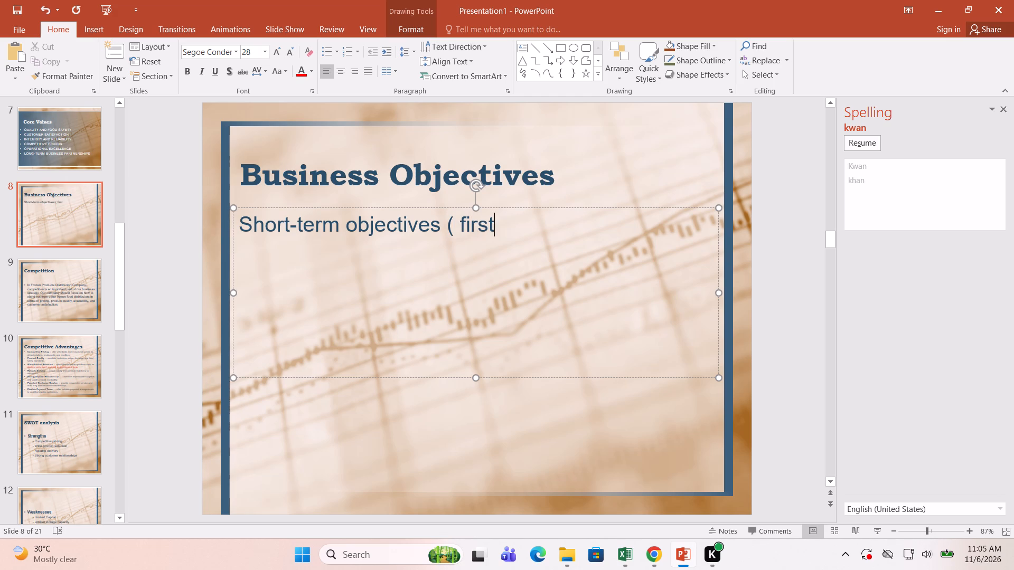
key(BackSpace)
key(BackSpace)
key(BackSpace)
key(BackSpace)
key(BackSpace)
key(BackSpace)
text(first year)
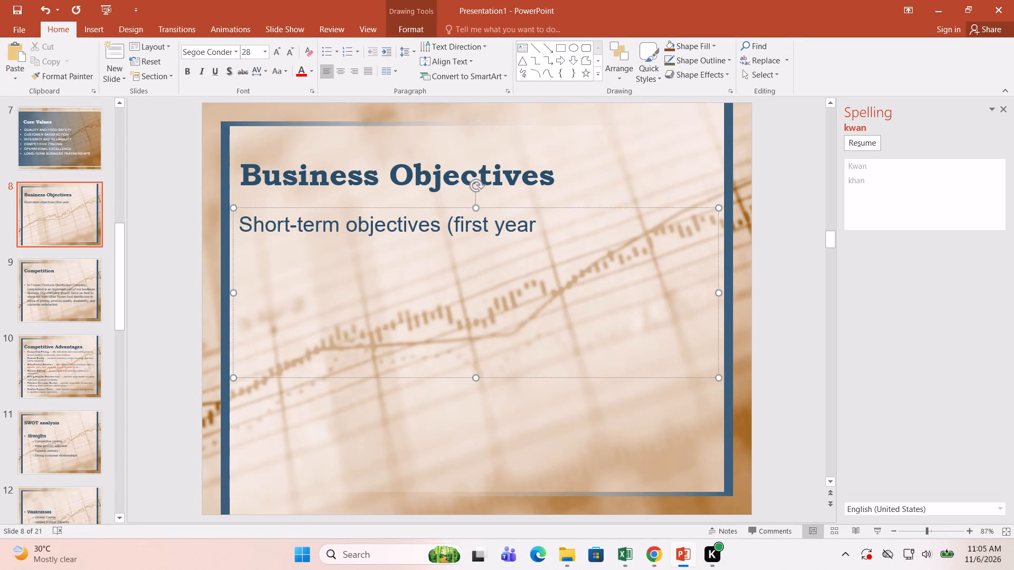
key(shift+parenright)
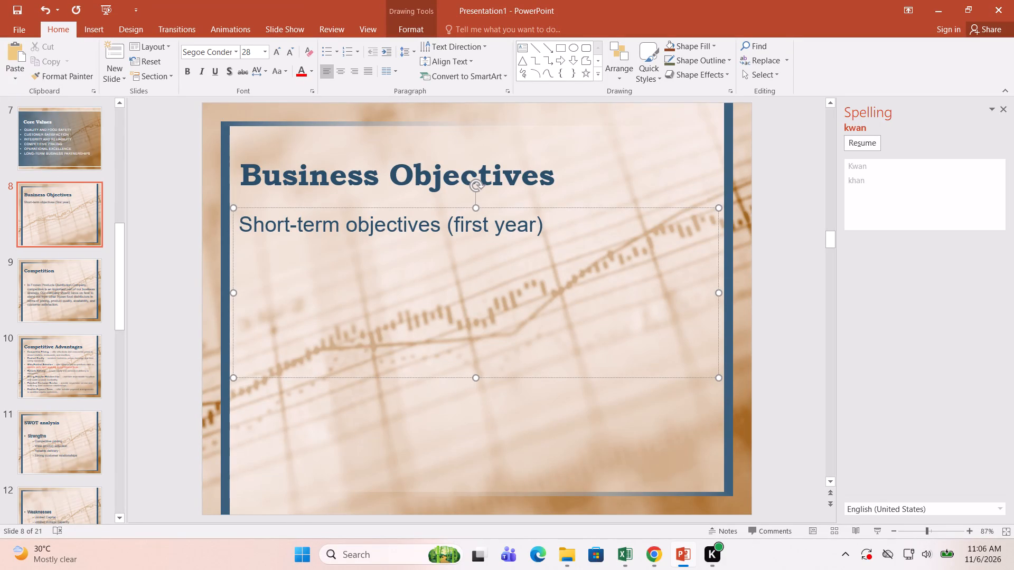
Start a new line below "Short-term objectives (first year)" in the Business Objectives body text.
key(Return)
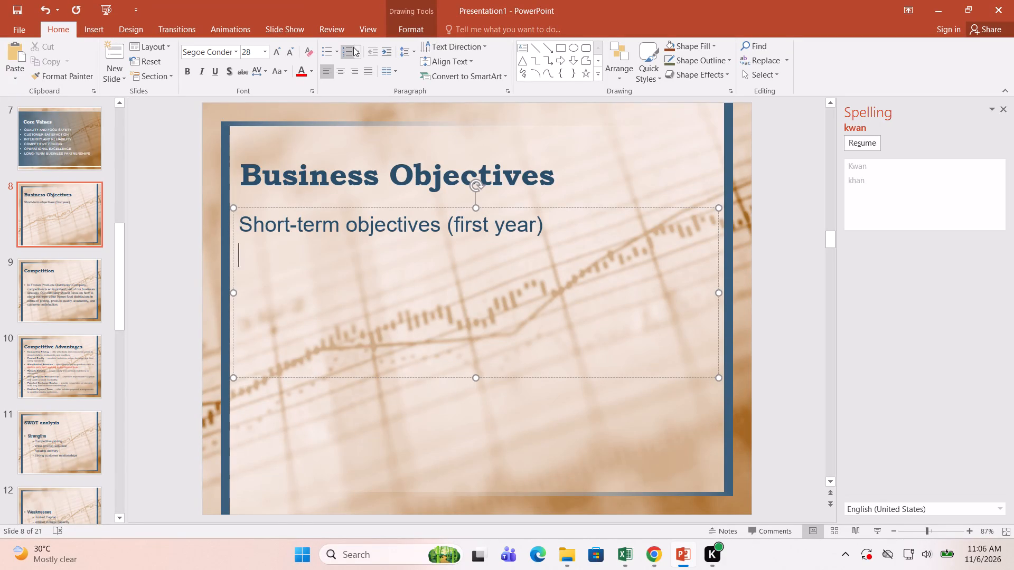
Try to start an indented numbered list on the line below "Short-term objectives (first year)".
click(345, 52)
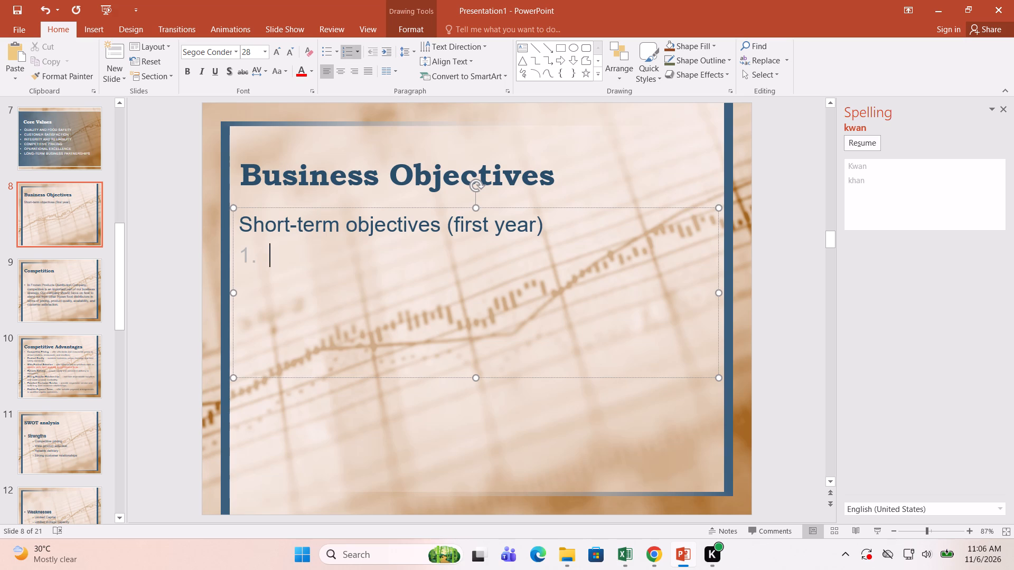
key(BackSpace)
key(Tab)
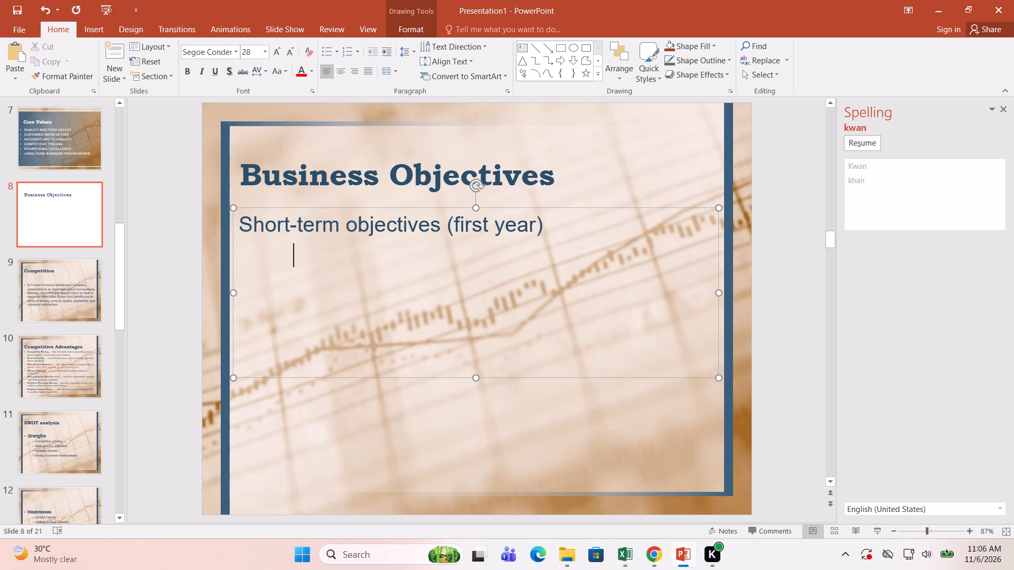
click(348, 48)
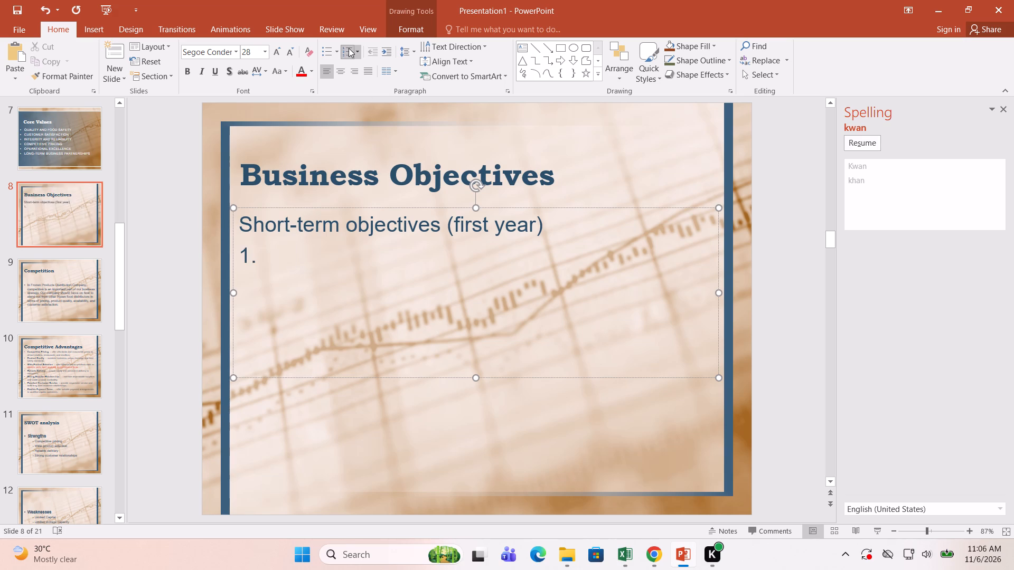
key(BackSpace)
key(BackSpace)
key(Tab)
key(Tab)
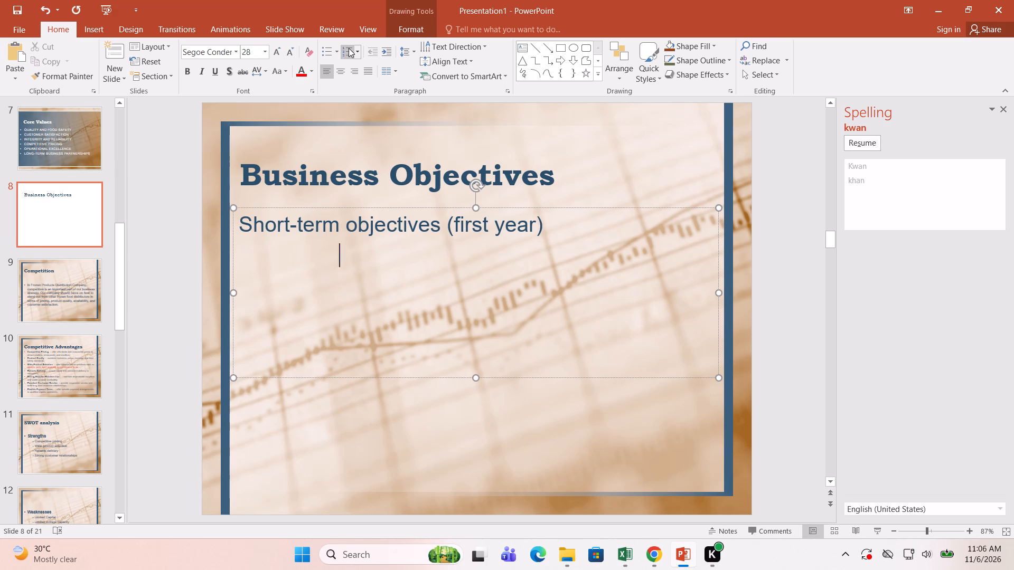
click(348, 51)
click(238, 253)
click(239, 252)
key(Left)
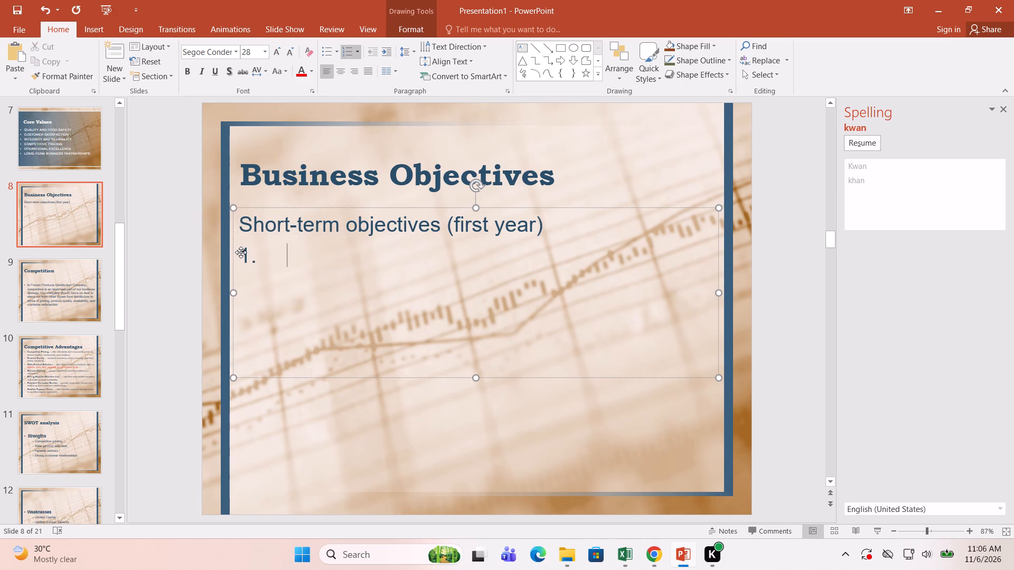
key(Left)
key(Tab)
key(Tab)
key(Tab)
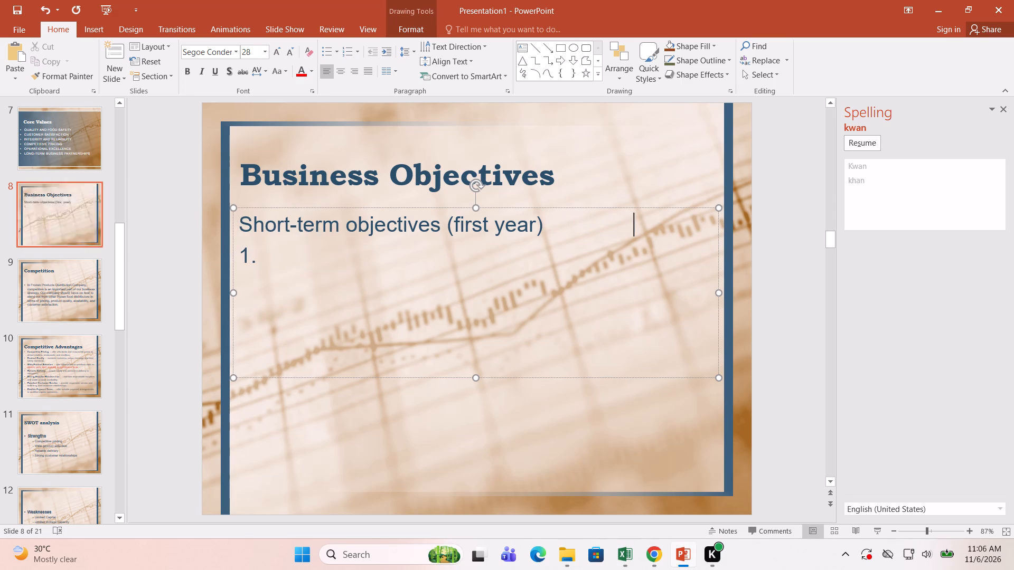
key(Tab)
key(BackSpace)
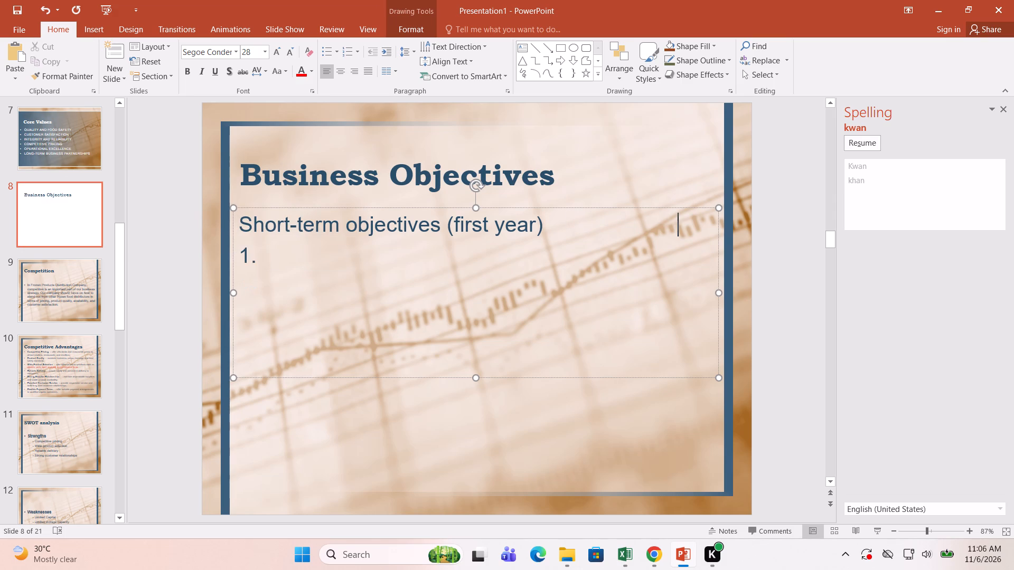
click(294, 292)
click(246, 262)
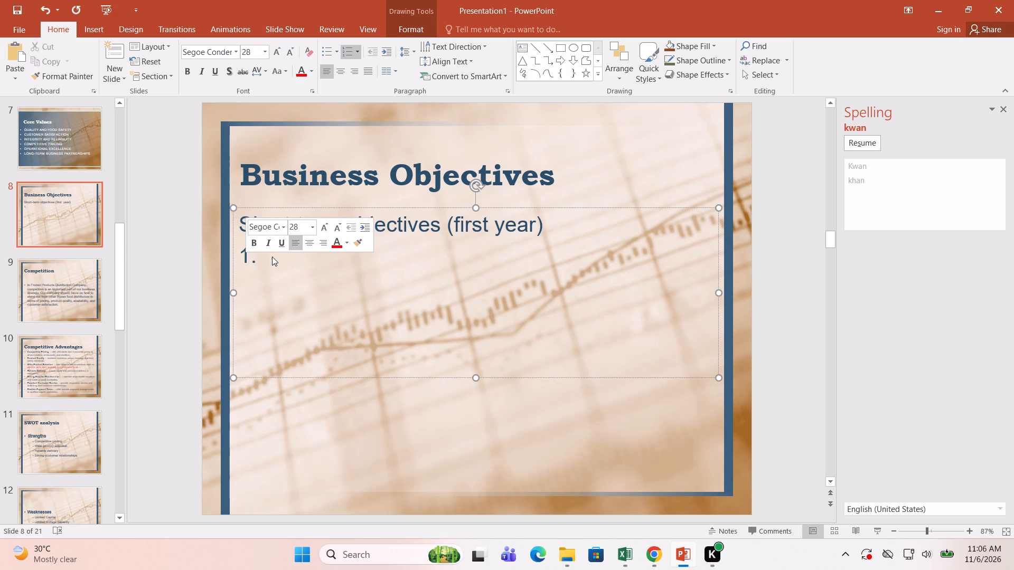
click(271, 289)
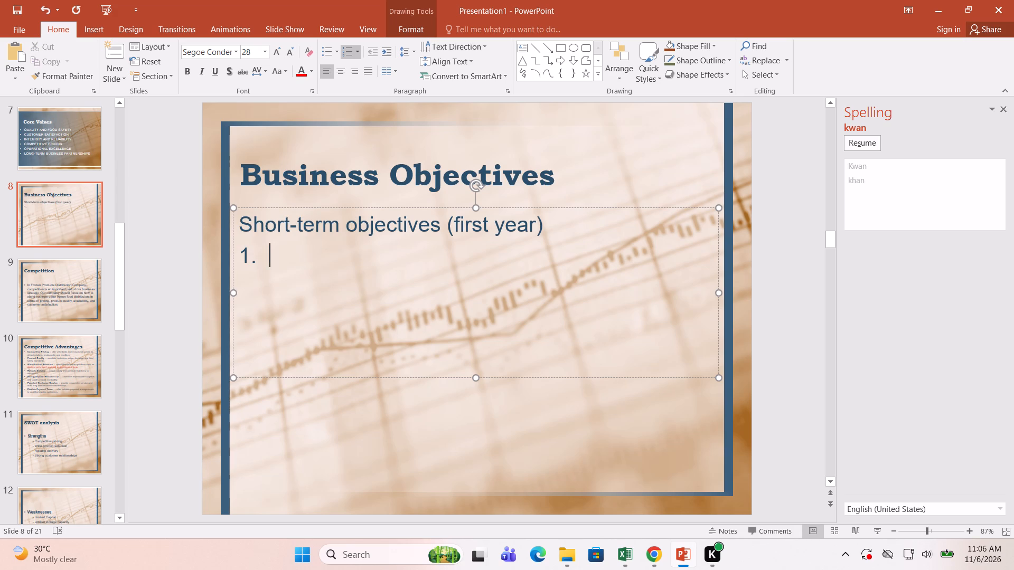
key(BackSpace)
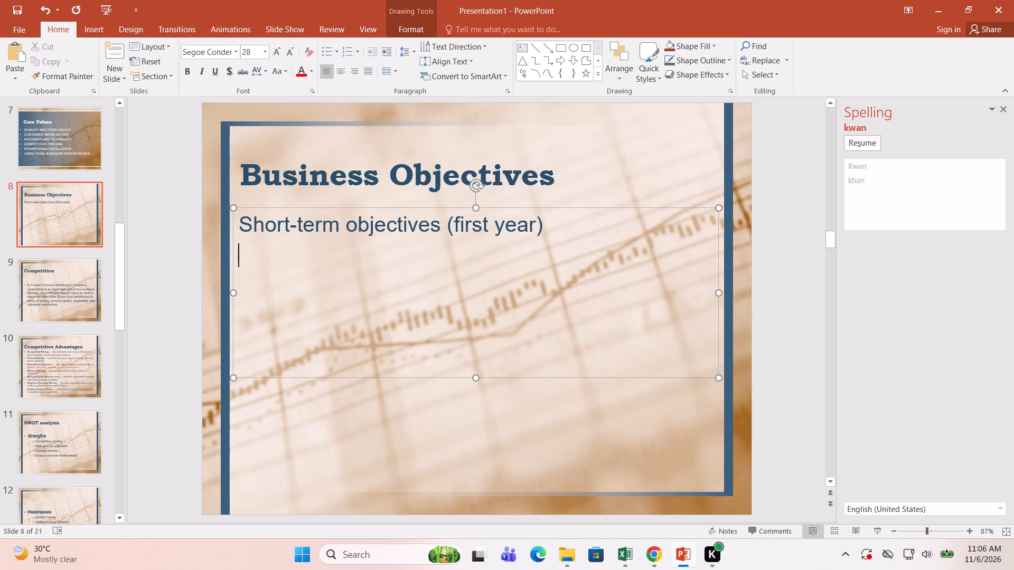
Make the line below "Short-term objectives (first year)" a bullet and enter "Establish" as its first word.
click(330, 54)
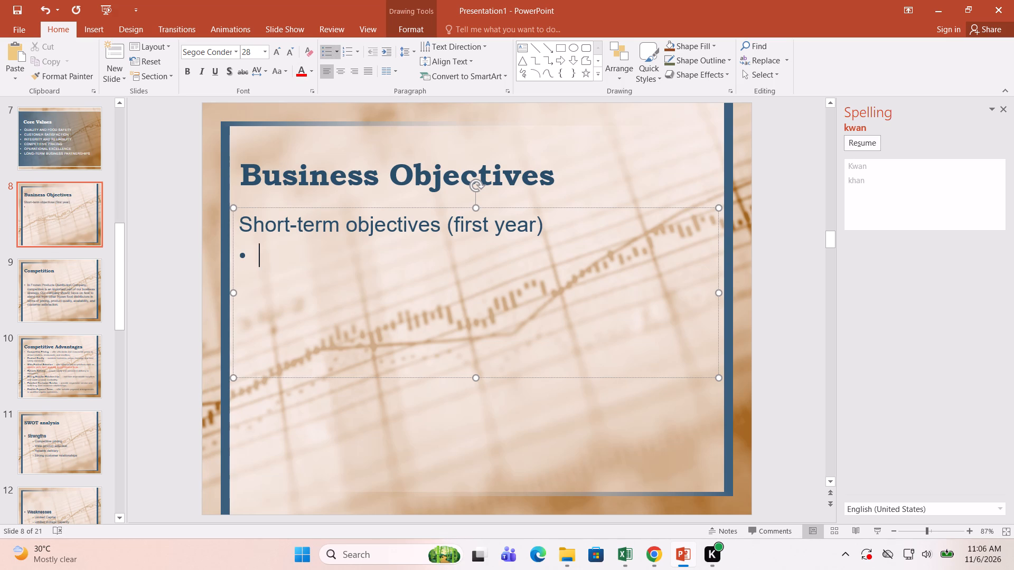
key(e)
key(BackSpace)
text(Establish)
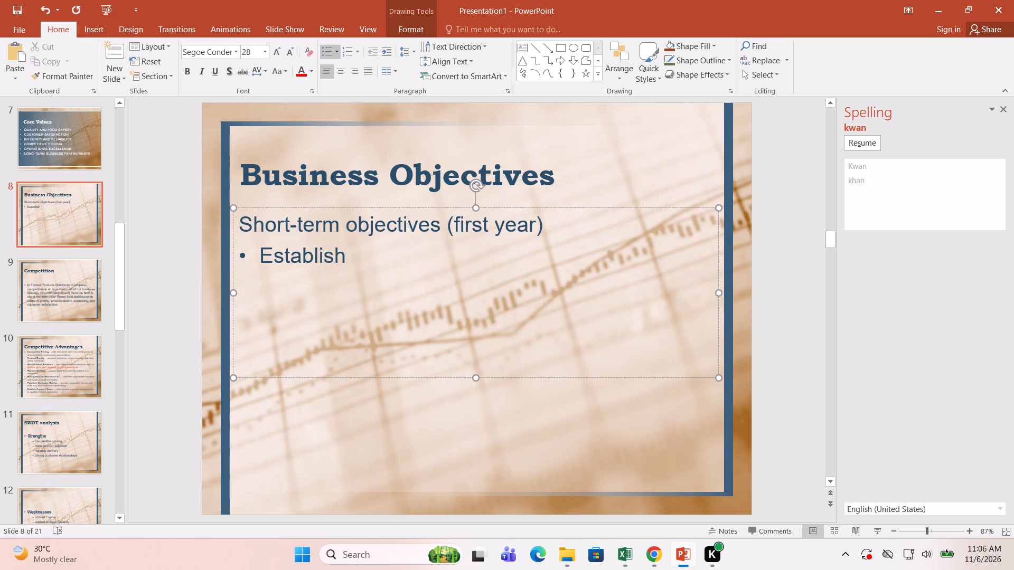
Review the slides after Business Objectives, from Competition and the SWOT analysis through to the final Key Issues slide.
scroll(394, 285, down, 2)
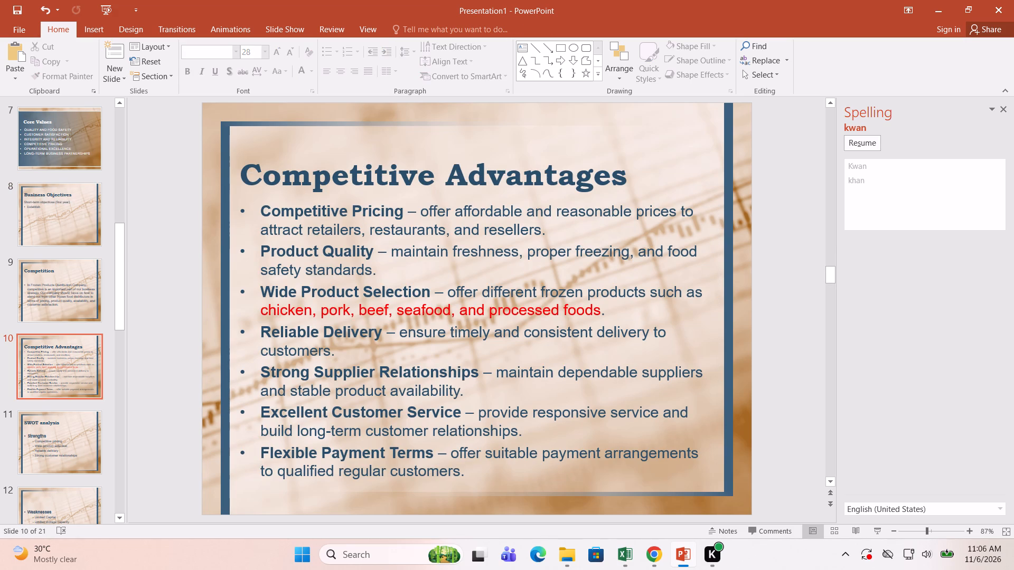
scroll(559, 325, down, 1)
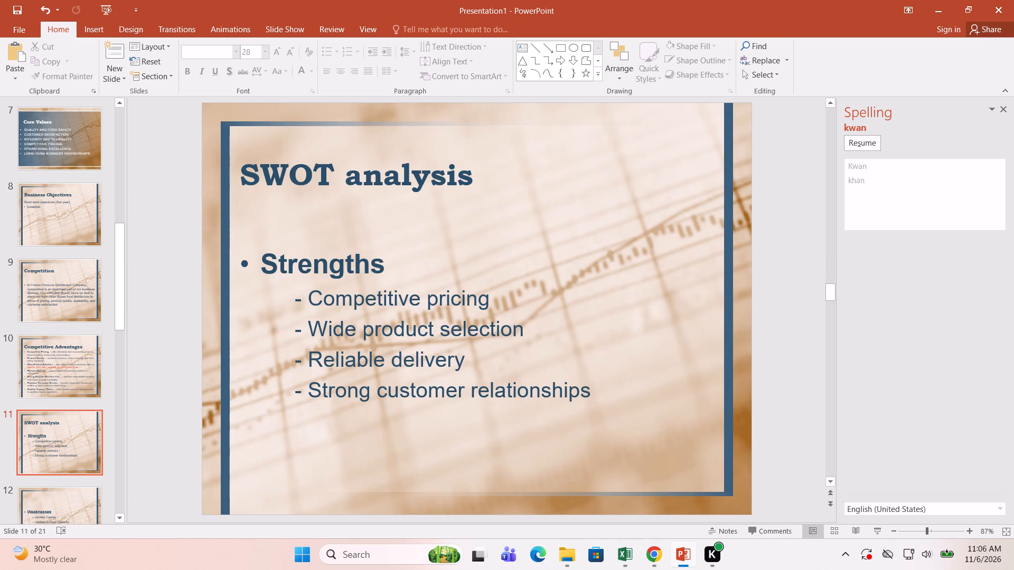
scroll(560, 324, down, 3)
scroll(560, 324, up, 2)
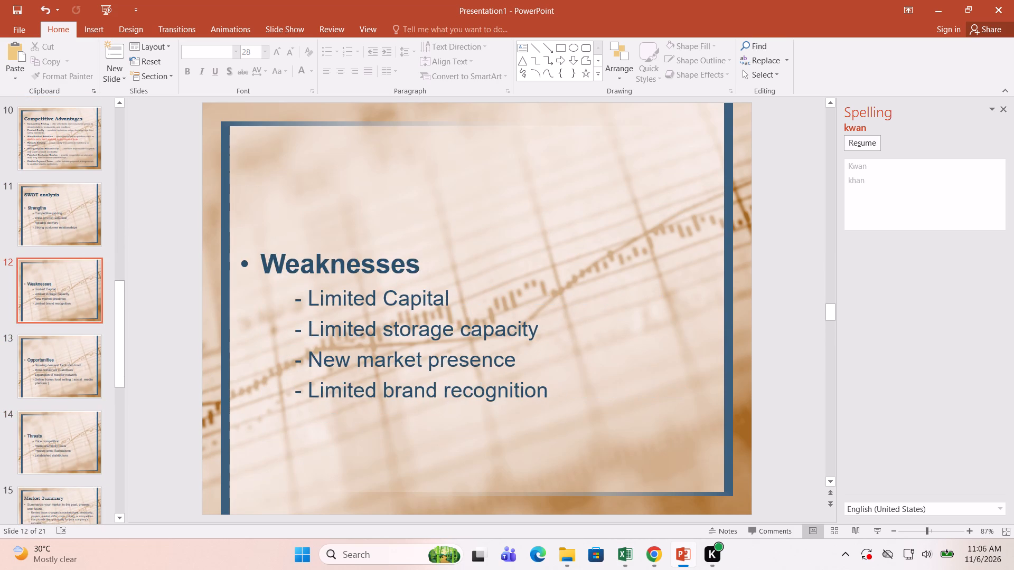
scroll(560, 324, up, 1)
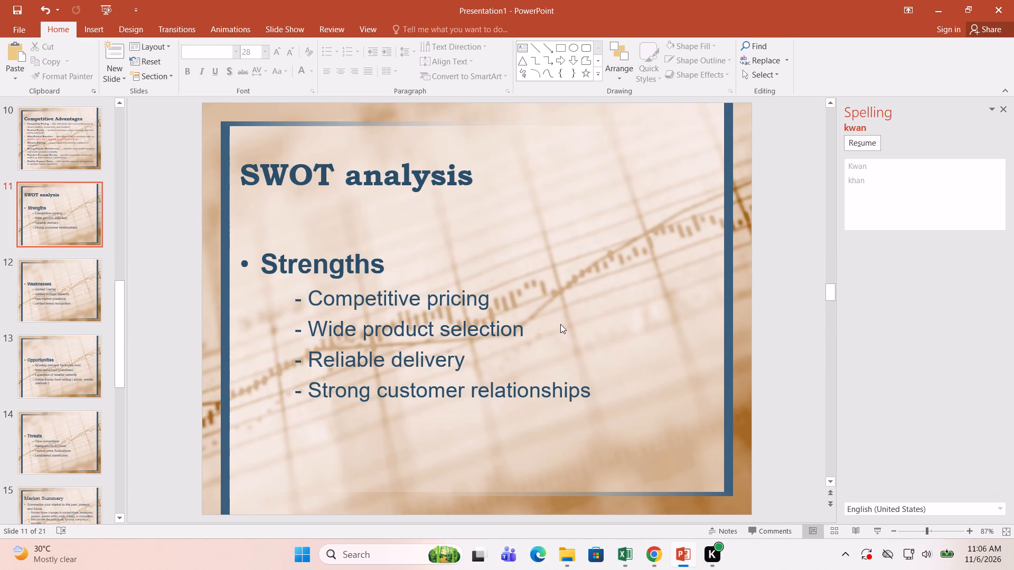
scroll(562, 324, down, 2)
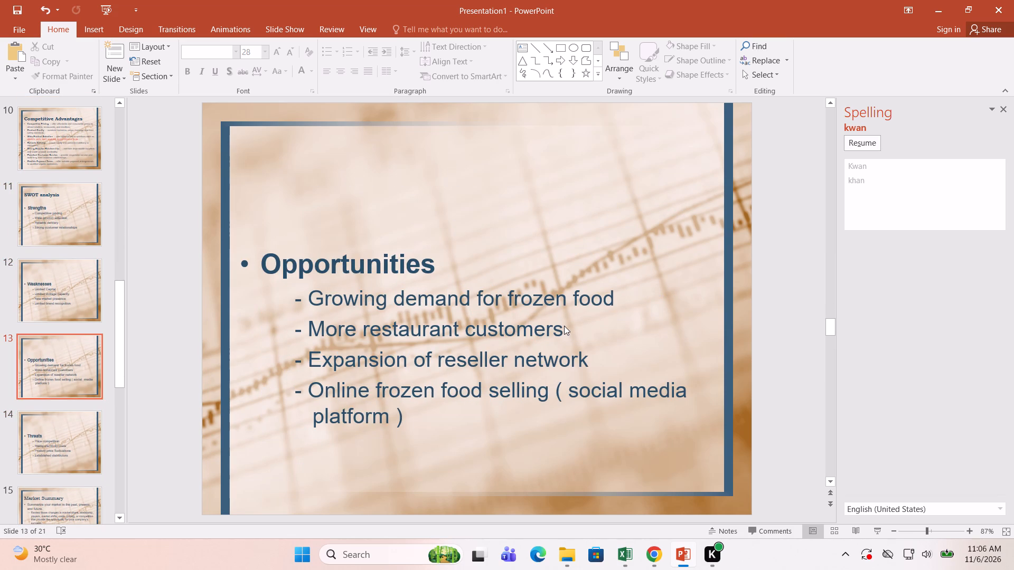
scroll(564, 326, up, 1)
scroll(572, 335, down, 3)
scroll(573, 335, up, 2)
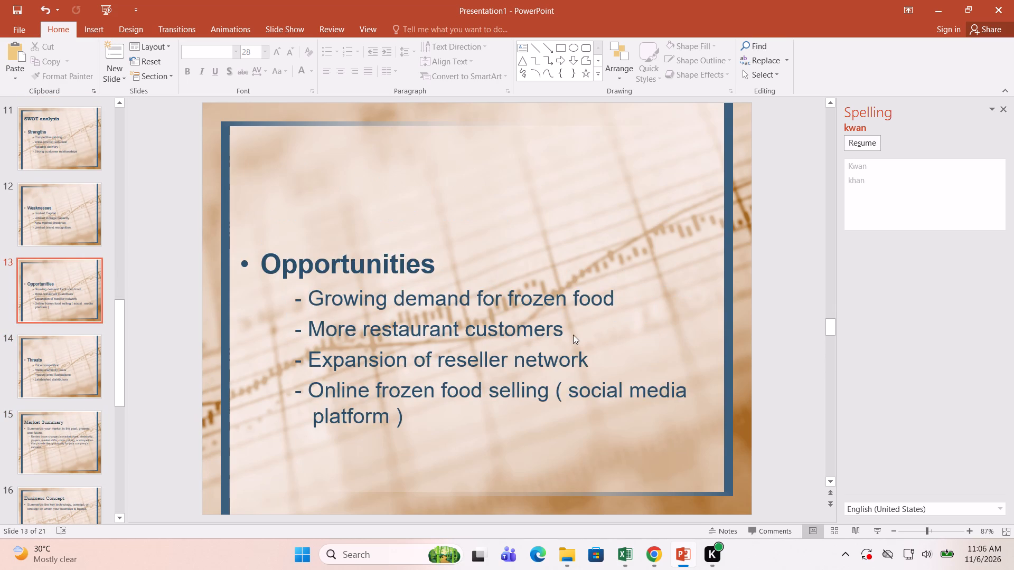
scroll(573, 335, up, 3)
scroll(573, 335, down, 3)
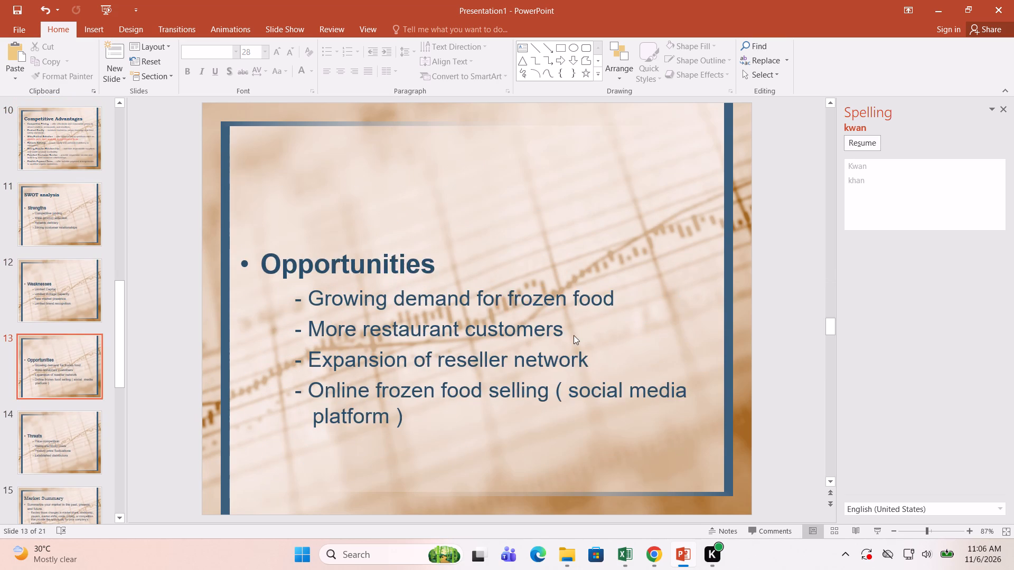
scroll(574, 335, down, 4)
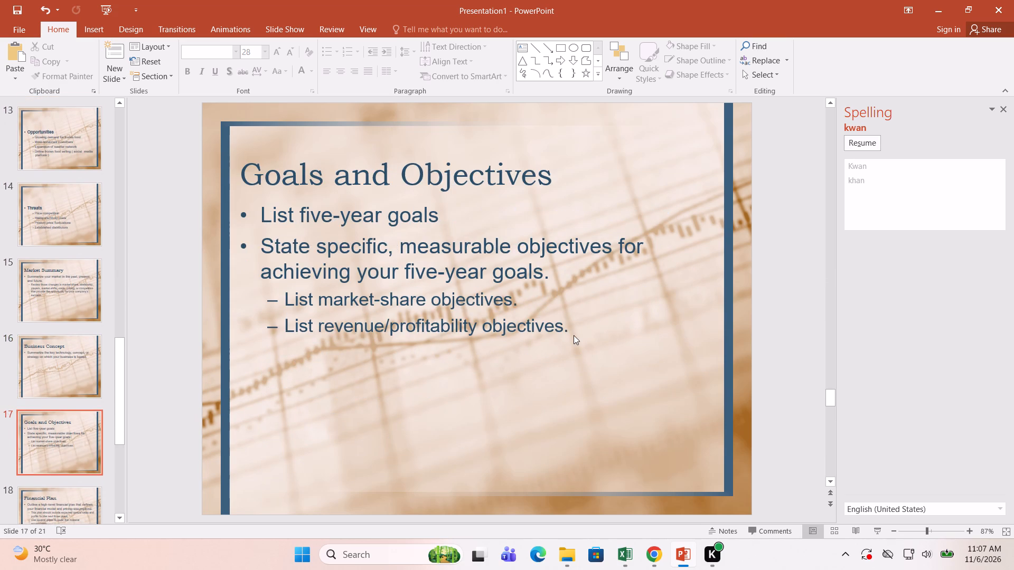
scroll(574, 335, down, 11)
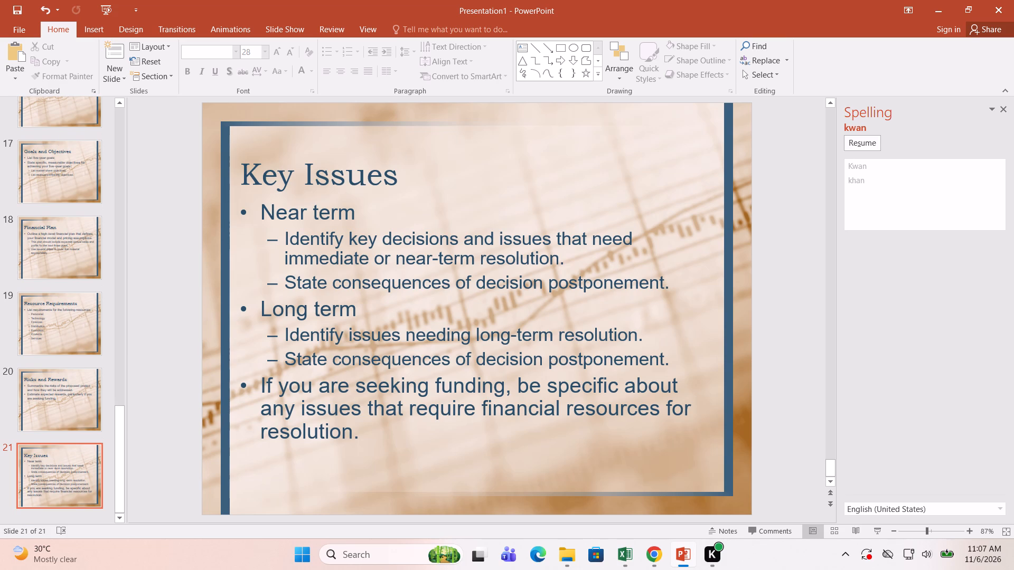
Review the slides from Key Issues back to the title slide, and from Business Concept forward to Core Values.
scroll(478, 304, up, 6)
scroll(478, 302, down, 1)
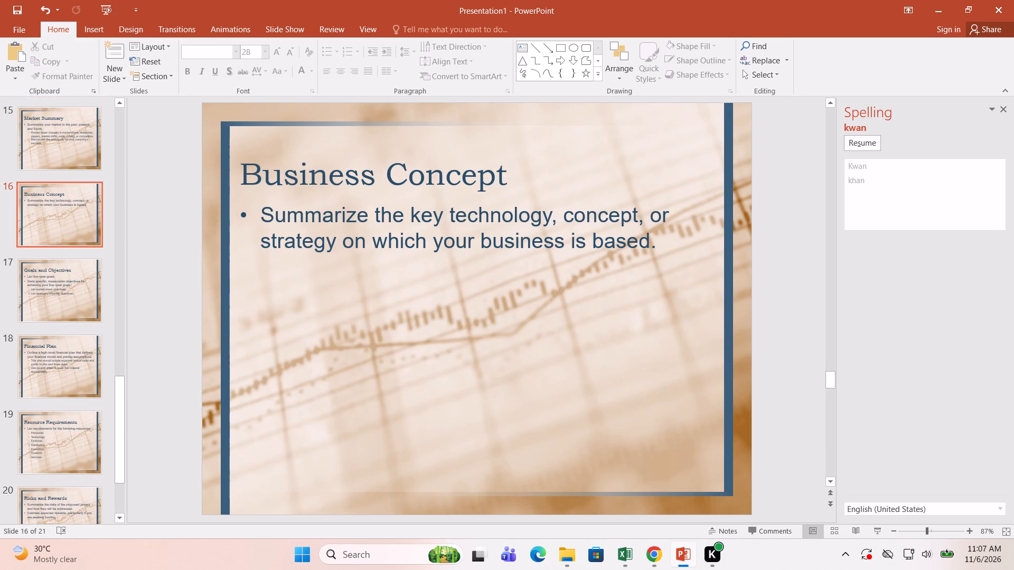
scroll(478, 302, down, 1)
scroll(478, 302, up, 4)
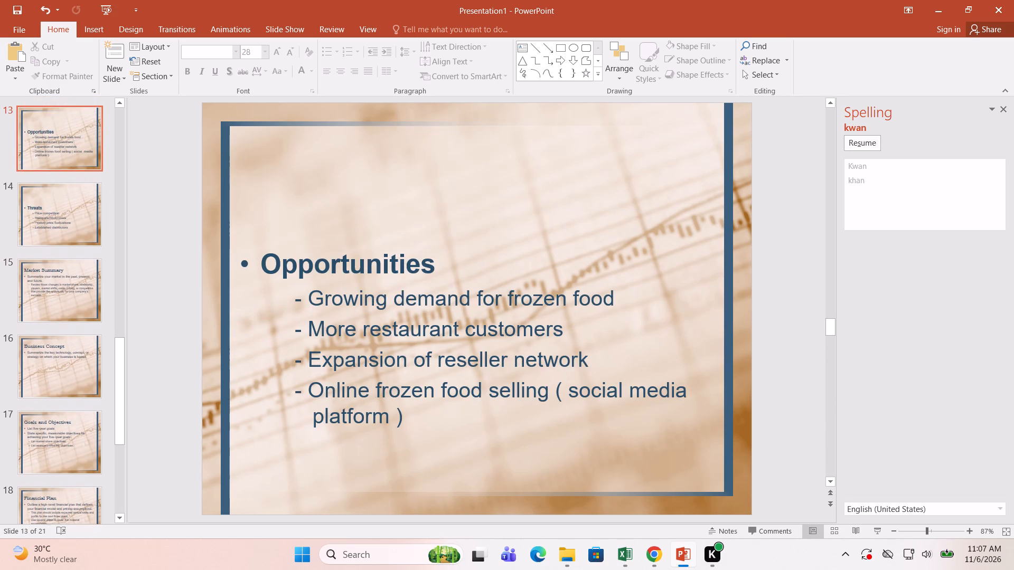
scroll(478, 301, up, 5)
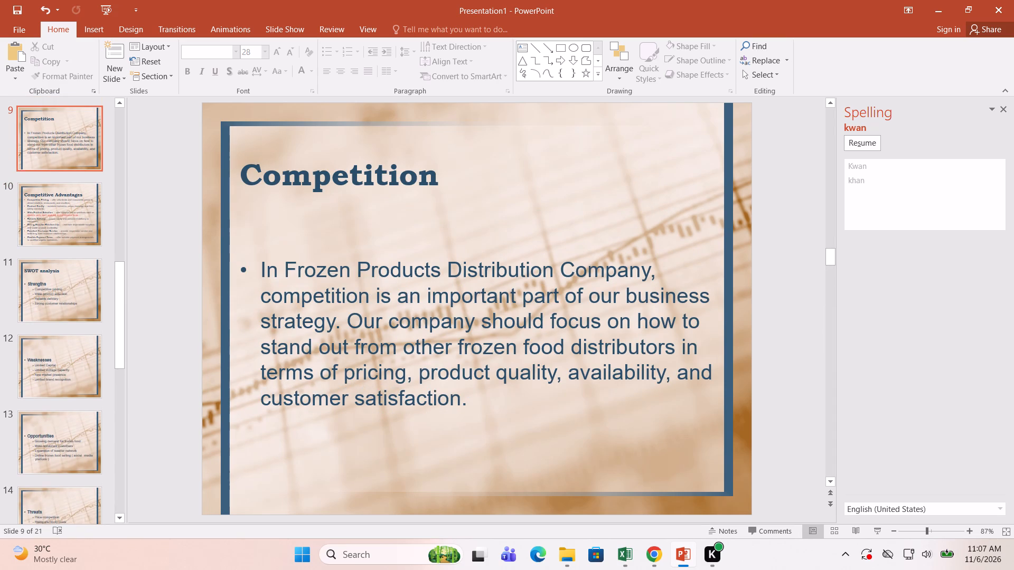
scroll(473, 300, up, 2)
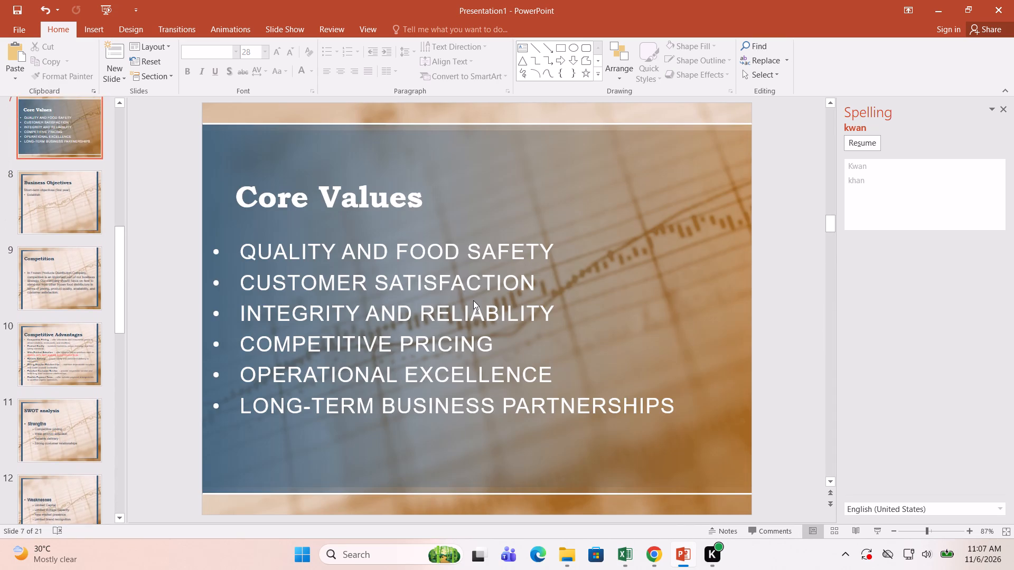
scroll(473, 300, up, 4)
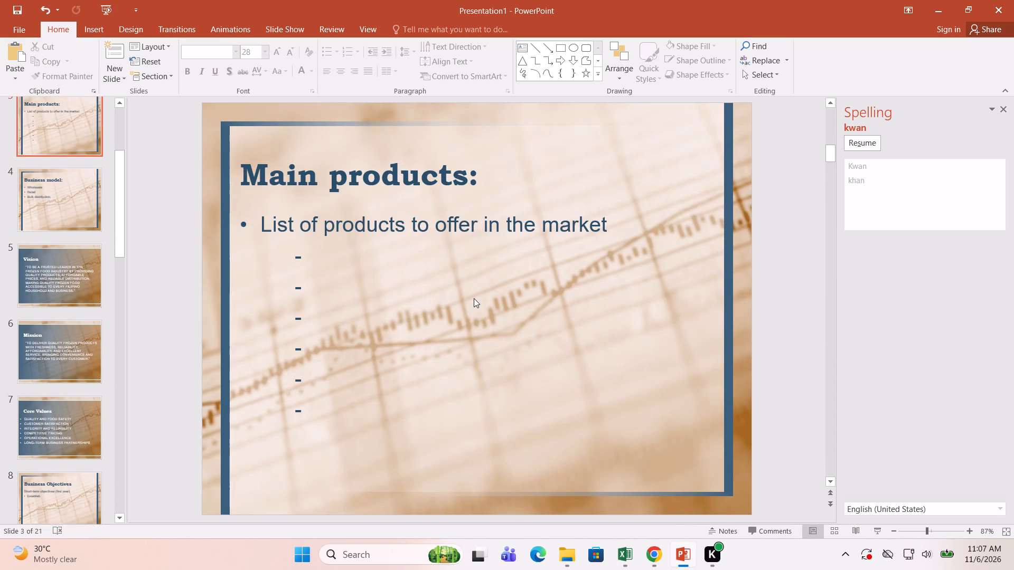
scroll(474, 298, up, 2)
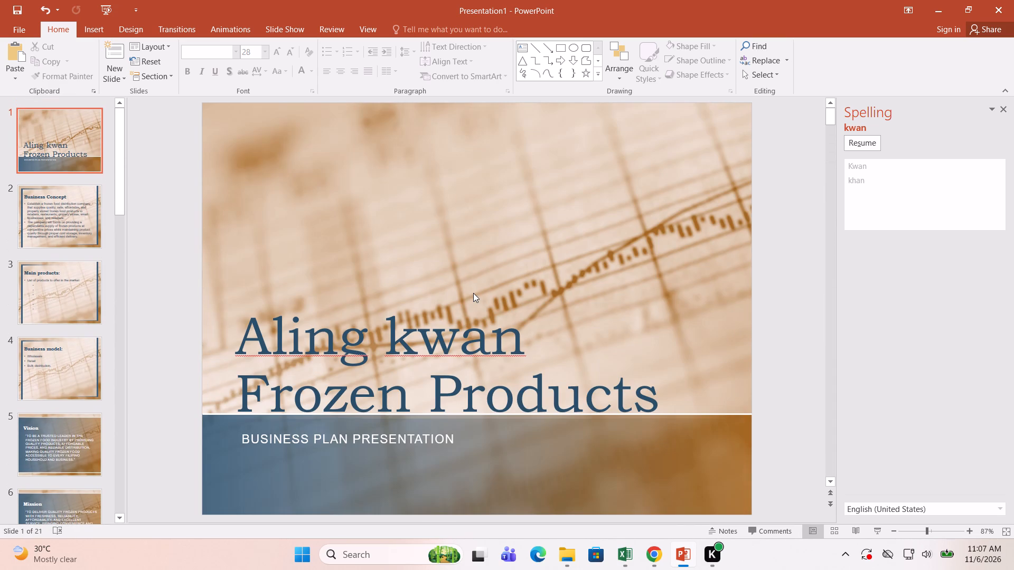
scroll(473, 293, down, 2)
scroll(473, 297, up, 2)
scroll(475, 293, down, 1)
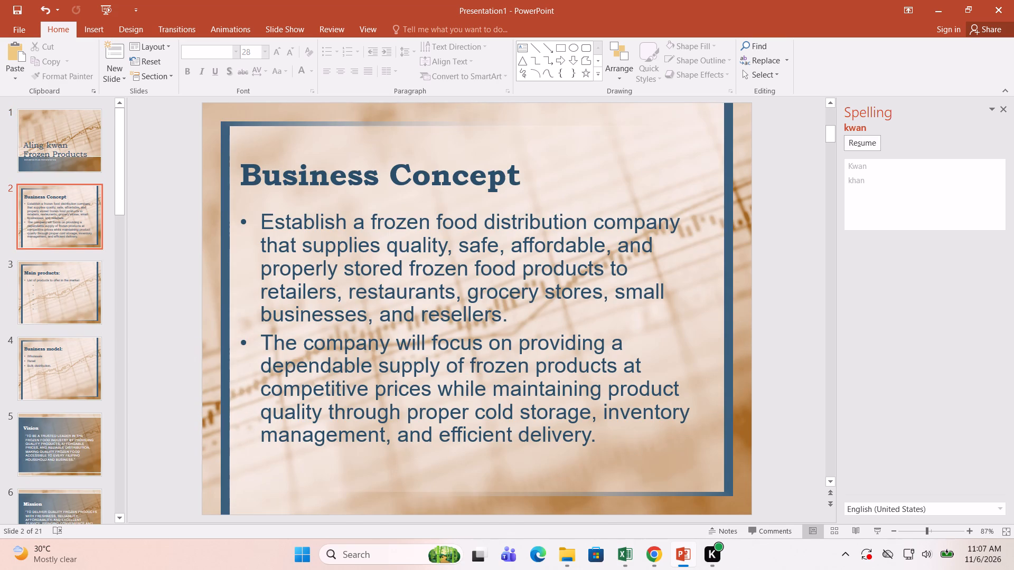
scroll(526, 284, down, 1)
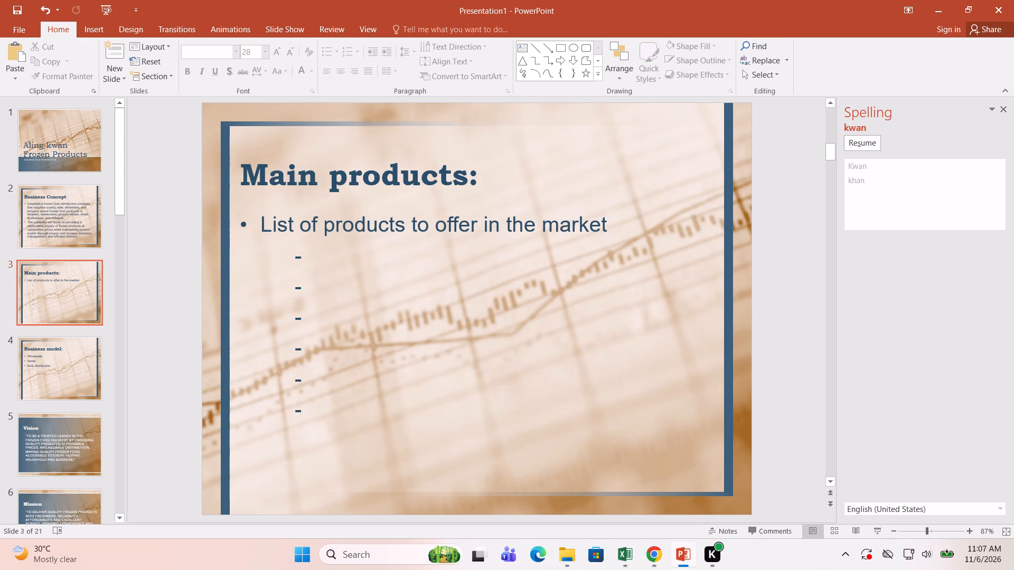
scroll(525, 288, down, 1)
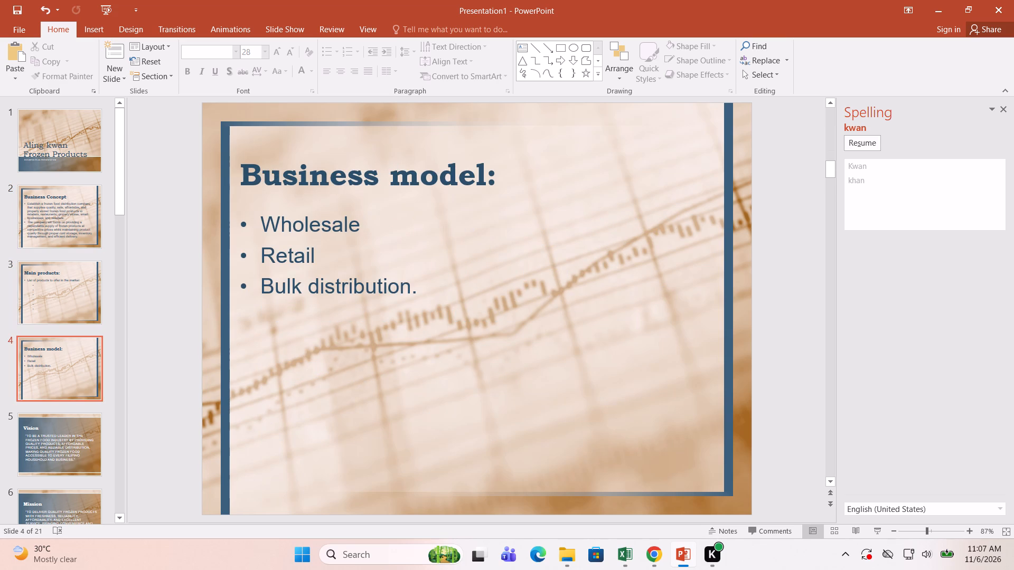
scroll(417, 275, down, 3)
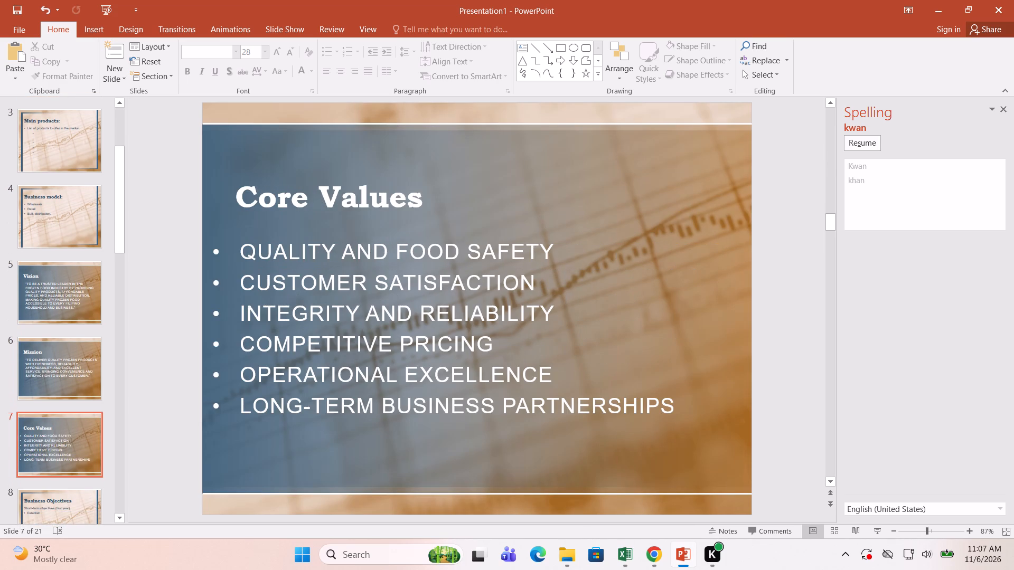
Complete the "Establish" bullet on the Business Objectives slide to read "Establish a reliable network of frozen food suppliers.".
scroll(418, 283, down, 1)
click(382, 258)
click(360, 257)
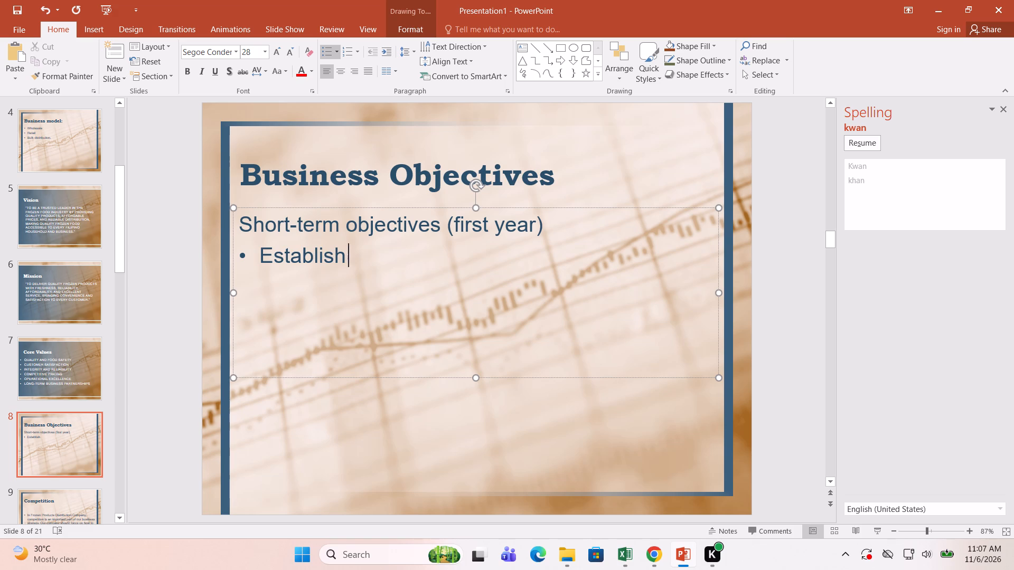
text(a reliable)
key(space)
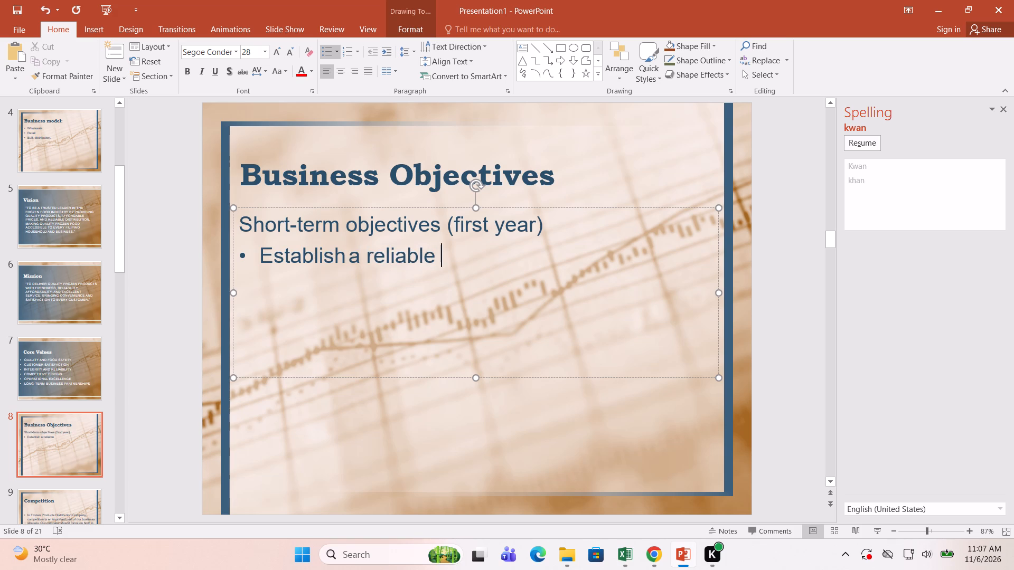
text(network)
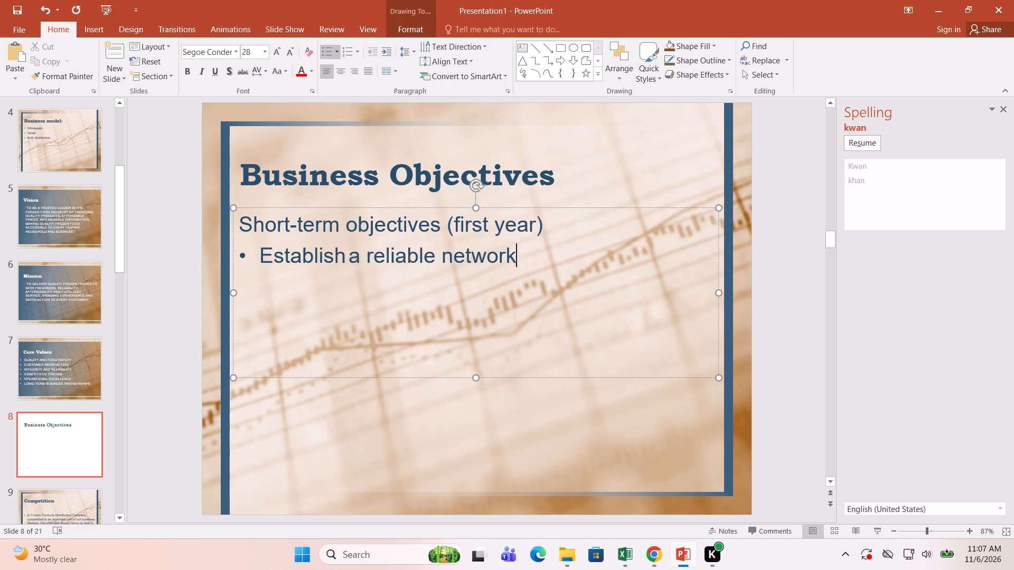
key(space)
text(of froz)
text(en)
key(space)
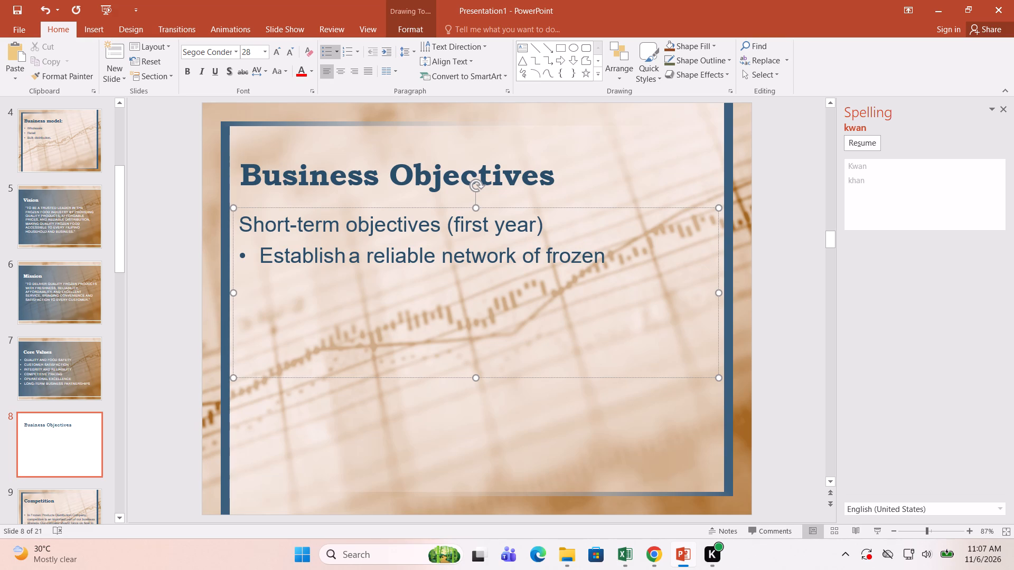
text(food)
key(space)
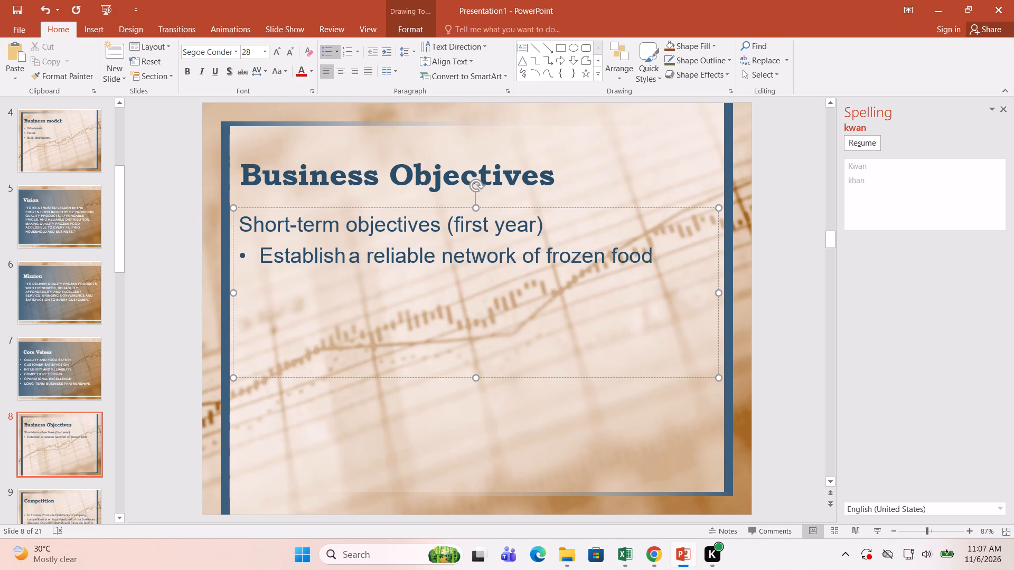
text(suppiers)
key(space)
key(BackSpace)
key(BackSpace)
key(BackSpace)
key(BackSpace)
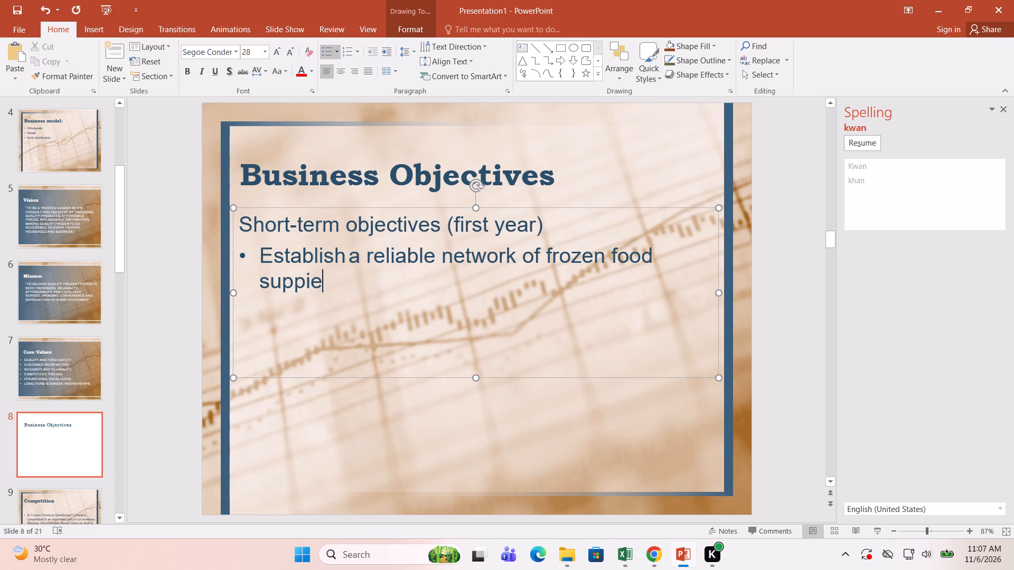
key(BackSpace)
key(BackSpace)
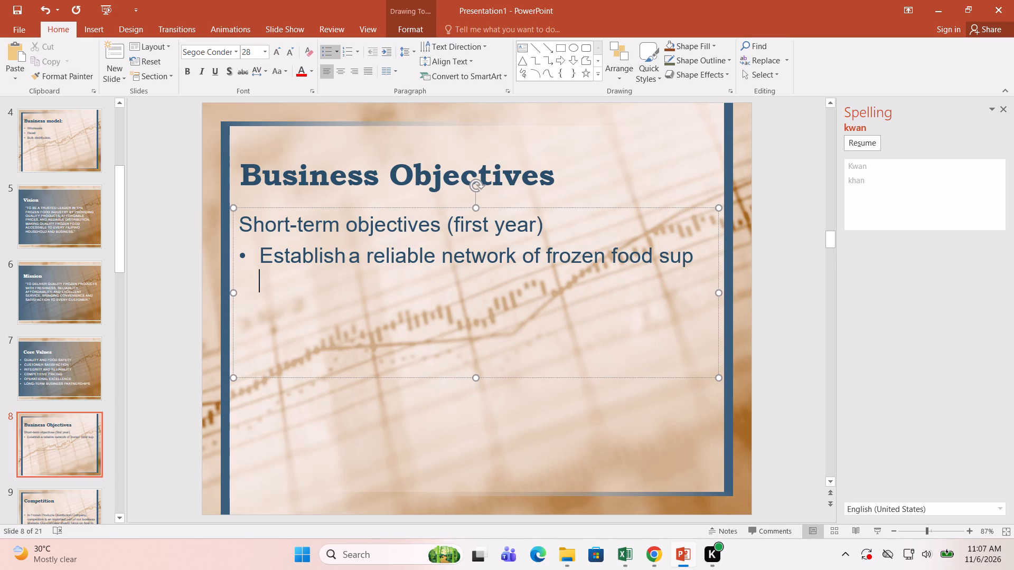
key(p)
text(lie)
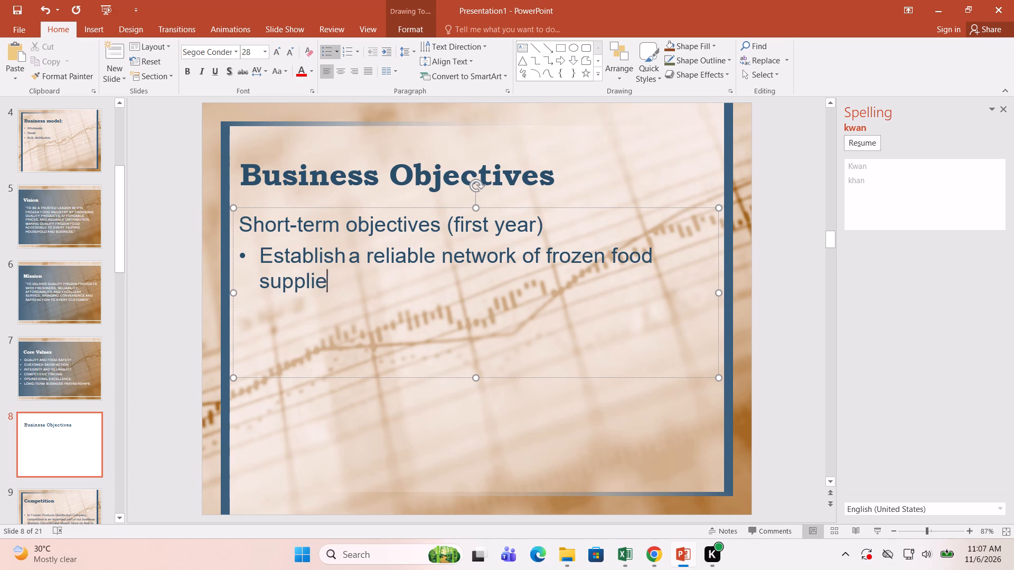
text(rs)
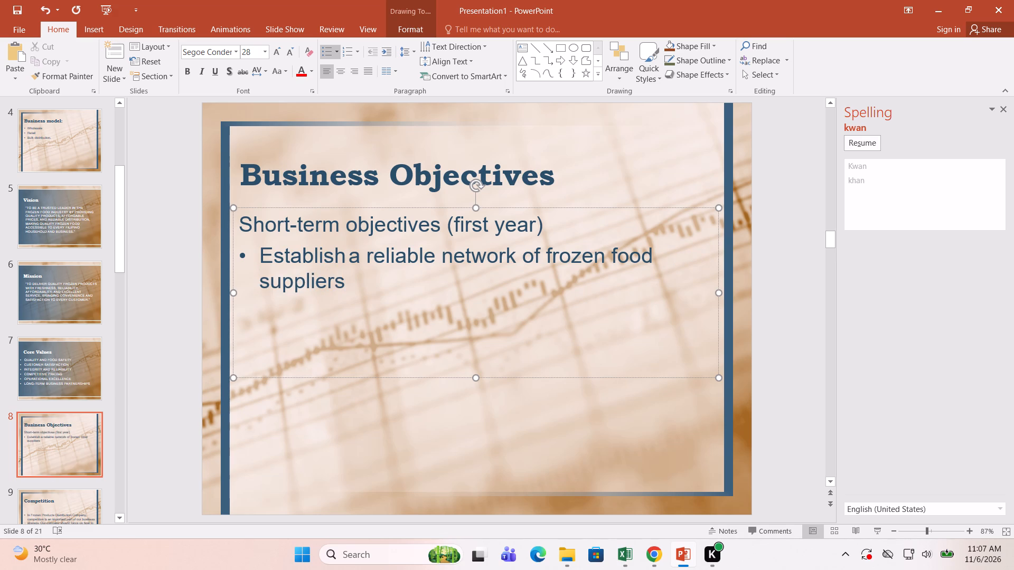
key(period)
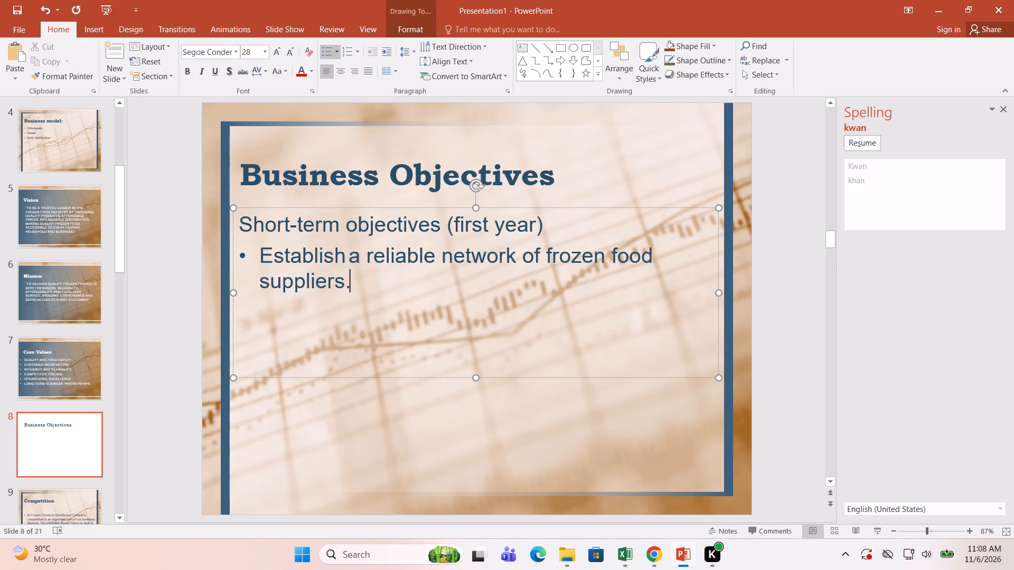
Add a second bullet on the Business Objectives slide reading "Build a customer base of at least ( no. of regular accounts )".
key(Return)
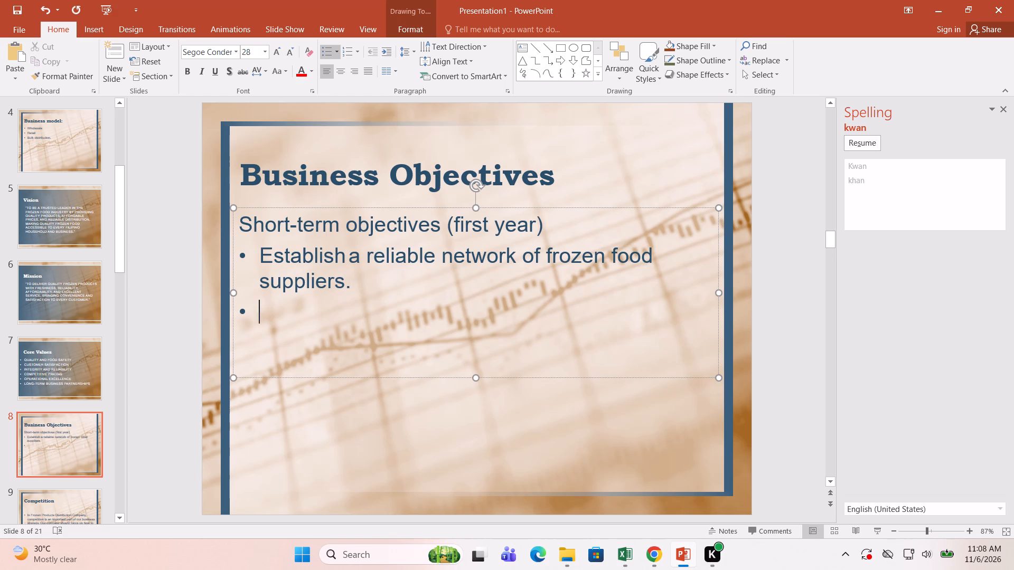
text(build)
key(space)
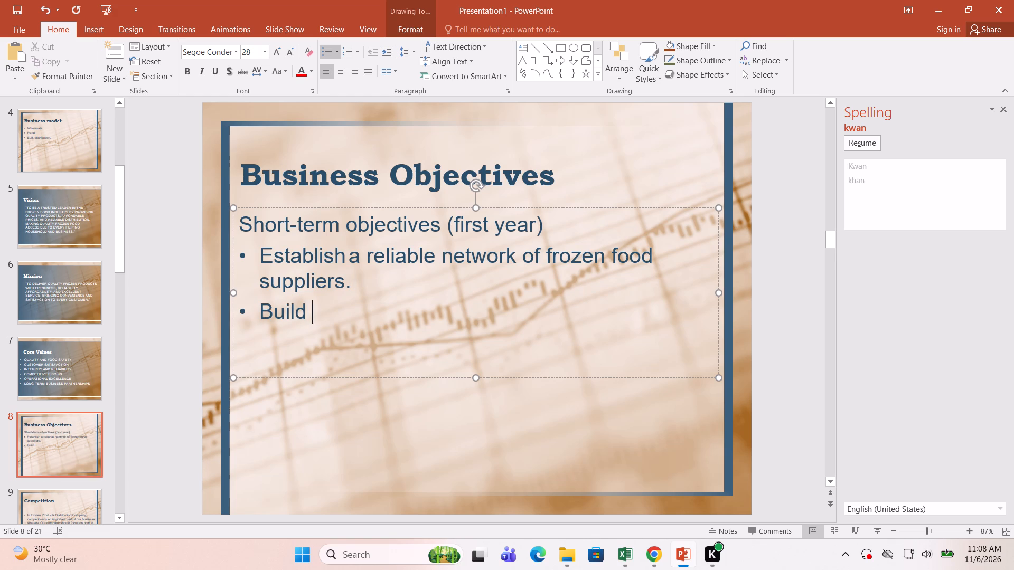
text(a customer)
key(space)
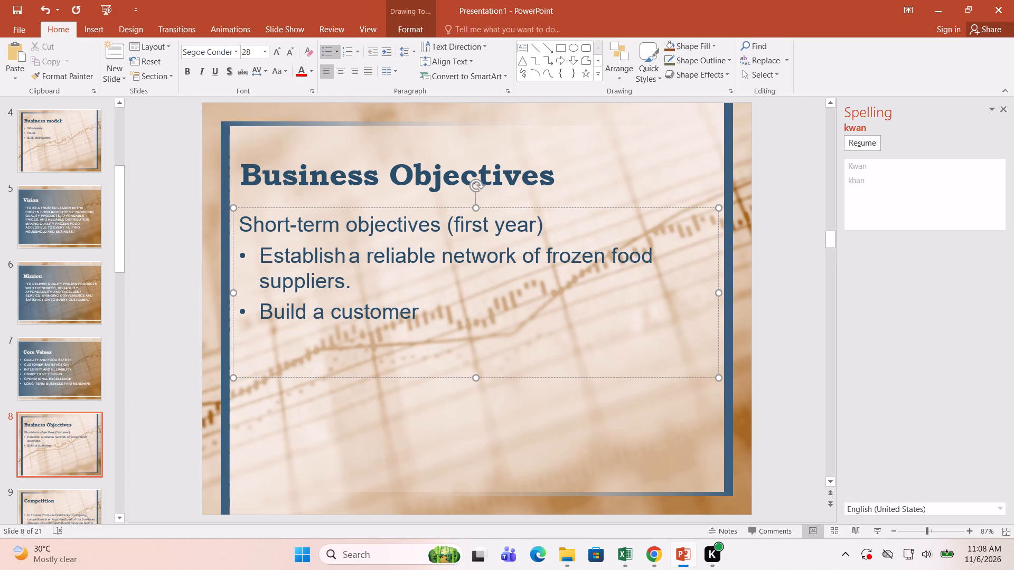
text(base)
key(space)
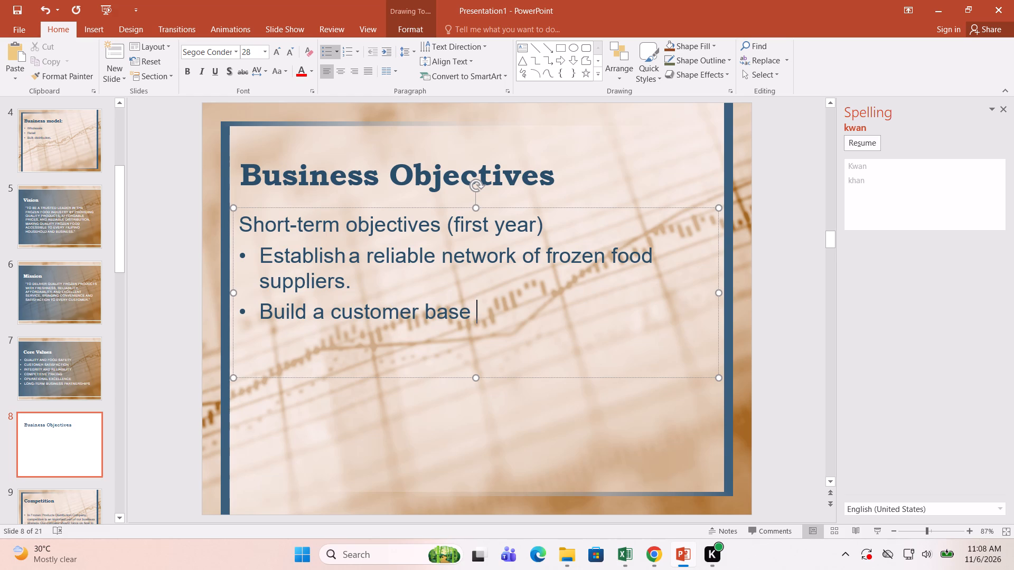
text(of at)
key(space)
text(least)
key(space)
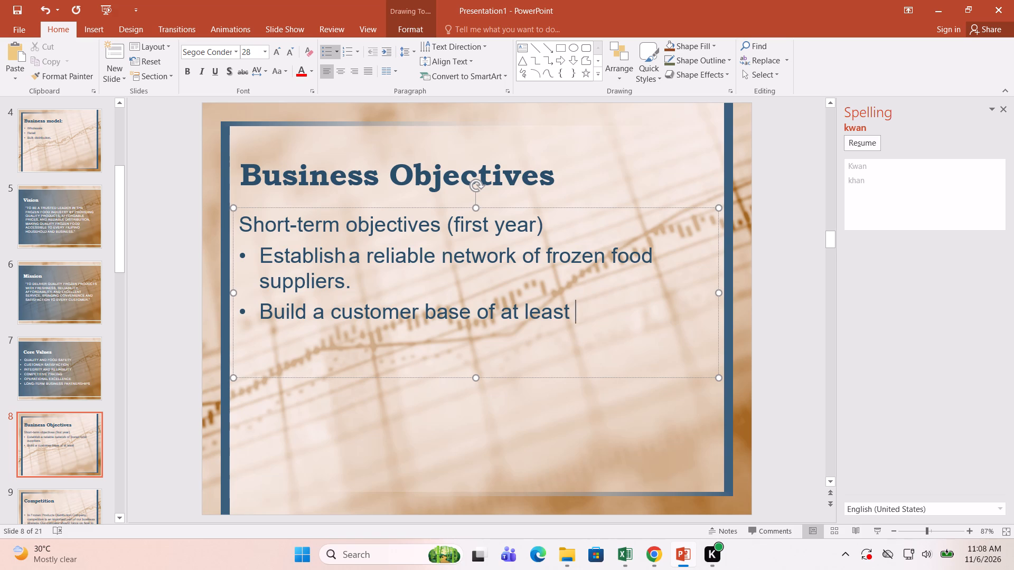
key(shift+parenleft)
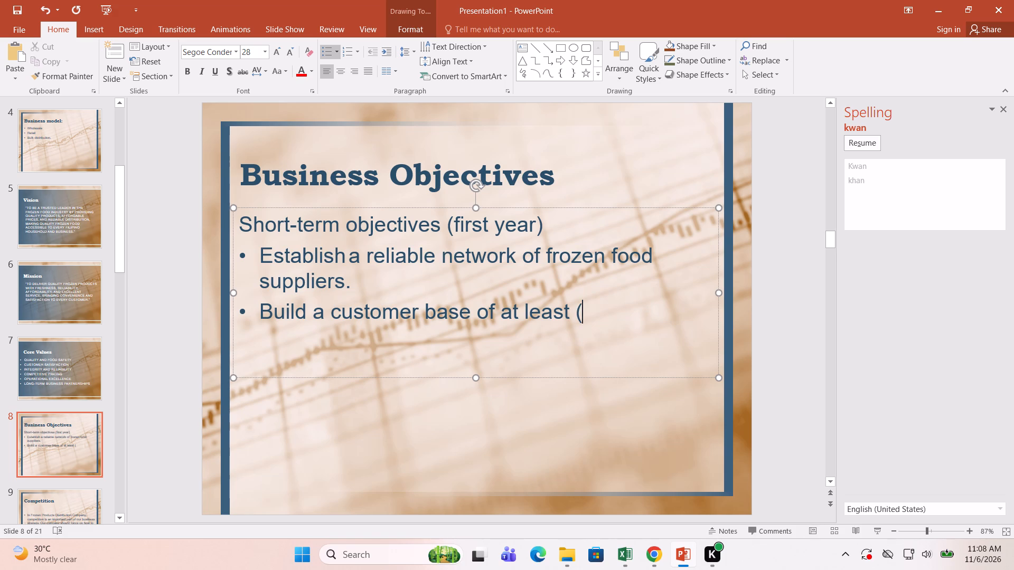
key(space)
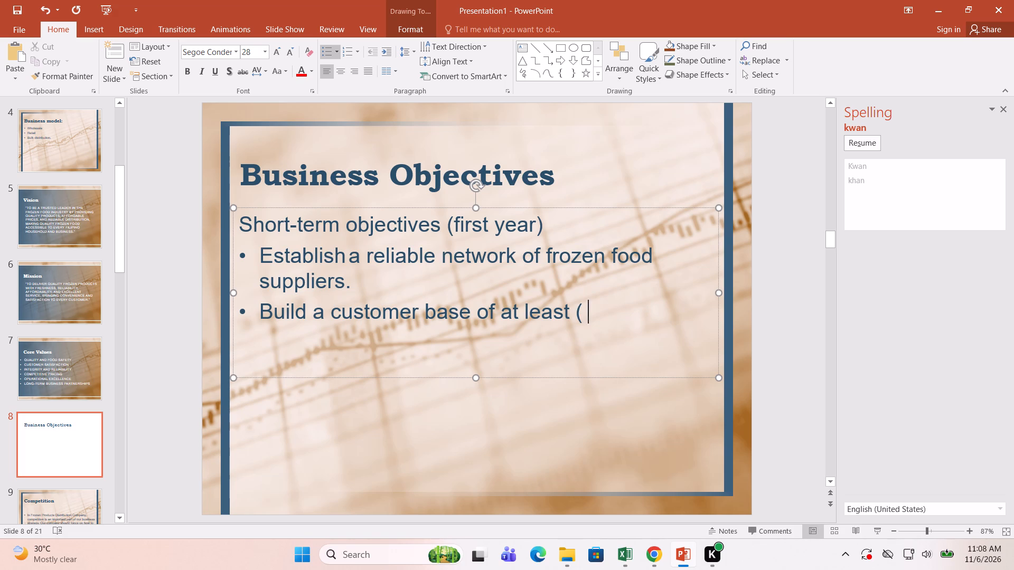
key(BackSpace)
key(BackSpace)
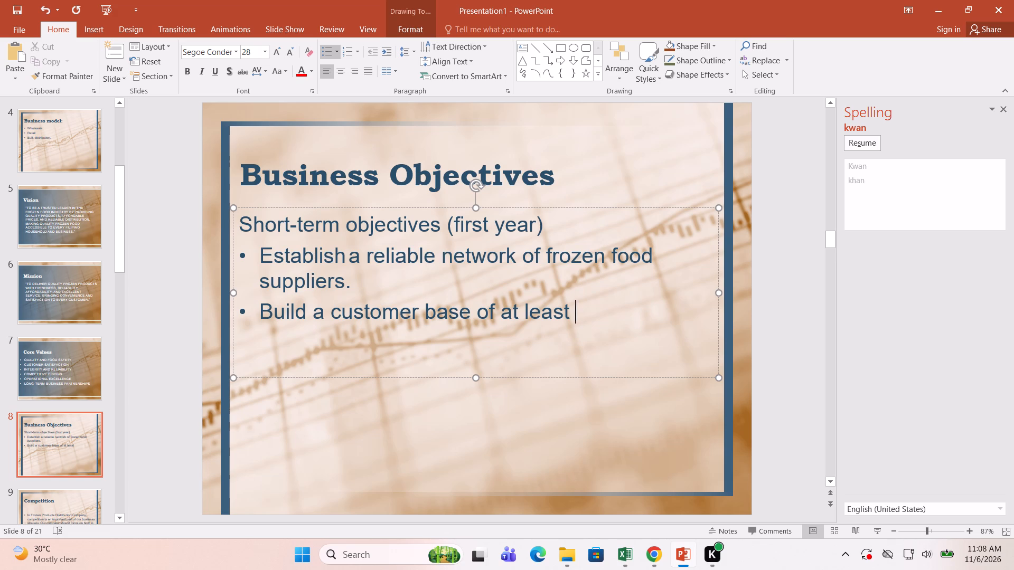
key(shift+parenleft)
key(space)
text(no. of regular a)
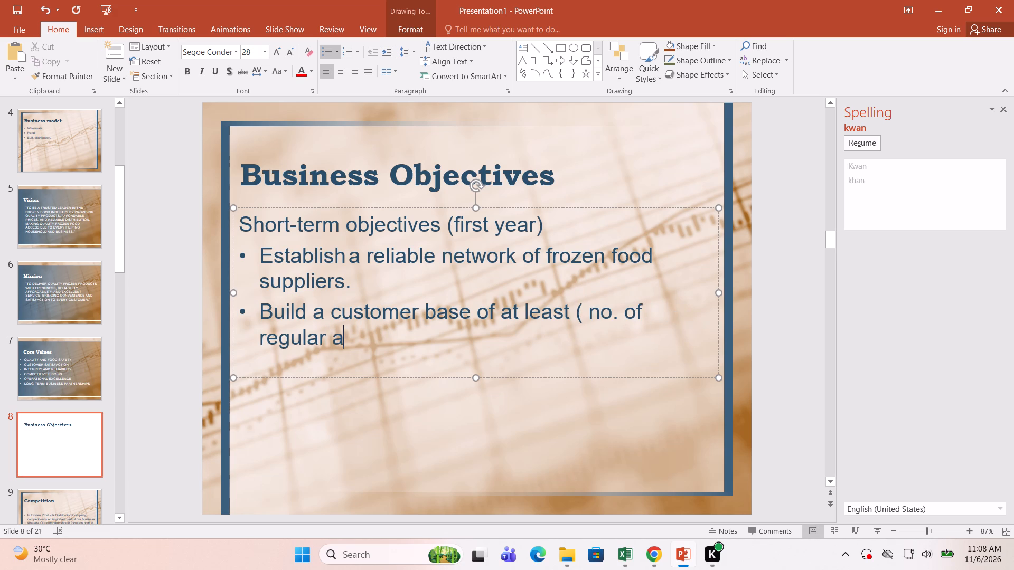
text(ccount)
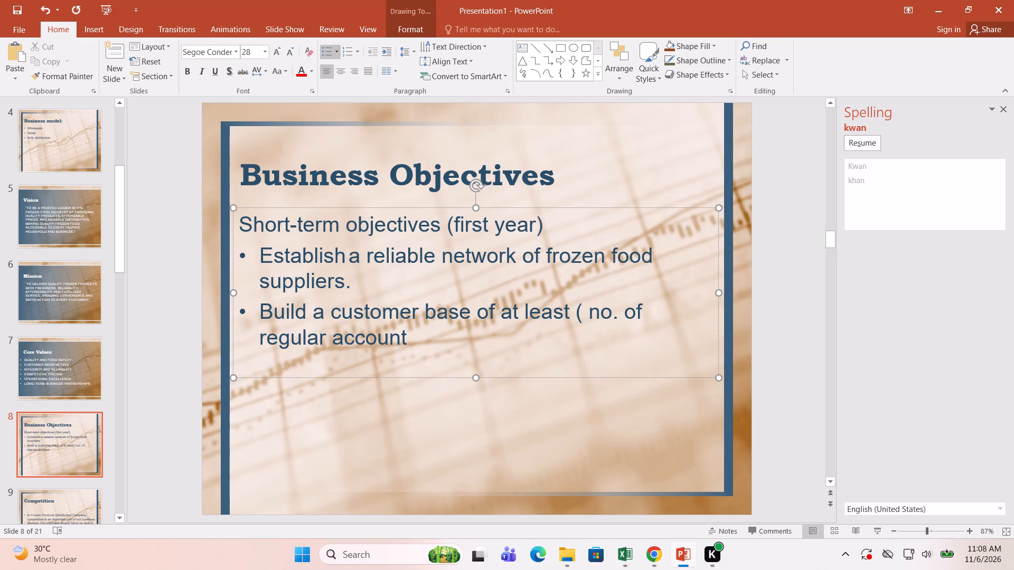
key(s)
key(space)
text())
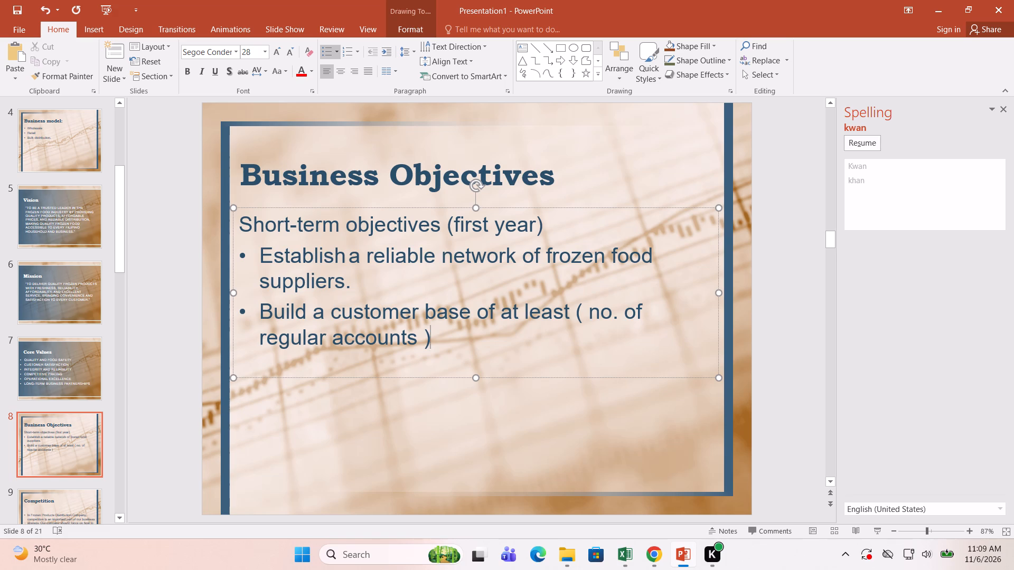
Extend the objectives text box on the Business Objectives slide downward to make room for more bullets.
key(Return)
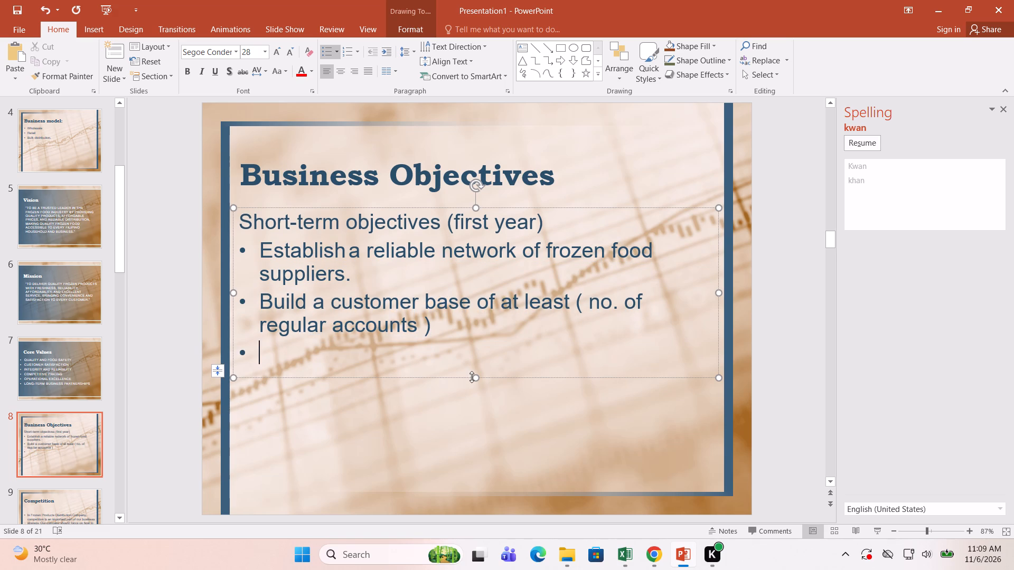
drag(475, 381, 473, 406)
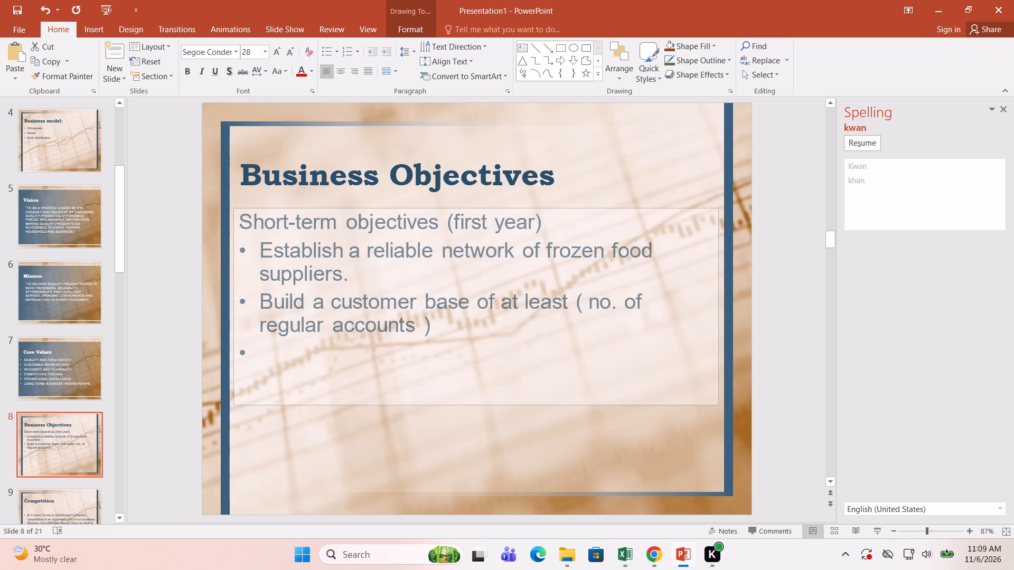
drag(473, 406, 473, 447)
Remove the empty bullet under the customer base objective and end that objective with a period.
click(320, 367)
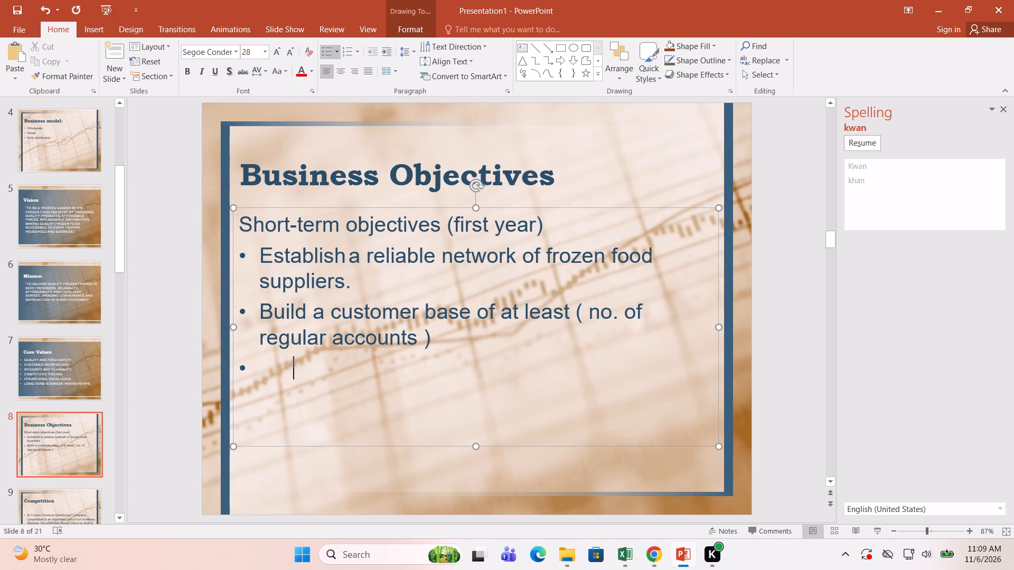
key(BackSpace)
key(BackSpace)
key(BackSpace)
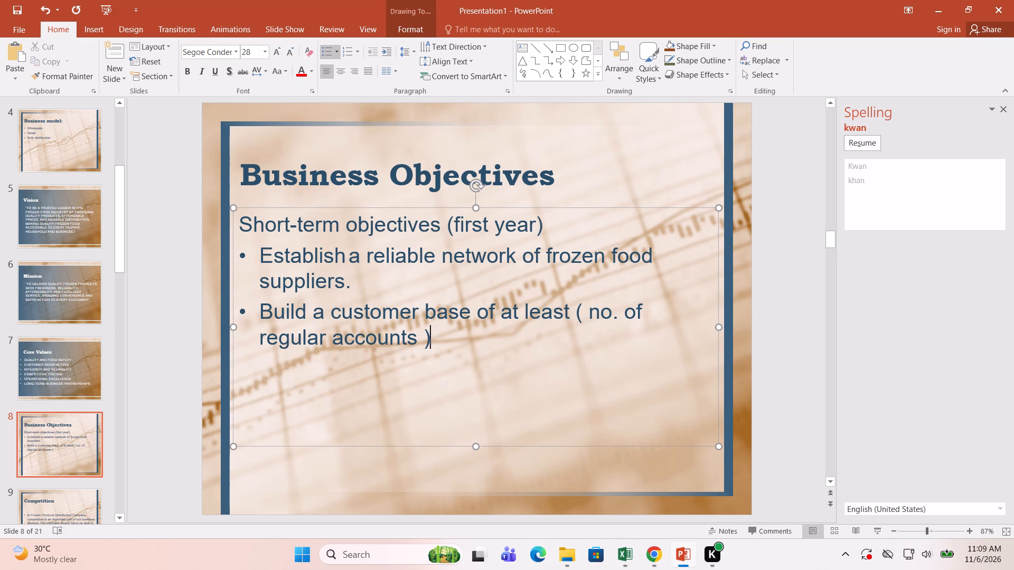
key(period)
Add a third bullet to the Business Objectives slide reading "Develop wholesale and retail distribution channels.".
key(Return)
text(develop)
key(space)
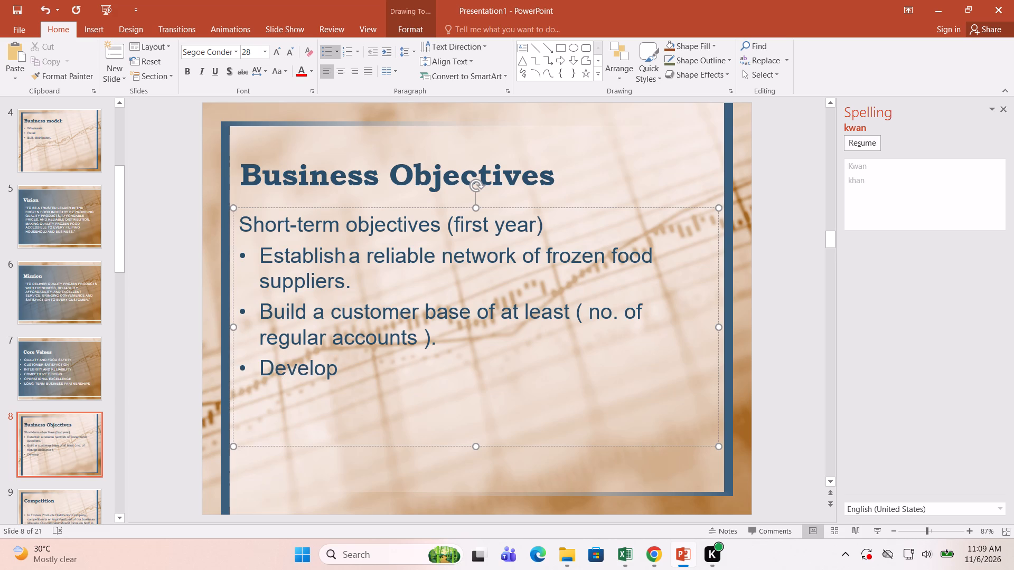
text(whol)
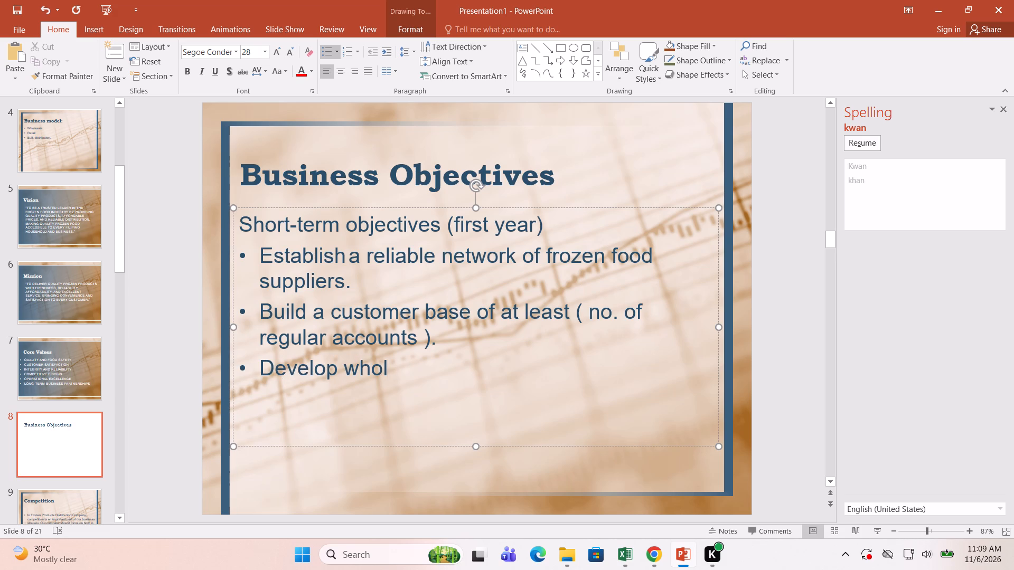
text(esale)
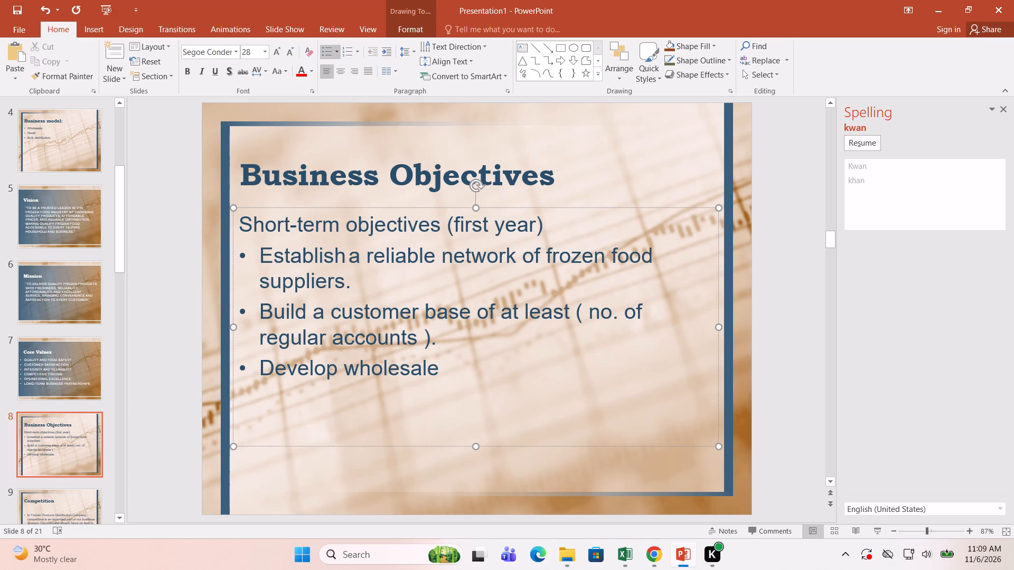
key(space)
text(and retail)
key(space)
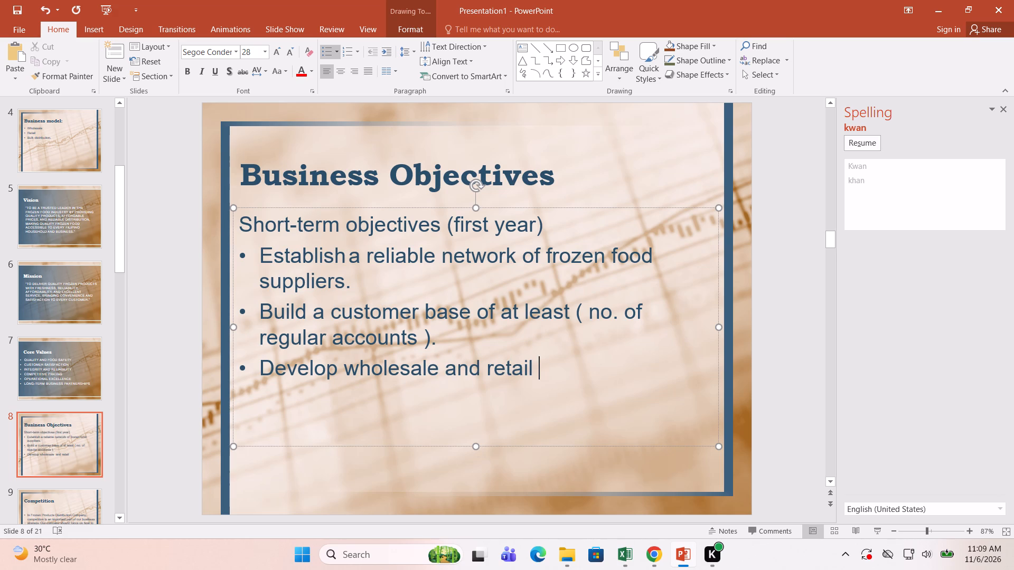
text(distribution)
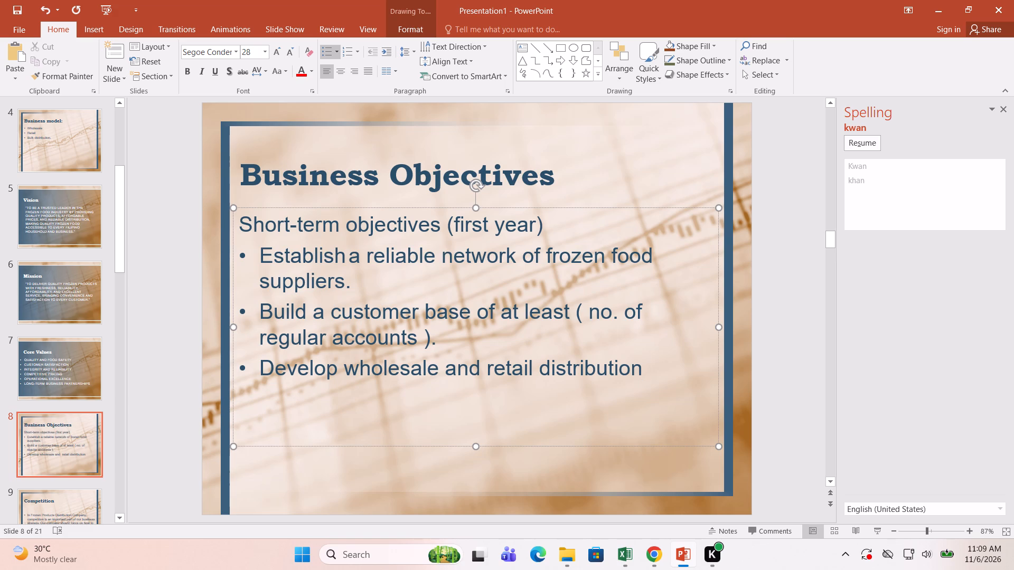
key(space)
text(channels)
key(period)
Start a fourth bullet on the Business Objectives slide with the word "Maintain".
key(Return)
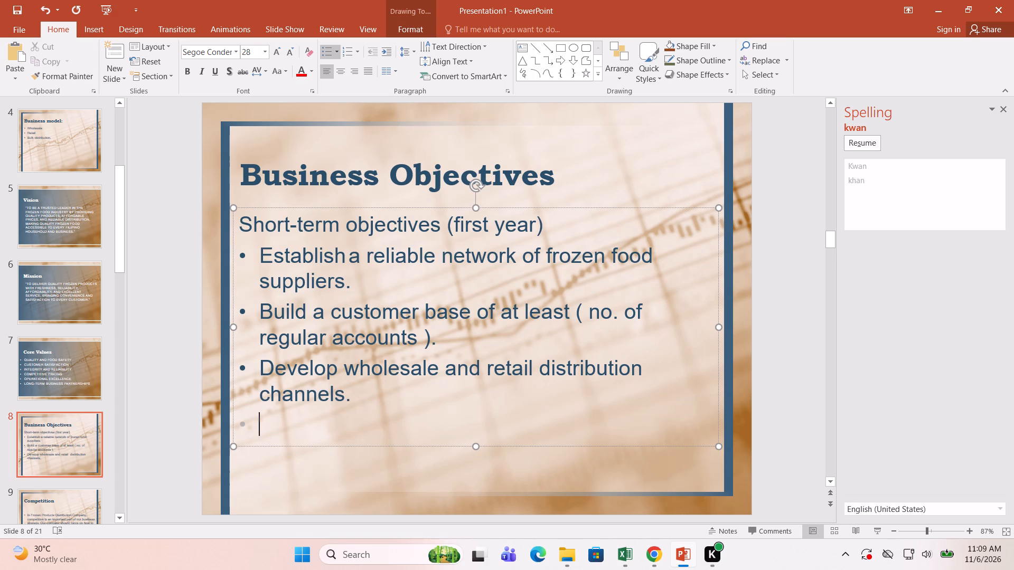
text(maintain)
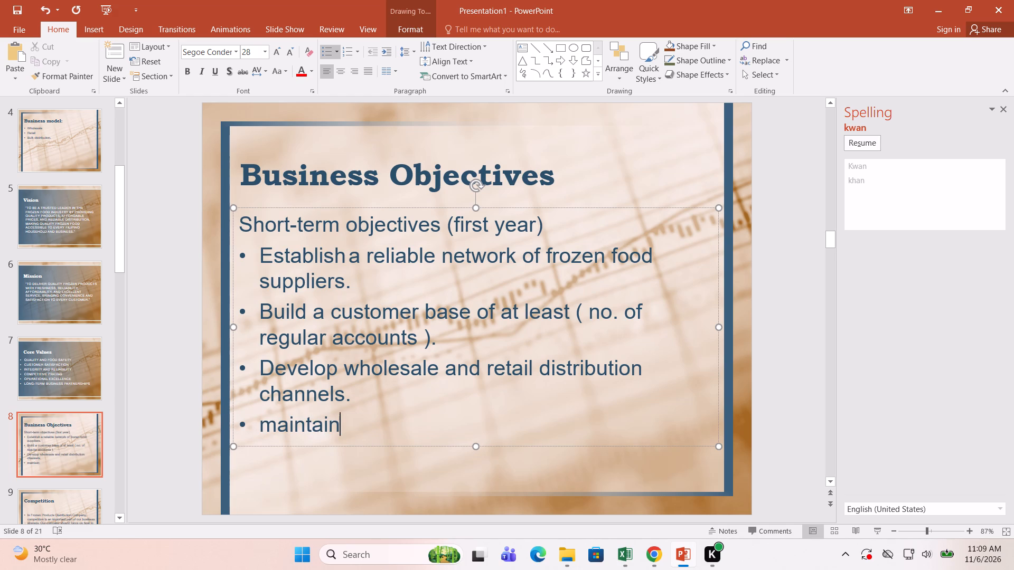
key(space)
Enlarge the objectives text box downward, move it up closer to the slide title, and widen it to the frame's inner edge.
drag(476, 446, 481, 483)
click(428, 174)
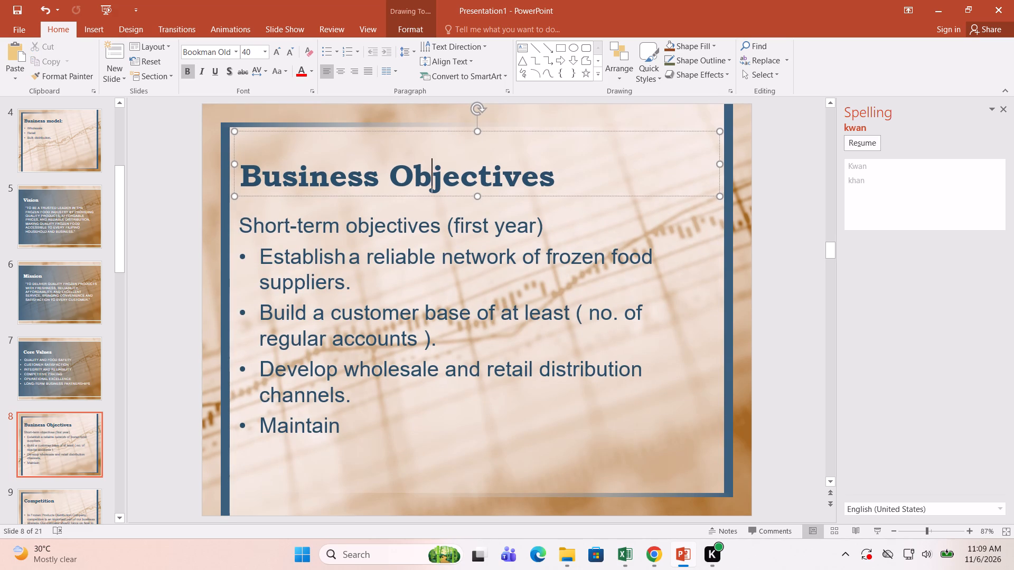
click(514, 224)
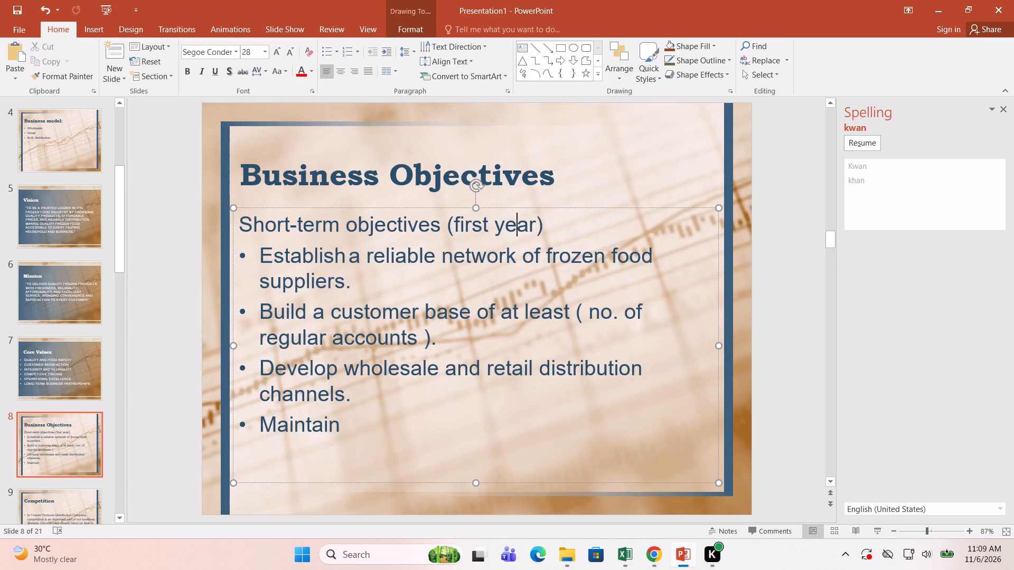
click(530, 187)
click(532, 215)
drag(528, 206, 524, 192)
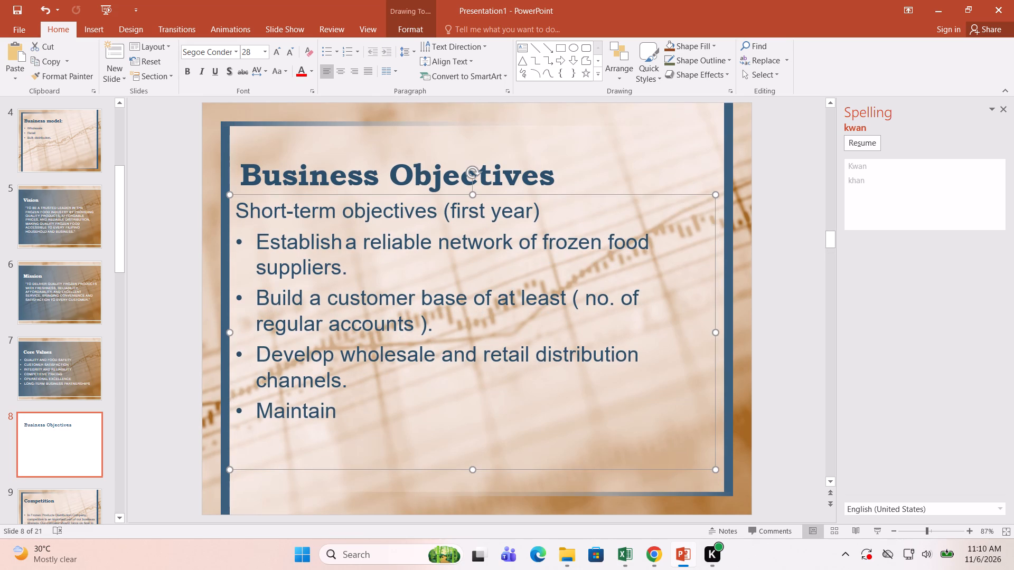
drag(716, 332, 718, 332)
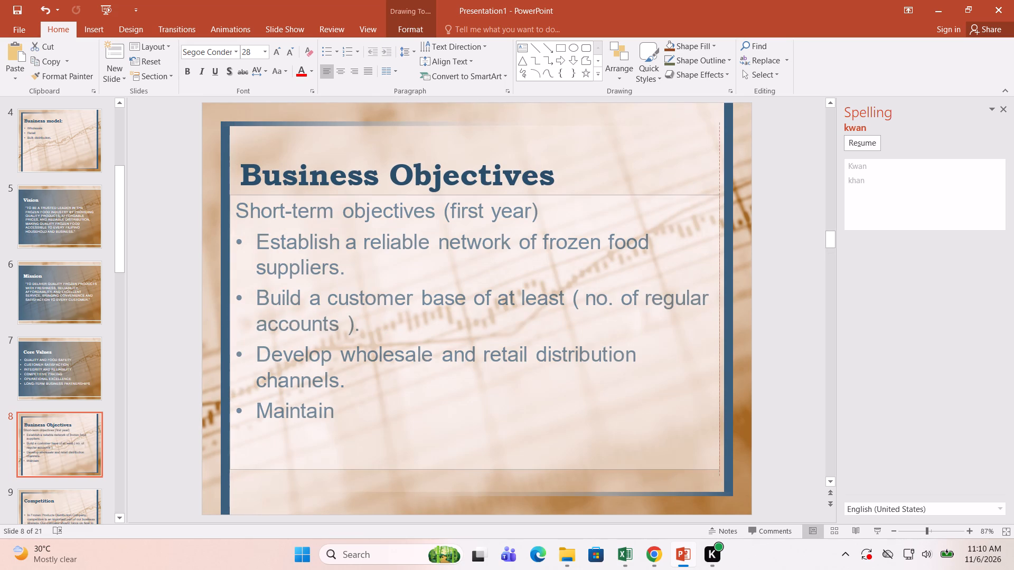
drag(718, 332, 724, 332)
click(630, 389)
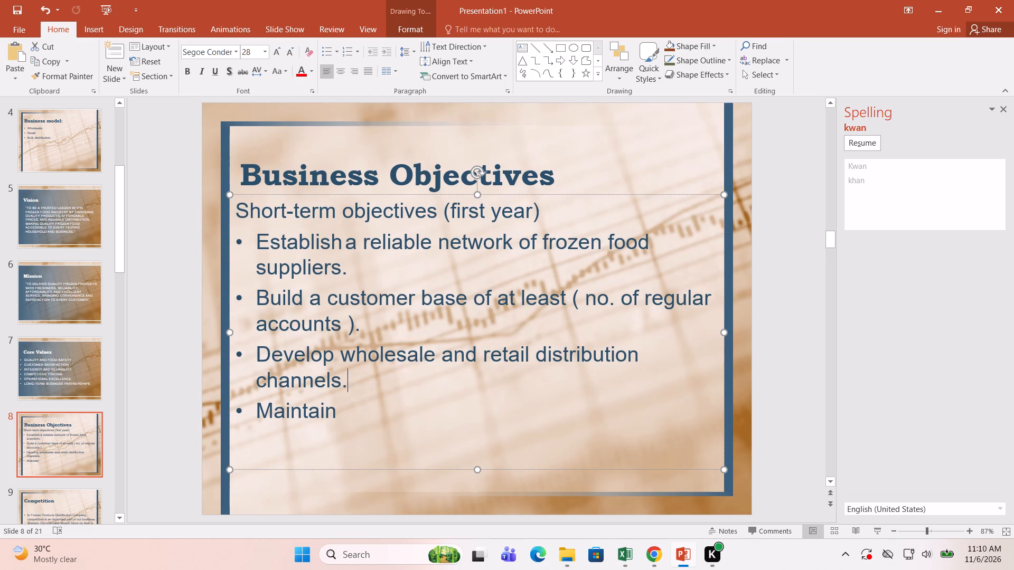
Complete the "Maintain" bullet to read "Maintain consistent product quality and inventory.".
click(353, 419)
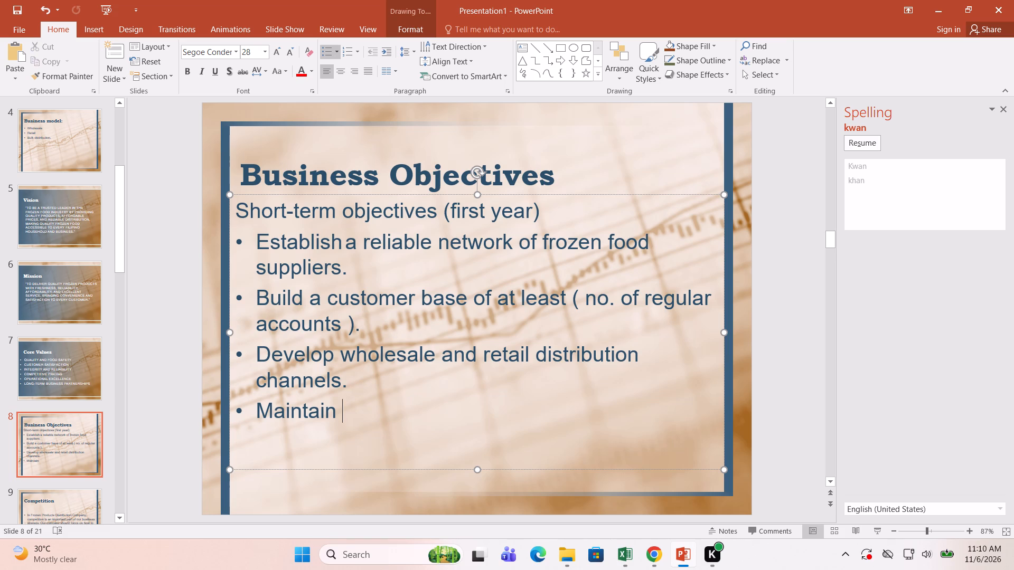
text(con)
text(sistent)
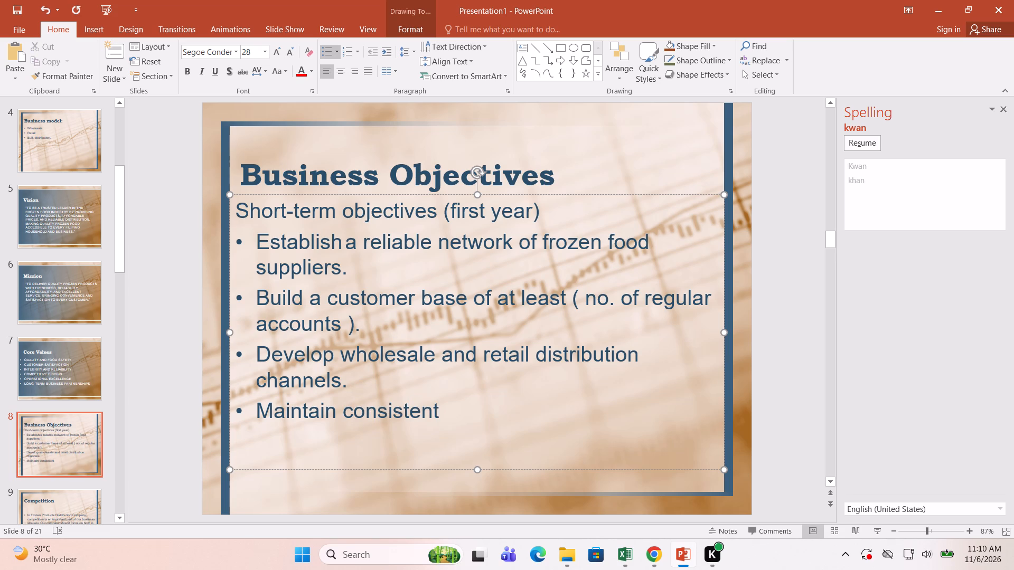
key(space)
text(product)
key(space)
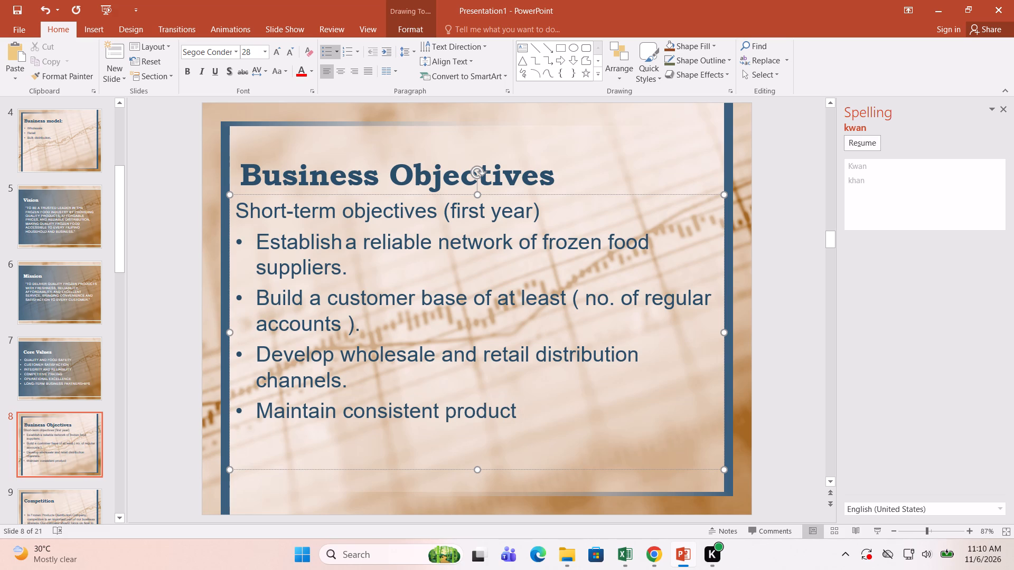
text(quality)
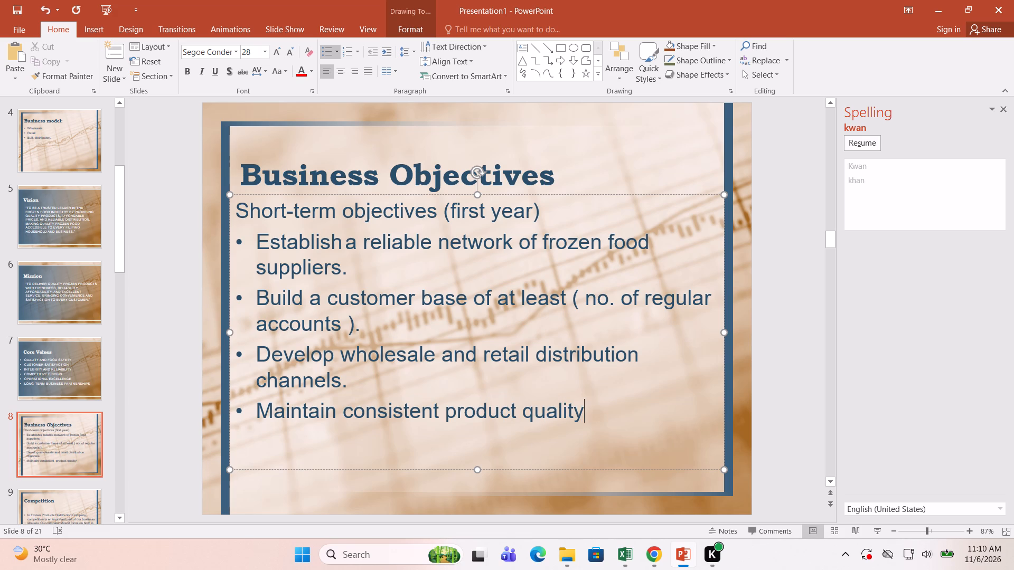
key(space)
text(and inventory)
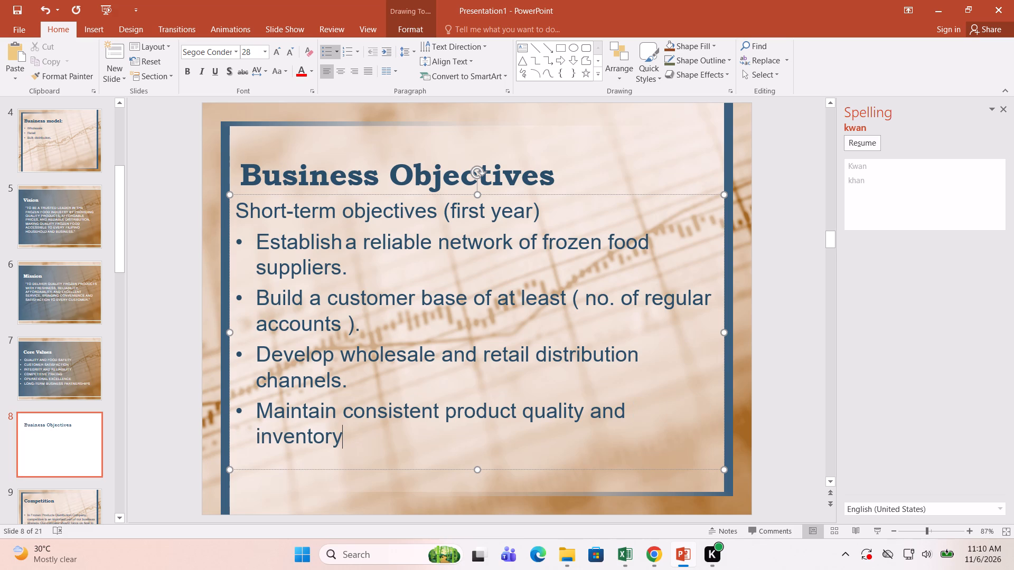
key(period)
Add an empty fifth bullet and extend the objectives text box down to the bottom edge of the slide's frame.
key(Return)
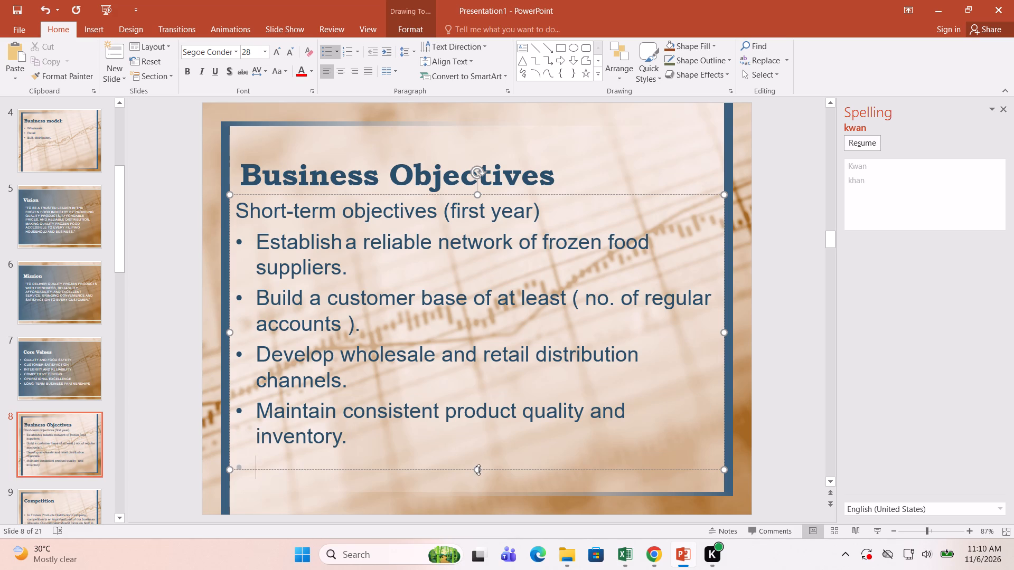
drag(478, 470, 474, 487)
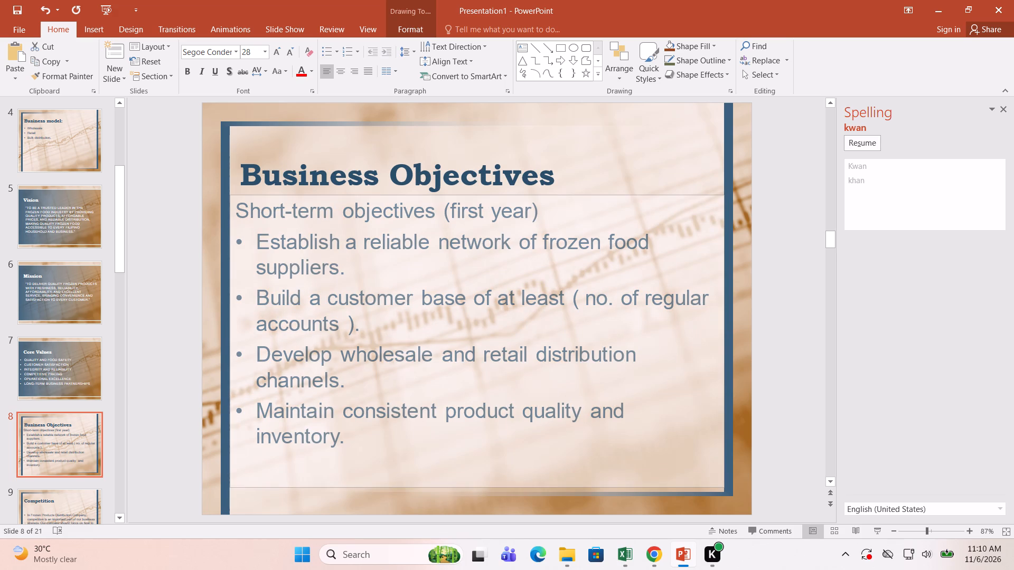
drag(474, 487, 473, 490)
Write the fifth bullet on the Business Objectives slide as "Achieve positive monthly operating cash flow.".
click(359, 439)
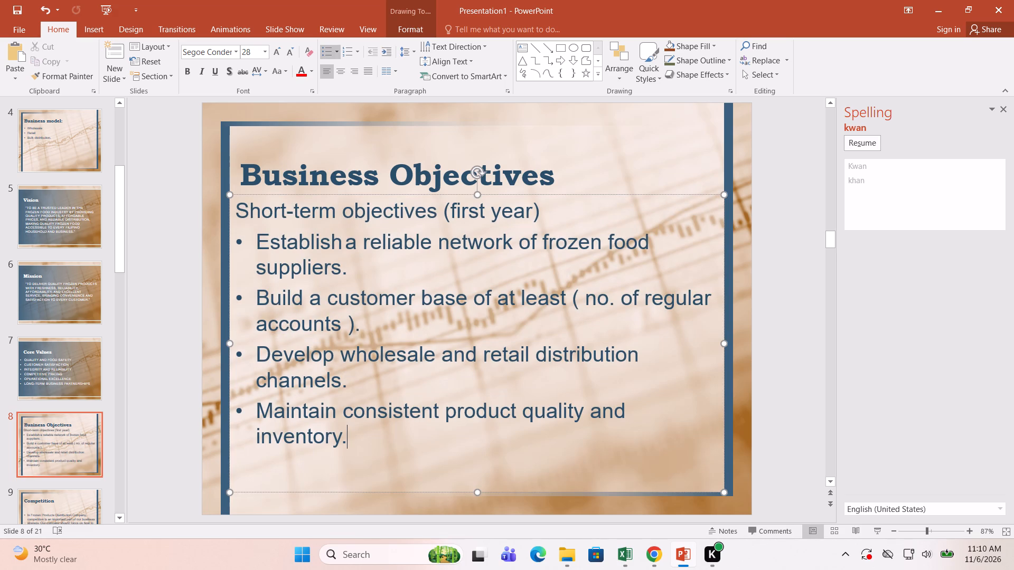
key(Down)
text(ac)
text(hieve)
key(space)
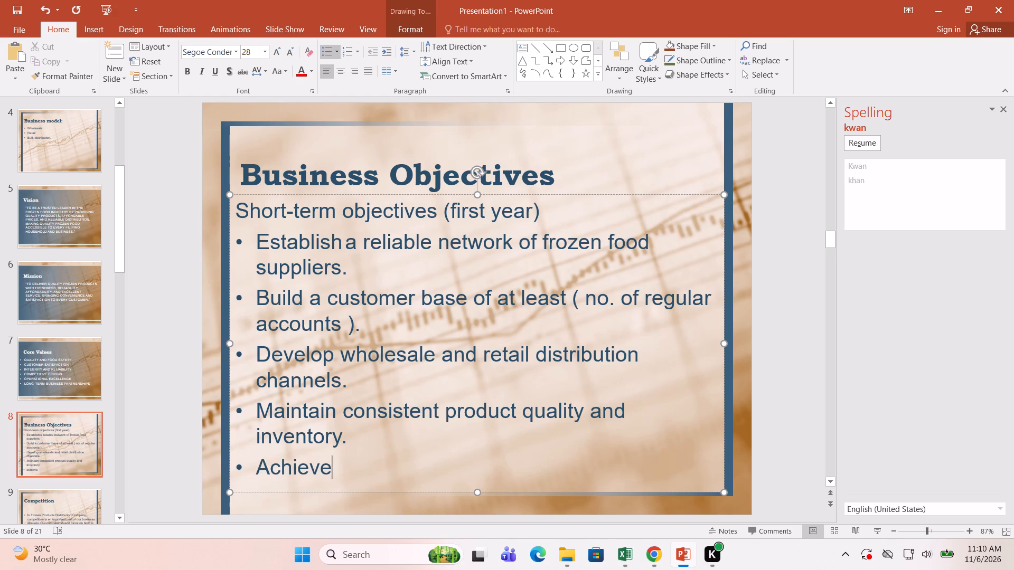
text(posit)
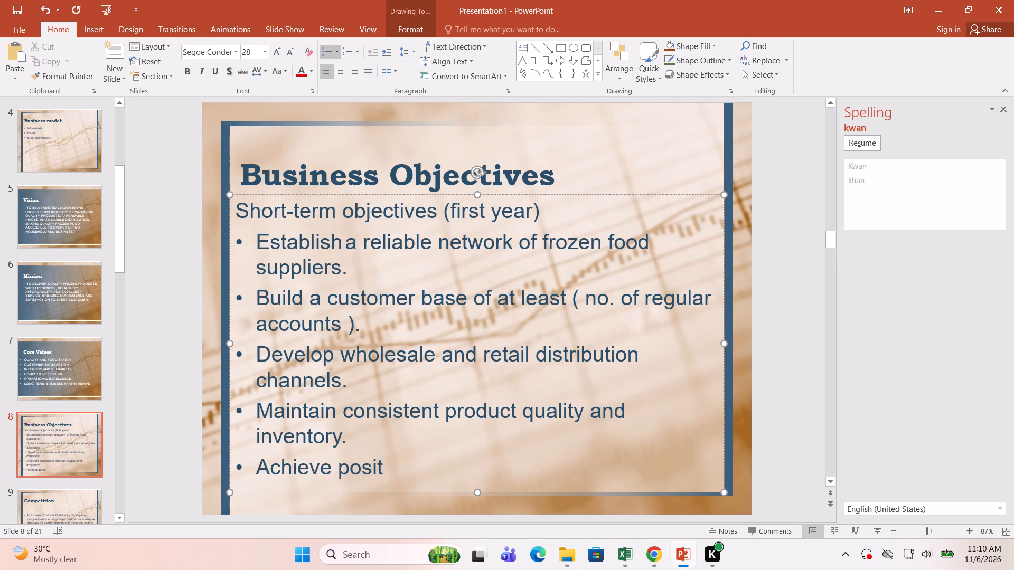
key(i)
text(ve)
key(space)
text(monthly)
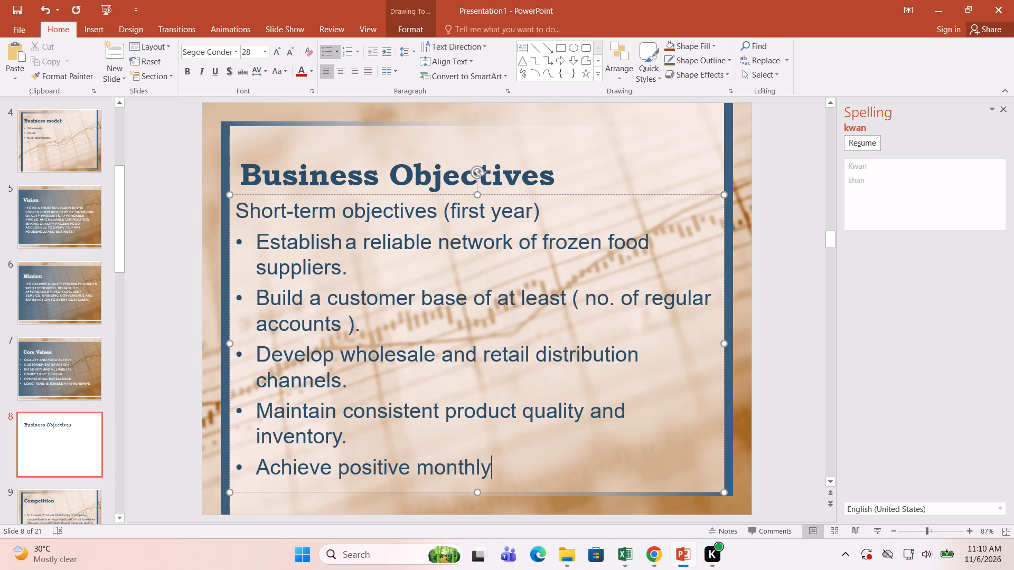
key(space)
text(operating)
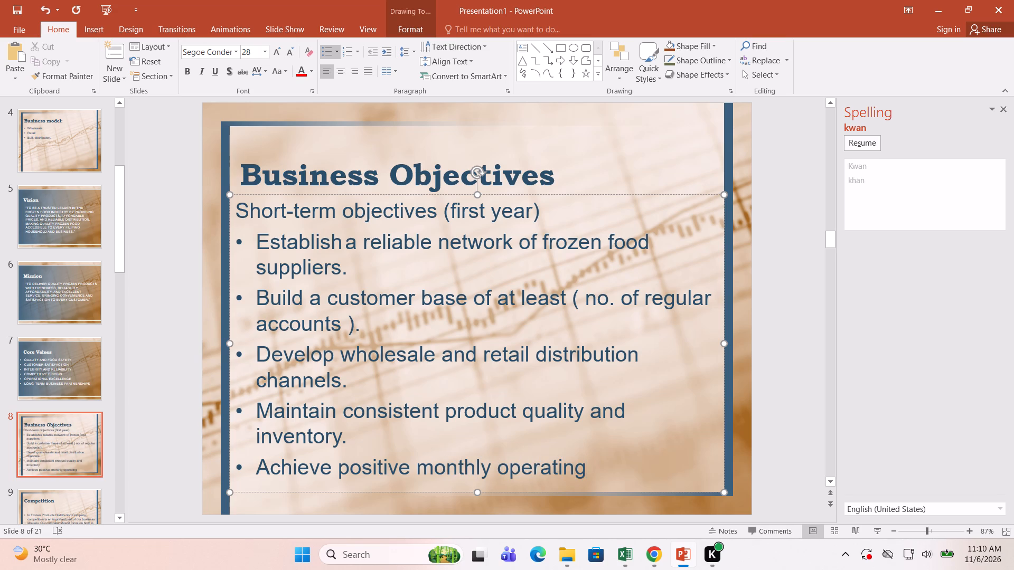
key(space)
text(cash)
key(space)
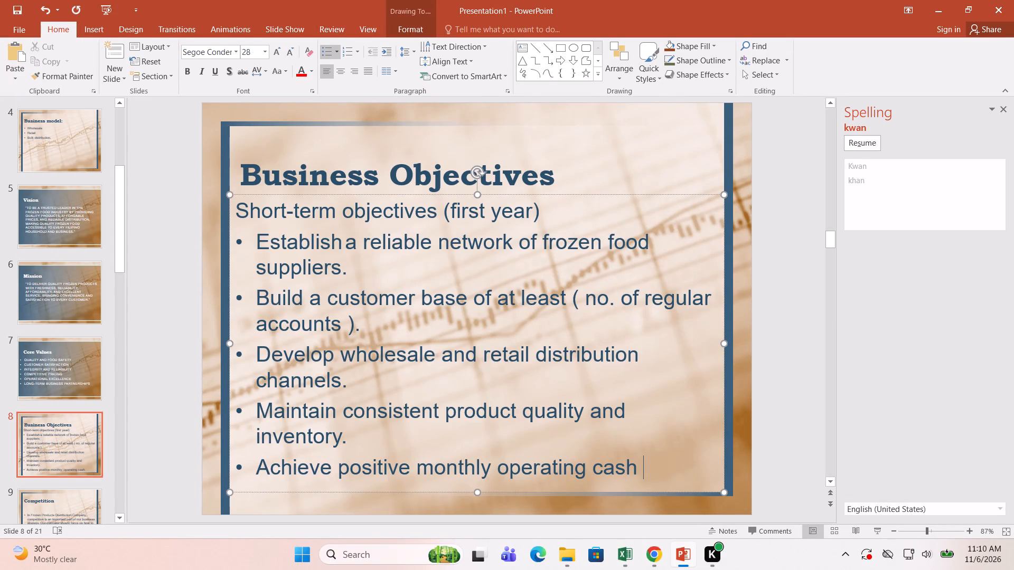
text(flow)
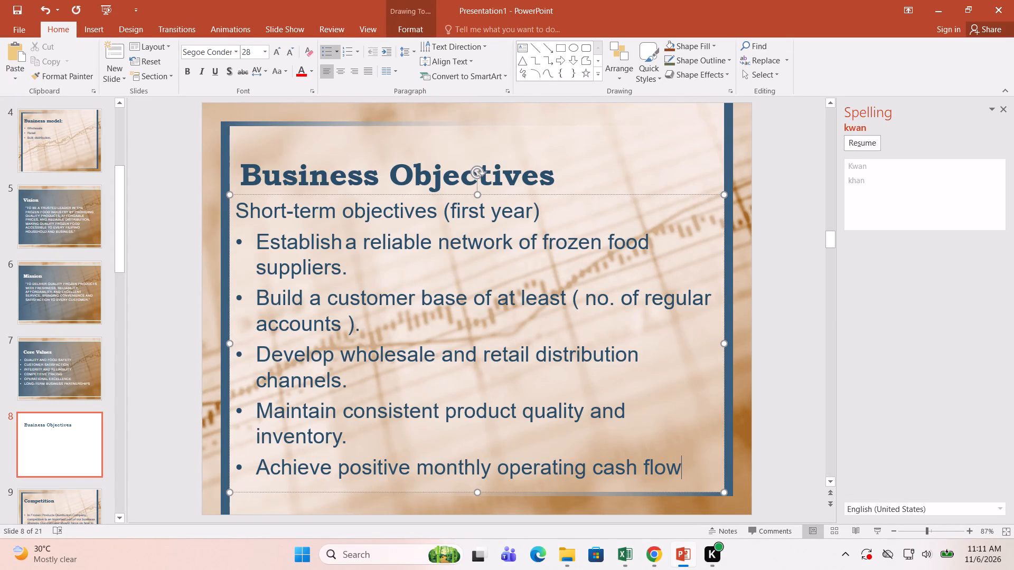
key(period)
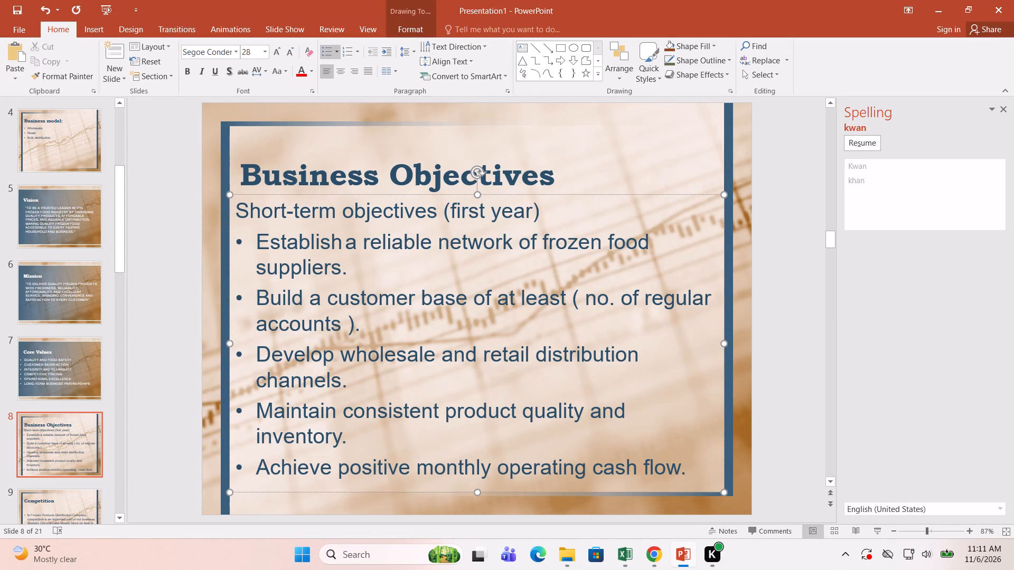
click(656, 120)
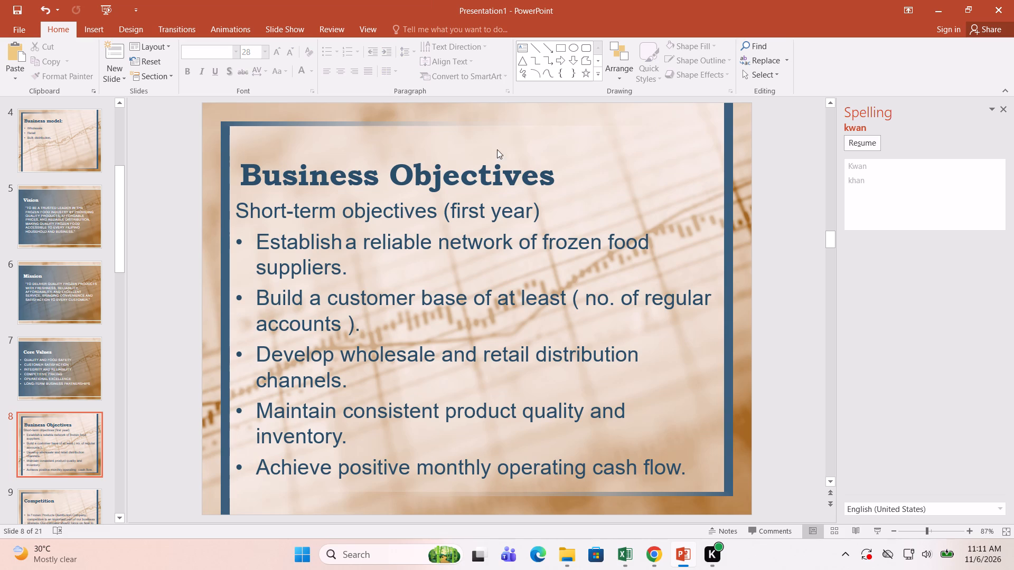
Make the "Short-term objectives (first year)" line bold and remove the blank line beneath it.
drag(551, 210, 225, 221)
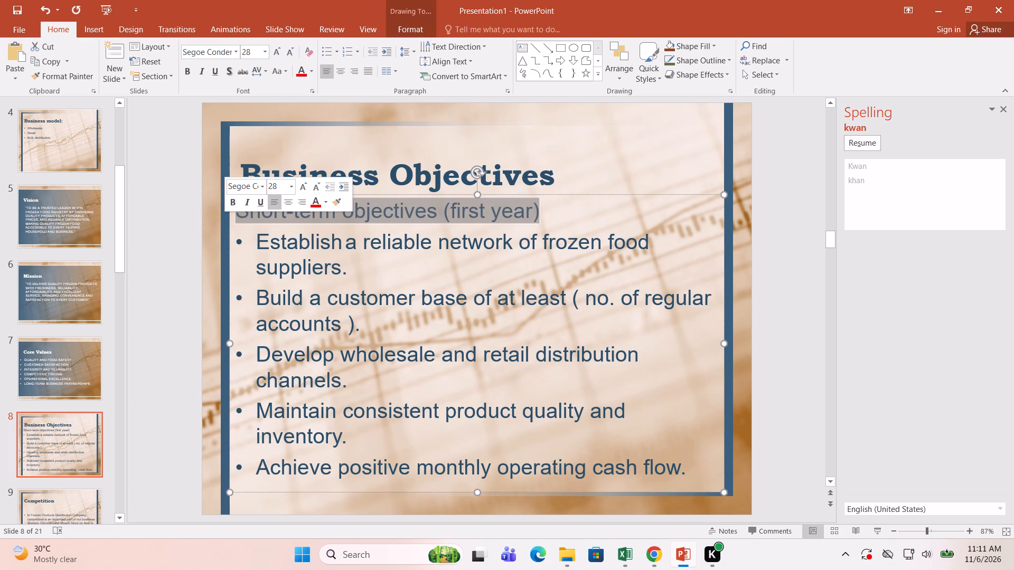
key(ctrl+b)
click(427, 234)
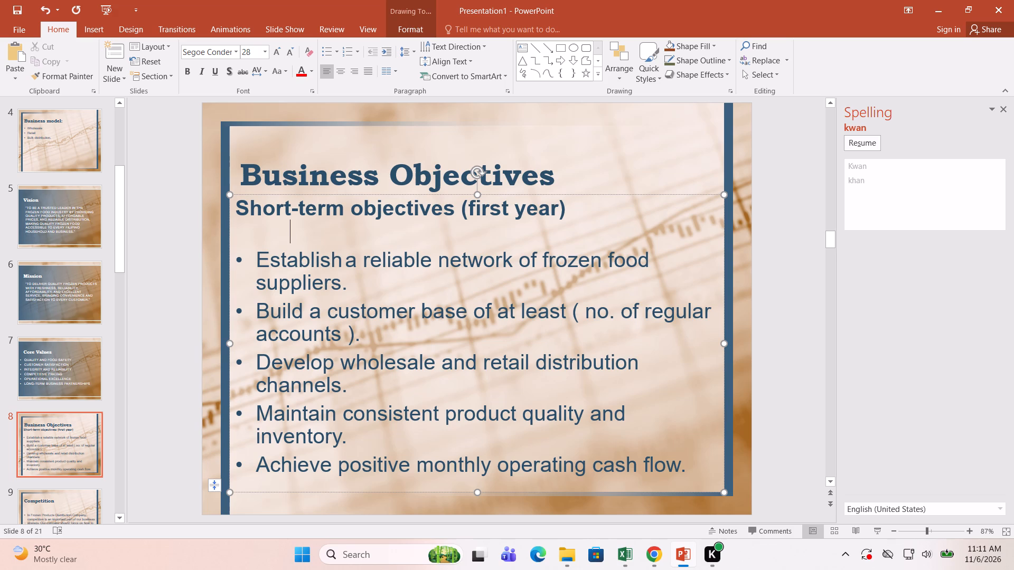
click(506, 212)
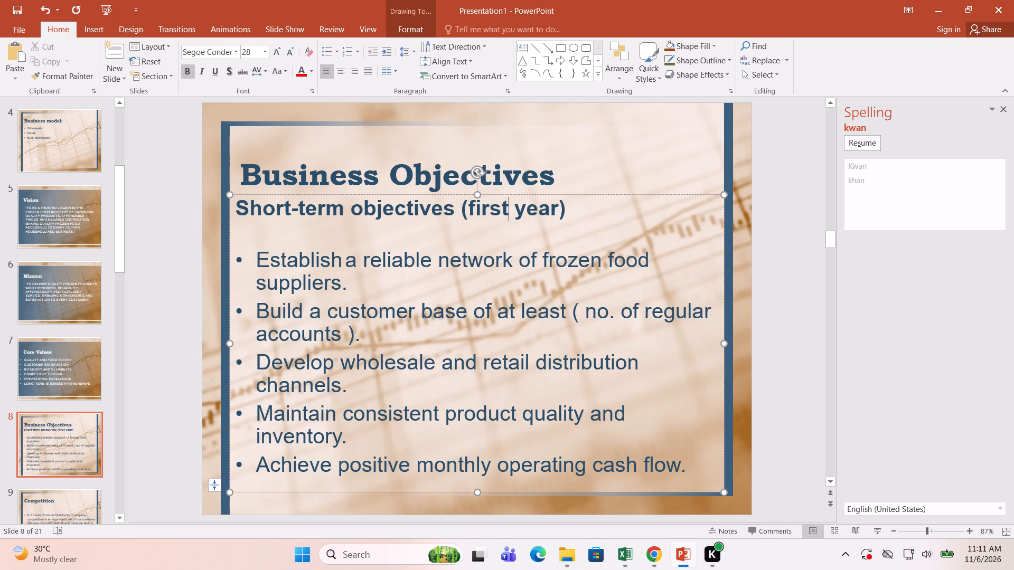
click(233, 205)
click(285, 230)
key(BackSpace)
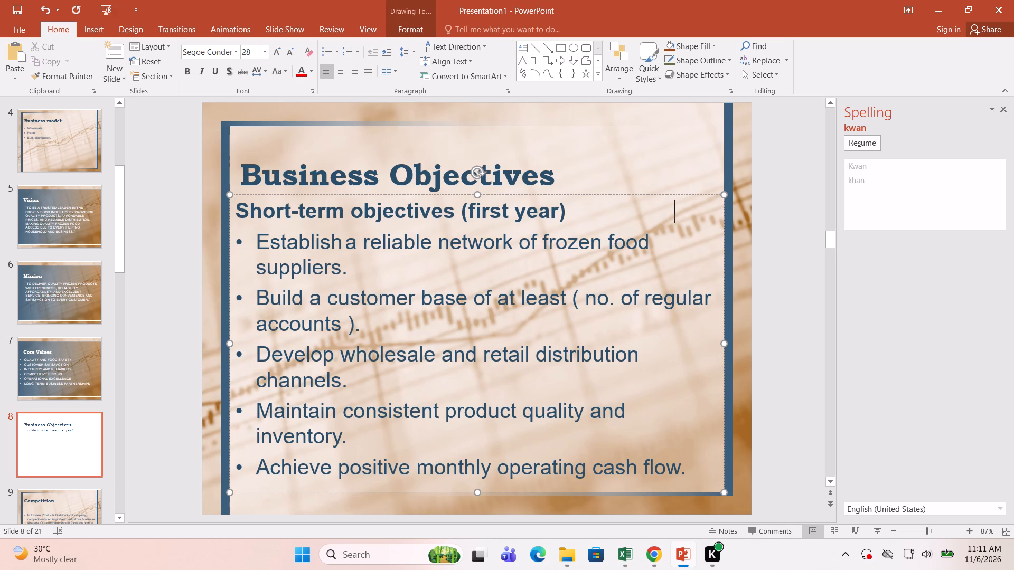
Move the Business Objectives title slightly up and align its left edge with the objectives text.
click(608, 143)
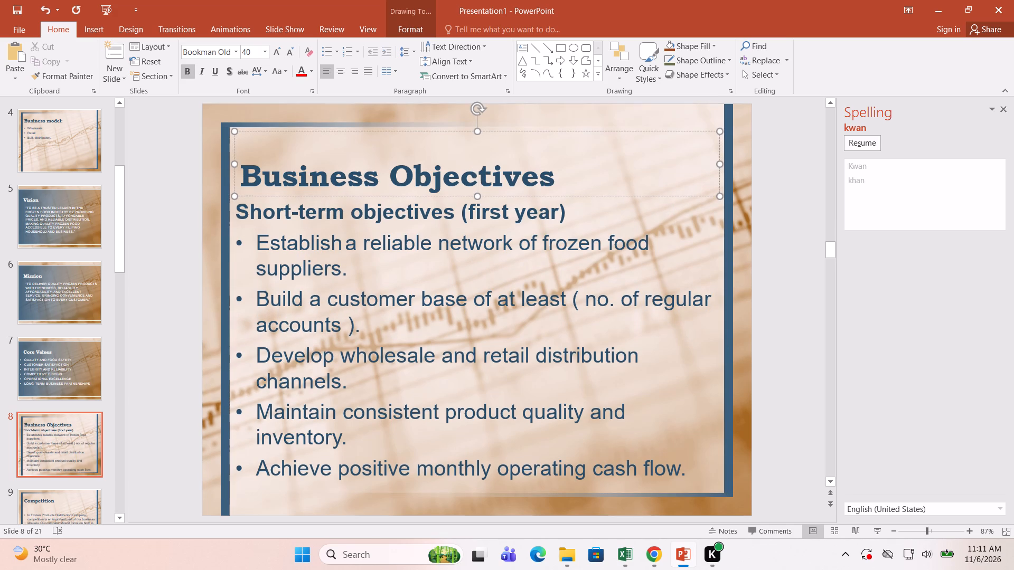
click(503, 146)
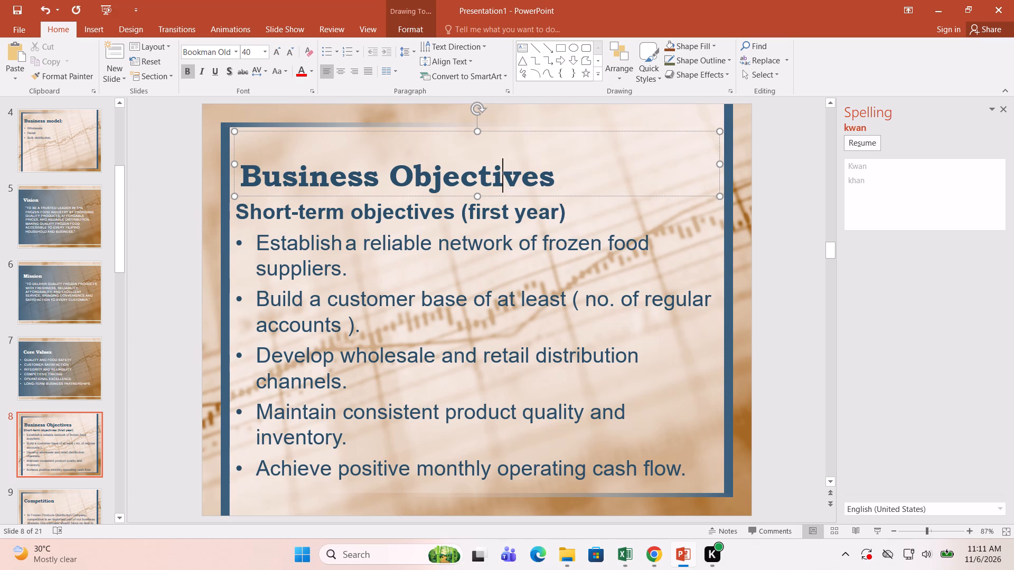
drag(584, 196, 581, 182)
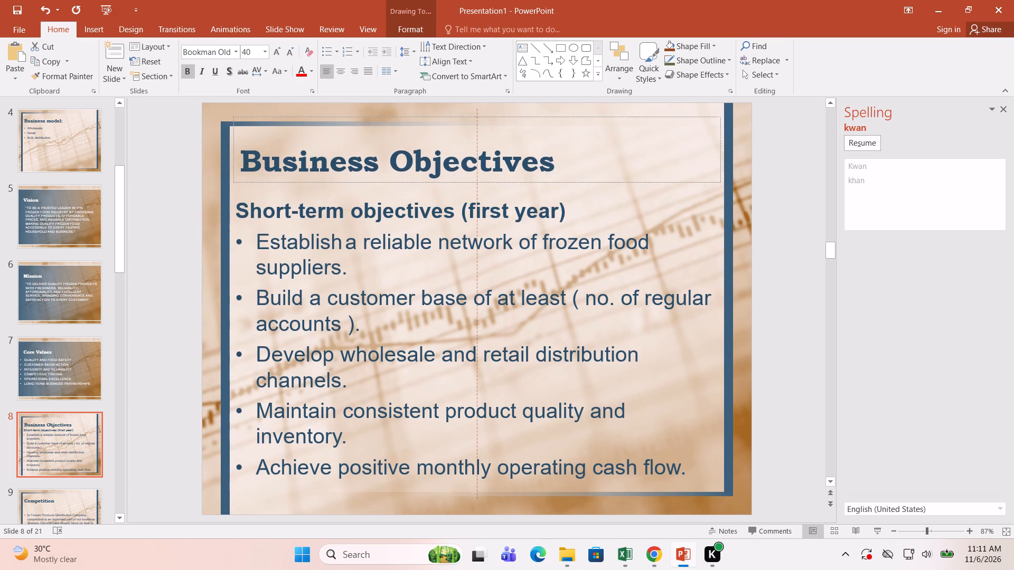
drag(581, 182, 579, 189)
Move the objectives text box down from the title, narrow it slightly, and shorten it to fit inside the slide's frame.
click(615, 237)
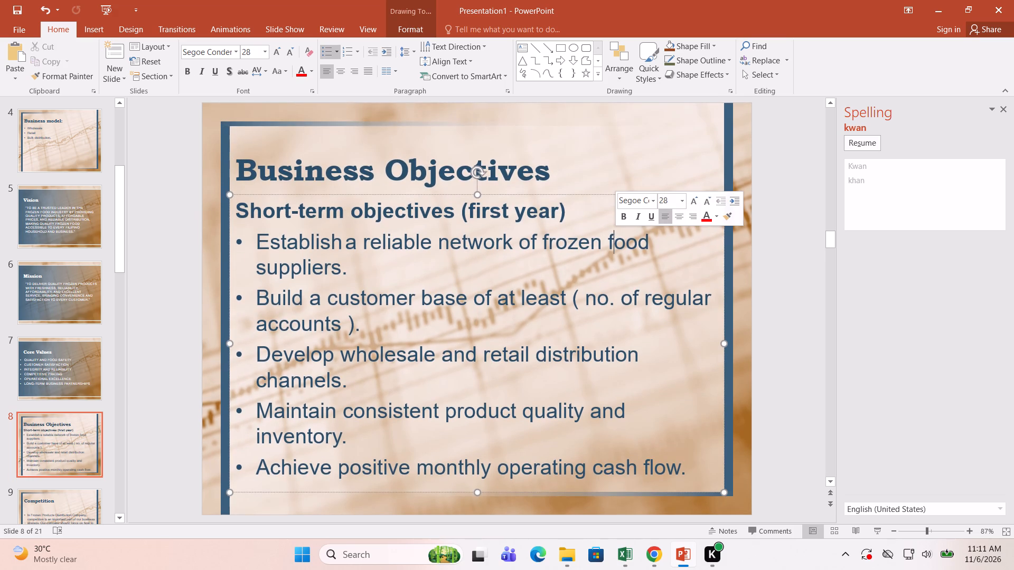
drag(605, 195, 605, 211)
drag(477, 511, 477, 510)
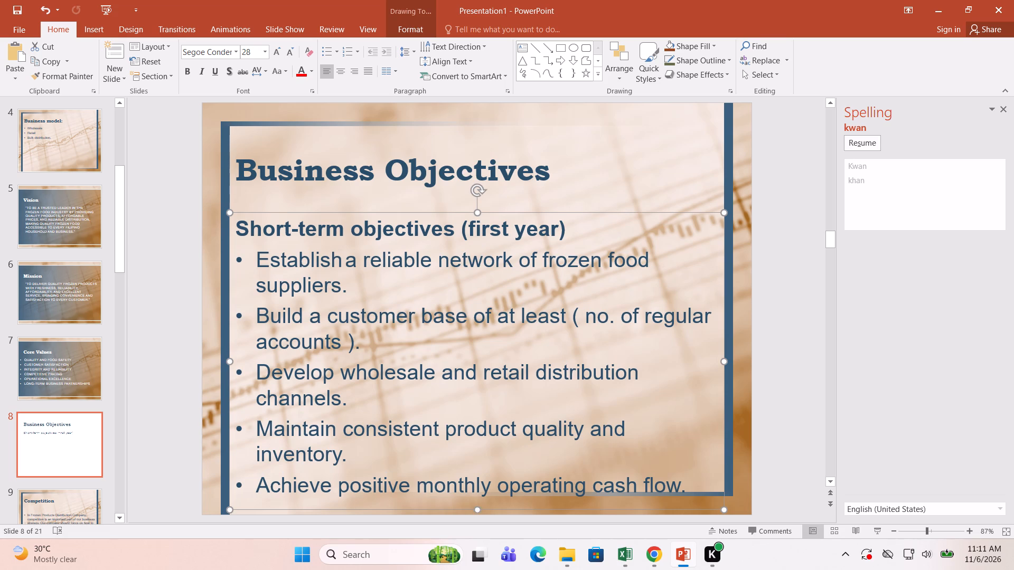
drag(477, 510, 481, 478)
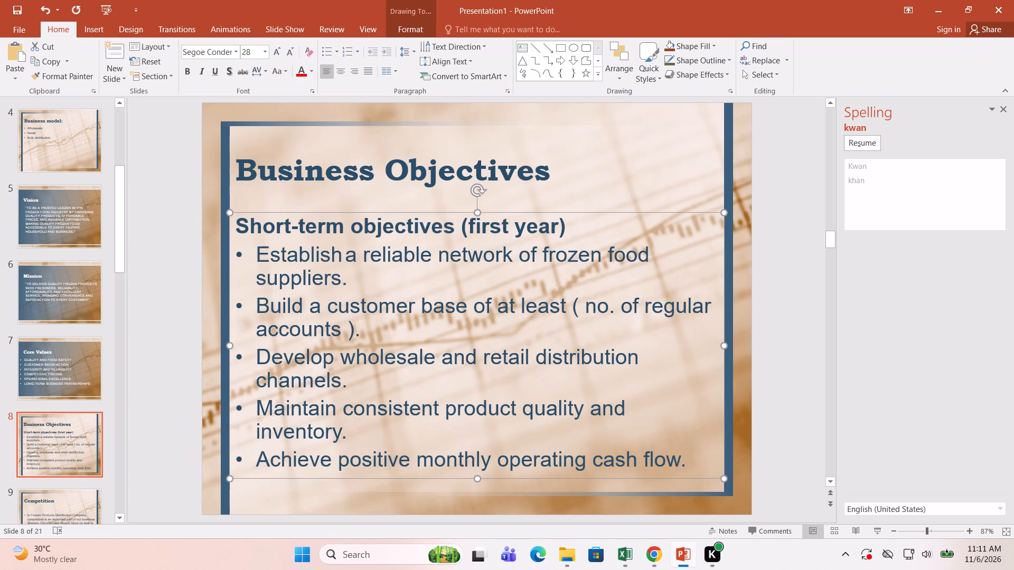
click(723, 344)
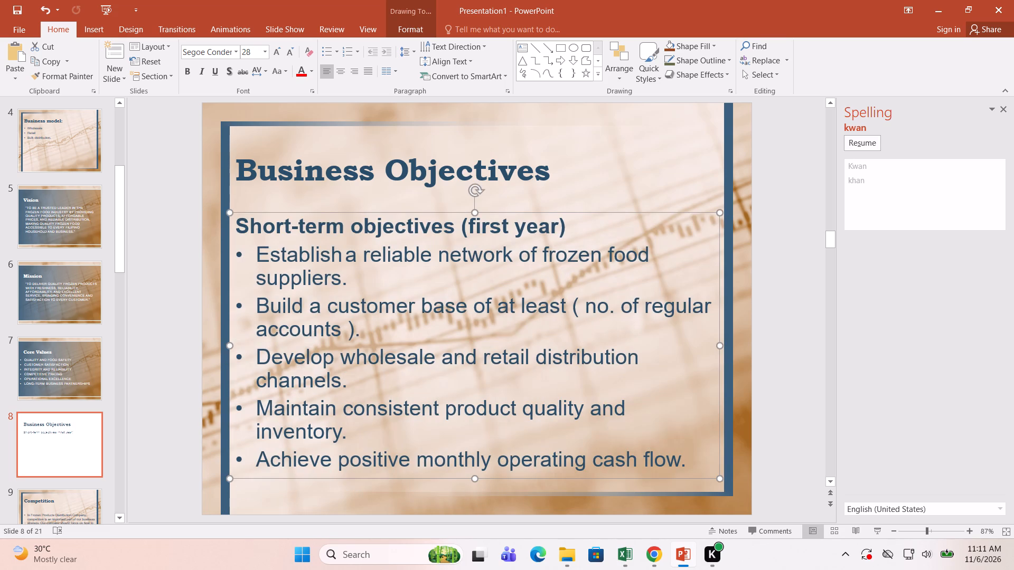
drag(474, 478, 474, 464)
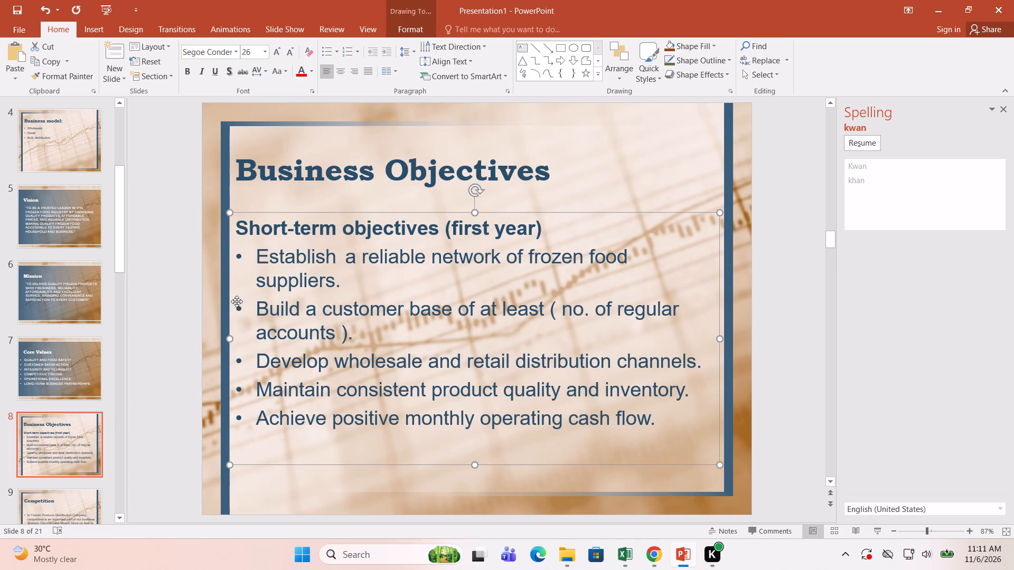
Copy the Business Objectives slide and paste the copy directly after it as slide 9.
right_click(67, 441)
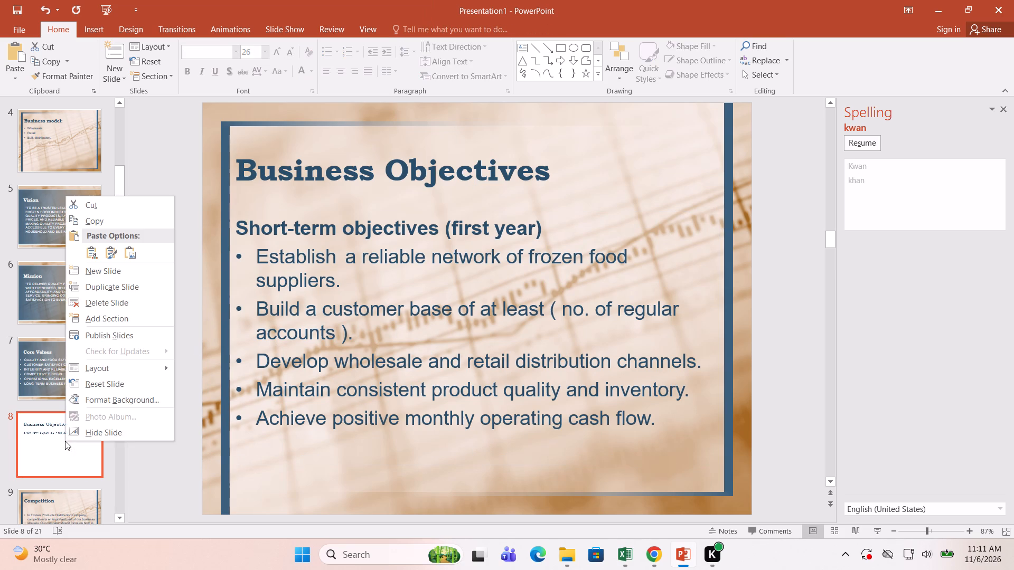
click(97, 221)
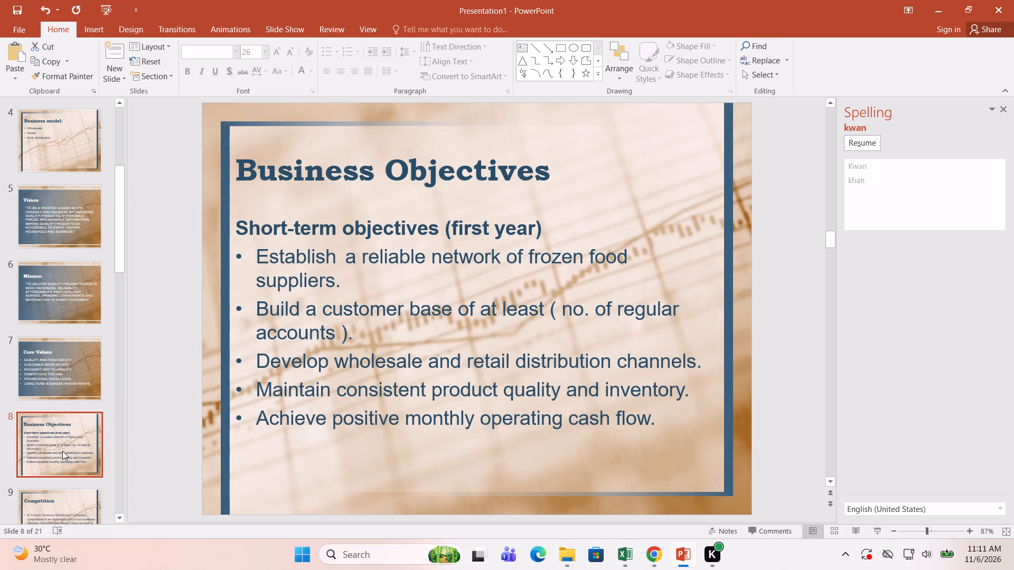
right_click(62, 451)
click(87, 270)
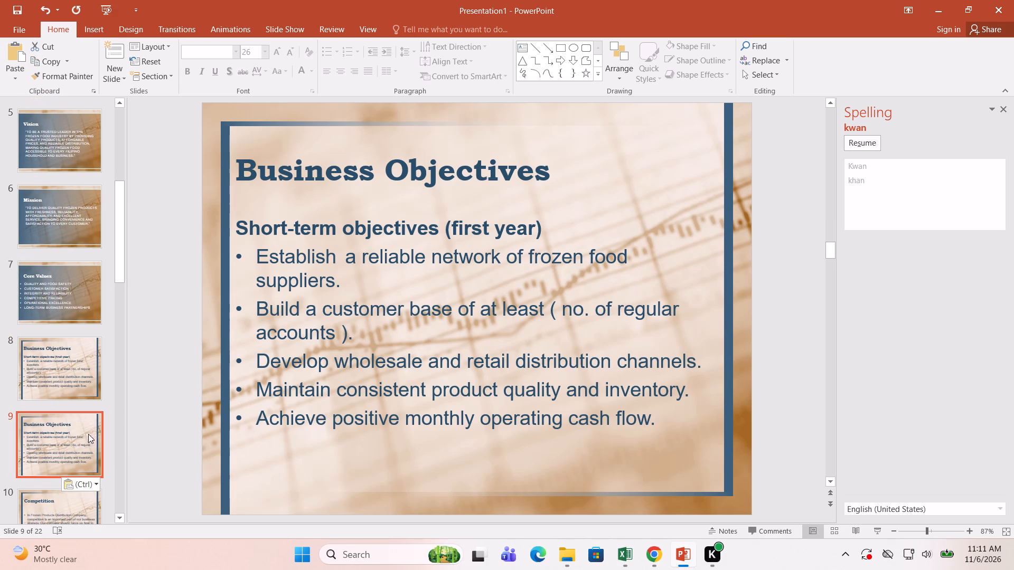
click(72, 429)
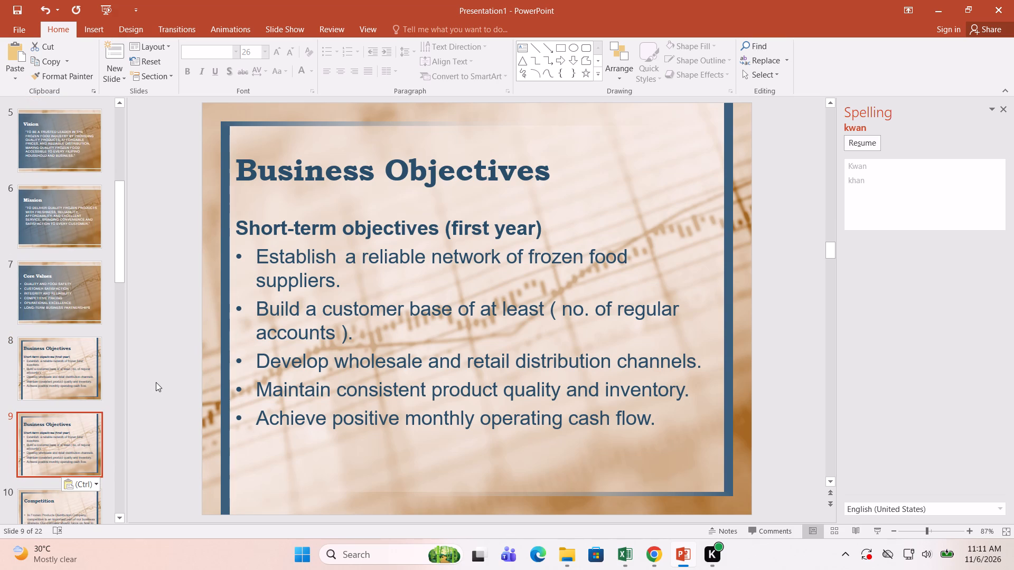
Delete the "Business Objectives" title text on the copied slide 9.
click(542, 169)
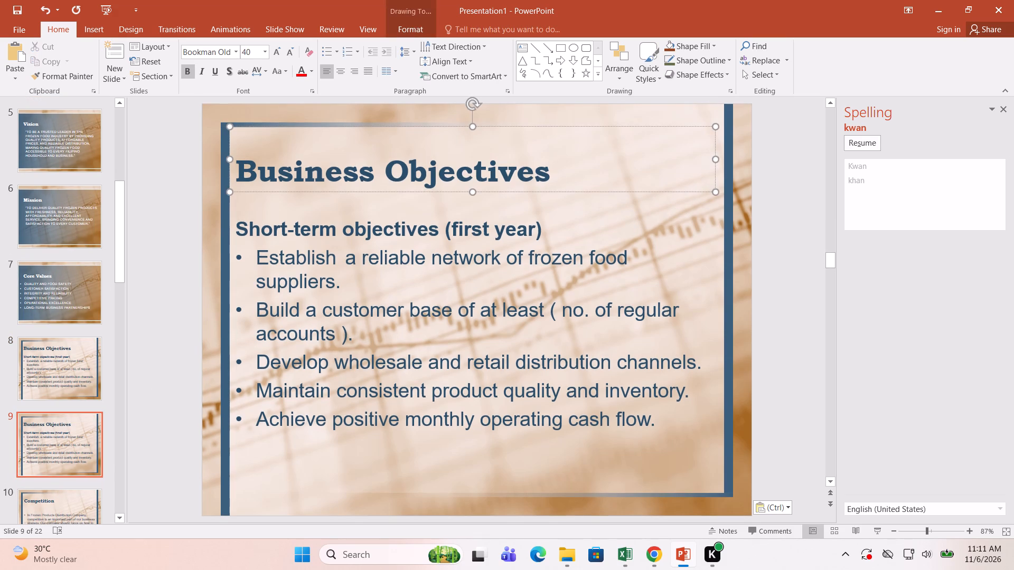
drag(560, 171, 326, 169)
key(BackSpace)
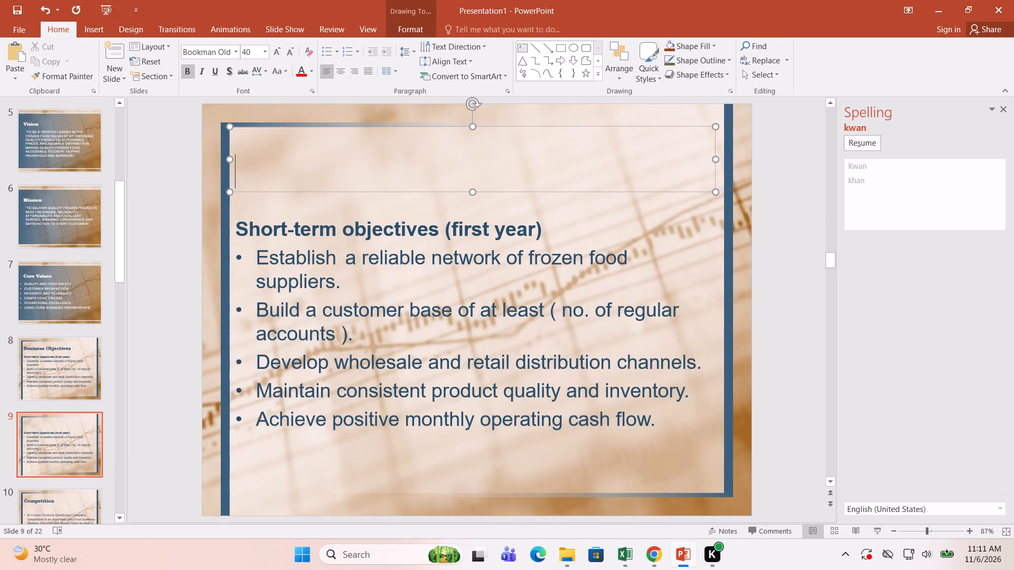
Change the period in slide 9's objectives heading to "(2-5 years)".
click(549, 219)
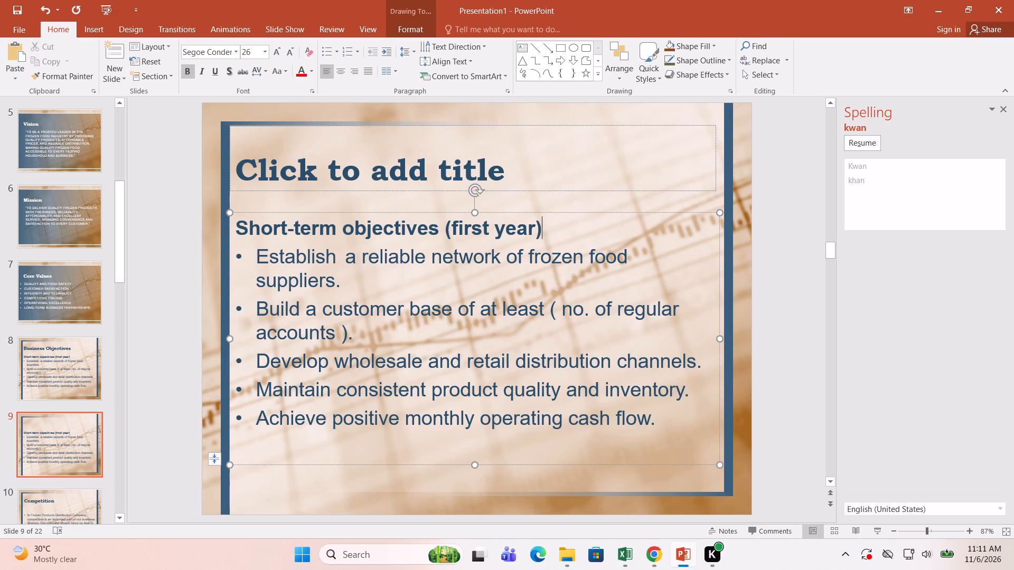
drag(489, 230, 446, 225)
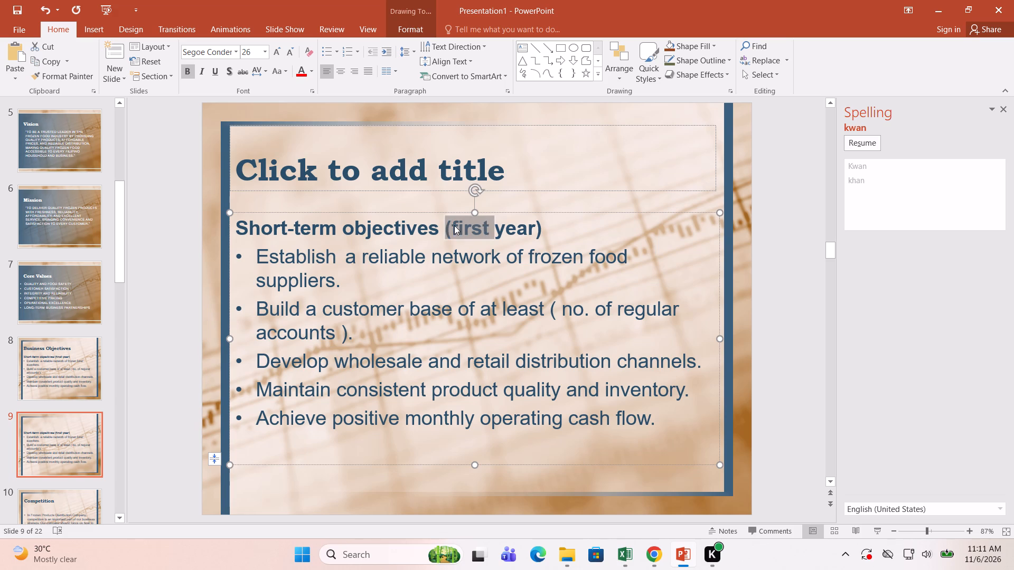
click(447, 223)
drag(491, 227, 455, 227)
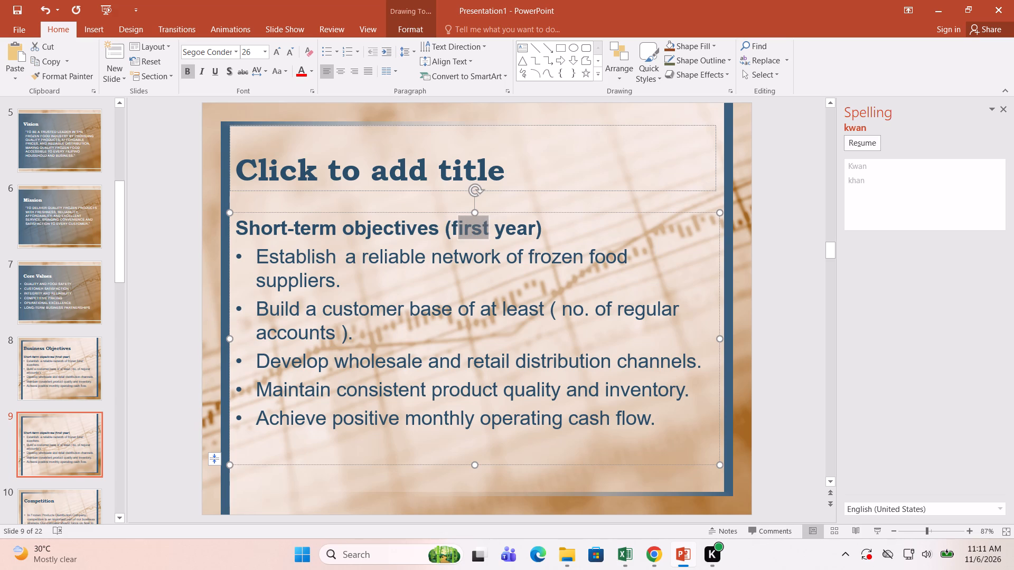
drag(455, 227, 453, 229)
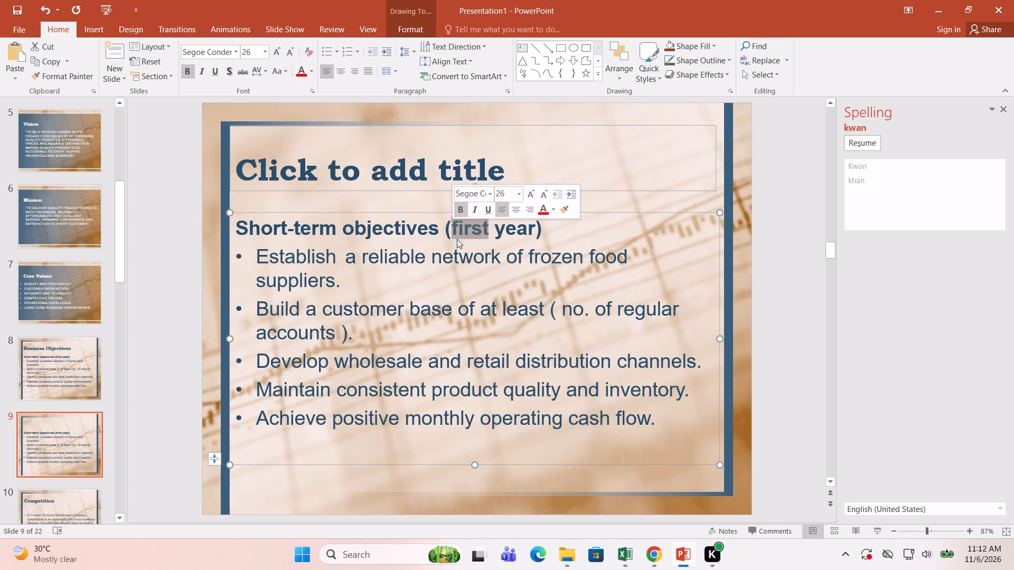
text(2-5)
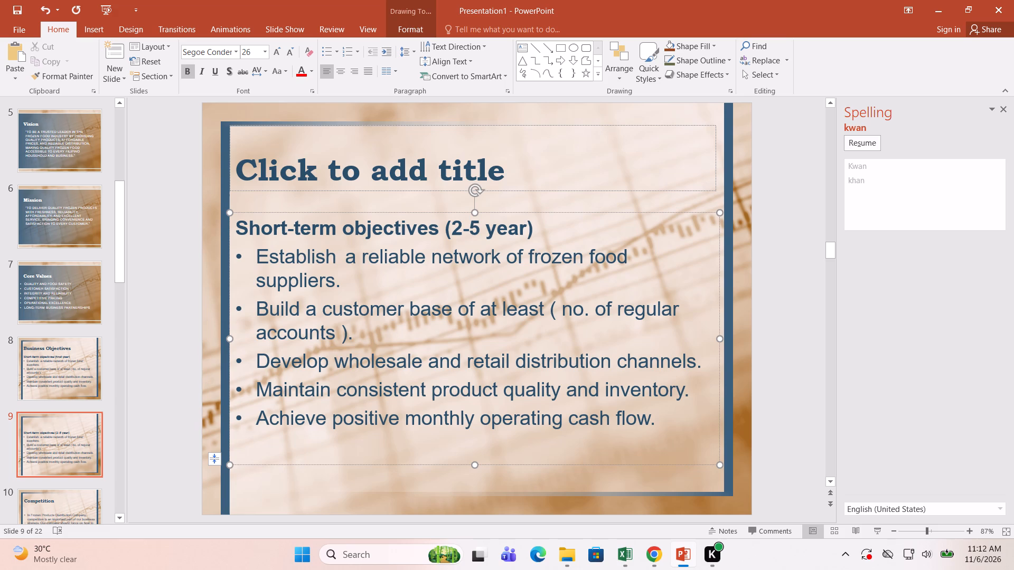
key(Right)
key(Right)
key(Right)
key(Right)
key(Right)
key(s)
Replace "Short" with "Long" in the heading so it reads "Long-term objectives".
drag(481, 294, 485, 293)
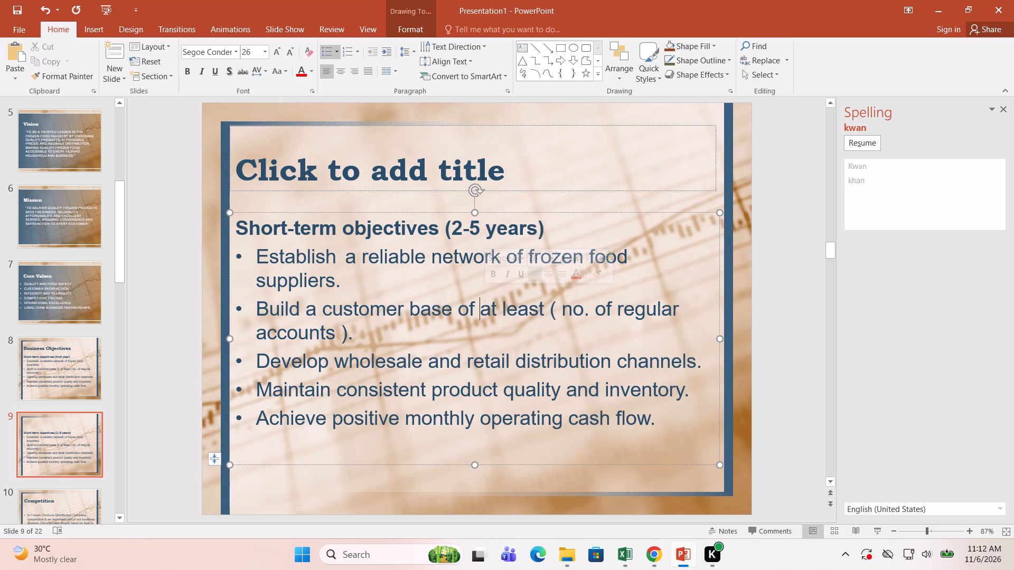
click(436, 254)
drag(441, 224, 279, 232)
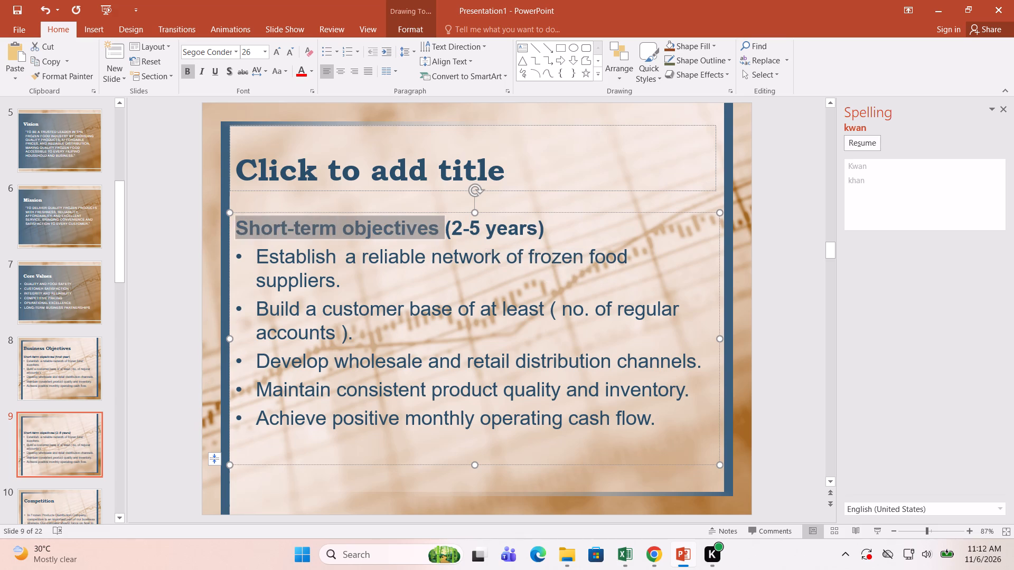
drag(279, 232, 326, 239)
click(246, 281)
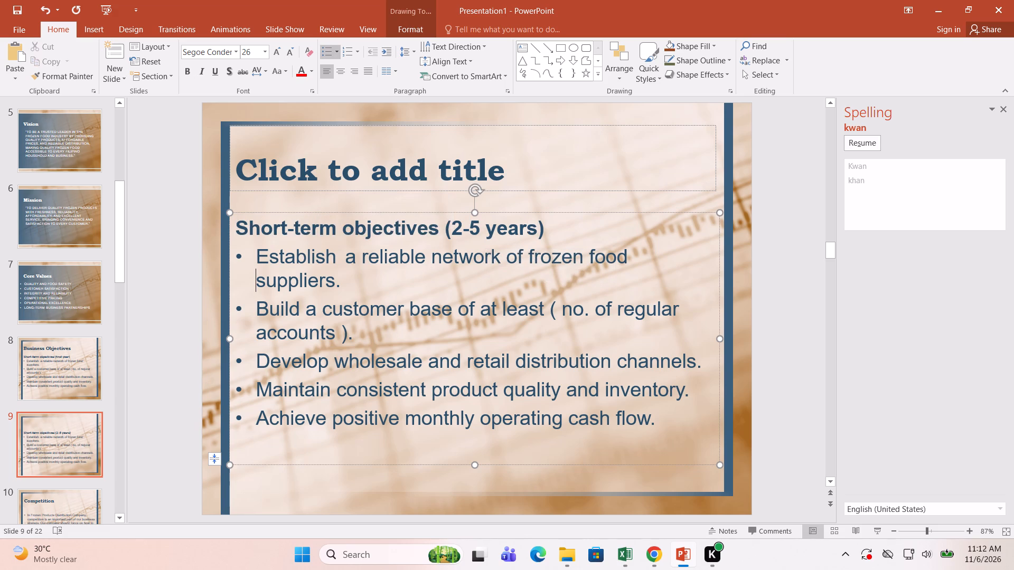
drag(288, 224, 235, 222)
text(long)
drag(283, 307, 288, 306)
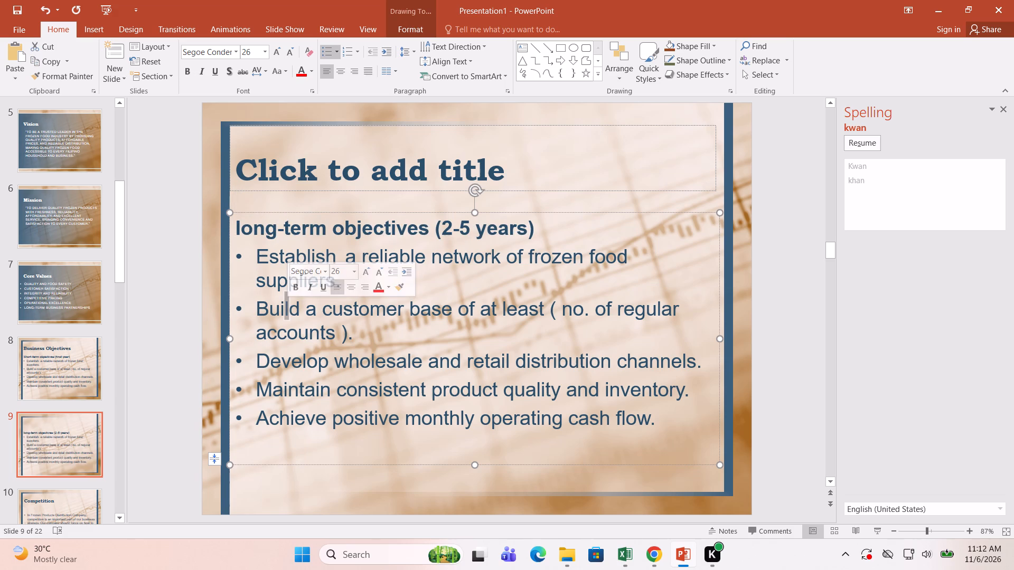
click(239, 225)
key(BackSpace)
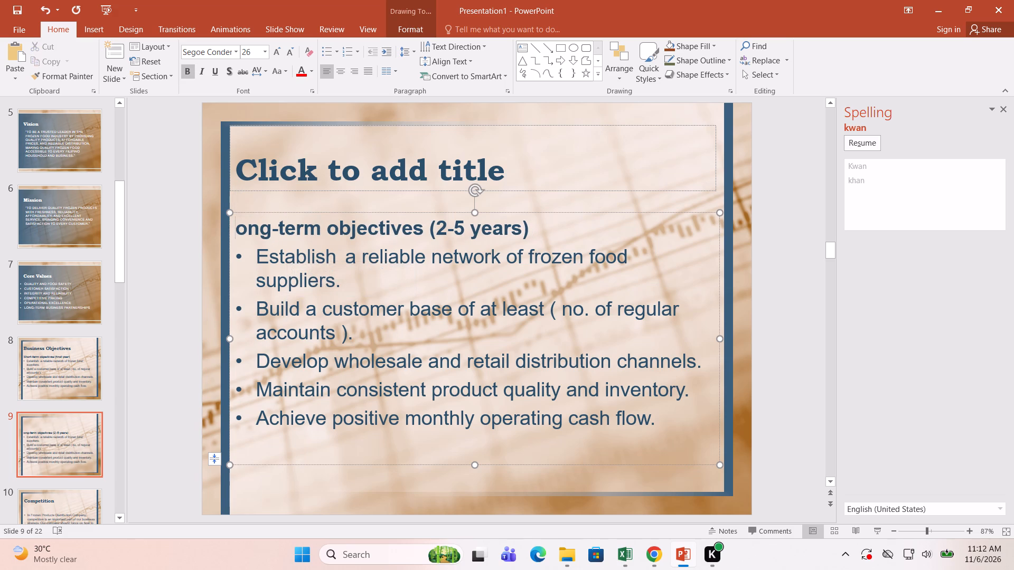
key(shift+l)
click(365, 311)
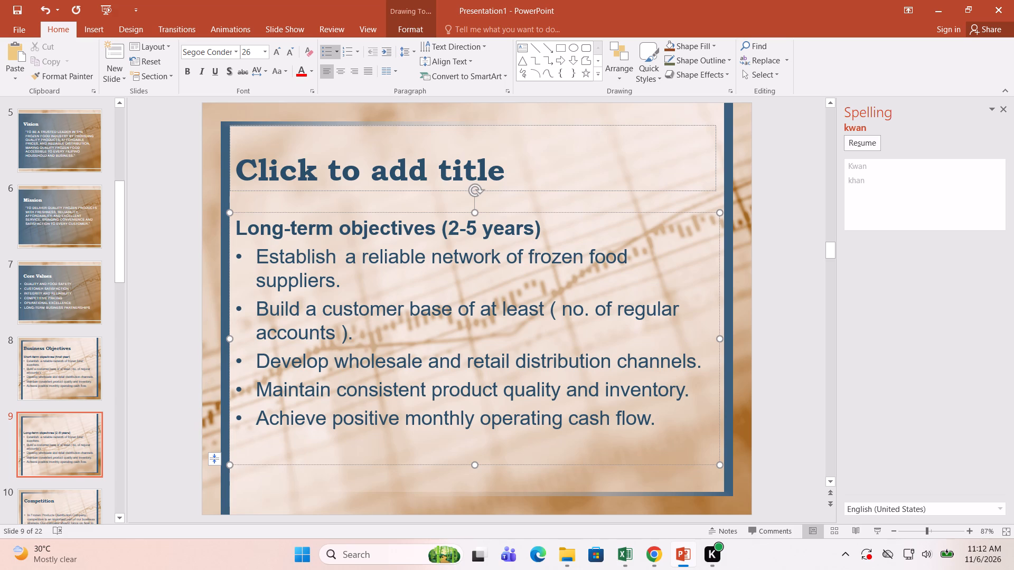
Replace the first bullet's text with "Expand distribution to nearby cities and provinces.".
click(503, 336)
drag(362, 281, 288, 261)
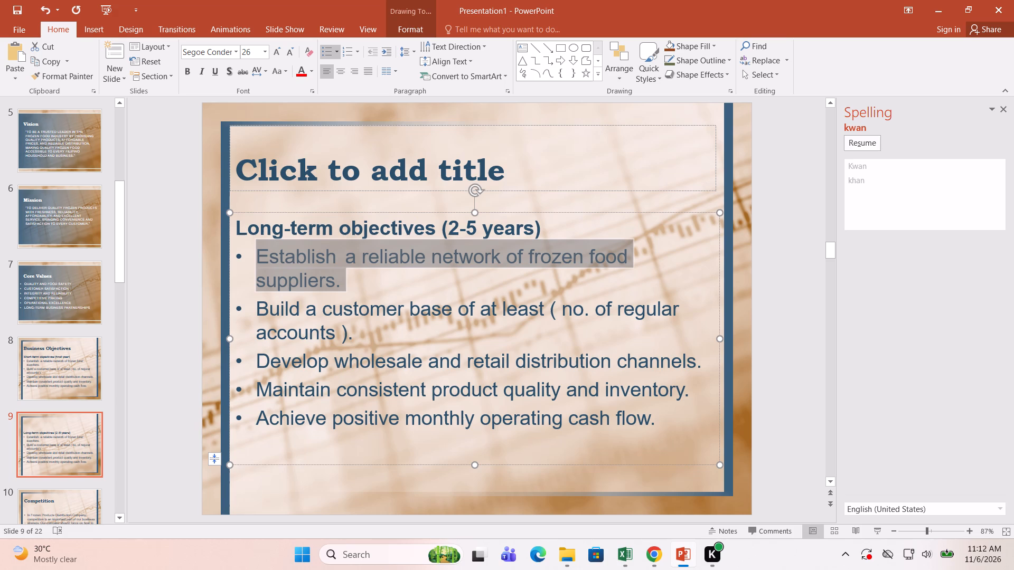
text(expand)
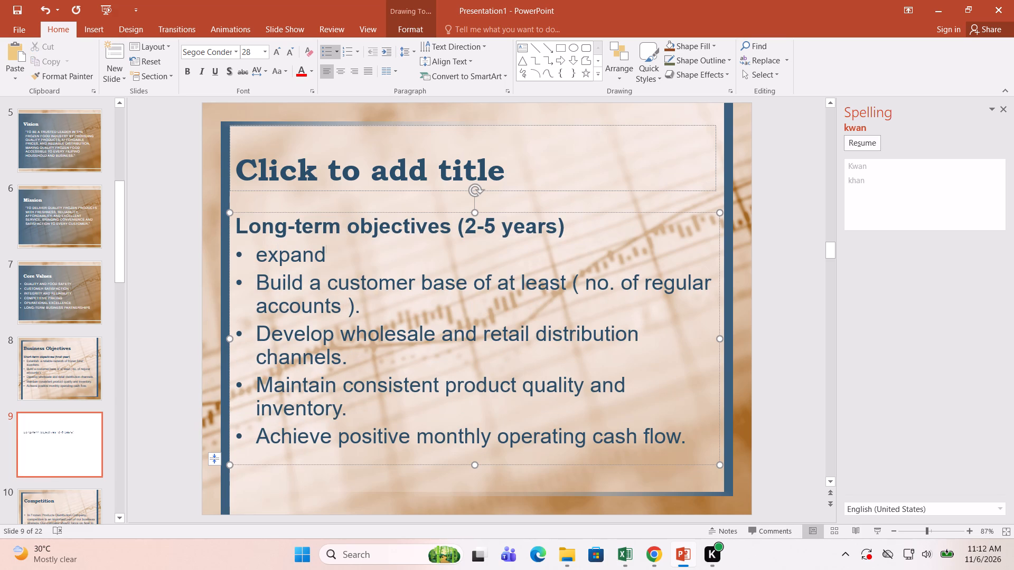
key(space)
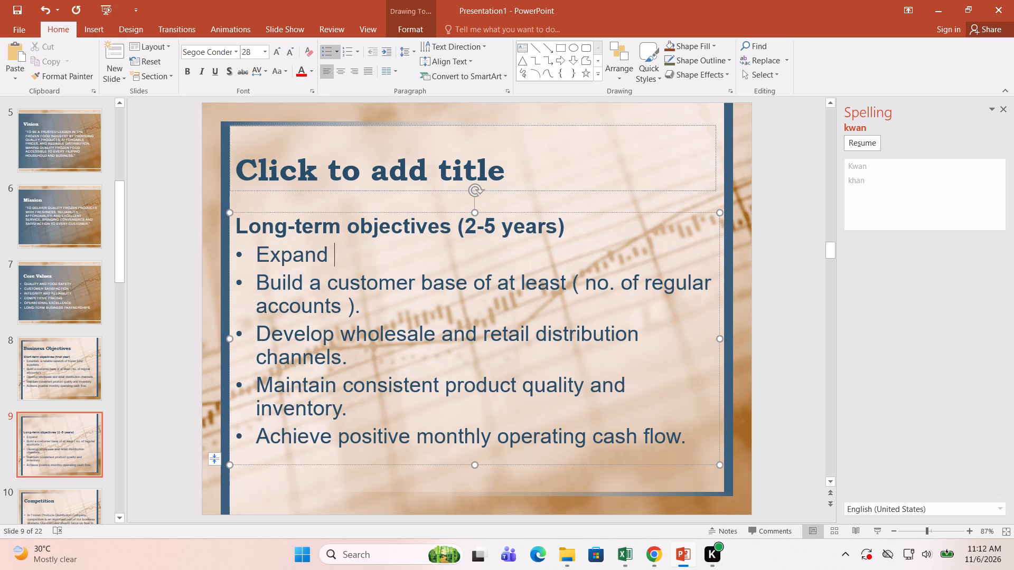
text(distribution)
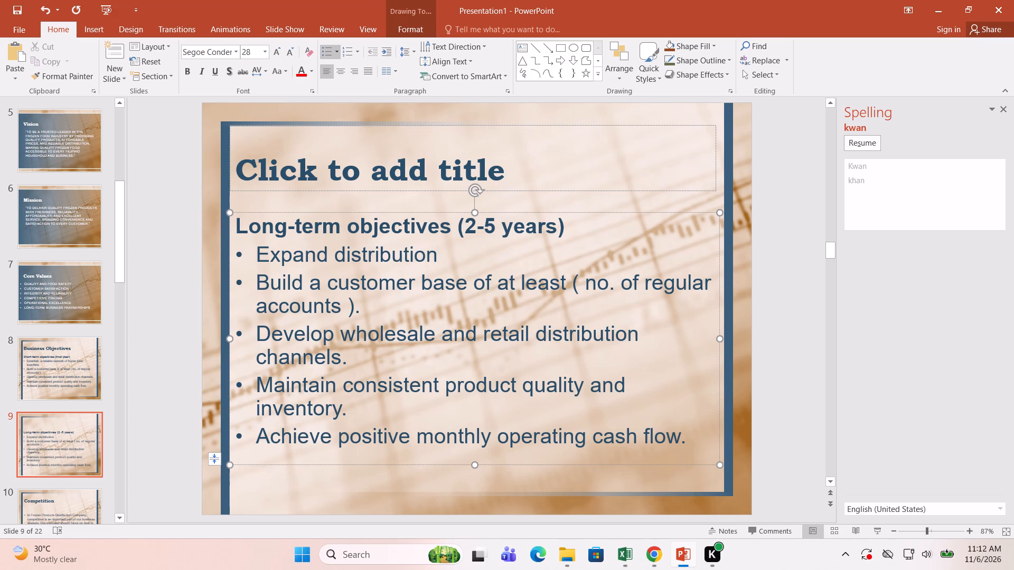
key(space)
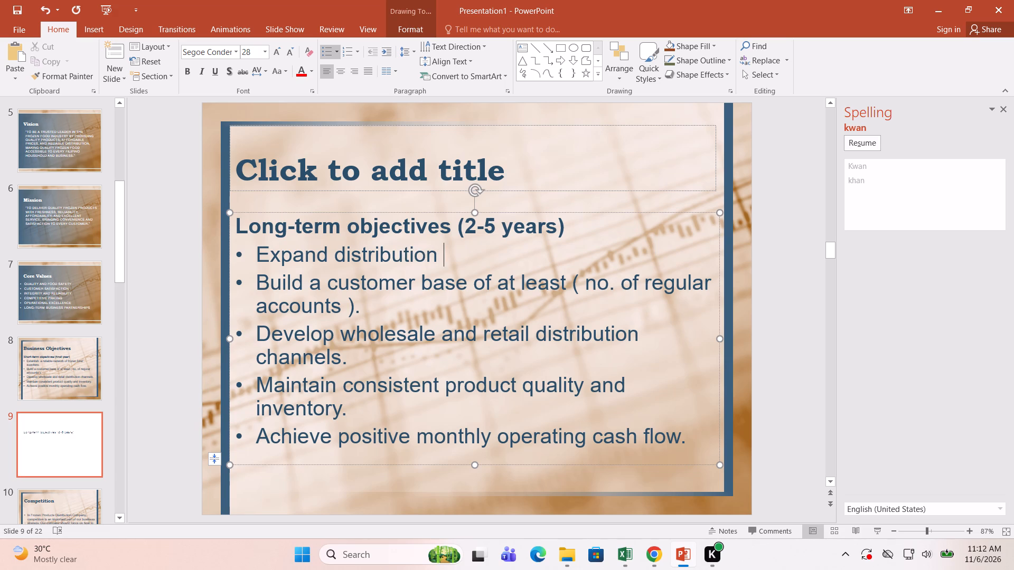
text(to nearby)
key(space)
text(cities)
key(space)
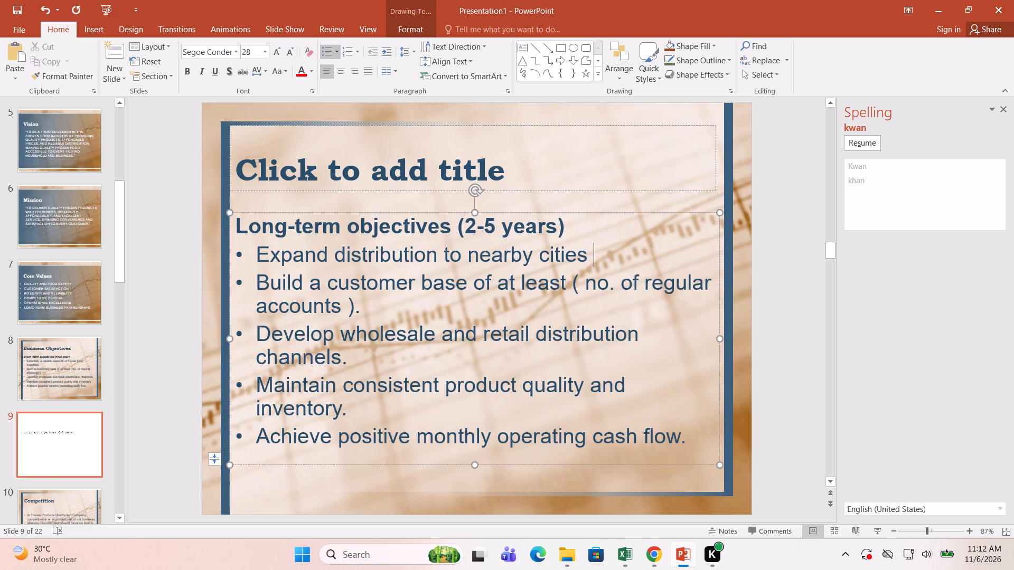
text(and provinces)
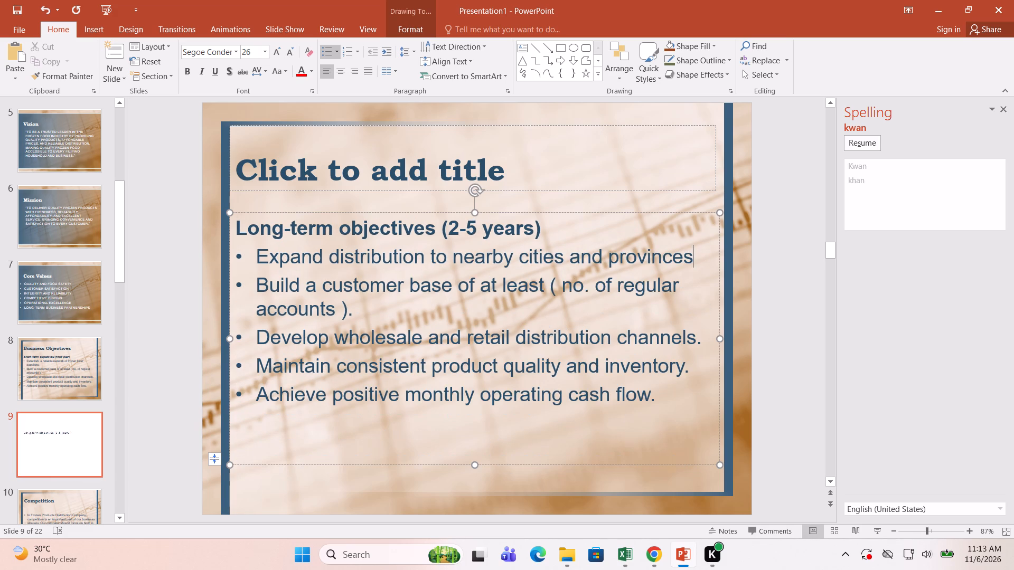
key(period)
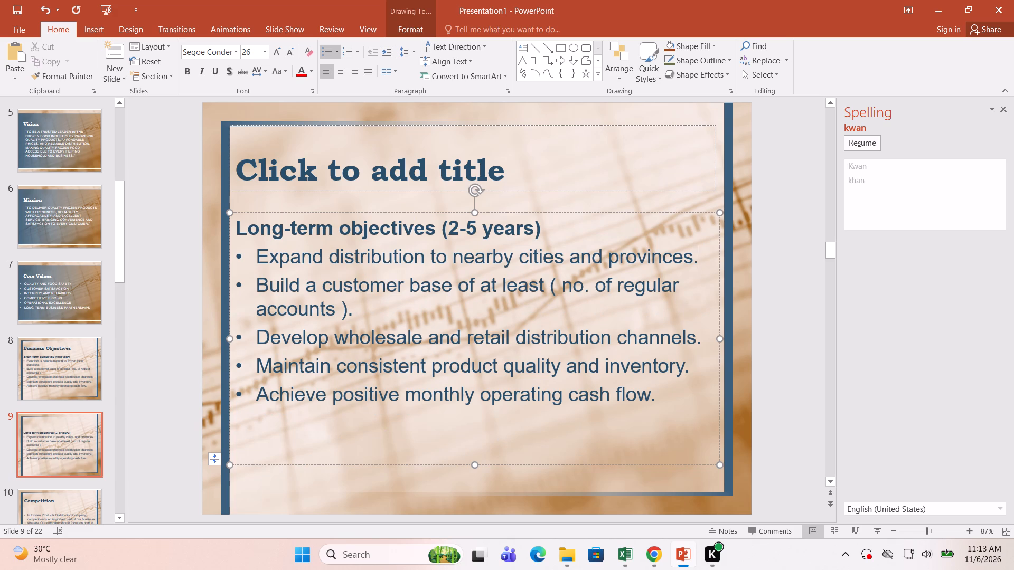
Delete the four leftover short-term bullets, from the customer base item through the cash flow item.
drag(666, 396, 285, 289)
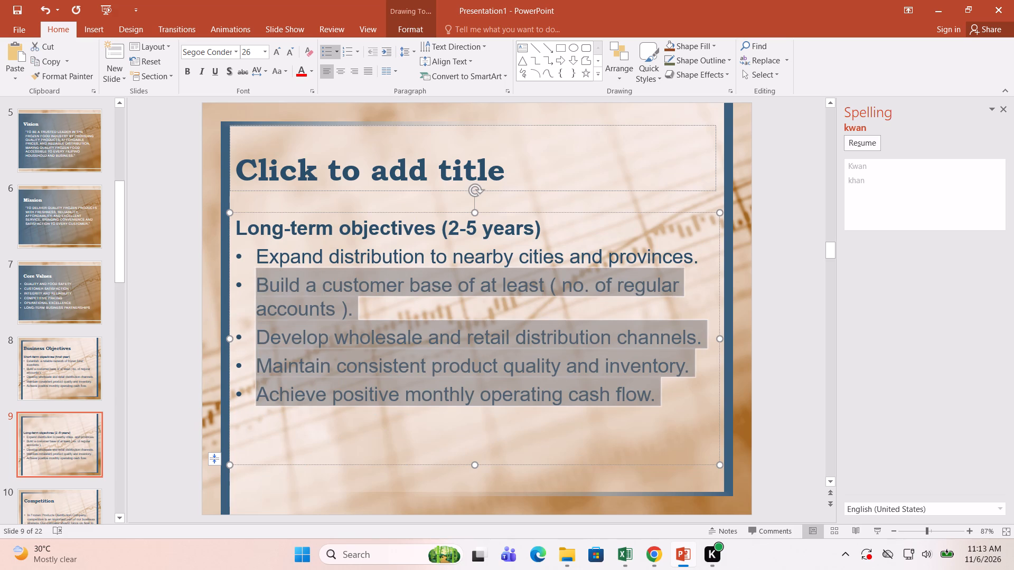
key(BackSpace)
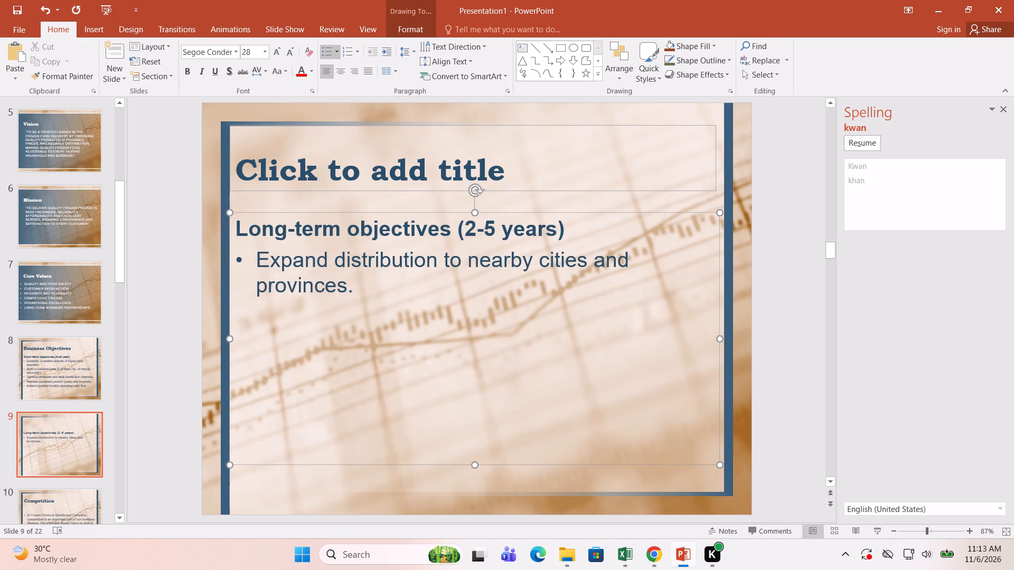
Add a second bullet reading "Establish additional warehouses or distribution outlets.".
key(Return)
key(e)
text(stablish)
key(space)
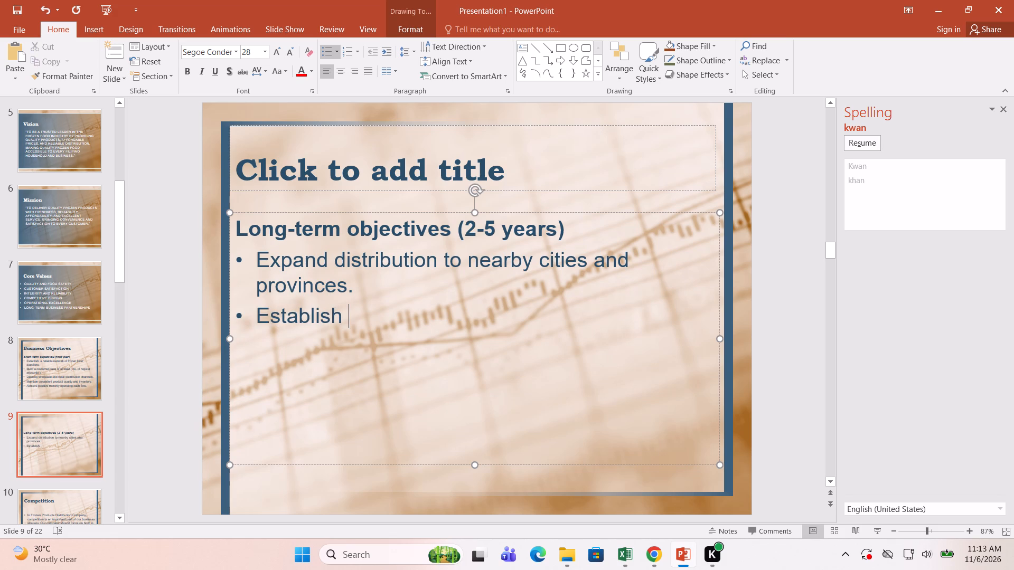
text(additional)
key(space)
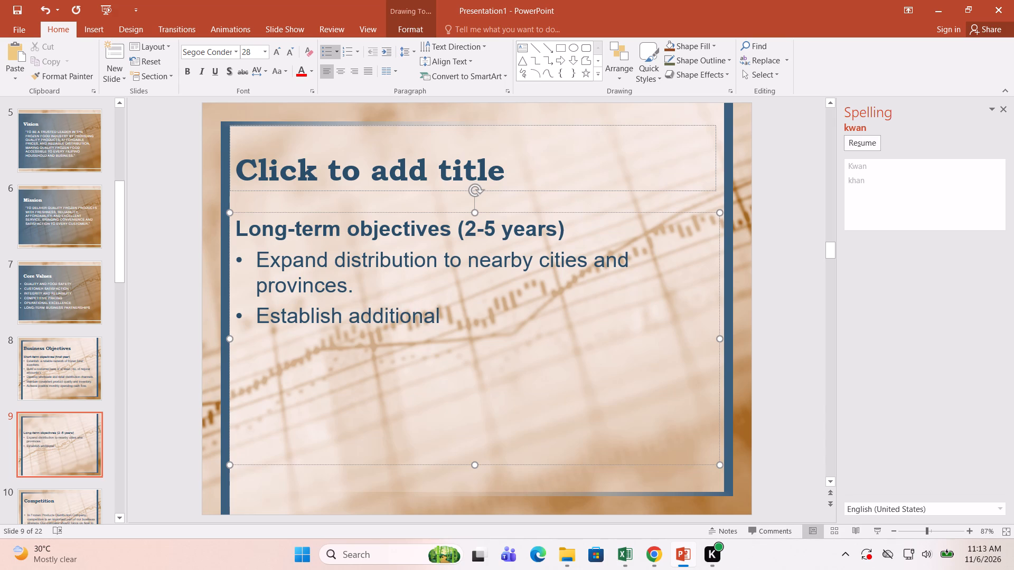
text(warehouses)
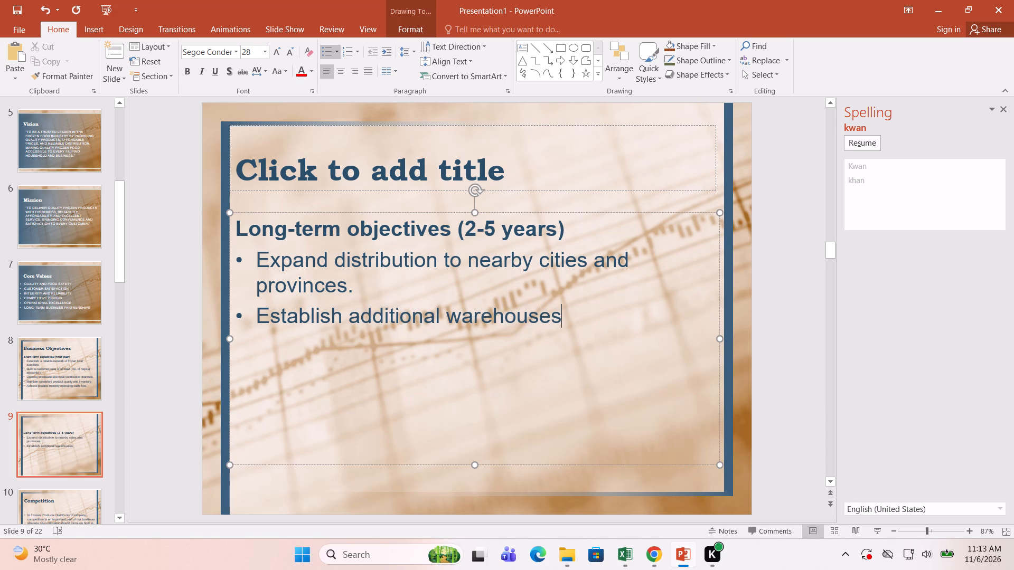
key(space)
text(or)
key(space)
text(distribution)
key(space)
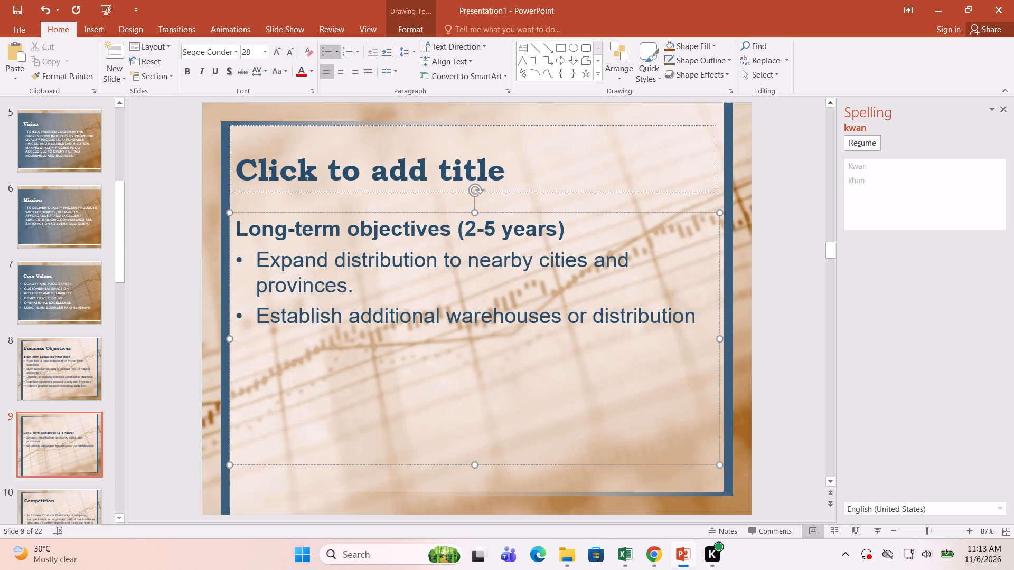
text(outlets)
key(period)
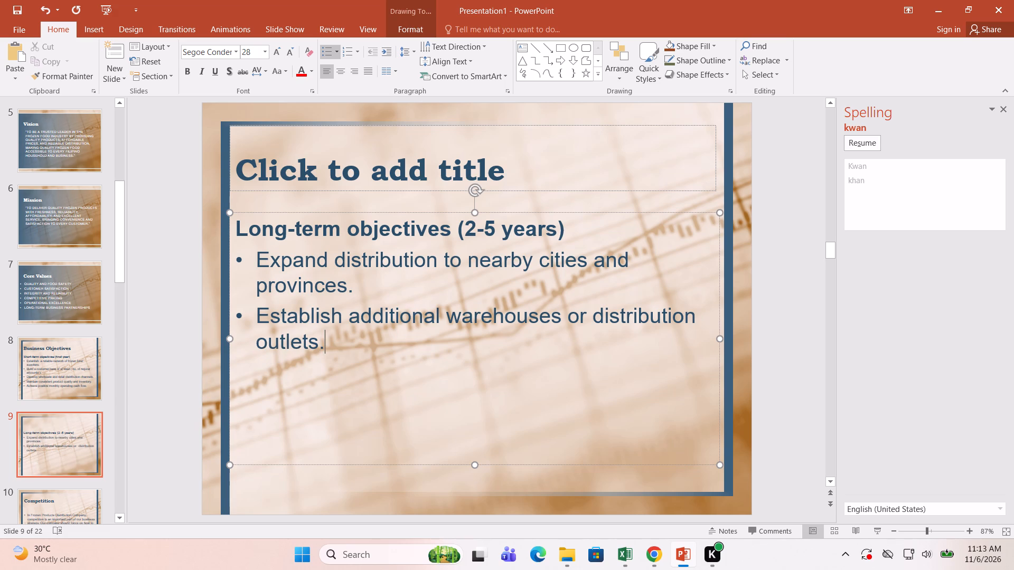
Add a third bullet reading "Develop private-label frozen food products.".
key(Return)
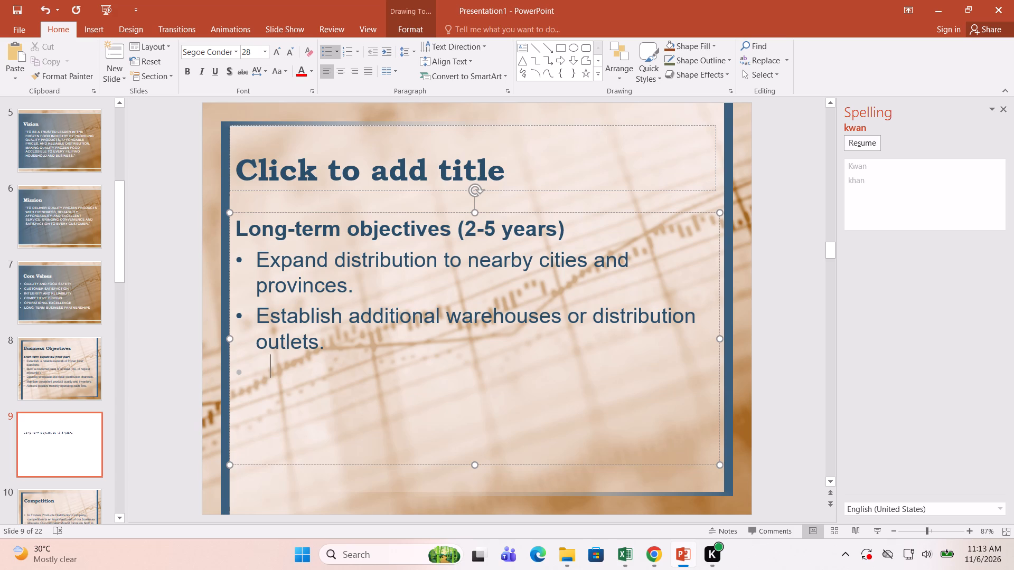
text(develop)
key(space)
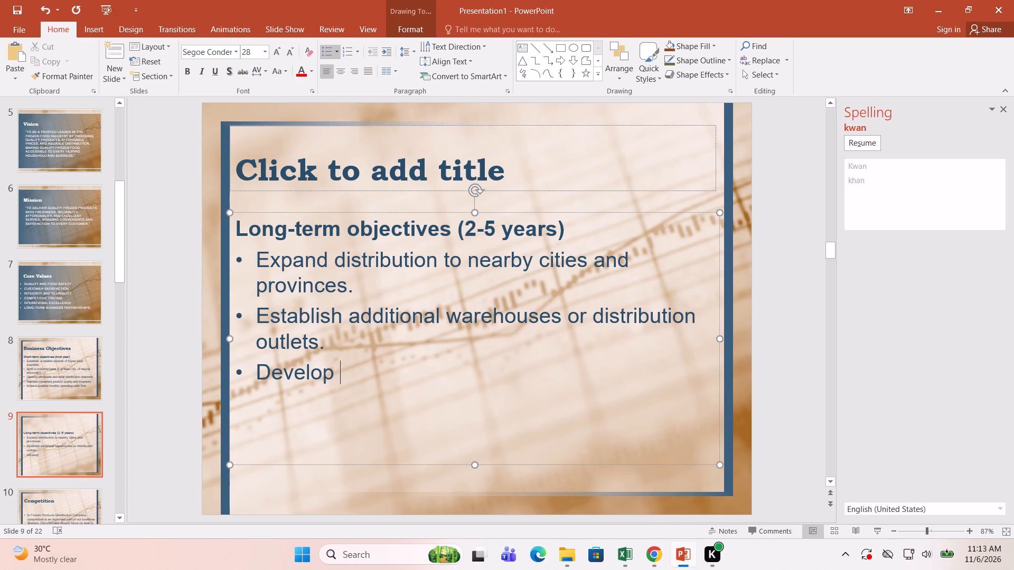
text(private)
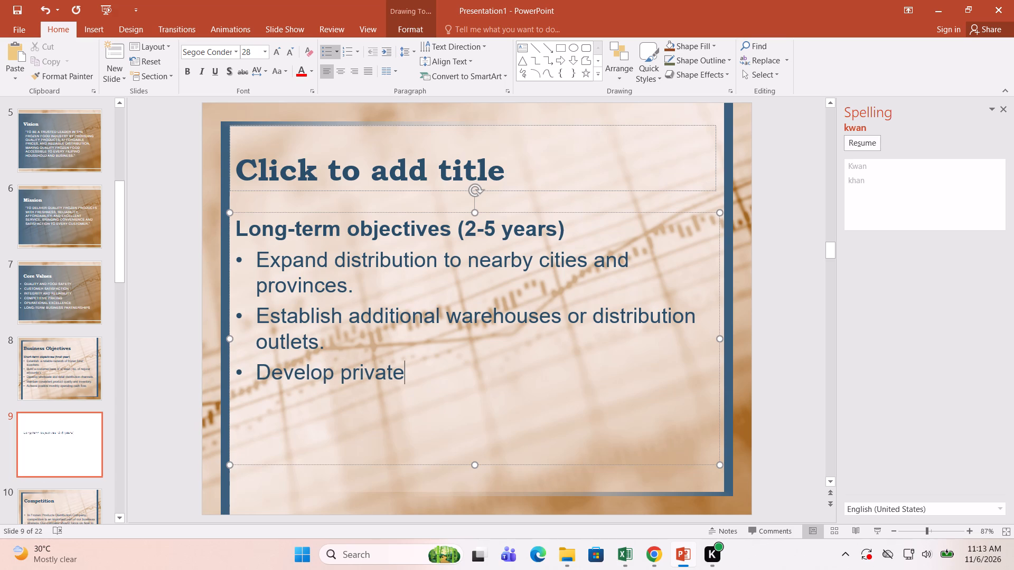
key(space)
key(BackSpace)
text(-label)
key(space)
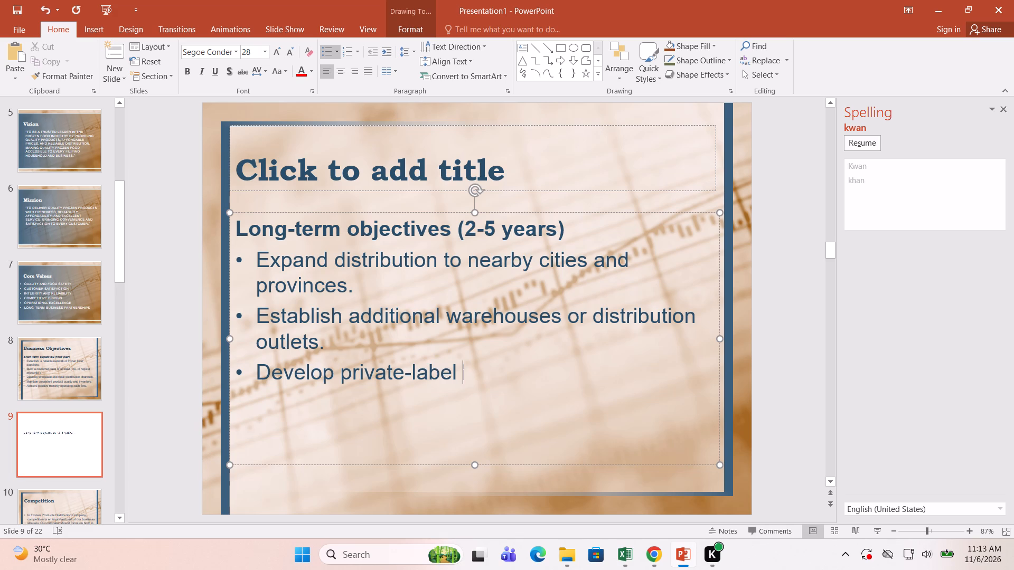
text(frozen)
key(space)
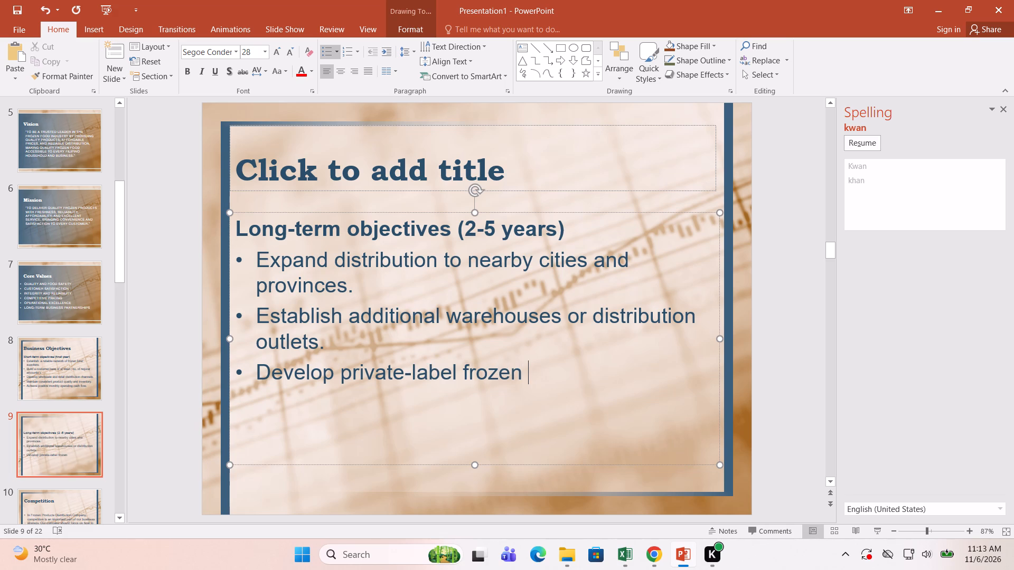
text(food r)
key(BackSpace)
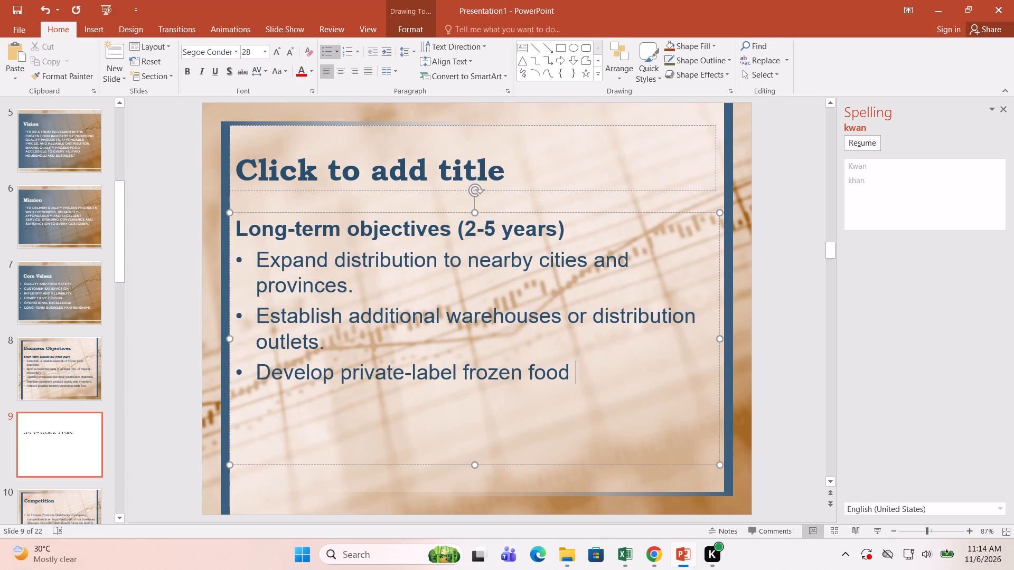
text(products)
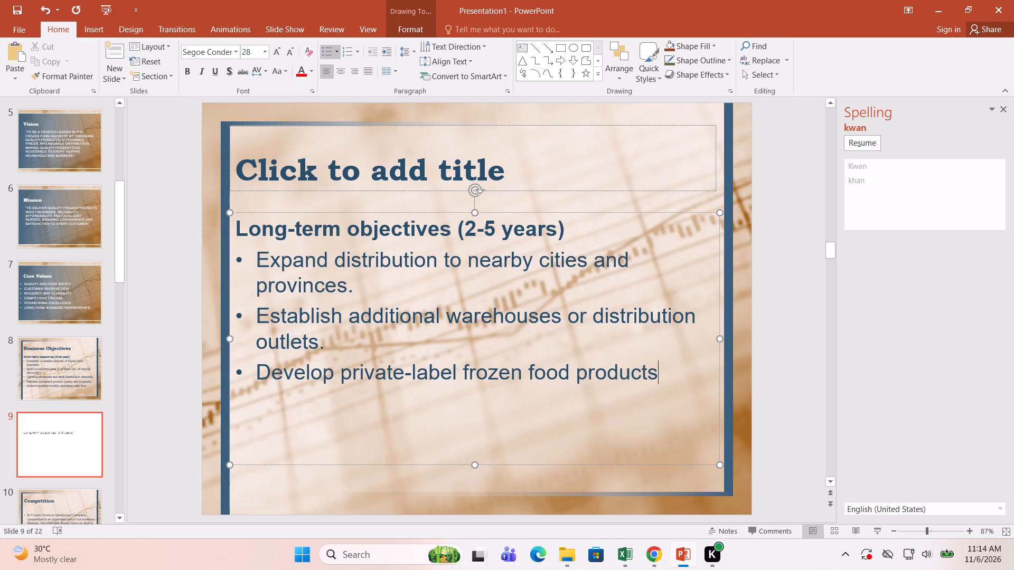
key(period)
Add a fourth bullet reading "Become a preferred supplier to restaurants and supermarkets.".
key(Return)
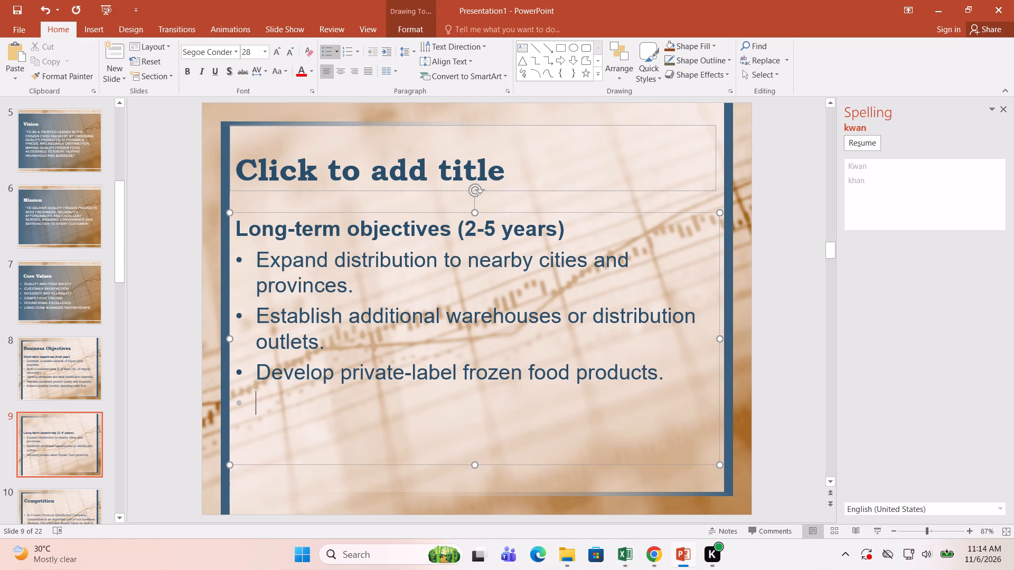
text(become)
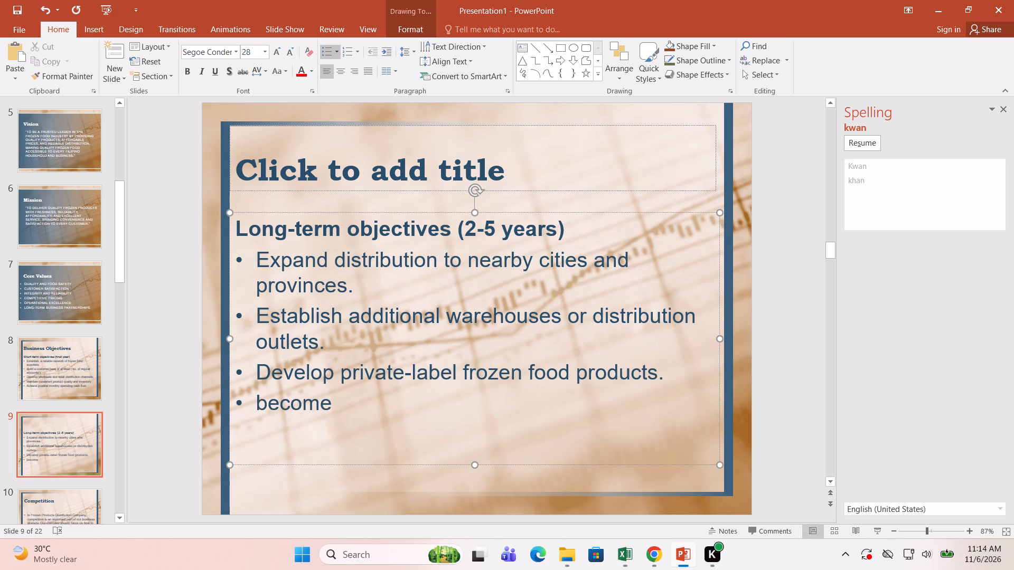
key(space)
text(a pre)
text(ferred)
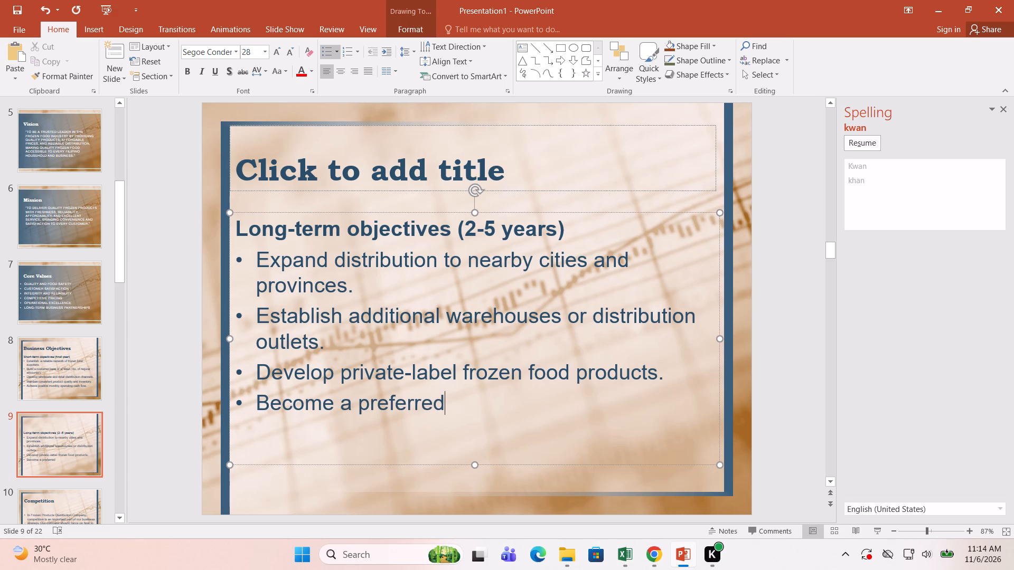
key(space)
text(supplier)
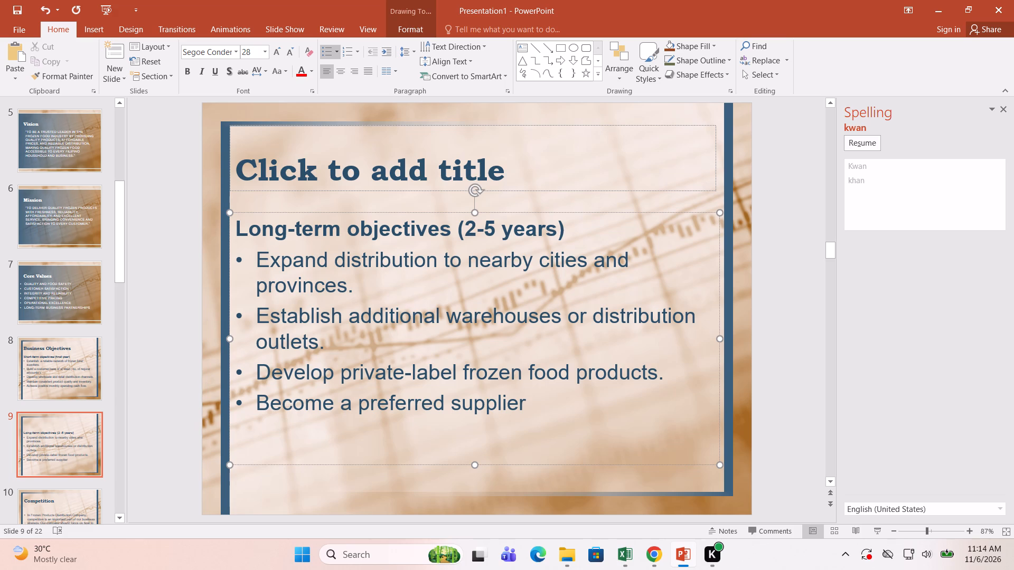
key(space)
text(to restaurants)
key(space)
text(and supermarkets)
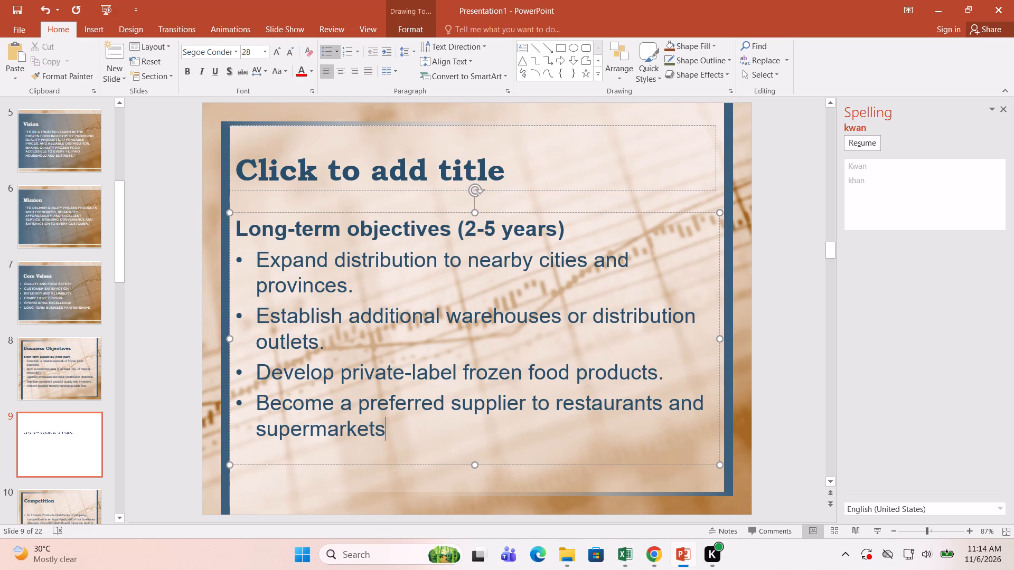
key(period)
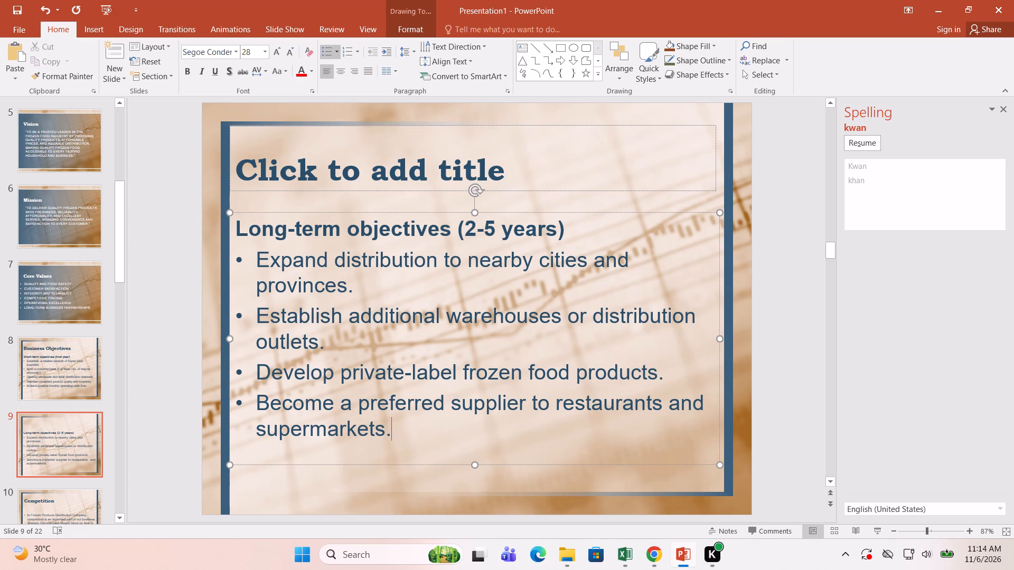
Start a fifth bullet with the words "Build a recognizable".
key(Return)
text(build)
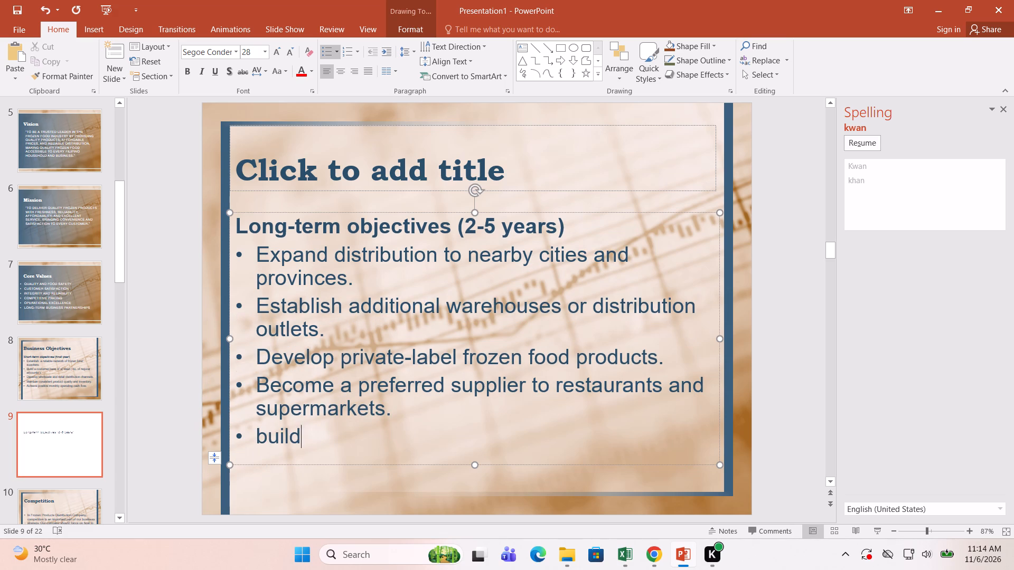
key(space)
text(a)
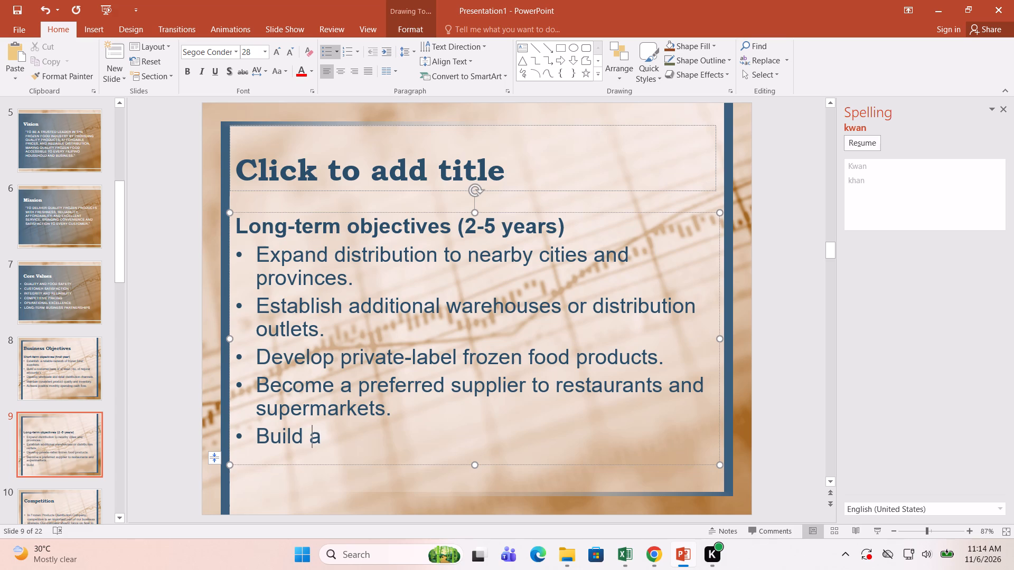
key(space)
text(recogni)
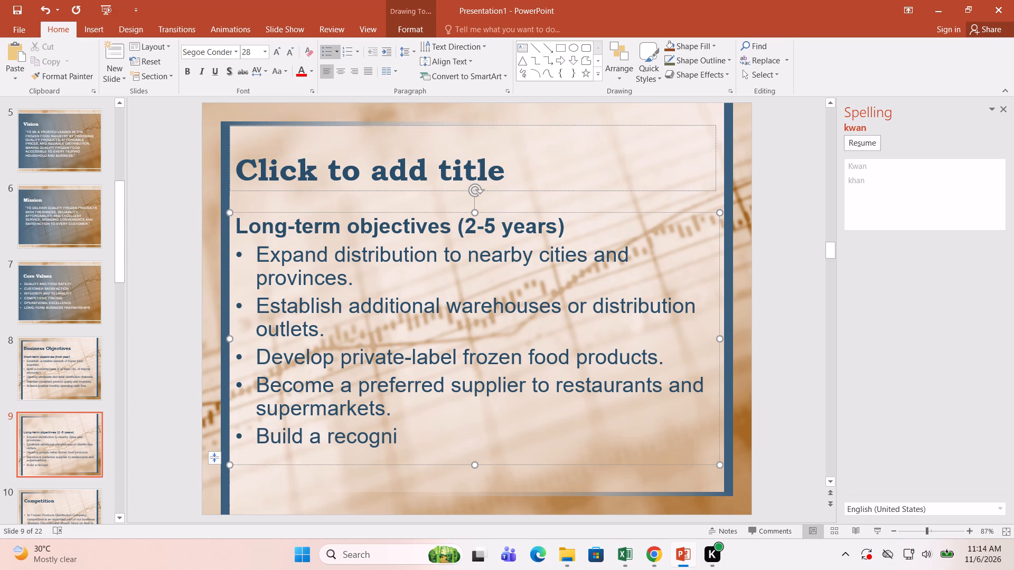
text(zable)
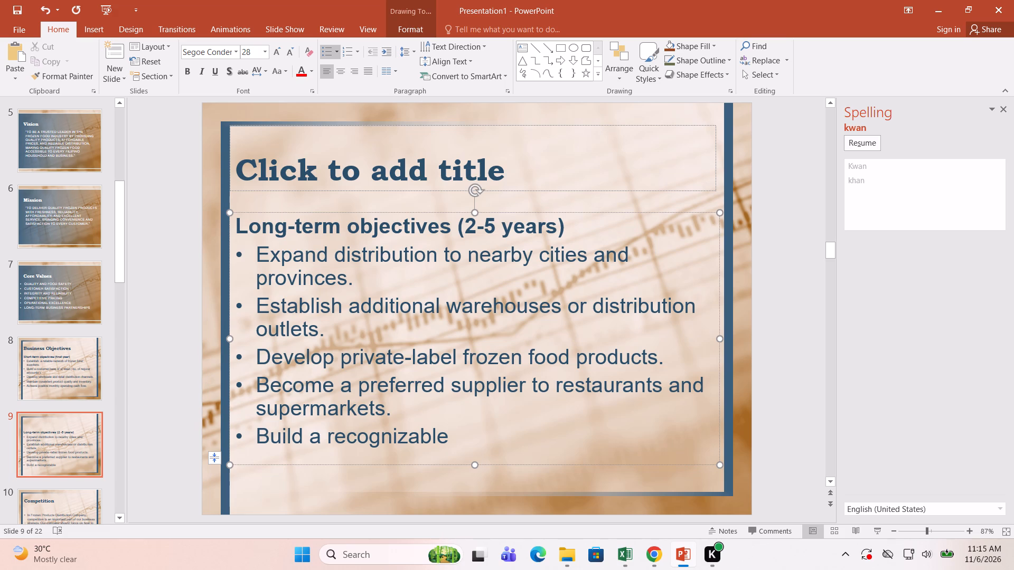
Delete the empty title placeholder from the long-term objectives slide 9.
scroll(367, 311, down, 1)
scroll(363, 298, up, 2)
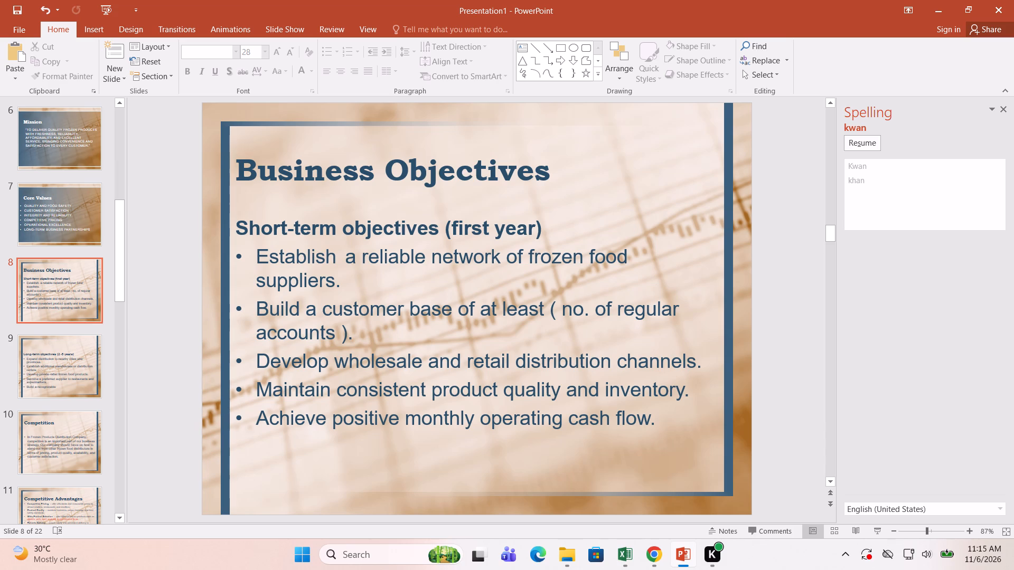
scroll(505, 364, down, 1)
scroll(386, 358, up, 1)
scroll(387, 357, down, 1)
scroll(387, 357, up, 2)
scroll(387, 357, down, 1)
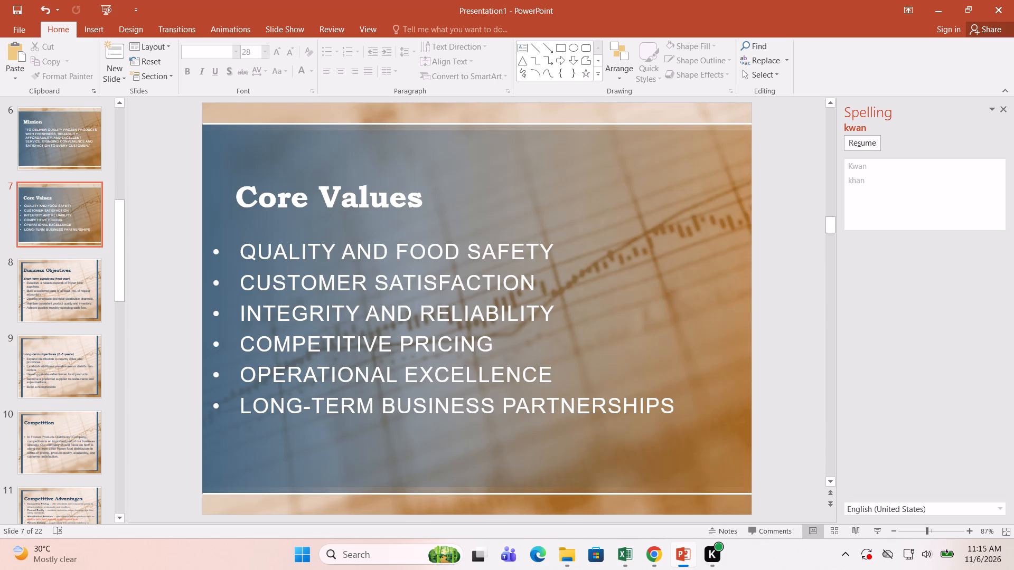
scroll(388, 357, down, 1)
click(516, 182)
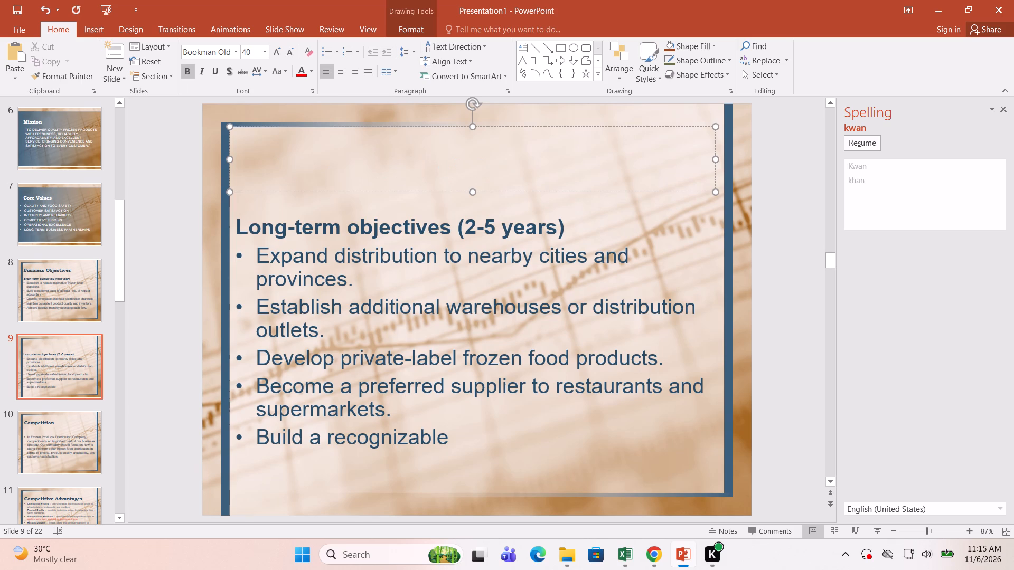
click(523, 129)
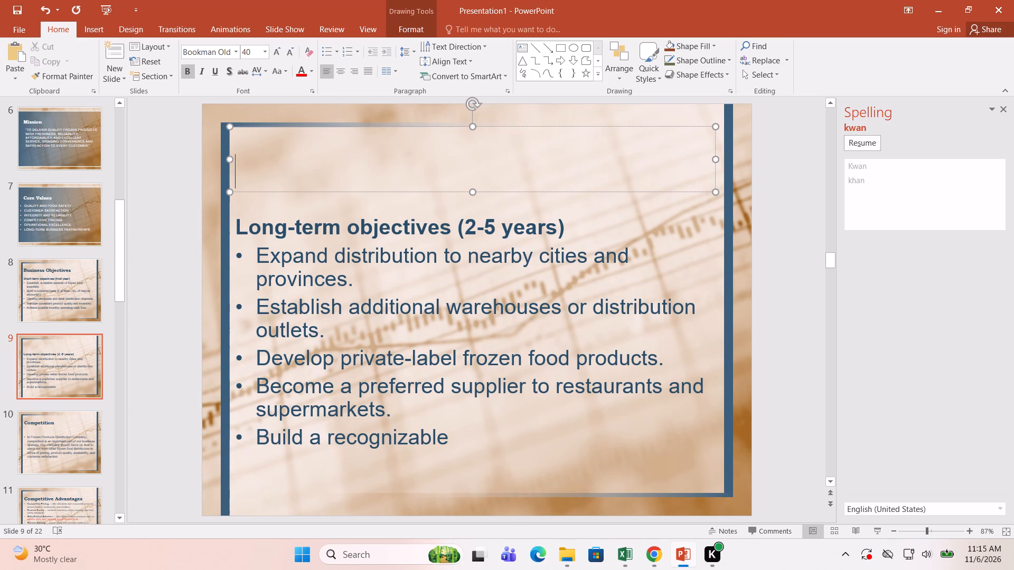
click(522, 127)
key(BackSpace)
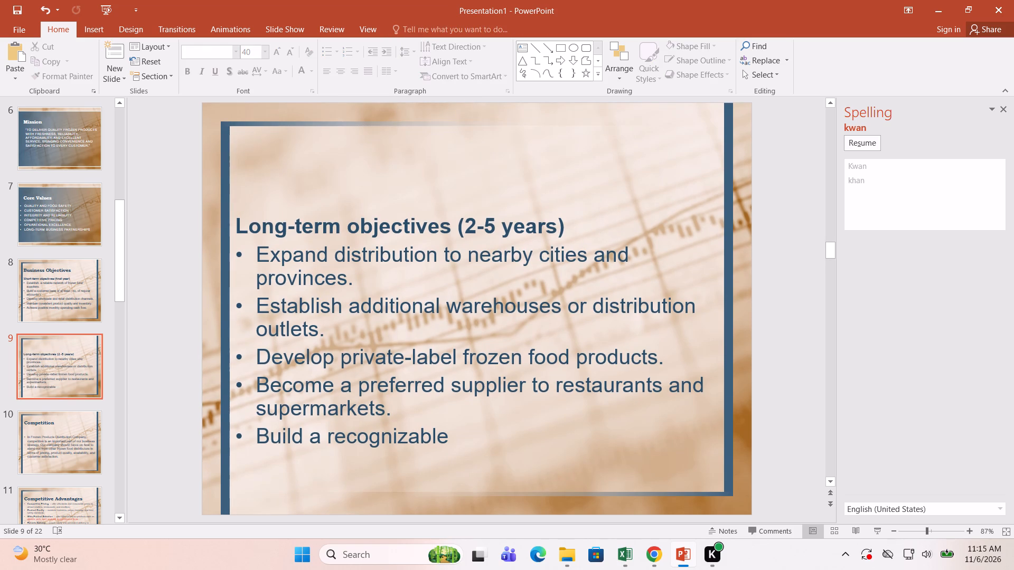
Complete the last bullet on slide 9 by adding "frozen food brand." after "recognizable".
click(517, 422)
scroll(518, 422, up, 1)
scroll(521, 427, down, 2)
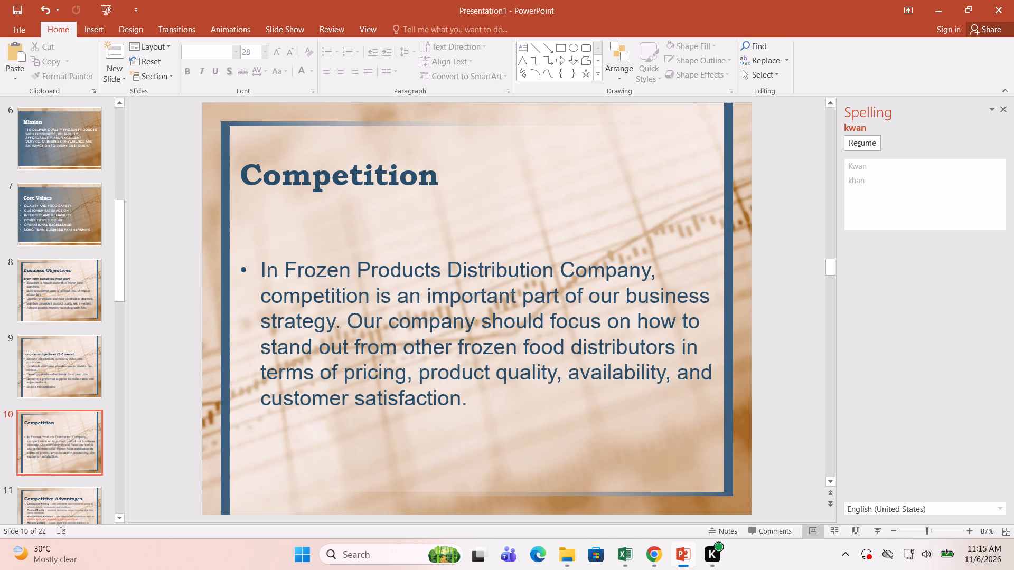
scroll(461, 377, down, 1)
scroll(462, 376, up, 1)
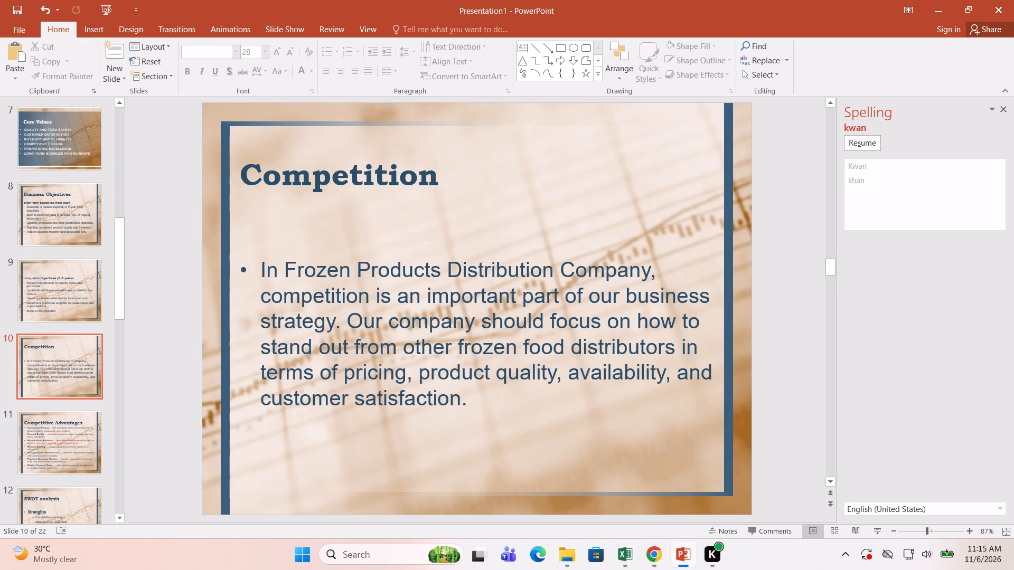
scroll(450, 369, up, 1)
click(447, 432)
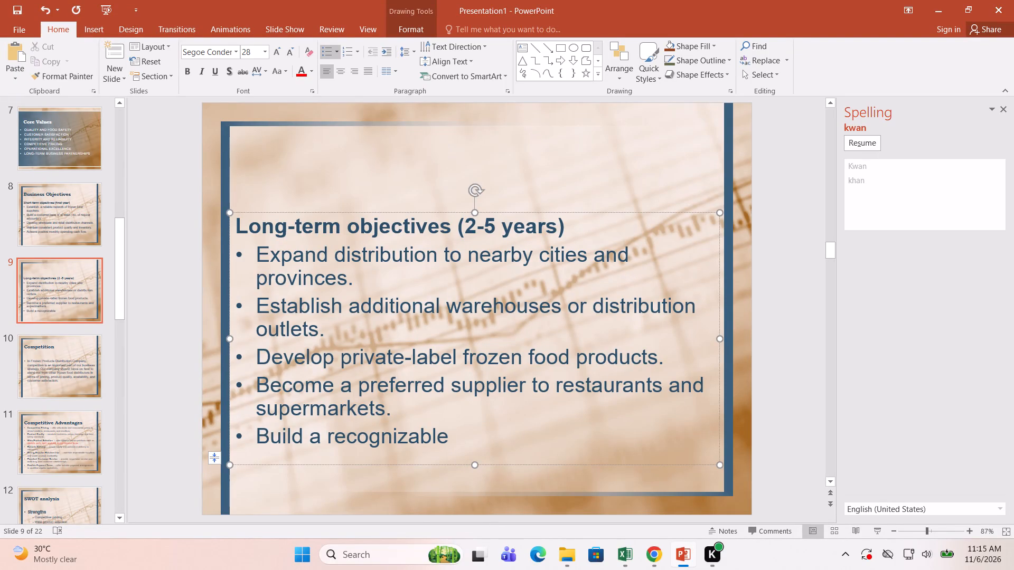
key(space)
text(fro)
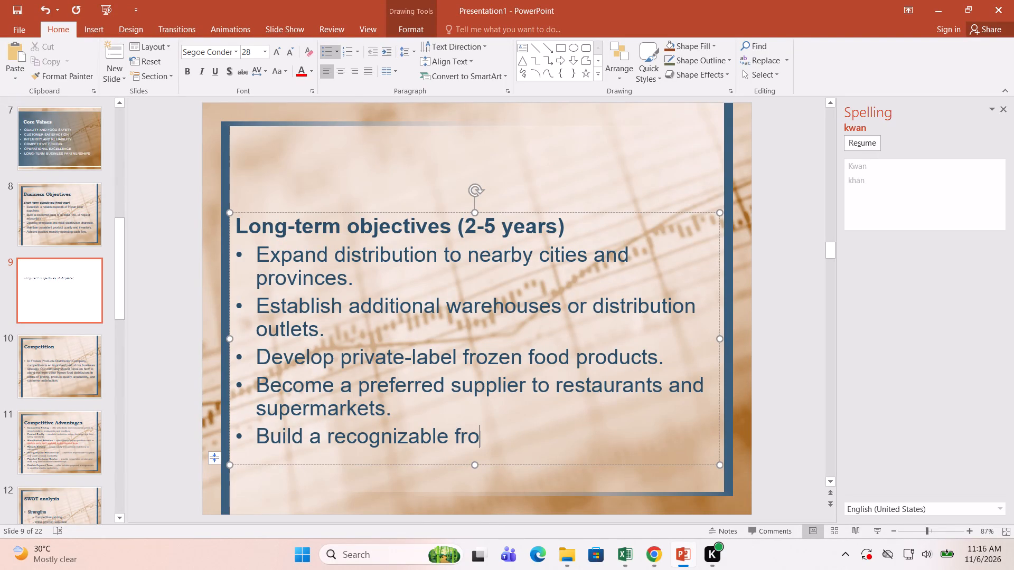
text(zen food)
key(space)
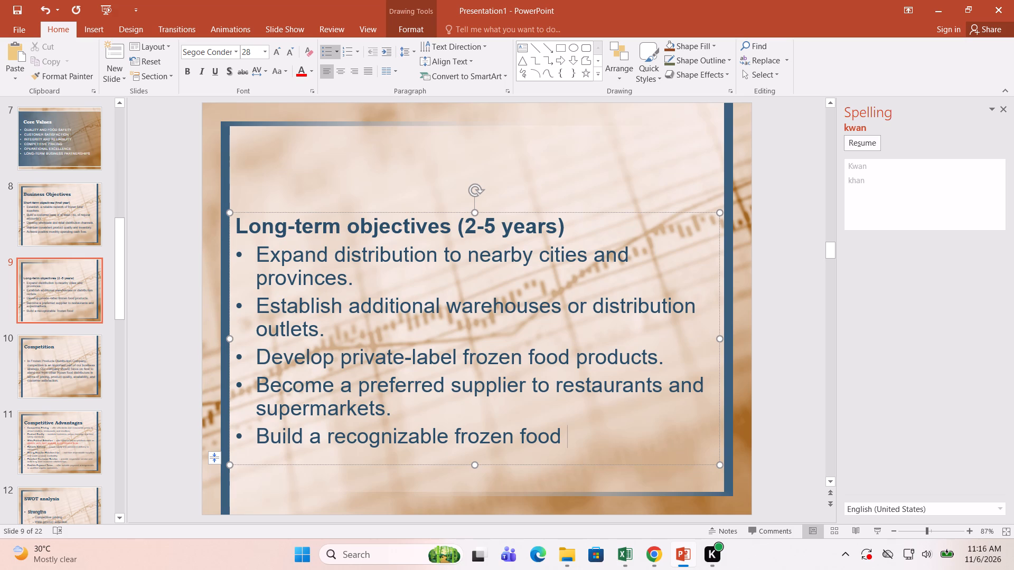
text(brand)
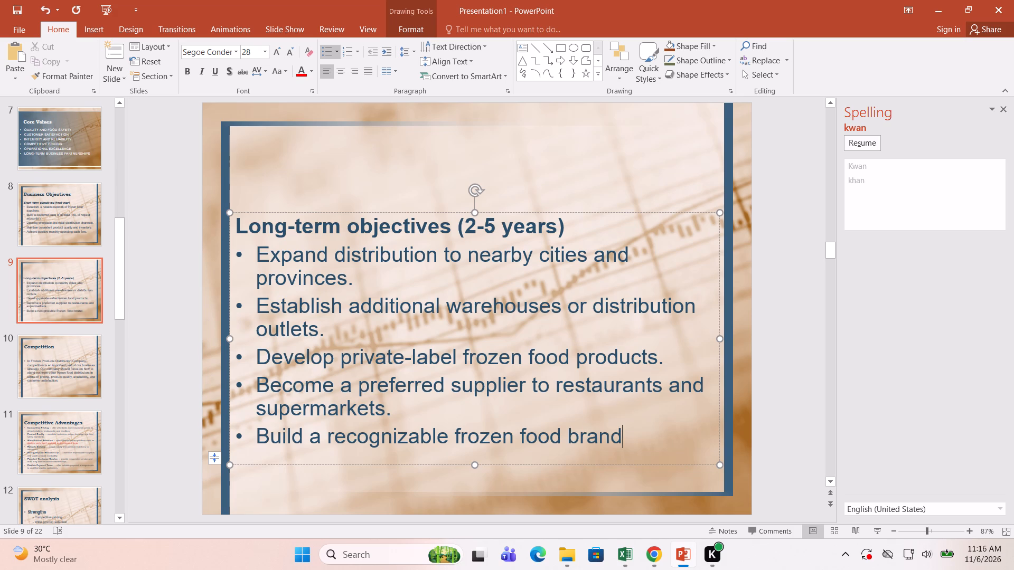
key(period)
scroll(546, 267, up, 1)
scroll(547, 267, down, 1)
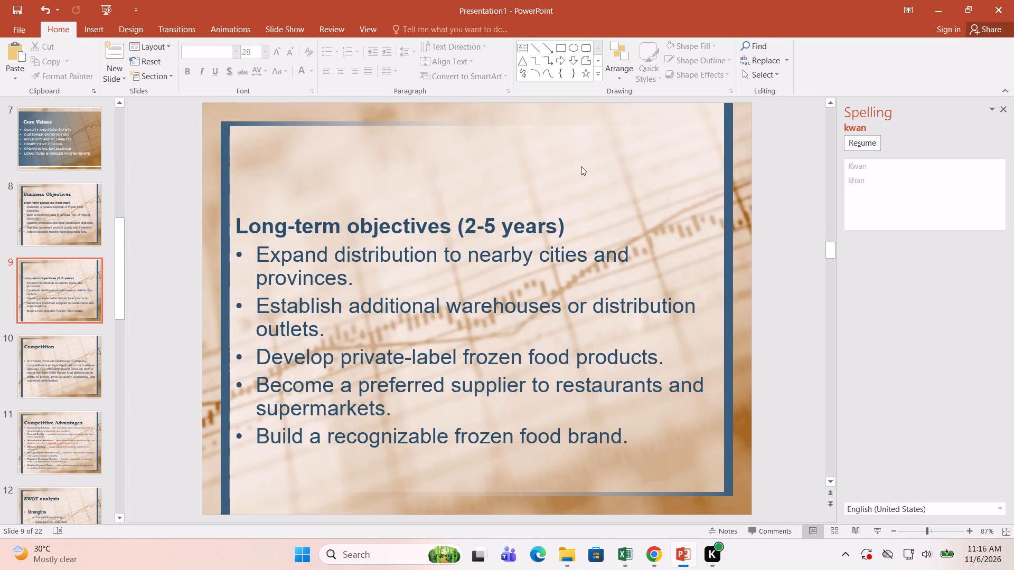
Copy the Competition slide 10 and paste the duplicate directly after it.
click(581, 166)
scroll(419, 295, down, 1)
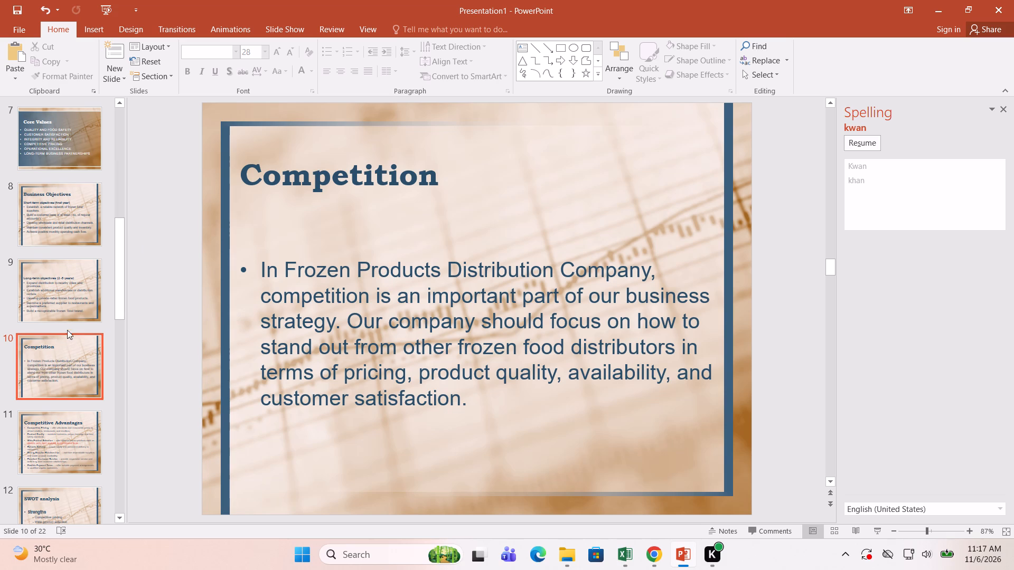
click(63, 287)
click(64, 363)
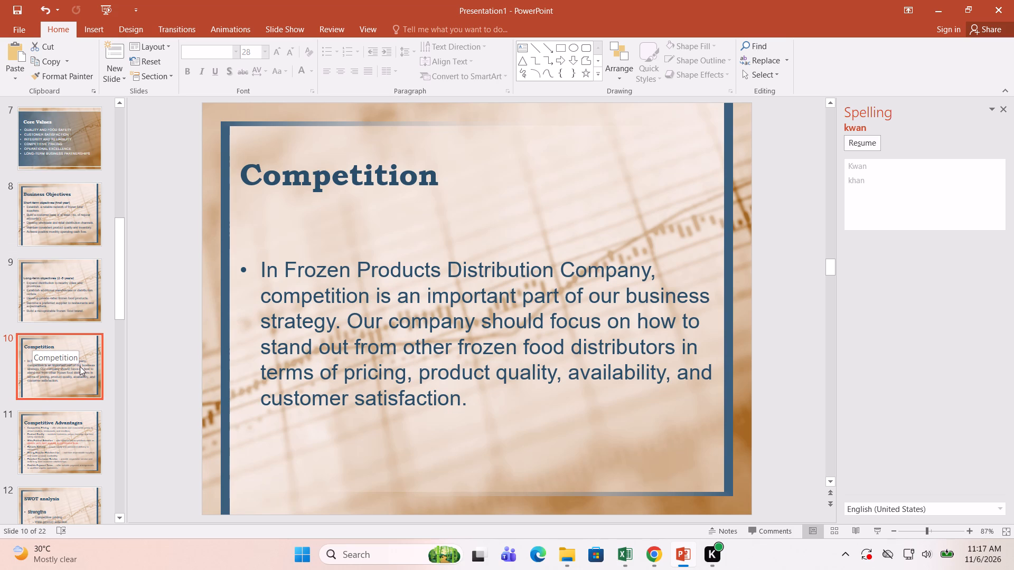
right_click(79, 349)
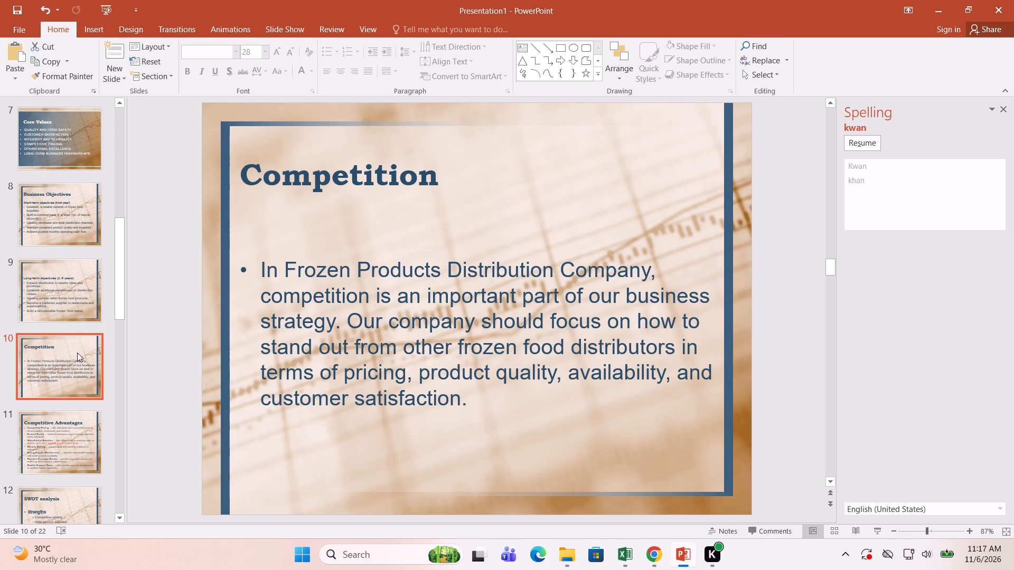
click(108, 131)
right_click(80, 355)
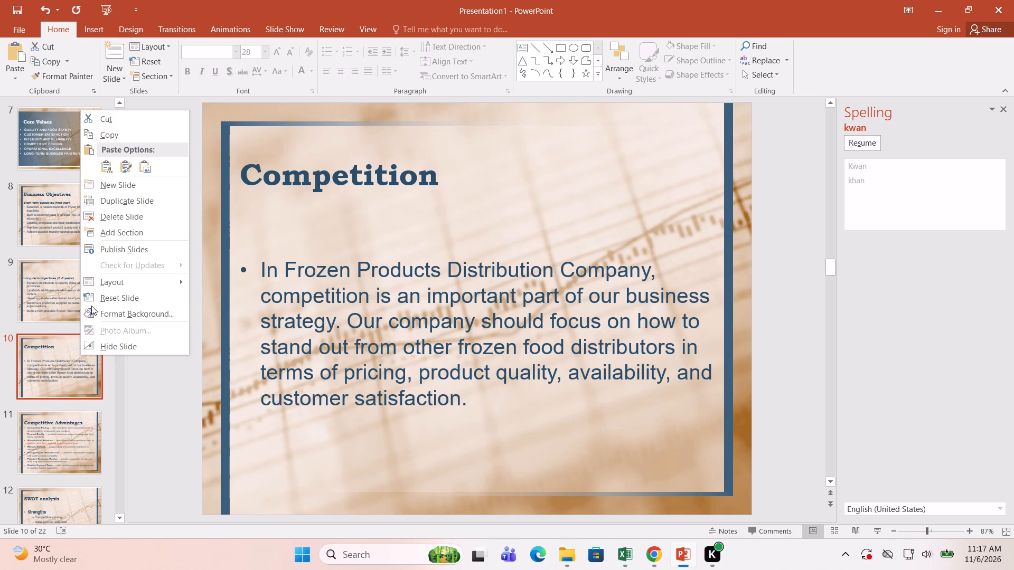
click(105, 164)
Replace the title of the first Competition slide, slide 10, with "Products and Services".
click(74, 346)
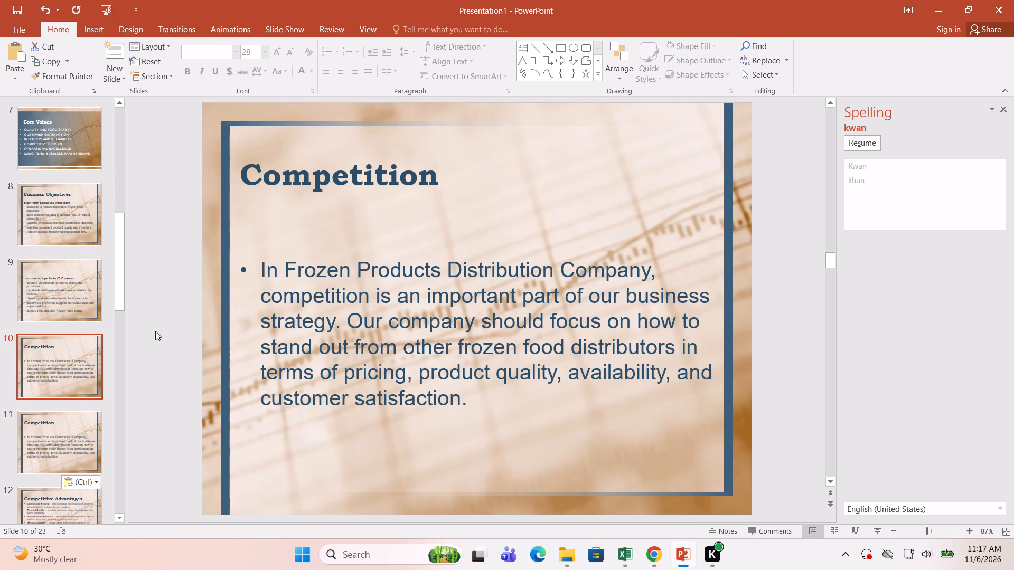
click(440, 175)
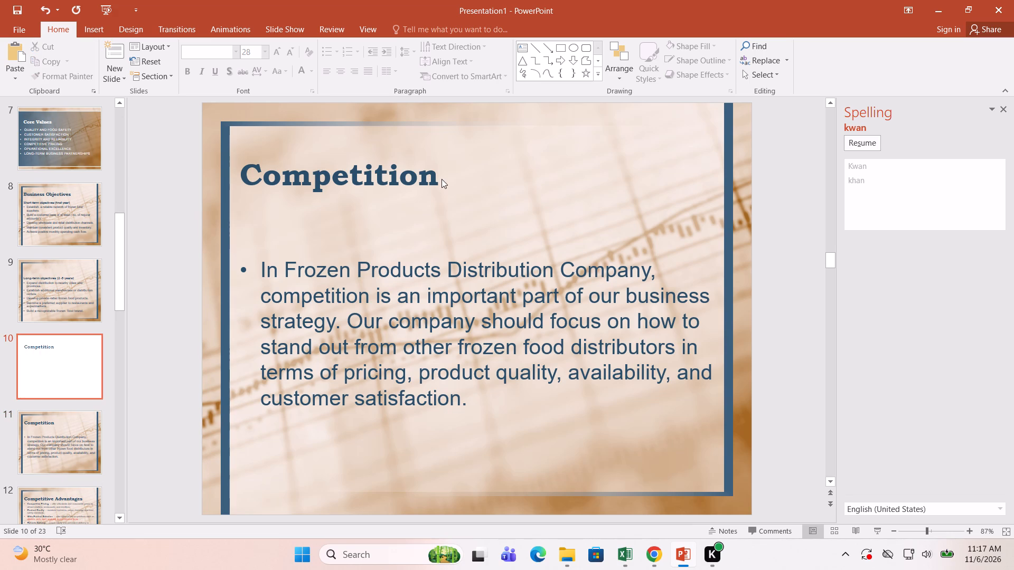
drag(444, 176, 439, 175)
drag(433, 175, 305, 175)
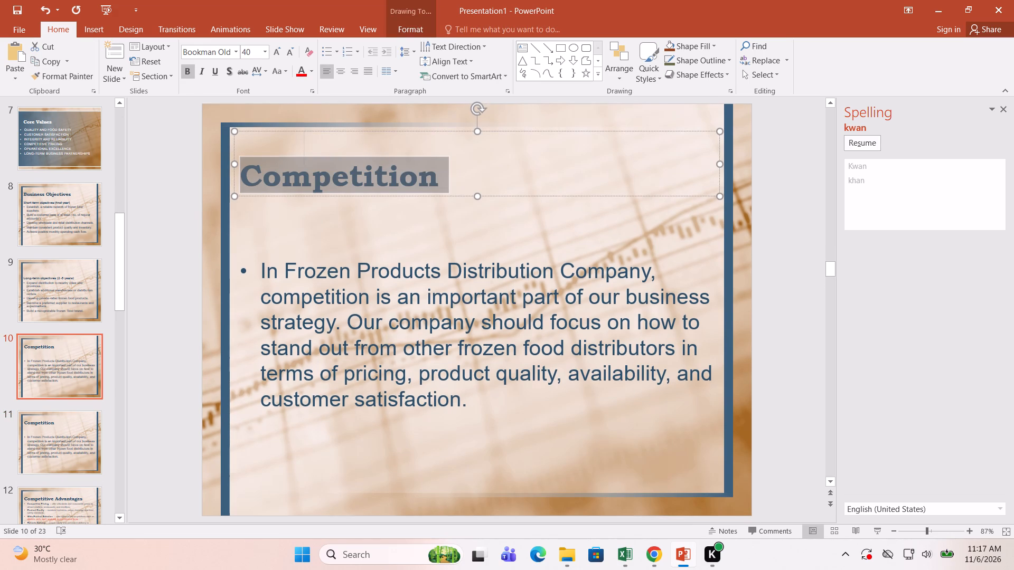
key(p)
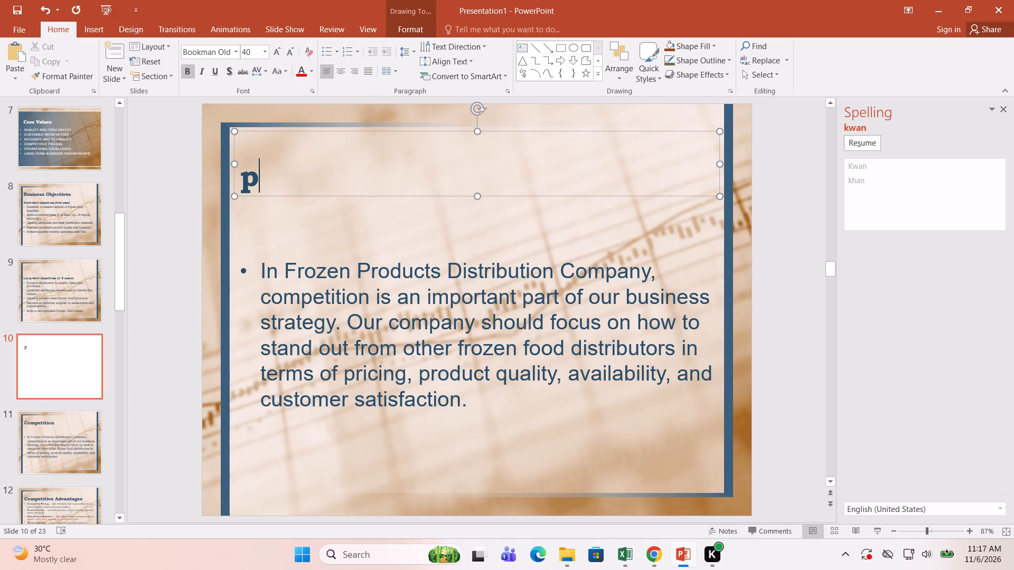
text(roducts)
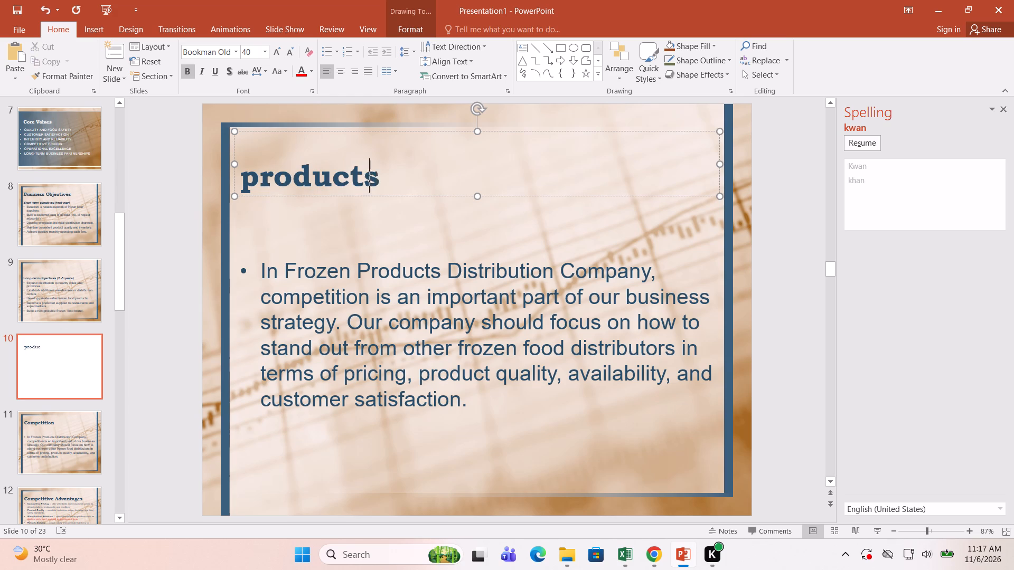
key(space)
text(and)
key(space)
key(s)
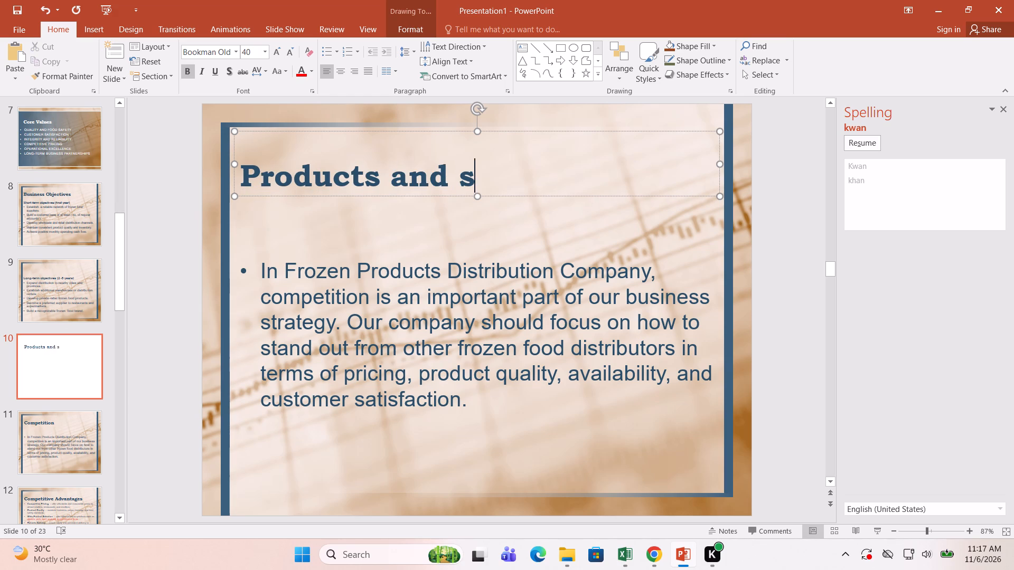
key(BackSpace)
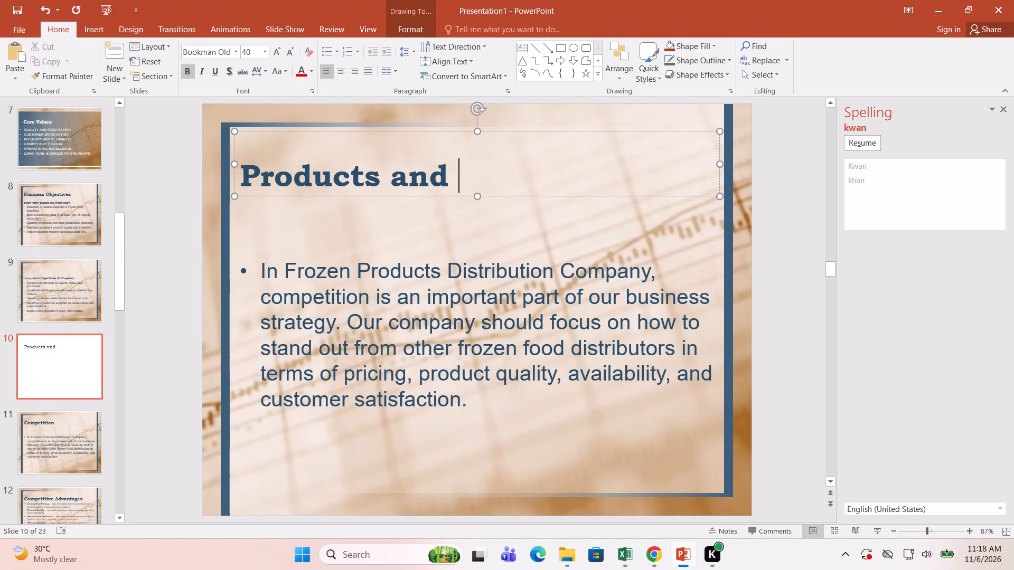
text(Services)
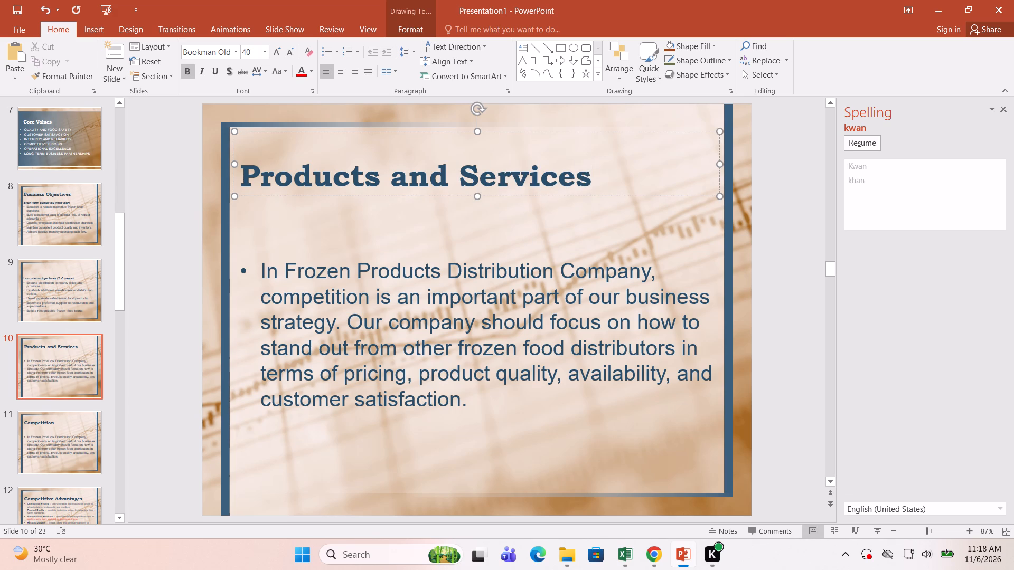
Delete the whole competition paragraph from the body of the Products and Services slide.
click(556, 263)
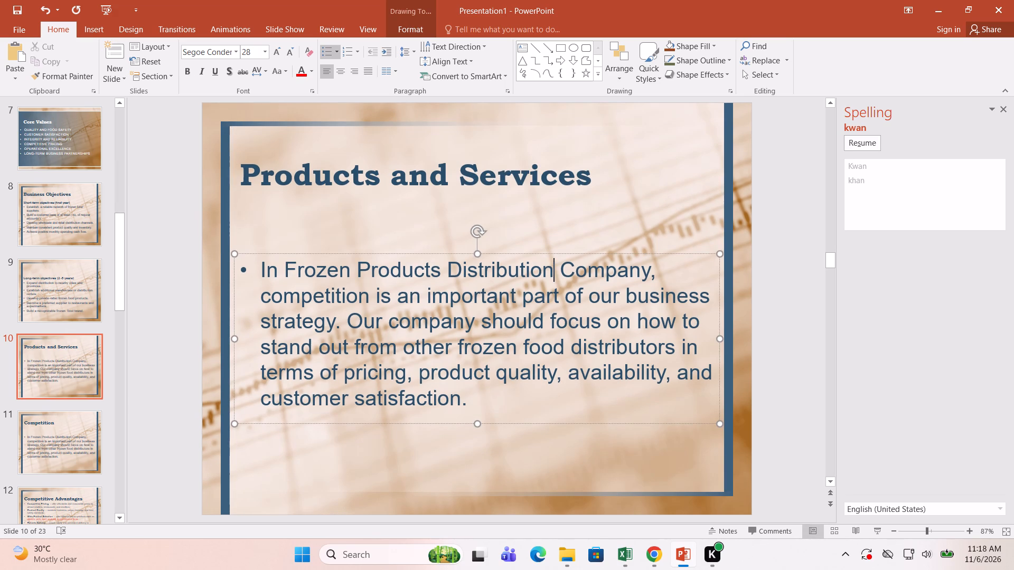
drag(521, 400, 228, 263)
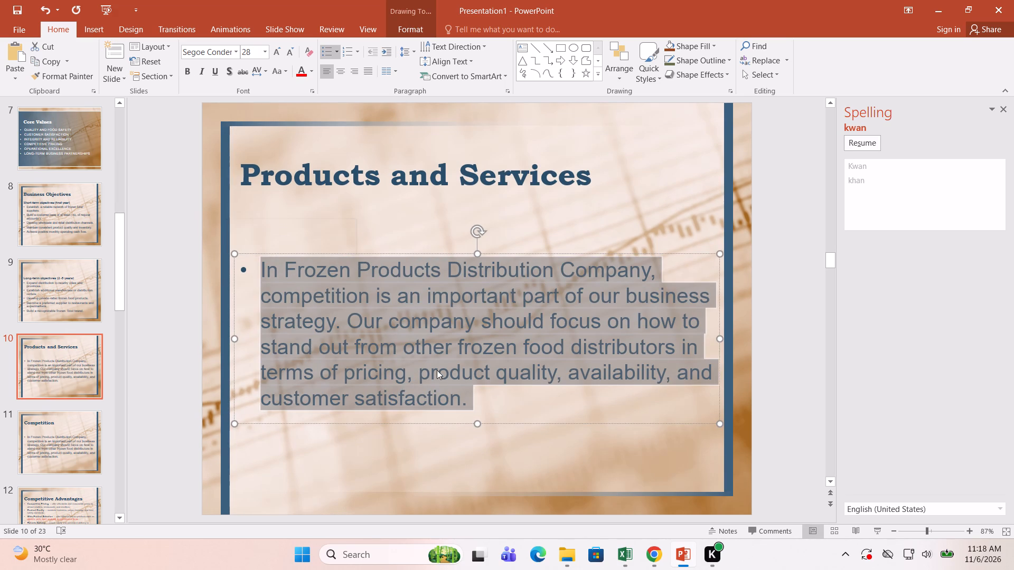
key(BackSpace)
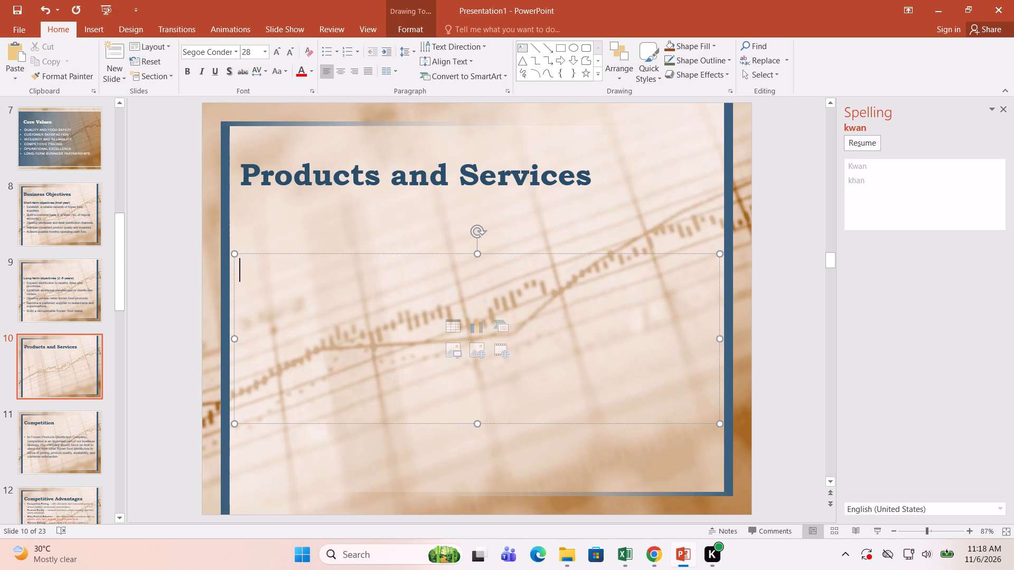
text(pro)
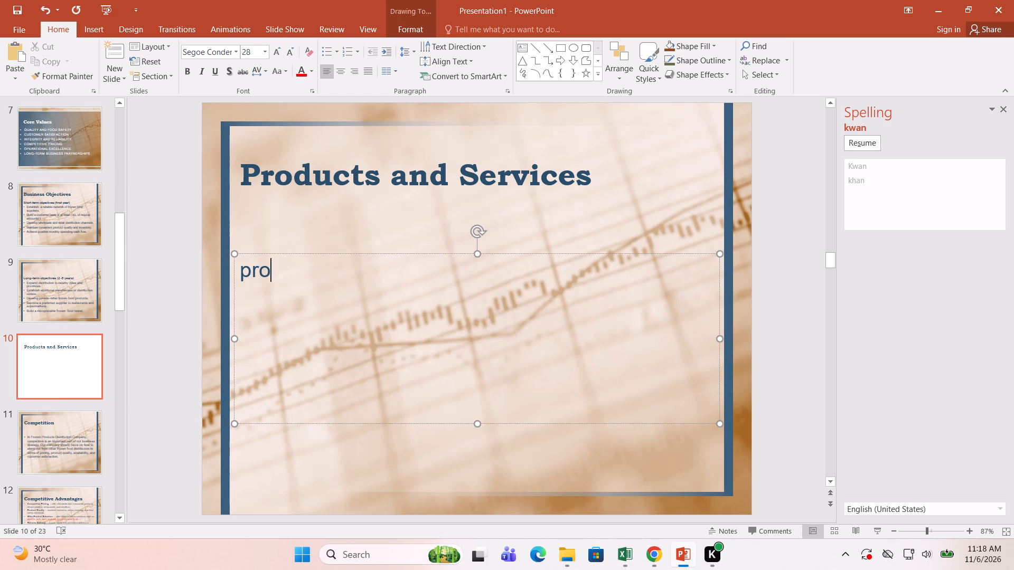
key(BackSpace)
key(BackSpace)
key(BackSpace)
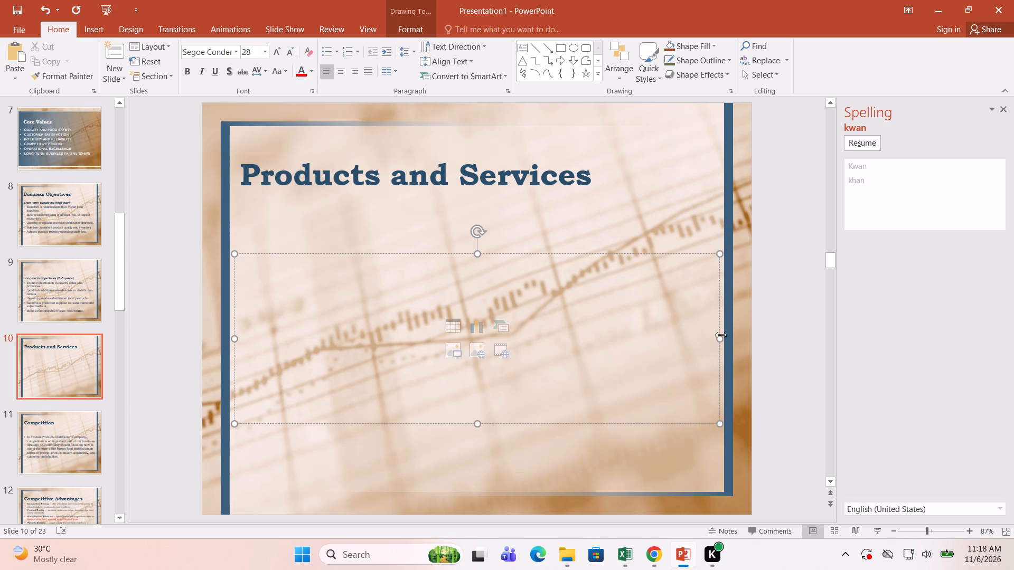
Narrow the empty body placeholder on slide 10 to less than half its width, keeping its left edge in place.
drag(717, 340, 434, 336)
click(373, 286)
click(387, 253)
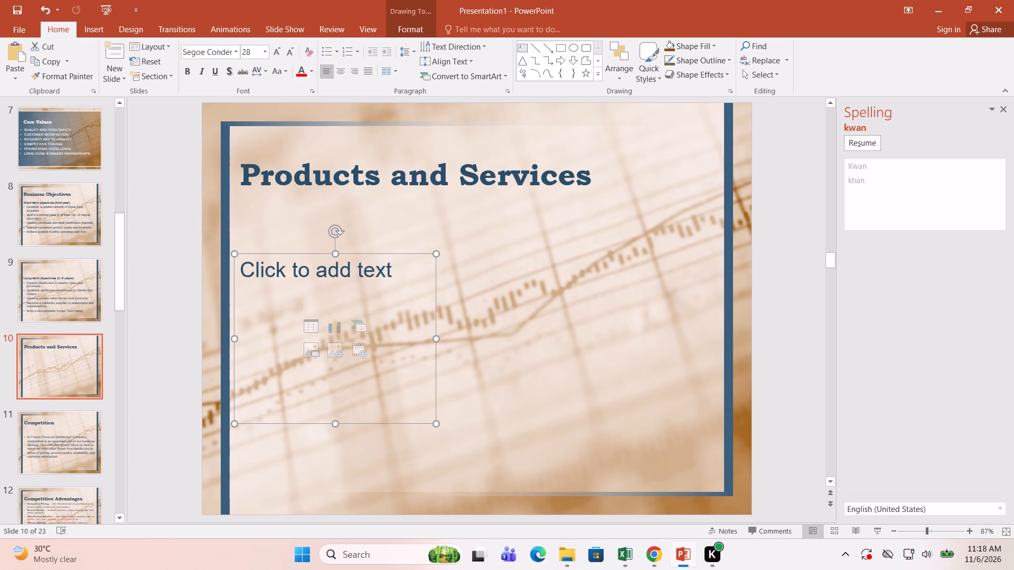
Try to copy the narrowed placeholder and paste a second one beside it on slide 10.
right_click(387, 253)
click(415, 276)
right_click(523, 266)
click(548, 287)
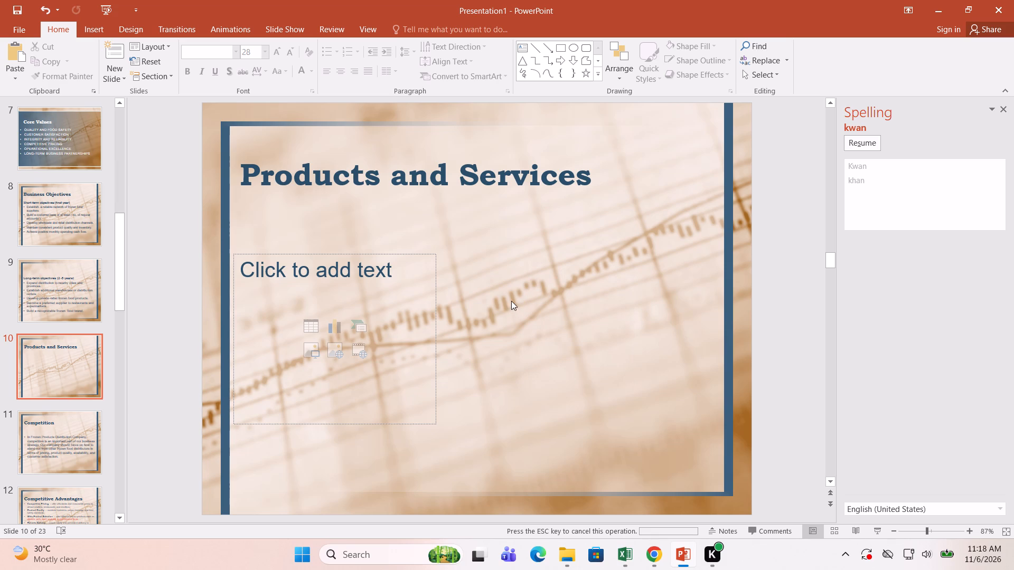
Reposition the narrowed placeholder on the left half of slide 10, slightly higher beneath the title and aligned with its start.
drag(388, 252, 484, 259)
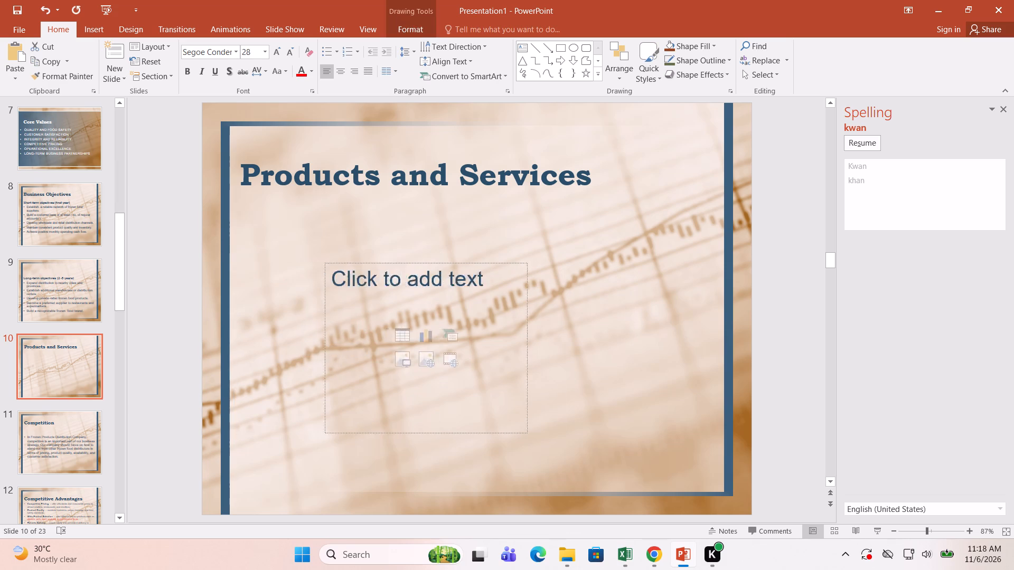
drag(484, 259, 556, 259)
click(364, 285)
click(341, 254)
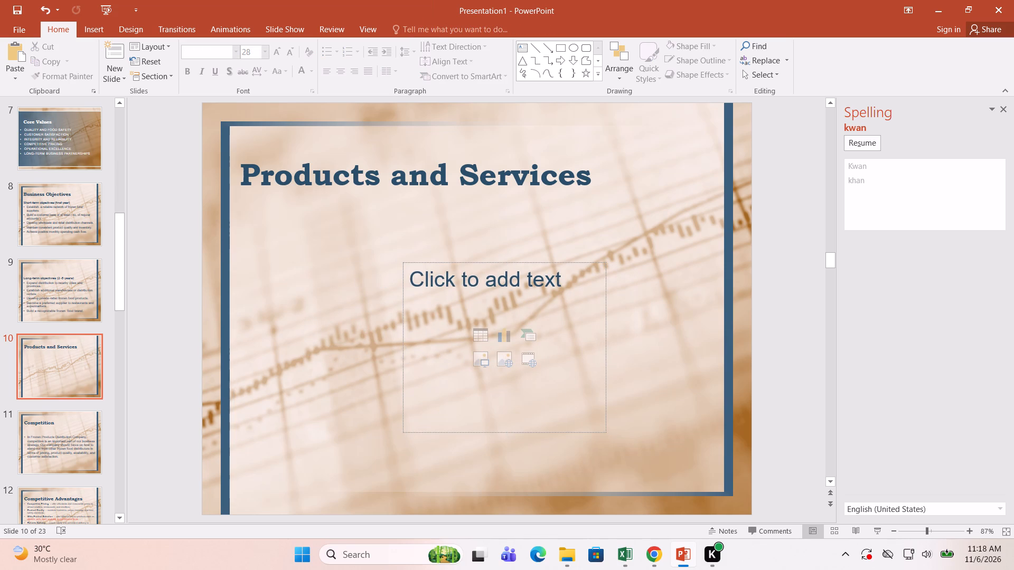
drag(494, 262, 326, 228)
click(572, 318)
drag(649, 437, 512, 224)
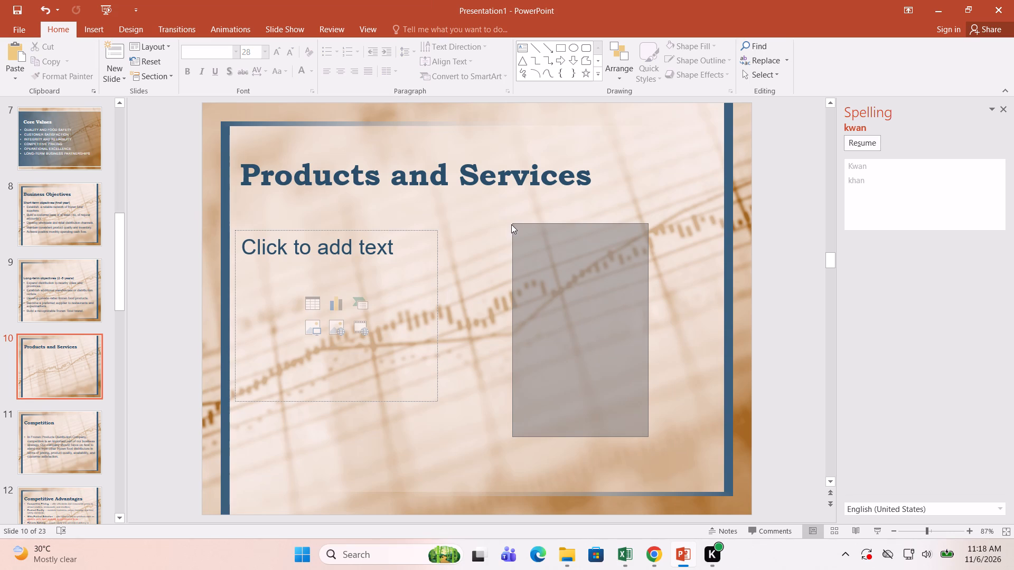
Enter "Product category" as the heading text in the narrowed placeholder.
click(398, 232)
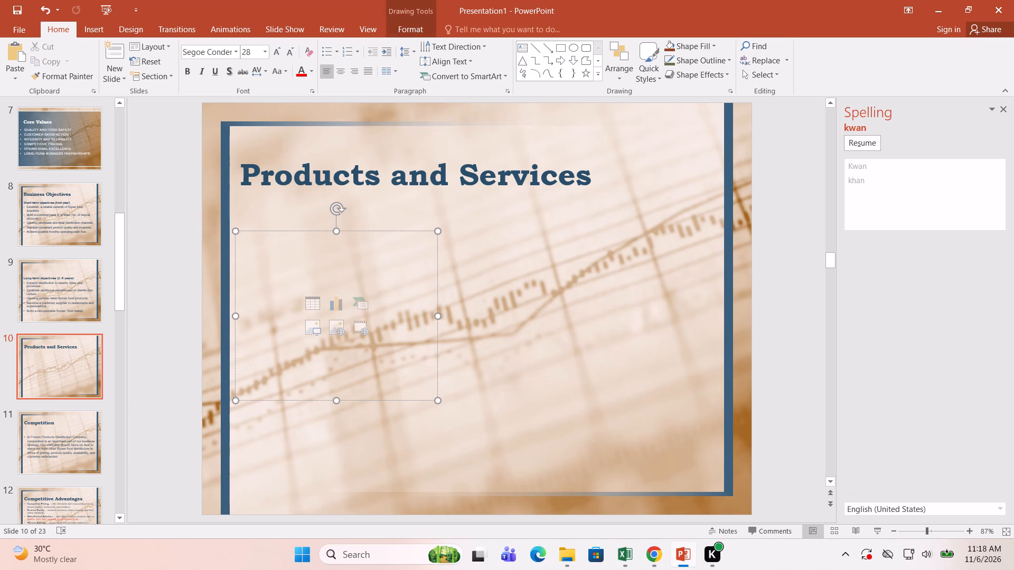
click(342, 252)
key(p)
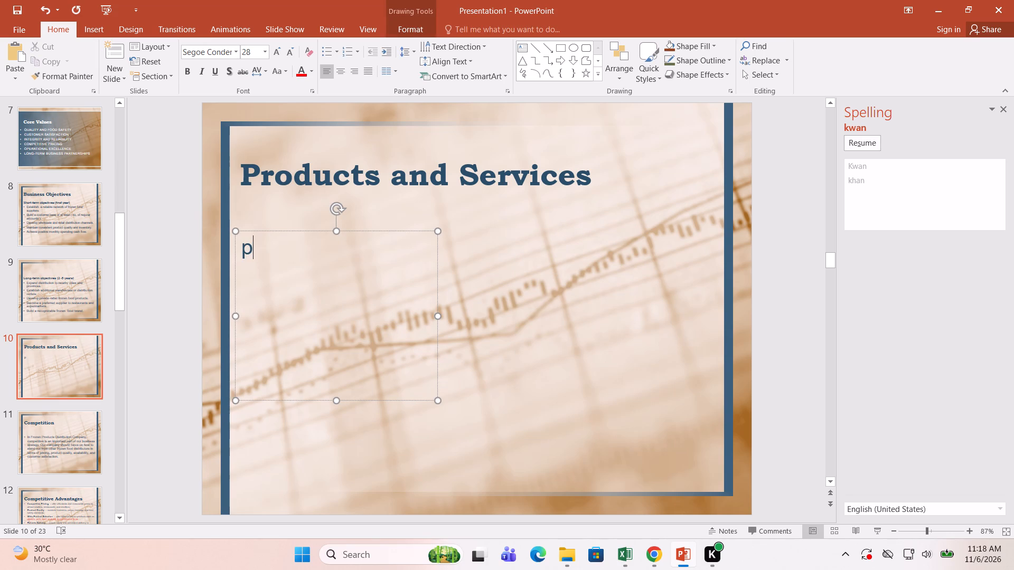
key(BackSpace)
text(Product)
key(space)
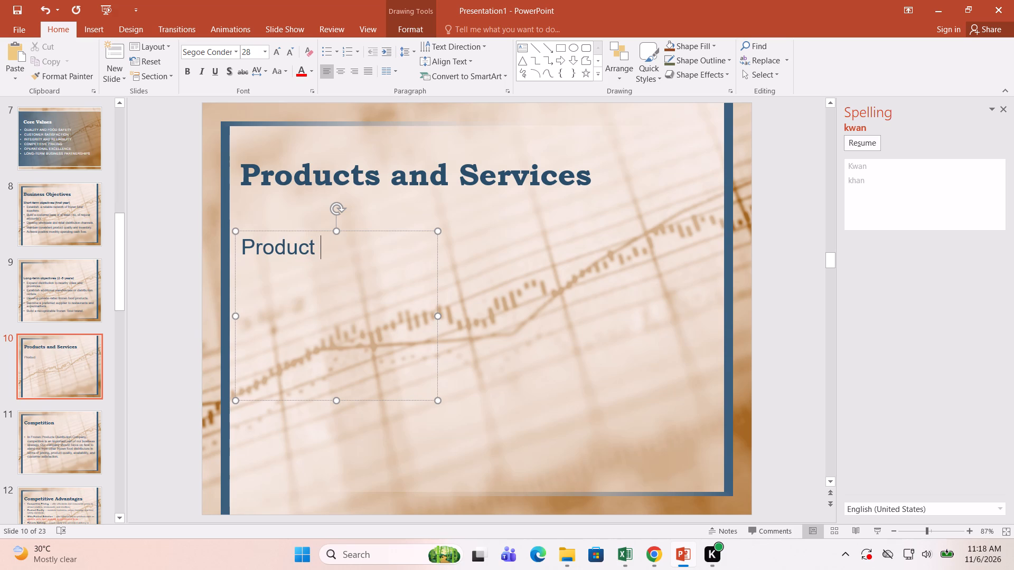
text(category)
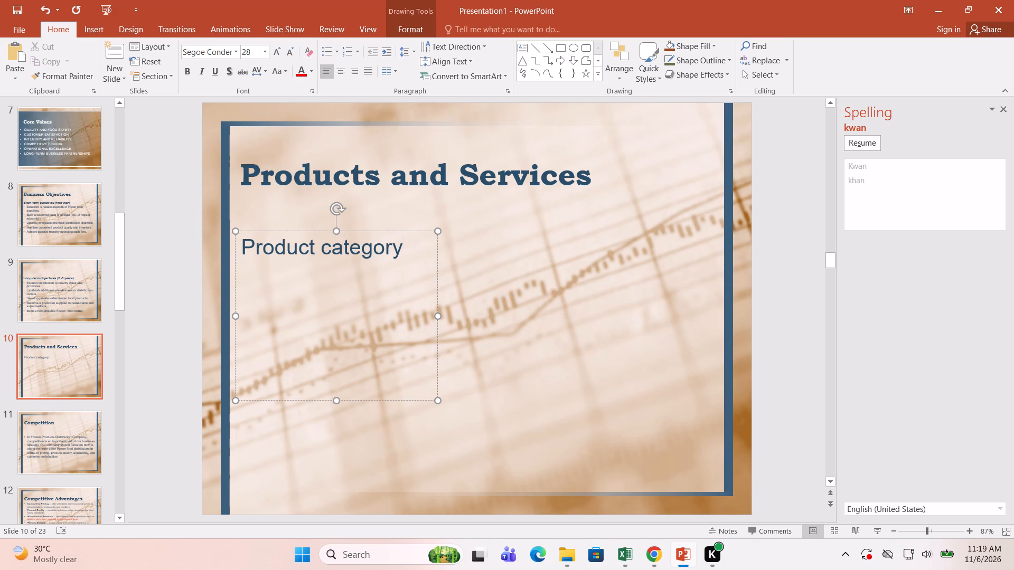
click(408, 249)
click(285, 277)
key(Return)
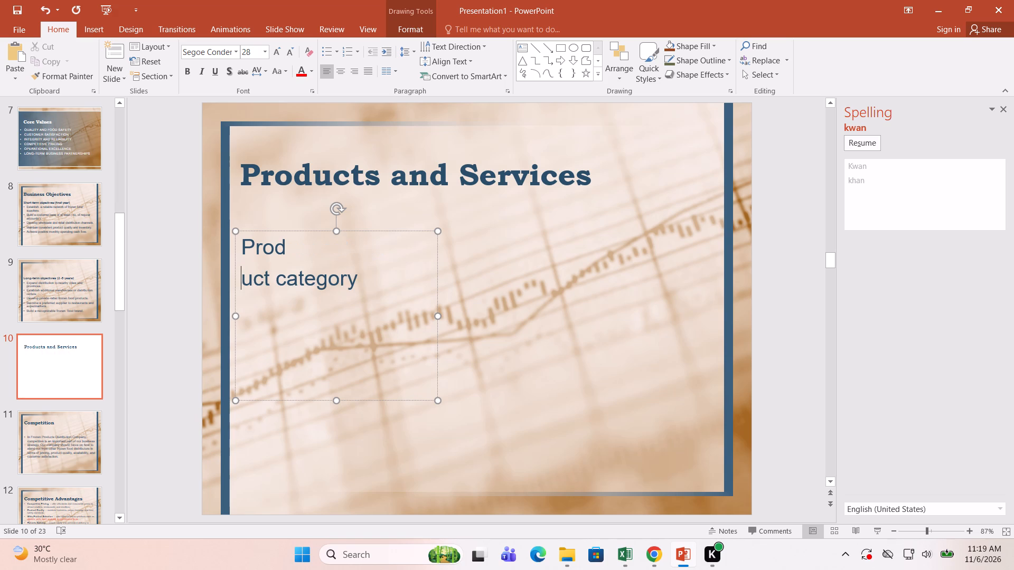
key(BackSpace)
Add four lines each starting with a dash below the "Product category" heading on slide 10.
key(Right)
key(Right)
key(Right)
key(Right)
key(Right)
key(Right)
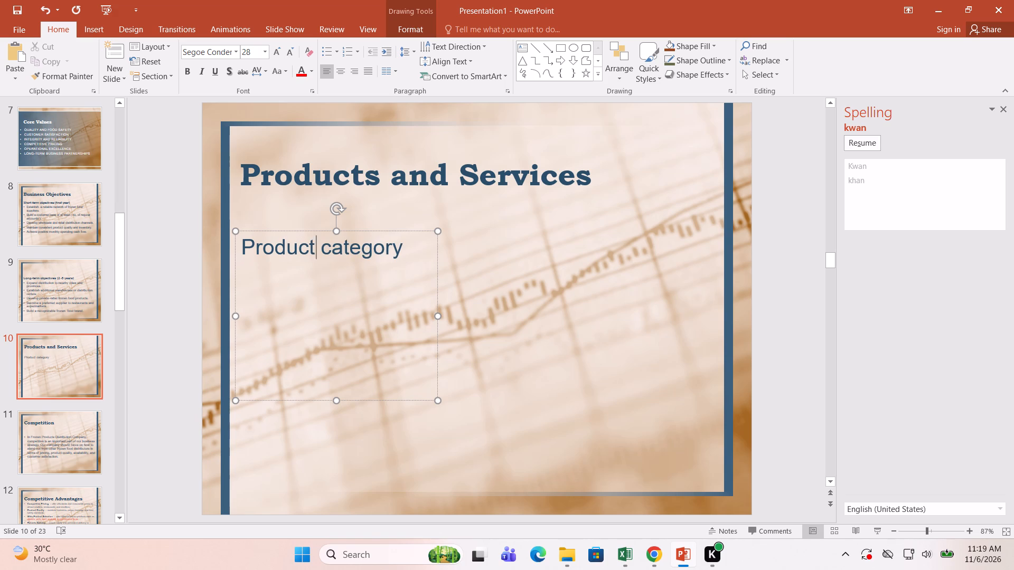
key(Right)
key(Right)
key(Right)
key(Right)
key(Right)
key(Right)
key(Return)
key(minus)
key(Return)
key(minus)
key(Return)
key(minus)
key(Return)
key(minus)
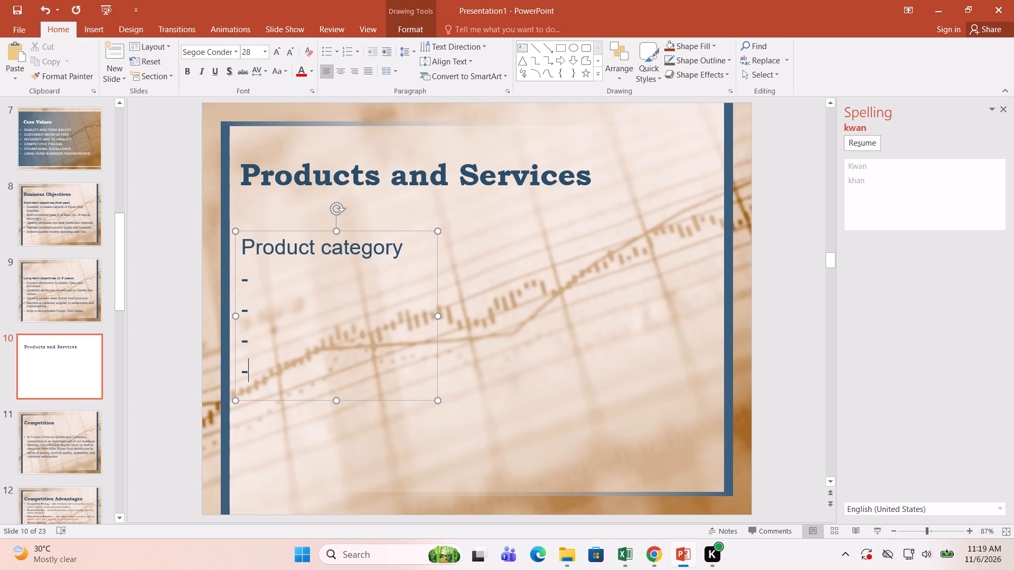
Copy the Product category text box on slide 10, paste it, and place the duplicate beside the original in the slide's right half.
click(561, 287)
click(371, 251)
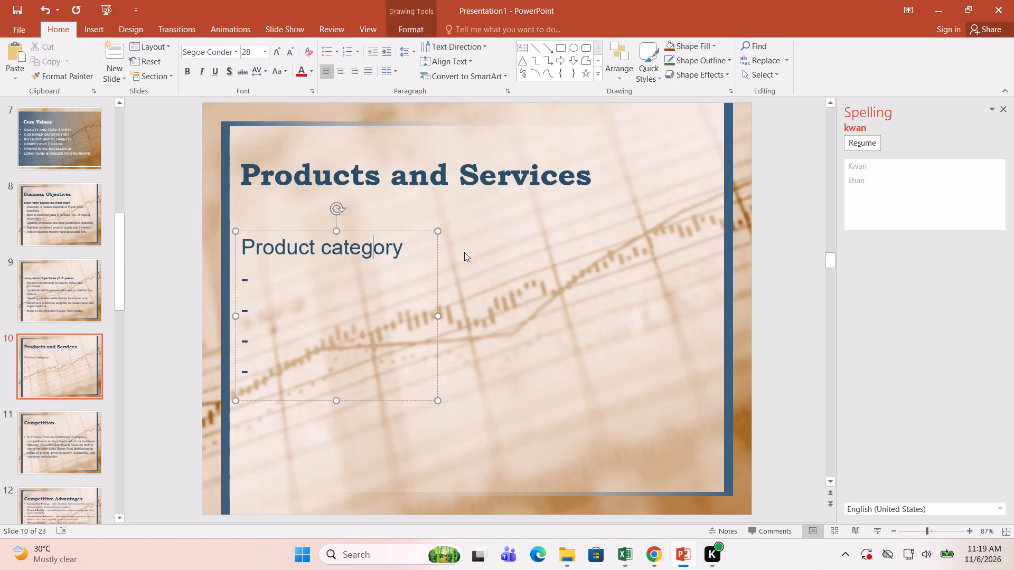
click(498, 257)
click(407, 245)
click(408, 232)
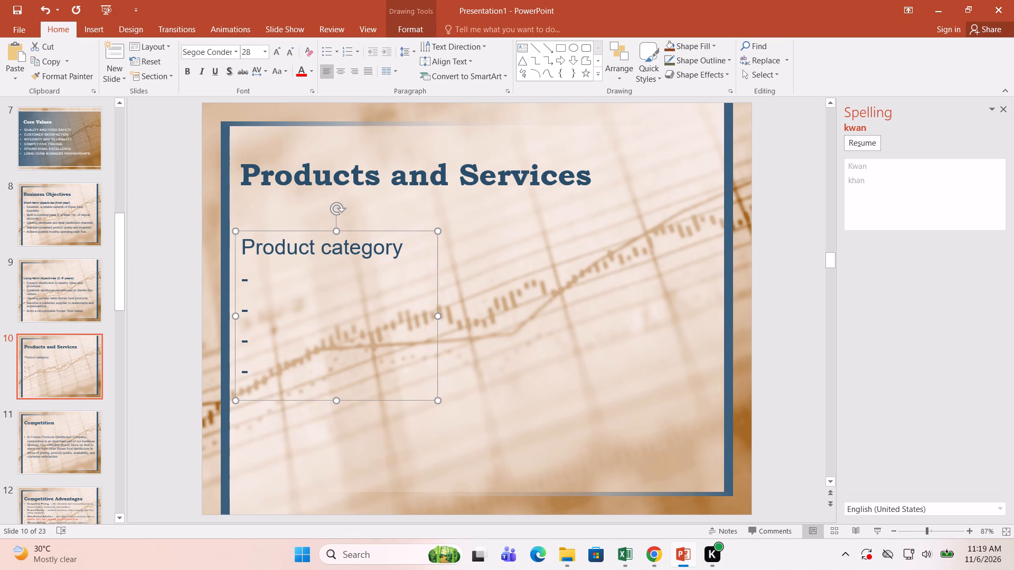
click(412, 226)
click(409, 229)
right_click(409, 229)
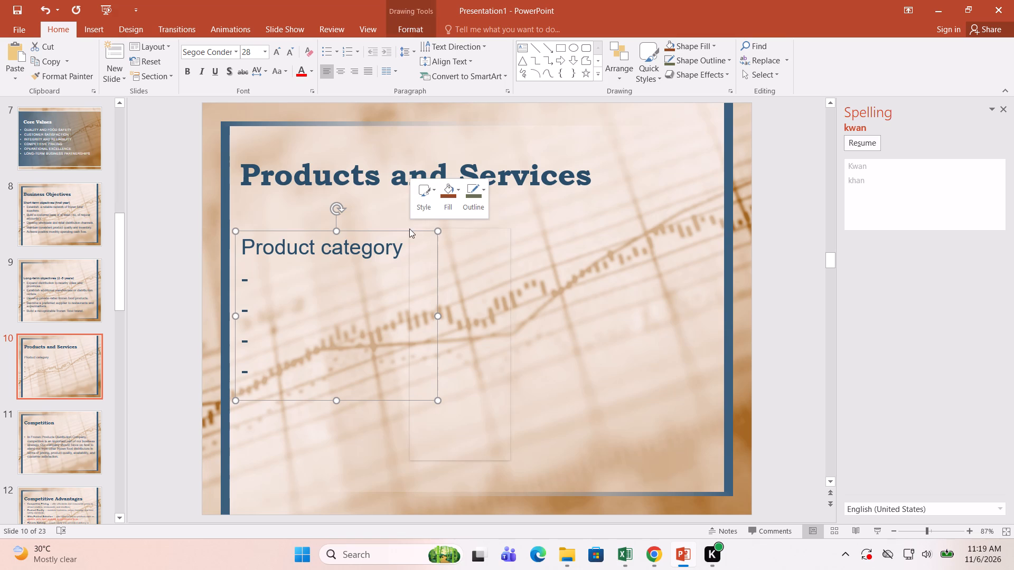
click(438, 254)
click(567, 254)
right_click(576, 254)
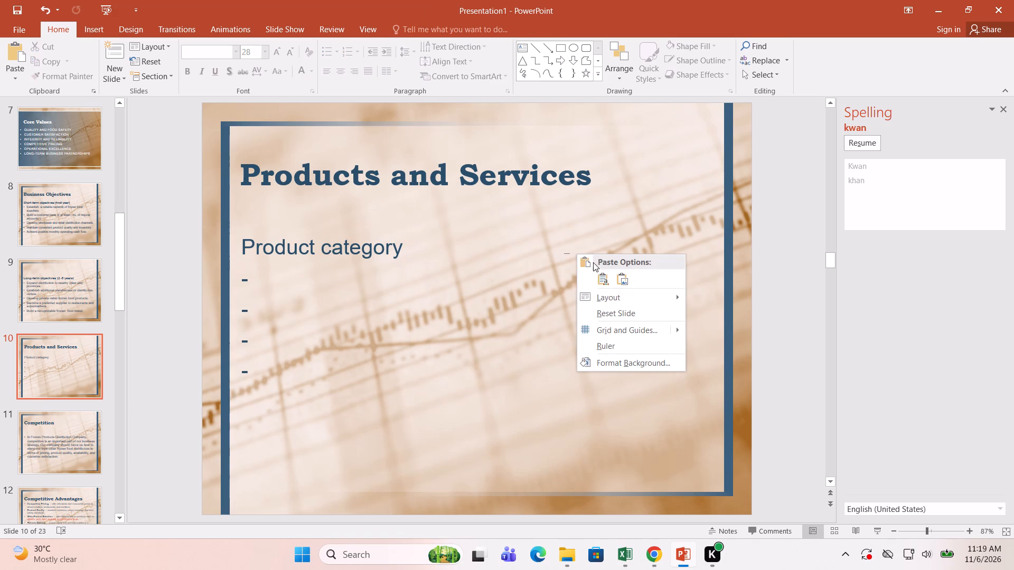
click(602, 280)
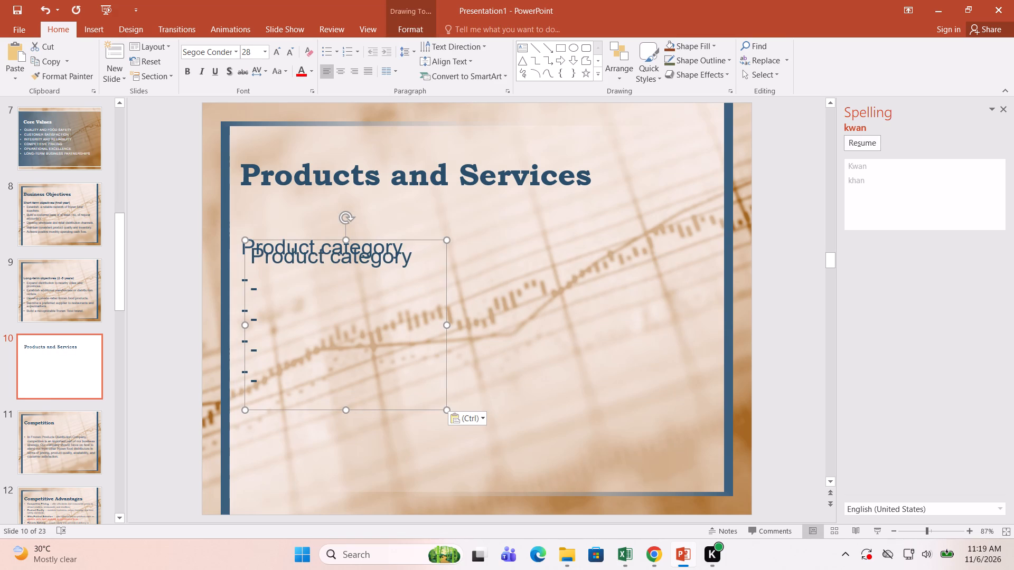
drag(412, 240, 615, 231)
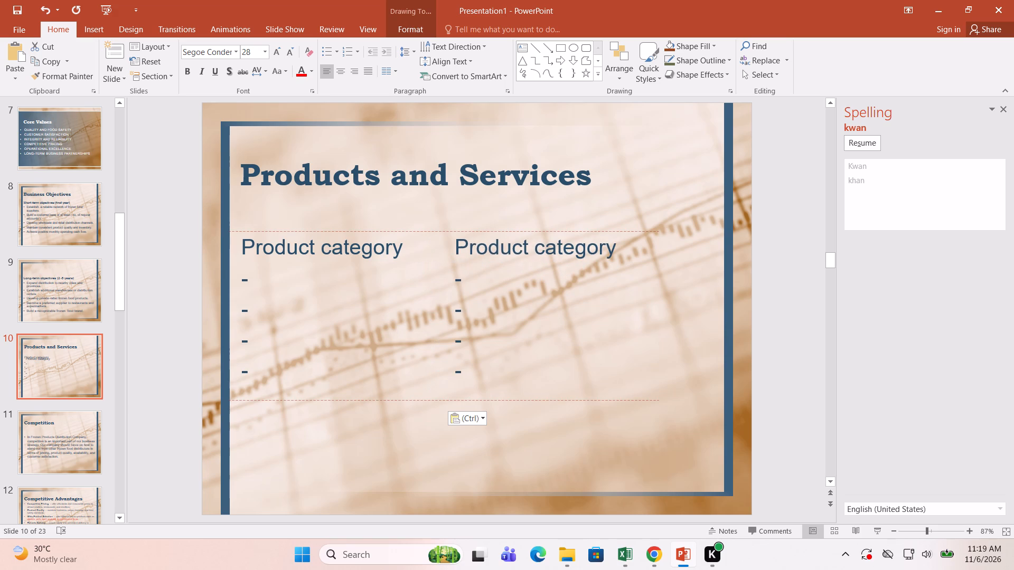
drag(615, 231, 628, 235)
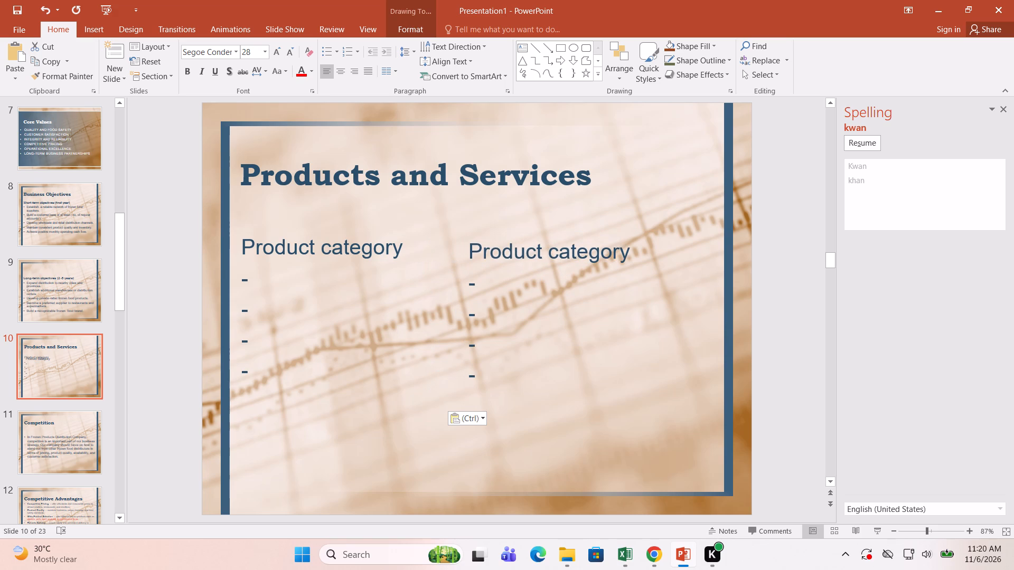
drag(628, 235, 629, 236)
click(632, 248)
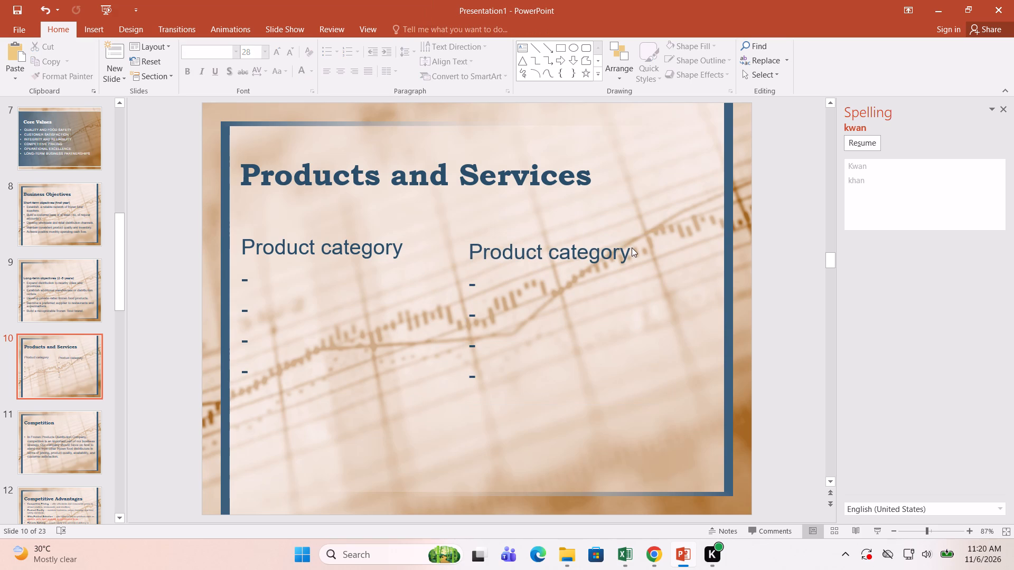
Replace the heading in the duplicated text box with "Target customers", keeping its dash lines.
double_click(632, 252)
click(619, 252)
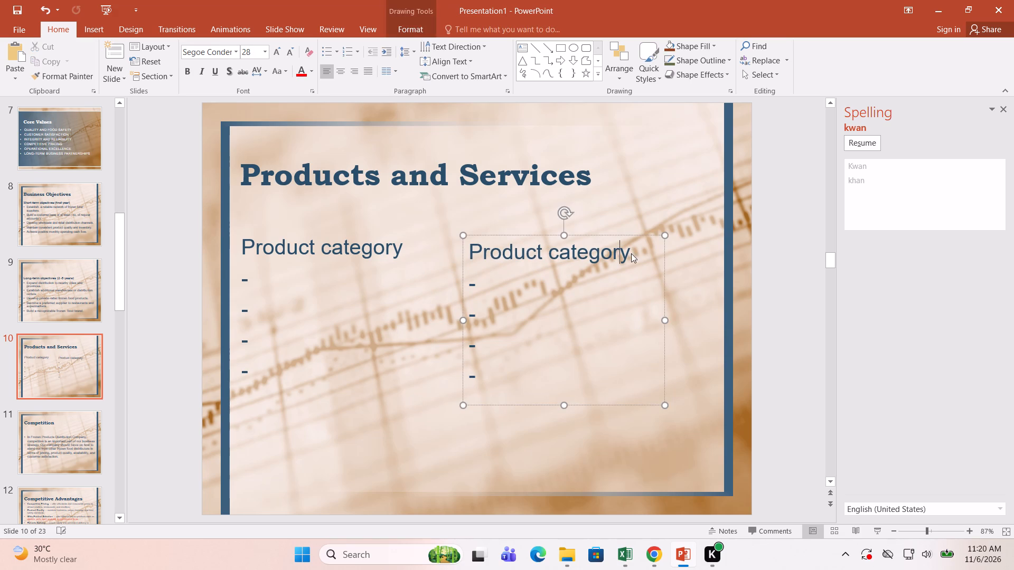
drag(631, 253, 546, 253)
click(613, 250)
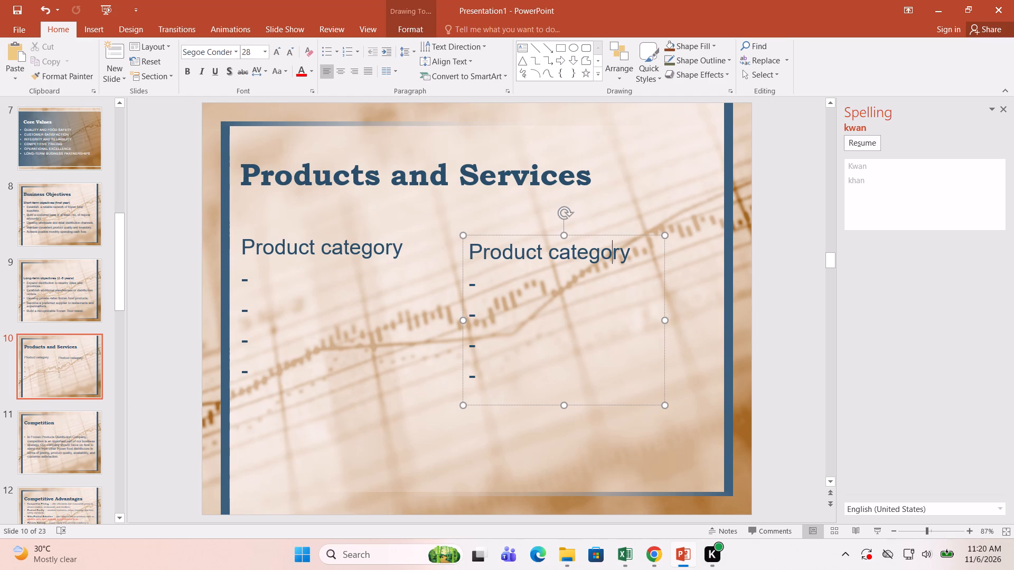
drag(629, 252, 517, 251)
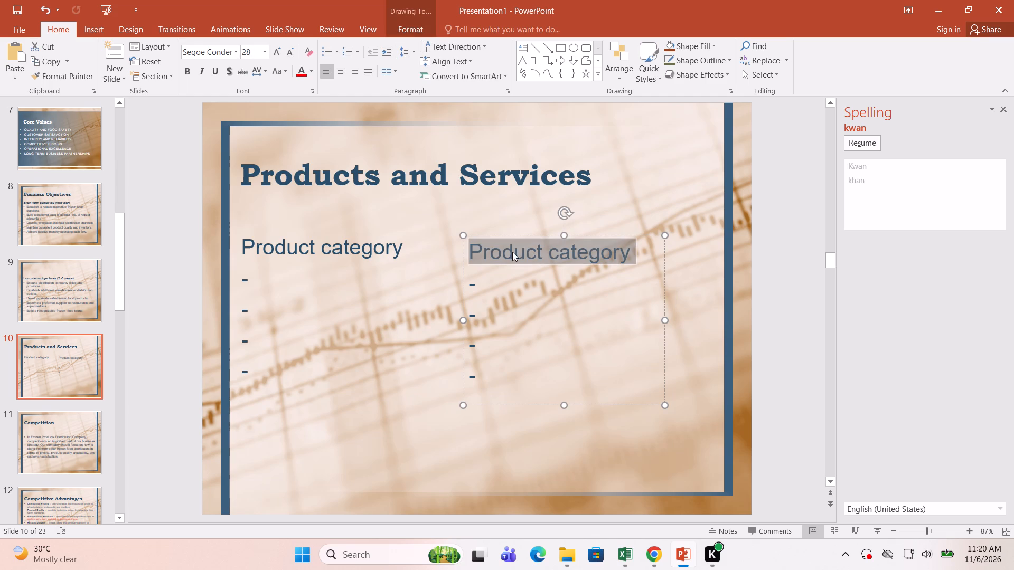
text(ta)
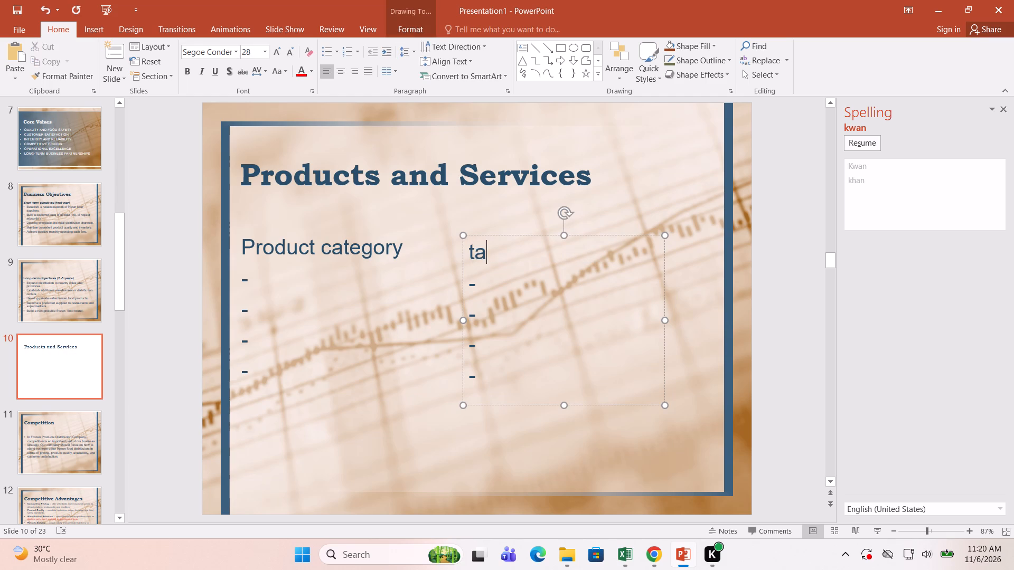
text(rget)
key(space)
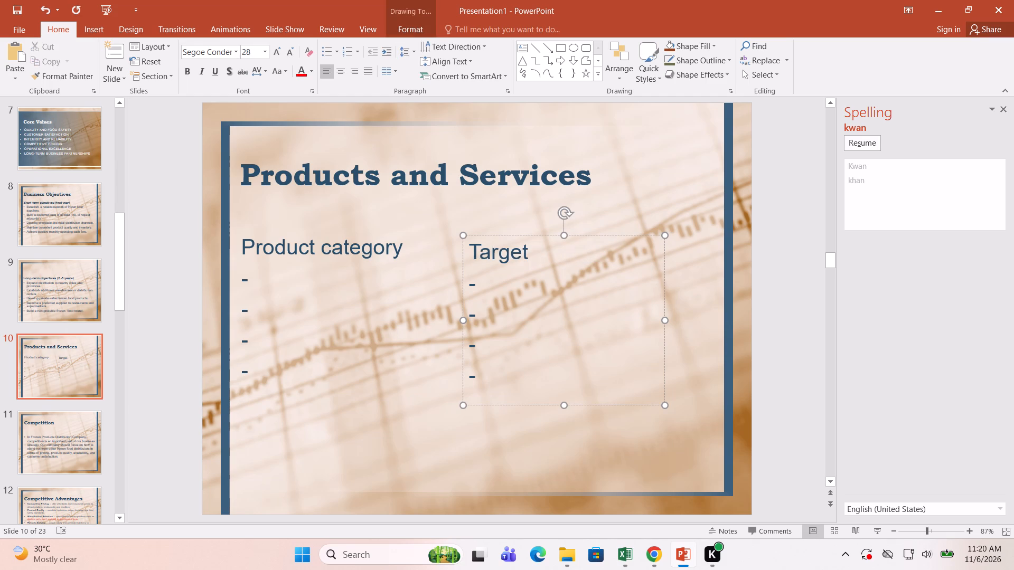
text(customers)
click(517, 306)
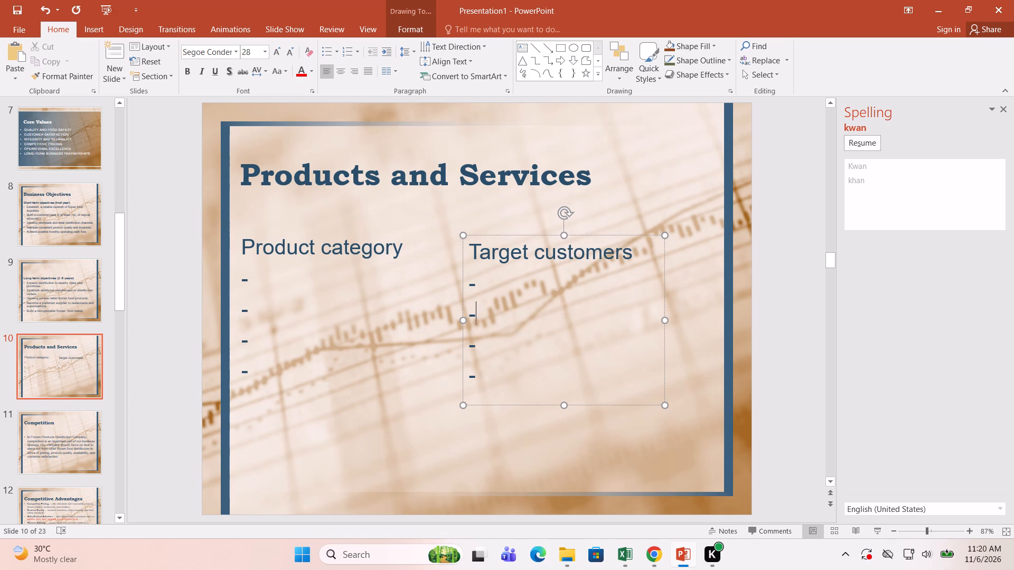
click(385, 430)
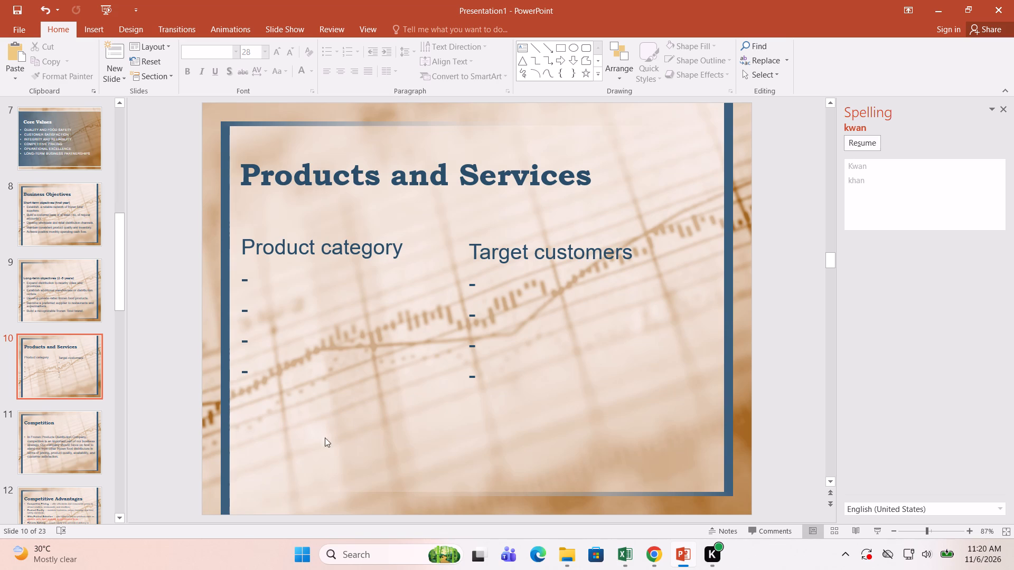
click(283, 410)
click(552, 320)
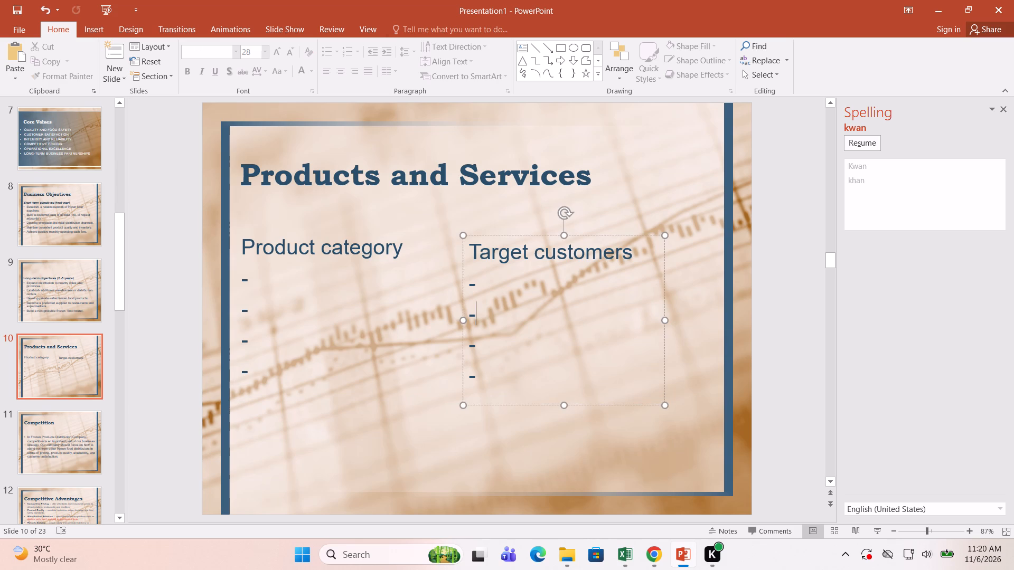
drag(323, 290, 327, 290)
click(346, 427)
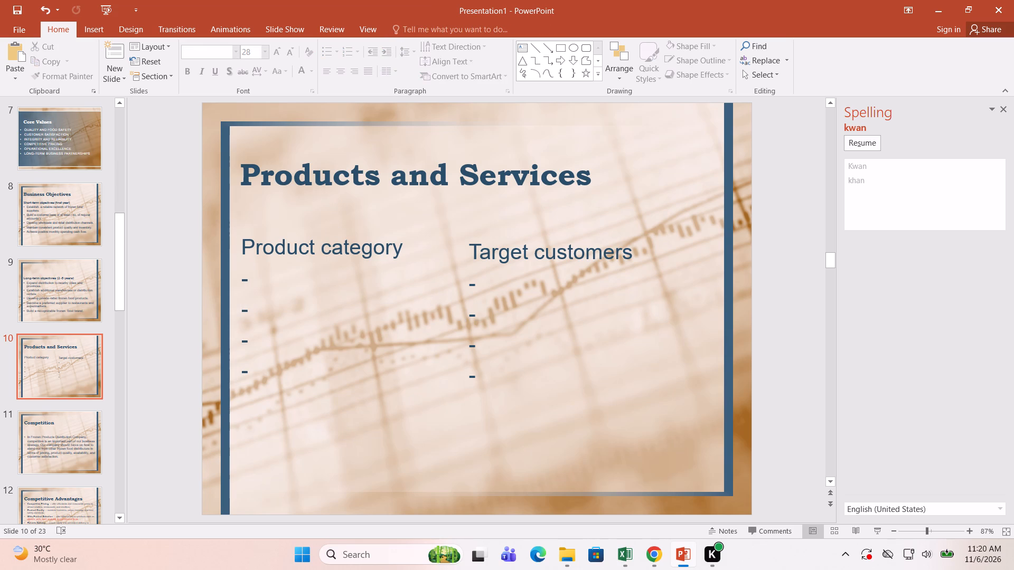
Move the Product category text box up so it sits directly beneath the Products and Services title.
click(334, 264)
drag(357, 232, 357, 223)
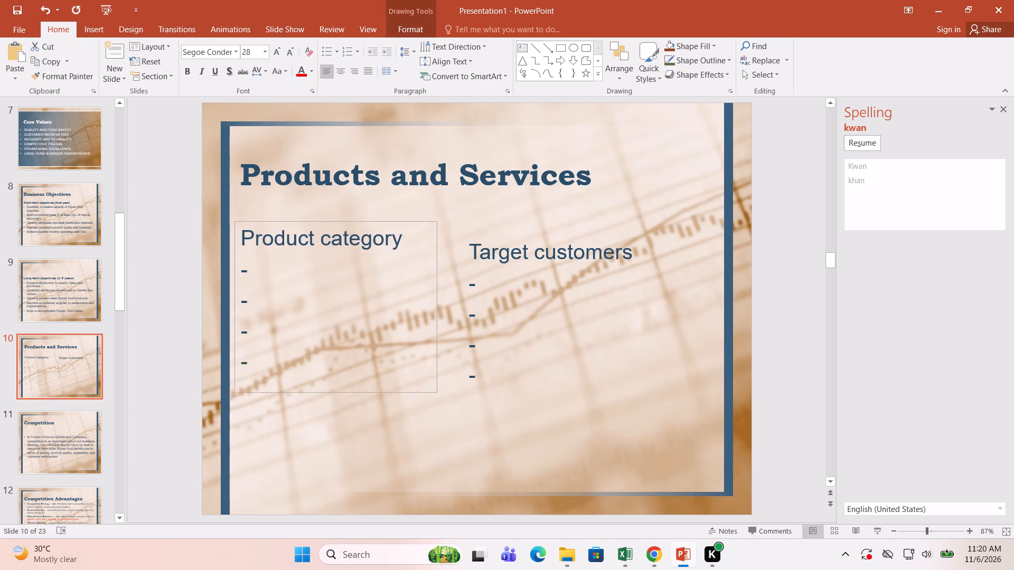
drag(357, 223, 356, 204)
Raise the Target customers text box so its heading and dash lines are level with the Product category column.
click(546, 224)
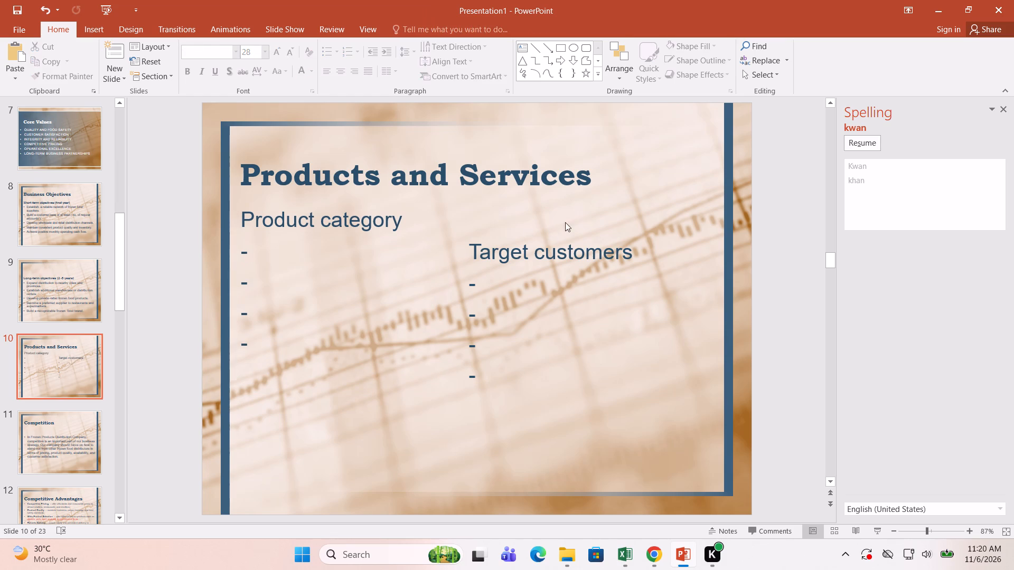
click(568, 250)
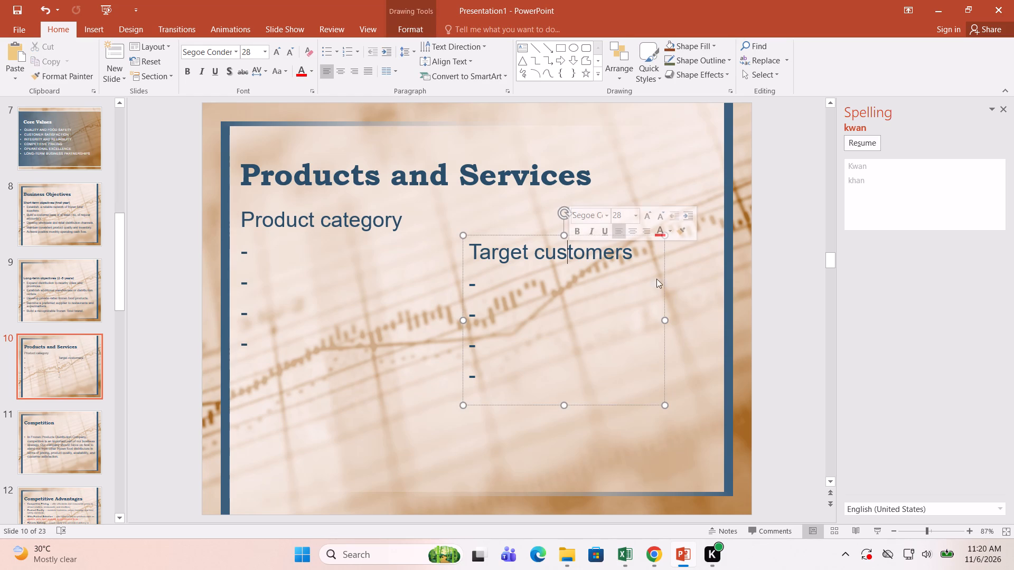
drag(518, 233, 517, 205)
click(383, 414)
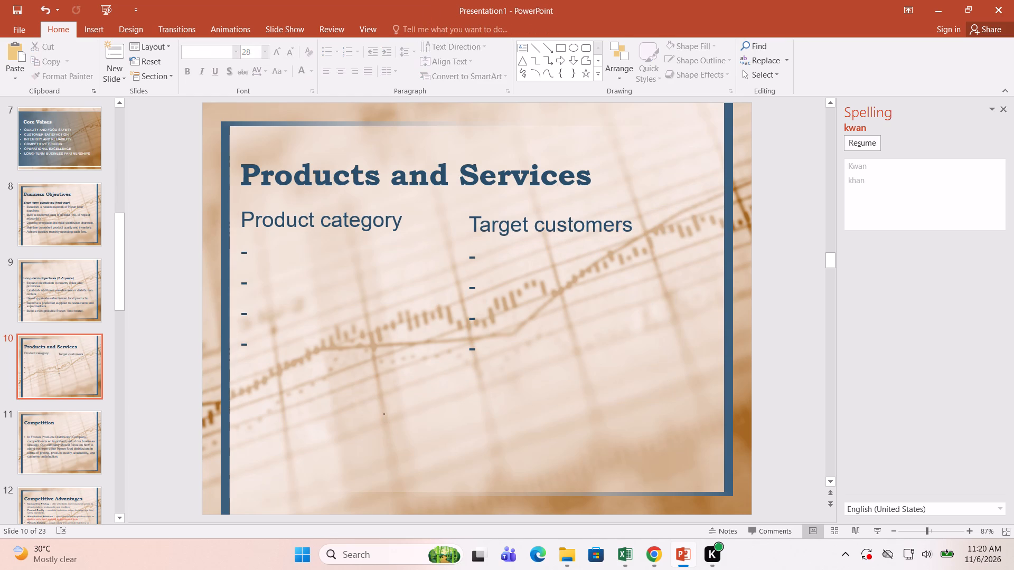
click(367, 283)
click(543, 302)
click(391, 315)
click(499, 313)
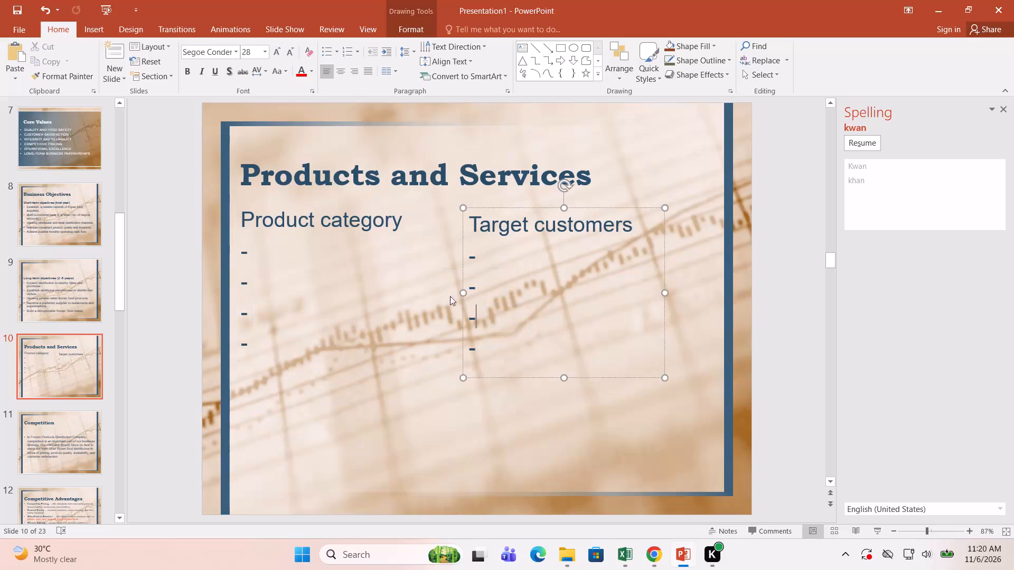
click(389, 290)
click(538, 260)
click(528, 208)
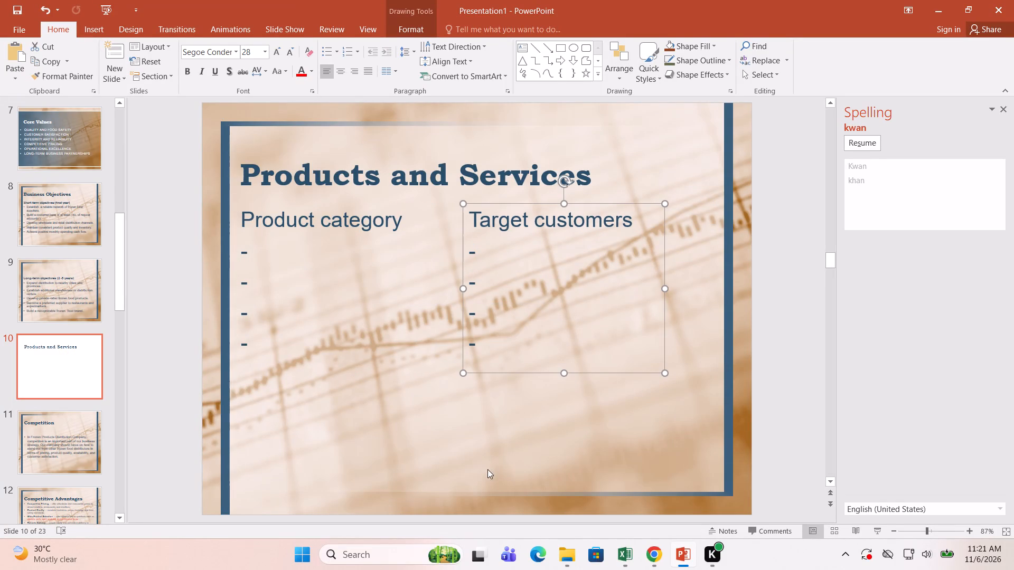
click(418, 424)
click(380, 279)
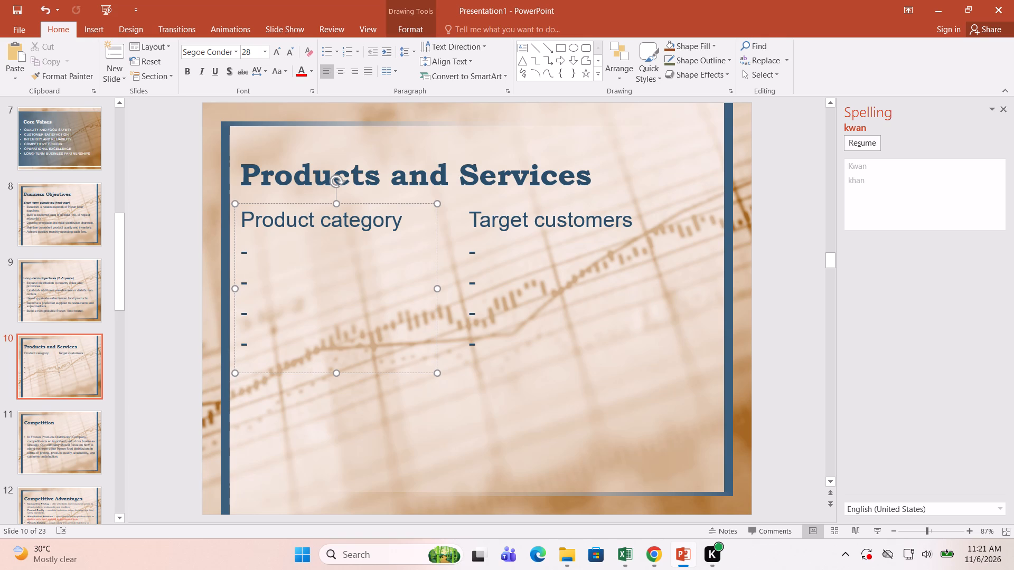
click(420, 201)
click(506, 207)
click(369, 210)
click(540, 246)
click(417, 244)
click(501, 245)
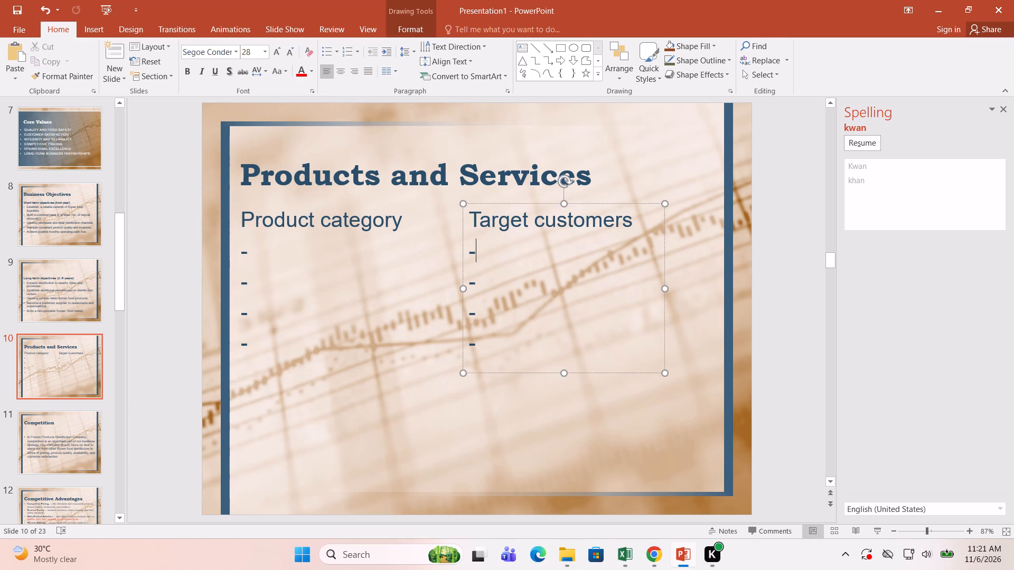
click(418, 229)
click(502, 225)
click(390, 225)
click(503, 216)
Shift the Target customers text box slightly further away from the Product category column, keeping the two headings level.
click(506, 203)
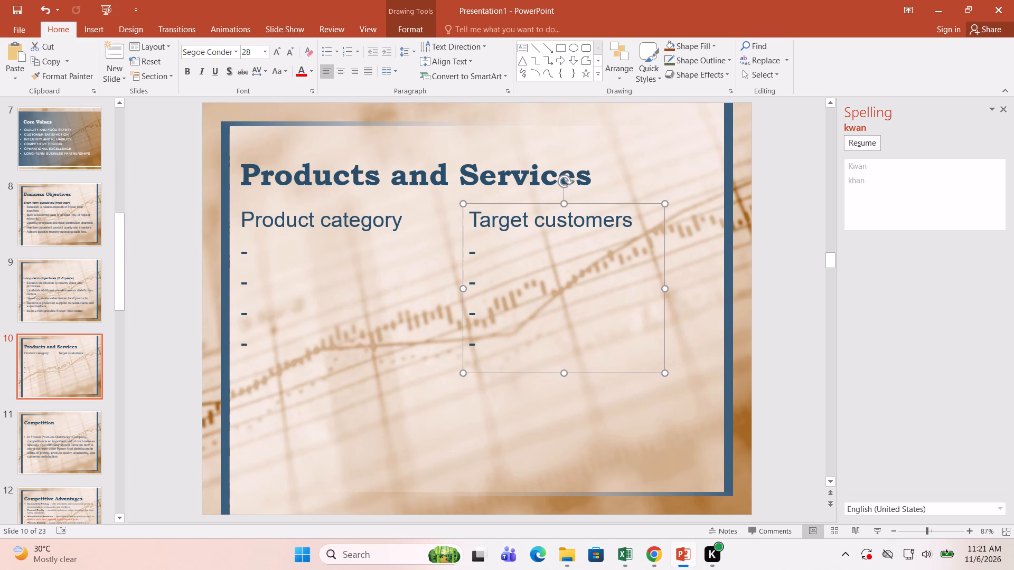
drag(506, 203, 465, 203)
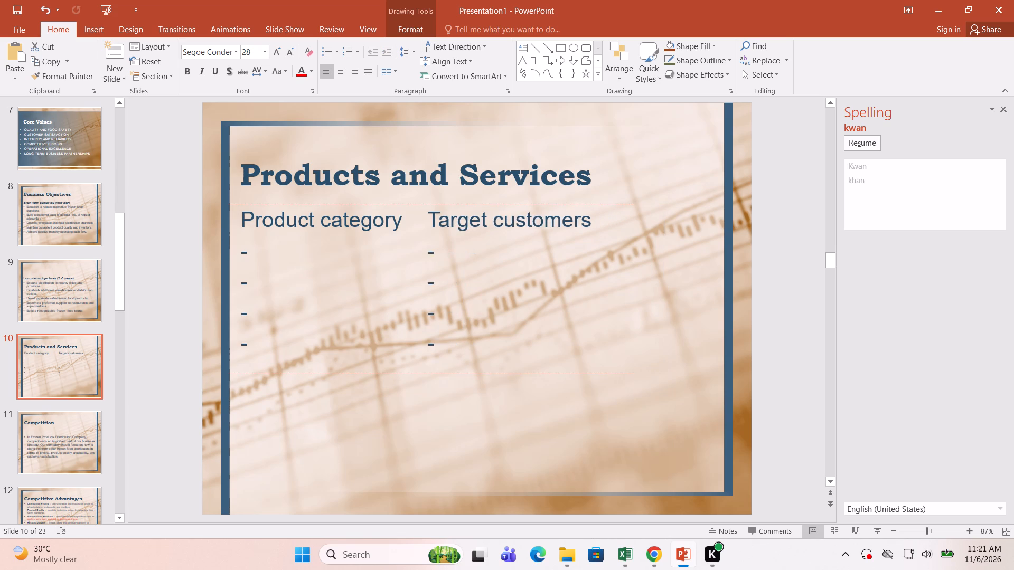
drag(465, 203, 432, 206)
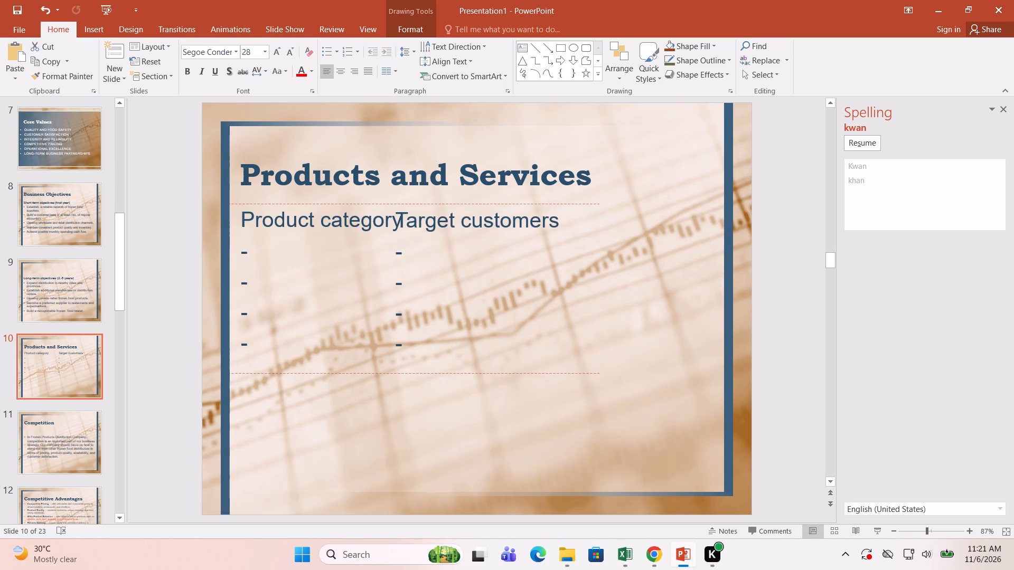
drag(432, 206, 445, 204)
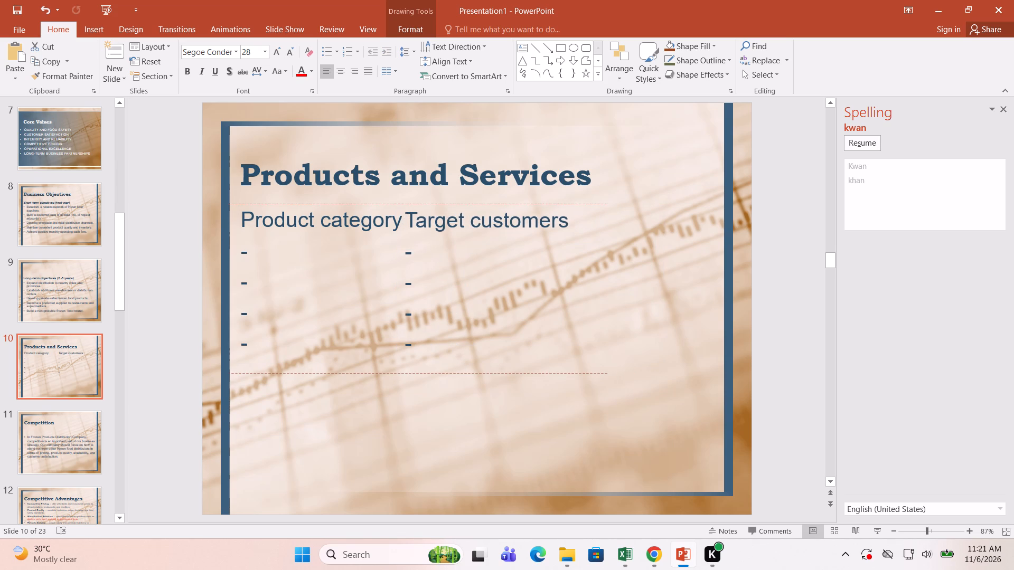
drag(445, 204, 500, 204)
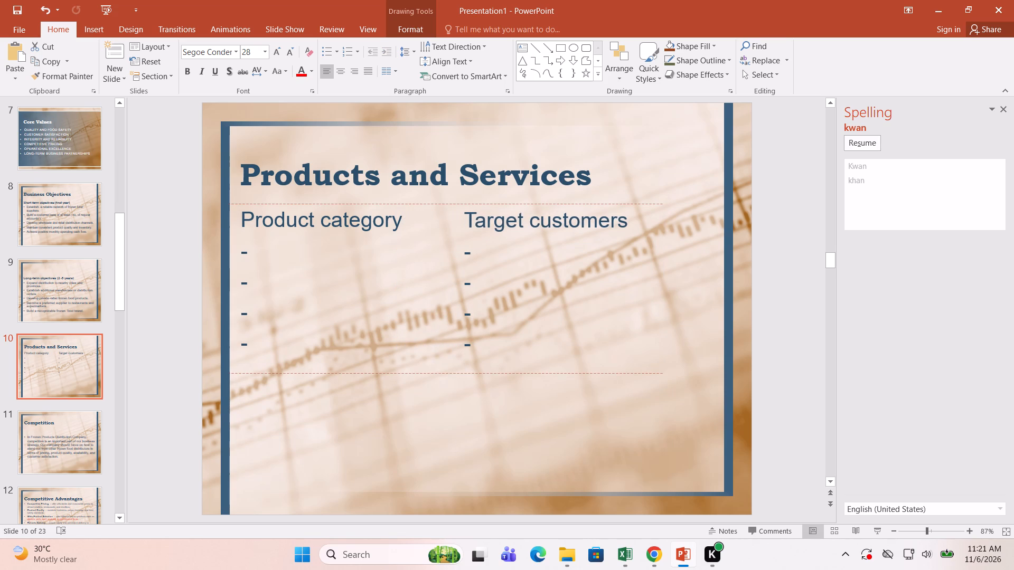
drag(500, 204, 517, 205)
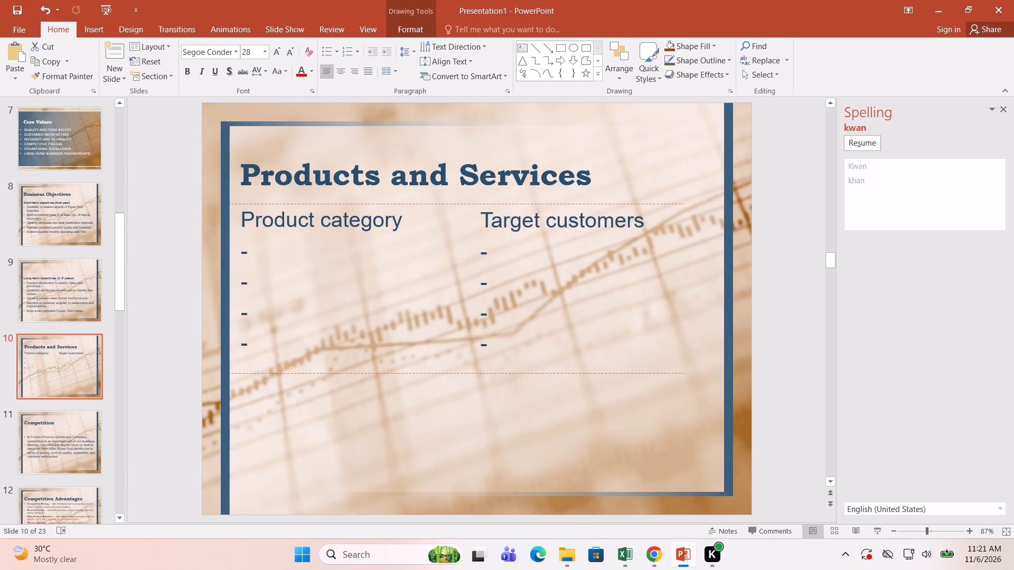
drag(517, 205, 512, 206)
click(401, 436)
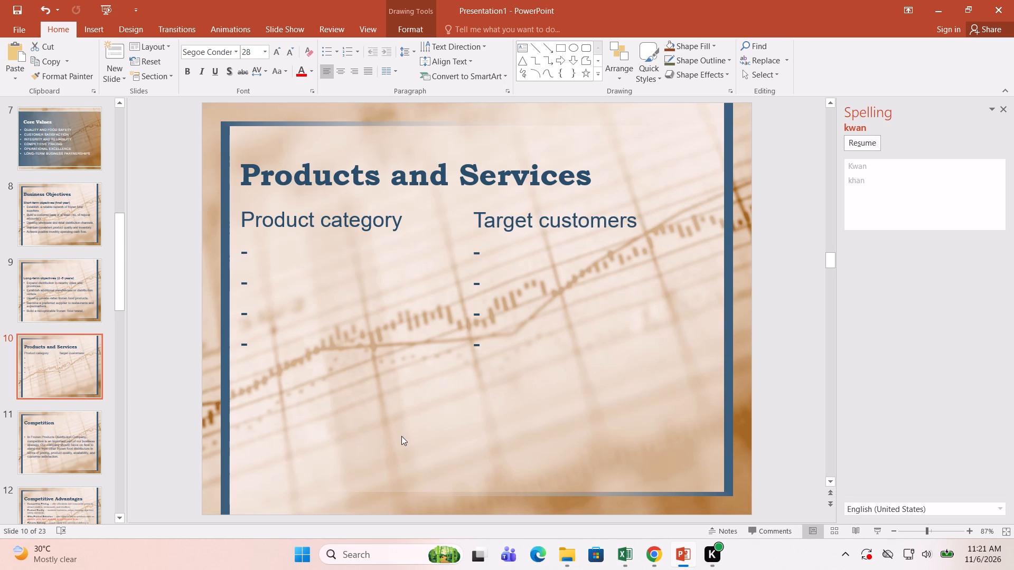
click(298, 396)
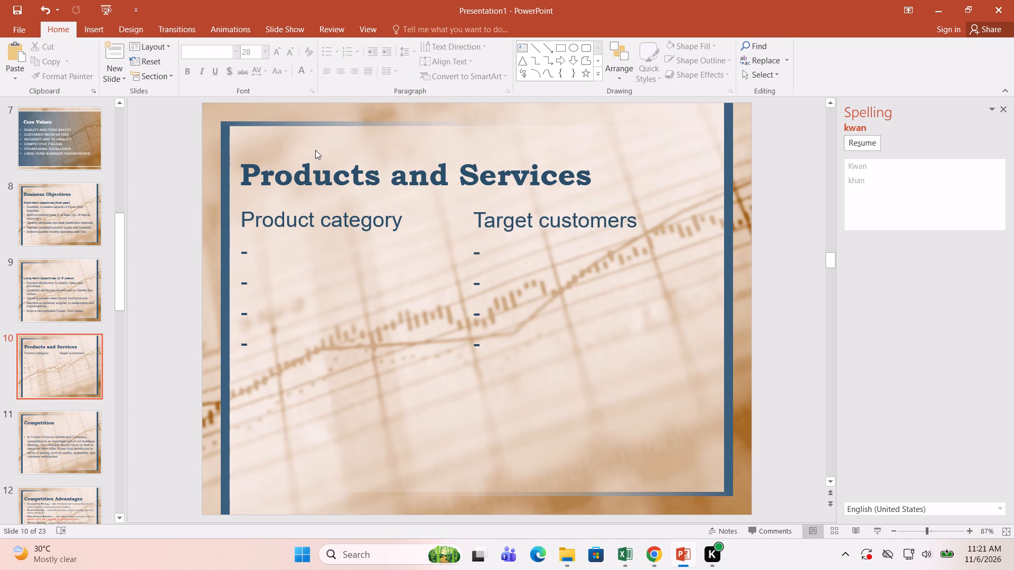
Duplicate the Product category text box and place the copy below the original column on slide 10.
click(349, 222)
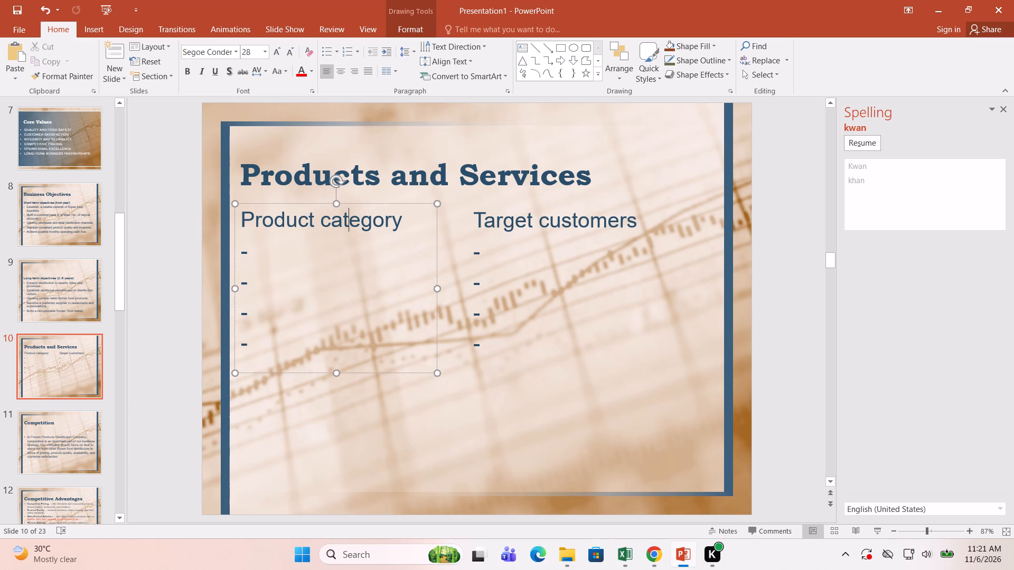
click(367, 204)
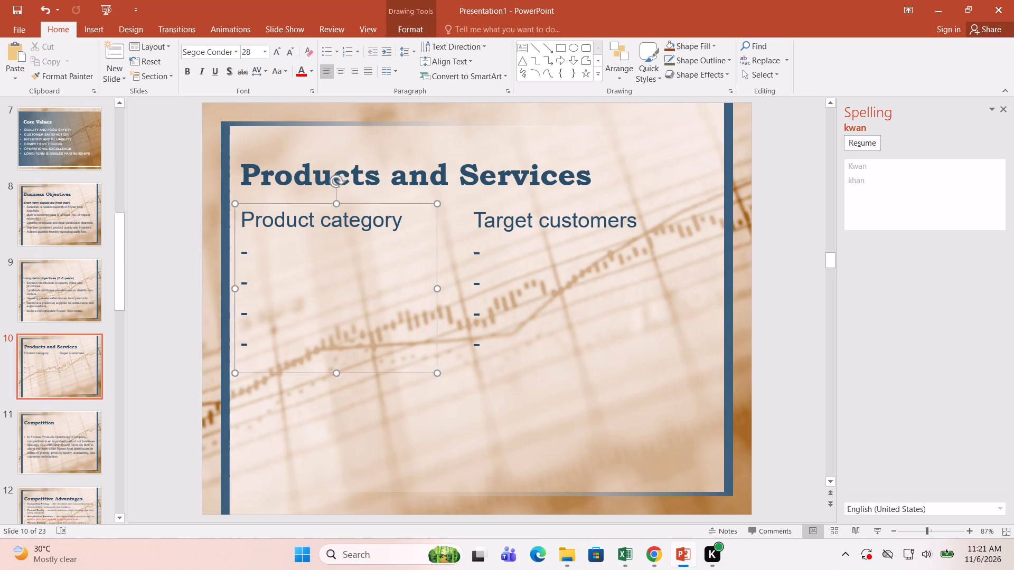
right_click(367, 204)
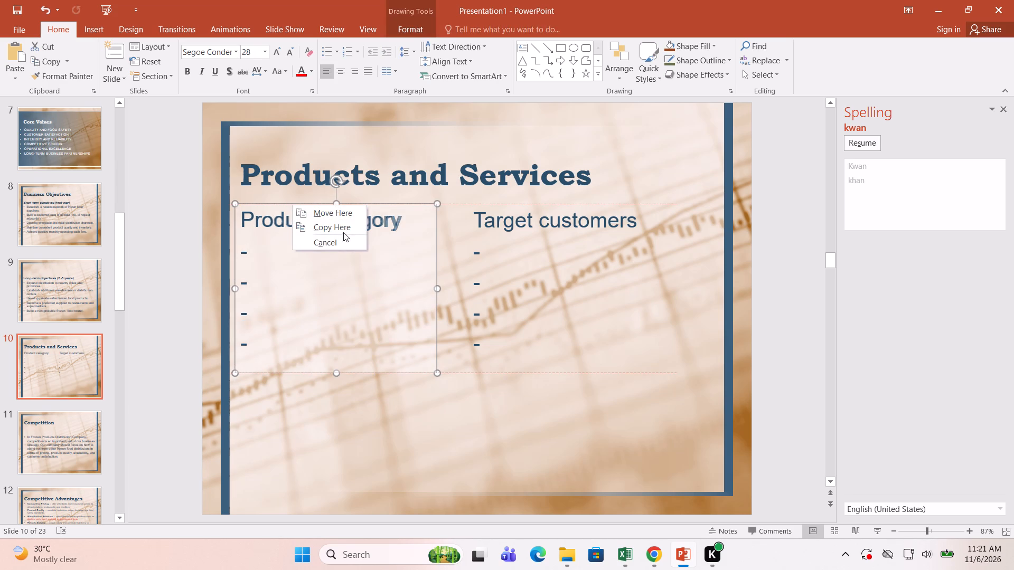
click(344, 227)
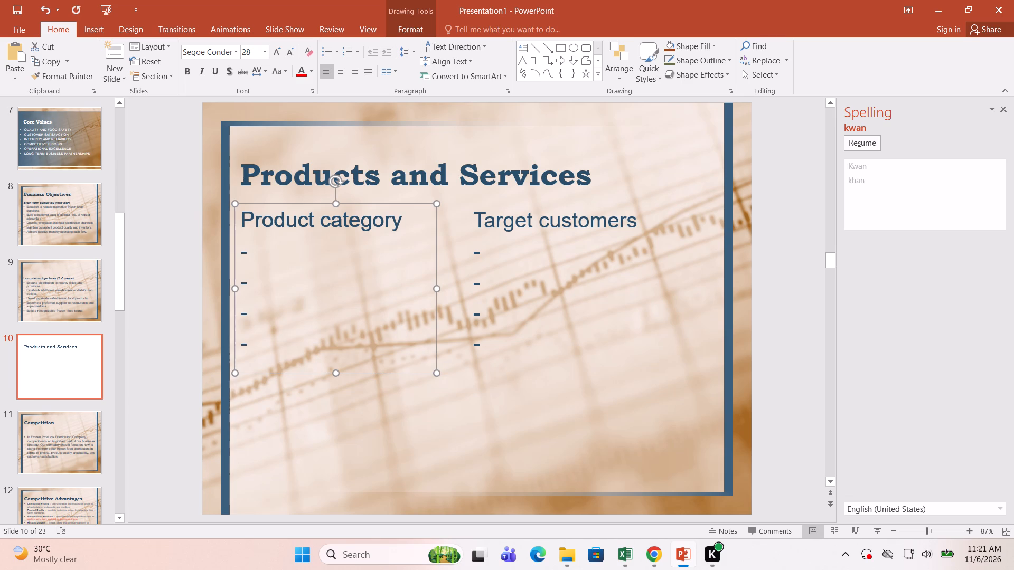
click(380, 267)
drag(383, 202, 396, 327)
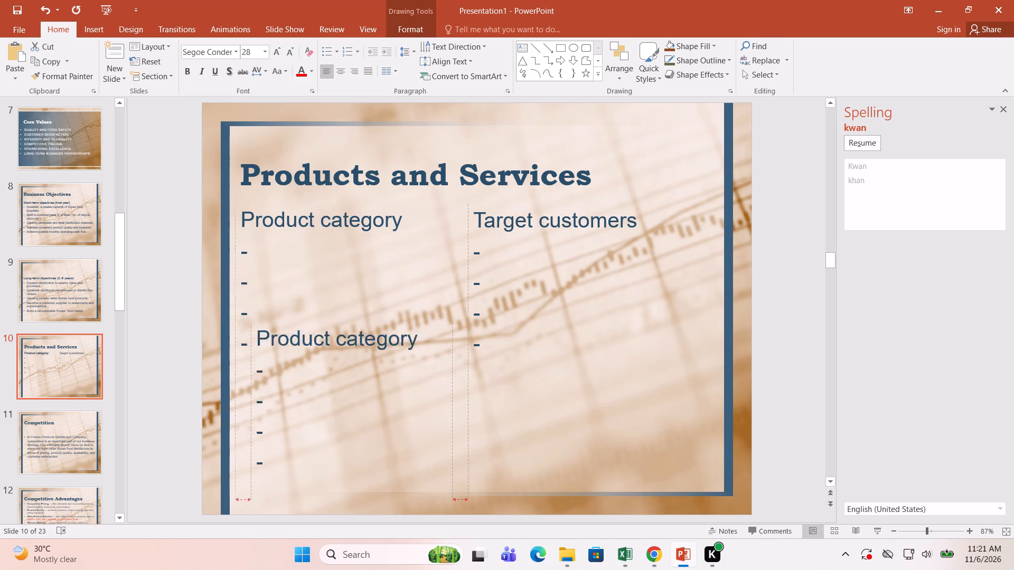
drag(396, 327, 397, 356)
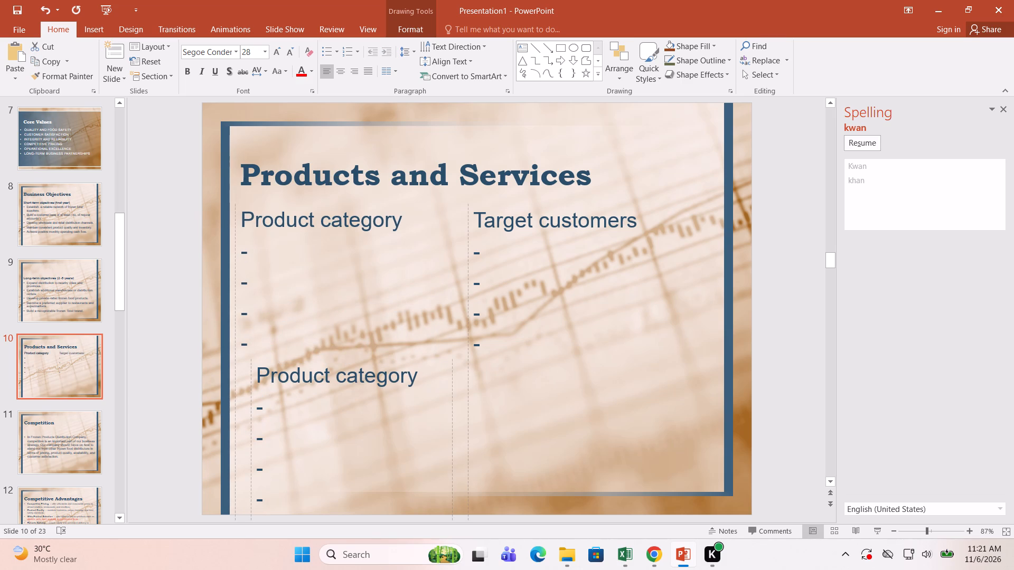
drag(397, 356, 397, 356)
Shrink the duplicated Product category text box to a short box and position it inside the slide frame below the original list.
scroll(484, 375, down, 2)
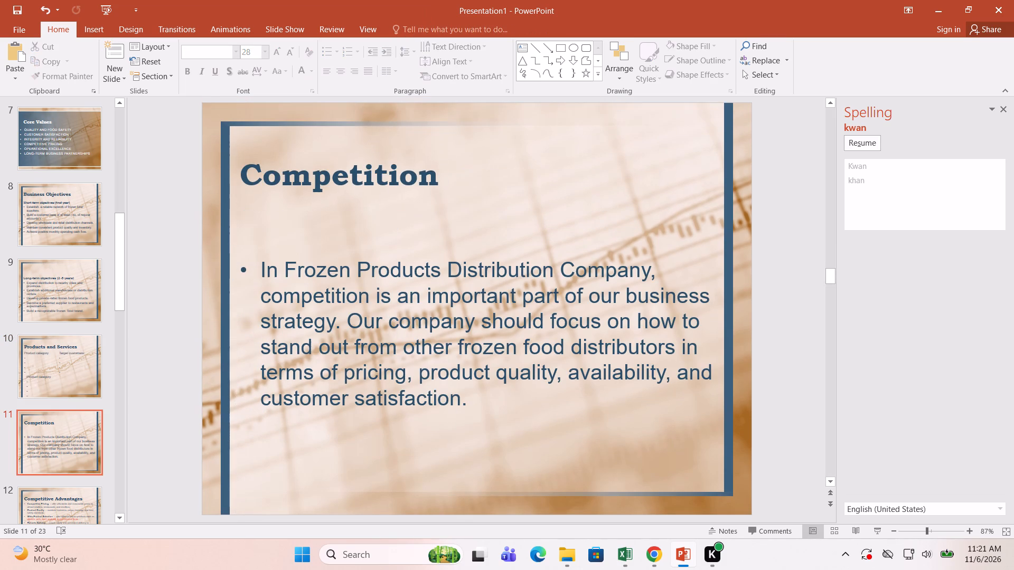
scroll(480, 374, up, 1)
click(357, 373)
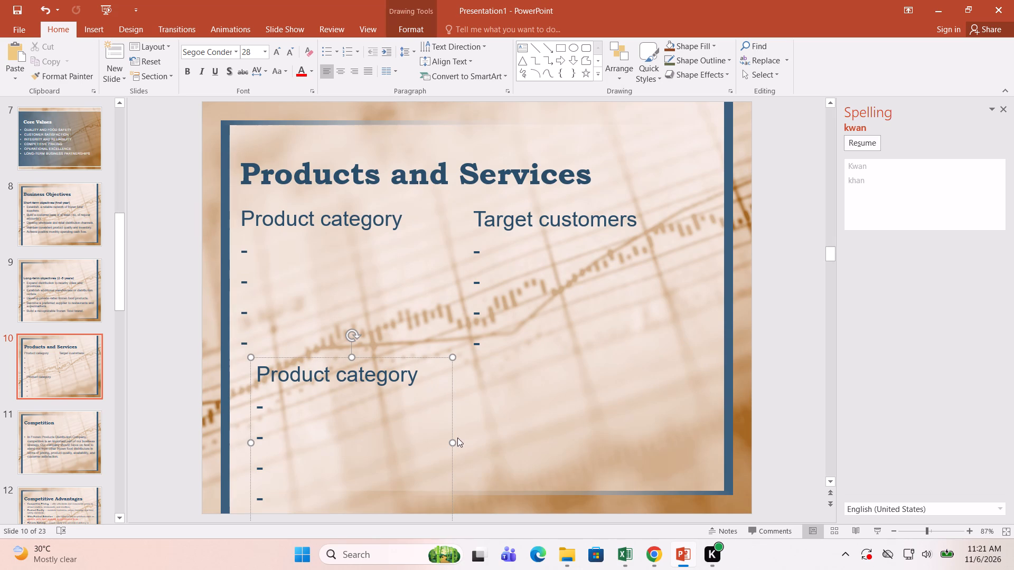
drag(454, 440, 553, 424)
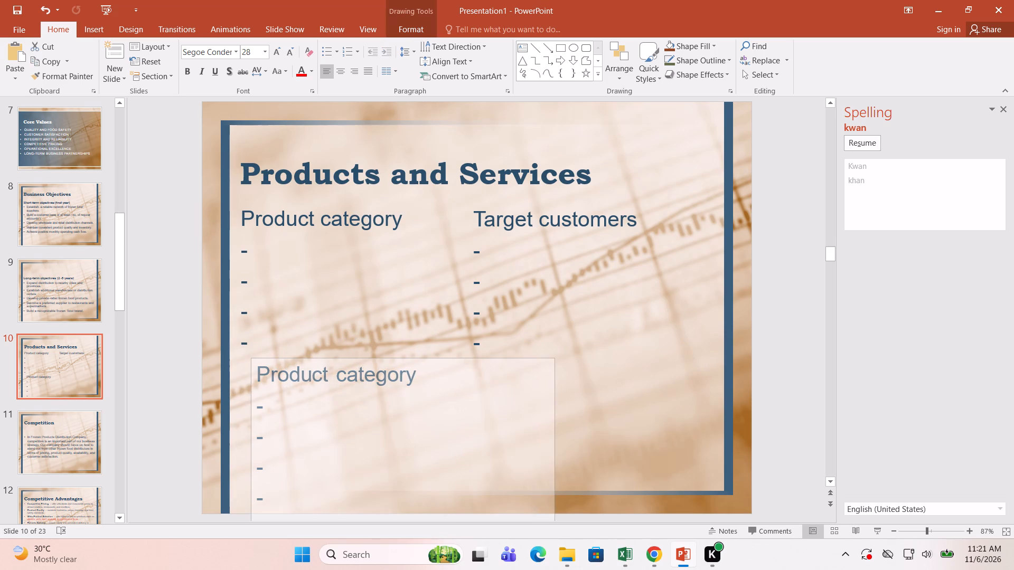
drag(553, 424, 437, 424)
drag(438, 359, 424, 404)
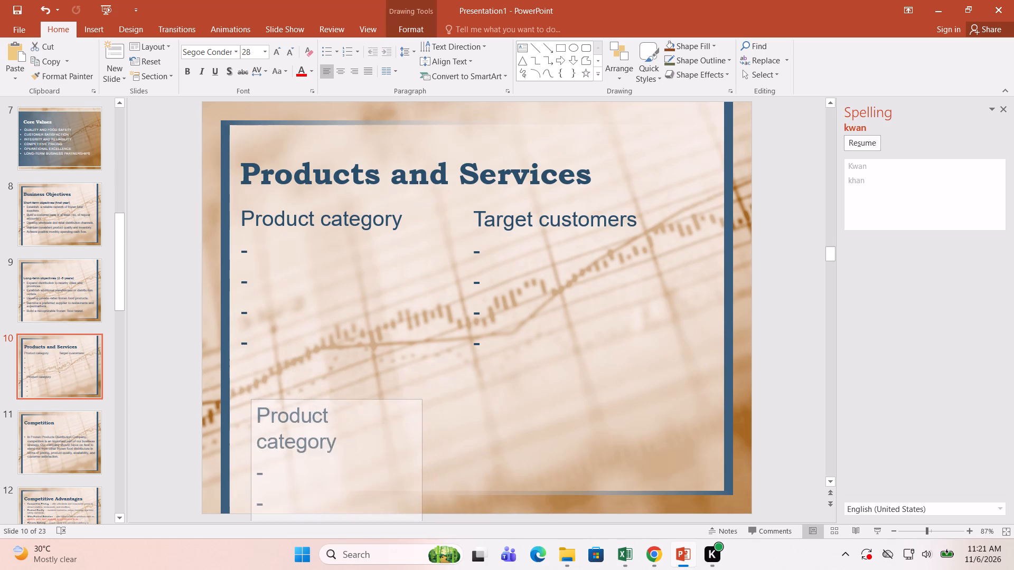
drag(424, 404, 464, 459)
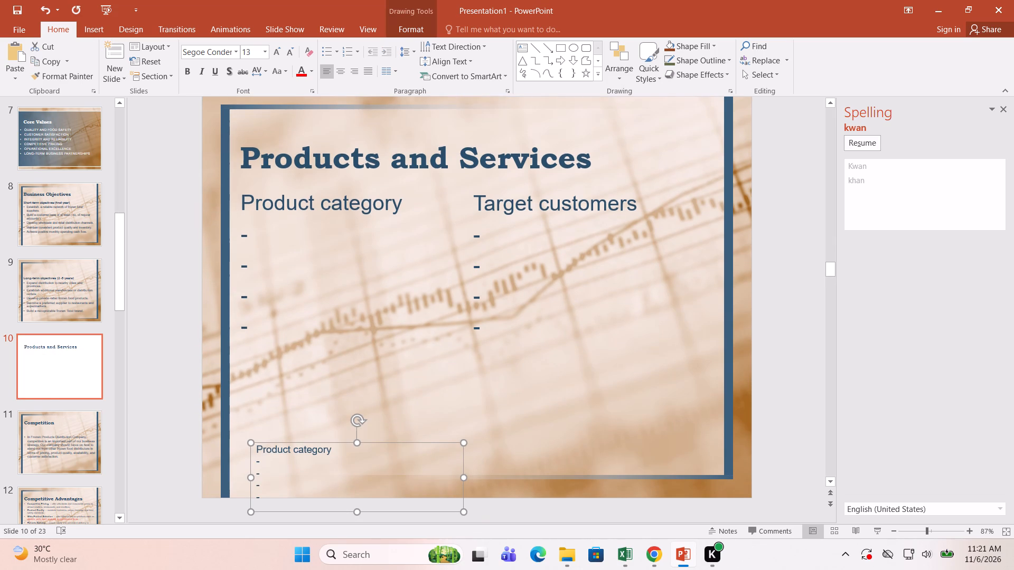
drag(425, 441, 429, 376)
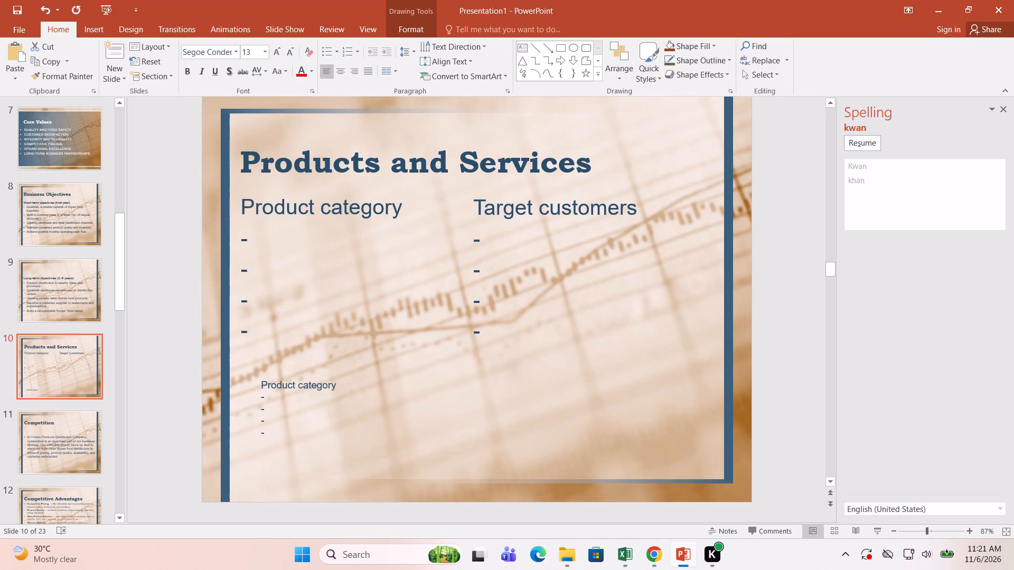
drag(429, 376, 416, 377)
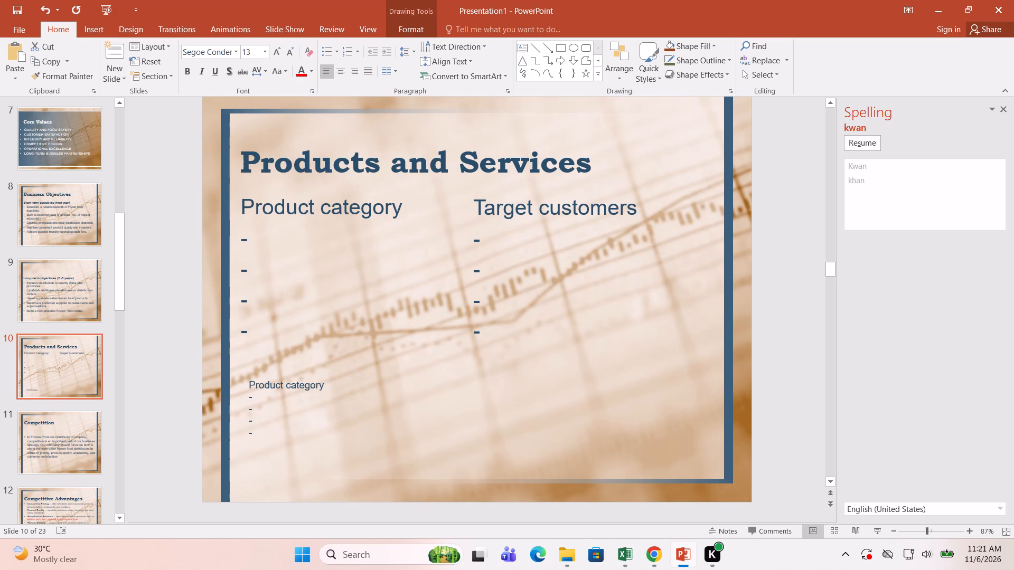
drag(416, 377, 416, 377)
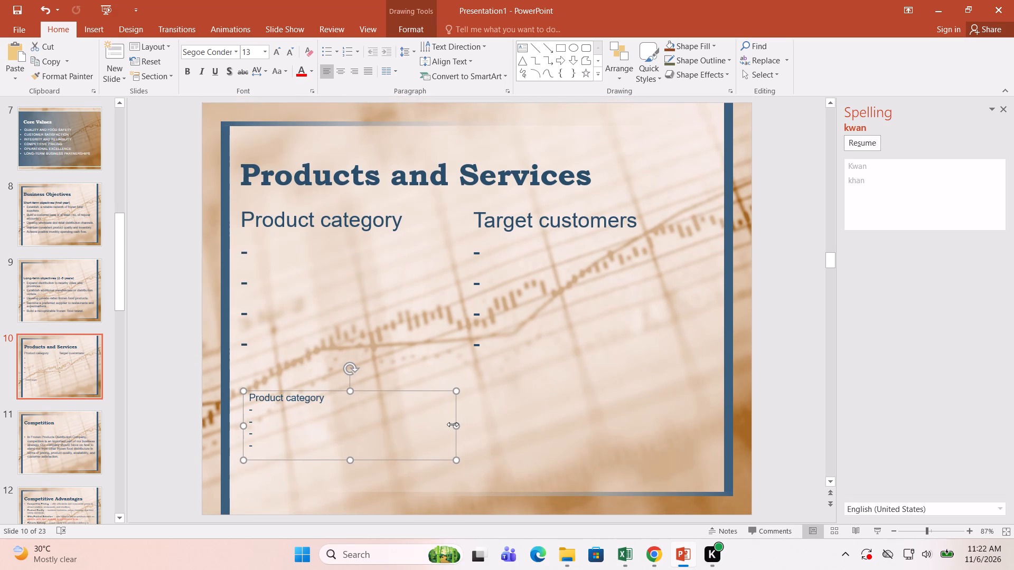
Adjust the width of the small Product category text box so it is slightly narrower than the original column above.
drag(453, 424, 615, 420)
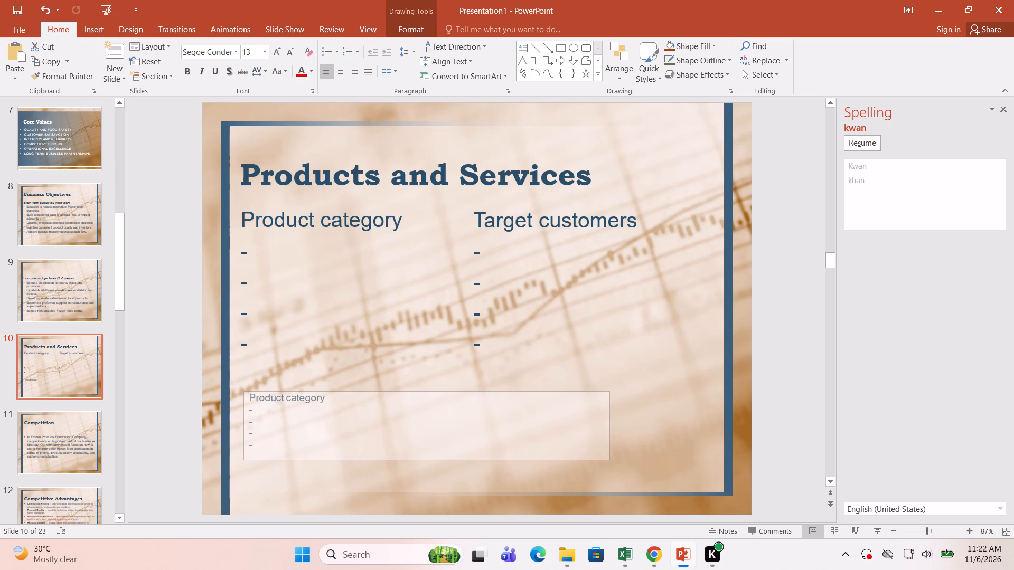
drag(615, 420, 692, 413)
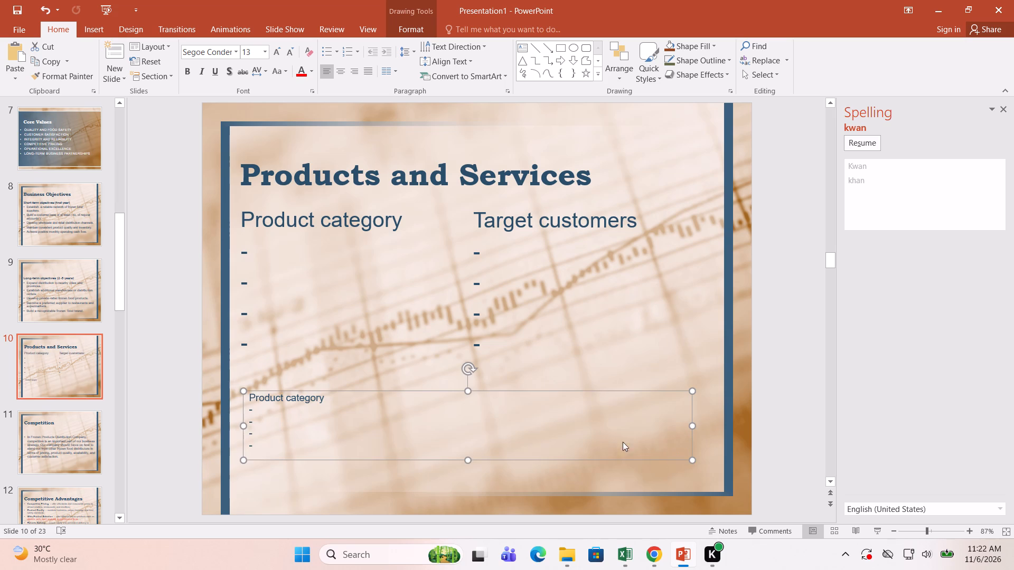
click(692, 427)
drag(691, 427, 420, 430)
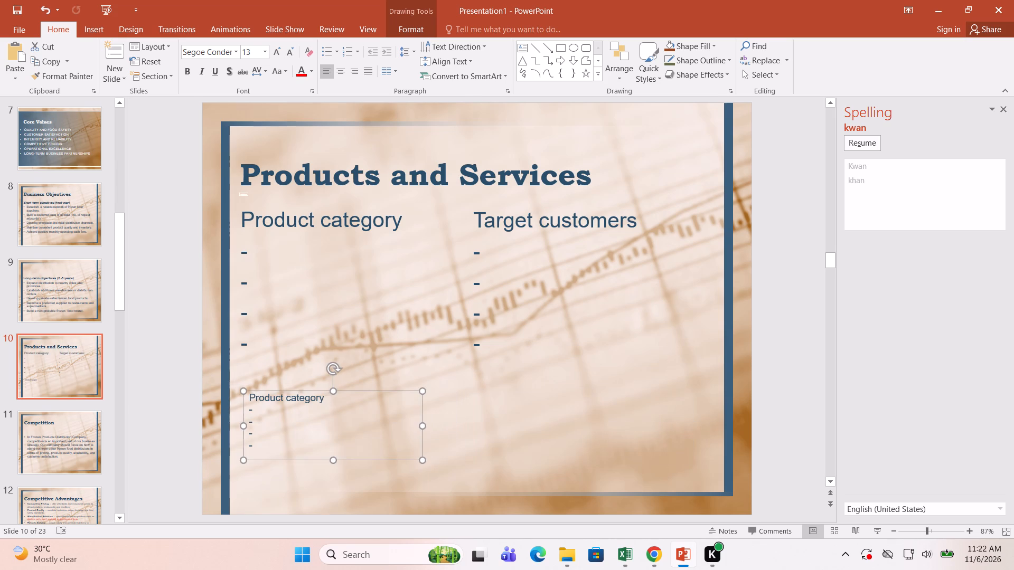
Move the Products and Services title up closer to the top of the slide frame.
click(355, 170)
click(480, 195)
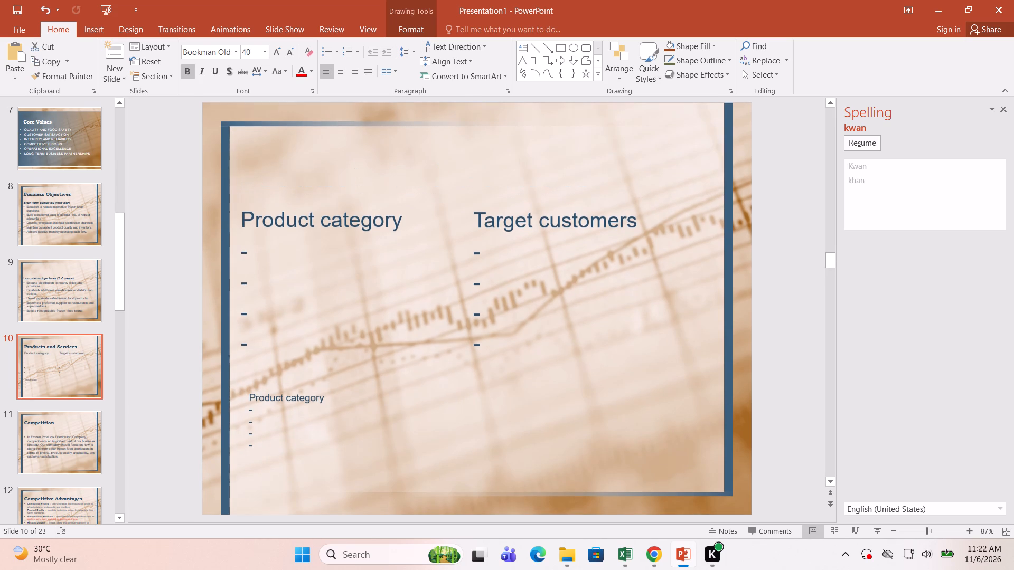
drag(477, 194, 477, 182)
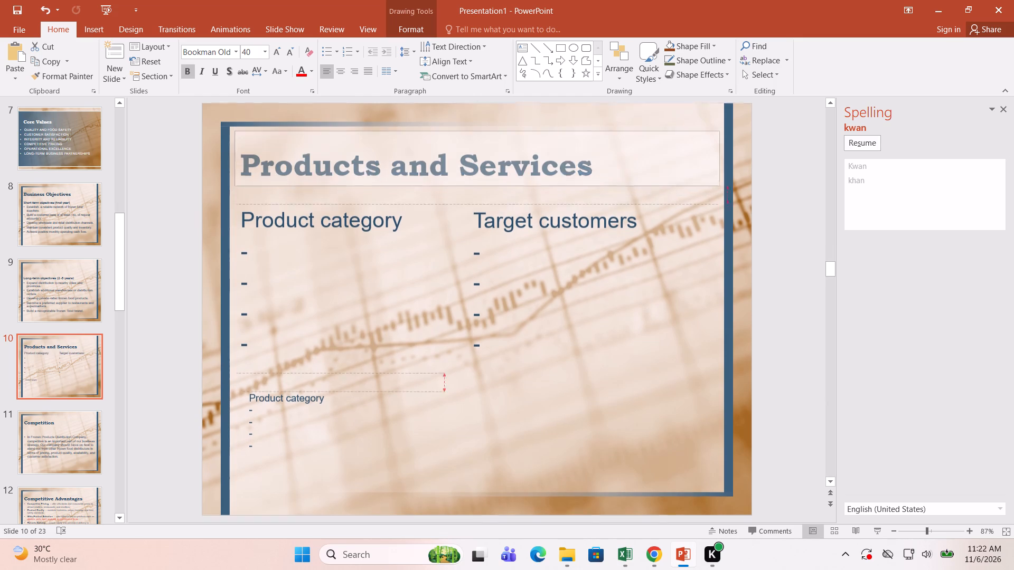
drag(477, 182, 476, 180)
Move the Product category and Target customers text boxes up directly beneath the title, with their headings level and clearly spaced apart.
click(384, 239)
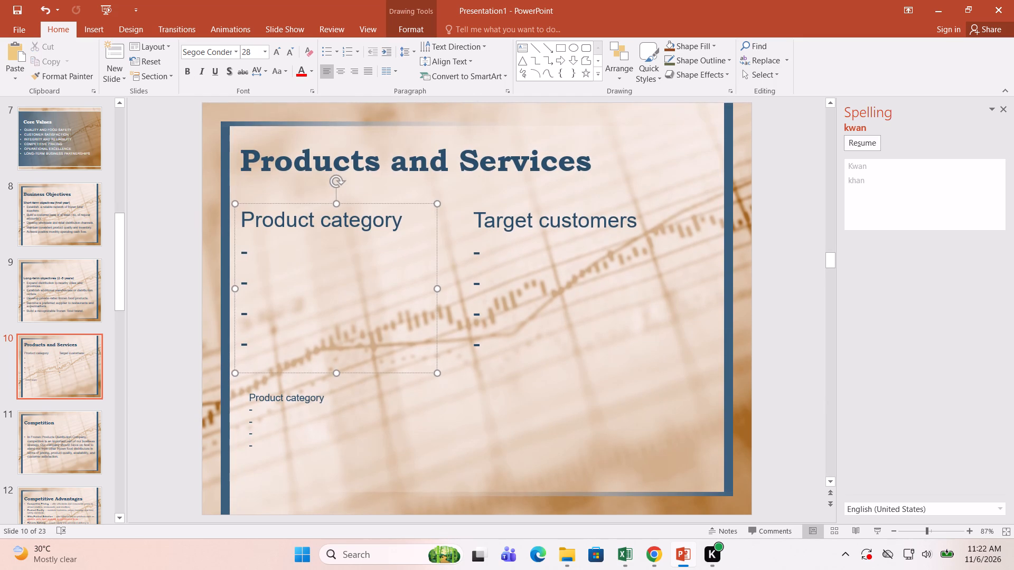
drag(369, 203, 373, 180)
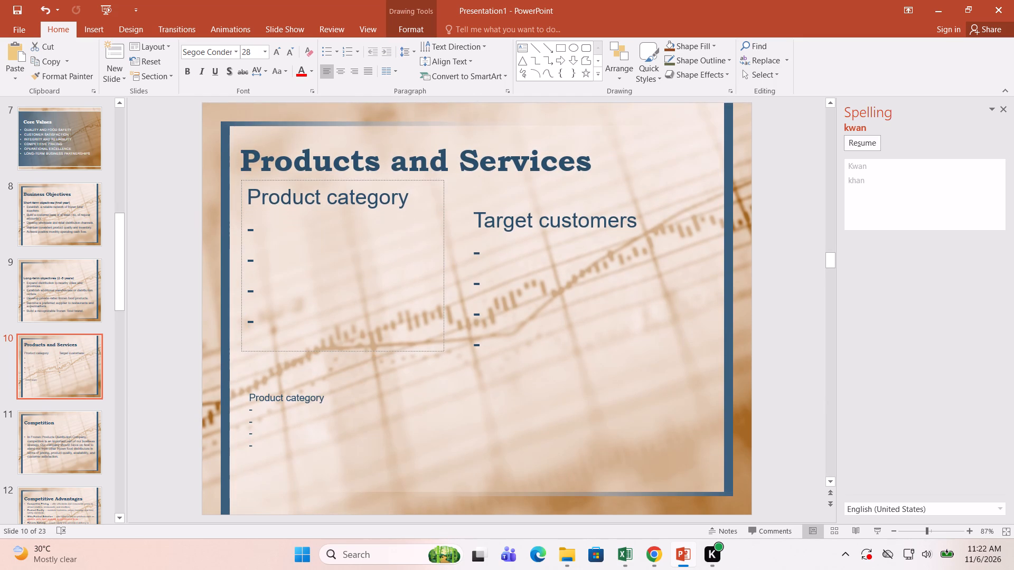
drag(373, 180, 362, 179)
click(515, 205)
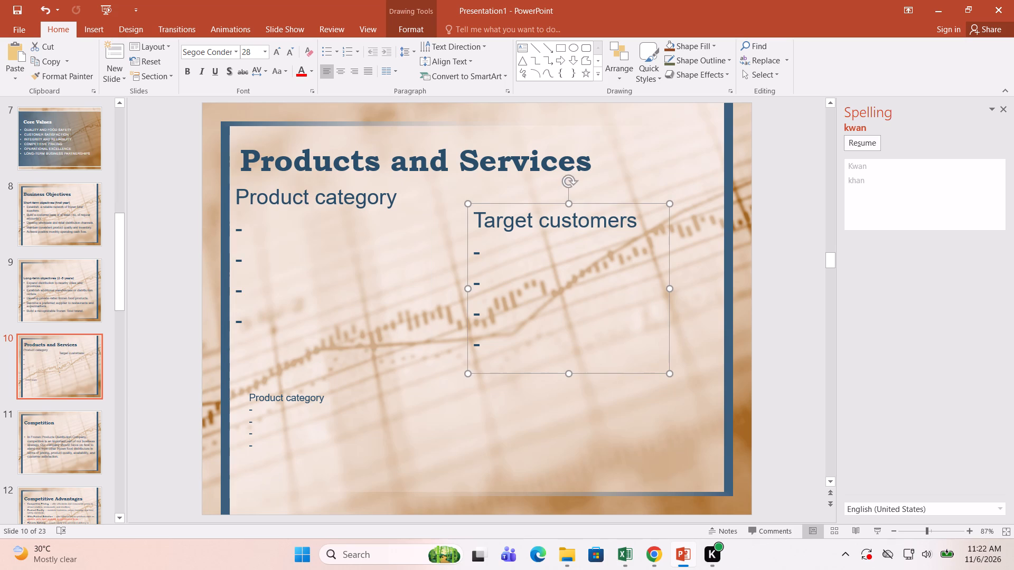
drag(527, 204, 524, 180)
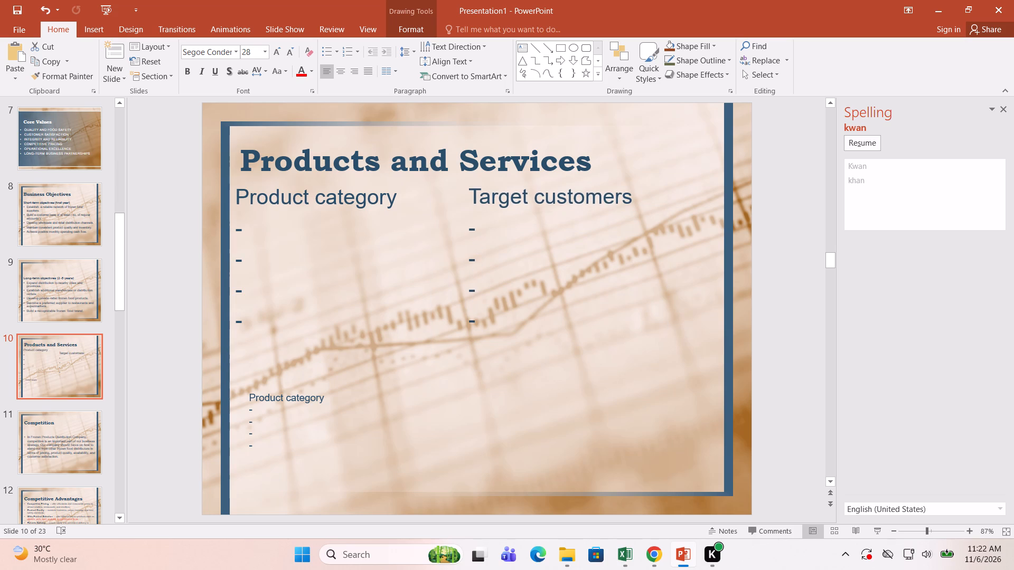
drag(524, 180, 525, 183)
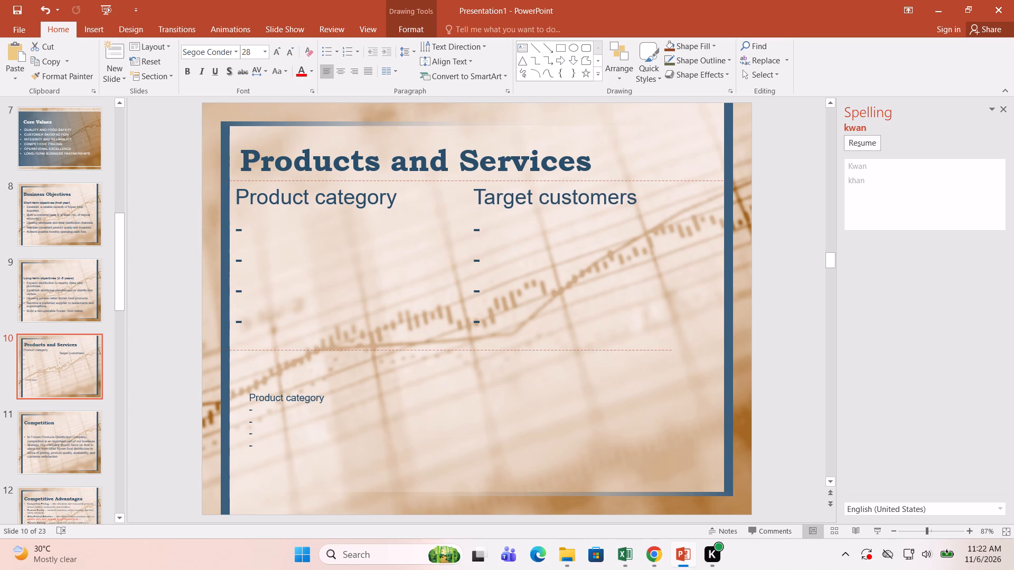
drag(525, 183, 537, 184)
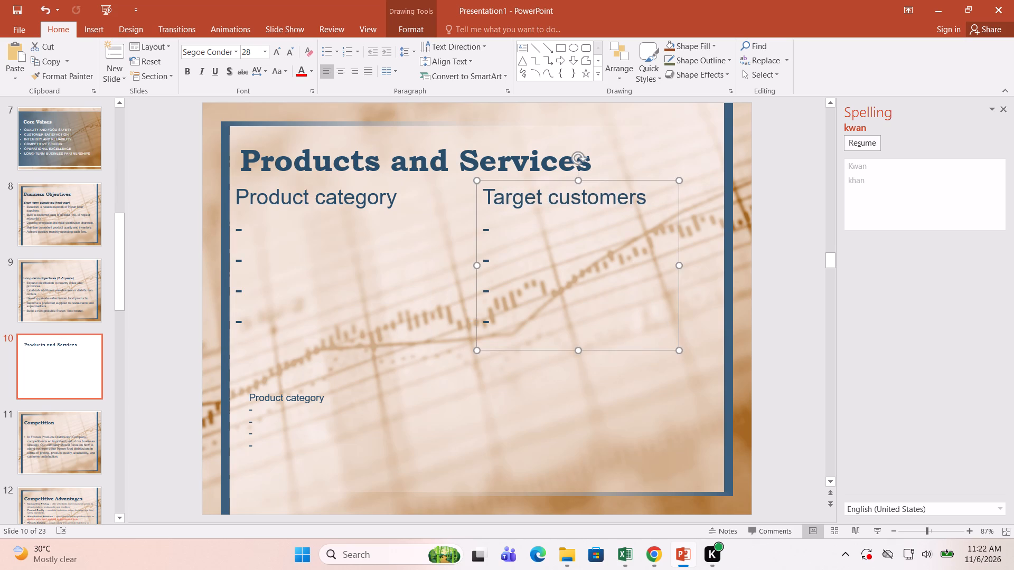
Move the small Product category text box up to just beneath the original Product category list, slightly indented from it.
click(290, 400)
drag(304, 391, 307, 336)
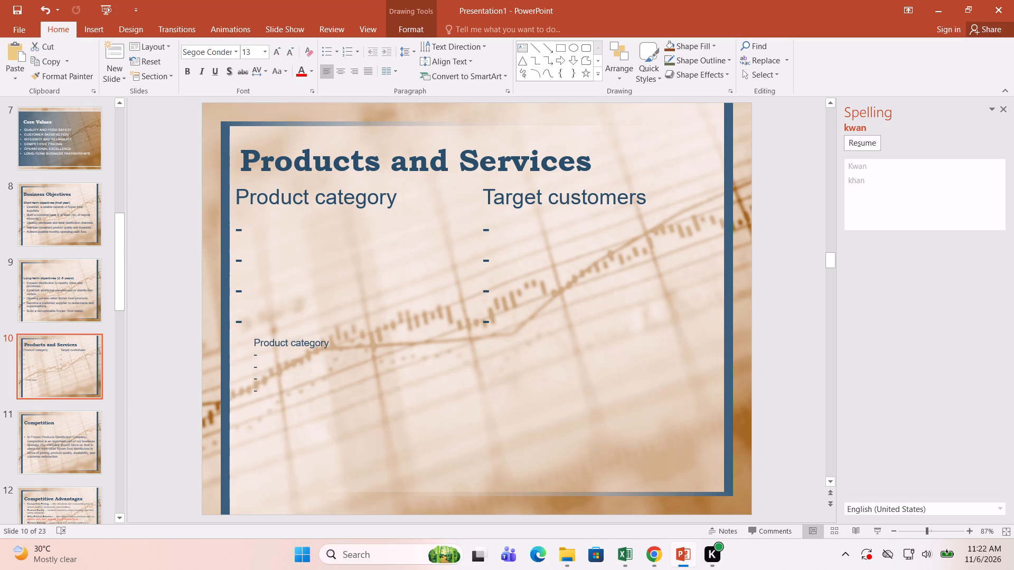
drag(307, 336, 317, 340)
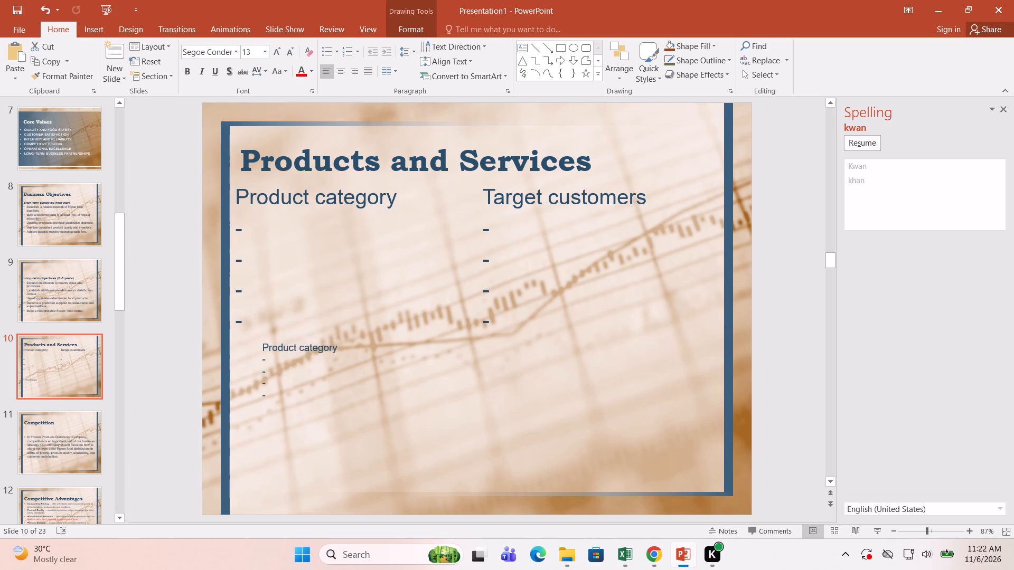
drag(317, 340, 305, 348)
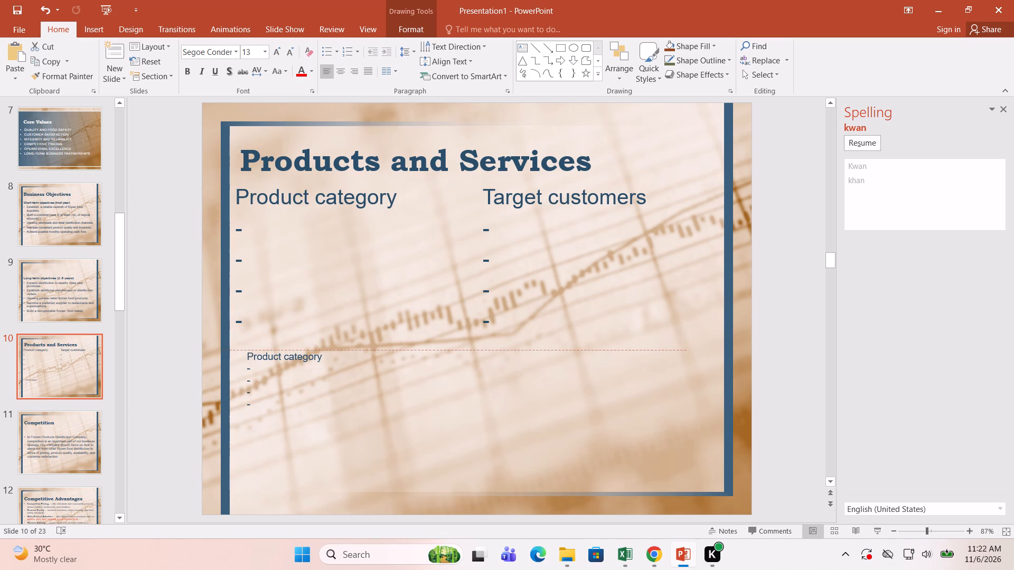
drag(305, 348, 325, 348)
drag(325, 348, 325, 348)
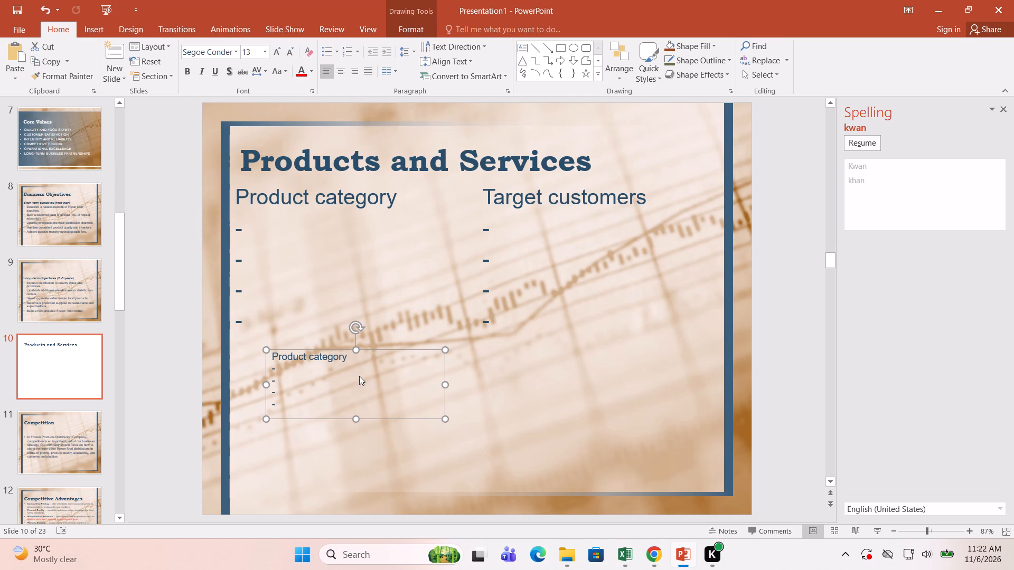
Widen the lower Product category text box past the Target customers heading's start and extend it down toward the frame's bottom edge.
drag(443, 386, 524, 385)
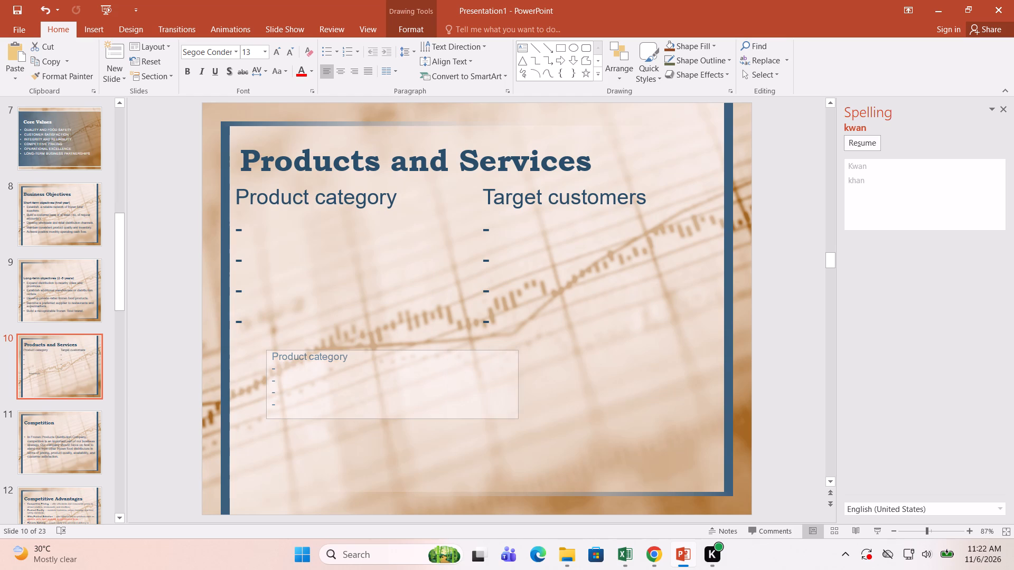
drag(524, 385, 589, 385)
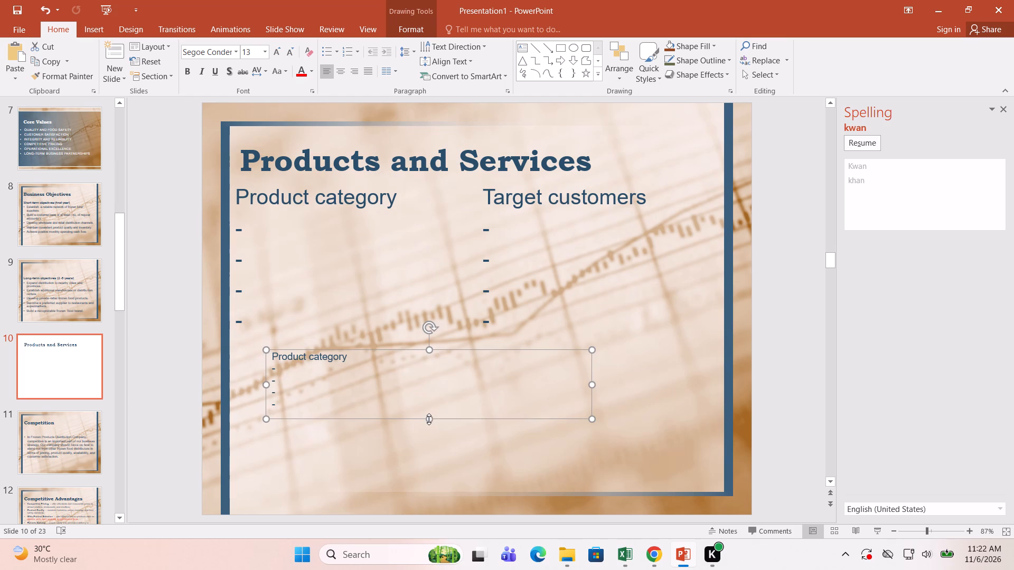
drag(429, 419, 431, 463)
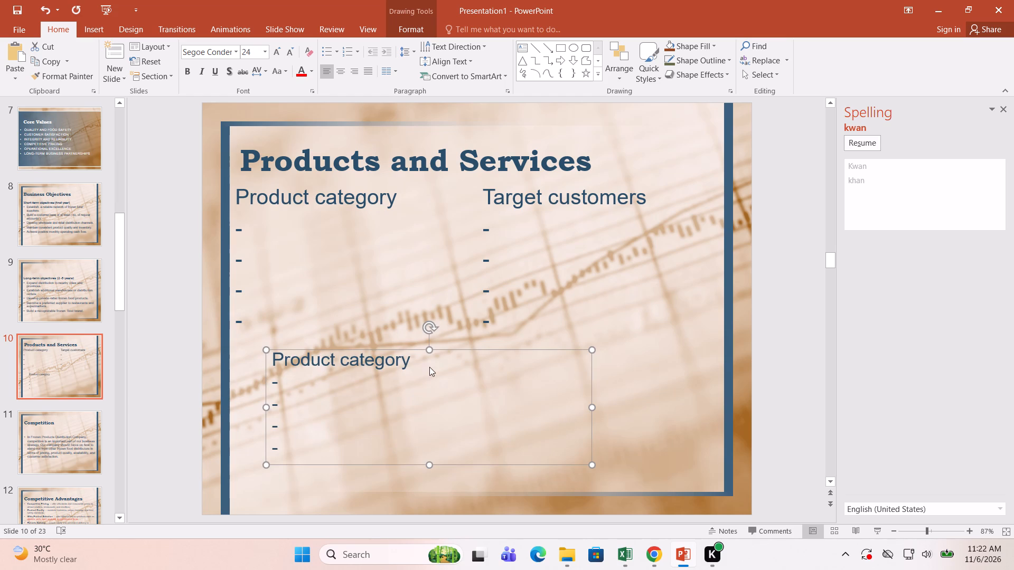
Replace the lower text box's Product category heading with "Additional services:".
drag(409, 363, 322, 364)
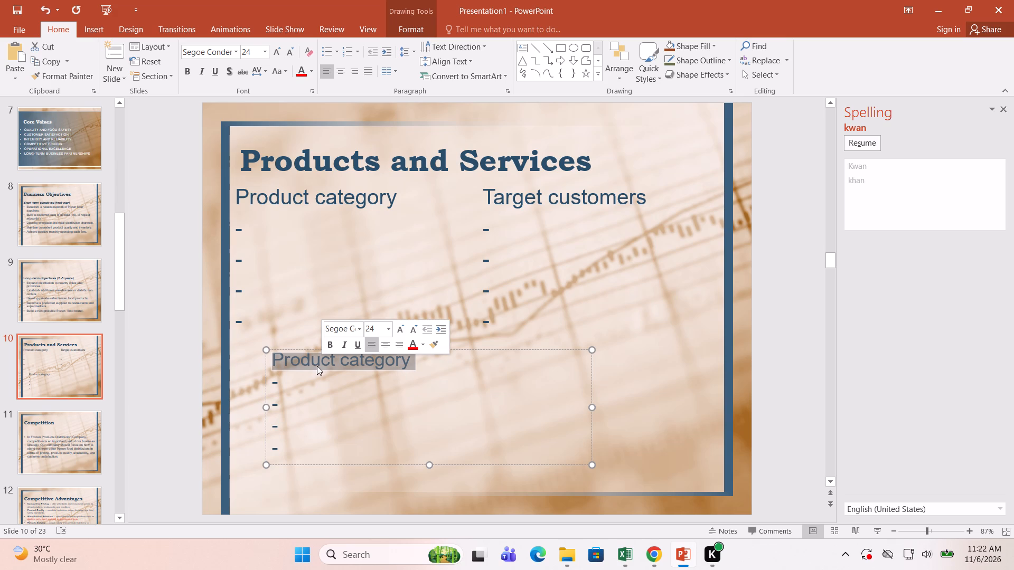
text(ad)
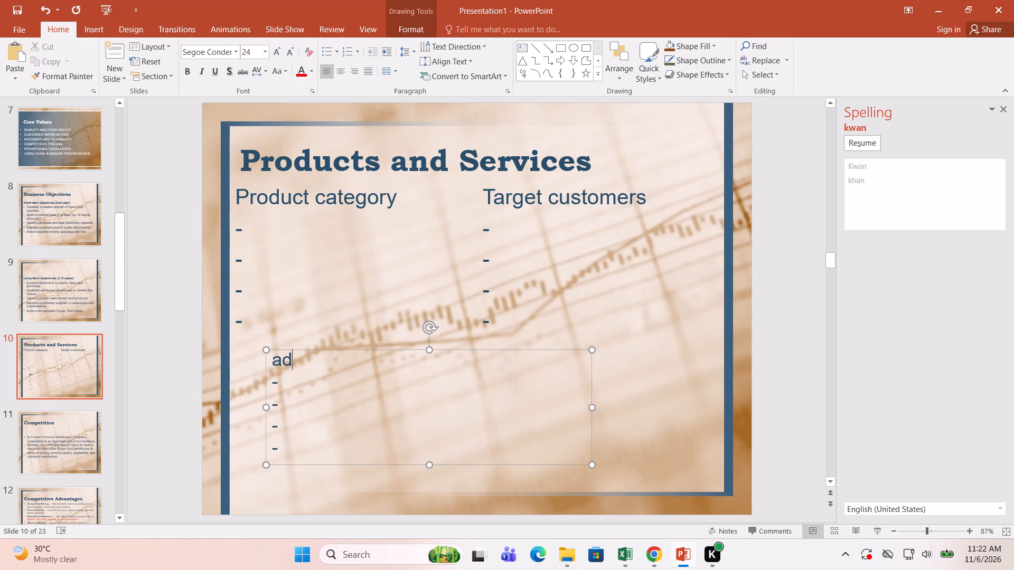
text(ditional)
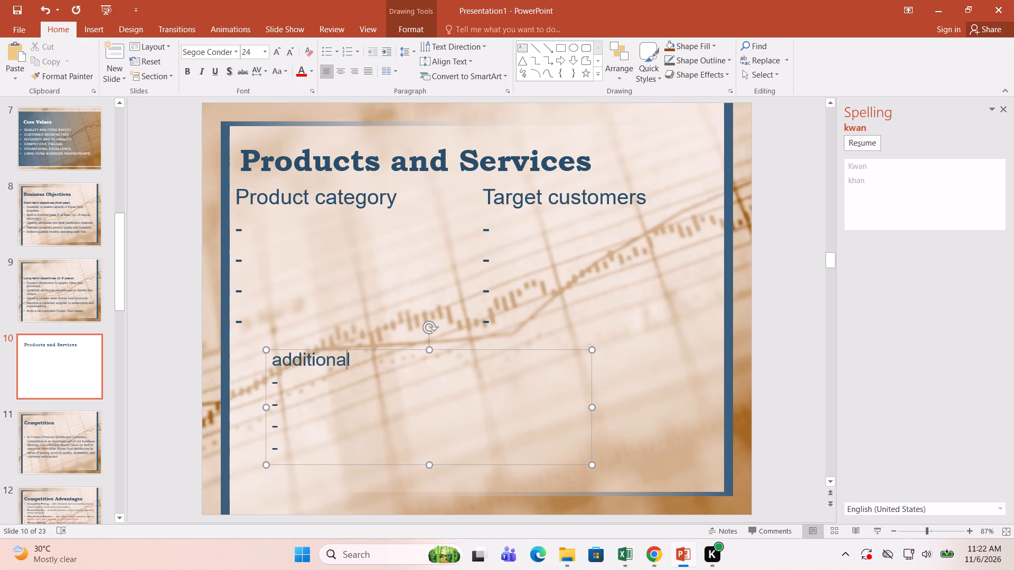
key(space)
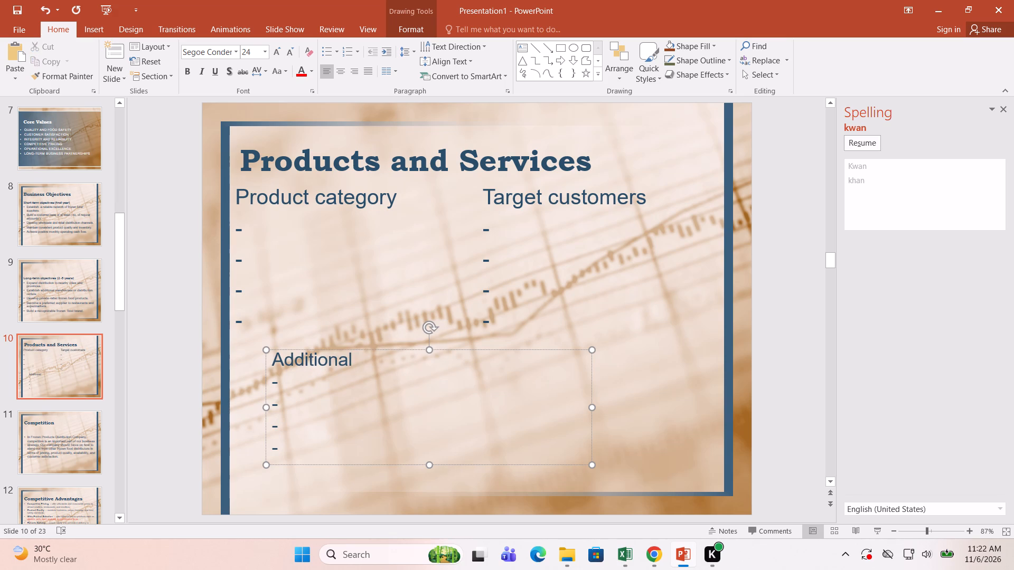
text(services)
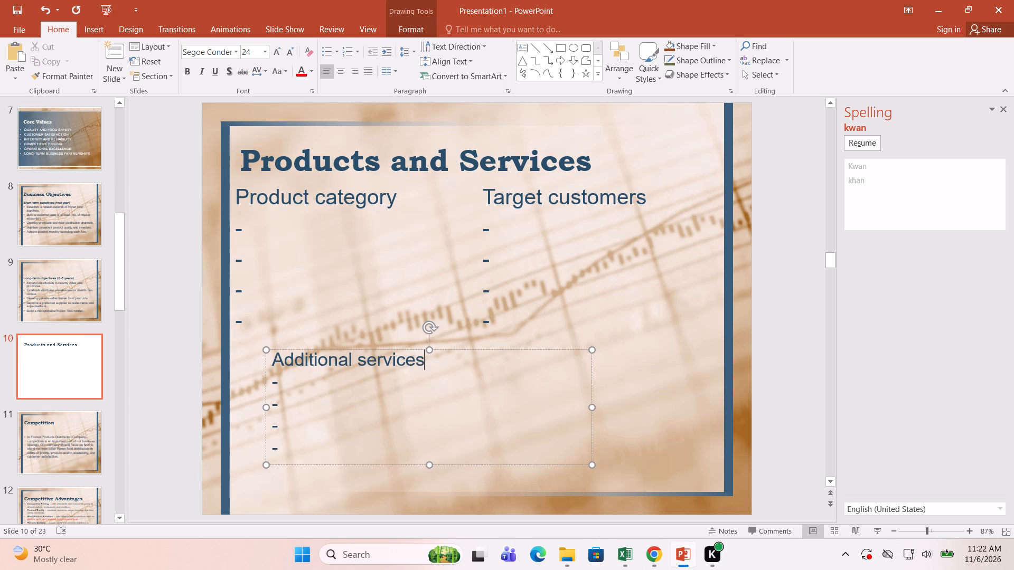
key(shift+colon)
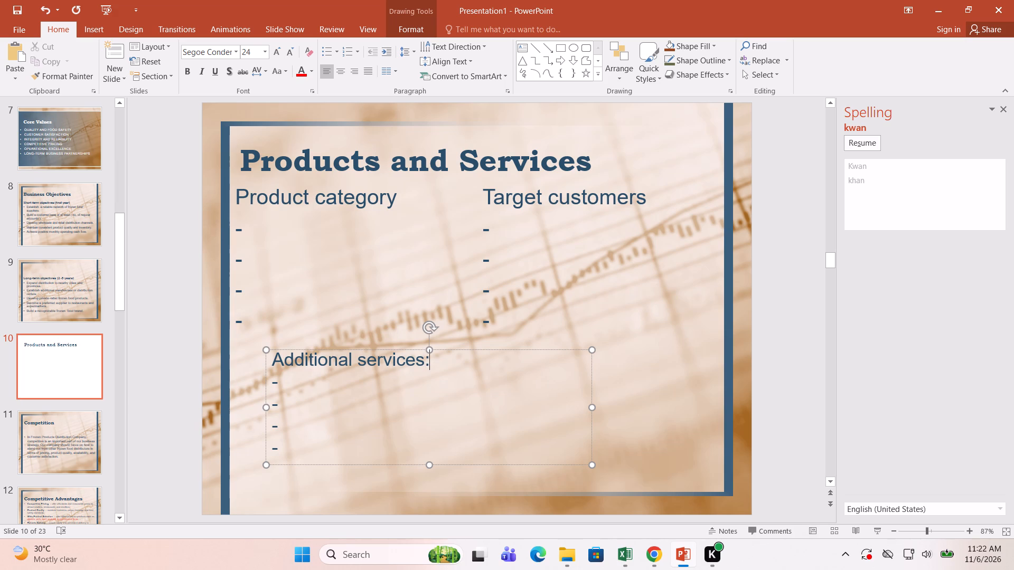
key(Return)
key(BackSpace)
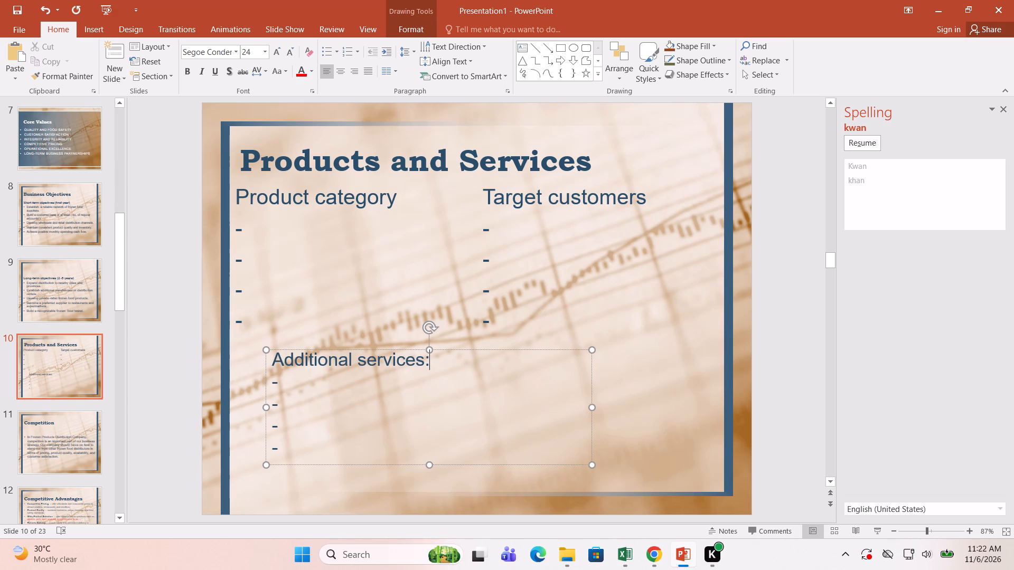
Fill in the first dash item under Additional services with "Wholesale and bulk orders".
click(328, 380)
key(space)
text(wh)
text(olesales)
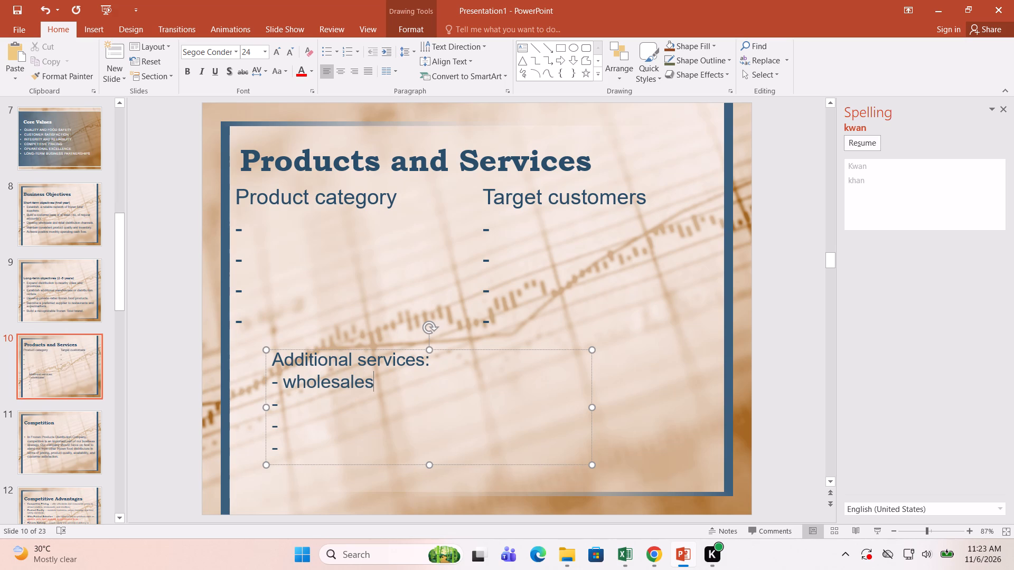
key(BackSpace)
key(space)
text(and bulk orders)
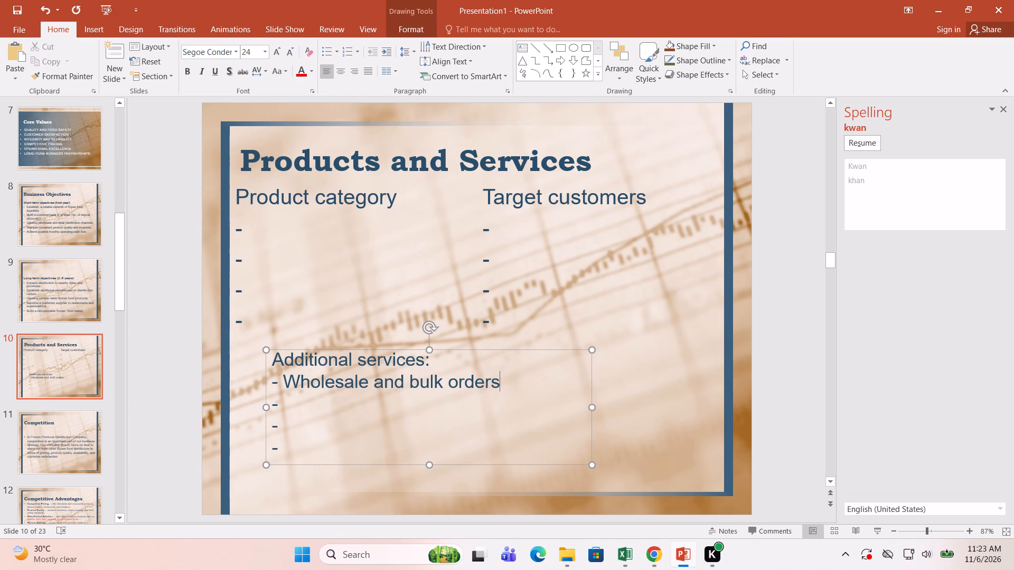
Fill in the second dash item under Additional services with "Scheduled deliveries".
key(Down)
key(space)
text(schedule)
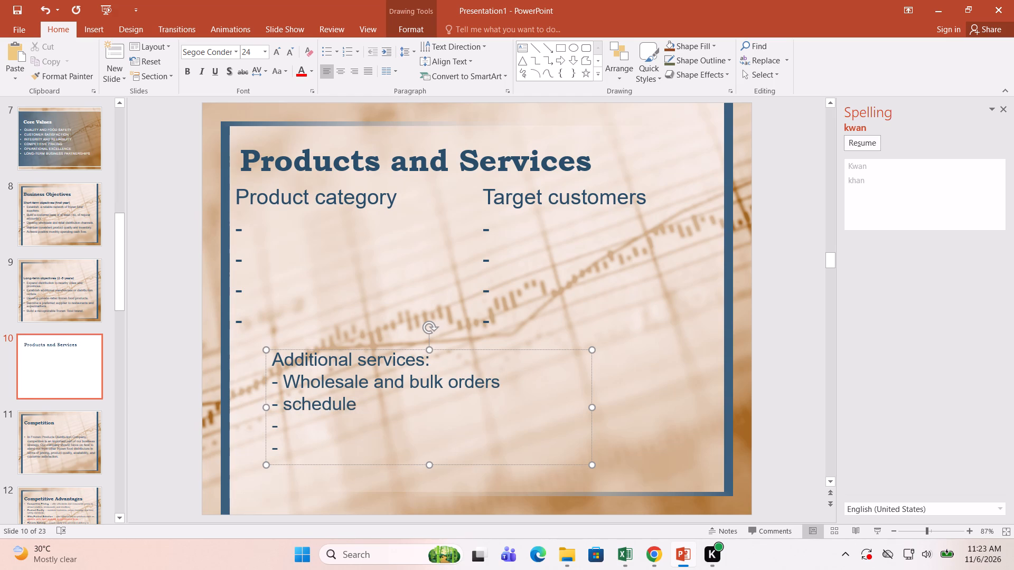
text(d)
key(space)
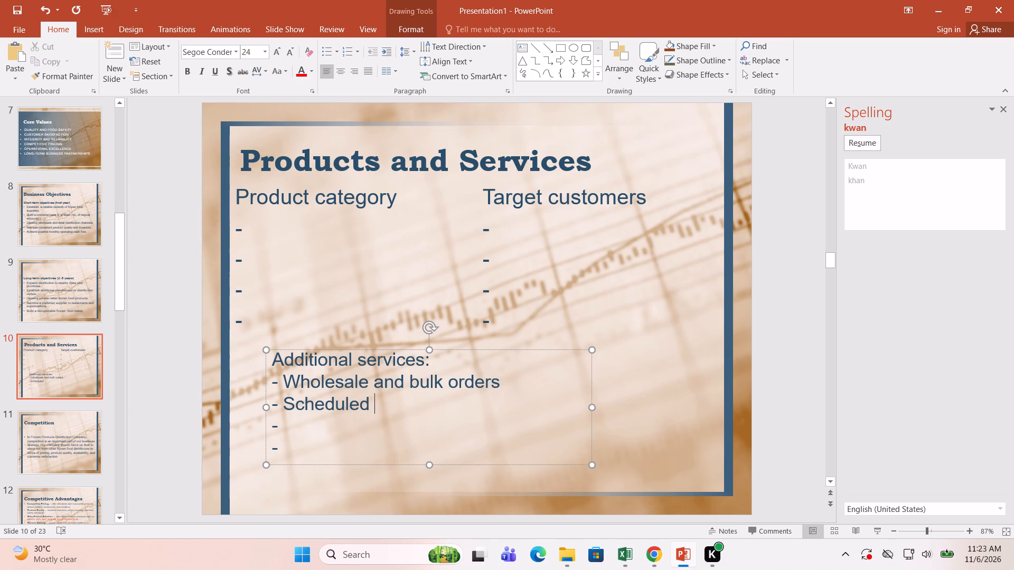
text(deliveries)
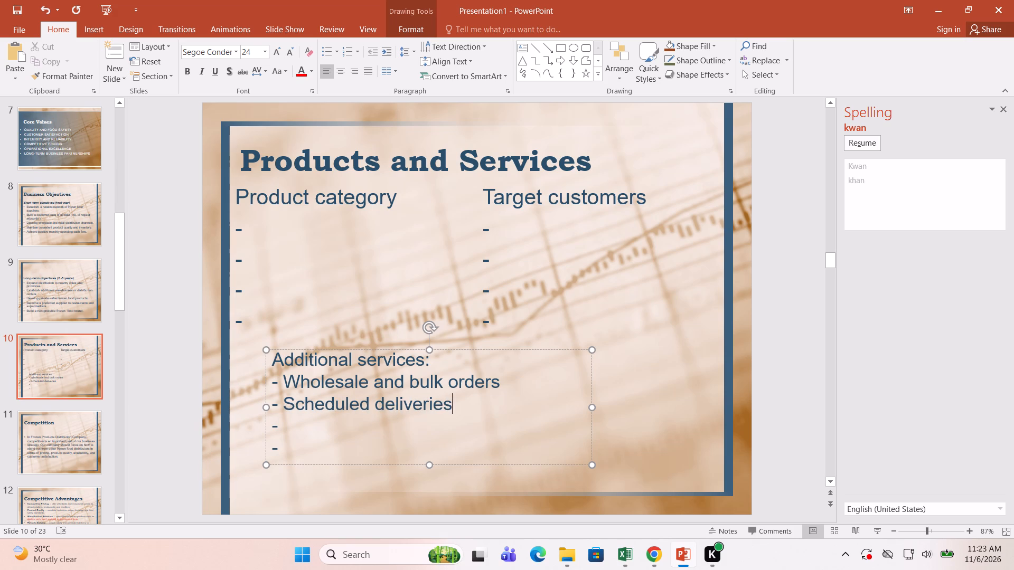
Fill in the third dash item under Additional services with "Reseller pricing".
key(Down)
key(space)
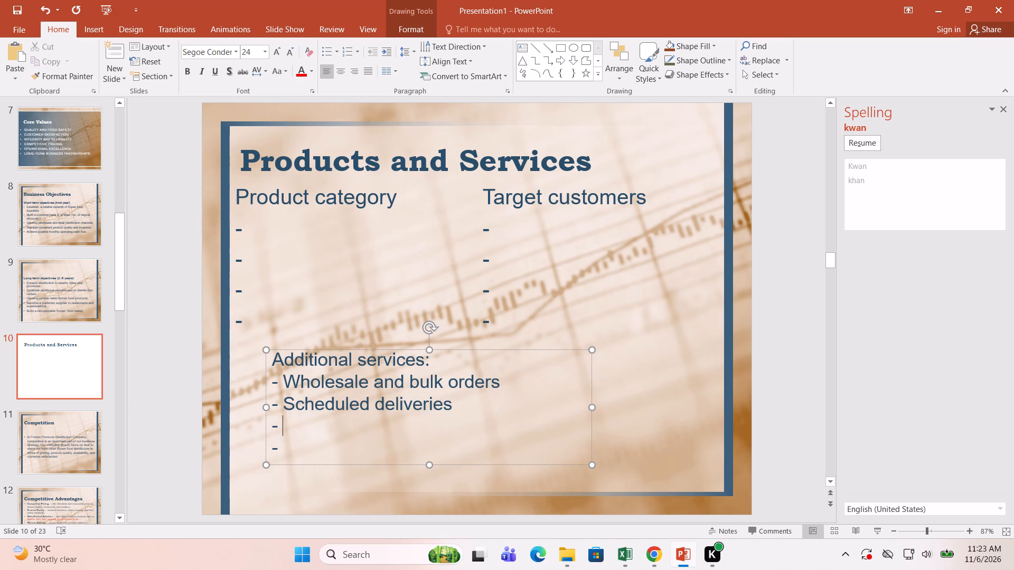
text(reseller)
key(space)
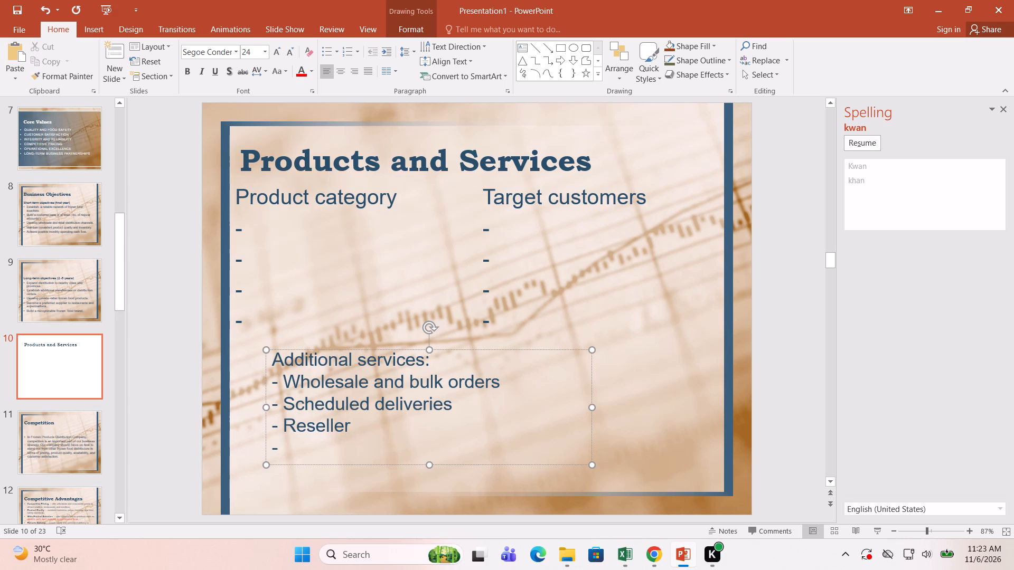
text(pricing)
Fill in the fourth dash item under Additional services with "Regular customer supply arrangements".
key(Down)
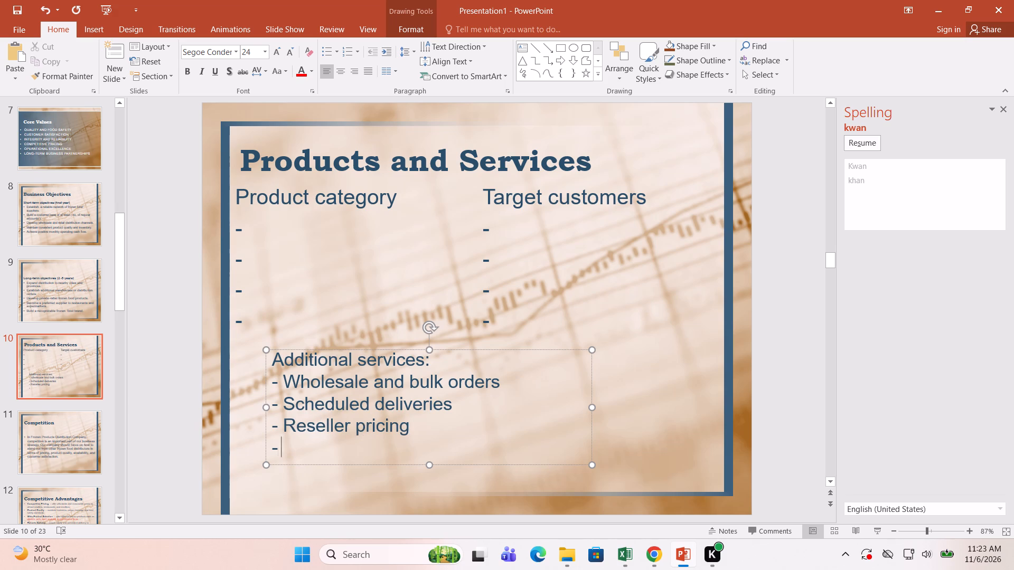
key(space)
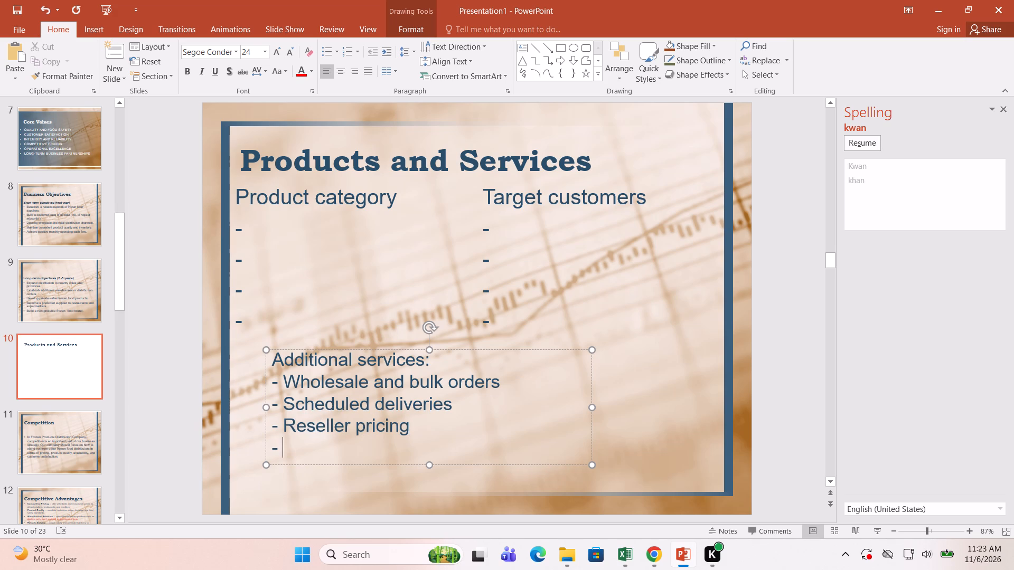
text(regular customer)
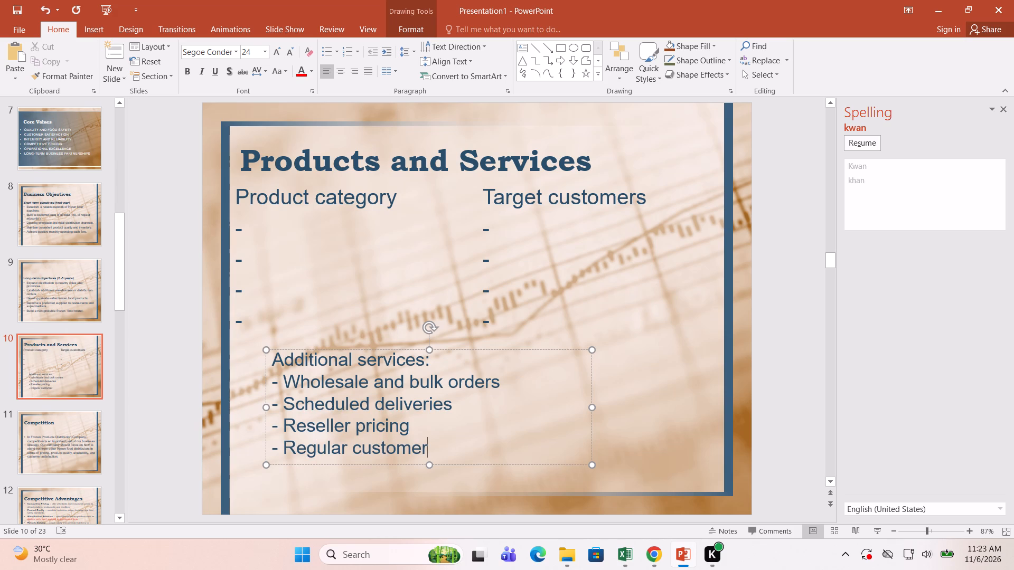
key(space)
text(supply)
key(space)
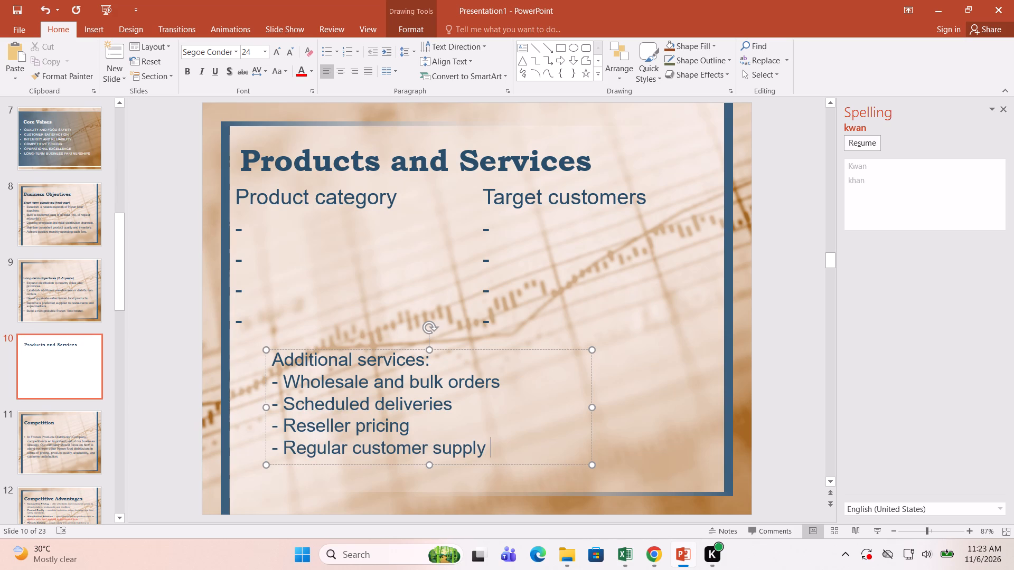
text(arrangement)
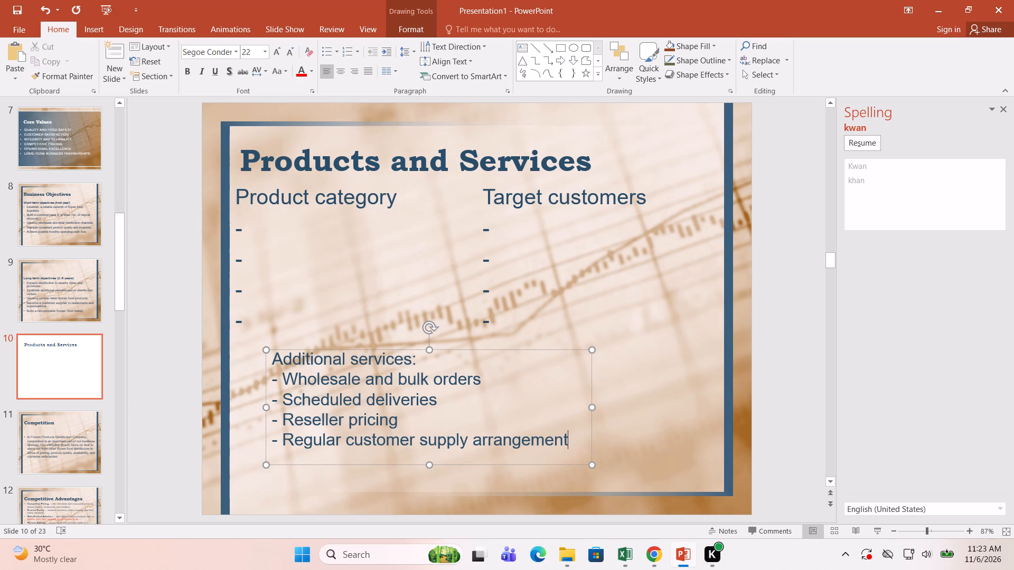
key(s)
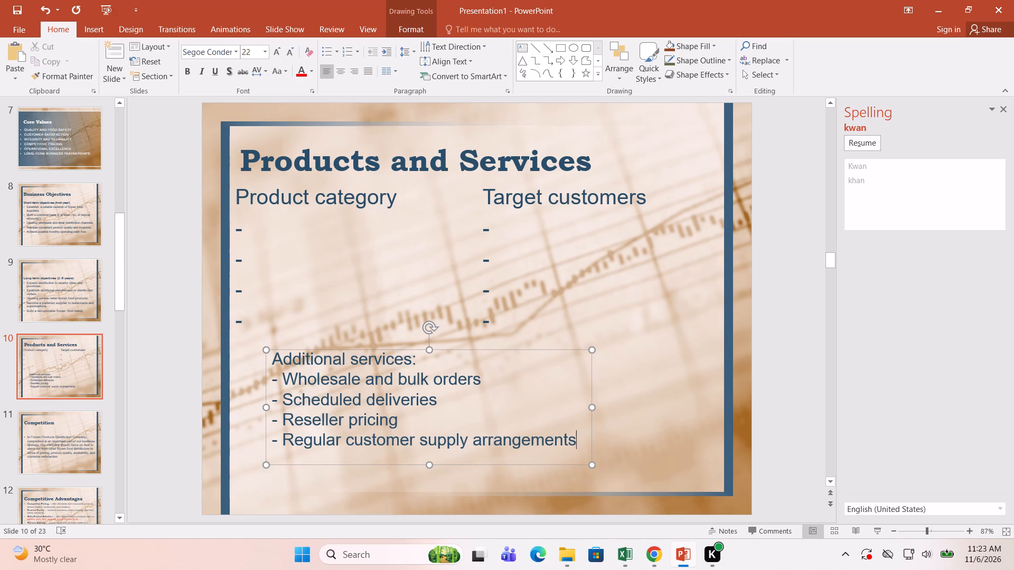
Add a fifth line under Additional services, keeping a plain dash before "Regular customer supply arrangements".
key(Return)
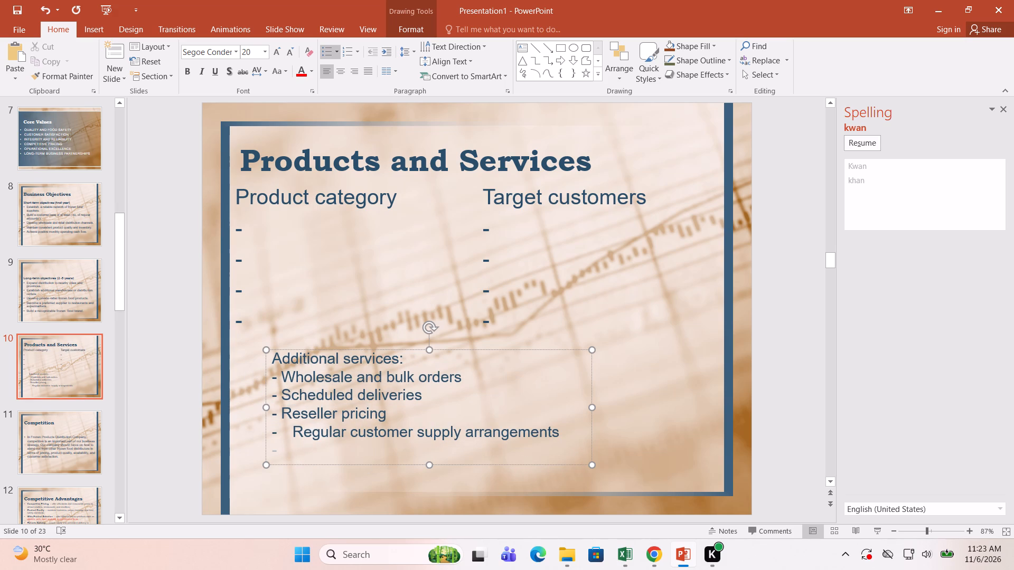
click(288, 434)
key(BackSpace)
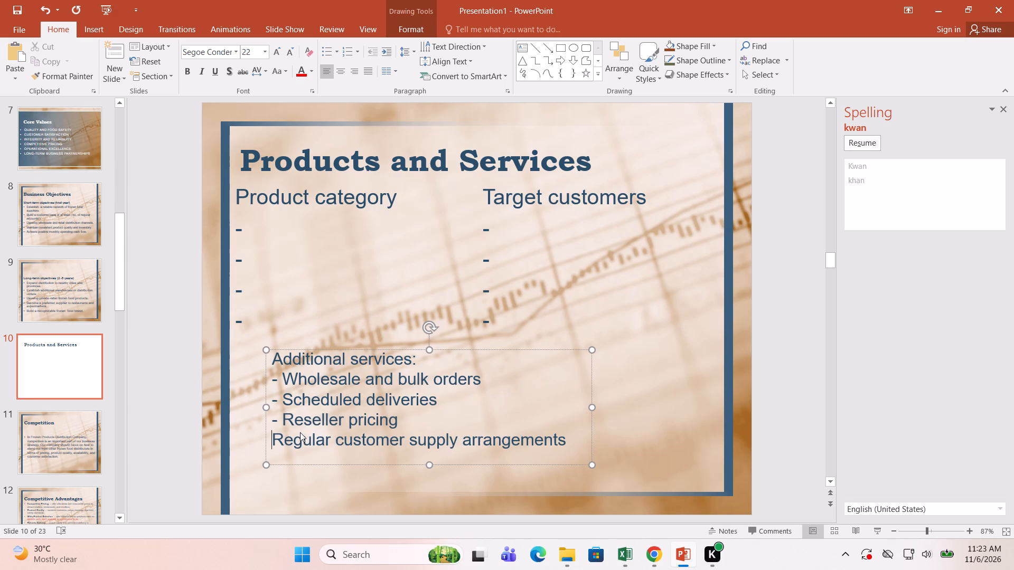
key(minus)
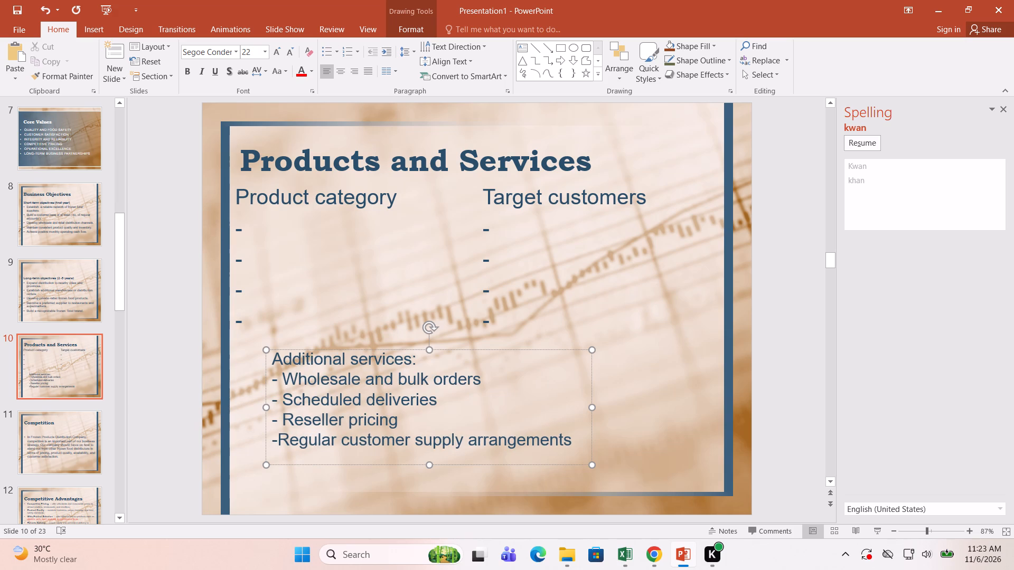
key(space)
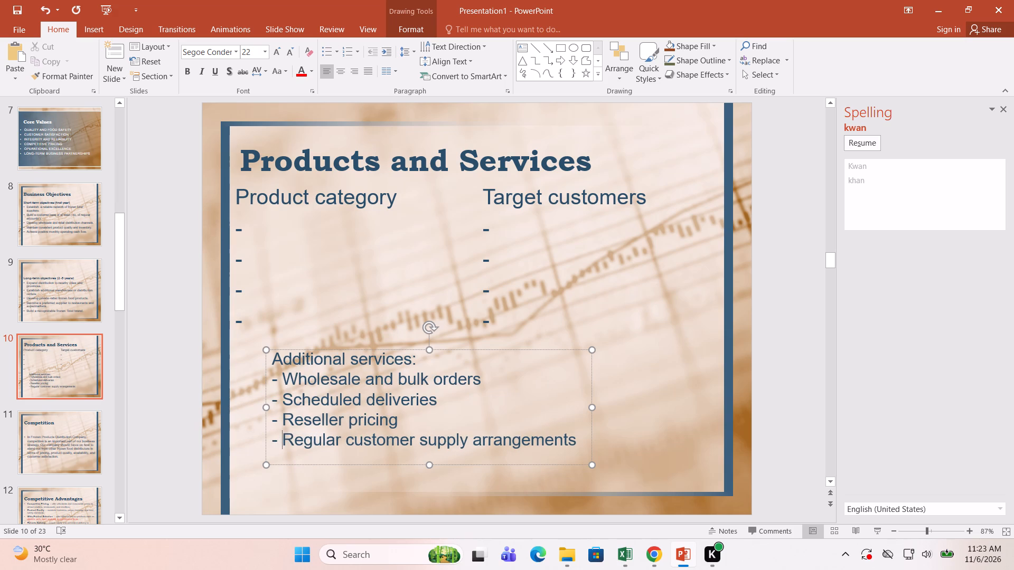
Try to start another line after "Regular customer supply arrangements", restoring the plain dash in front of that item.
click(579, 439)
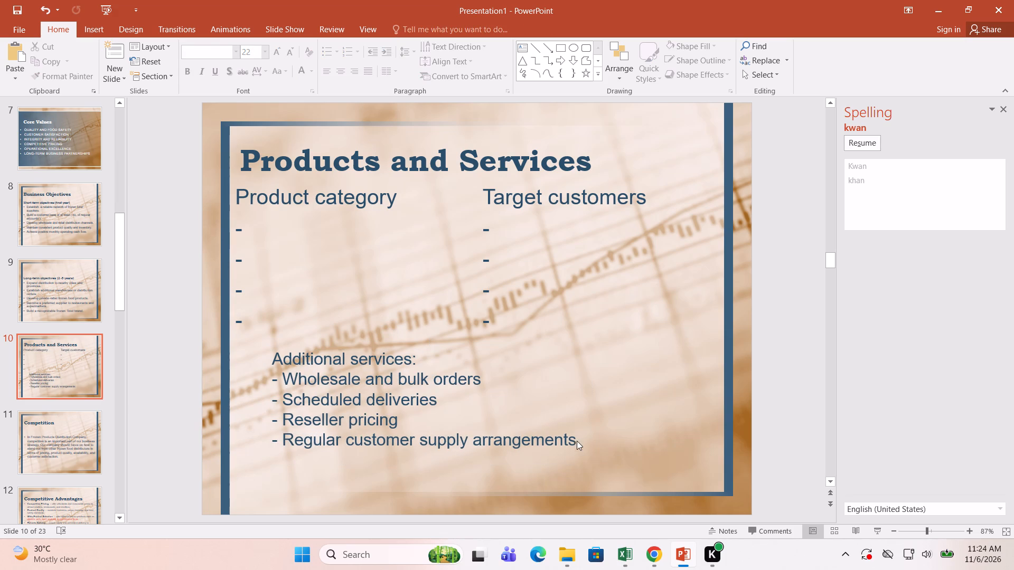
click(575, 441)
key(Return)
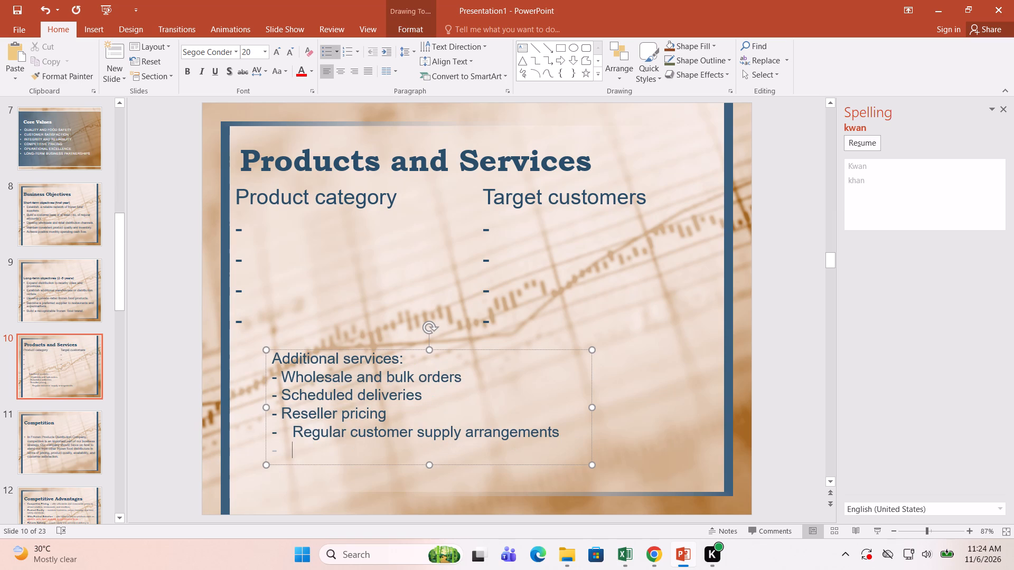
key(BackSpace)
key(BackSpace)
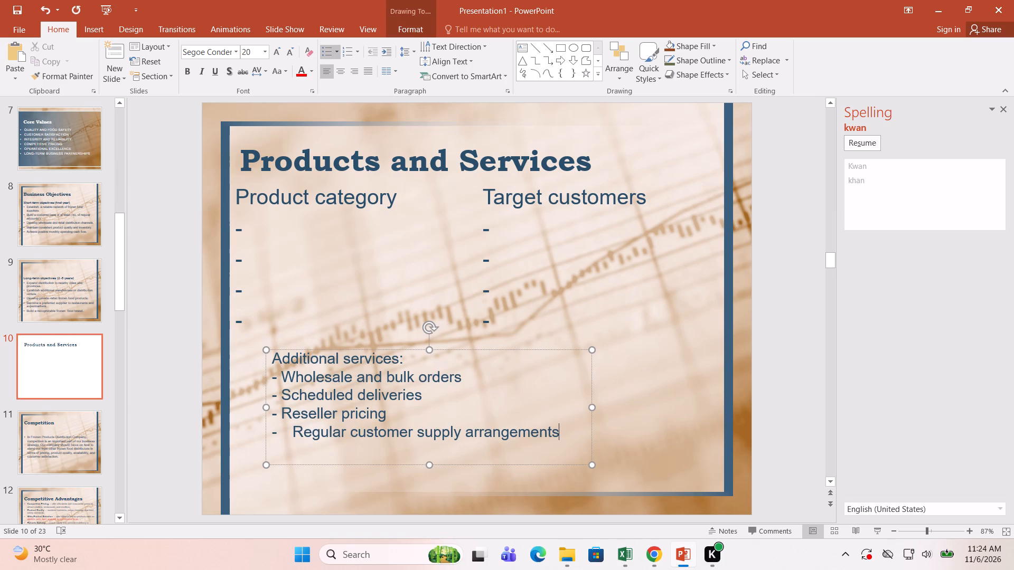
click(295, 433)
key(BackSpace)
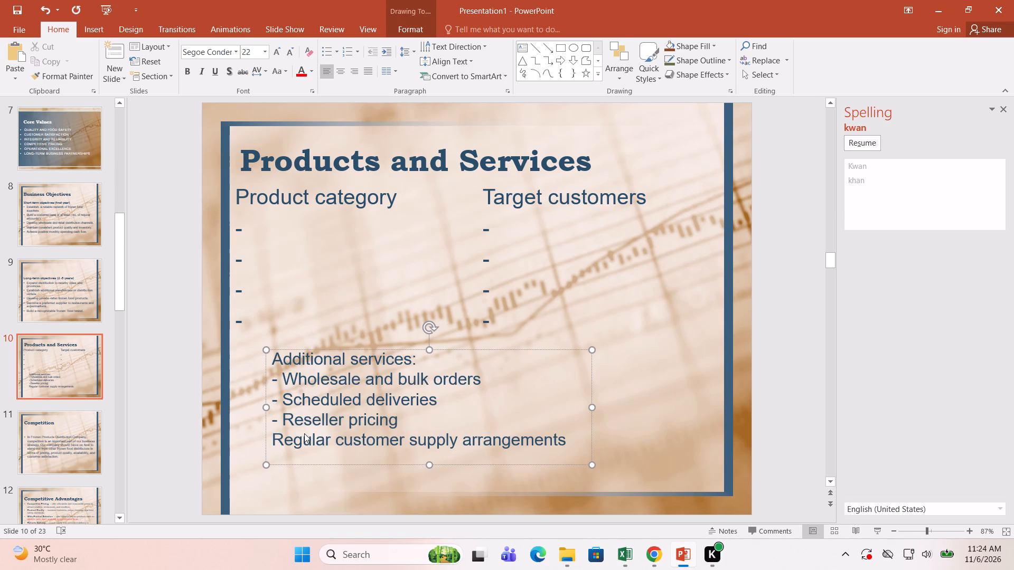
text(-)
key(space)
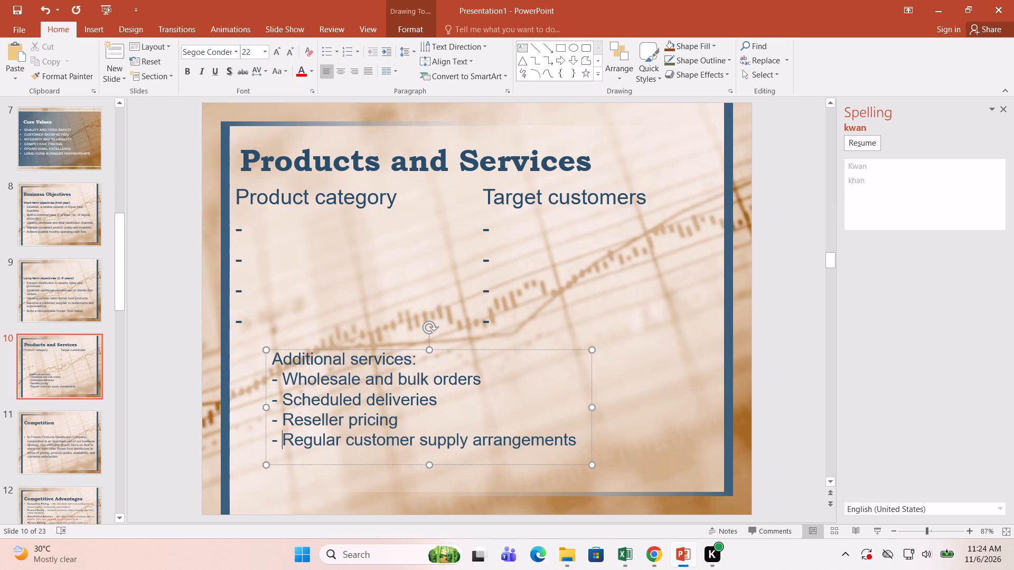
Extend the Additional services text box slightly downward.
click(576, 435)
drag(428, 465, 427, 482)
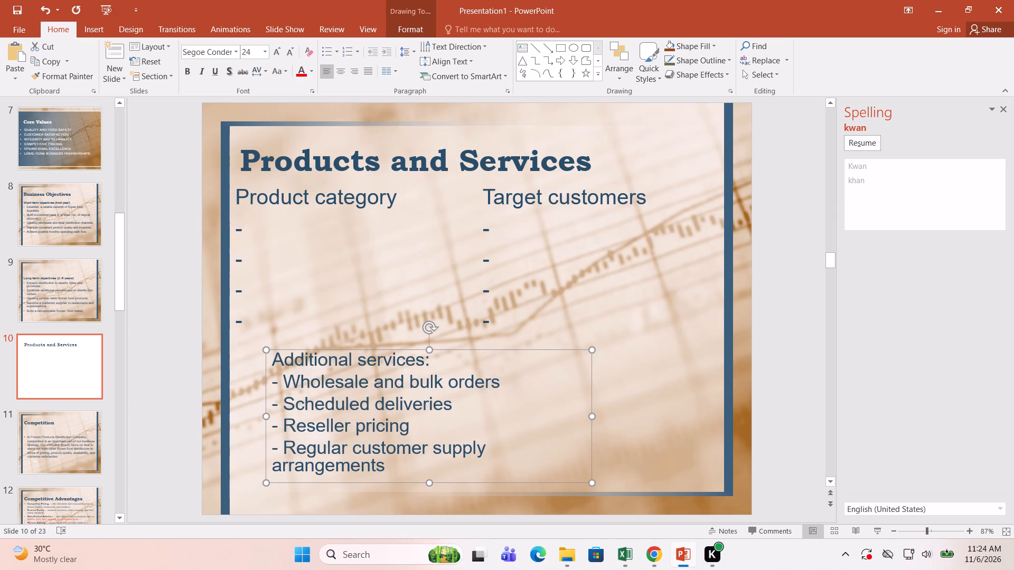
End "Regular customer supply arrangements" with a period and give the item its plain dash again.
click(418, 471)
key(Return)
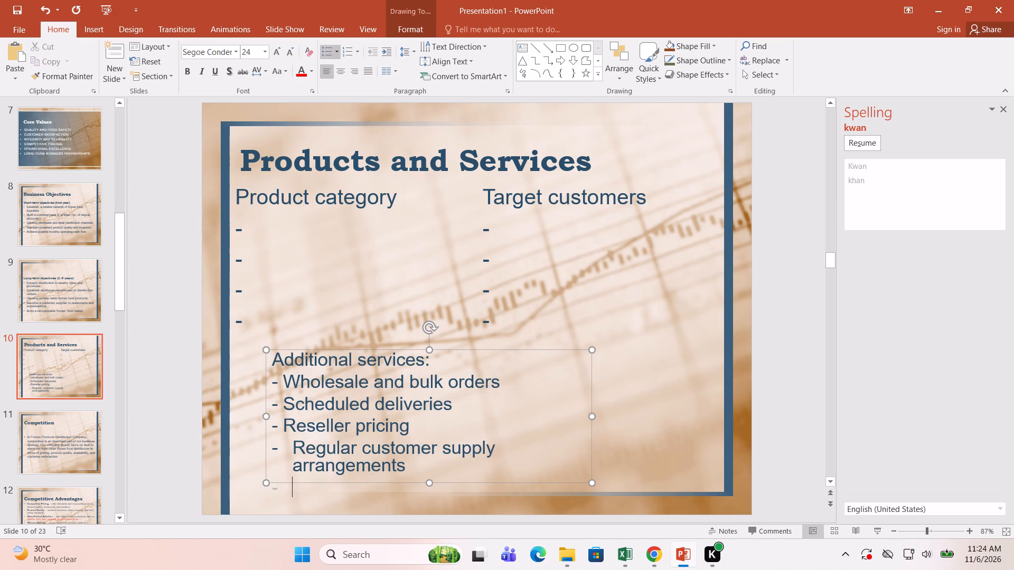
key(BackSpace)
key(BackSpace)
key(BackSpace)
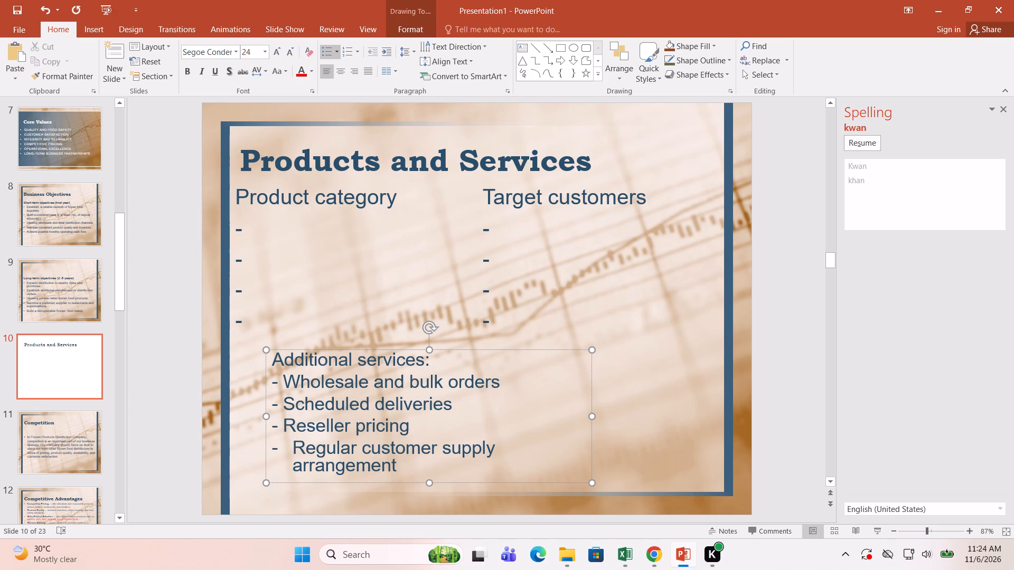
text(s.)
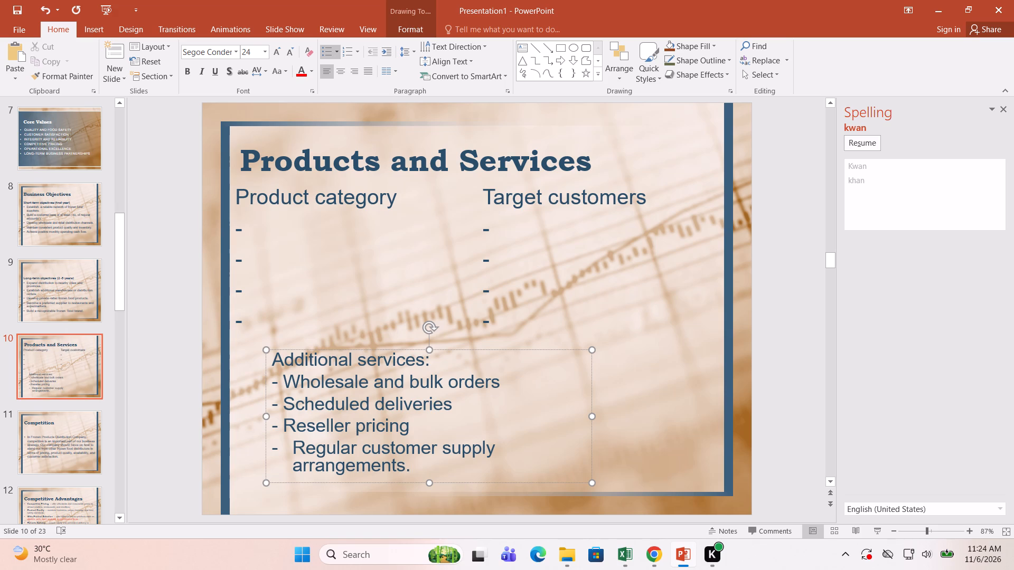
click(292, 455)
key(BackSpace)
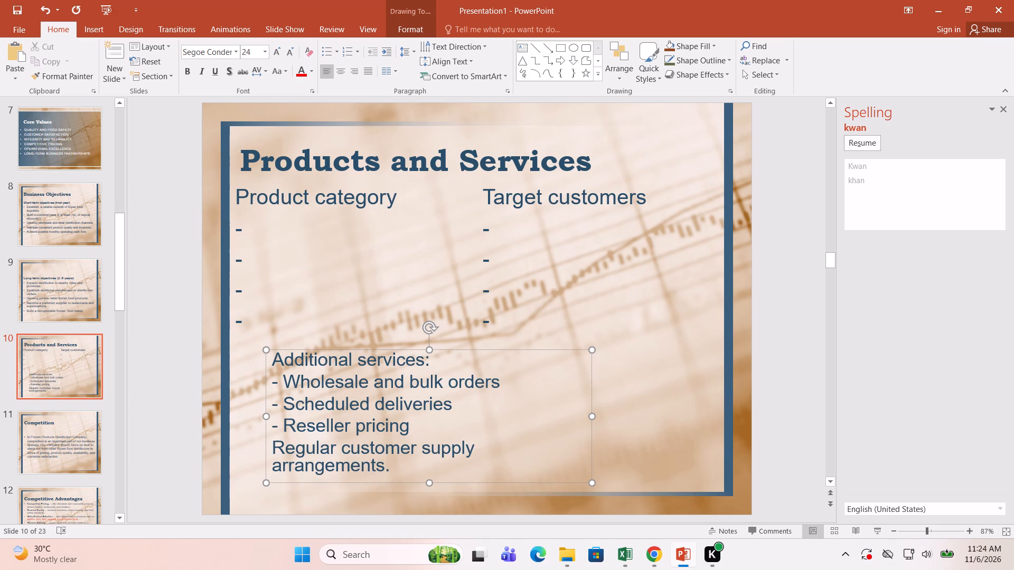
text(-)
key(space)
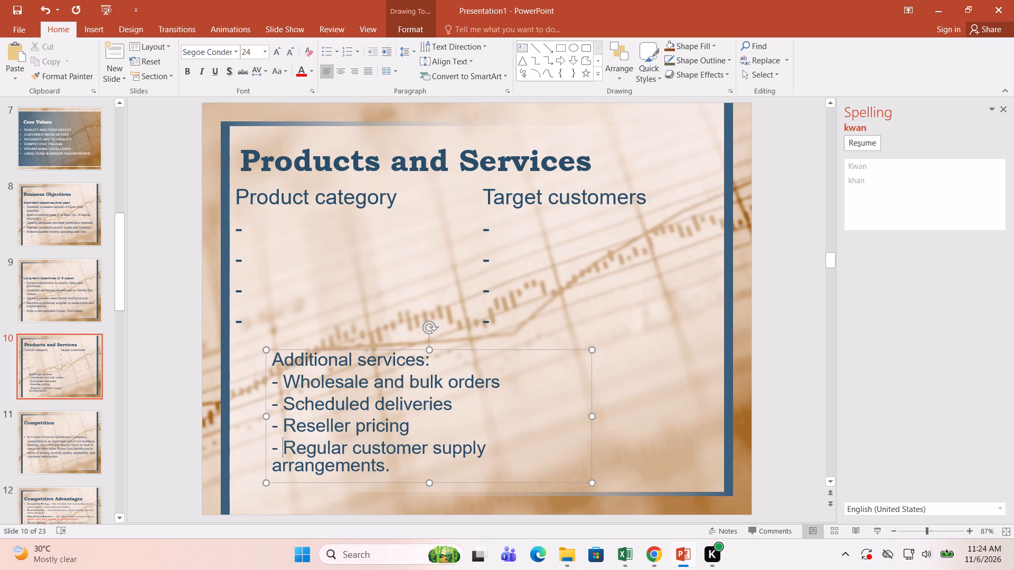
Widen the Additional services text box slightly, keeping its bottom edge just above the slide's lower frame line.
click(417, 467)
drag(591, 482, 619, 516)
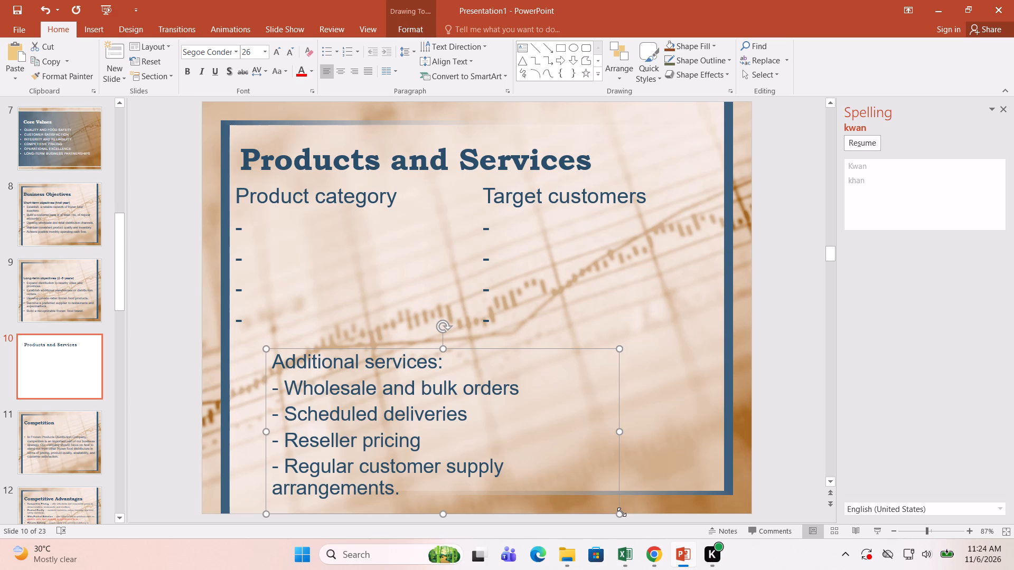
drag(621, 513, 616, 480)
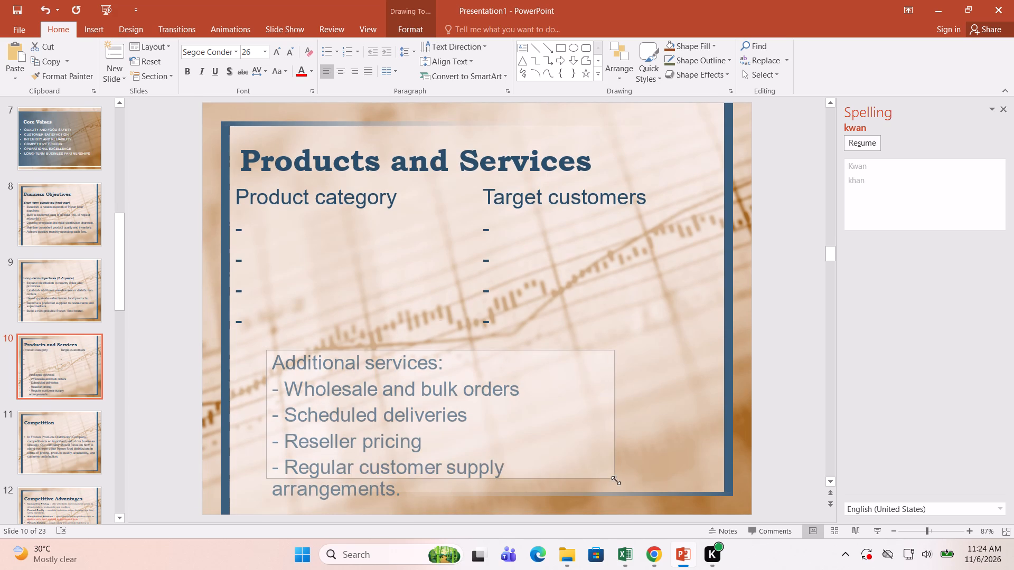
Fill in a fifth dash item under Additional services with "Customized product packages".
click(585, 441)
click(315, 461)
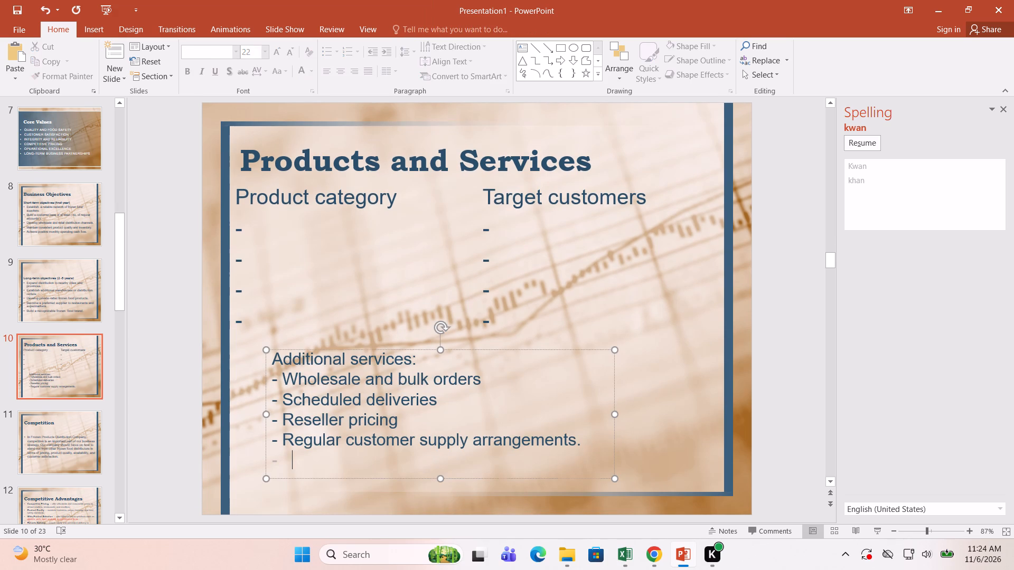
key(BackSpace)
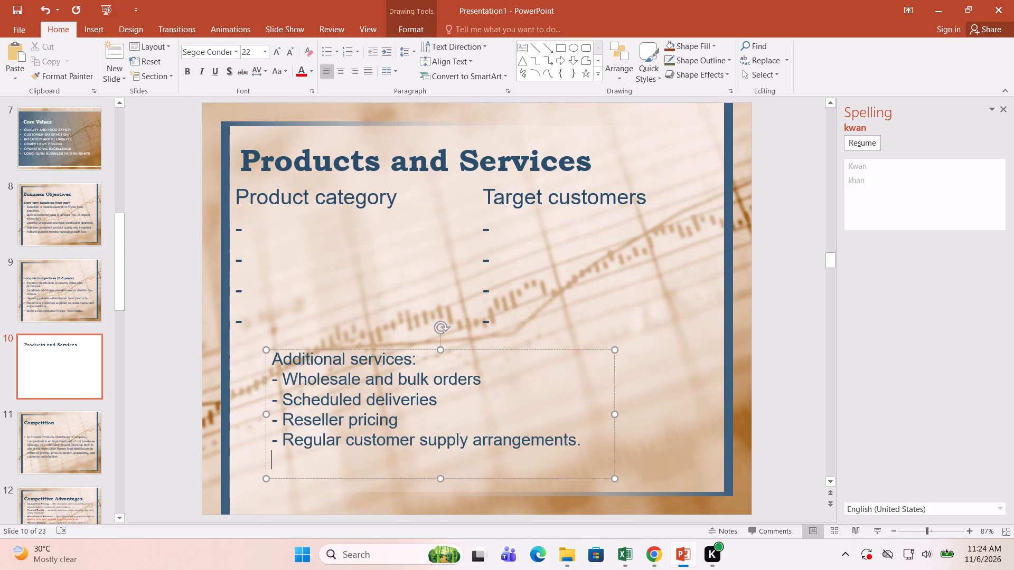
text(-)
key(space)
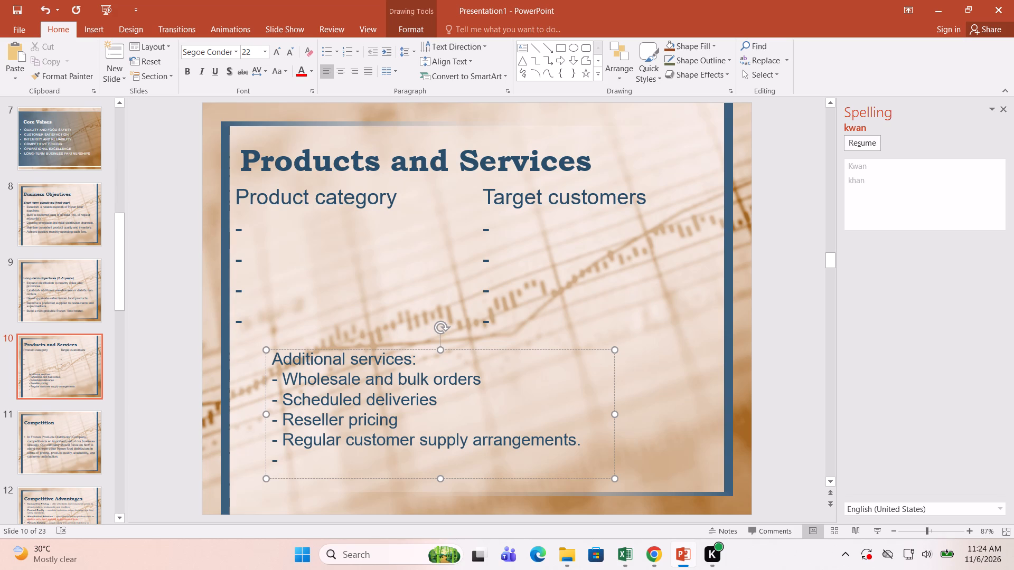
text(customized)
key(space)
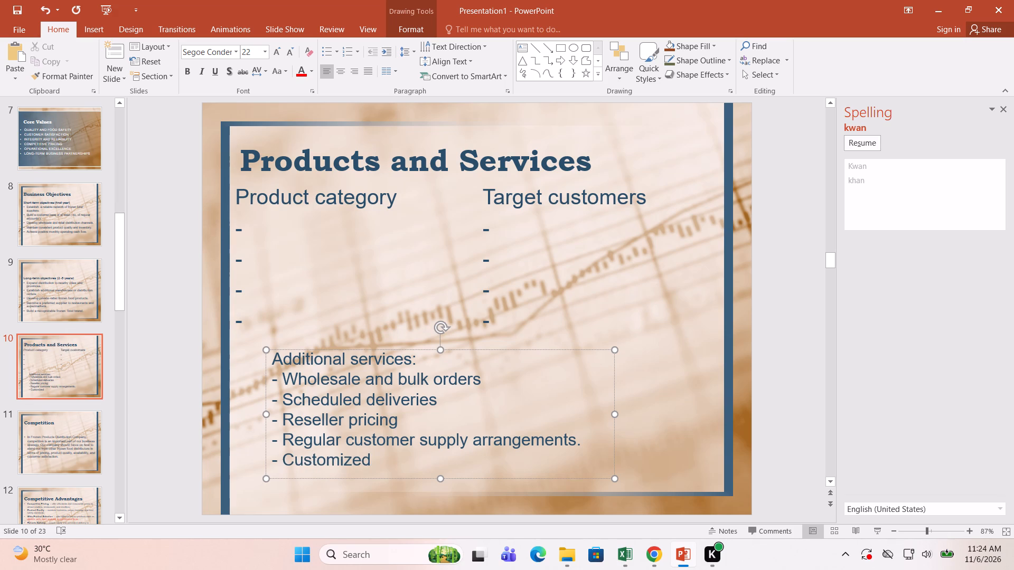
text(product)
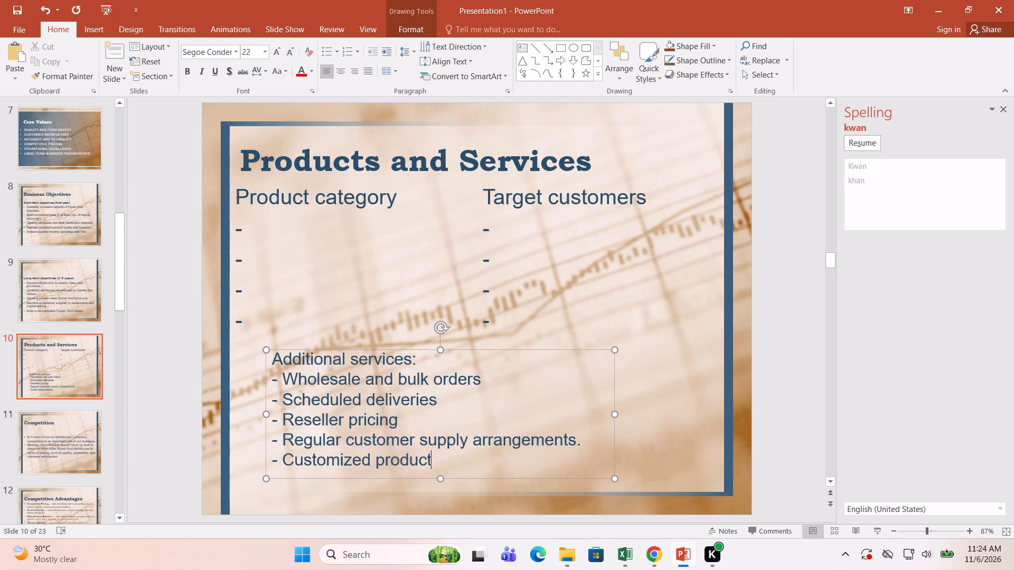
key(space)
text(packages)
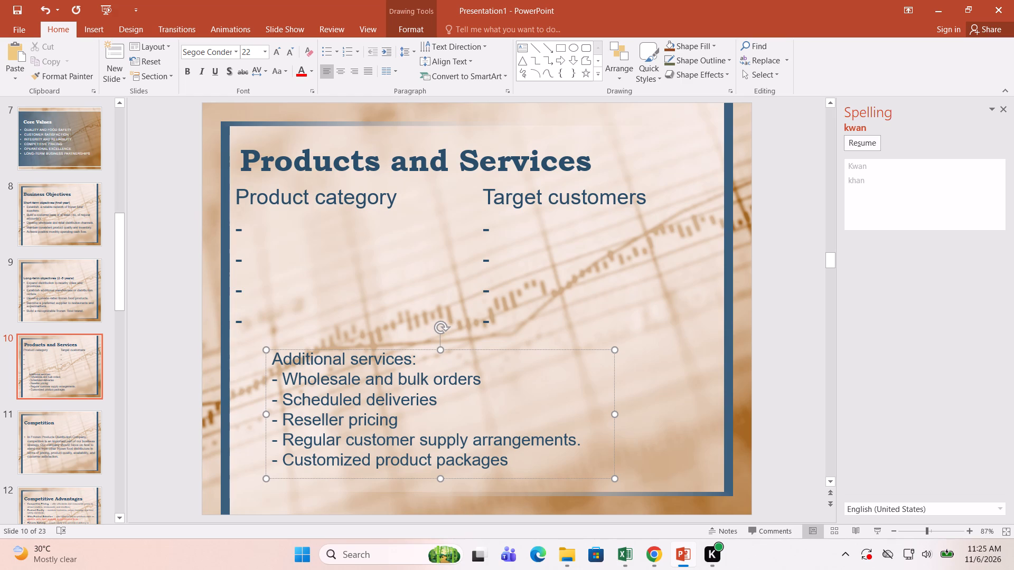
Remove the period after "Regular customer supply arrangements".
click(593, 439)
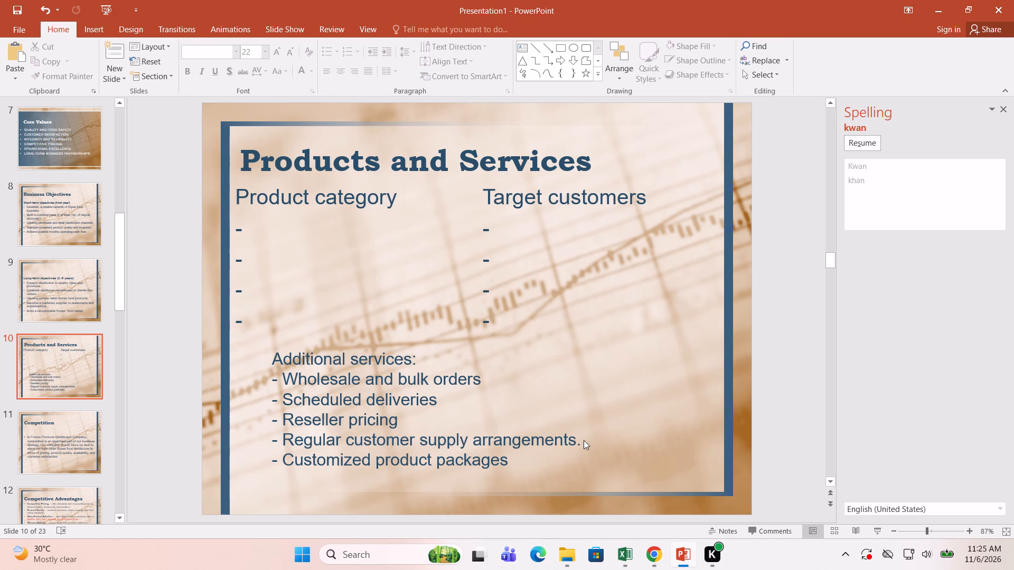
click(584, 440)
click(568, 438)
click(583, 438)
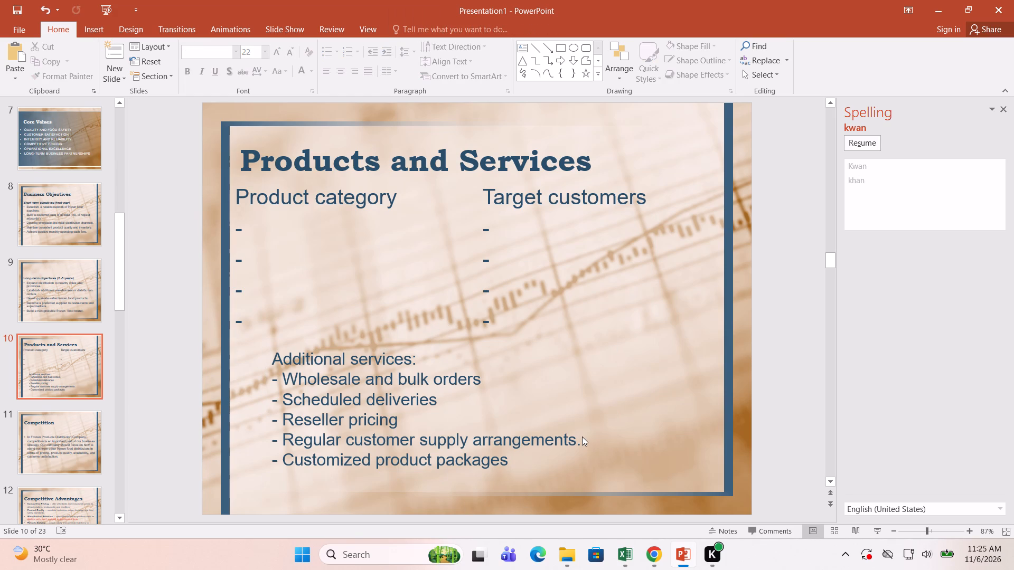
click(572, 444)
key(Right)
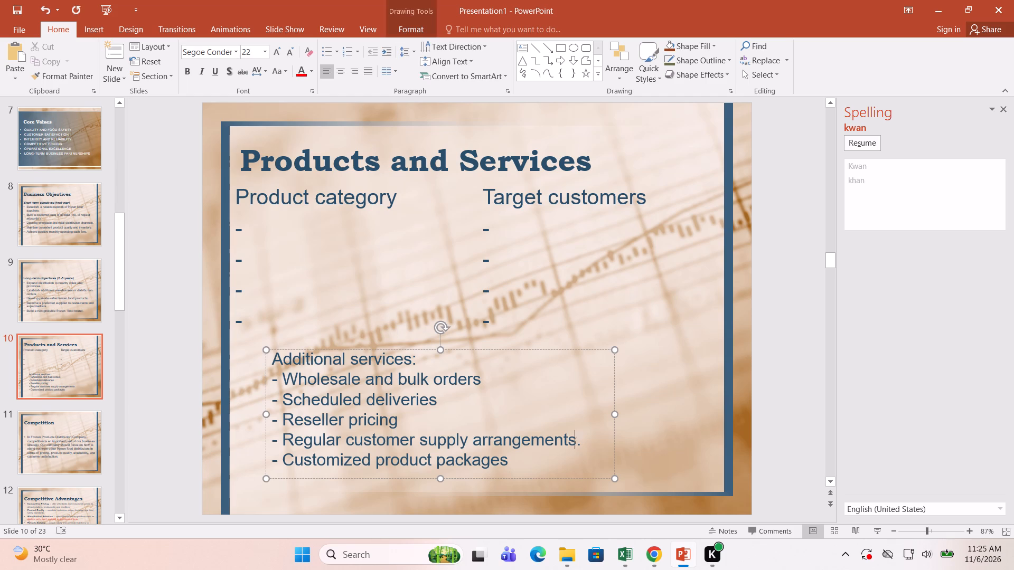
key(Right)
key(BackSpace)
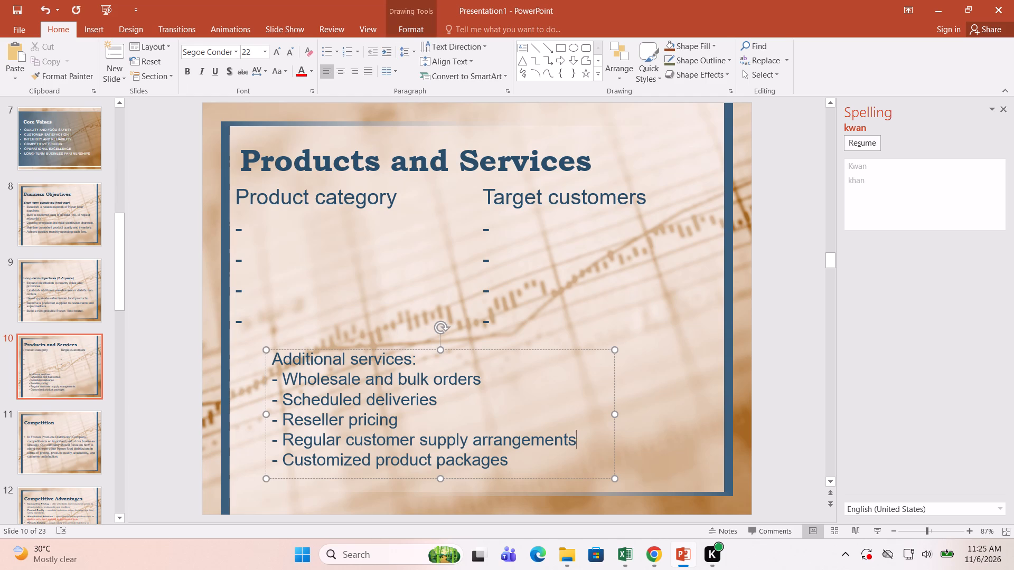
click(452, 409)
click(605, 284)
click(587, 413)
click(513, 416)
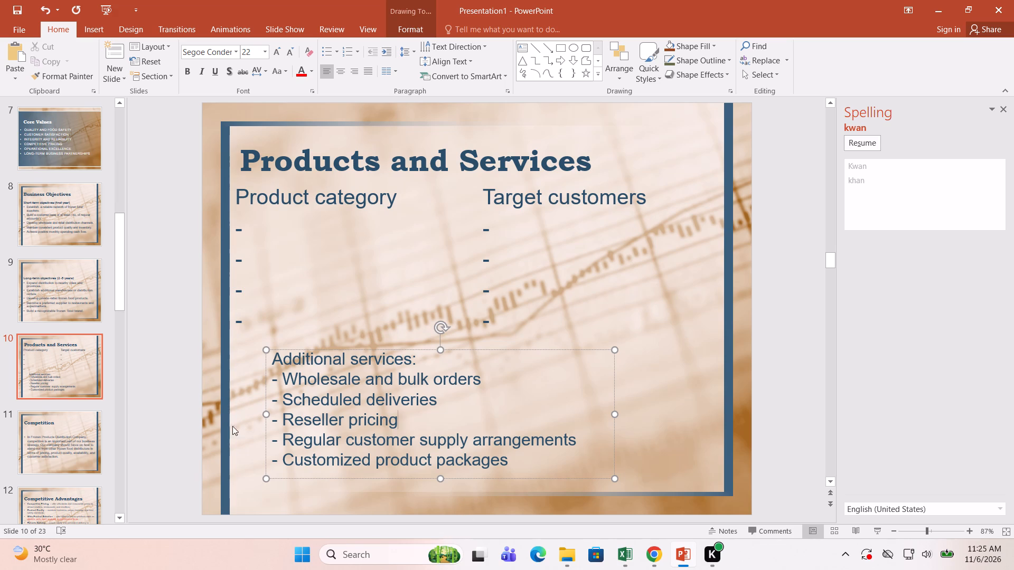
Copy slide 10, Products and Services, and paste it after slide 11, Competition, with the destination theme.
click(84, 433)
click(82, 370)
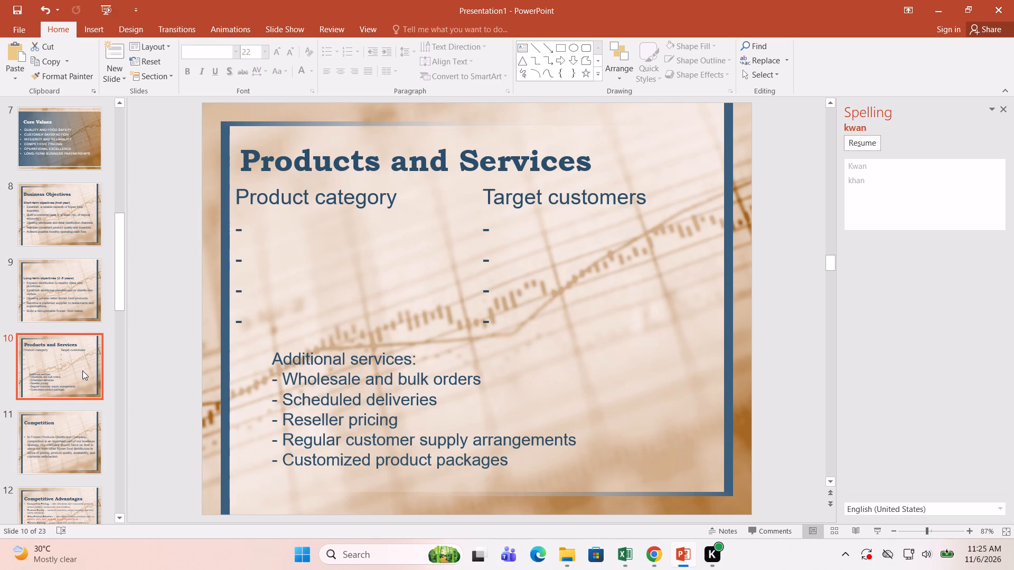
right_click(60, 355)
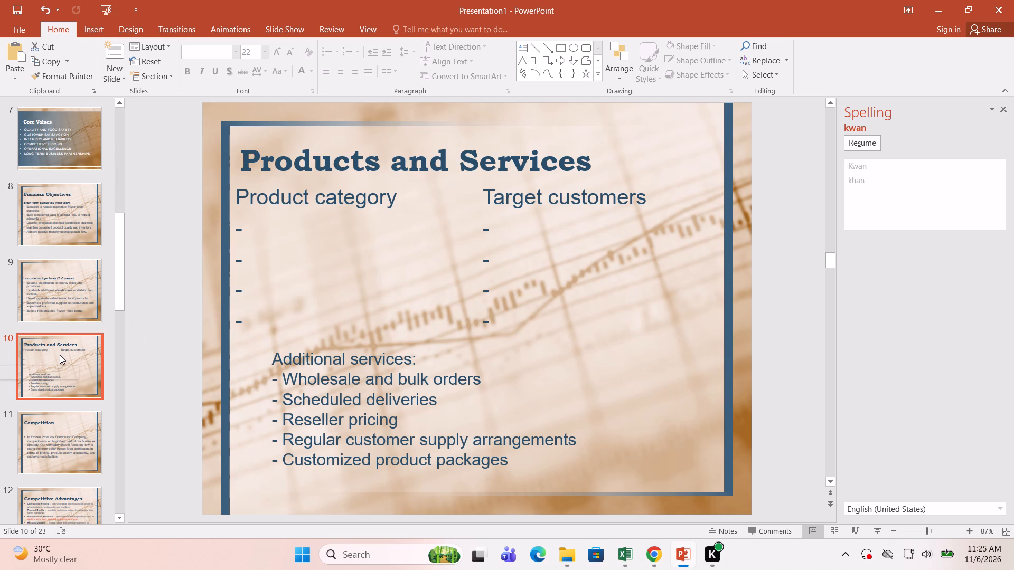
click(92, 133)
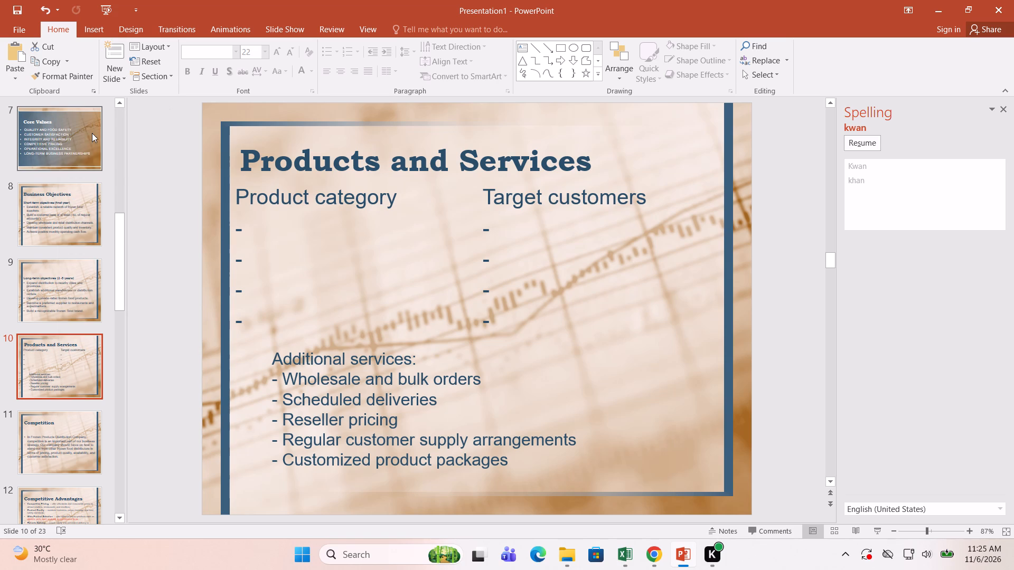
right_click(52, 427)
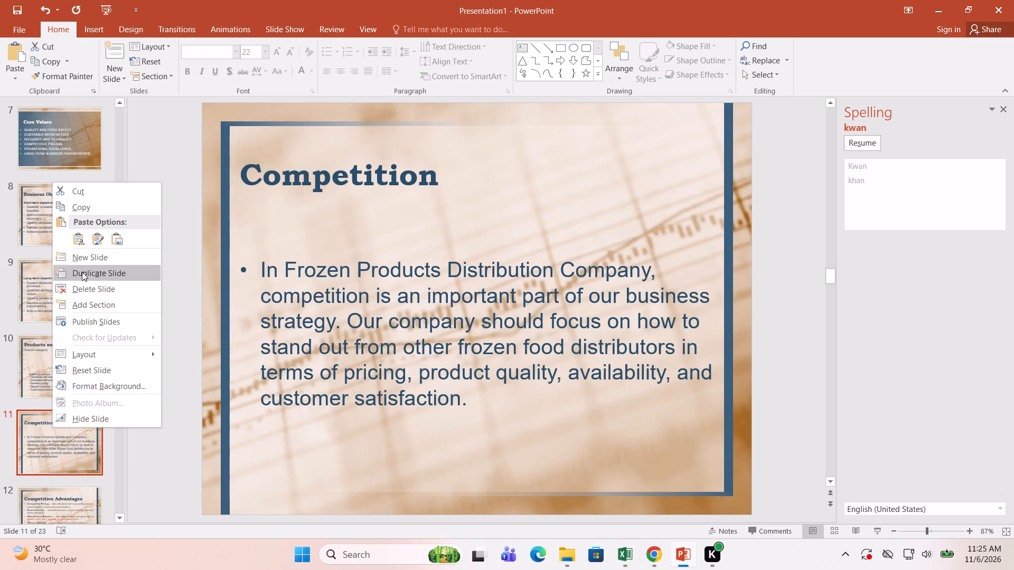
click(76, 234)
drag(51, 434, 52, 433)
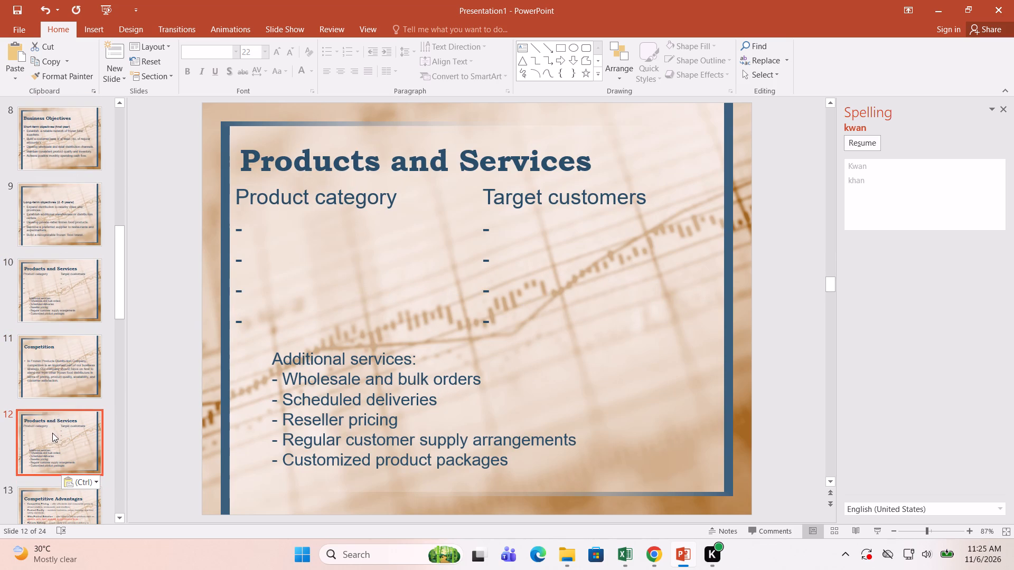
Move the duplicated Products and Services slide ahead of the Competition slide, making it slide 11.
drag(52, 433, 55, 340)
click(56, 356)
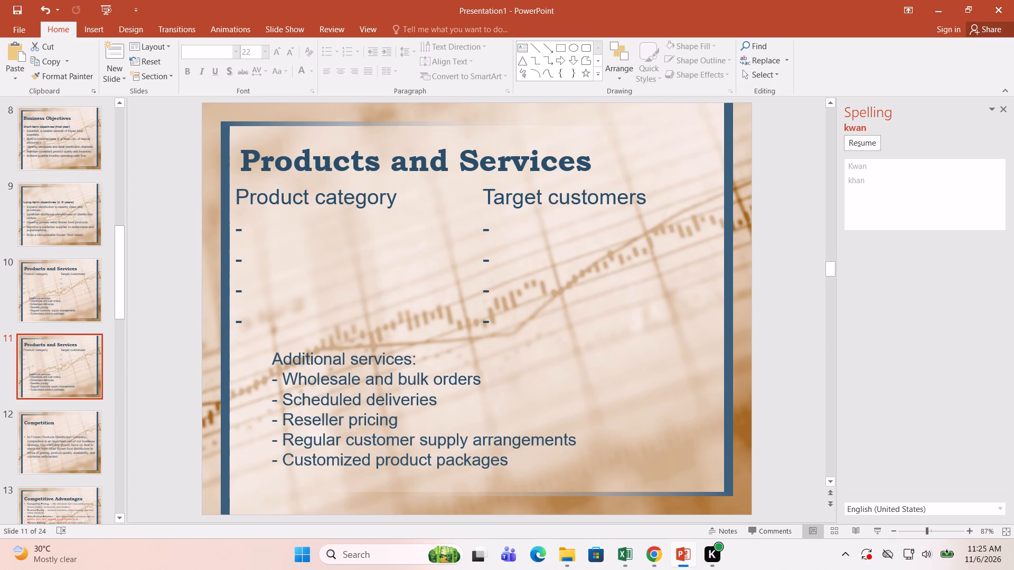
Replace the title of slide 11 with "Target Market".
click(594, 165)
click(582, 162)
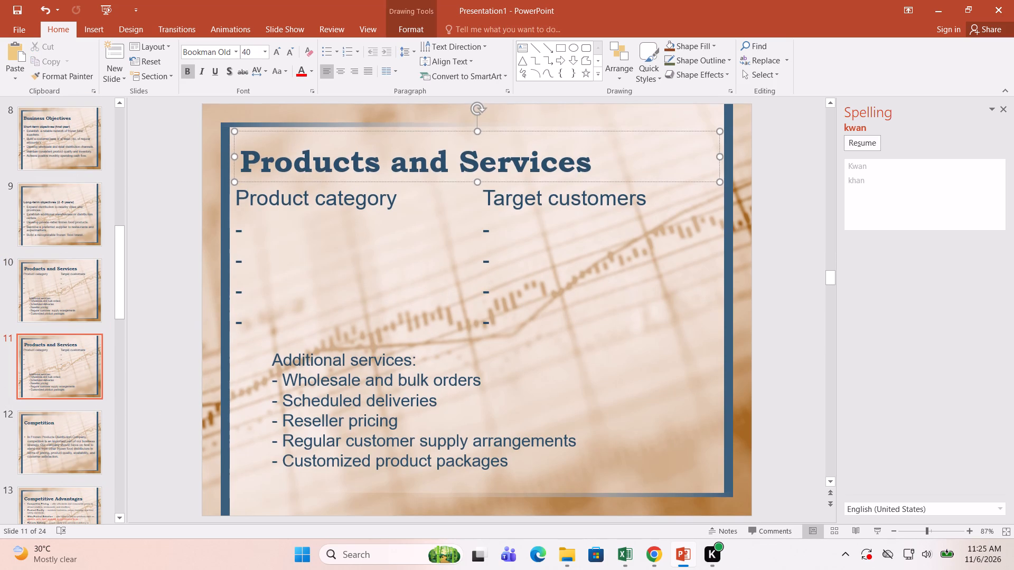
drag(595, 165, 328, 178)
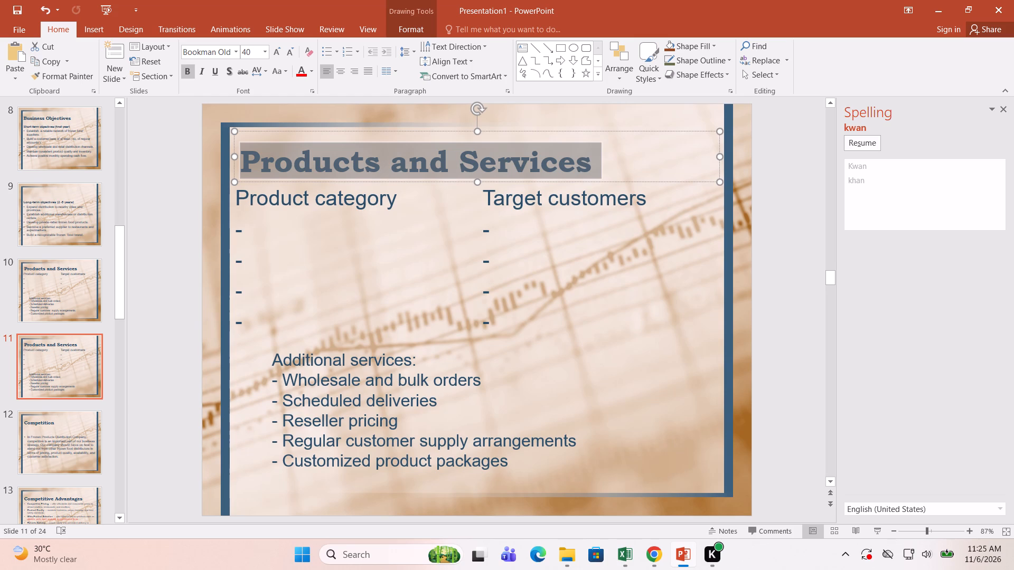
text(target marke)
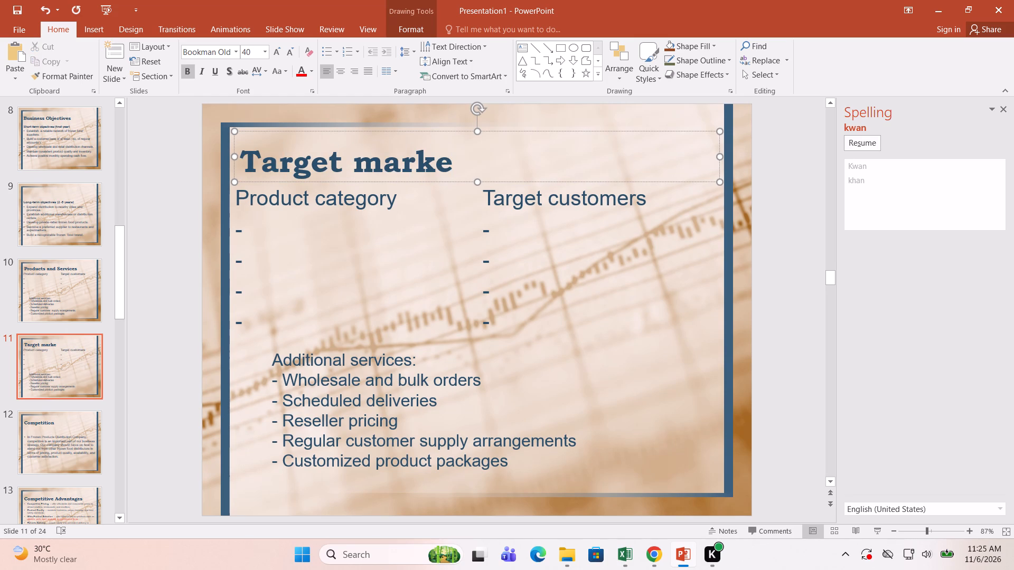
key(BackSpace)
key(BackSpace)
key(BackSpace)
key(BackSpace)
key(BackSpace)
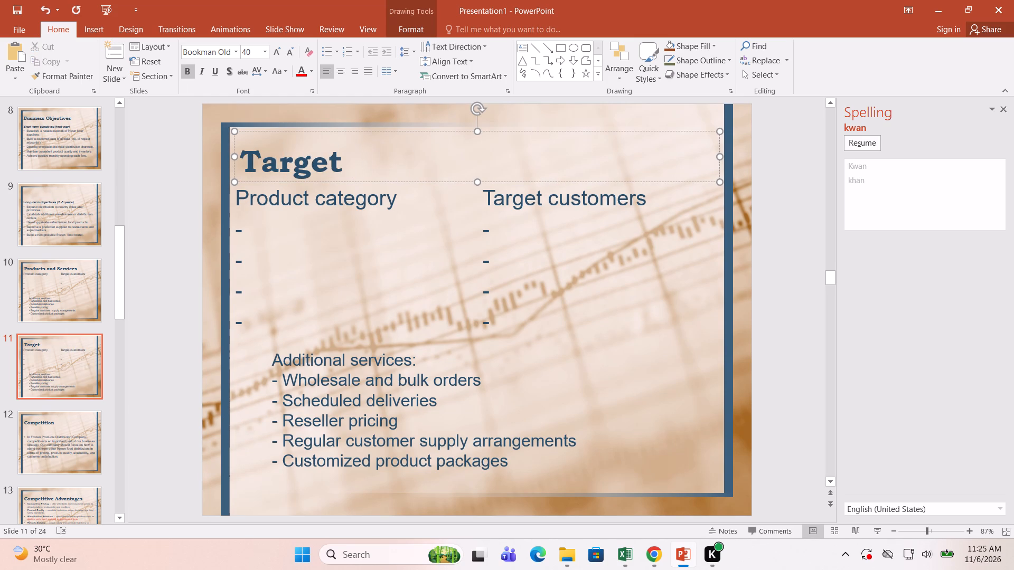
text(Market)
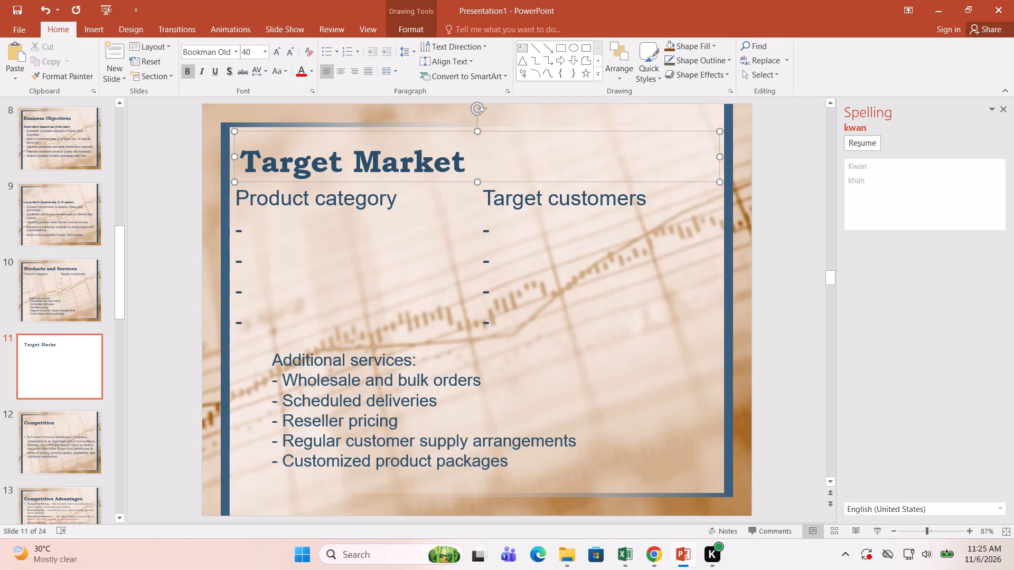
Delete the Target customers text box from the Target Market slide.
click(411, 225)
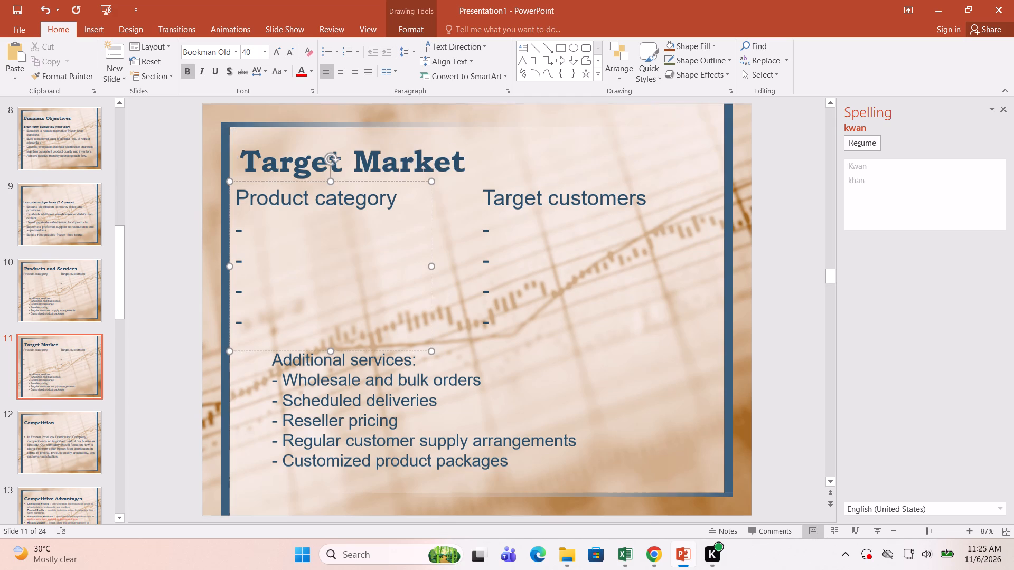
click(519, 194)
click(533, 180)
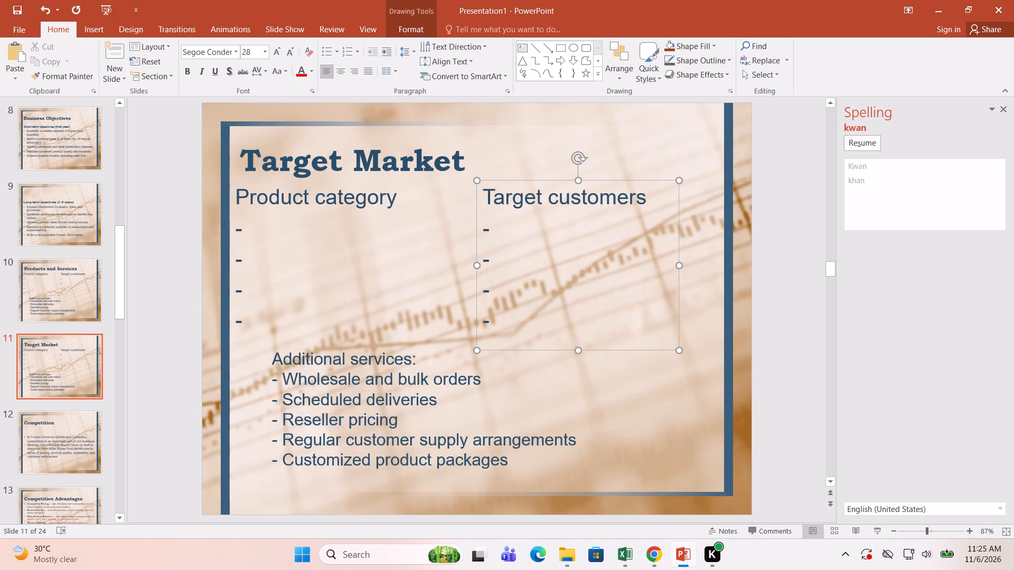
key(BackSpace)
Delete the Additional services text box from the Target Market slide.
click(481, 391)
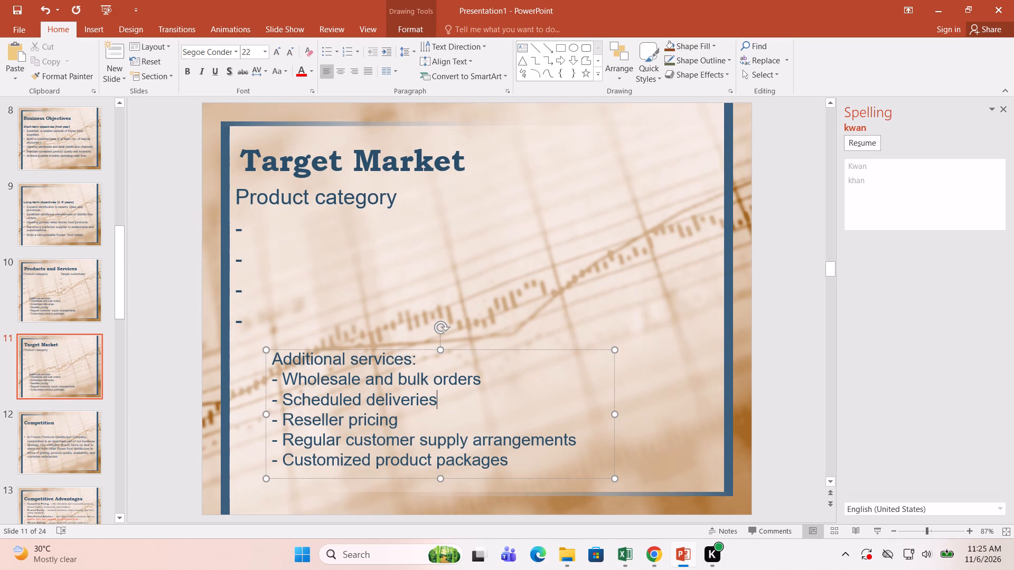
click(544, 351)
click(544, 351)
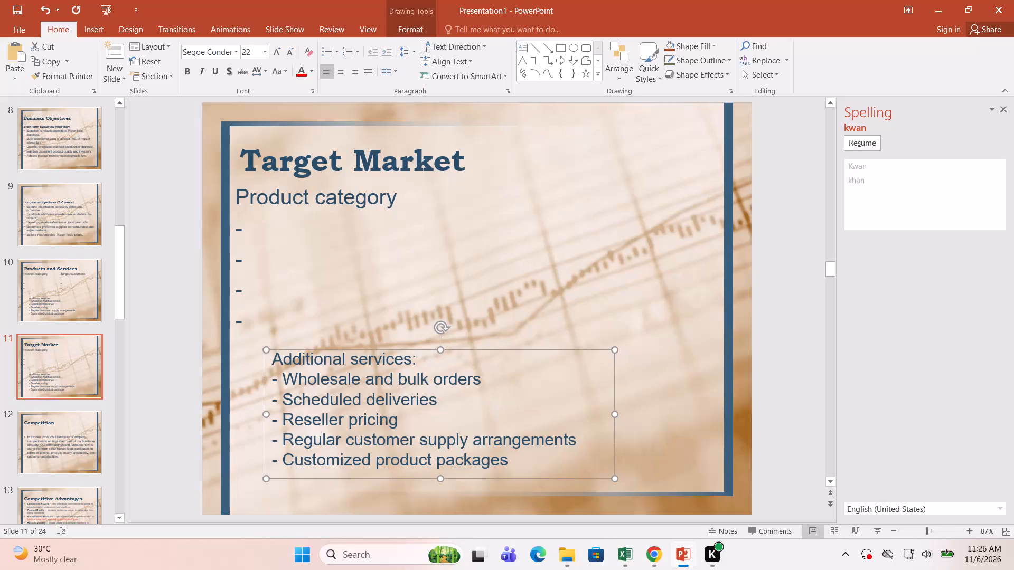
key(BackSpace)
drag(525, 391, 501, 373)
Move the Product category text box straight down, leaving a gap beneath the Target Market title.
click(327, 261)
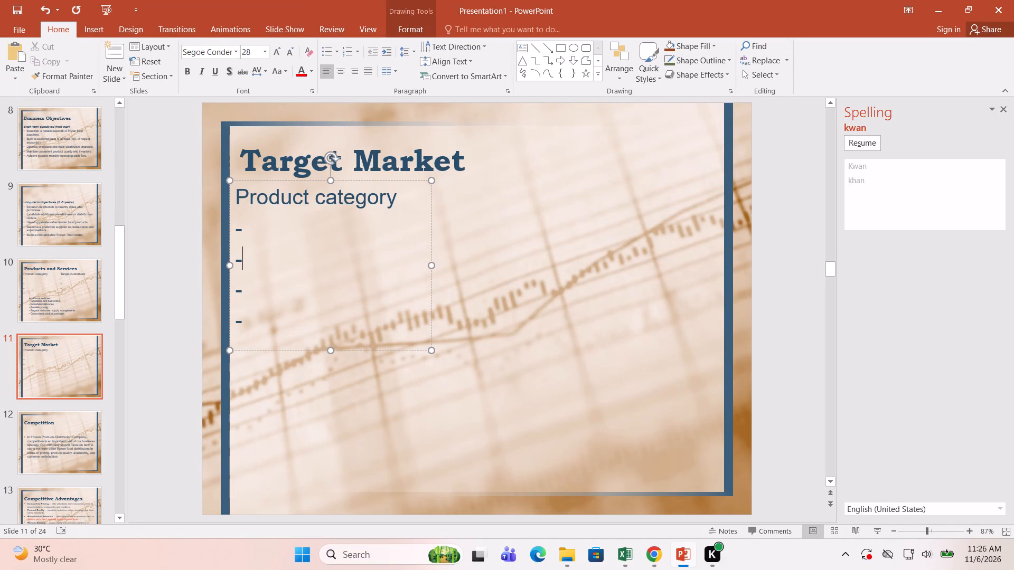
drag(379, 182, 379, 236)
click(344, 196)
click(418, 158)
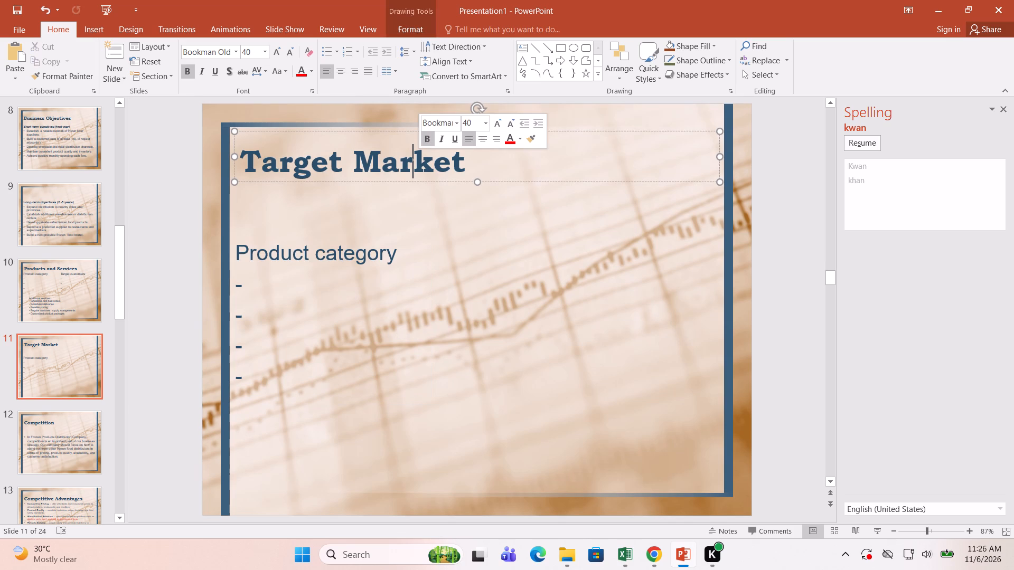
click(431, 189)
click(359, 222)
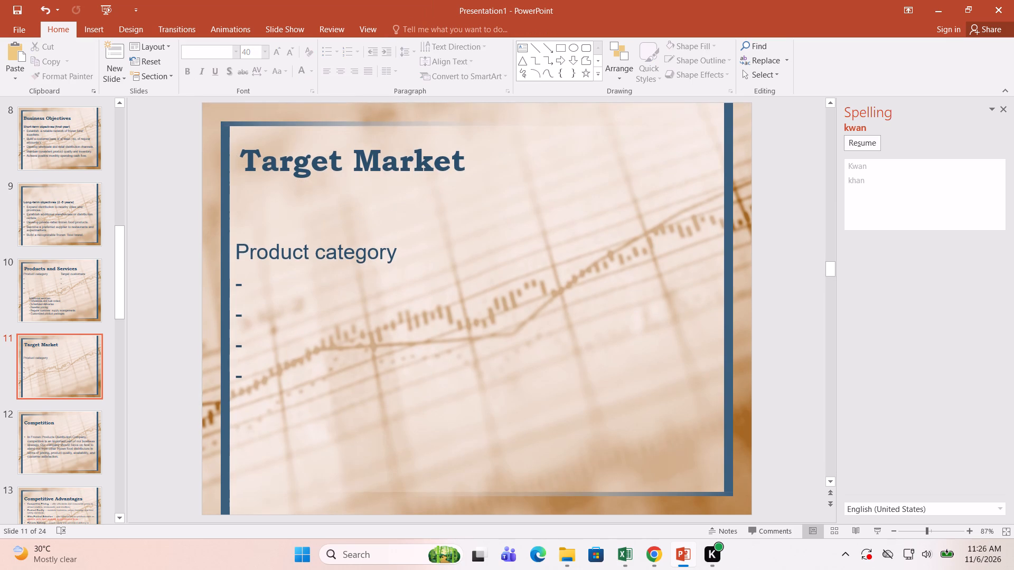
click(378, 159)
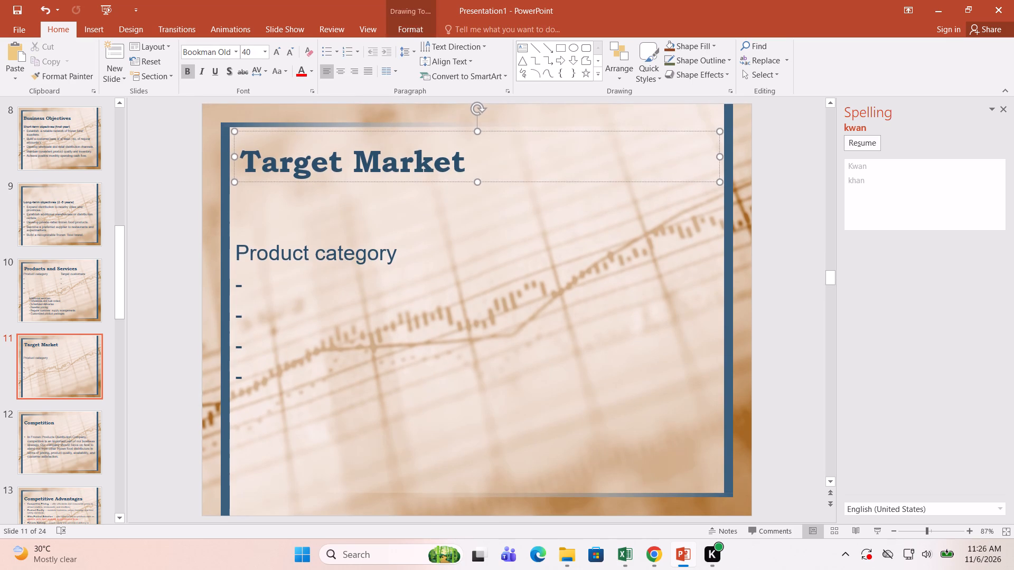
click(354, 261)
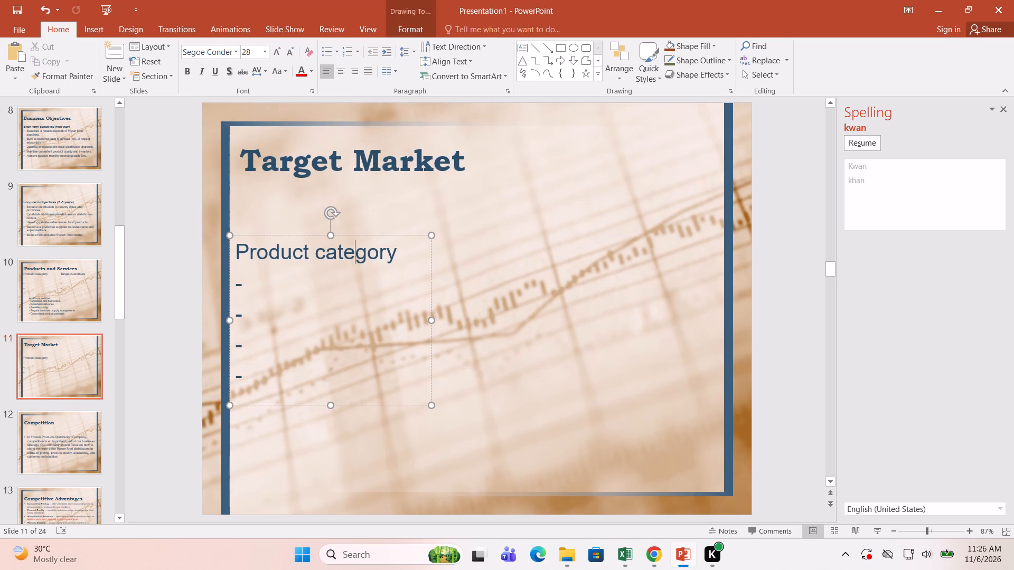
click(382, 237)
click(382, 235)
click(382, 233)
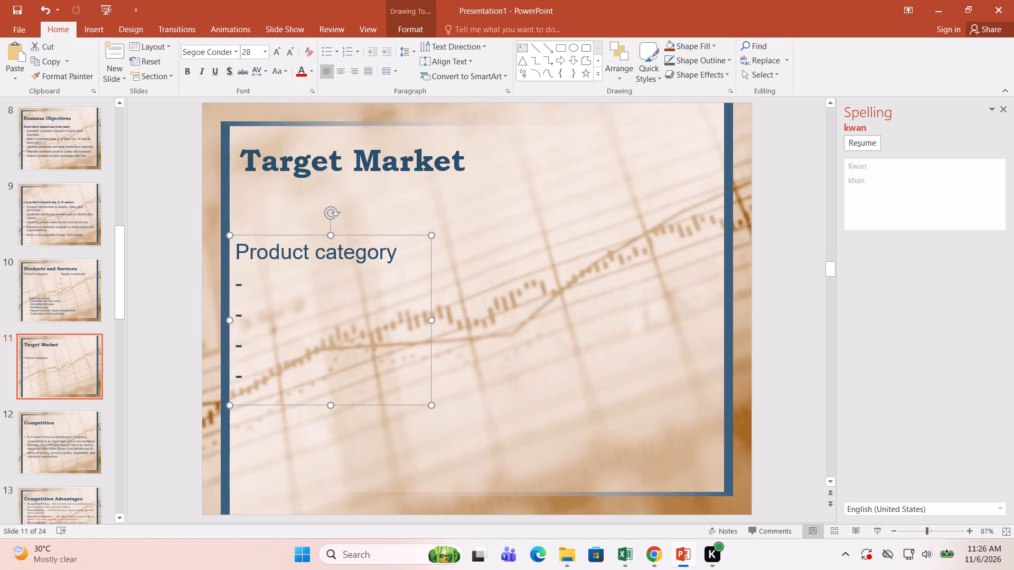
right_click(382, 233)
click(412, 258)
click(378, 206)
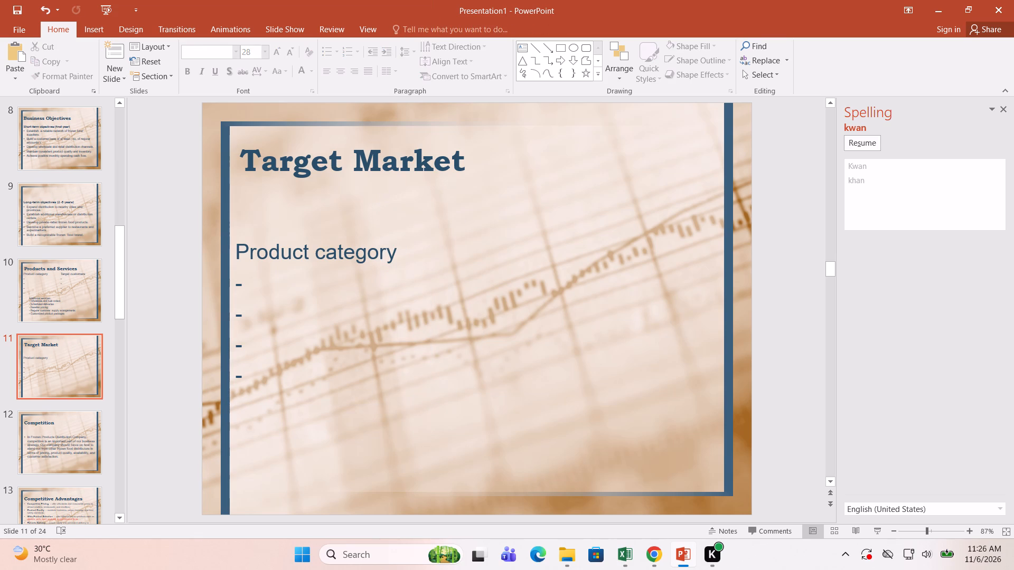
Stretch the Target Market title box downward until its bottom edge sits just above the Product category text box.
click(453, 156)
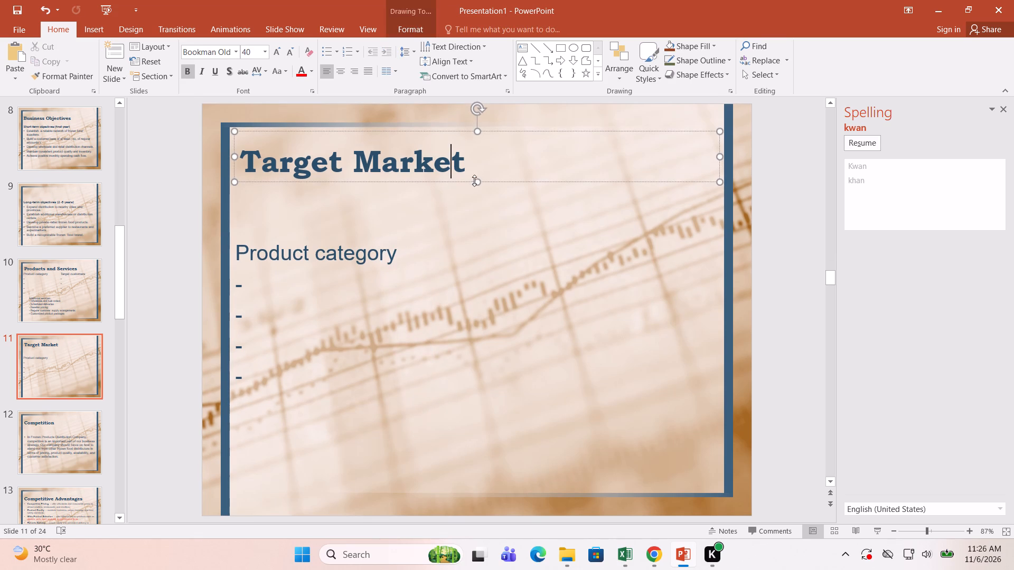
click(476, 165)
drag(479, 182, 480, 216)
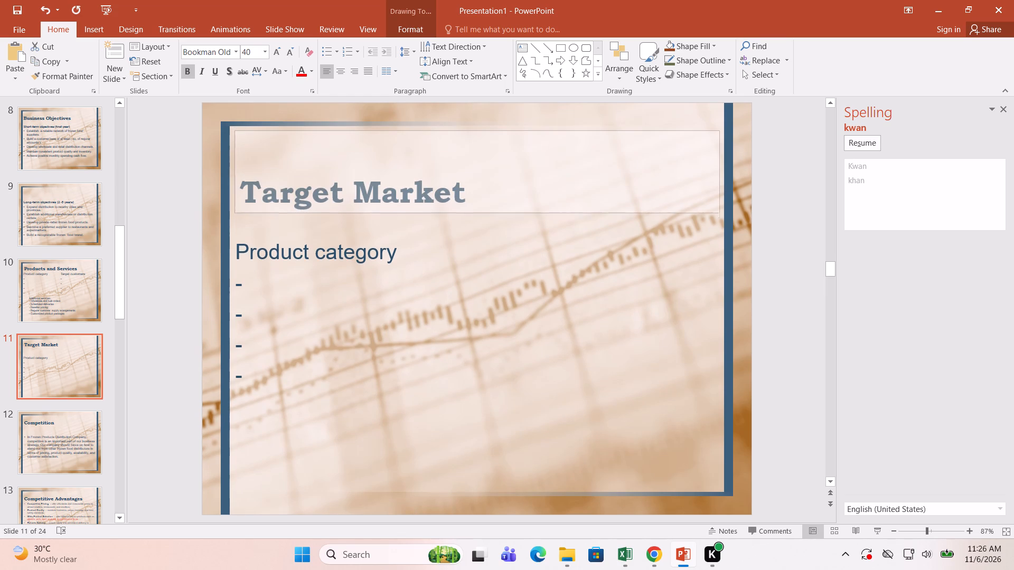
drag(480, 216, 482, 232)
click(350, 166)
click(476, 210)
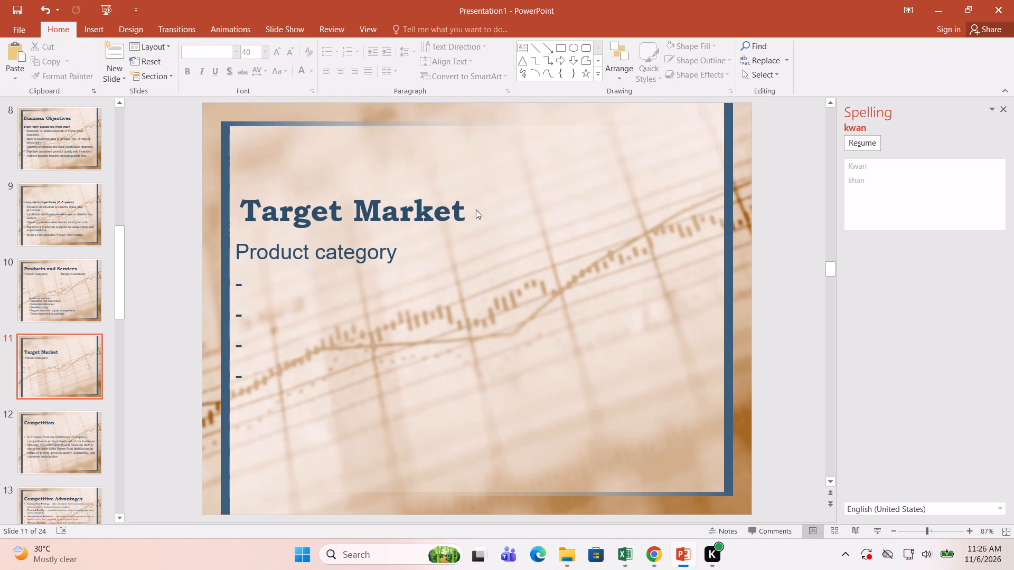
click(406, 182)
click(403, 136)
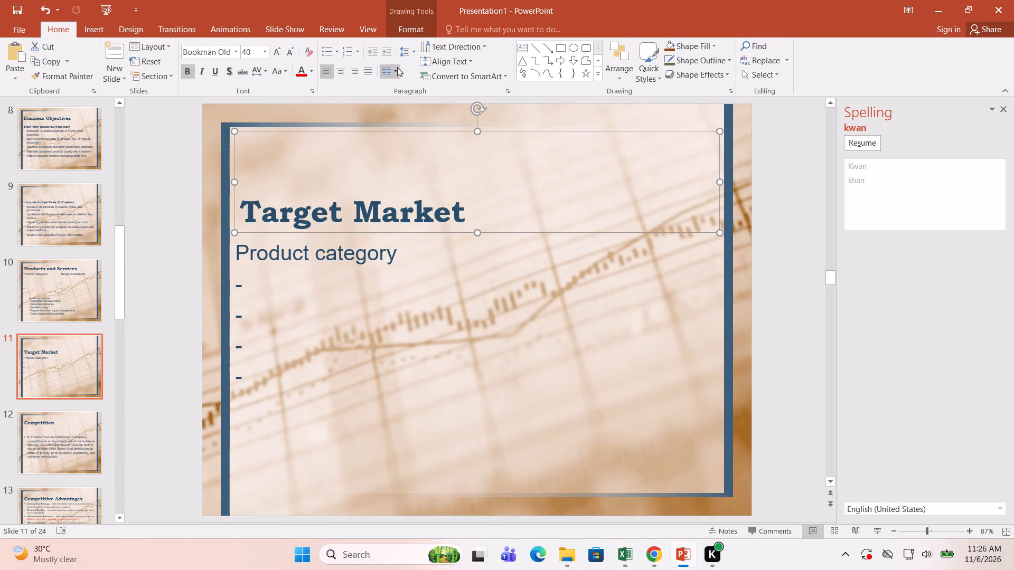
Add an indented second line beneath Target Market in the title box, starting with "the".
double_click(475, 203)
click(443, 209)
click(464, 214)
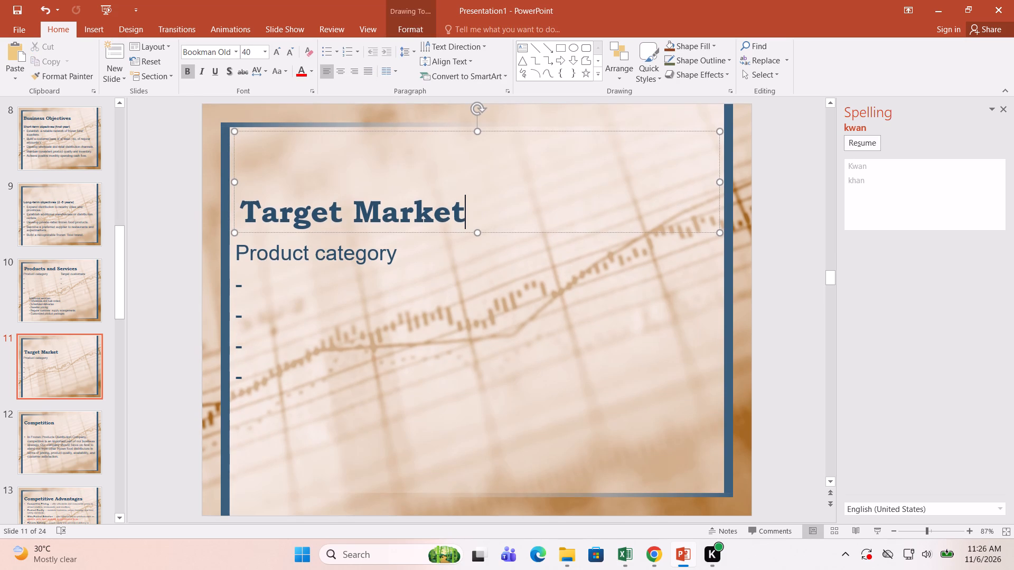
key(Return)
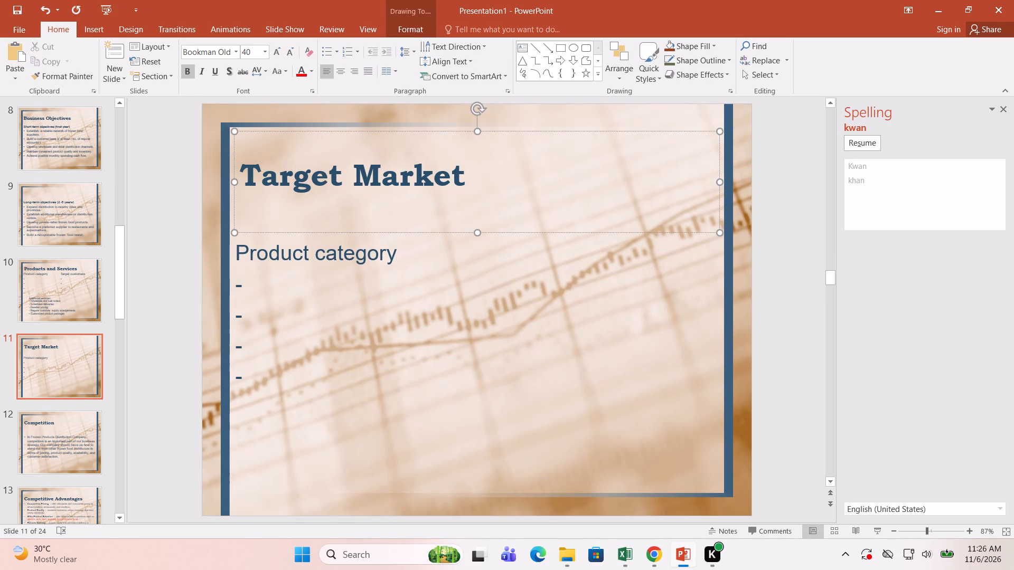
key(Tab)
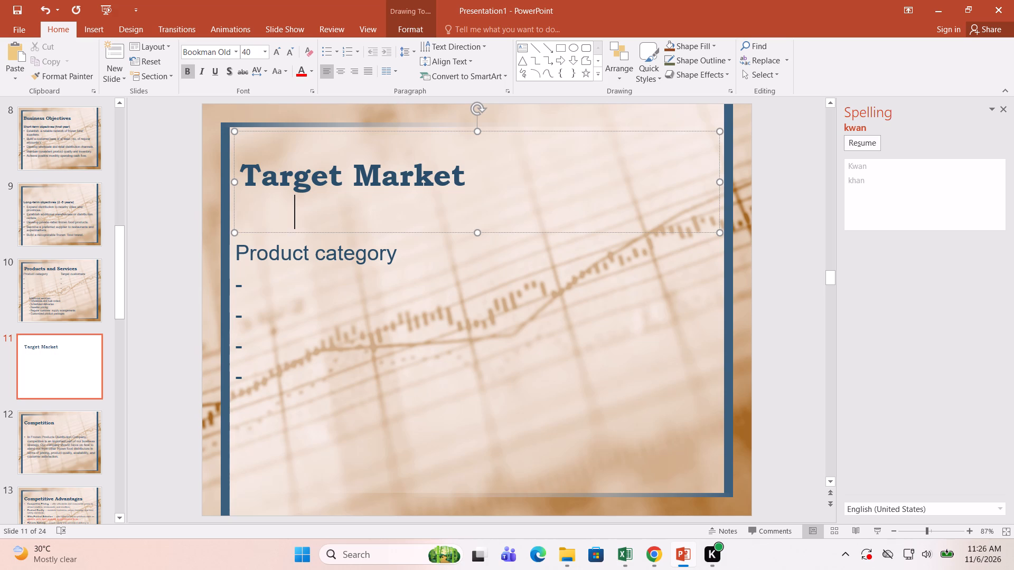
text(th)
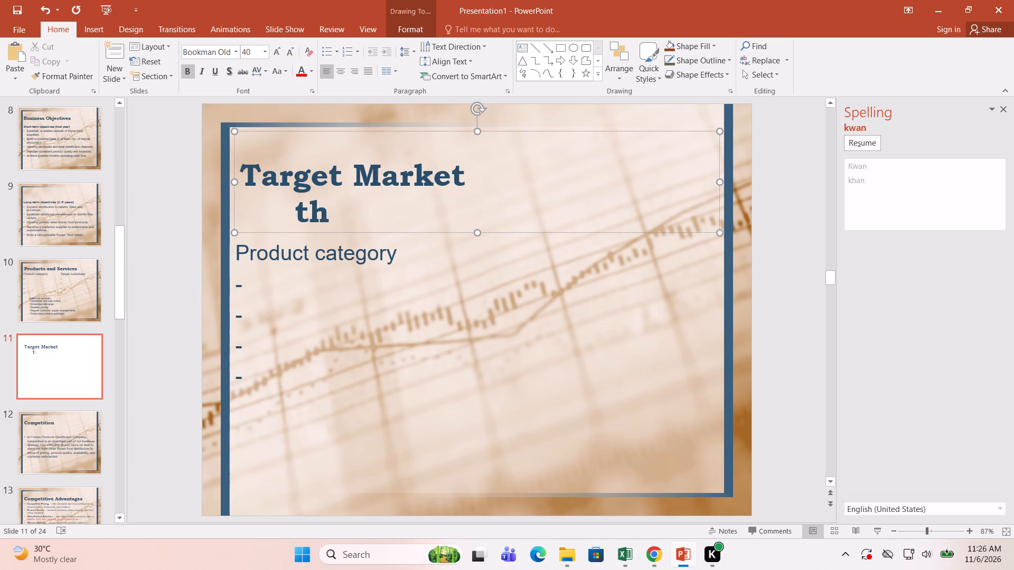
key(BackSpace)
key(BackSpace)
text(th)
text(ecompany)
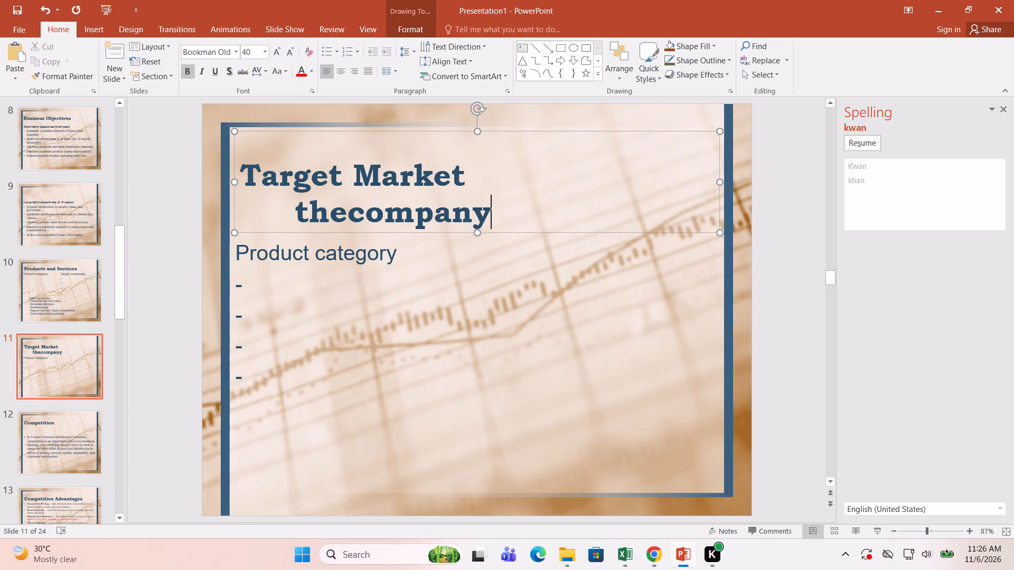
key(BackSpace)
key(BackSpace)
key(BackSpace)
key(BackSpace)
key(BackSpace)
key(BackSpace)
key(BackSpace)
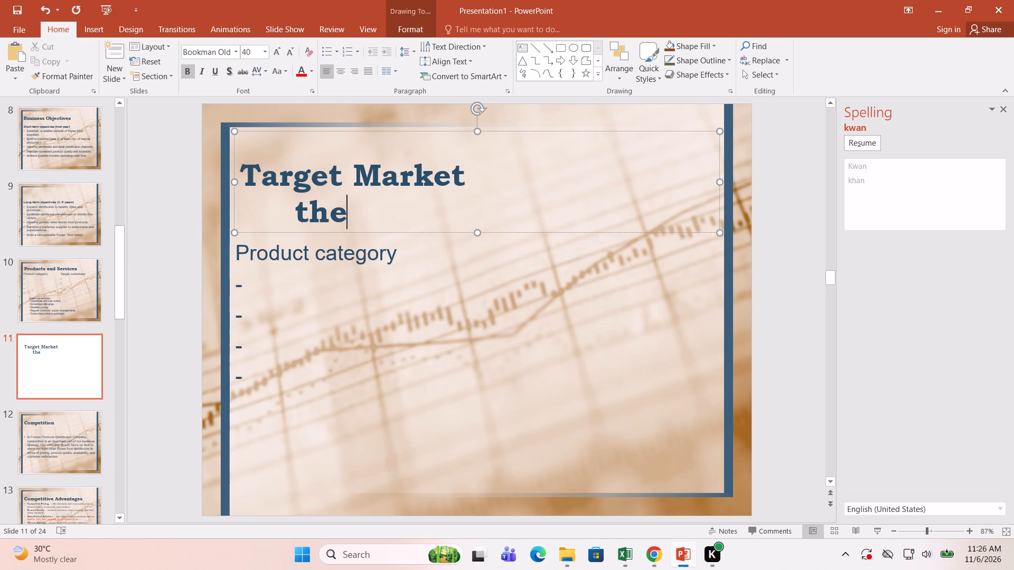
Set the font size of the word "the" below the Target Market title to 20.
drag(357, 207, 302, 207)
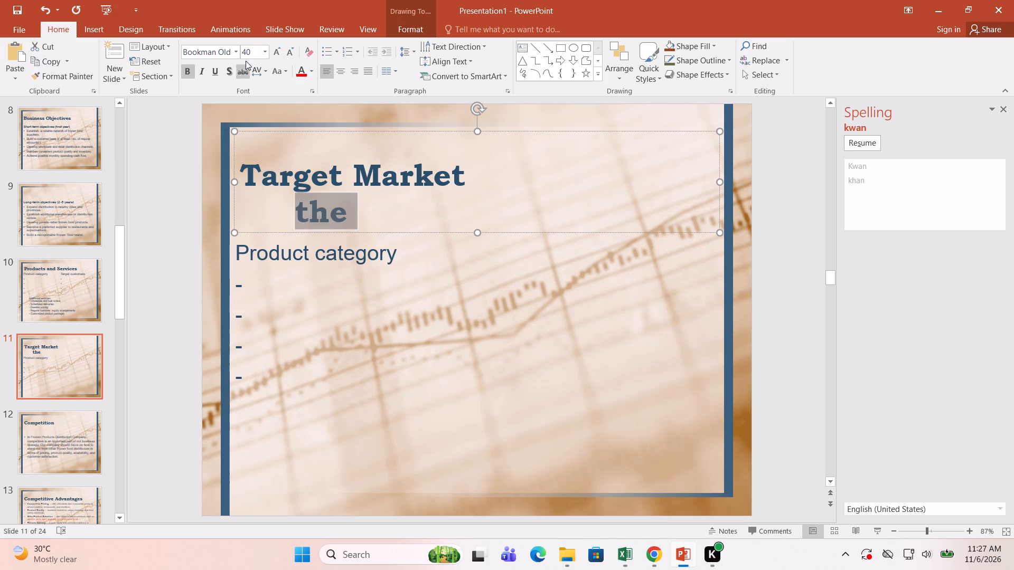
click(254, 52)
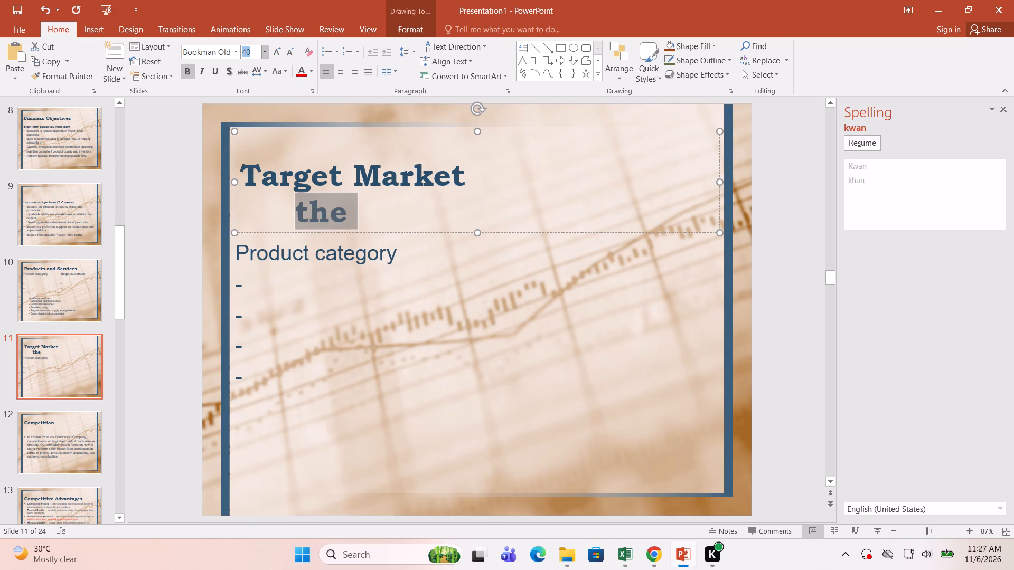
text(20)
key(Return)
key(Up)
key(Down)
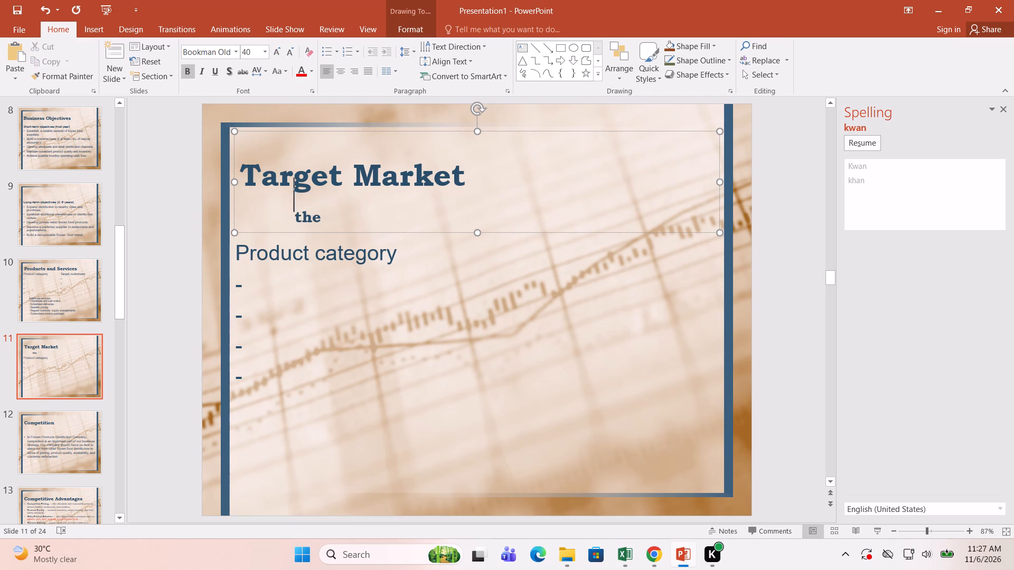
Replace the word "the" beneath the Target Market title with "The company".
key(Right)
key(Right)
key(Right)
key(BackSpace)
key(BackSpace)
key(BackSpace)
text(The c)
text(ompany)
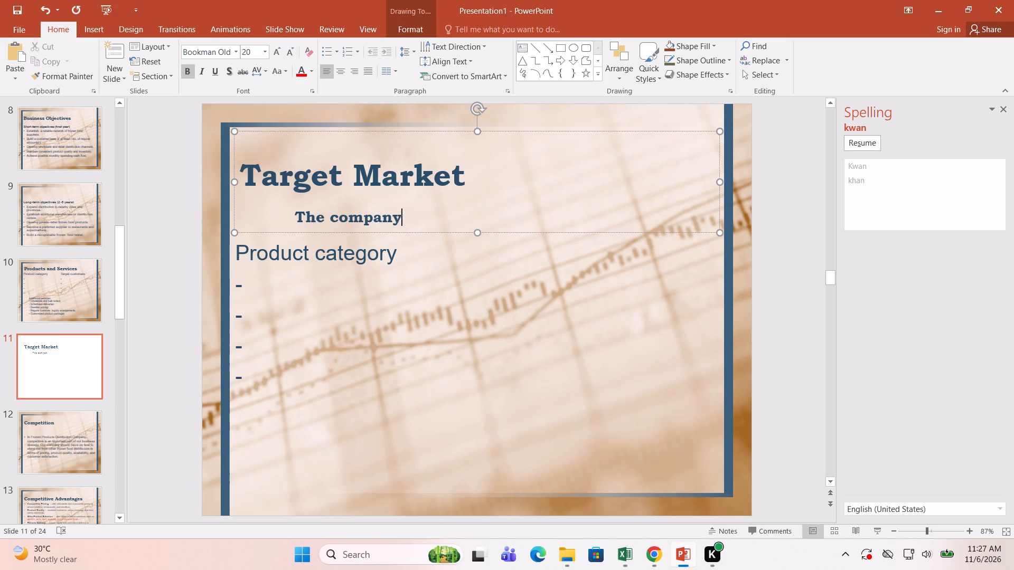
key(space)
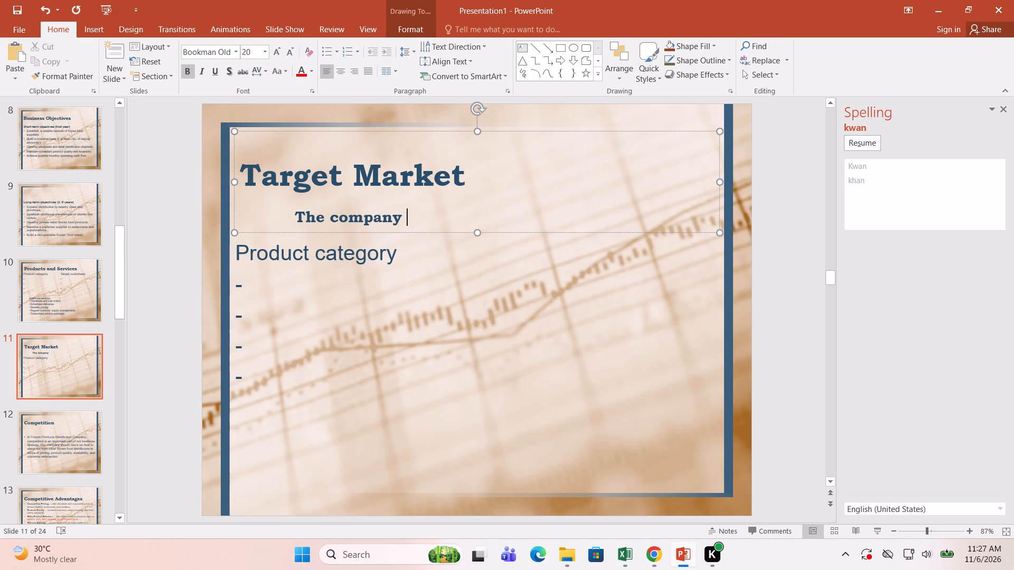
Remove the second line from the title box, leaving only "Target Market" as its text.
key(BackSpace)
key(BackSpace)
key(BackSpace)
key(BackSpace)
key(BackSpace)
key(BackSpace)
key(BackSpace)
key(BackSpace)
key(BackSpace)
key(BackSpace)
key(BackSpace)
key(BackSpace)
key(BackSpace)
key(BackSpace)
key(BackSpace)
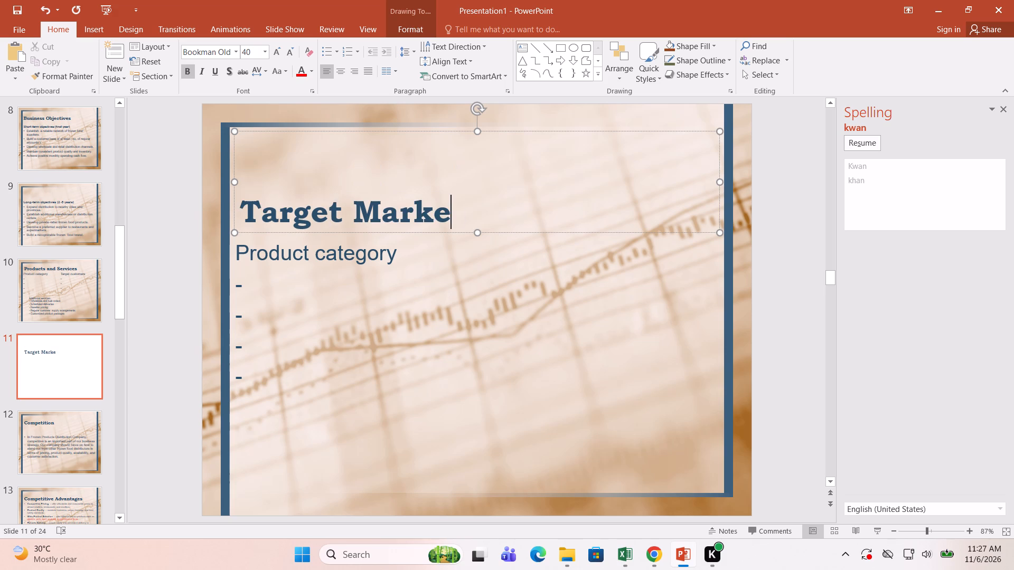
key(t)
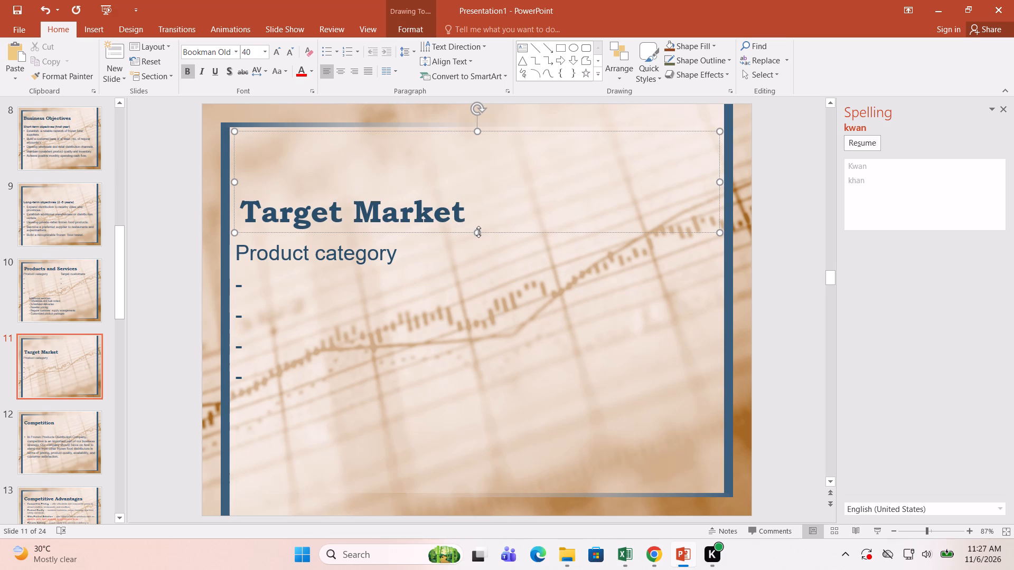
Shrink the Target Market title box upward so its bottom edge sits just below the title text.
drag(478, 232, 478, 188)
click(486, 248)
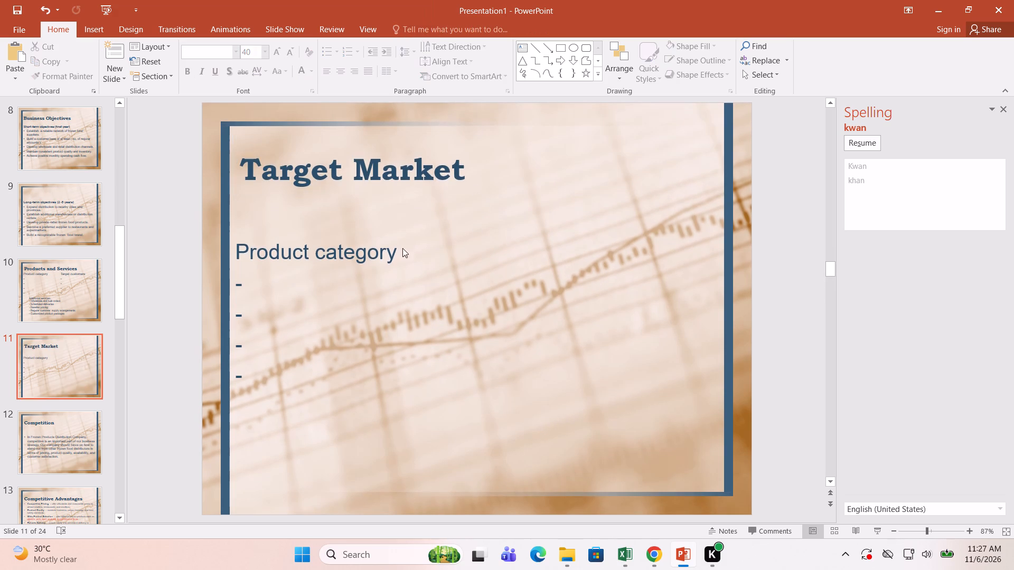
Widen the Product category text box to the slide frame's far inner edge and move it up directly beneath the title.
click(364, 263)
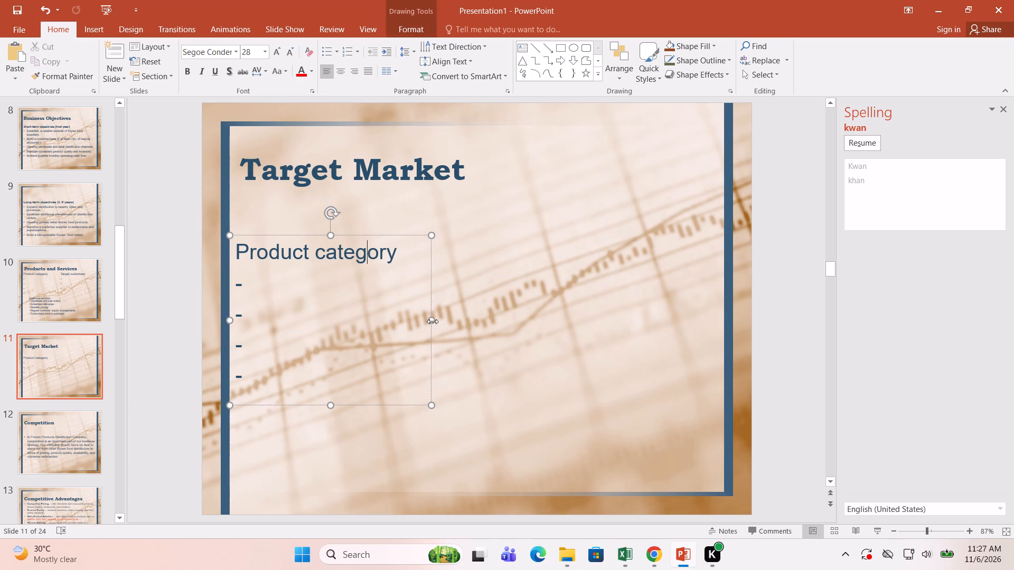
drag(433, 321, 718, 321)
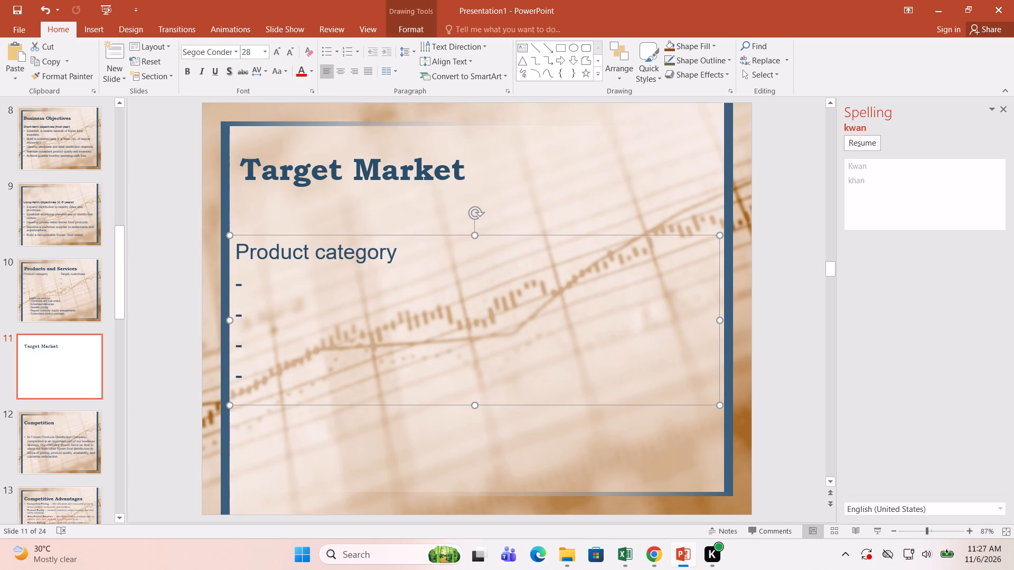
drag(494, 234, 495, 191)
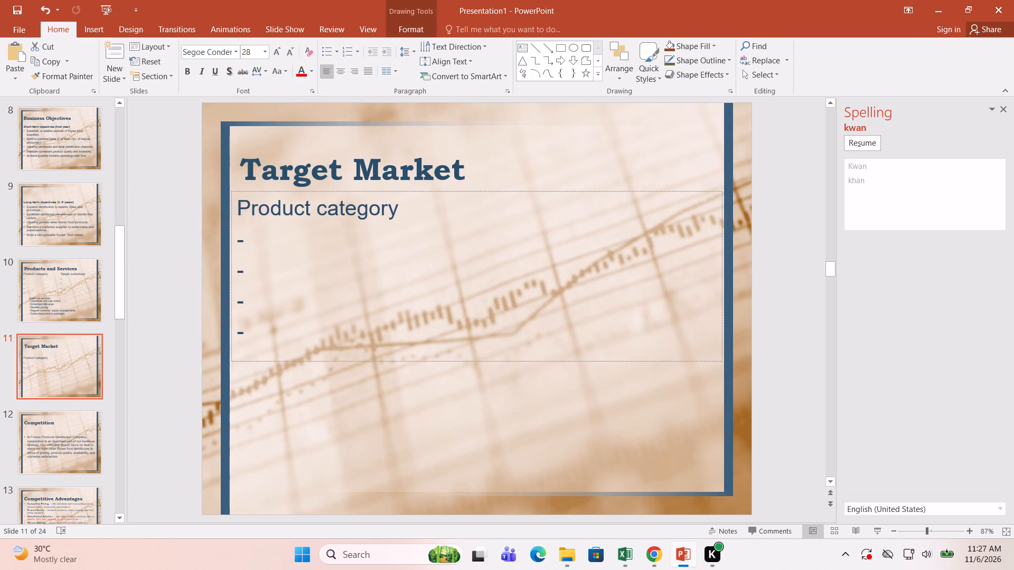
drag(495, 191, 494, 199)
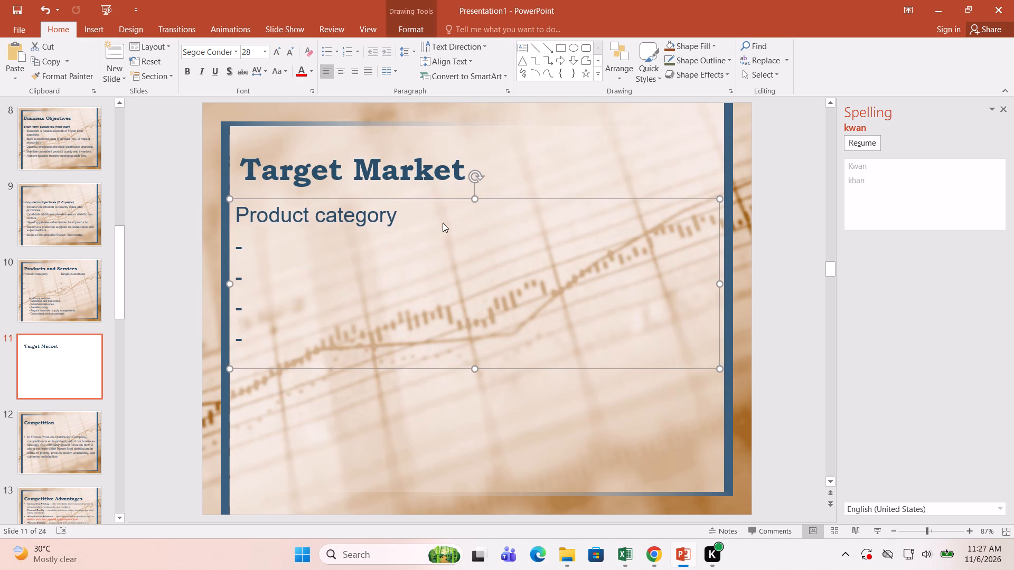
Replace the "Product category" heading with "The company will focus on five major customer segments:".
click(416, 215)
double_click(400, 216)
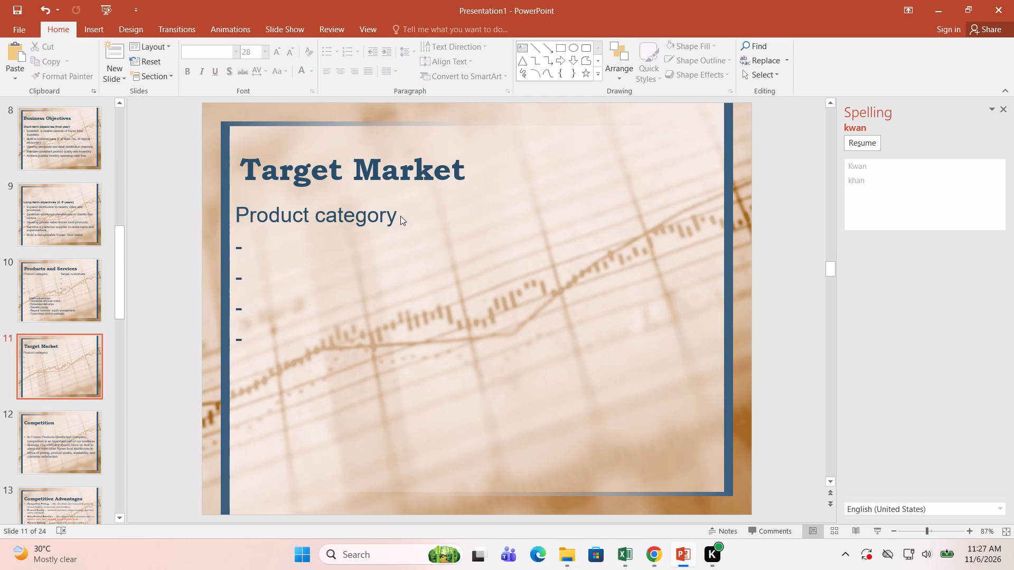
double_click(387, 216)
click(407, 218)
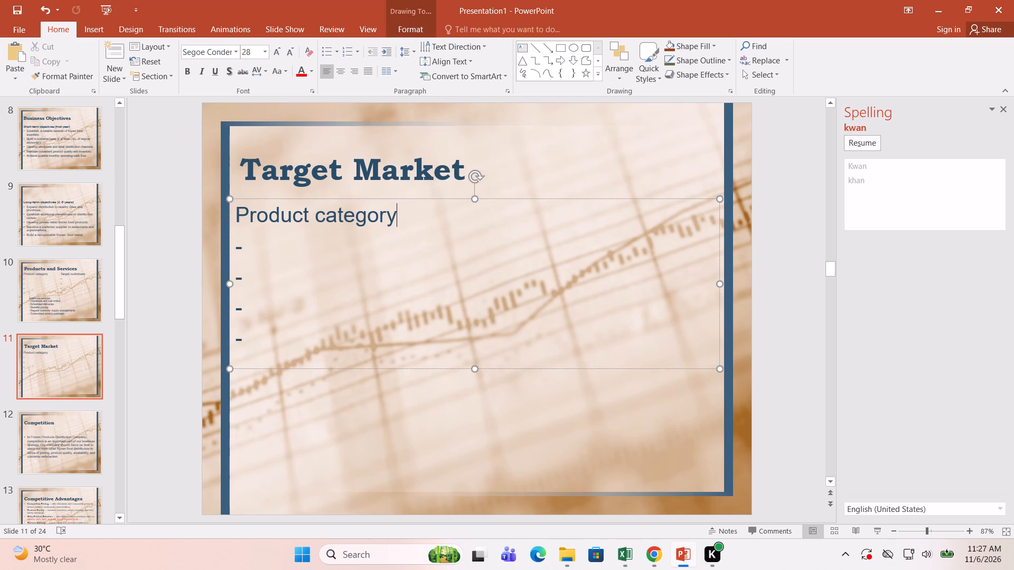
drag(407, 217, 291, 215)
text(the)
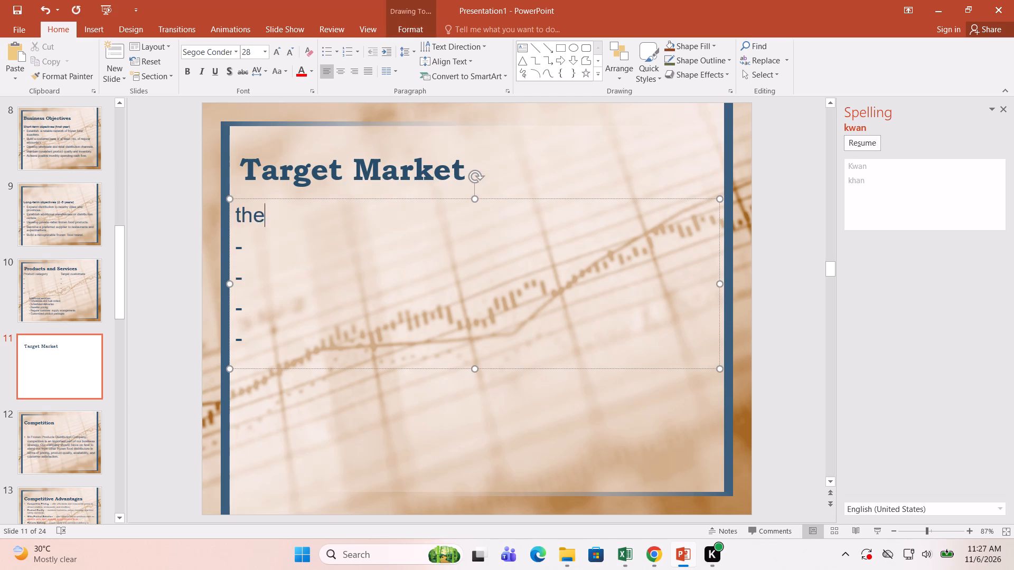
key(space)
text(company)
key(space)
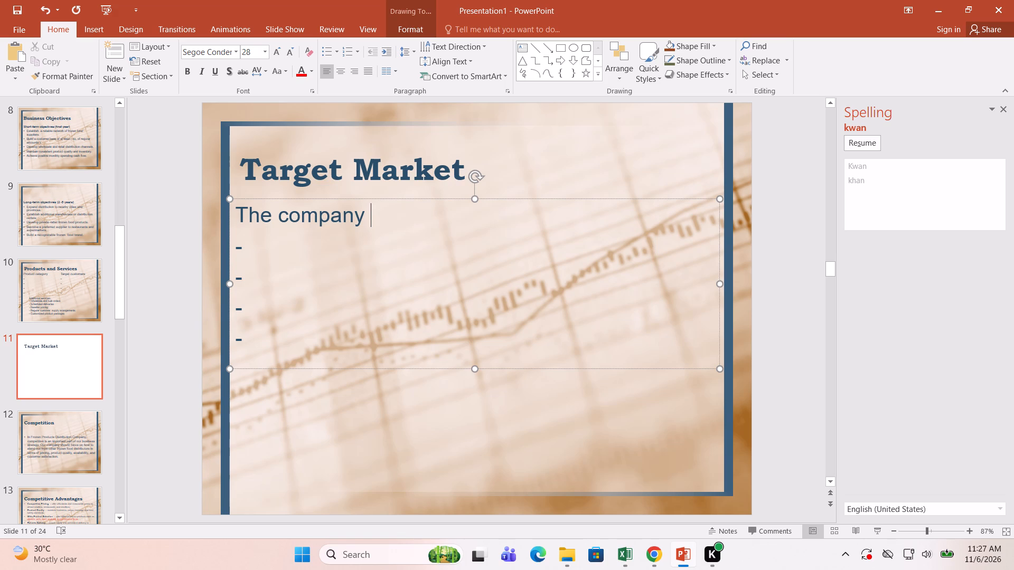
text(will focus)
key(space)
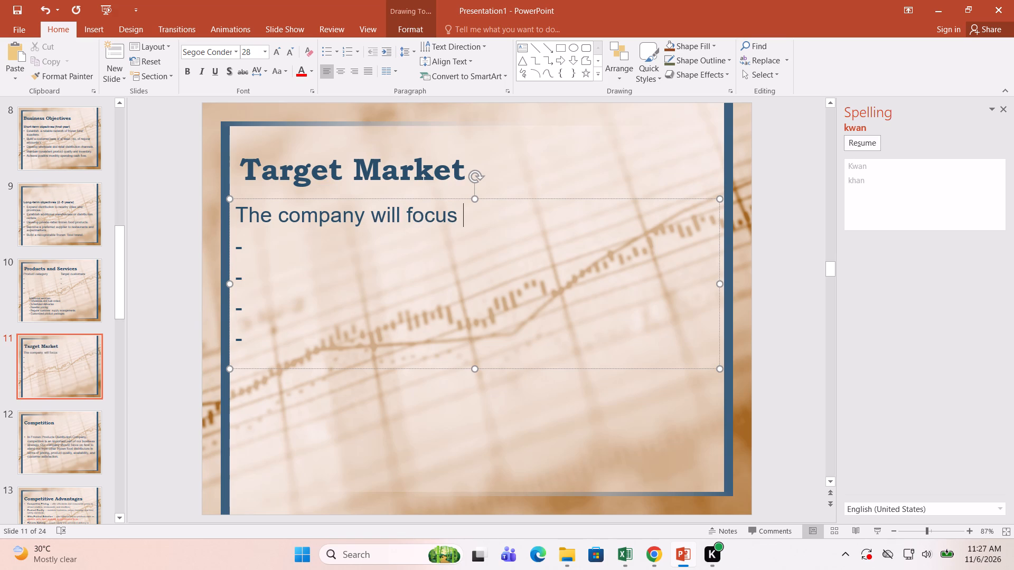
text(on five)
key(space)
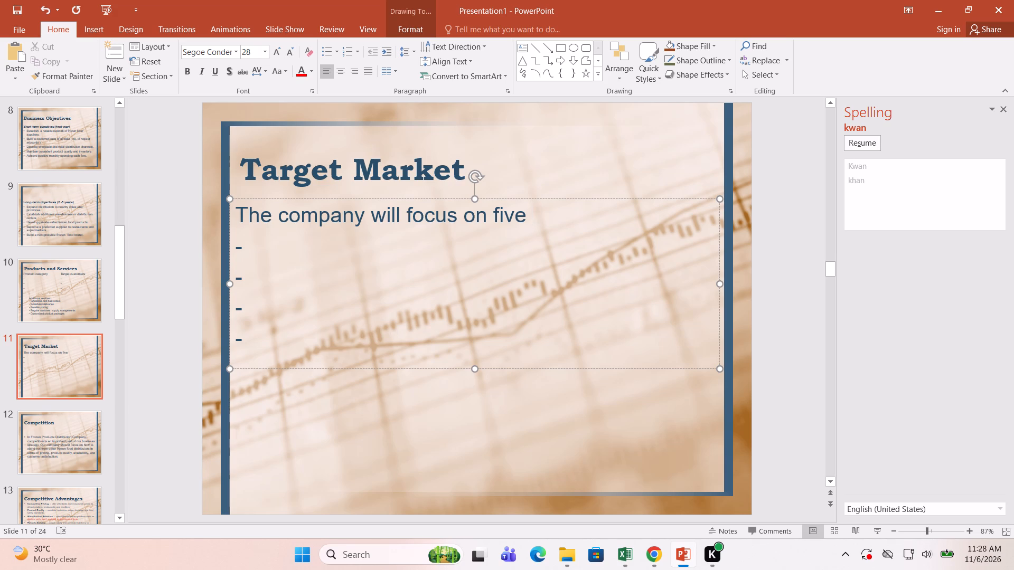
text(major)
key(space)
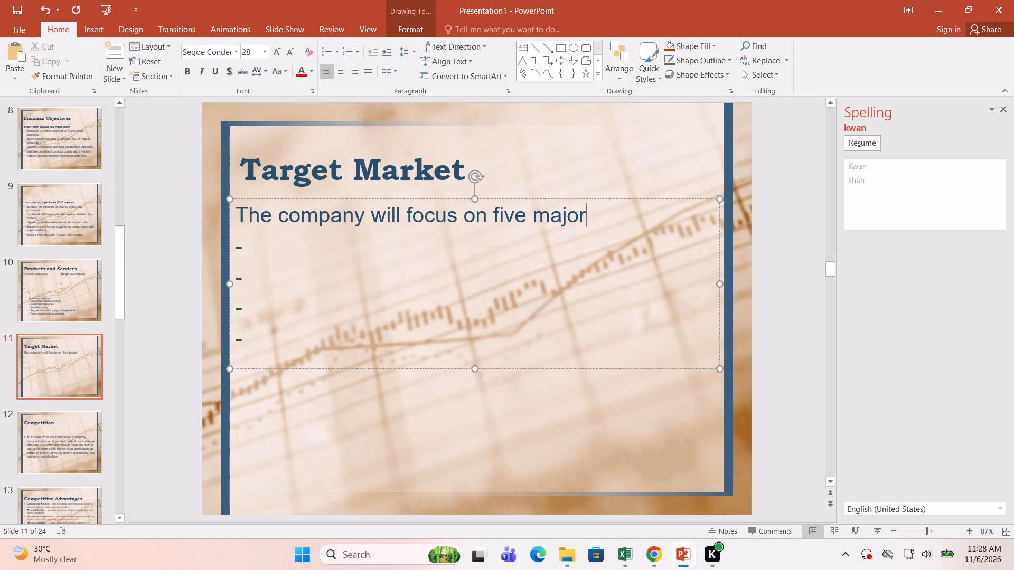
text(customer)
key(space)
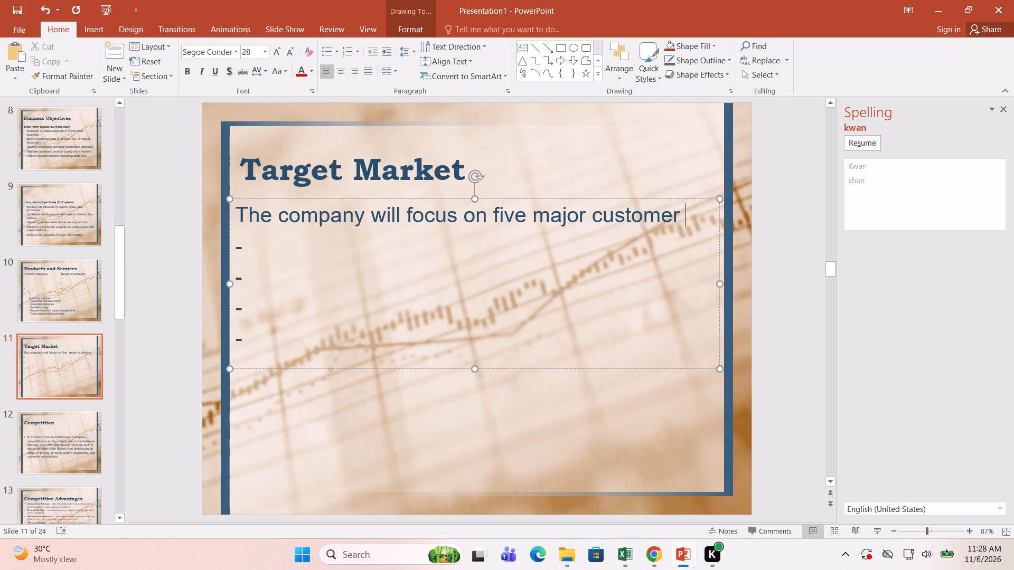
text(segments)
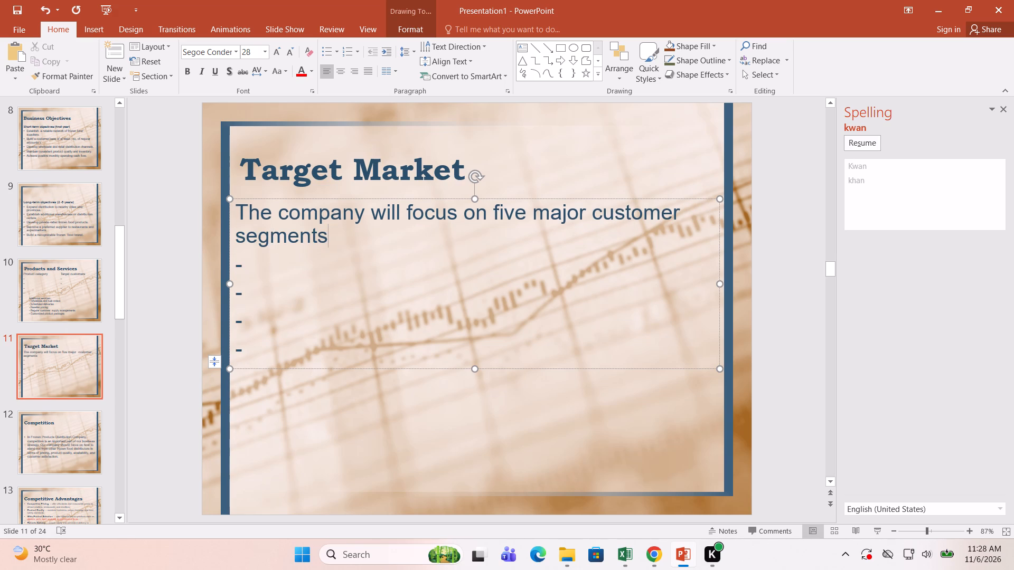
key(shift+colon)
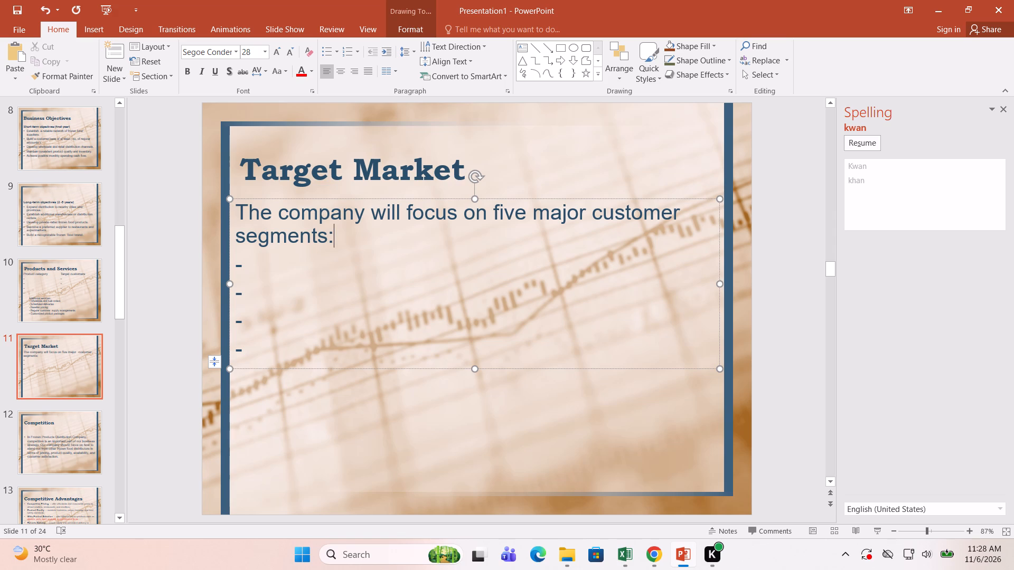
Replace the first dash line beneath the introductory sentence with a numbered list line.
key(Down)
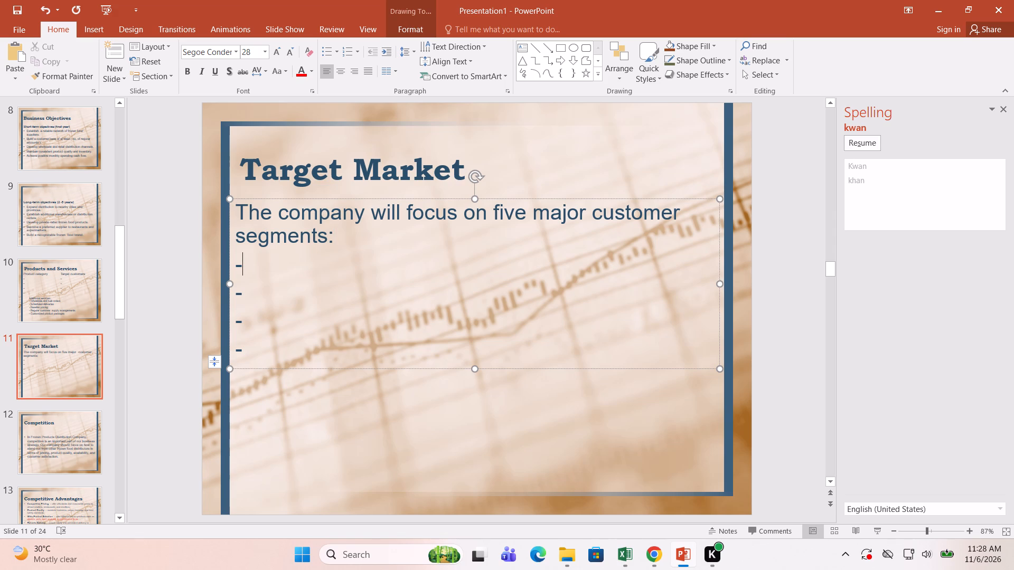
key(BackSpace)
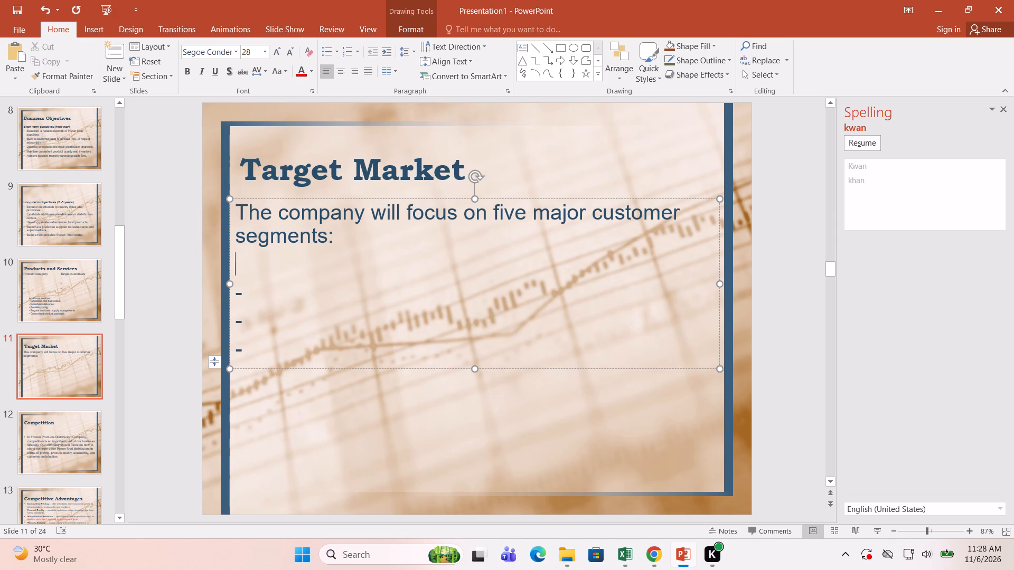
key(BackSpace)
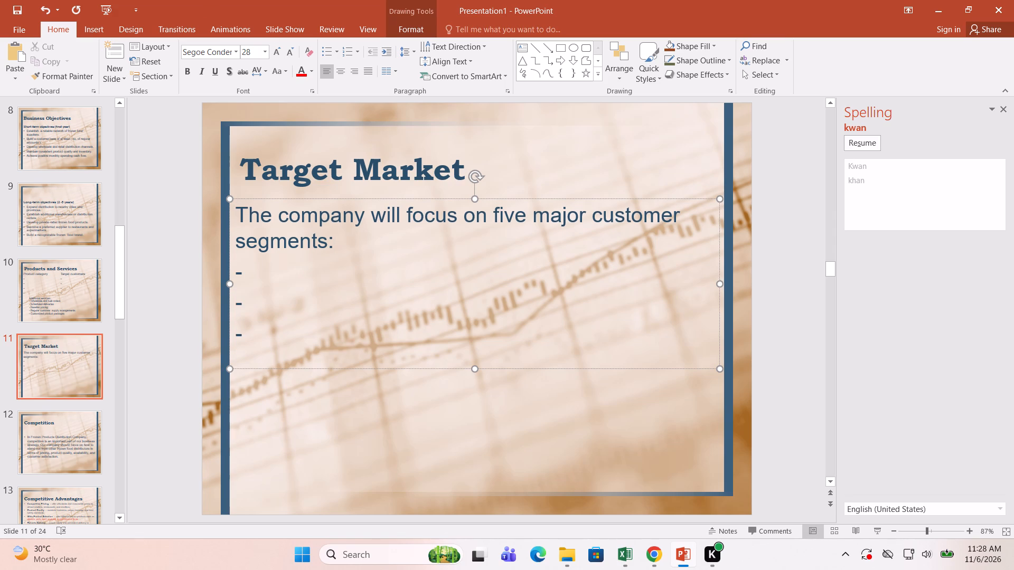
key(Return)
click(343, 49)
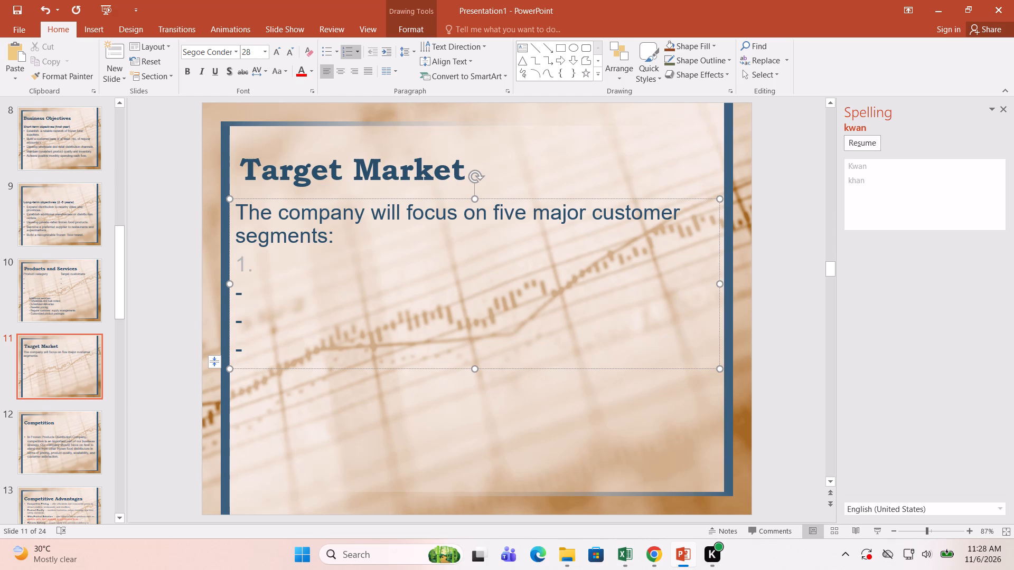
Enter "Restaurants and carinderias – regular bulk purchases" as the first numbered customer segment.
text(res)
key(r)
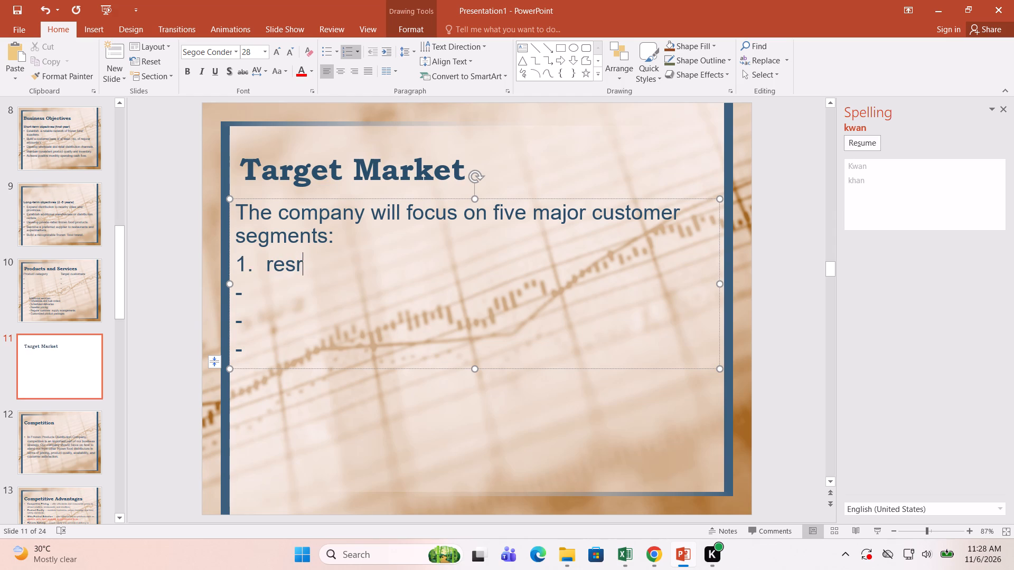
key(BackSpace)
text(taurants)
key(space)
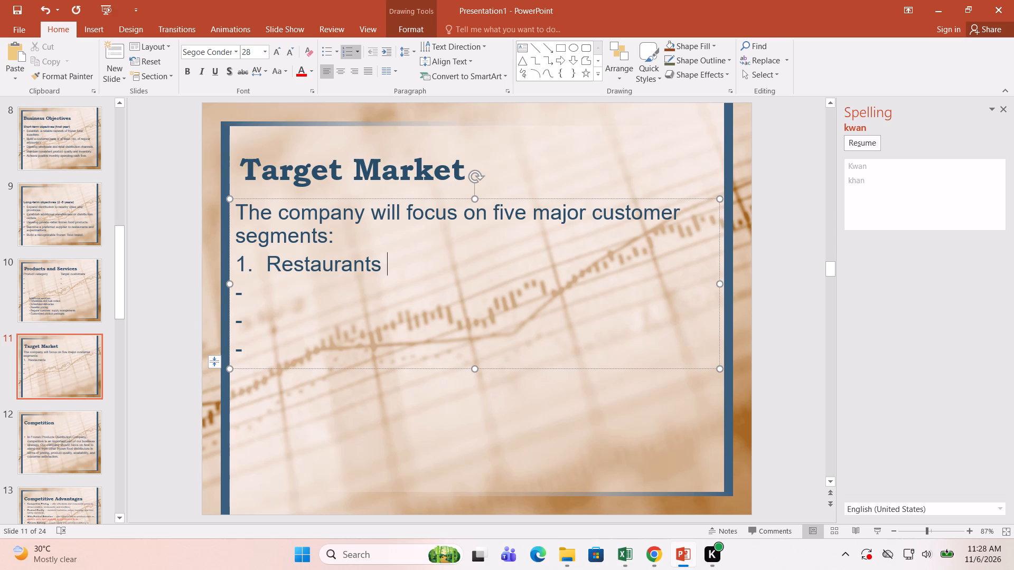
text(and carinderian)
key(BackSpace)
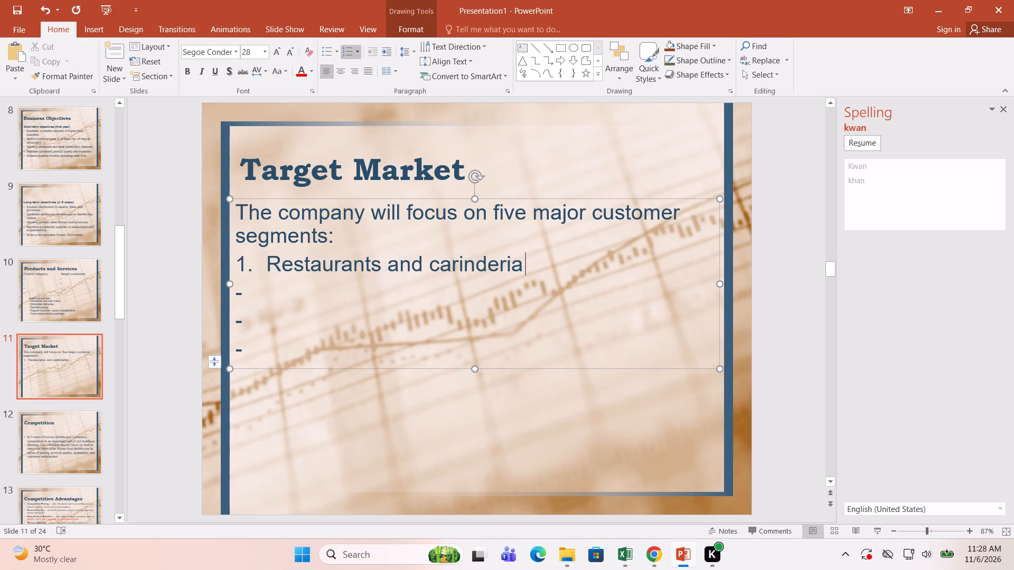
key(s)
key(space)
text(- regu)
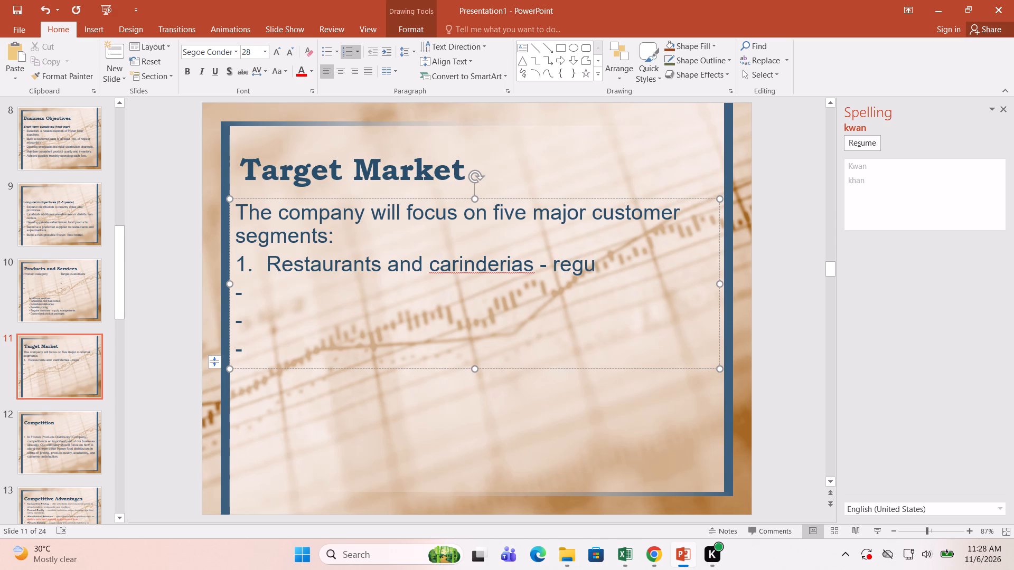
text(lar)
key(space)
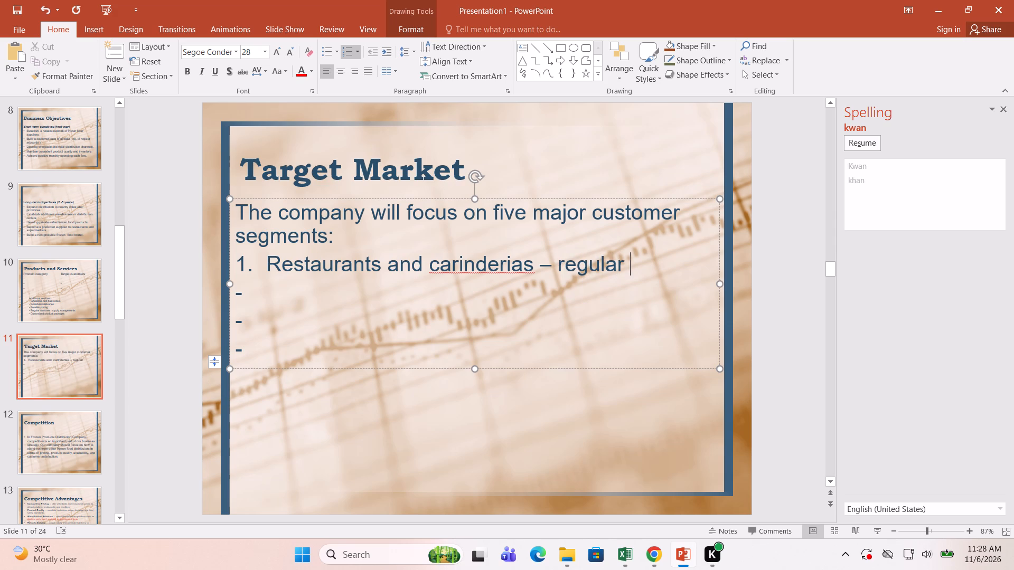
text(bulk purchs)
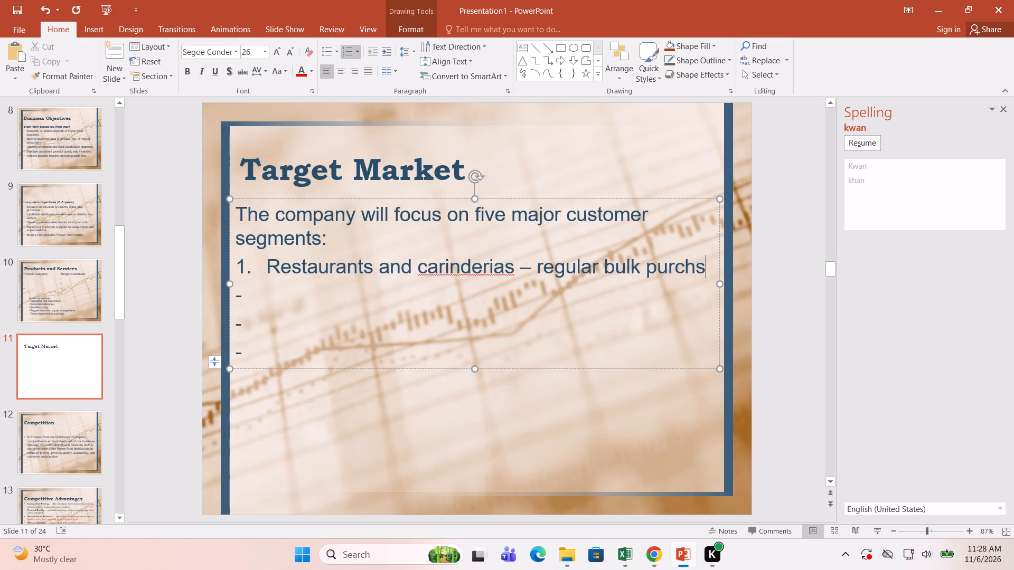
key(BackSpace)
text(ases)
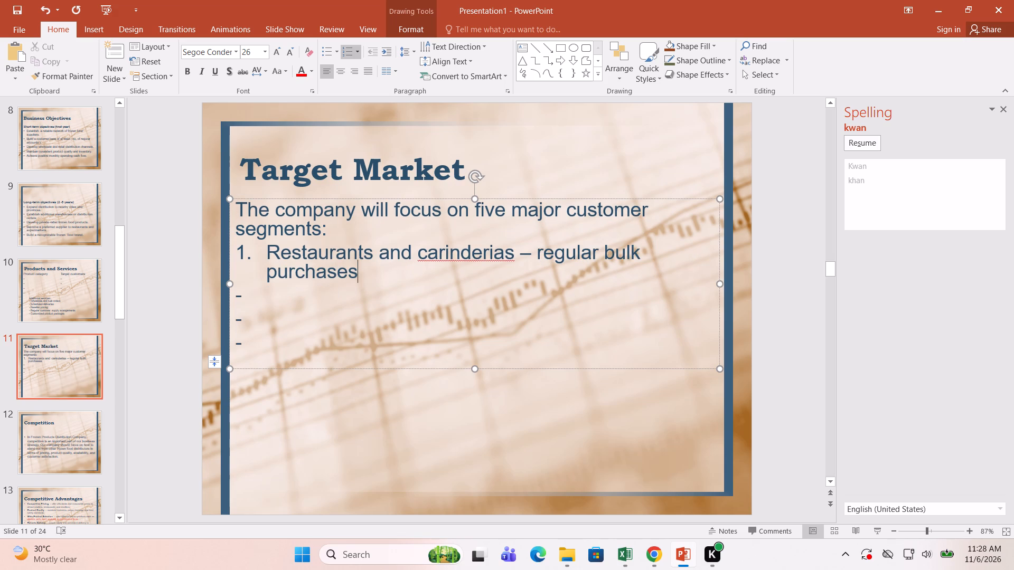
Bold "Restaurants and carinderias" in the first numbered segment and end that item with a period.
drag(513, 255, 367, 265)
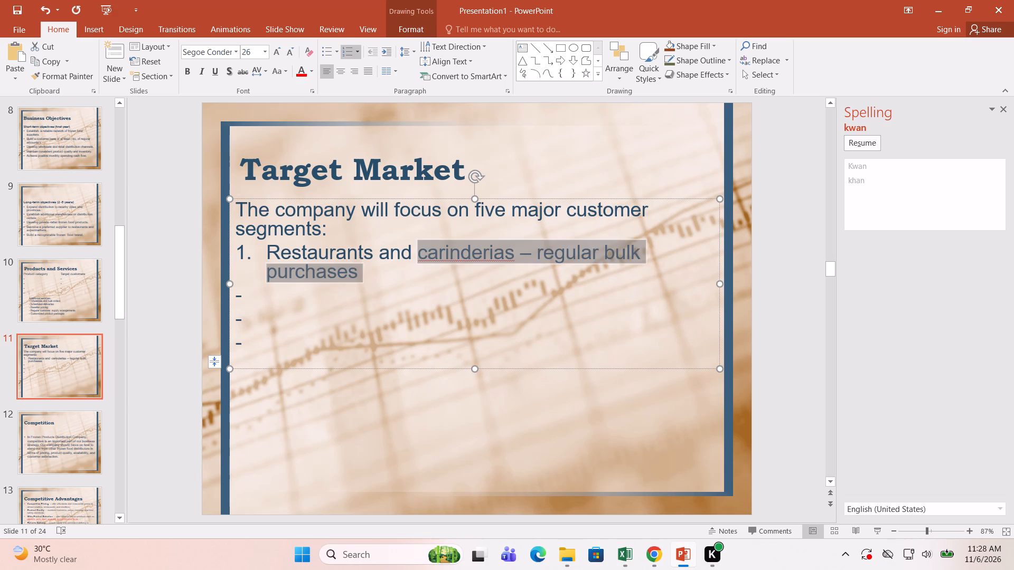
drag(367, 265, 294, 249)
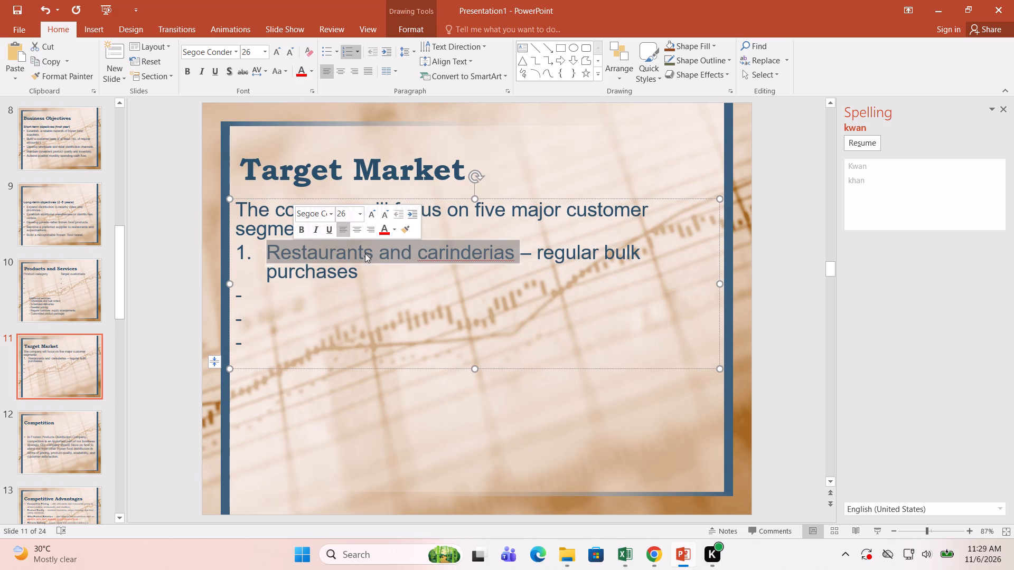
key(ctrl+b)
click(377, 314)
click(386, 275)
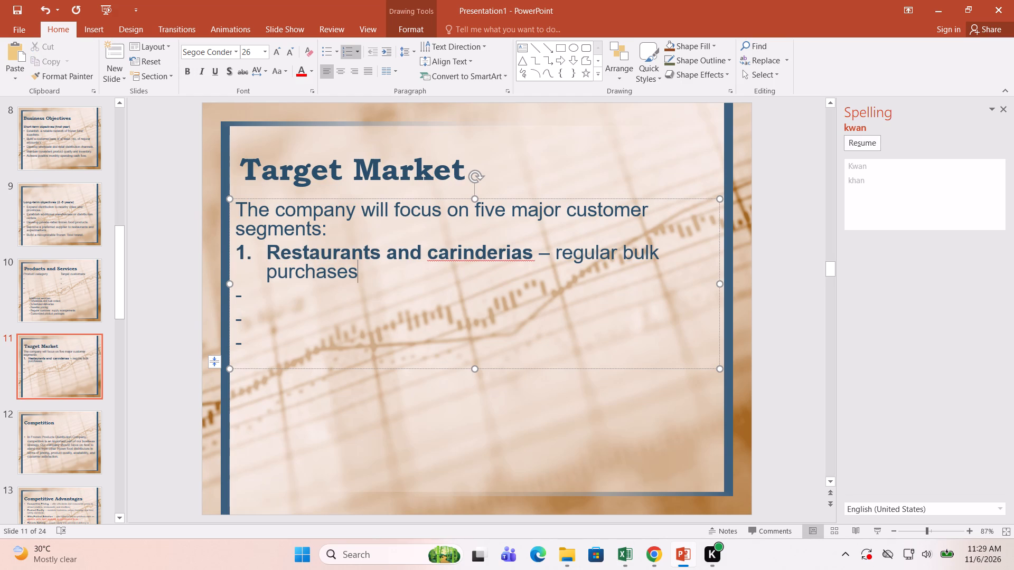
key(period)
Add "Grocery stores and mini-marts – recurring inventory requirements." as the second numbered customer segment.
key(Return)
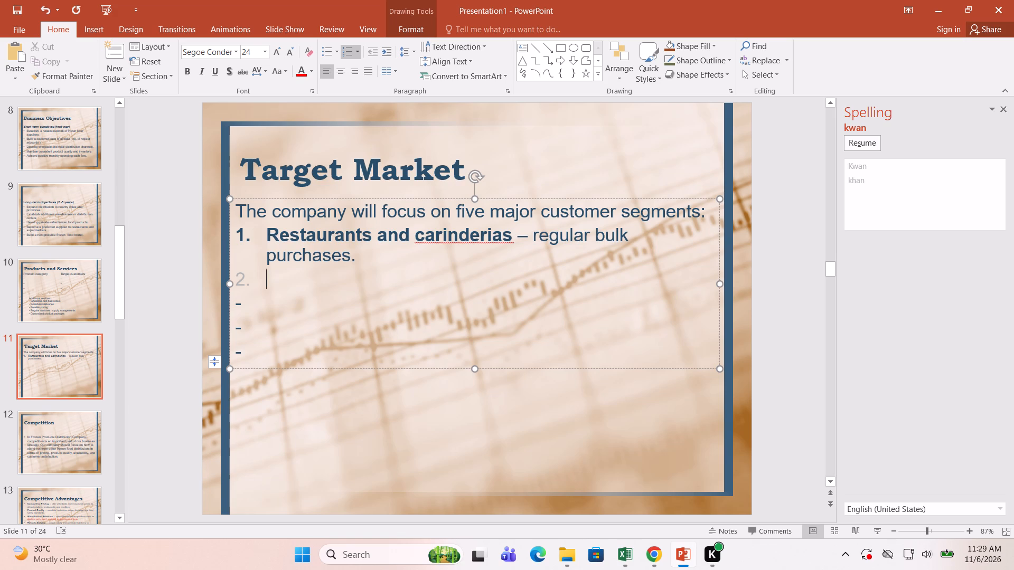
text(grocery)
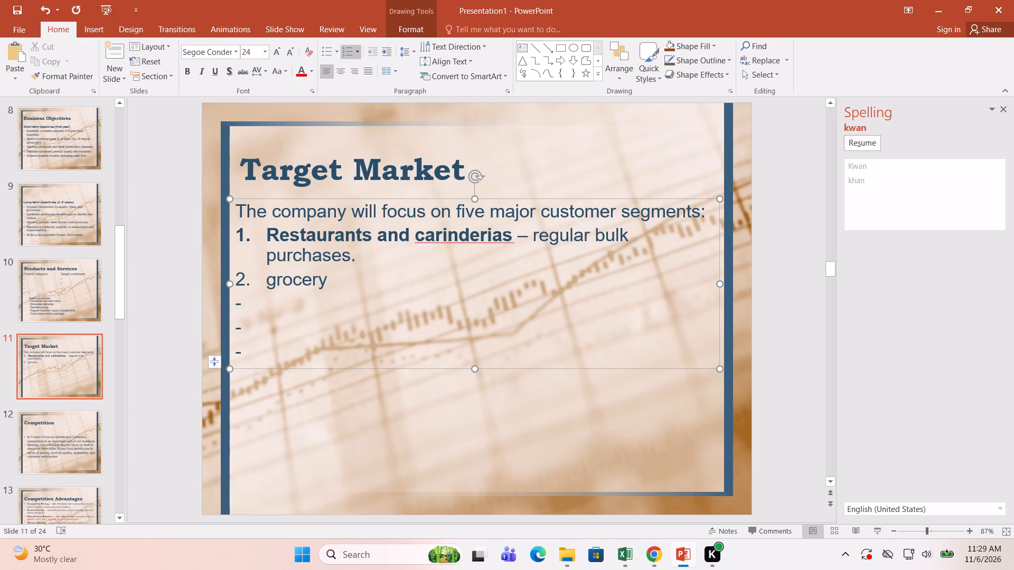
key(space)
text(stores)
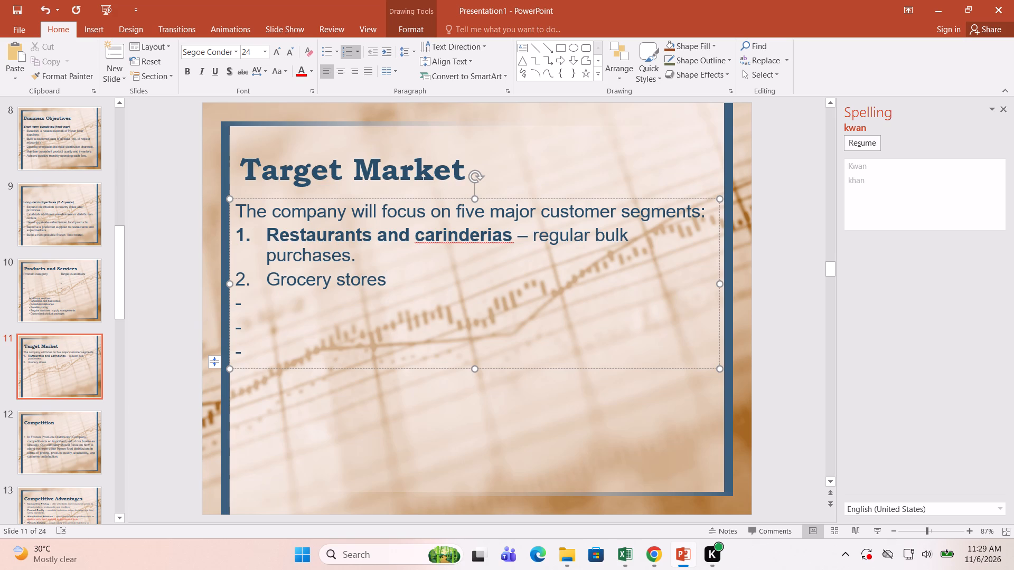
key(space)
text(and mini)
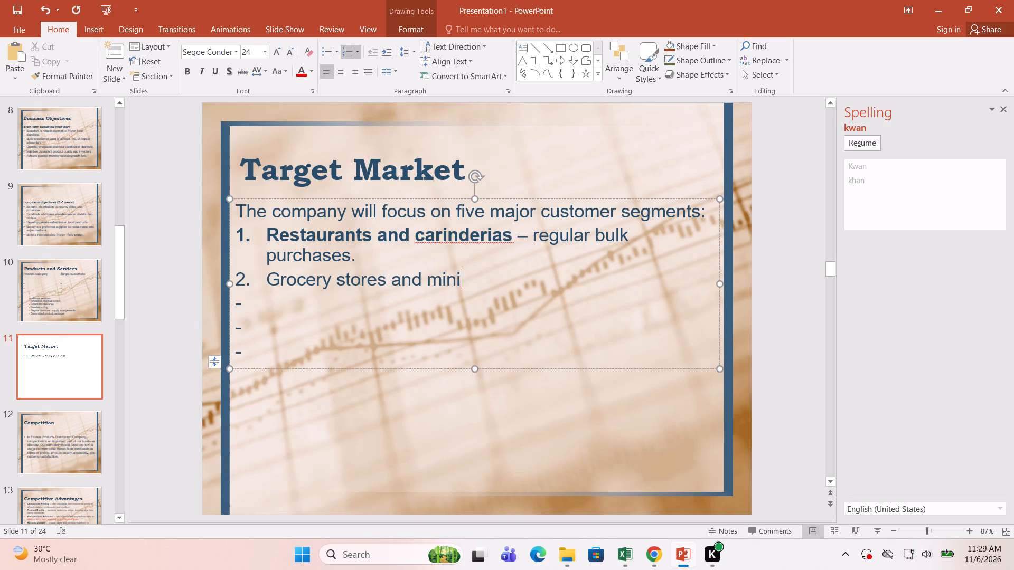
text(-marts)
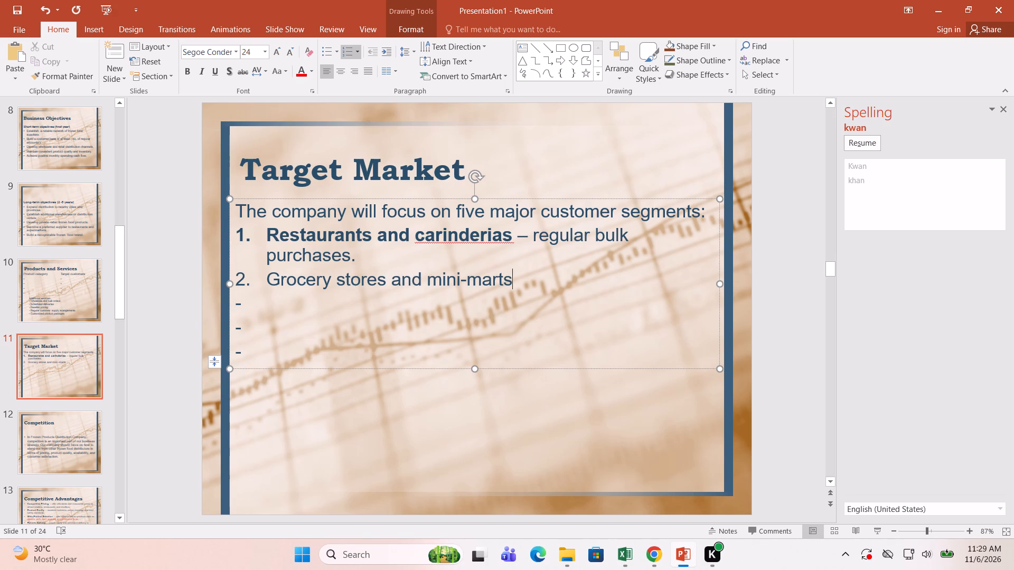
key(space)
text(-)
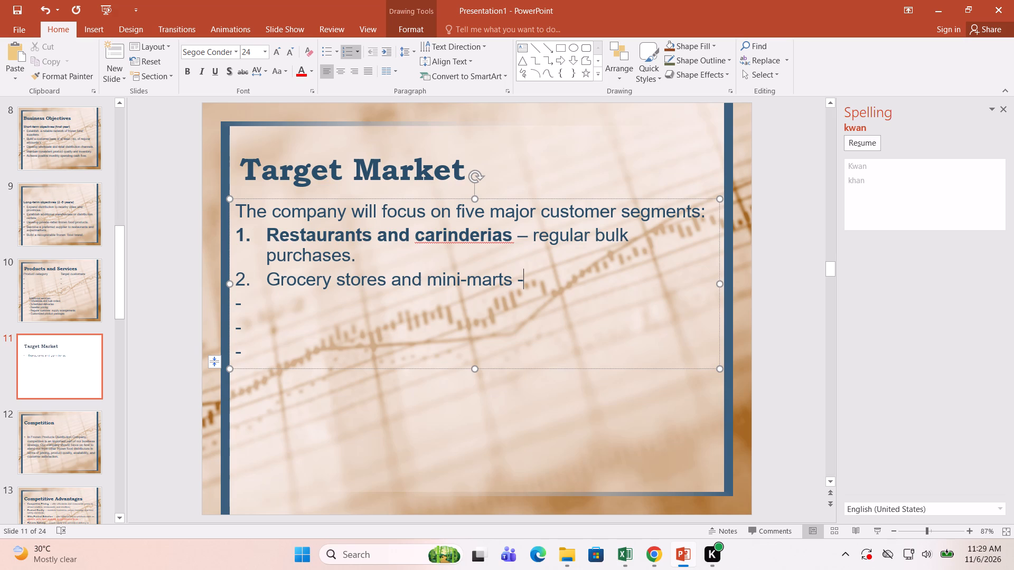
key(space)
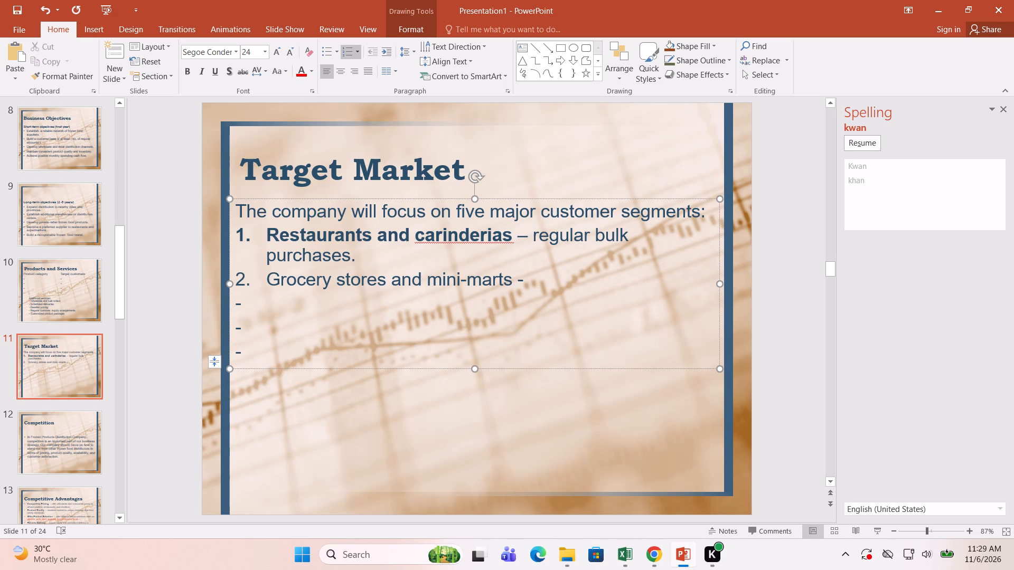
text(recurring)
key(space)
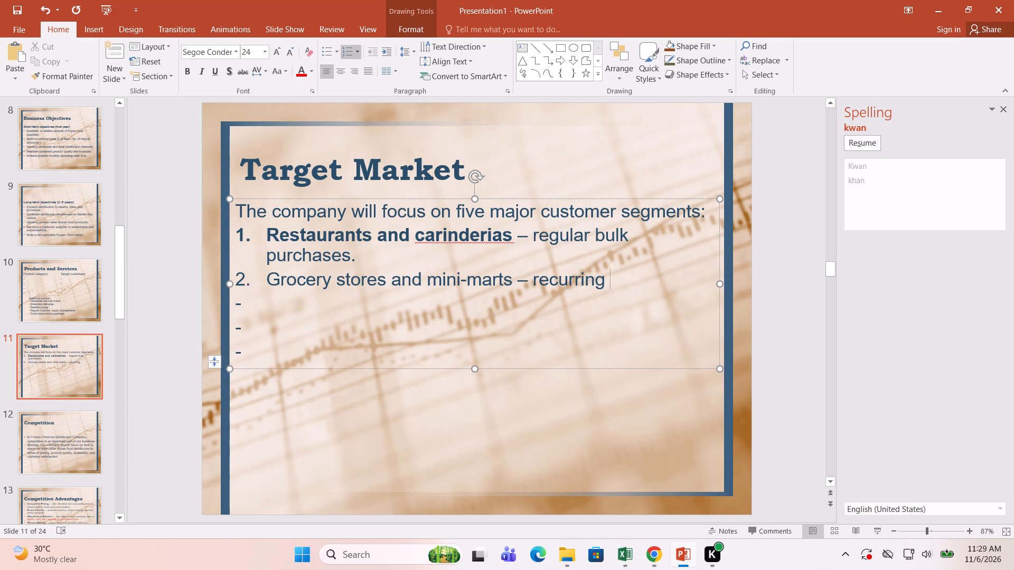
text(in)
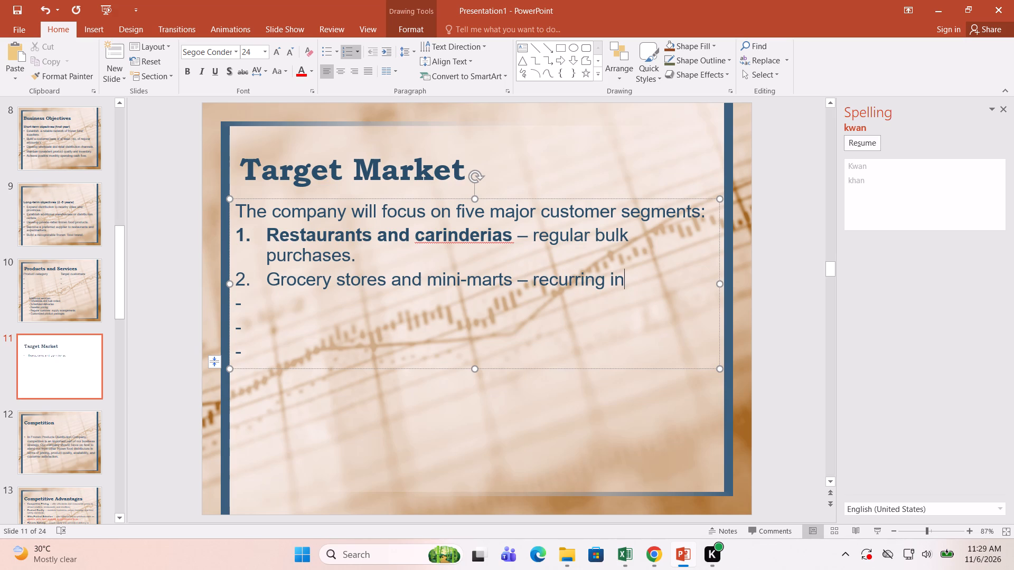
text(ventory)
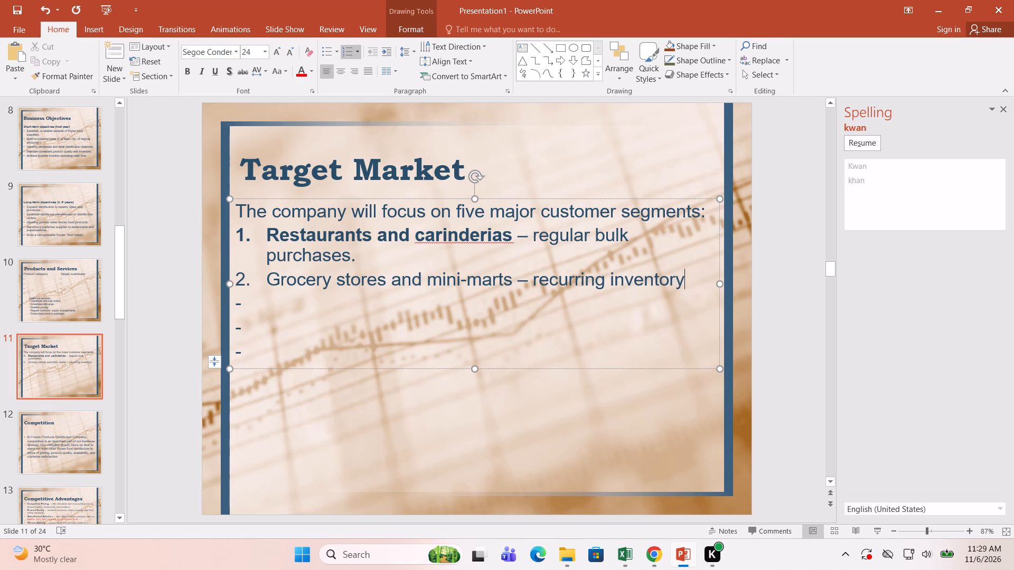
key(space)
text(requirements)
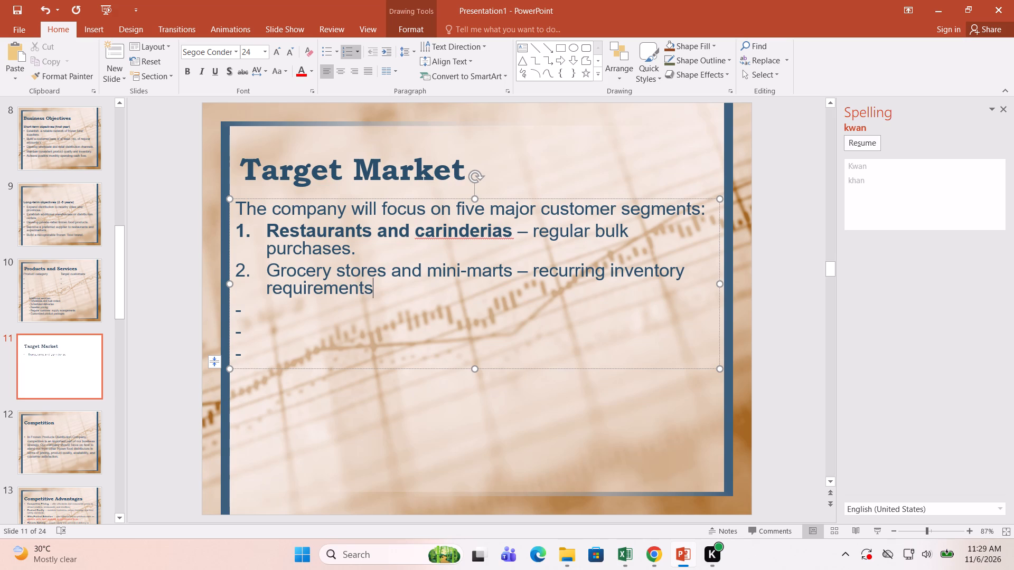
key(period)
Add "Meat shops and wet market vendors – wholesale frozen meat supply." as the third numbered customer segment.
key(Return)
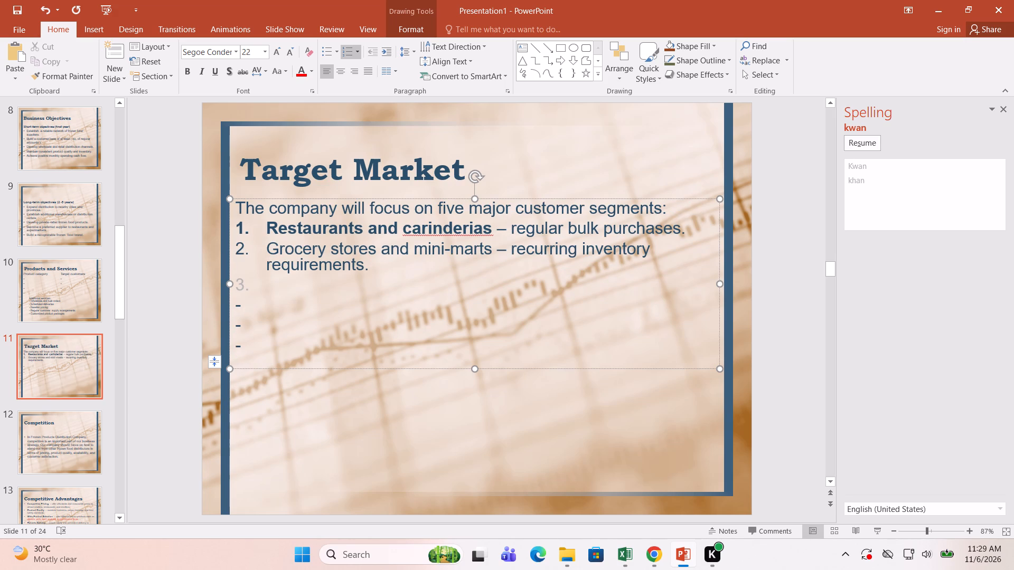
text(meat shops)
key(space)
text(and e)
key(BackSpace)
text(wet)
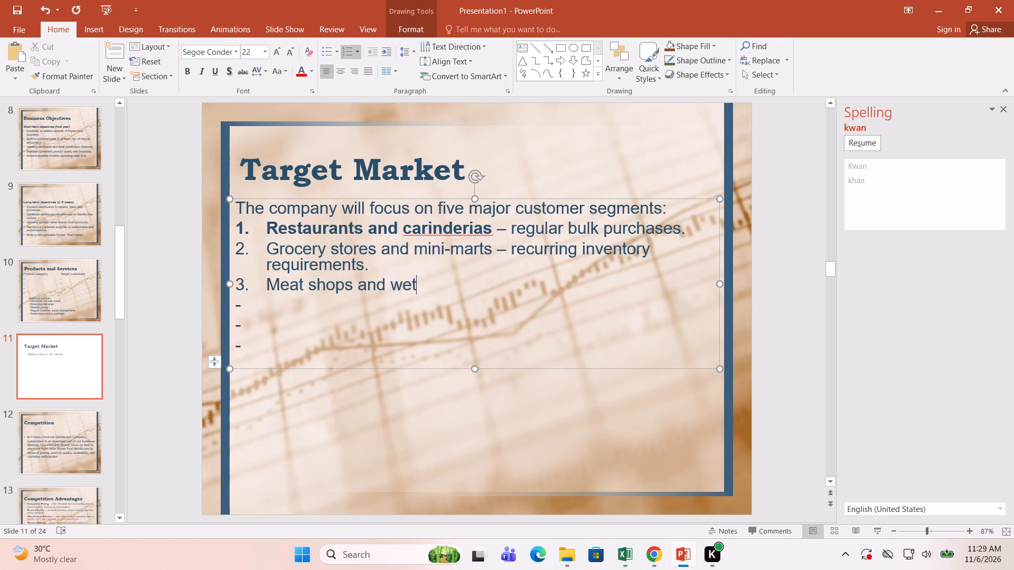
key(space)
text(market vendors)
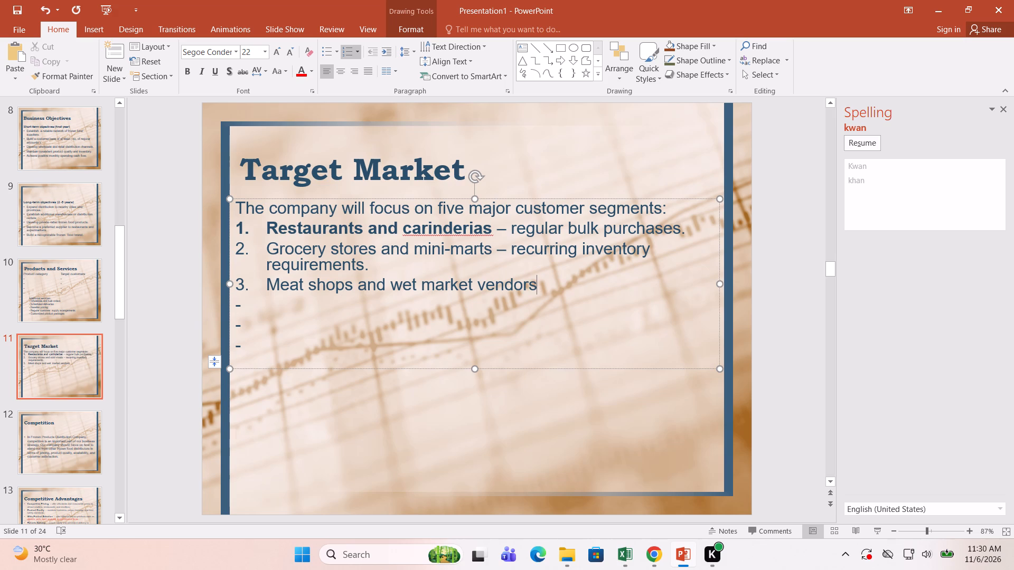
key(space)
text(-)
key(space)
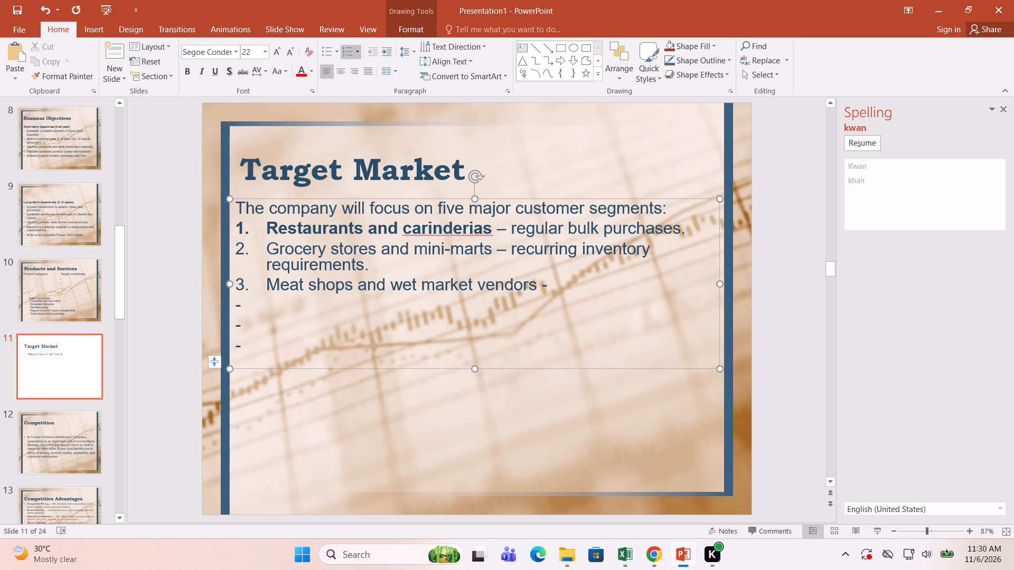
text(wholesale)
key(space)
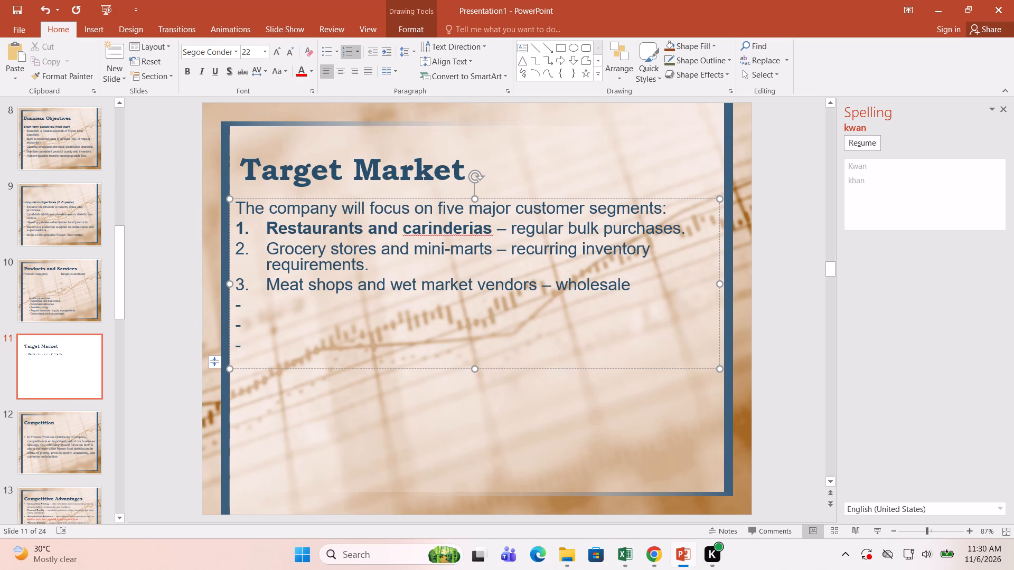
text(fro)
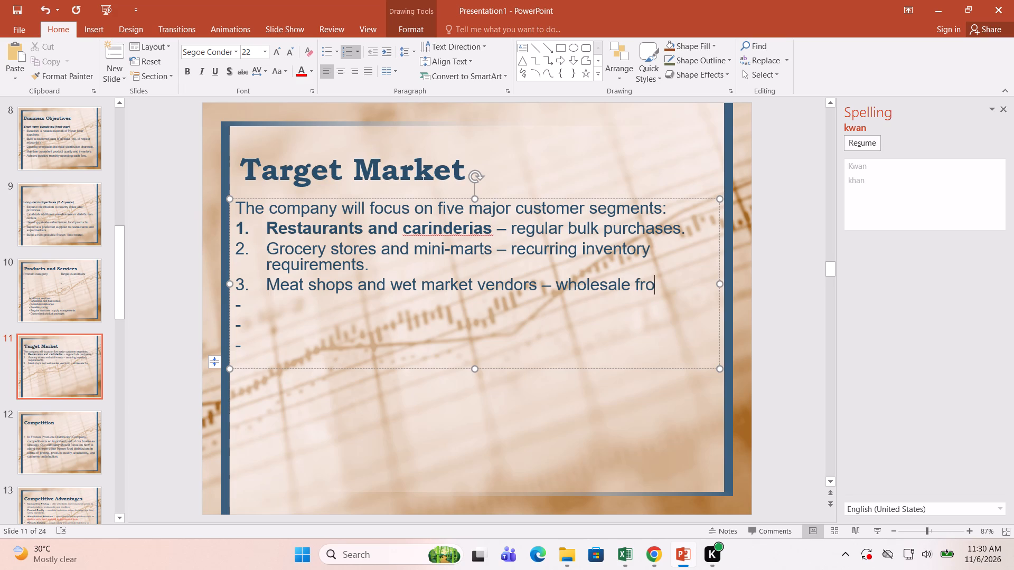
text(zen)
key(space)
text(meat supply)
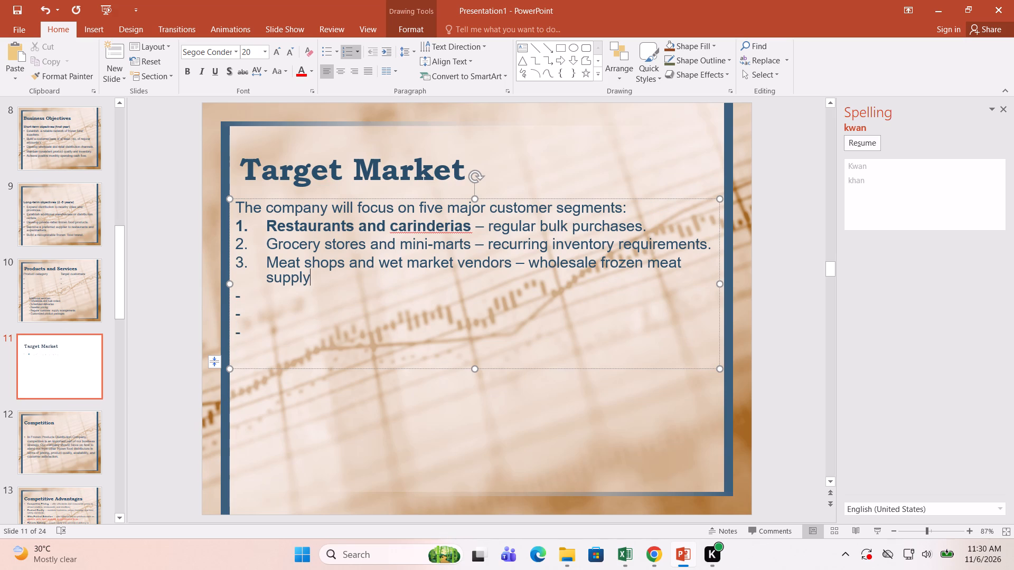
key(period)
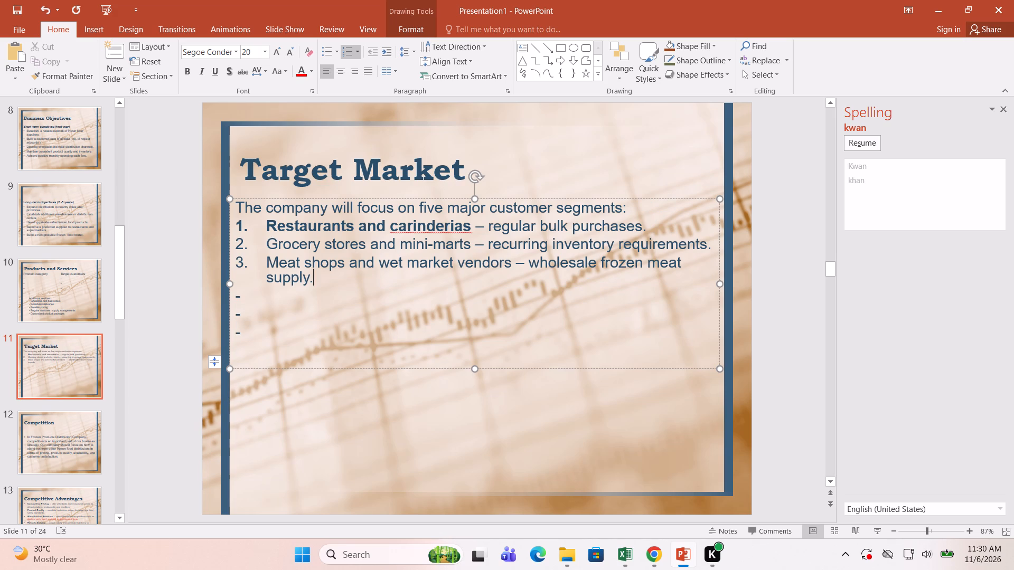
Add "Online frozen food resellers – smaller-volume distribution." as the fourth numbered customer segment.
key(Return)
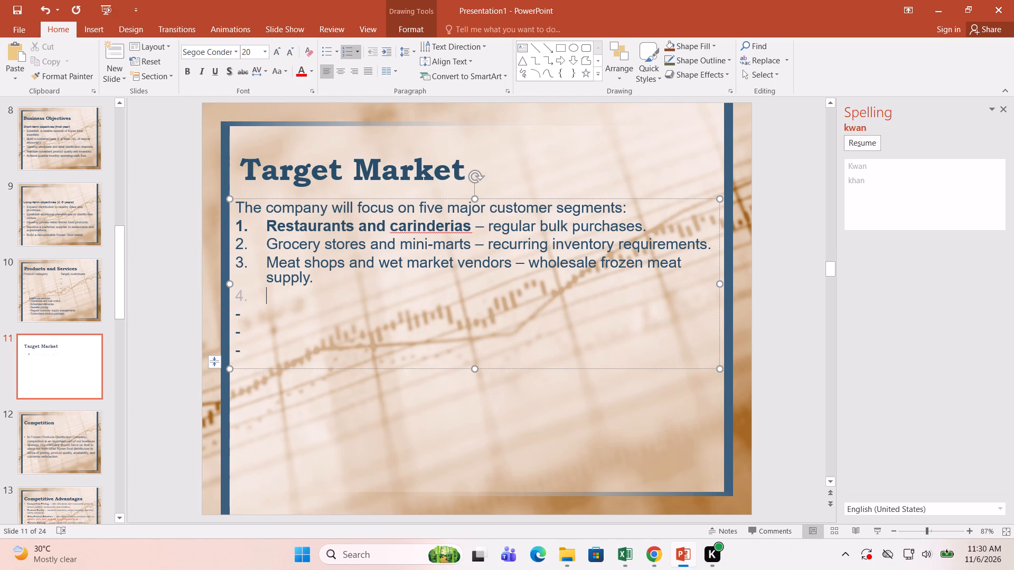
text(online)
key(space)
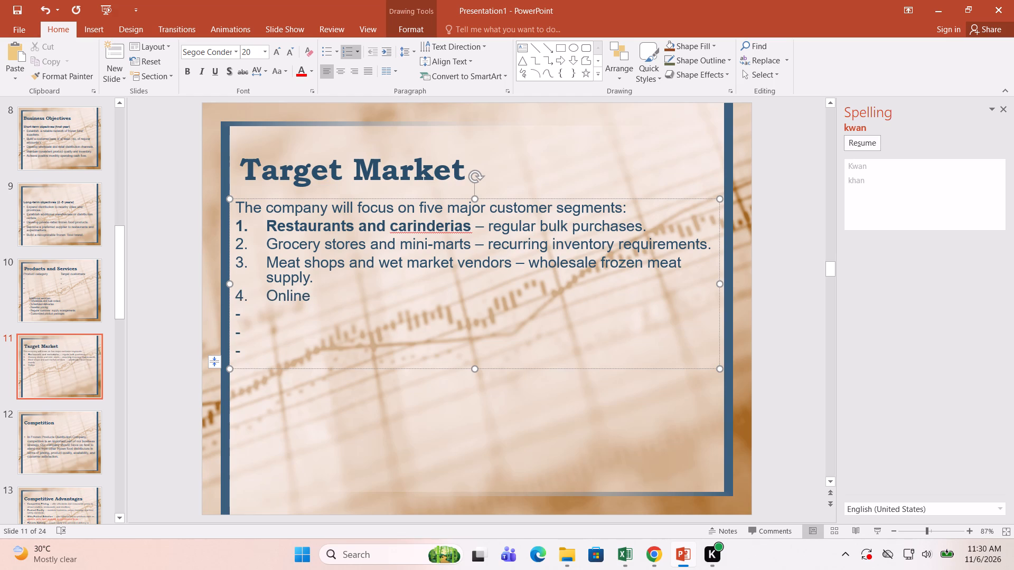
text(fro)
text(zen)
key(space)
text(food resellers)
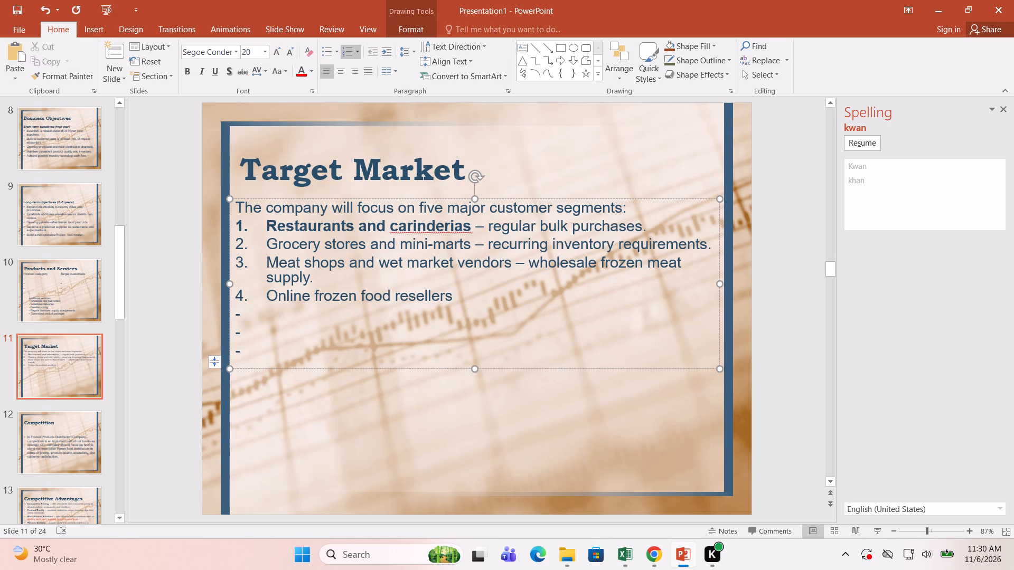
key(space)
text(-)
key(space)
text(saller)
key(space)
key(BackSpace)
key(BackSpace)
key(BackSpace)
key(BackSpace)
key(BackSpace)
key(BackSpace)
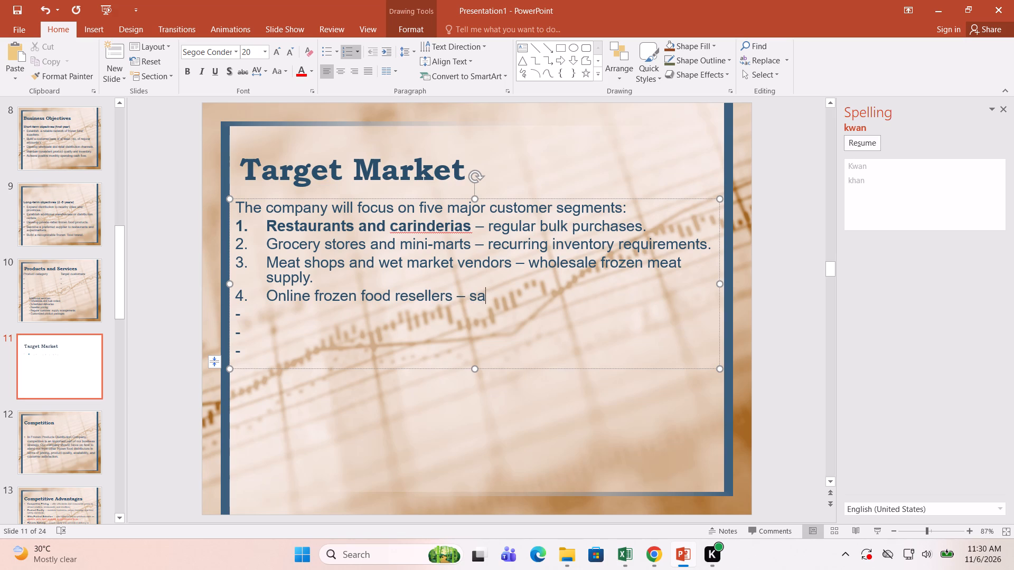
text(maller)
key(space)
key(BackSpace)
text(-volume)
key(space)
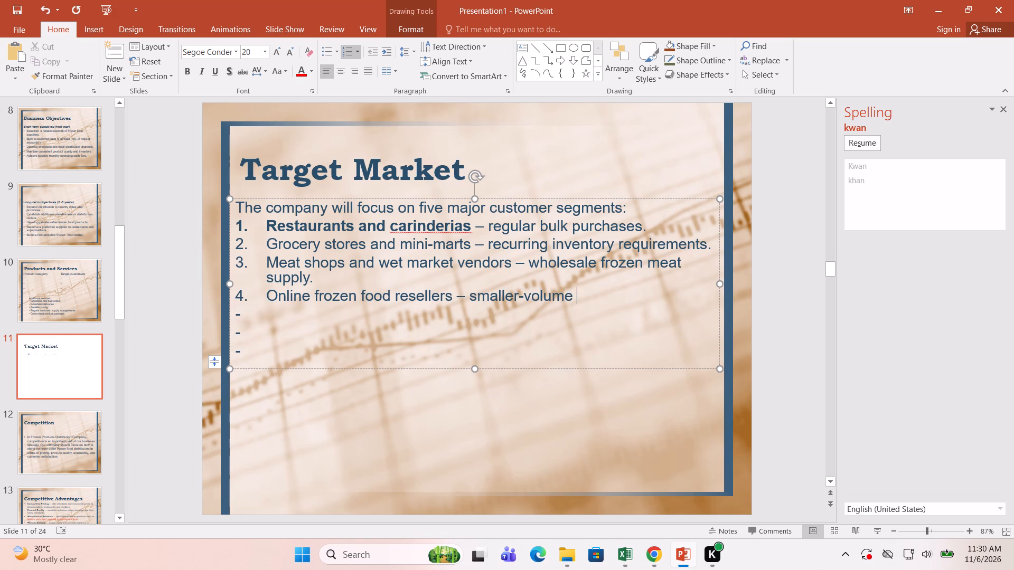
text(di)
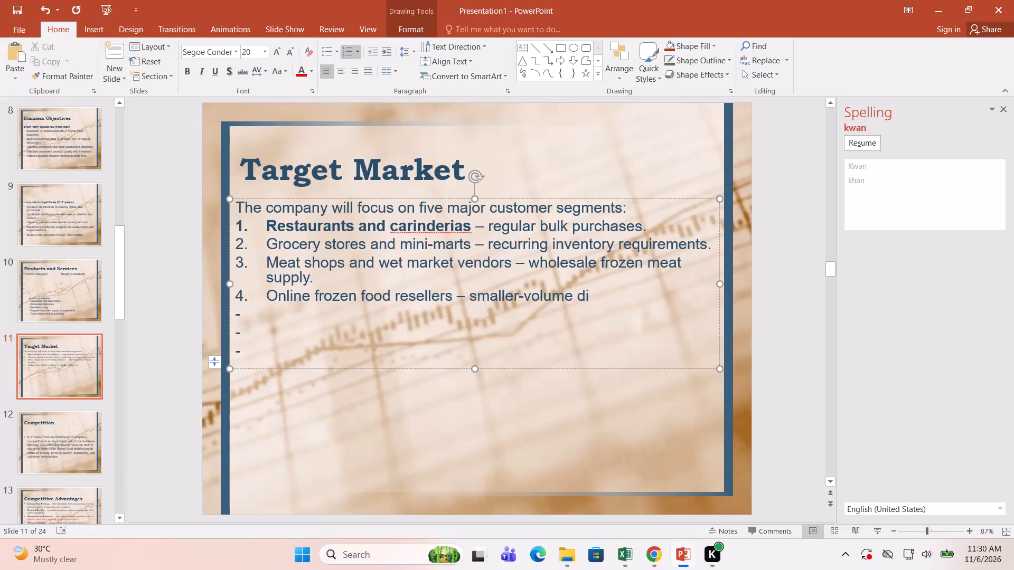
text(stribution)
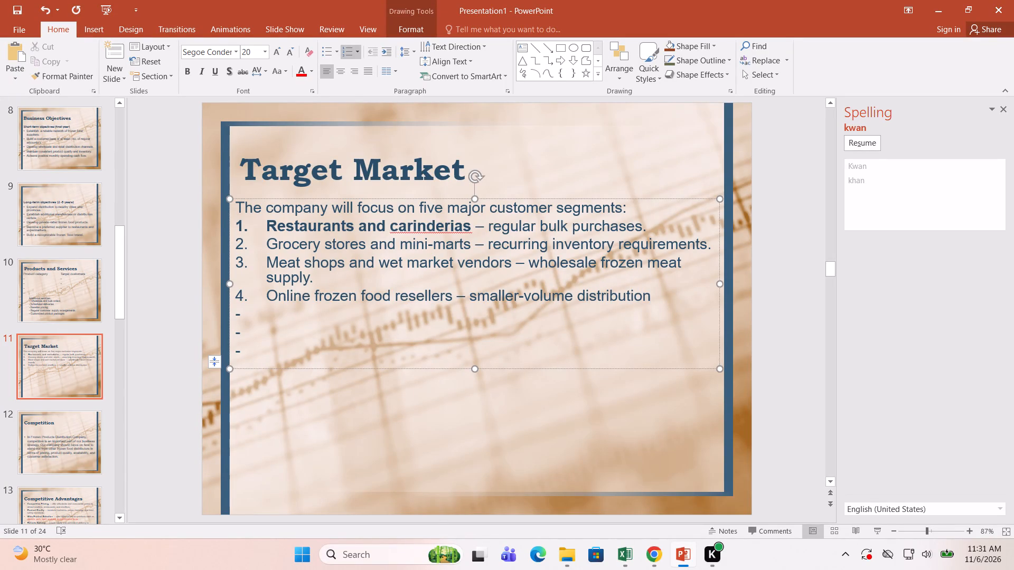
key(period)
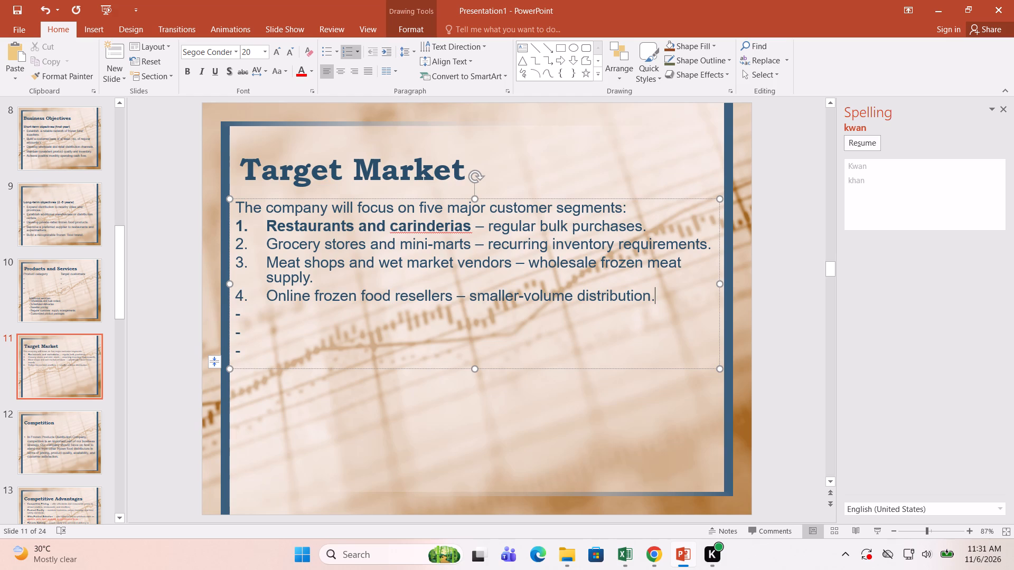
Add "Households – retail and family-size packages" as the fifth numbered customer segment.
key(Return)
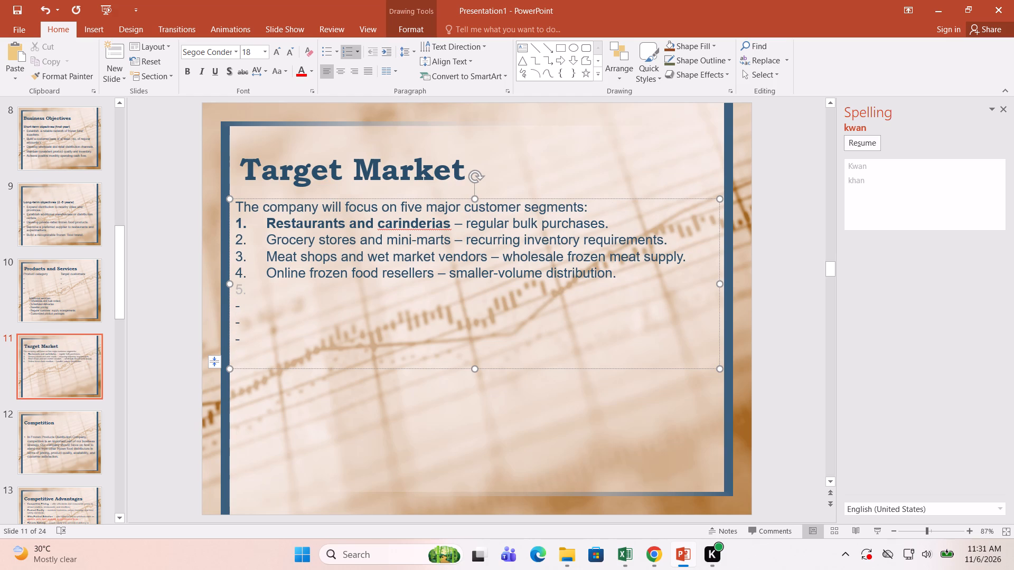
text(huse)
key(BackSpace)
key(BackSpace)
key(BackSpace)
text(ouse)
text(holds)
key(space)
text(-)
key(space)
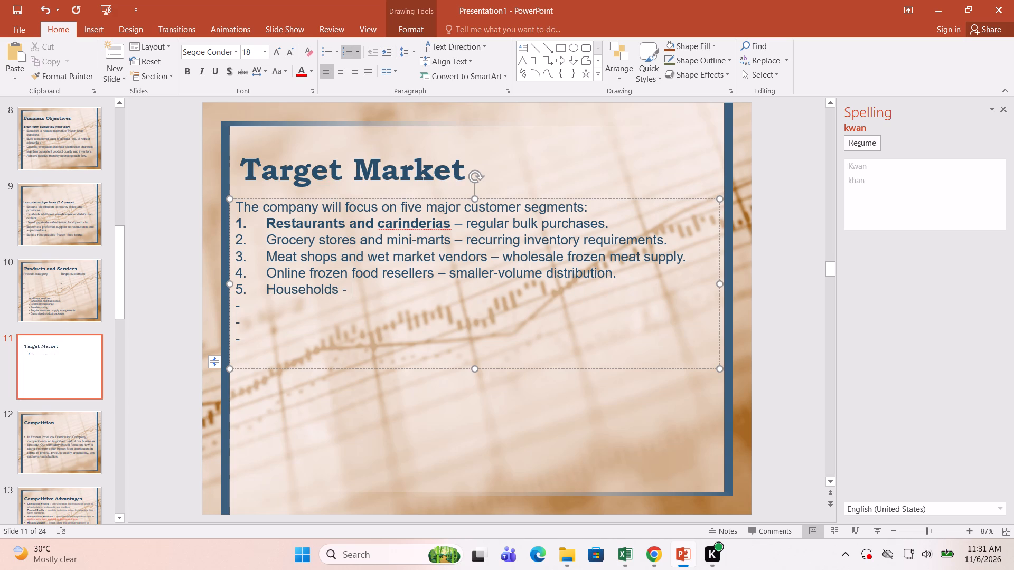
text(retail and family)
text(-size)
key(space)
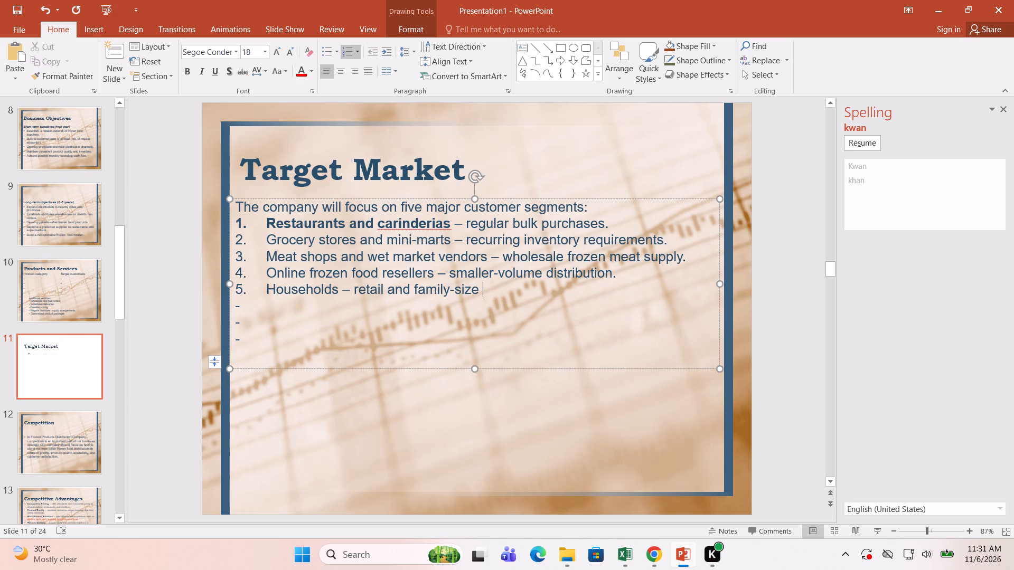
text(packages)
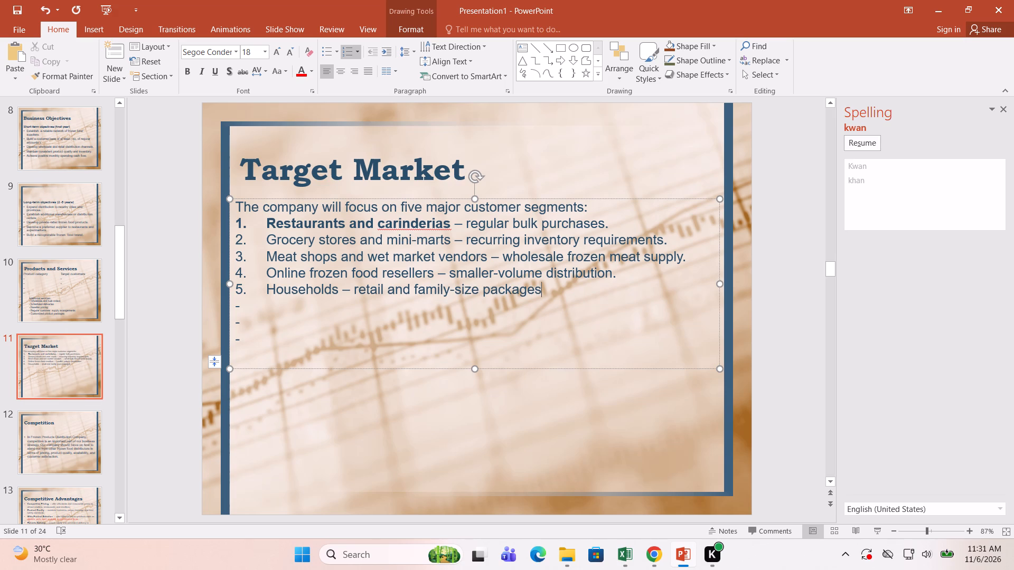
Remove the leftover empty dash bullets below the Households segment and end that item with a period.
click(311, 319)
key(BackSpace)
key(BackSpace)
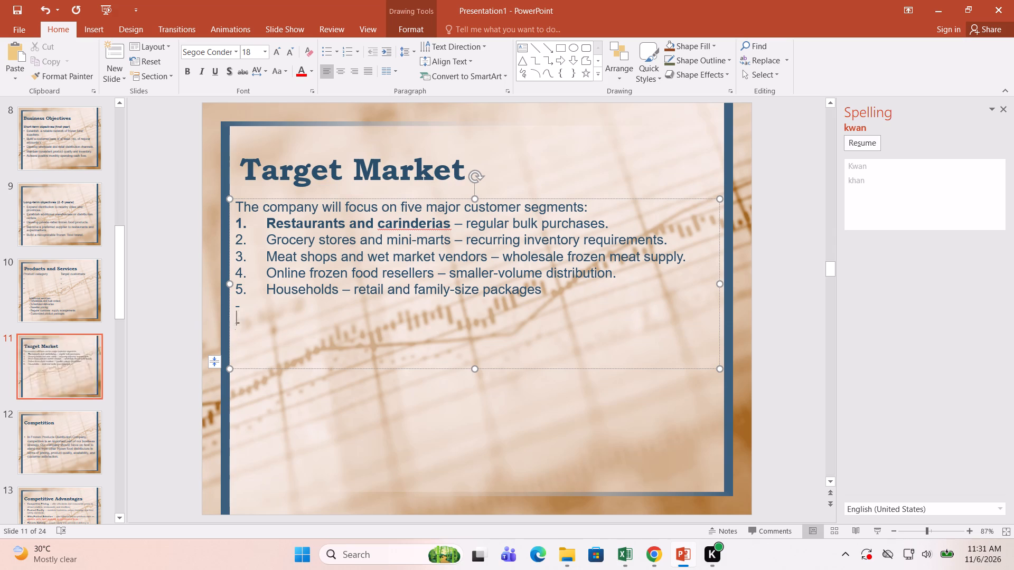
key(Down)
key(BackSpace)
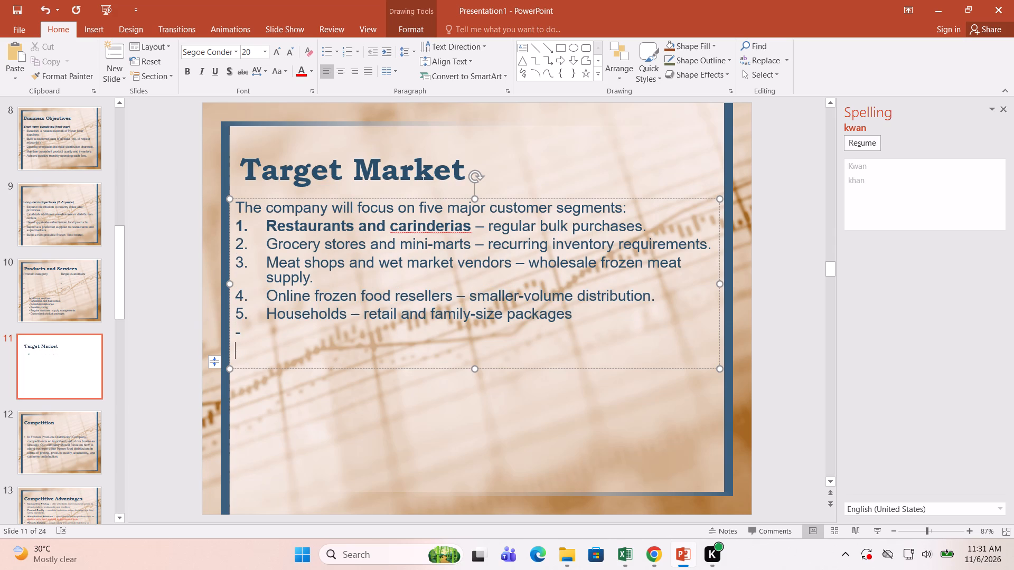
key(BackSpace)
key(BackSpace)
key(BackSpace)
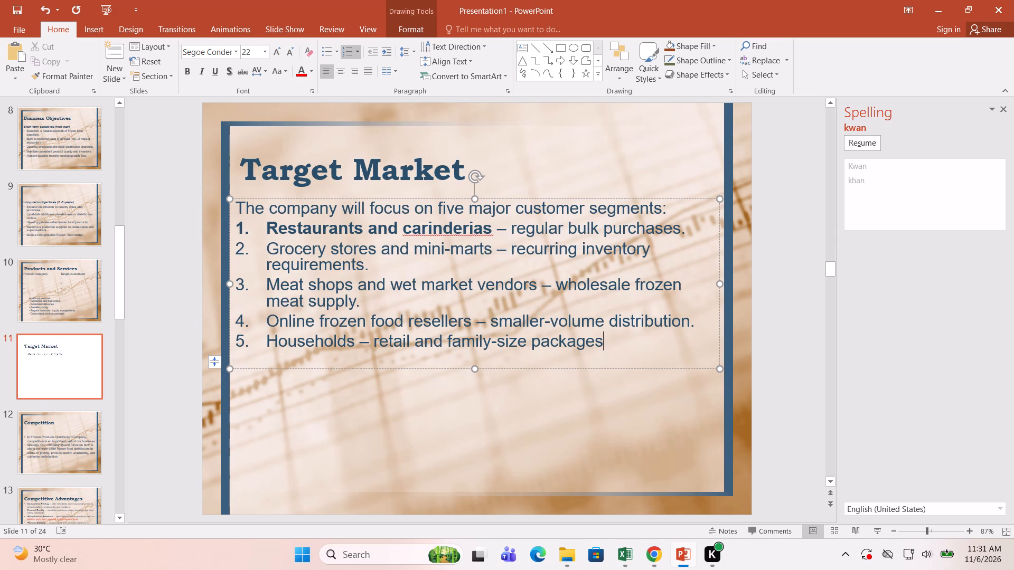
key(period)
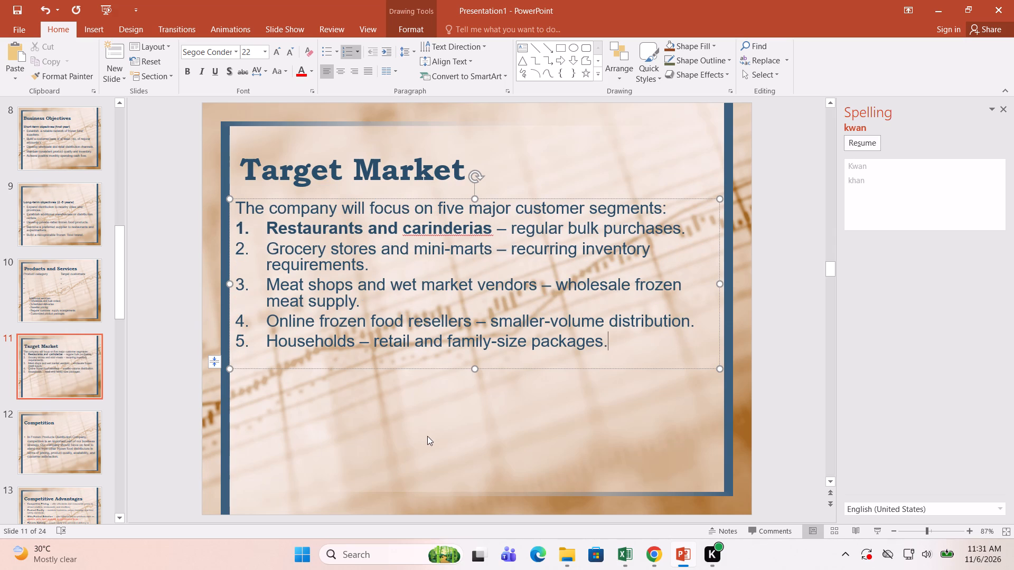
Extend the customer segment text box downward so its list fills more of the slide.
click(428, 433)
click(453, 303)
drag(474, 369, 473, 441)
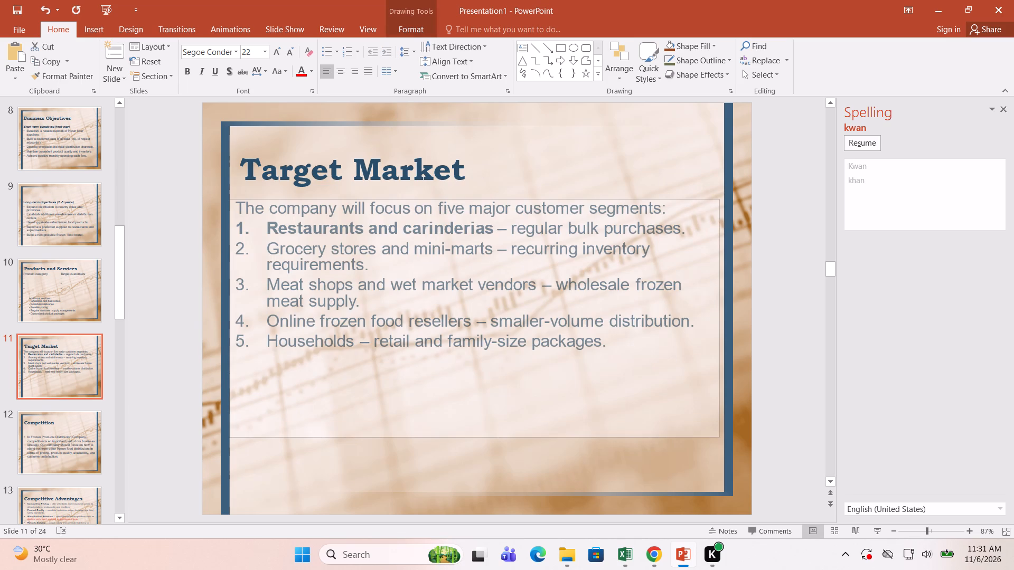
drag(473, 441, 471, 443)
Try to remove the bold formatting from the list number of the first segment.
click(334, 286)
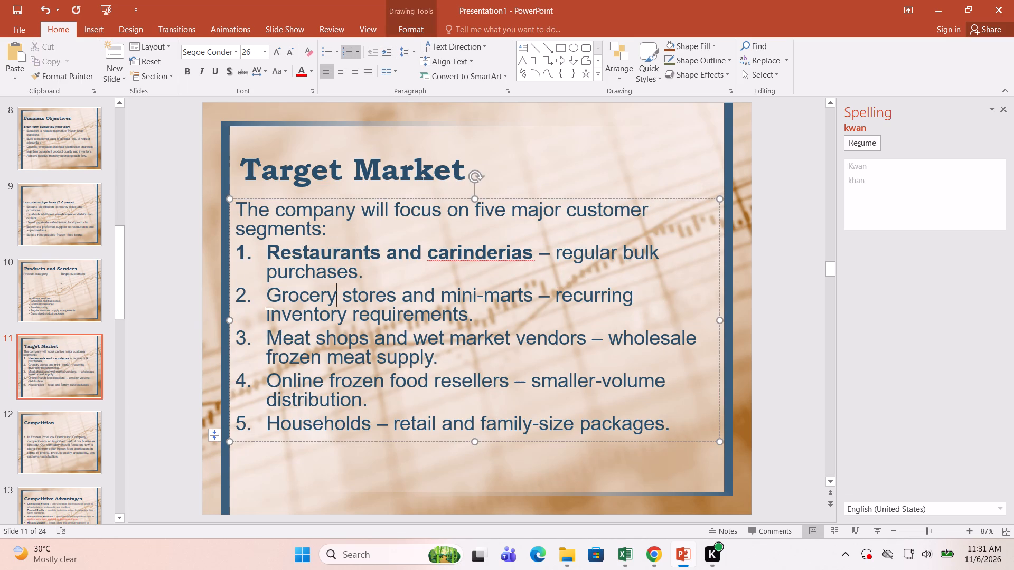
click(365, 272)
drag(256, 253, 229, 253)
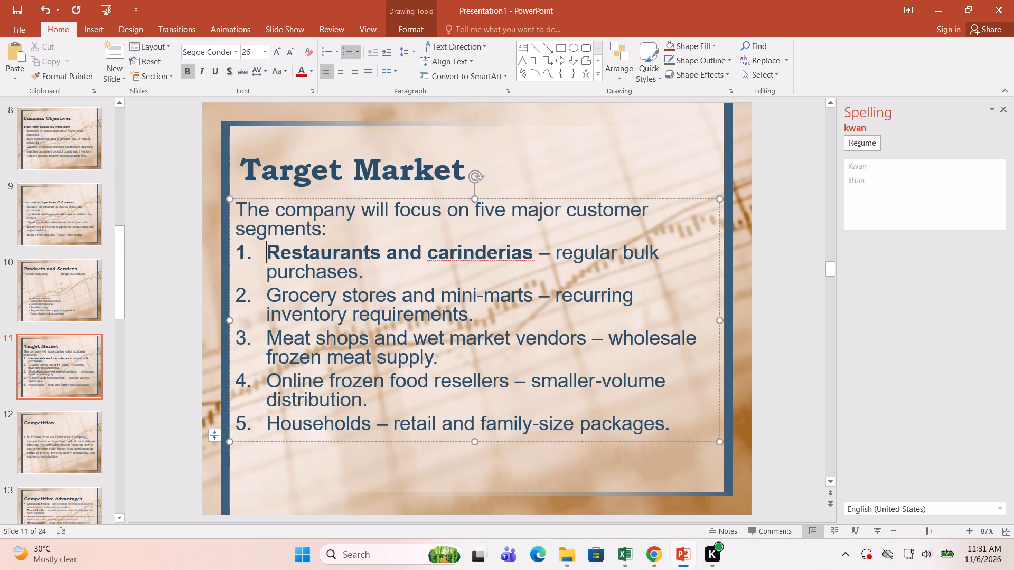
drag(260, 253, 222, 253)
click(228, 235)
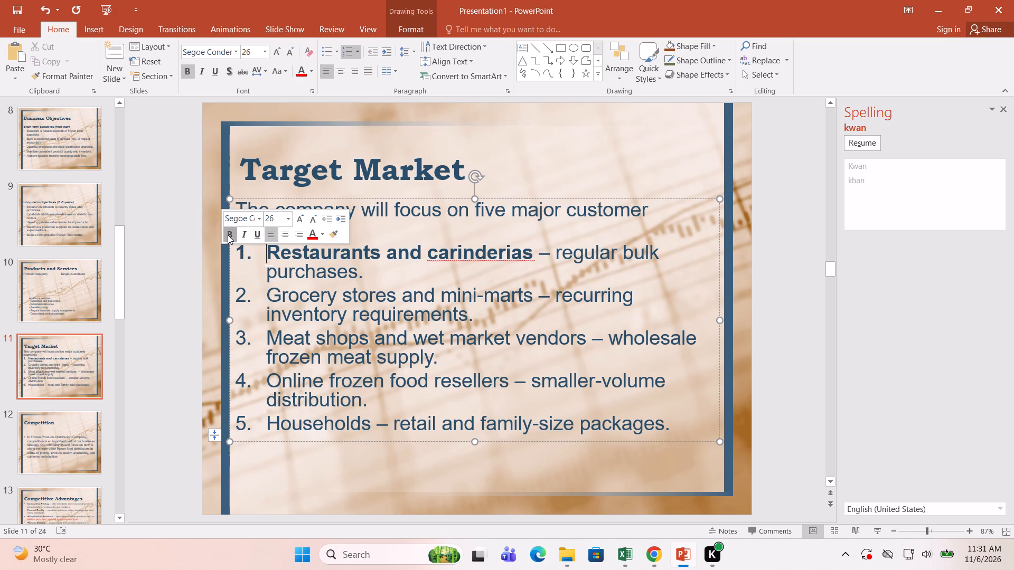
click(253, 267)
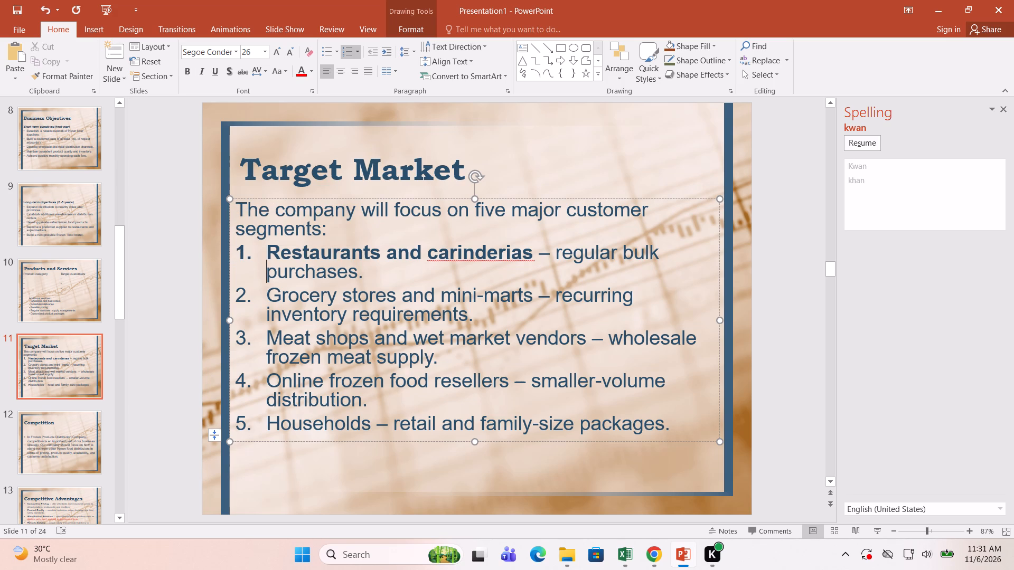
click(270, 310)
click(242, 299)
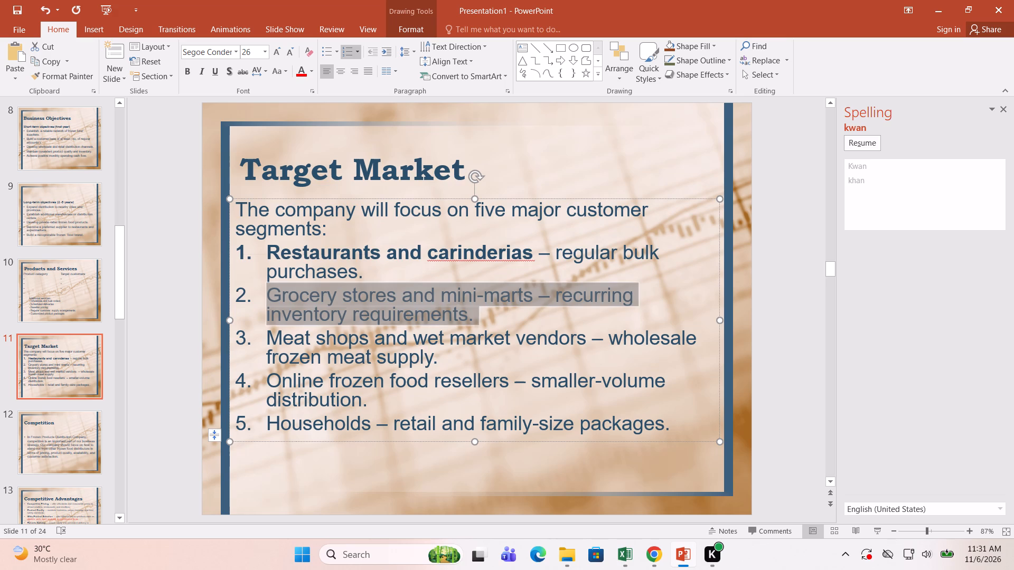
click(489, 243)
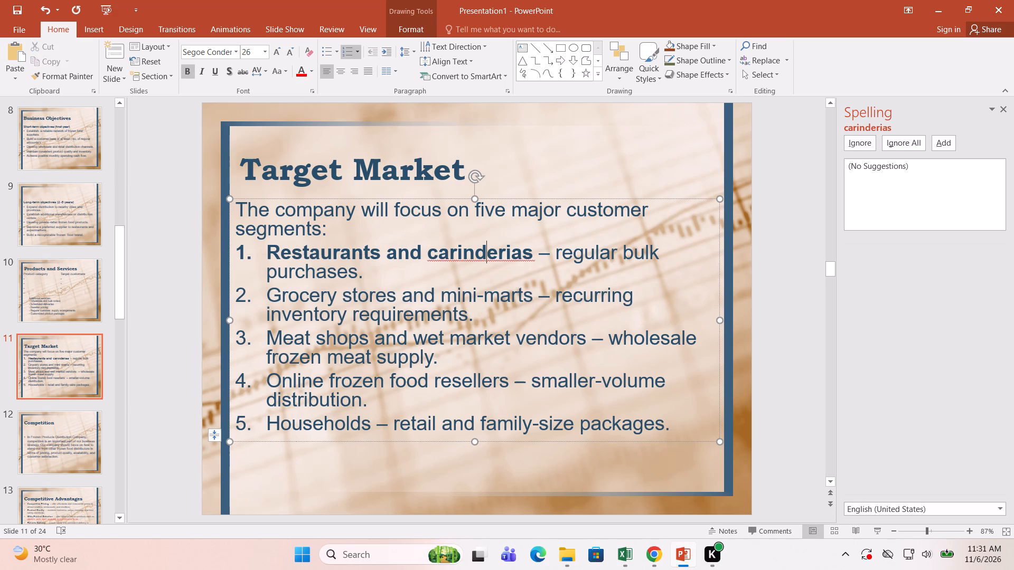
Bold "Grocery stores and mini-marts" and "Meat shops and wet market vendors" in the second and third numbered segments.
click(377, 291)
drag(529, 296, 305, 310)
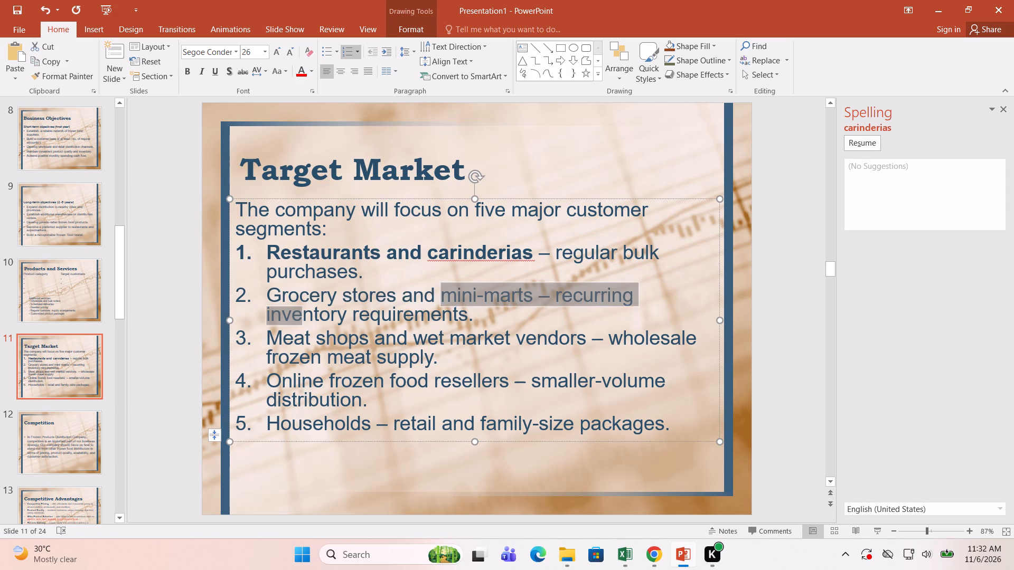
drag(305, 310, 305, 304)
key(ctrl+b)
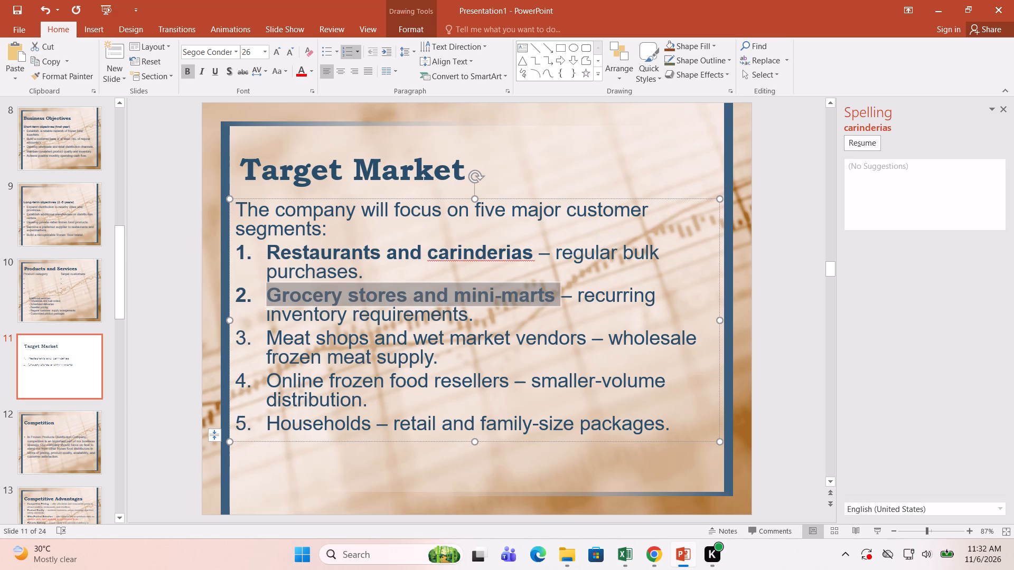
drag(588, 337, 325, 336)
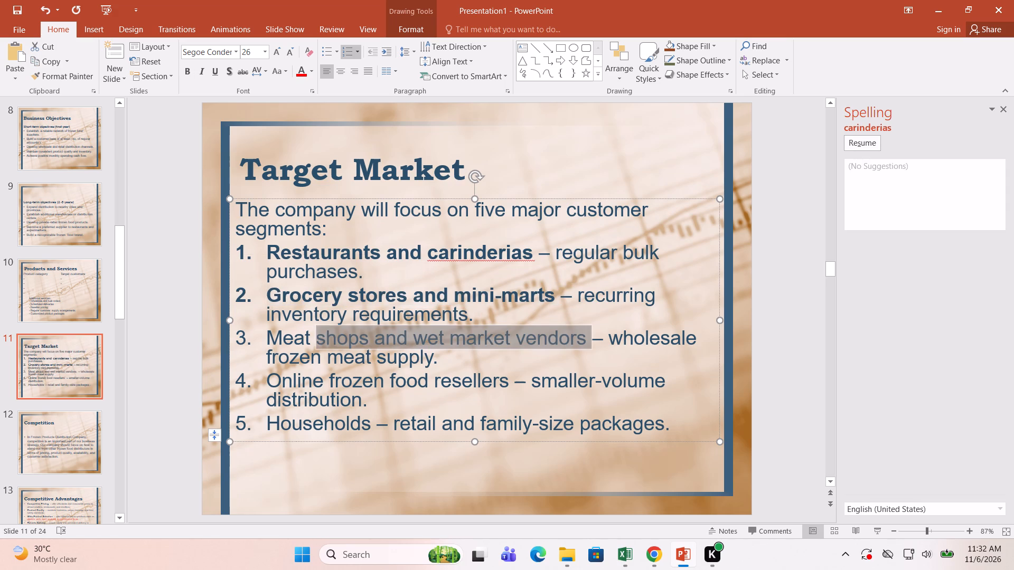
drag(325, 336, 262, 336)
key(ctrl+b)
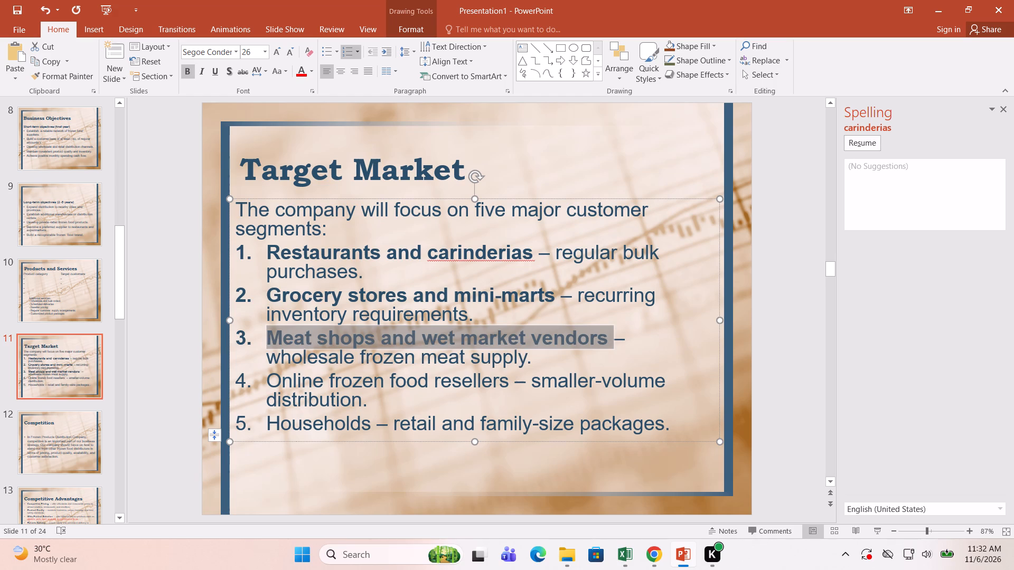
Bold "Online frozen food resellers" and "Households" in the fourth and fifth numbered segments of the Target Market slide.
drag(509, 382, 295, 382)
key(b)
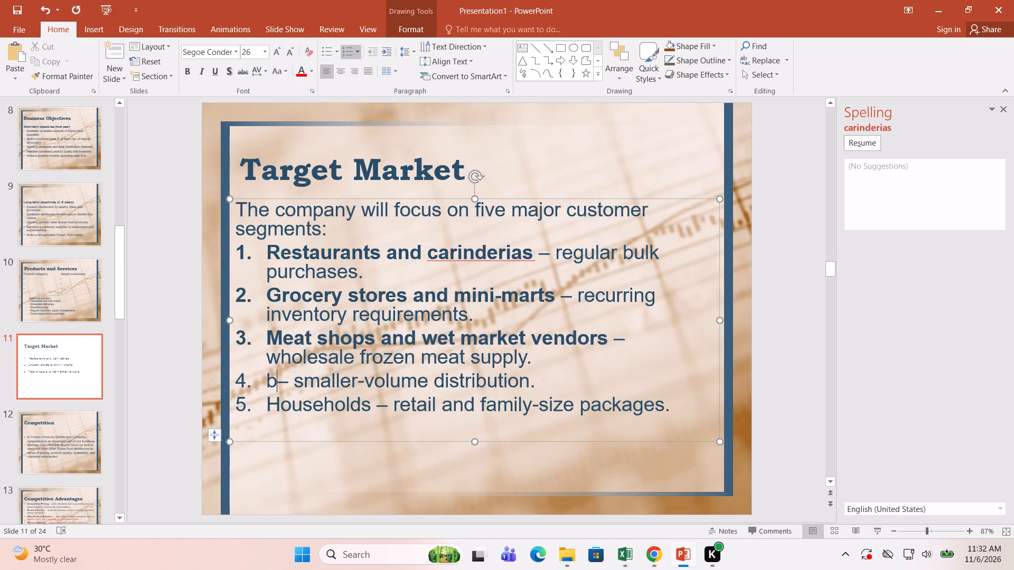
click(40, 11)
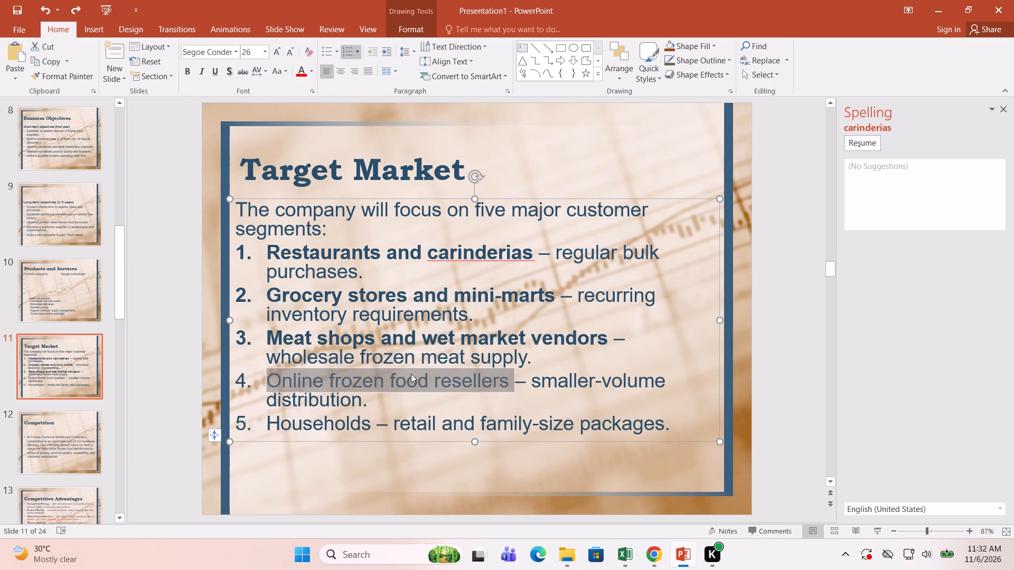
key(ctrl+b)
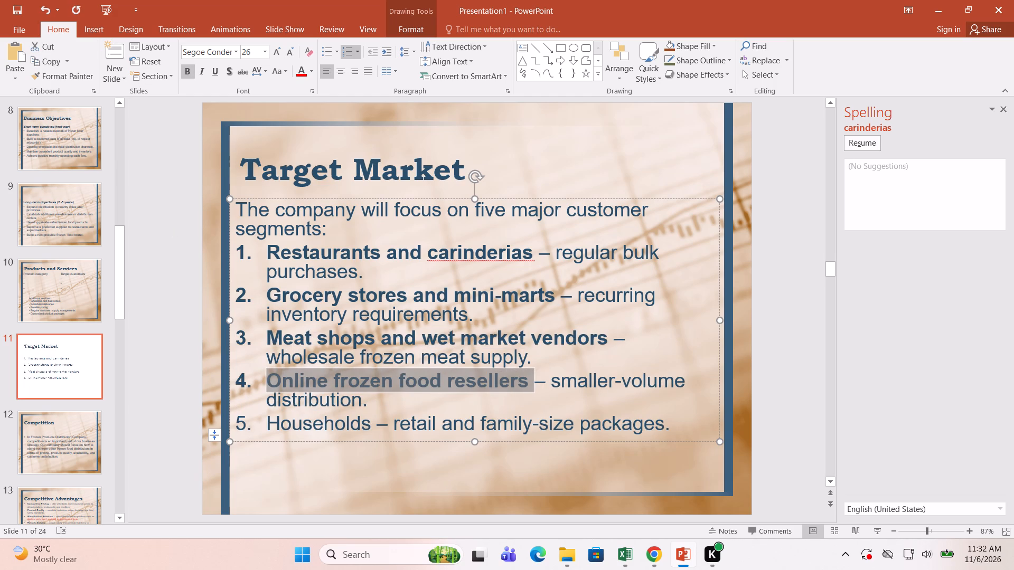
drag(371, 425, 265, 427)
key(ctrl+b)
click(390, 467)
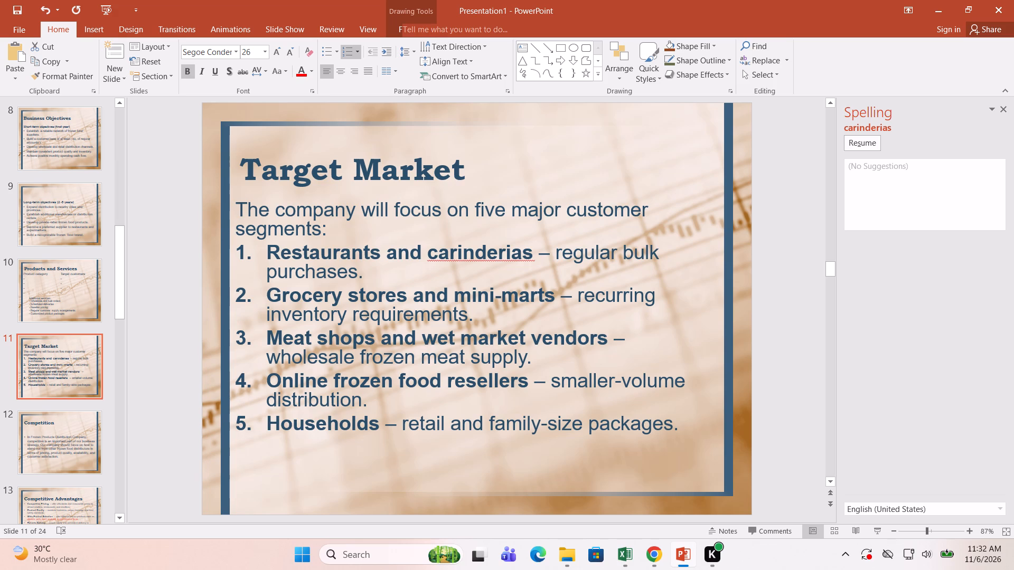
Review the finished slides from Target Market back to the title slide, and forward again to Business Objectives.
click(499, 254)
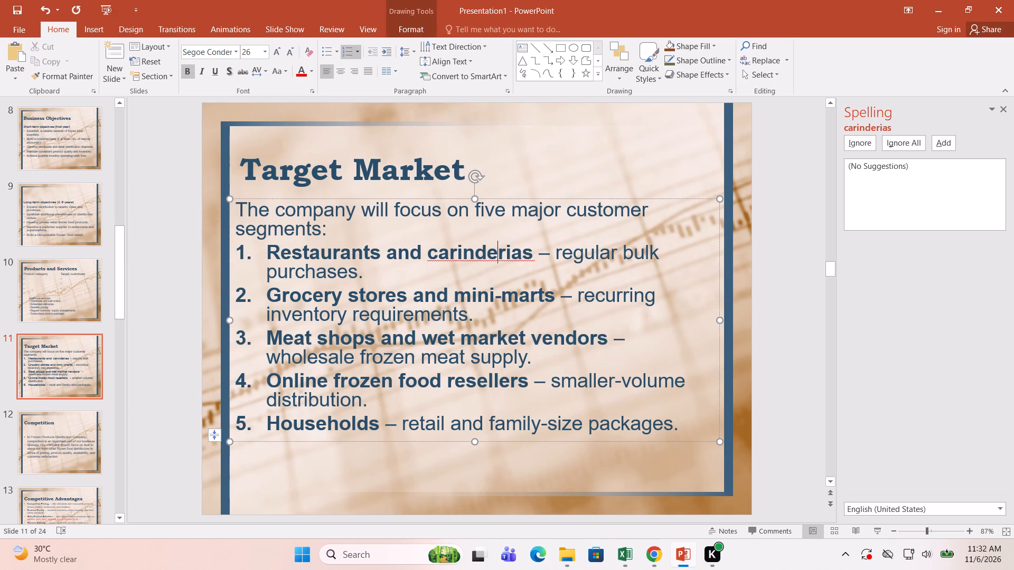
click(529, 366)
scroll(532, 380, up, 1)
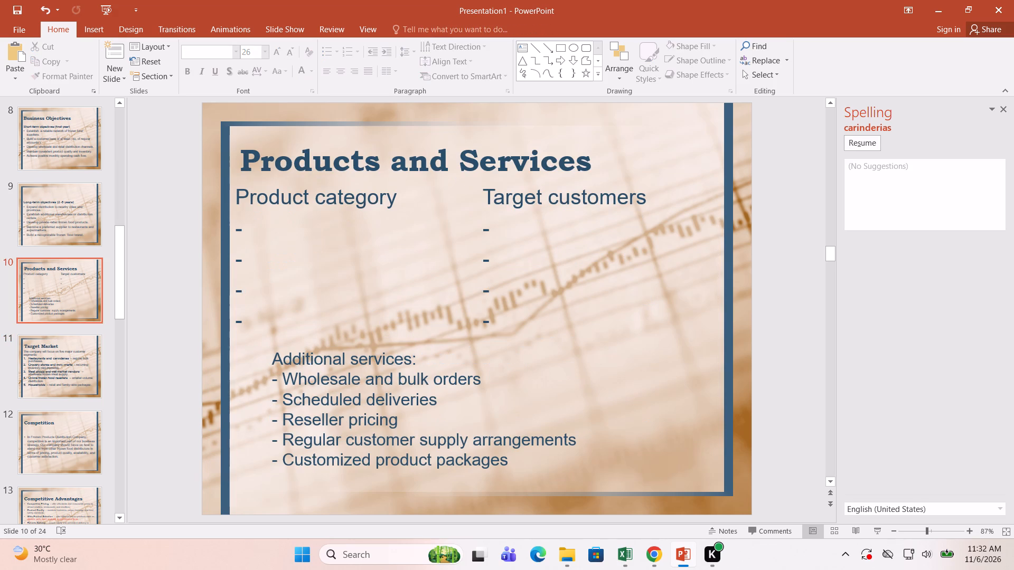
scroll(607, 364, up, 2)
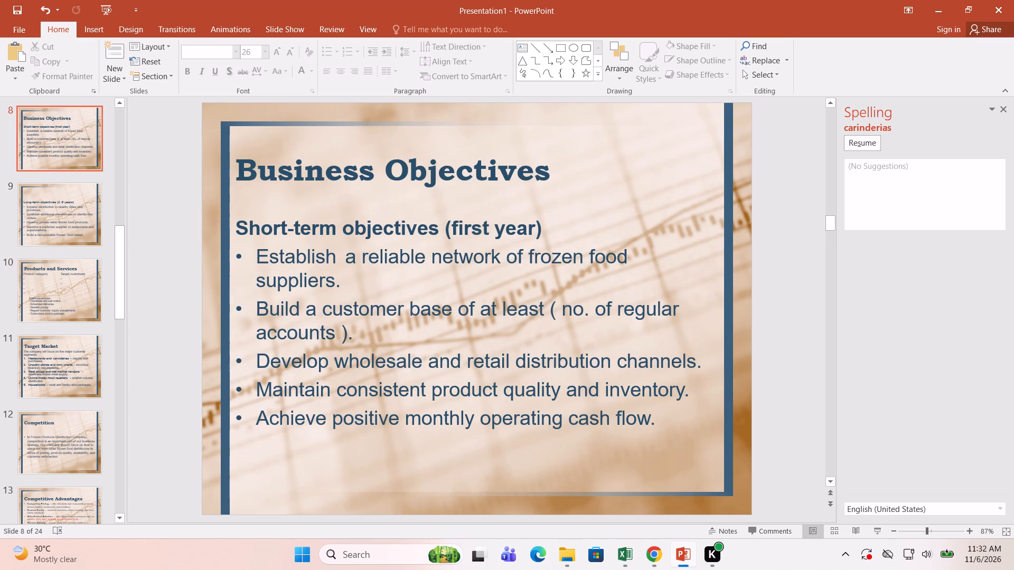
scroll(609, 363, up, 2)
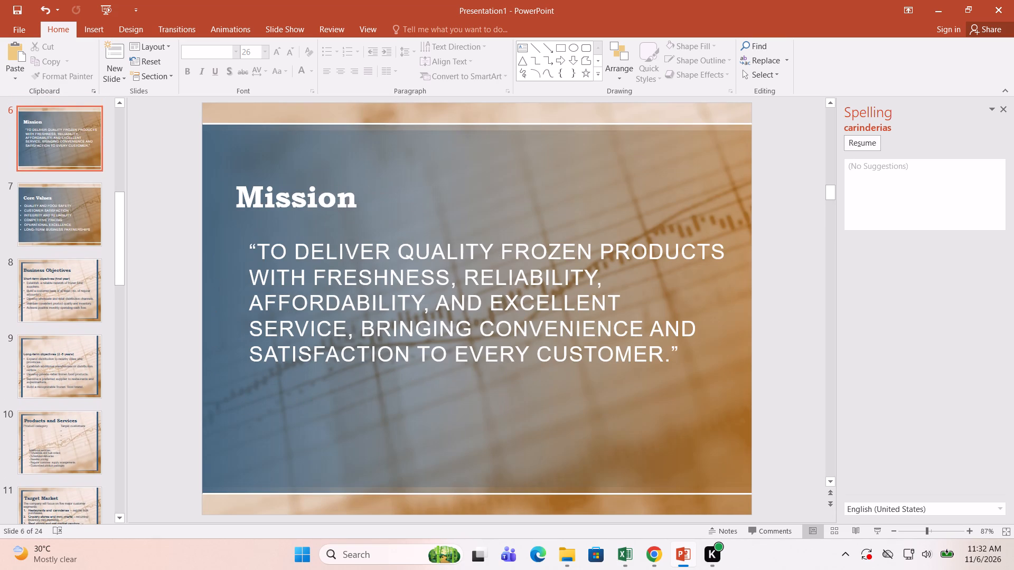
scroll(609, 363, up, 3)
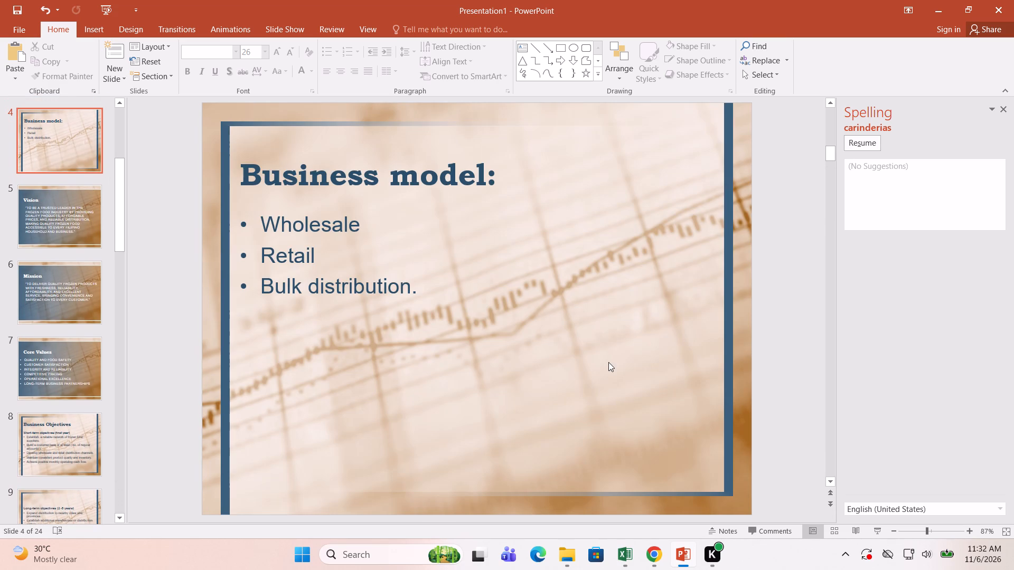
scroll(608, 359, up, 2)
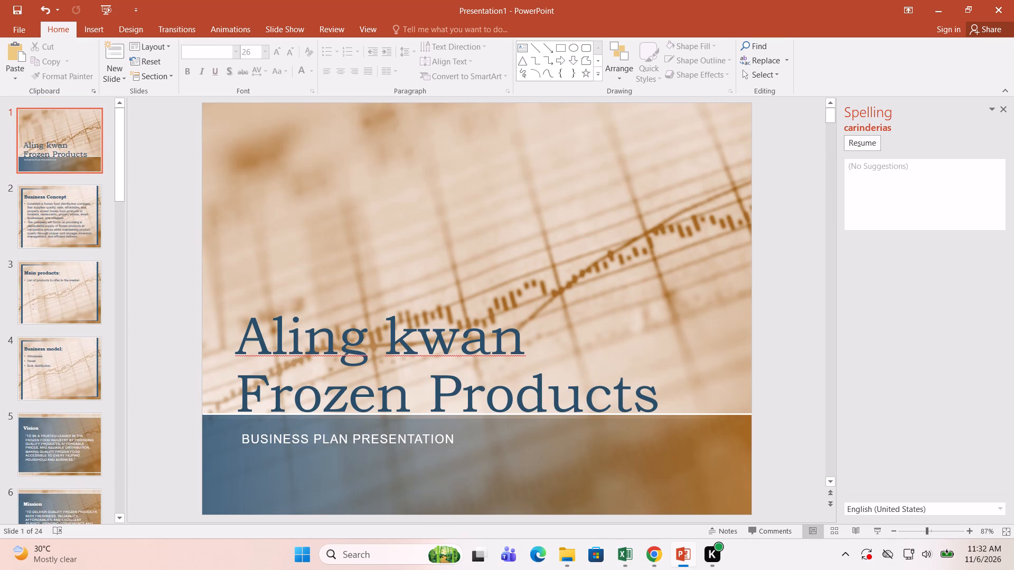
scroll(608, 358, down, 1)
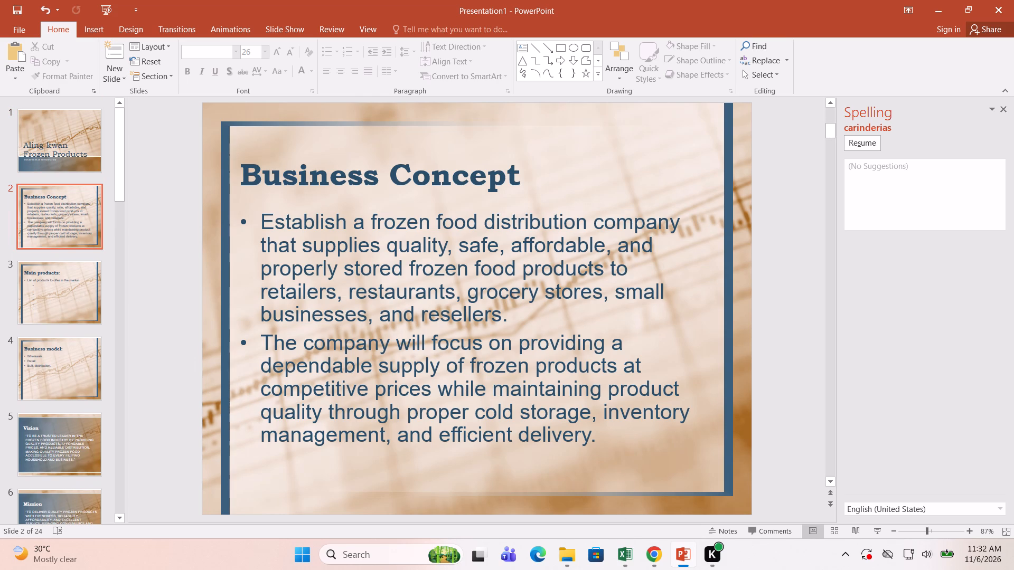
scroll(597, 381, down, 1)
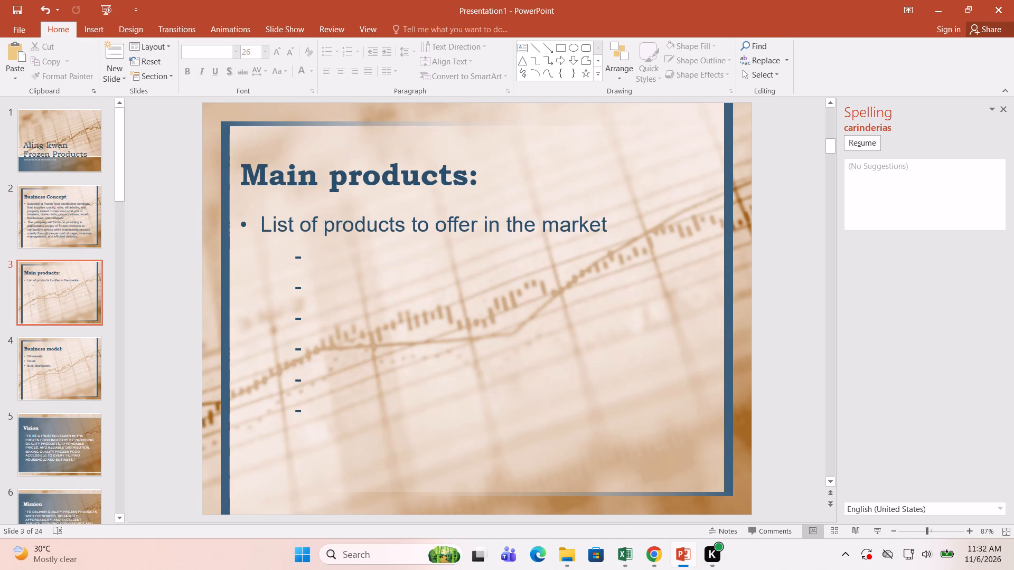
scroll(560, 365, down, 1)
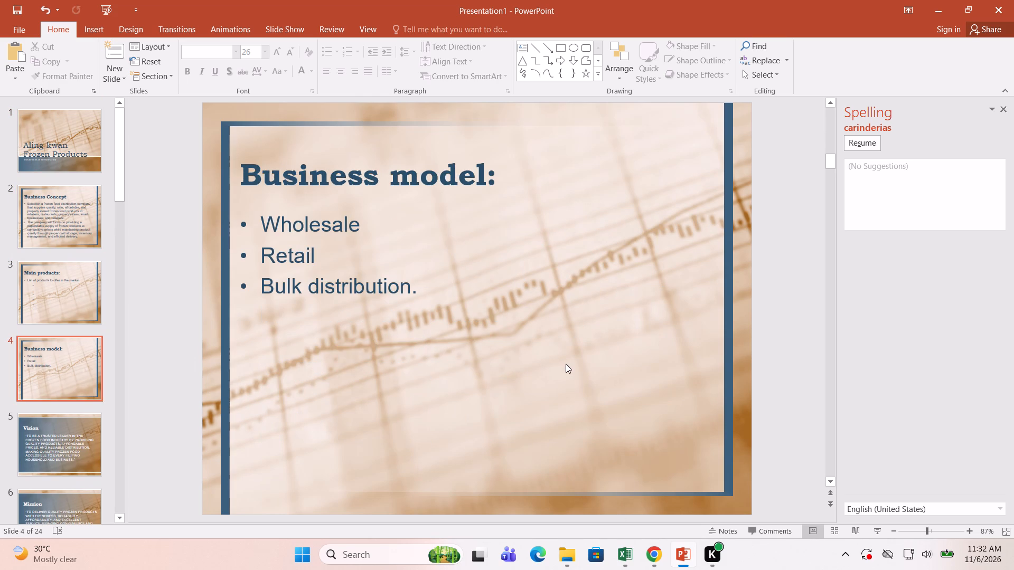
scroll(569, 363, down, 2)
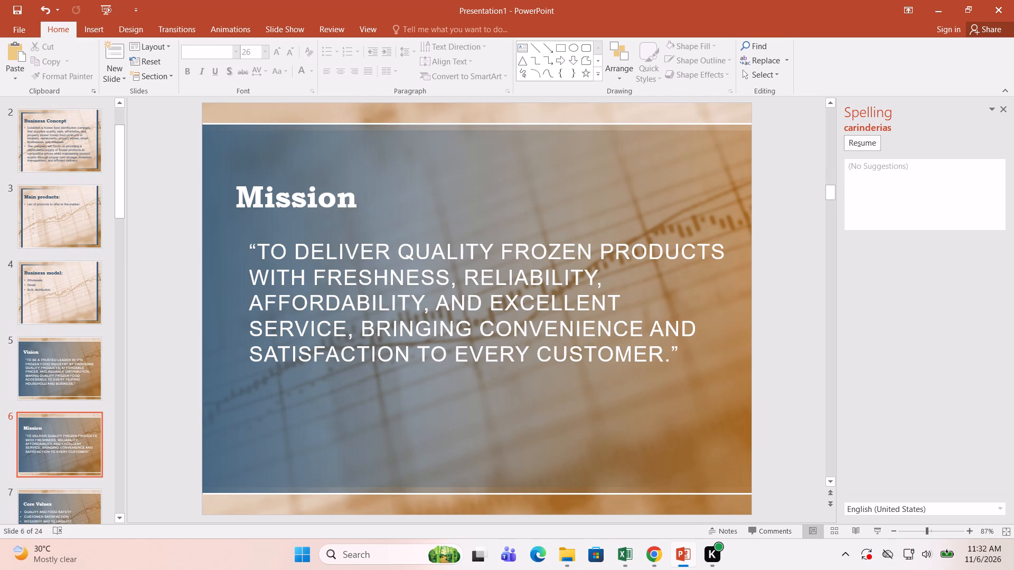
scroll(570, 363, down, 2)
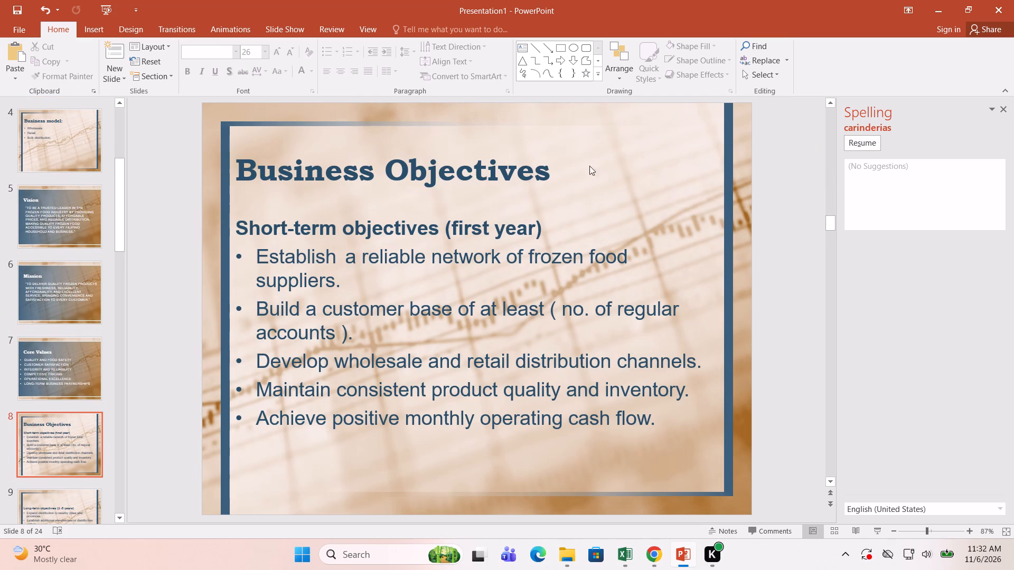
Run the slide show from the beginning, check each slide through the end of the deck, and return to editing.
click(295, 24)
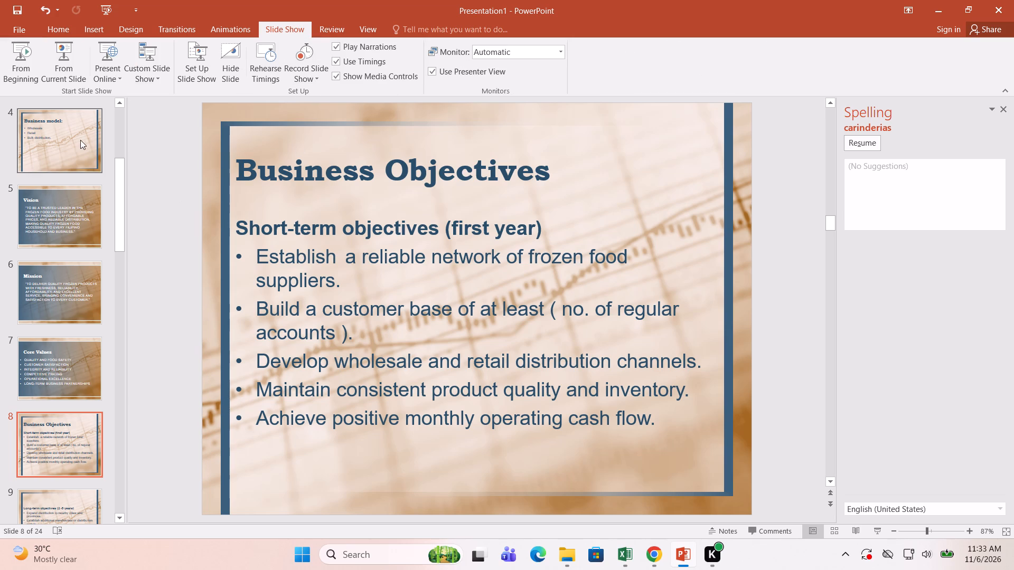
click(30, 58)
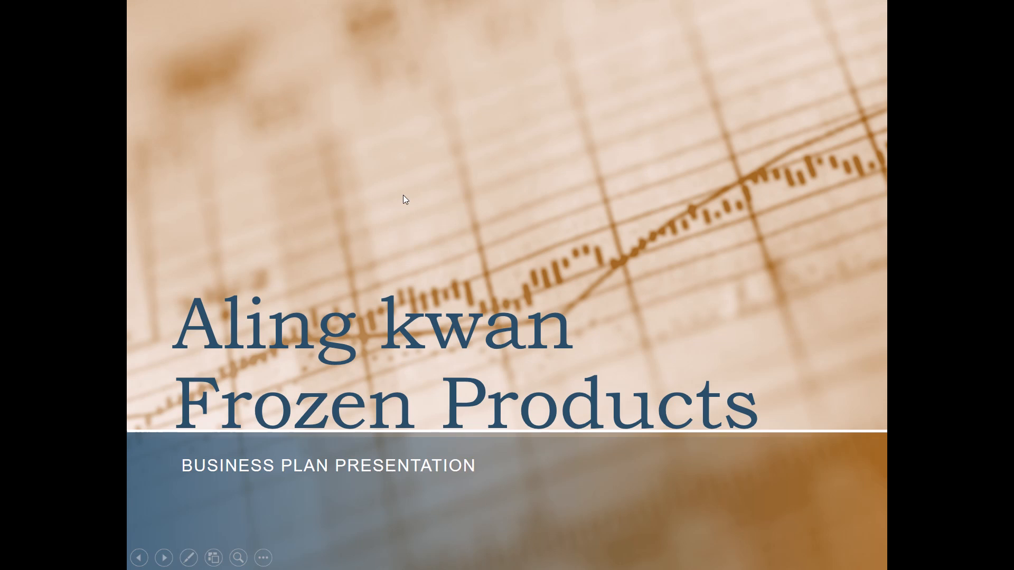
key(Right)
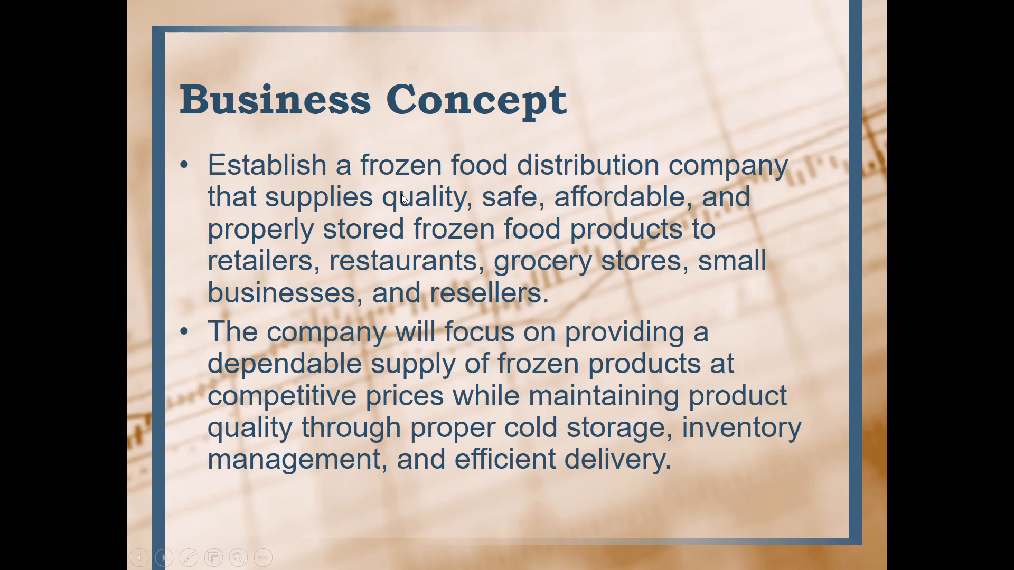
key(Left)
key(Left)
key(Right)
key(Right)
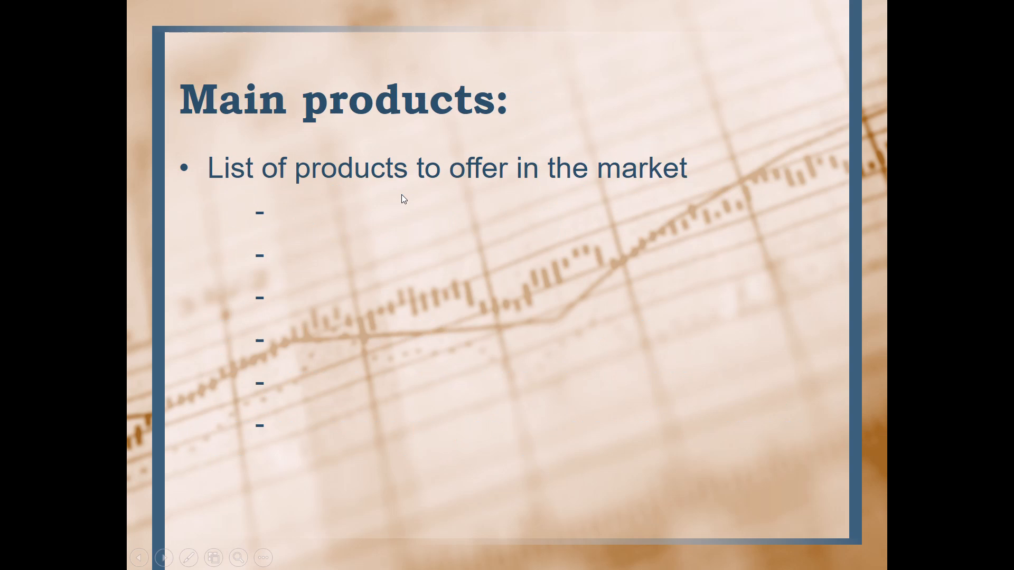
key(Right)
key(Right)
key(Right)
key(Right)
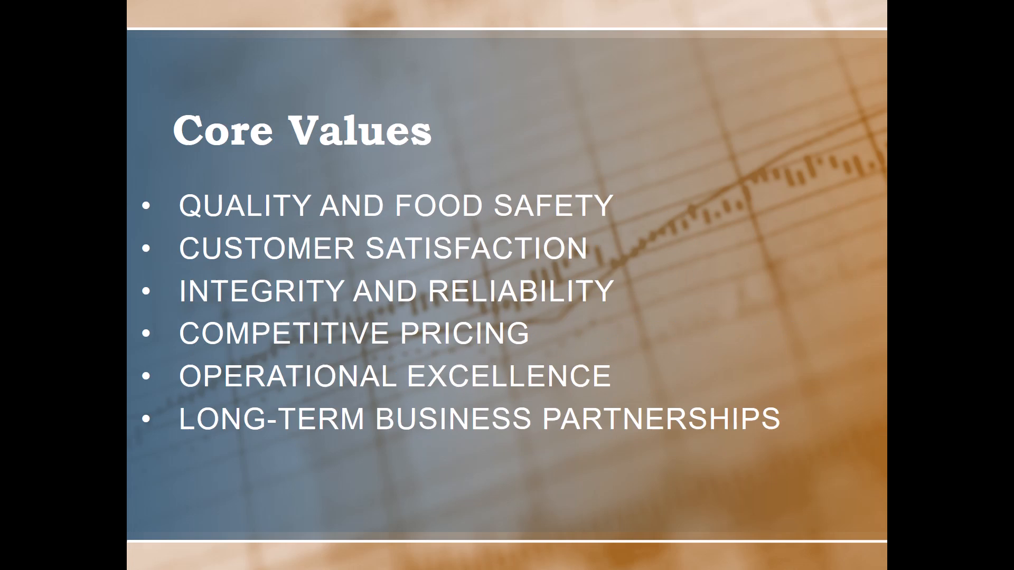
key(Right)
key(Right)
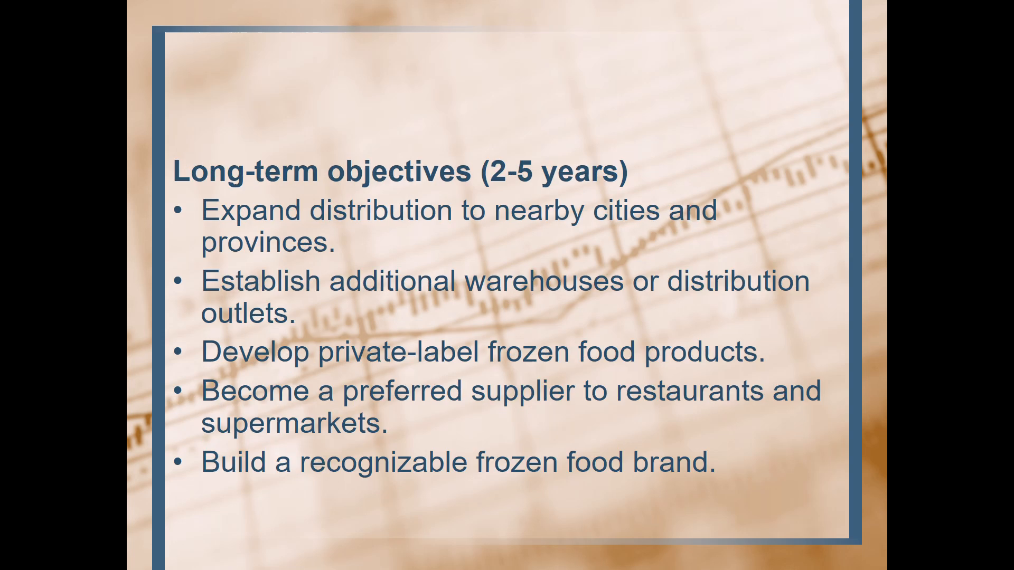
key(Right)
key(Right)
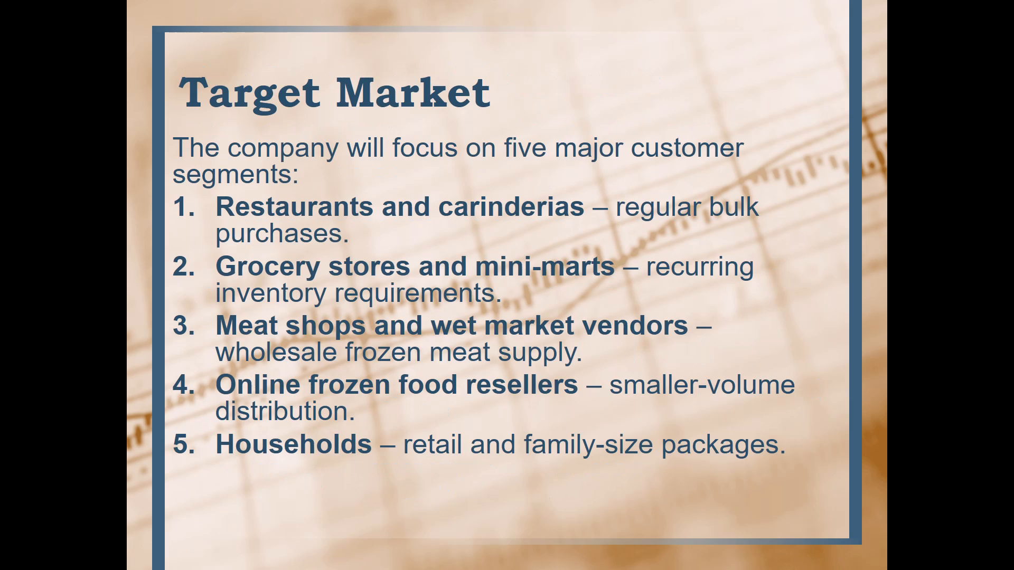
key(Right)
key(Right)
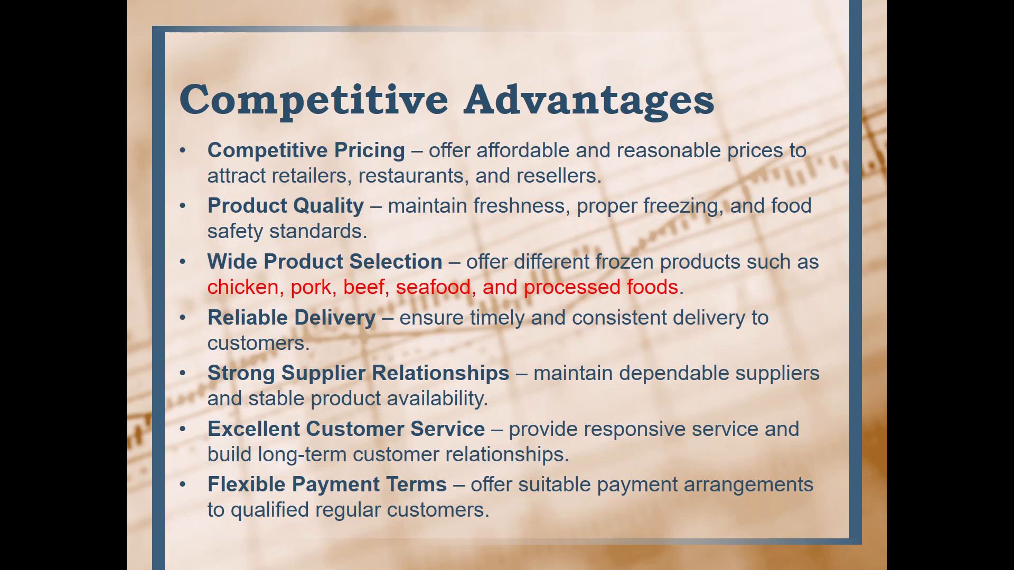
key(Right)
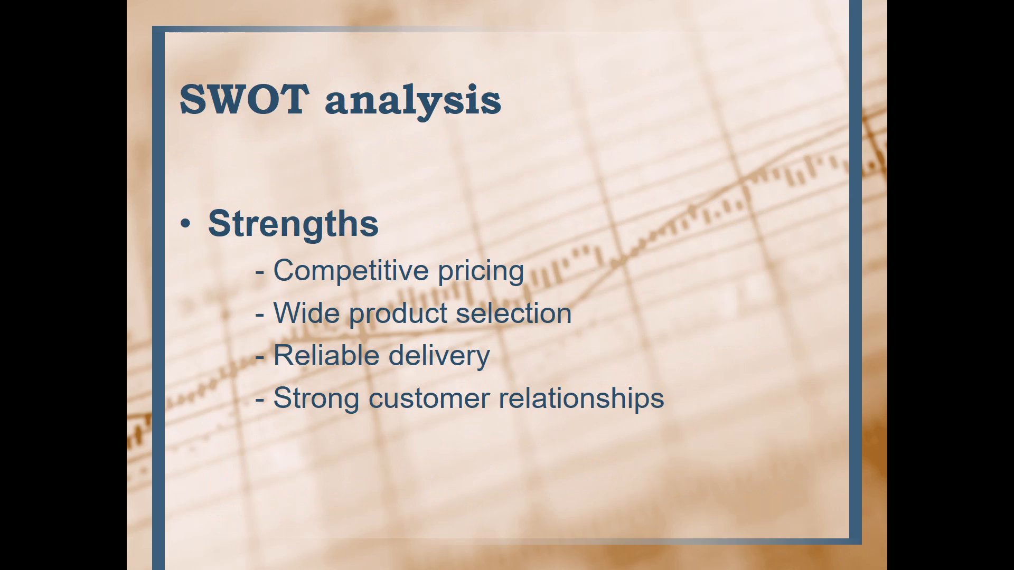
key(Right)
key(Right)
key(Right)
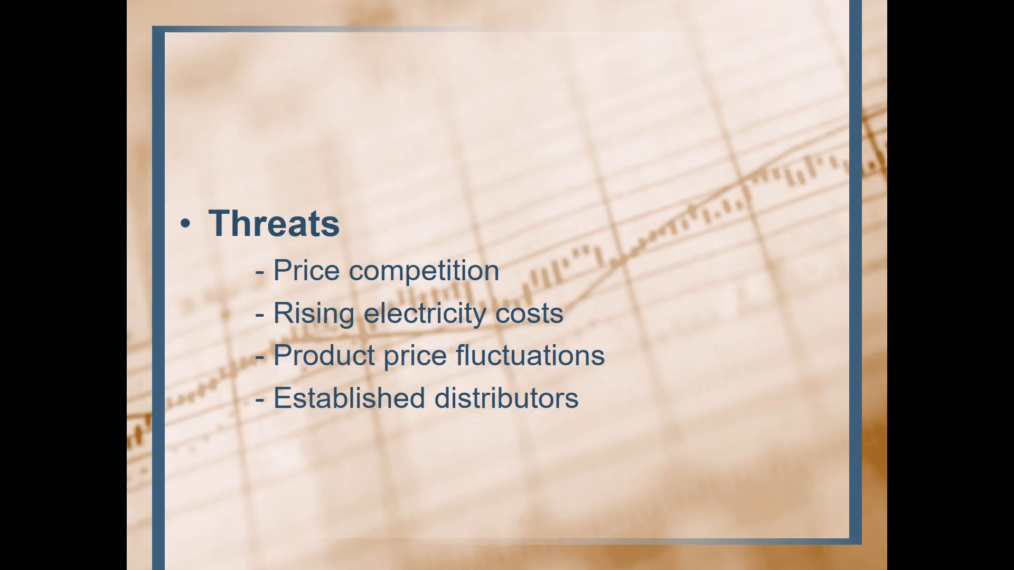
key(Right)
key(Right)
key(Right)
key(Right)
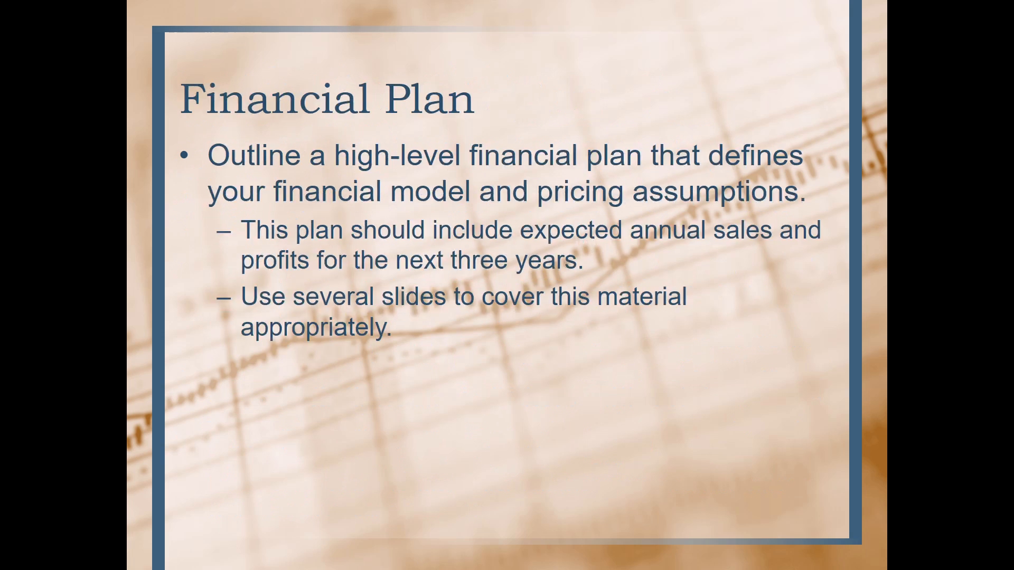
key(Right)
key(Right)
key(Right)
key(Right)
key(Right)
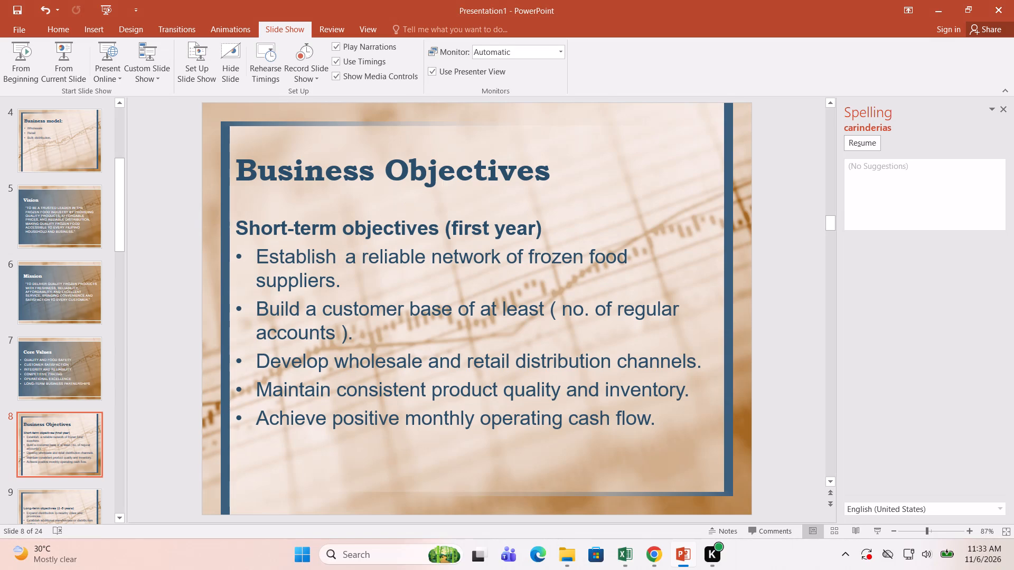
Examine the slides from Business Objectives through Competition and Competitive Advantages to the SWOT analysis Strengths list.
click(485, 244)
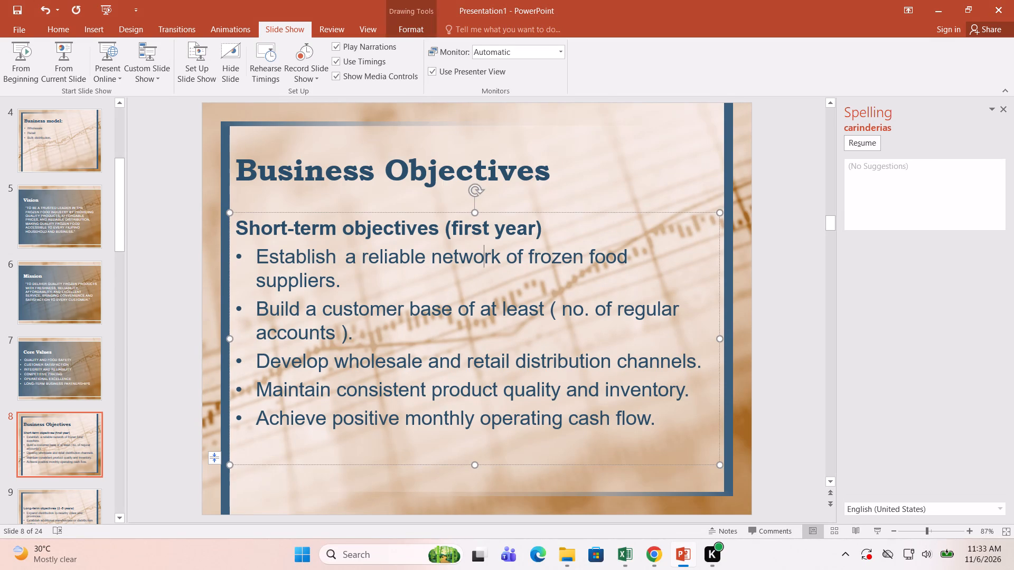
scroll(384, 281, down, 2)
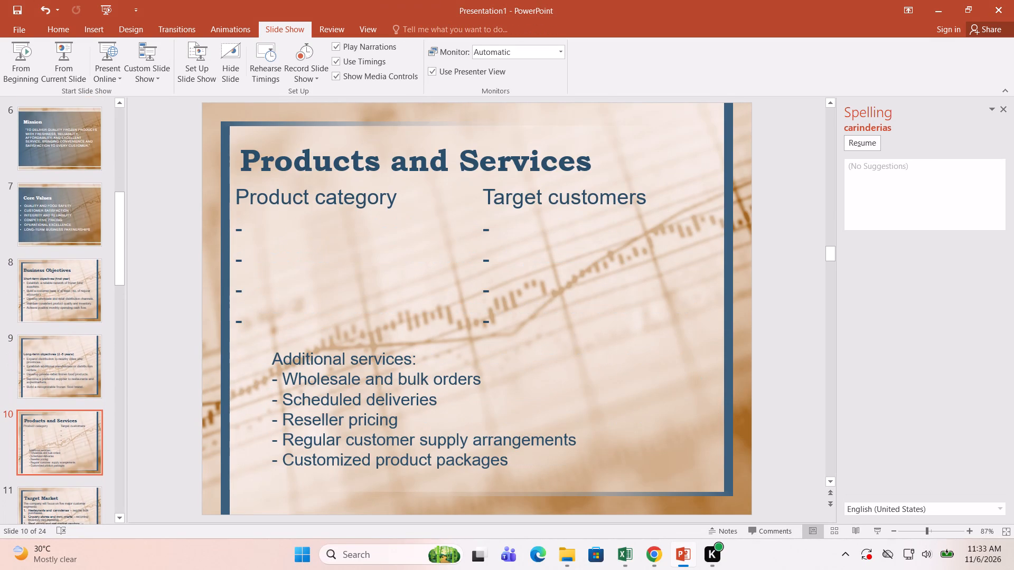
scroll(387, 283, down, 2)
scroll(387, 283, up, 1)
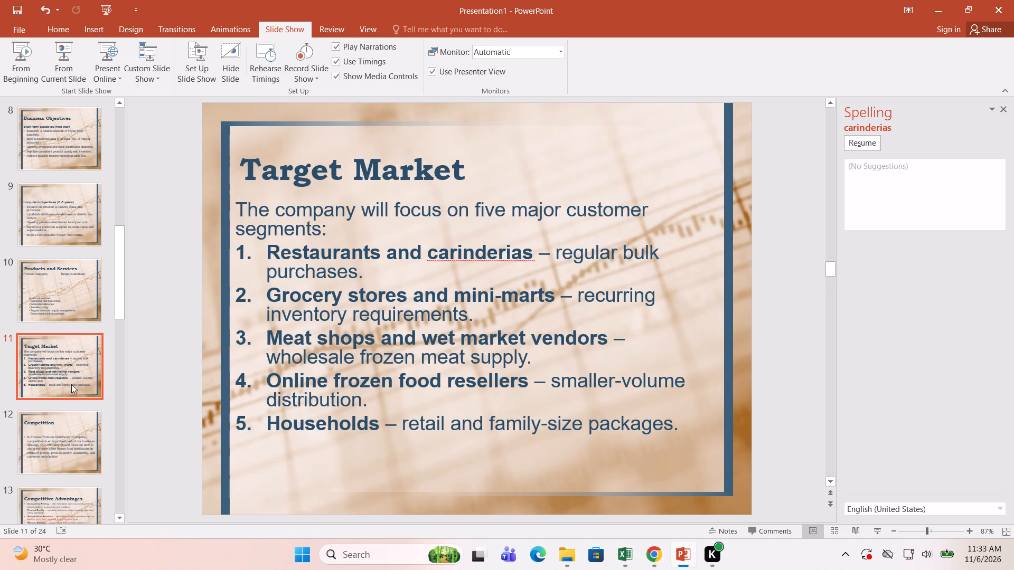
click(77, 433)
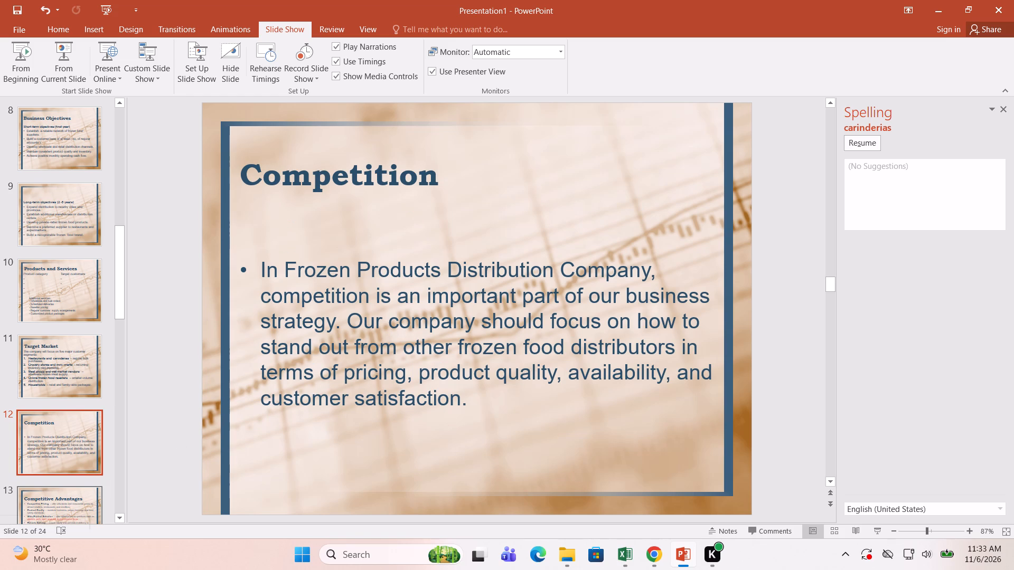
scroll(399, 396, down, 1)
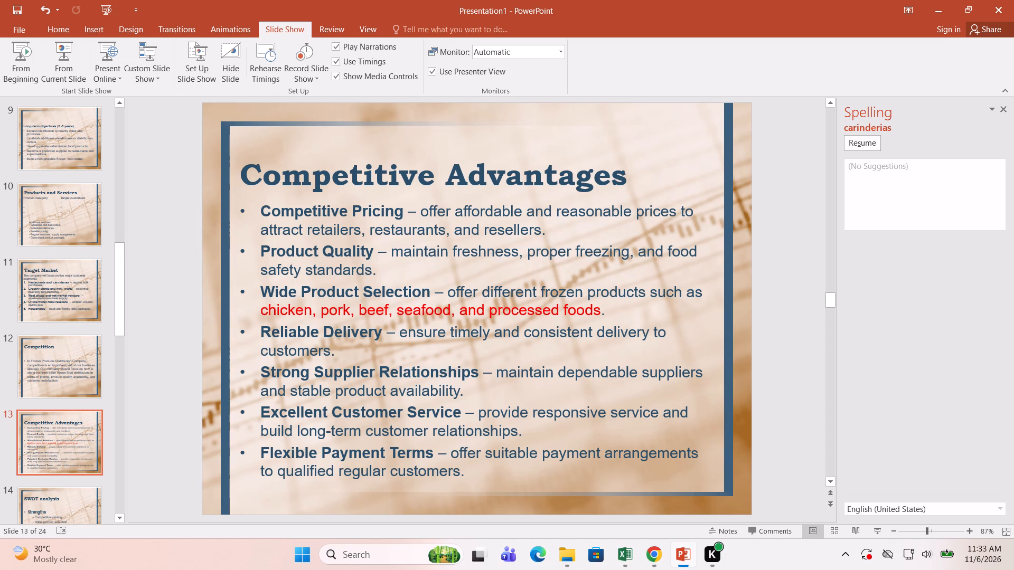
scroll(471, 327, down, 1)
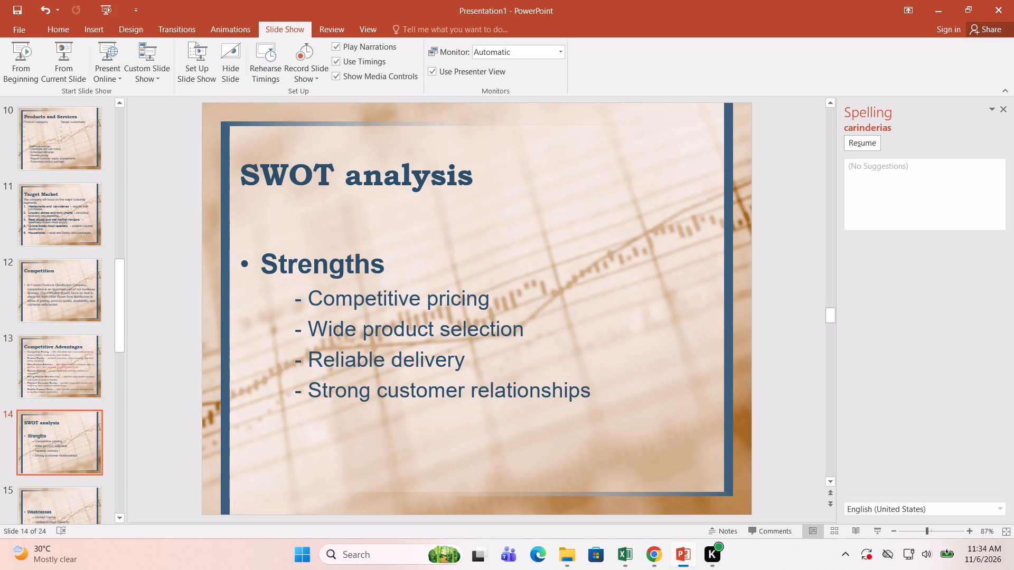
click(531, 329)
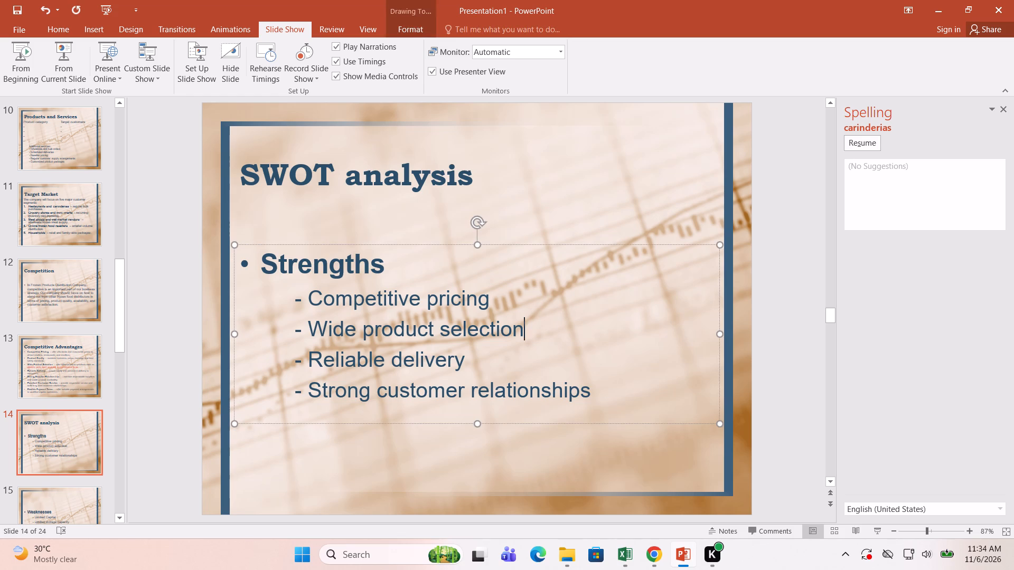
Add the indented line "- Multiple customer segments" below "Wide product selection" in the SWOT analysis Strengths list.
key(Return)
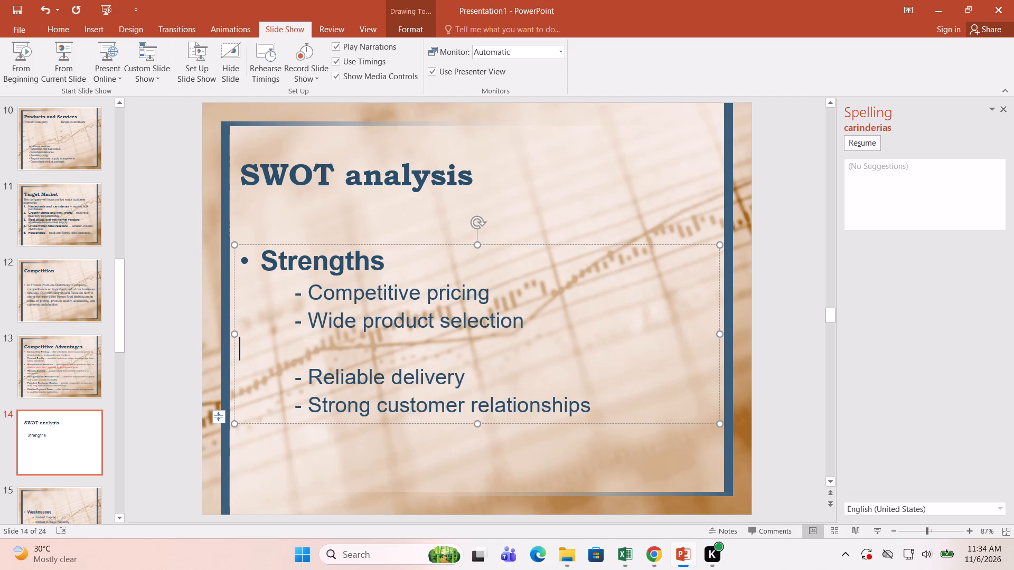
key(equal)
key(BackSpace)
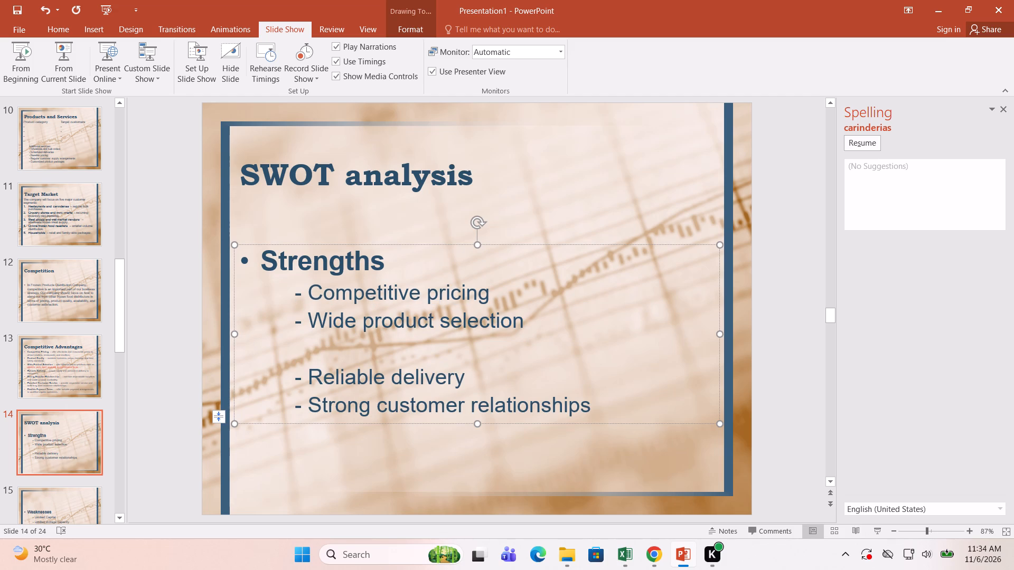
key(Tab)
text(-)
key(space)
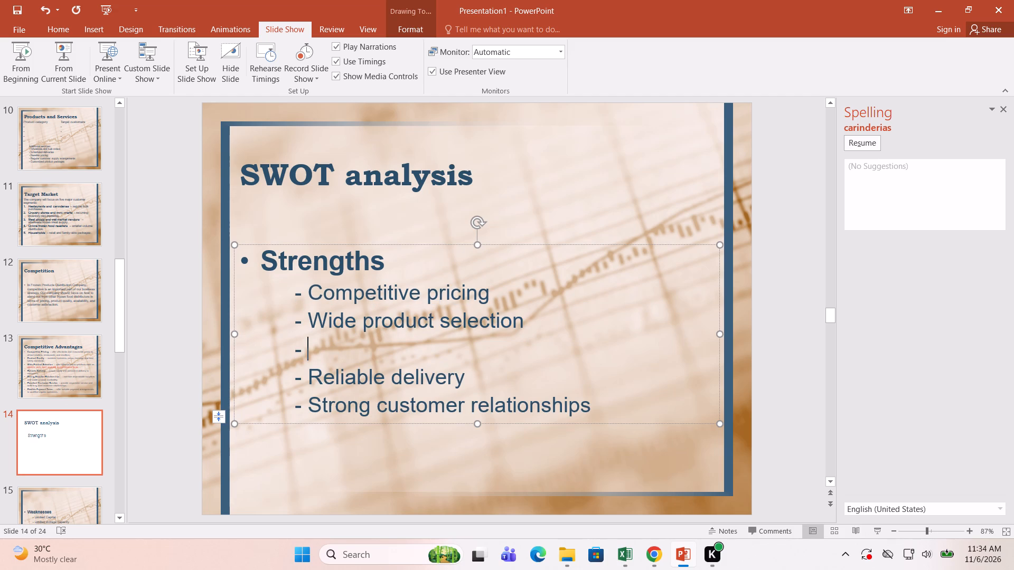
text(mu)
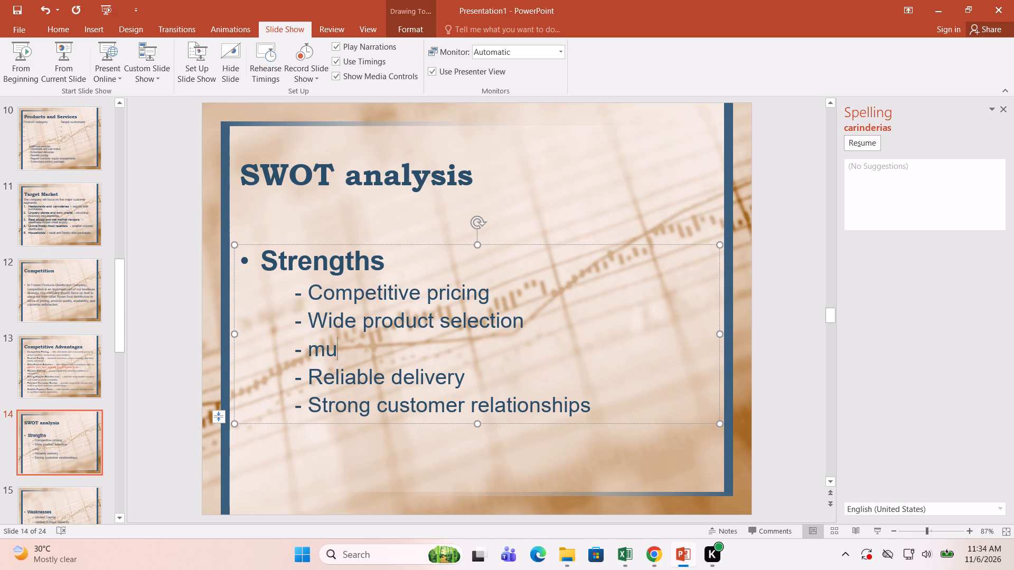
text(ltiple)
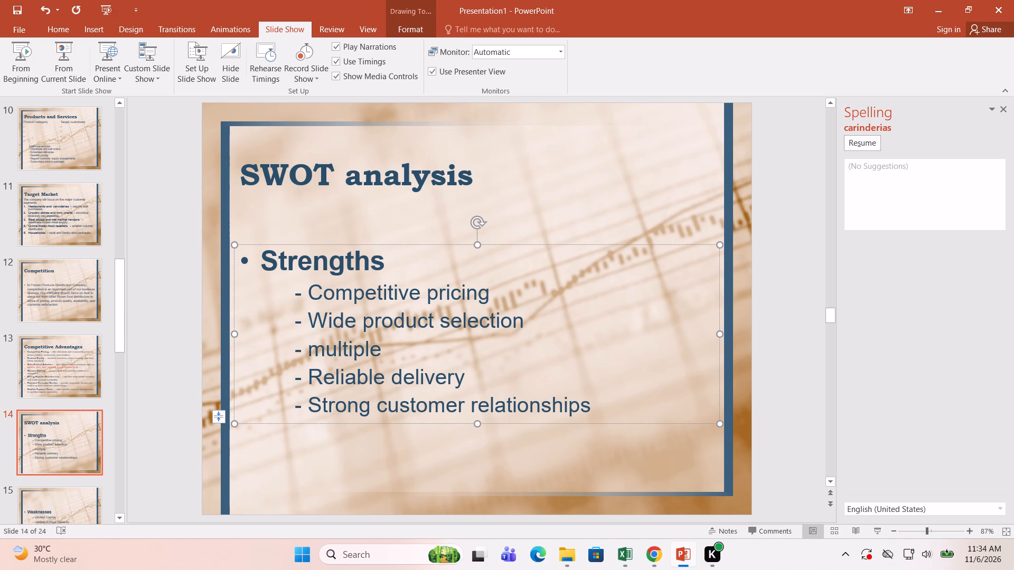
key(space)
key(BackSpace)
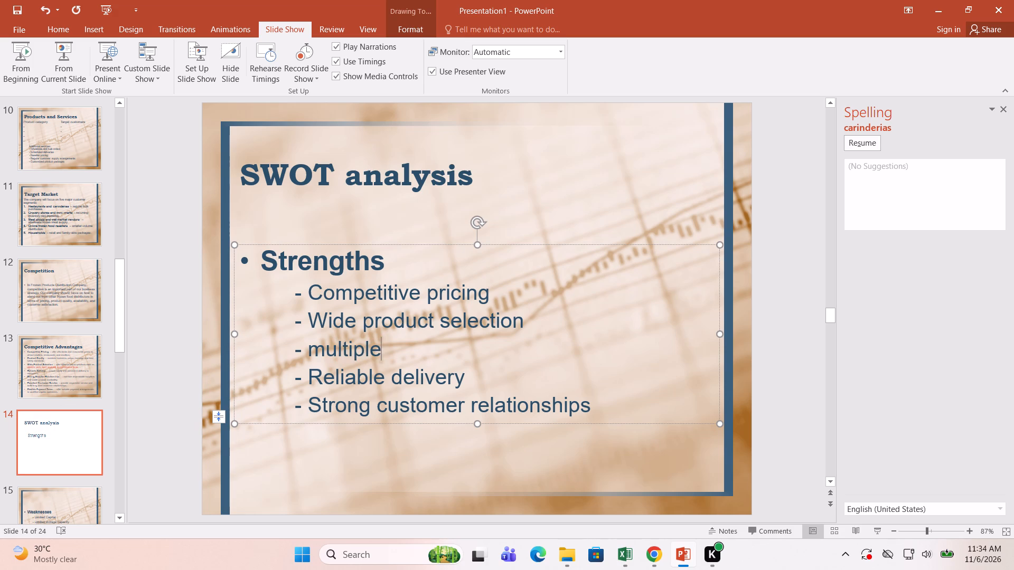
click(324, 350)
key(BackSpace)
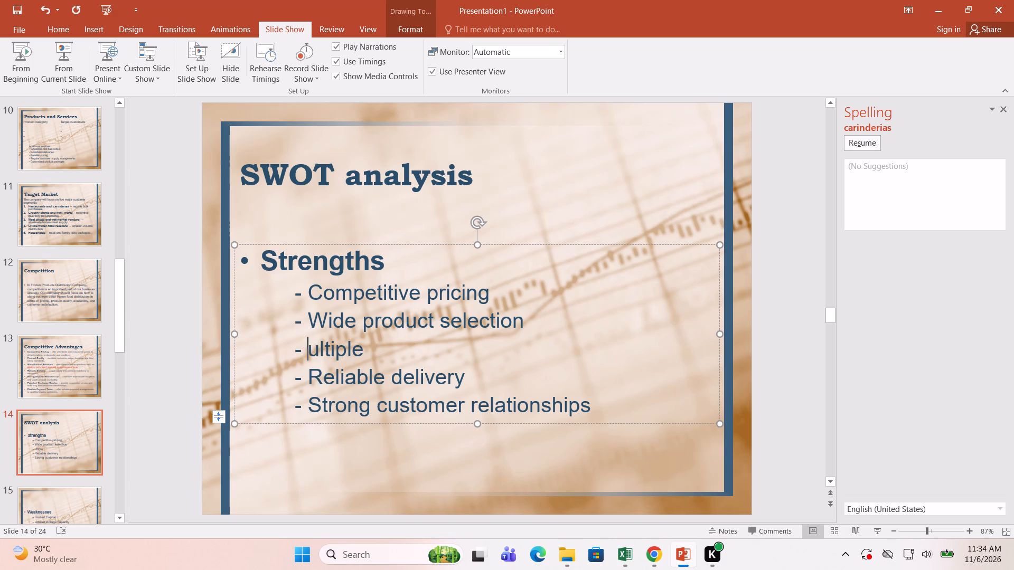
key(shift+m)
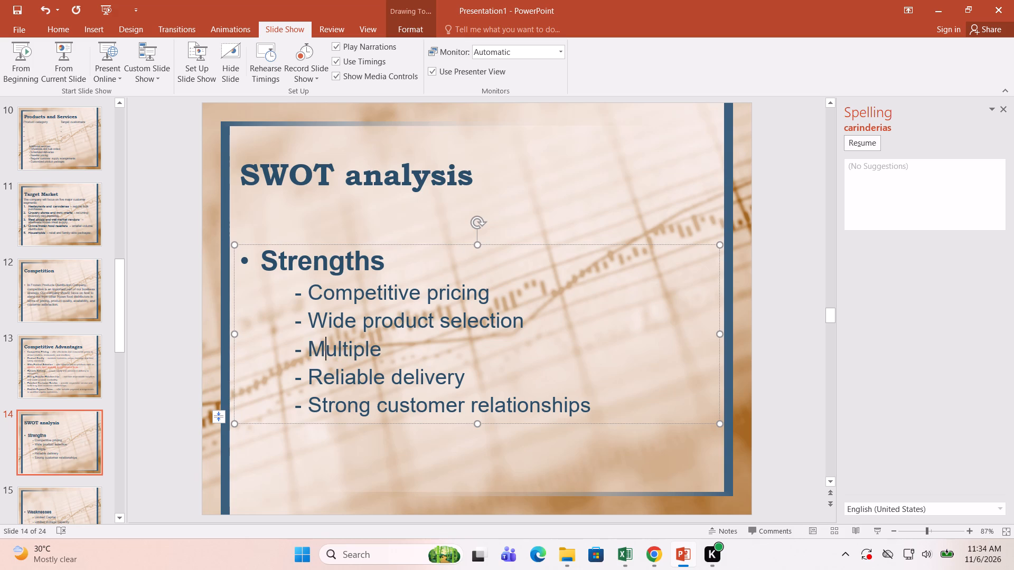
key(Right)
key(Right)
key(Right)
key(Right)
key(Right)
key(Right)
key(Right)
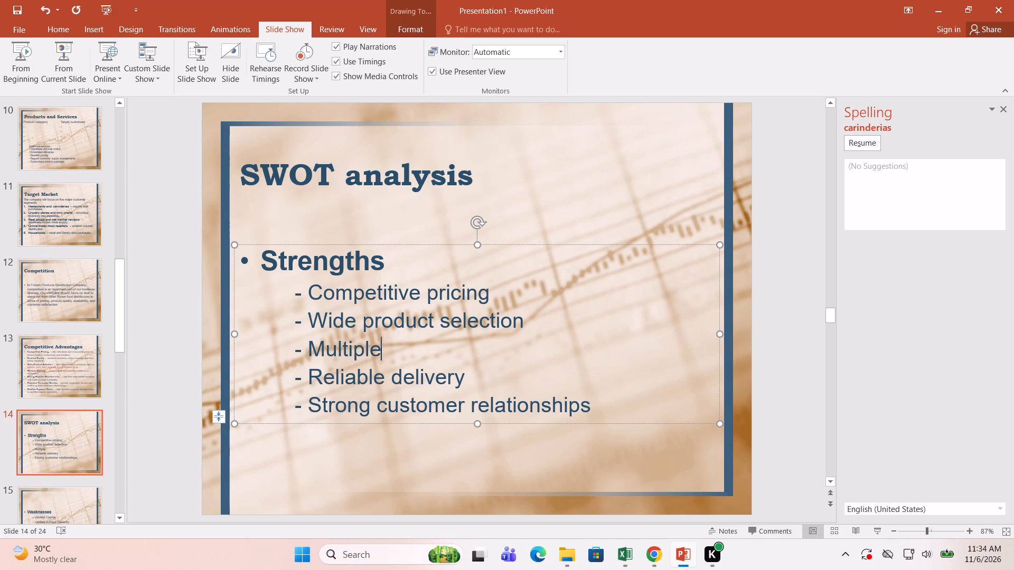
key(Right)
key(Left)
key(space)
text(customer)
key(space)
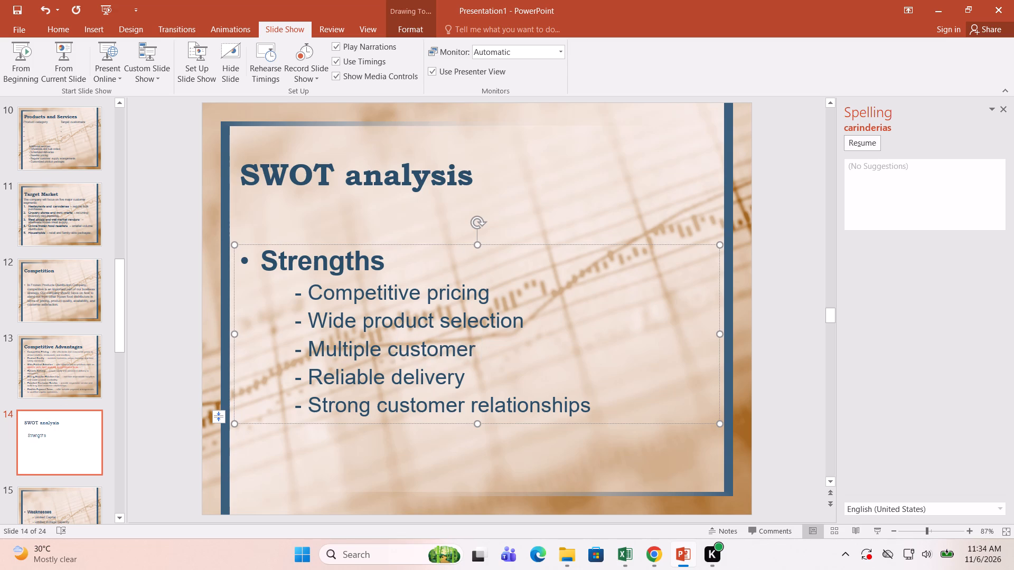
text(segments)
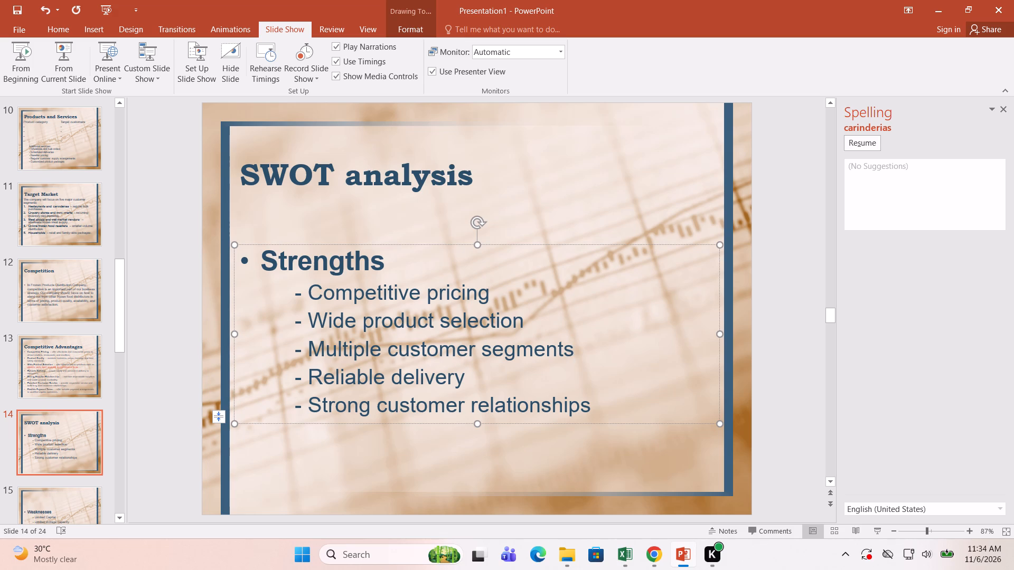
click(581, 349)
Extend the bottom edge of the Strengths text box downward to make room for the longer list.
drag(477, 424, 477, 435)
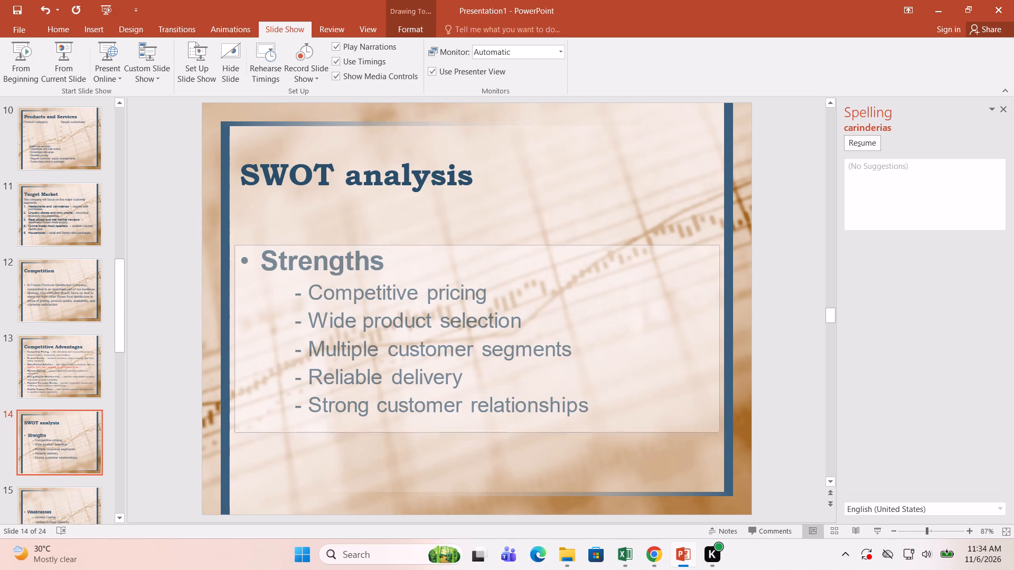
drag(477, 435, 477, 459)
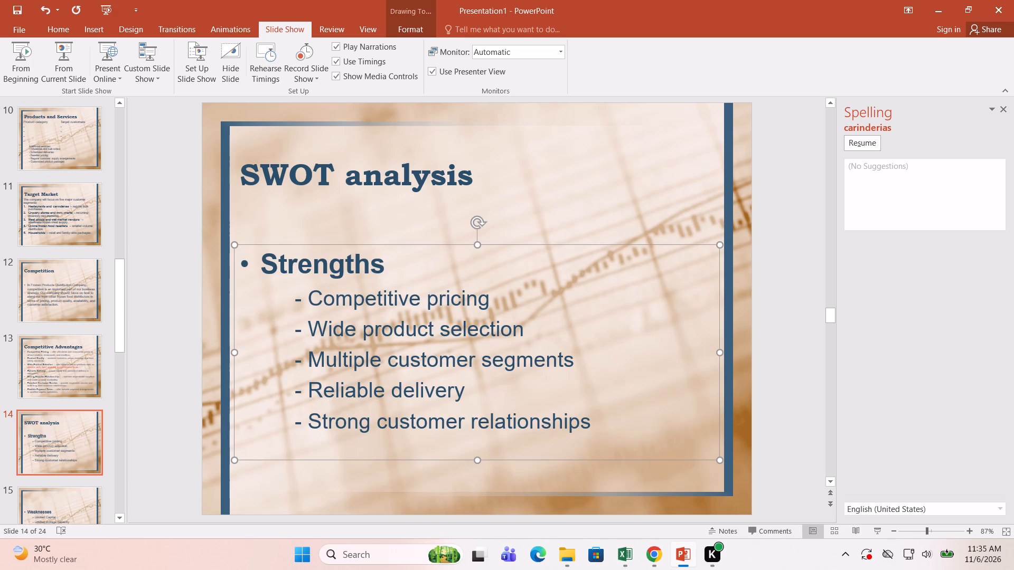
Add the indented line "- Repeat customer potential" below "Multiple customer segments" in the Strengths list.
click(584, 366)
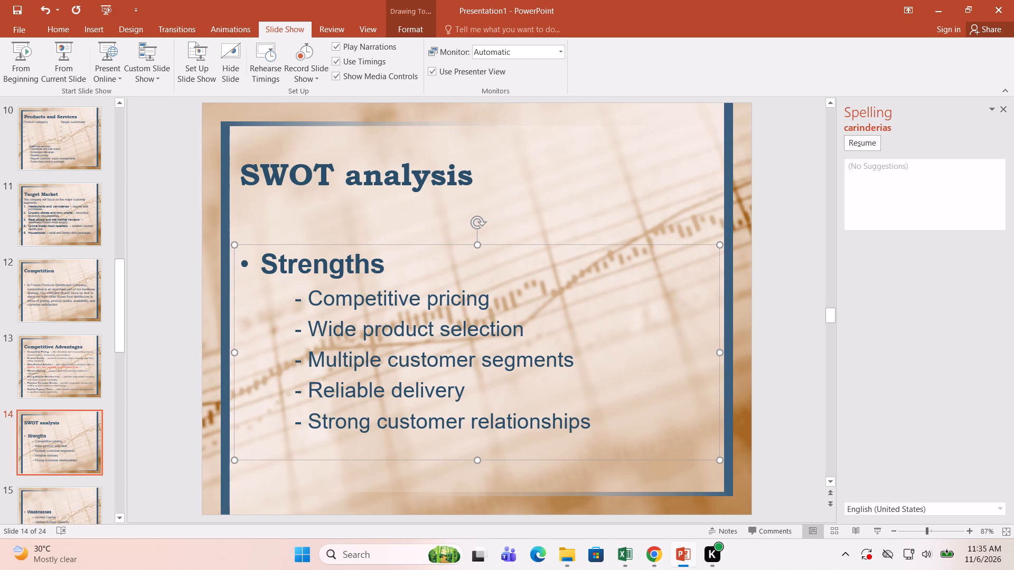
key(Return)
key(Tab)
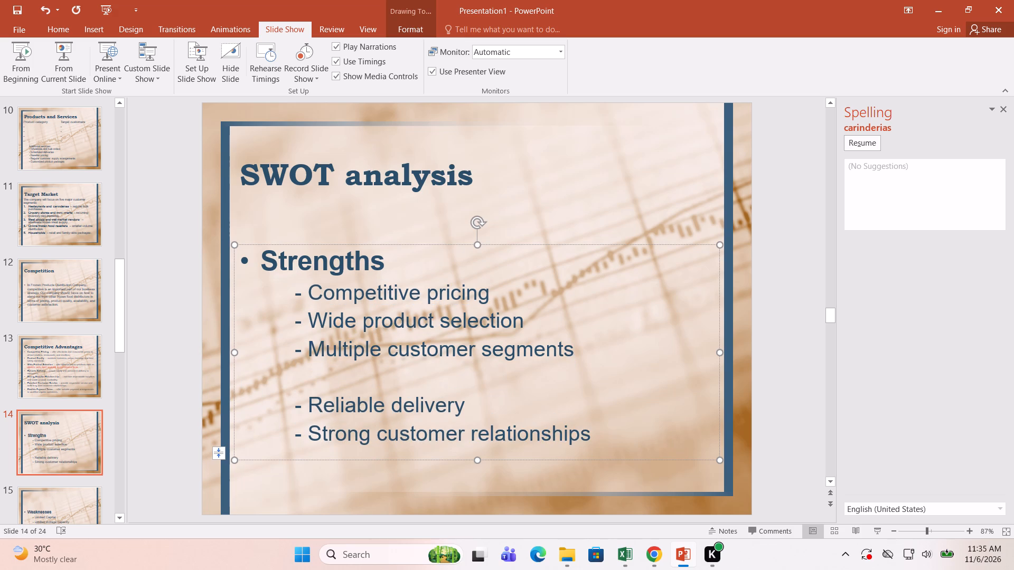
text(-)
key(space)
text(repeat)
key(space)
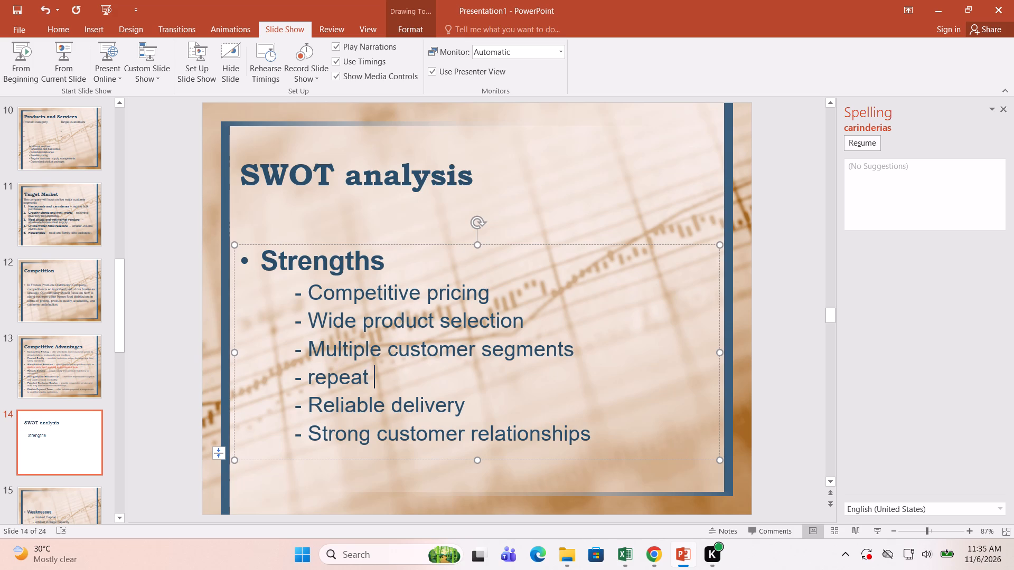
key(BackSpace)
key(BackSpace)
key(BackSpace)
key(BackSpace)
key(BackSpace)
key(BackSpace)
key(BackSpace)
text(Repeat)
key(space)
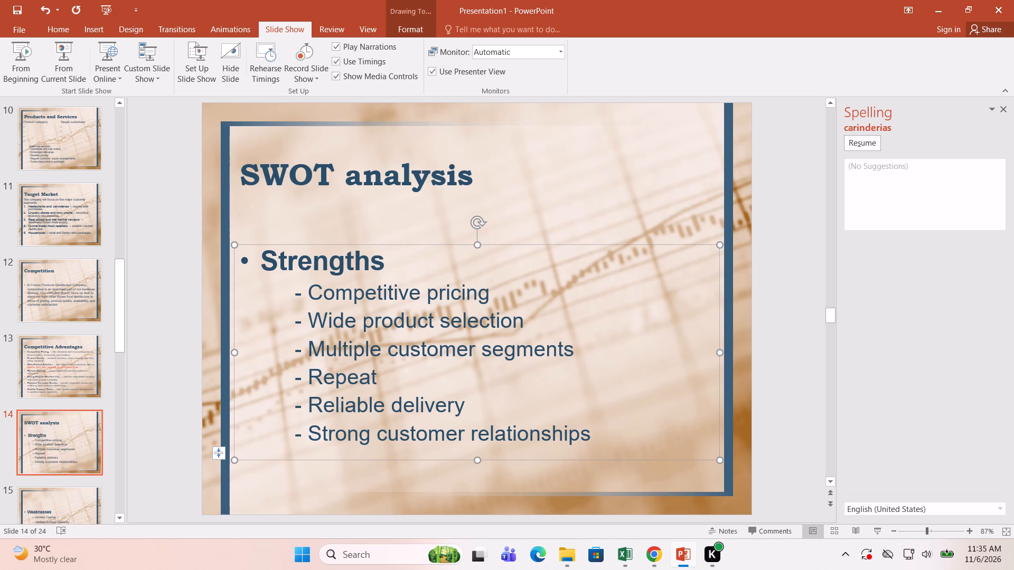
text(customer)
key(space)
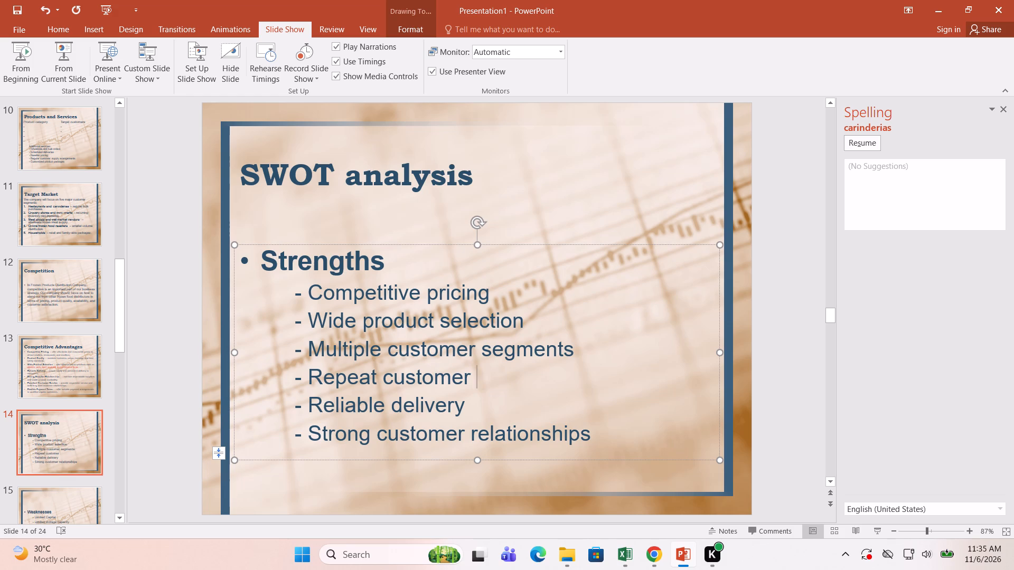
text(potential)
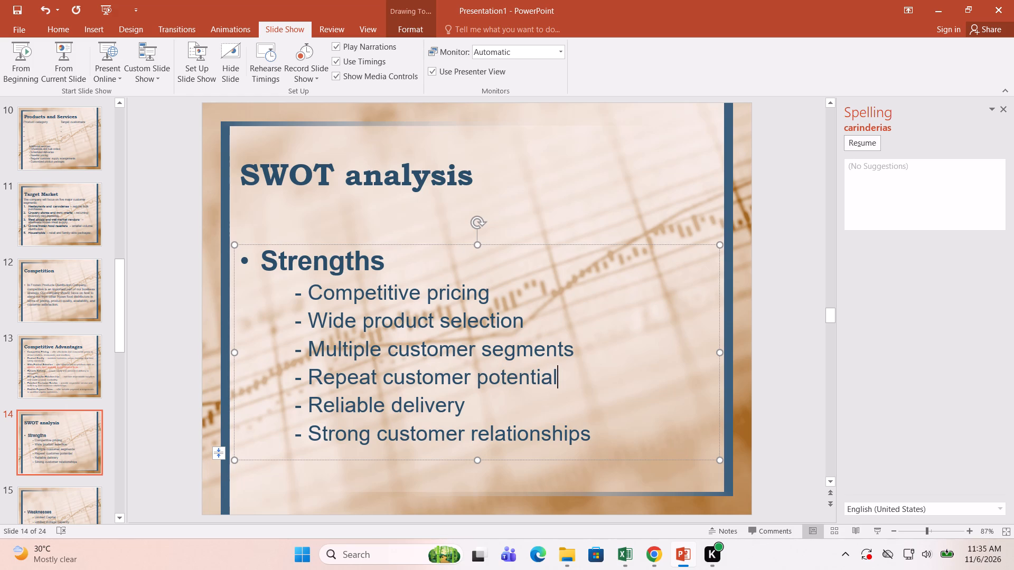
Enlarge the Strengths text box further, down to just above the slide frame's lower border.
click(489, 245)
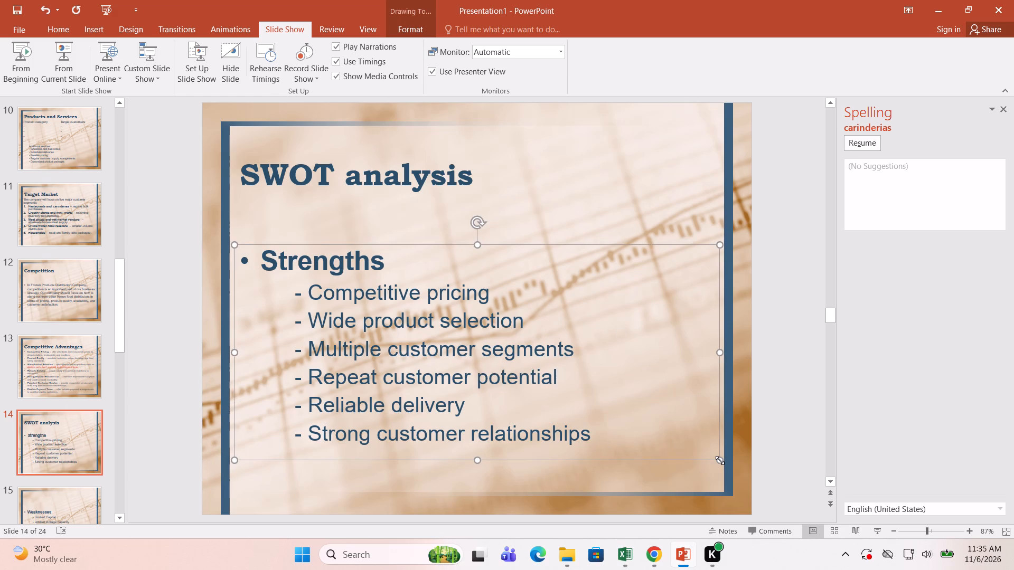
drag(720, 460, 721, 489)
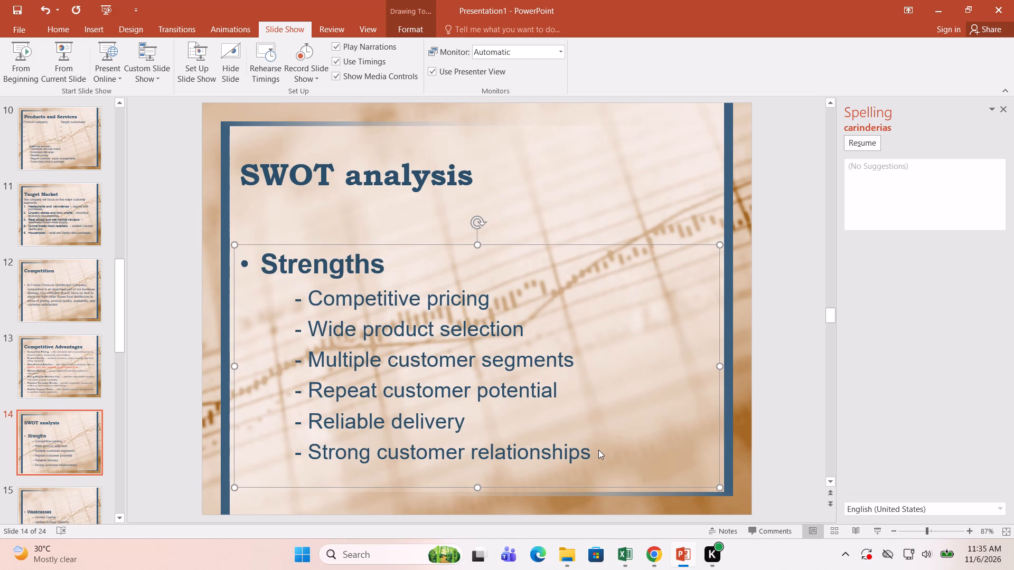
Add the indented line "- Wholesale opportunities" below "Reliable delivery" in the Strengths list.
click(481, 425)
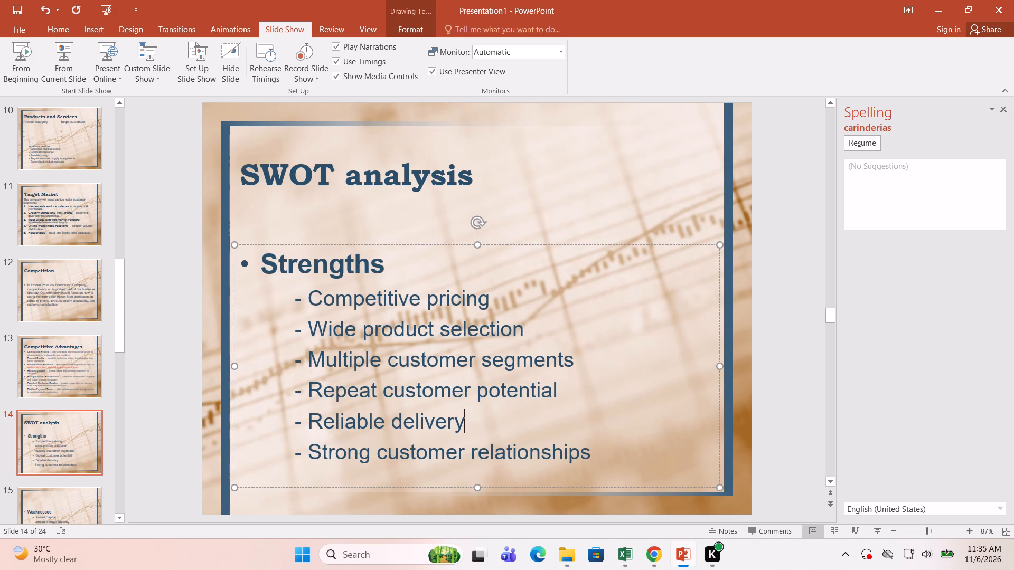
key(Return)
key(Tab)
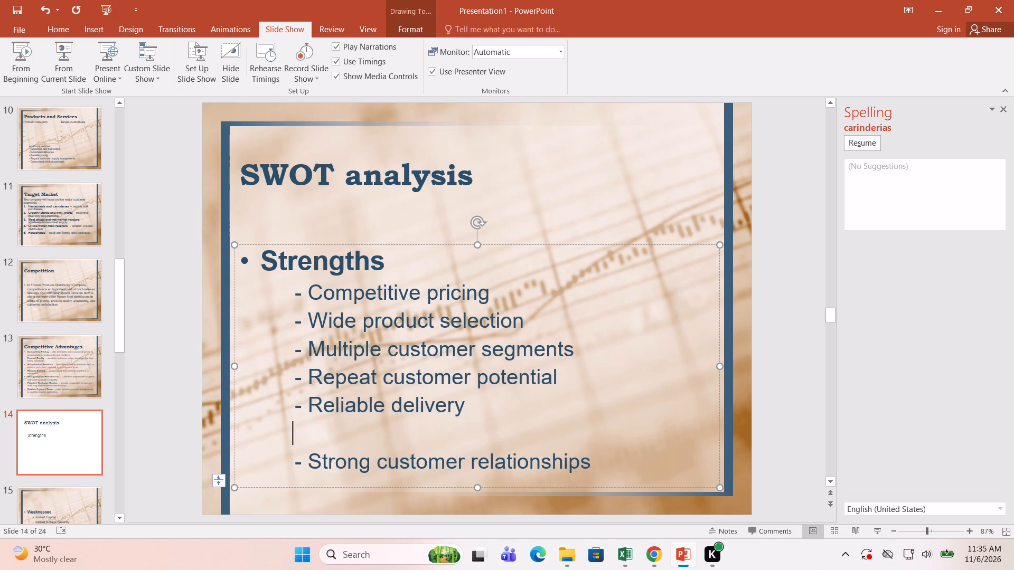
key(minus)
key(space)
text(whol)
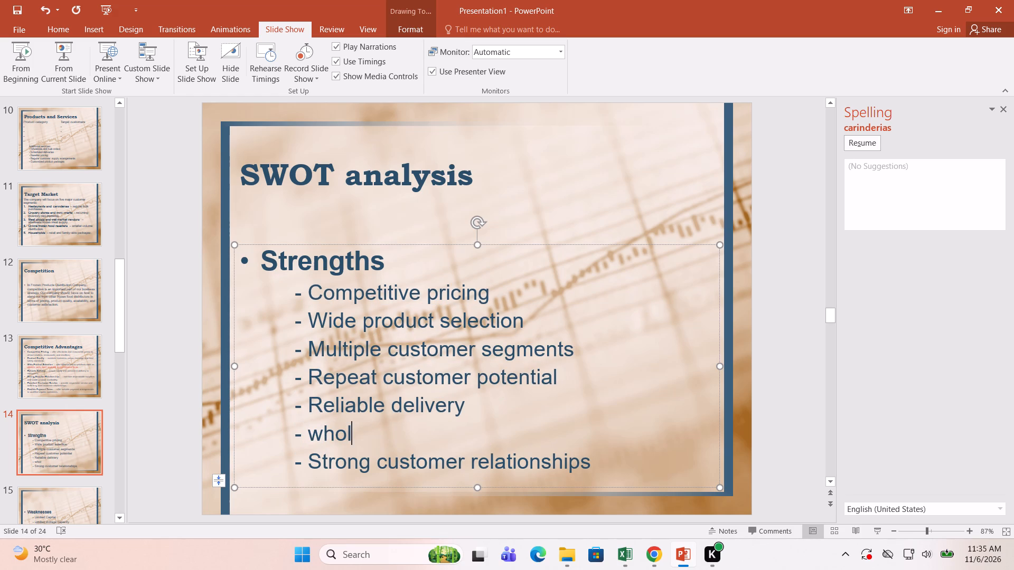
key(BackSpace)
key(BackSpace)
key(BackSpace)
key(BackSpace)
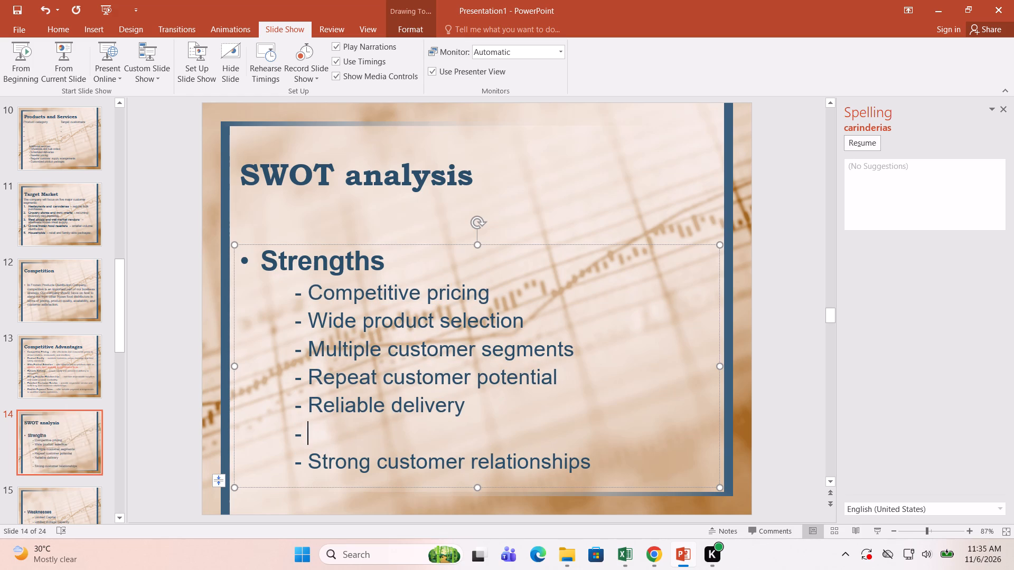
key(shift+w)
text(holesale)
key(space)
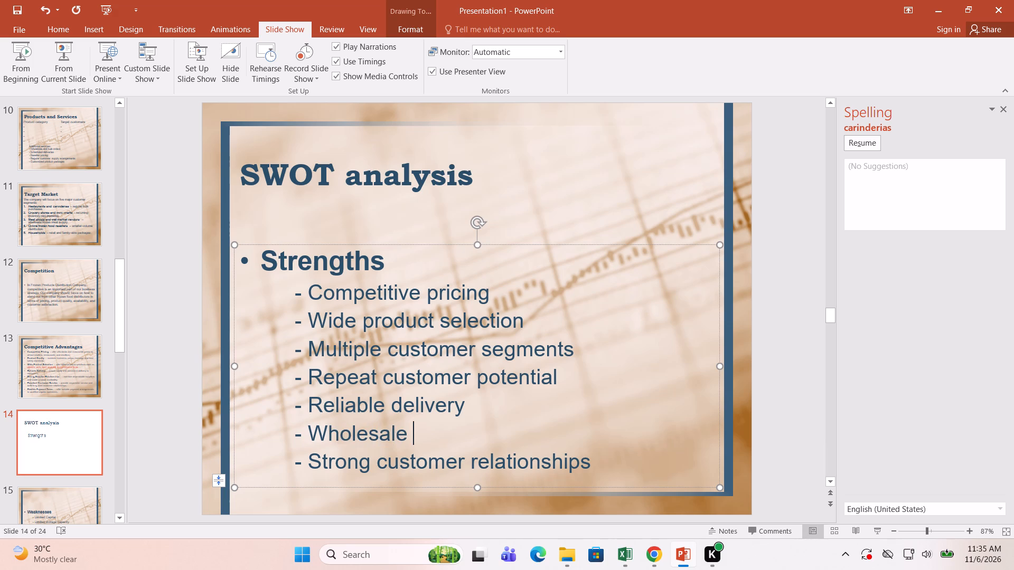
text(opportu)
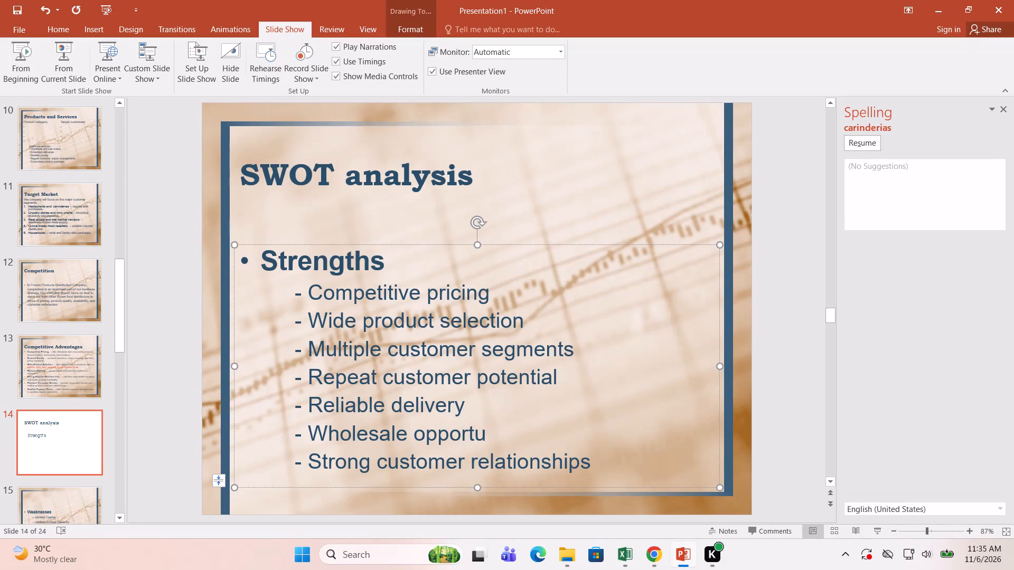
text(nities)
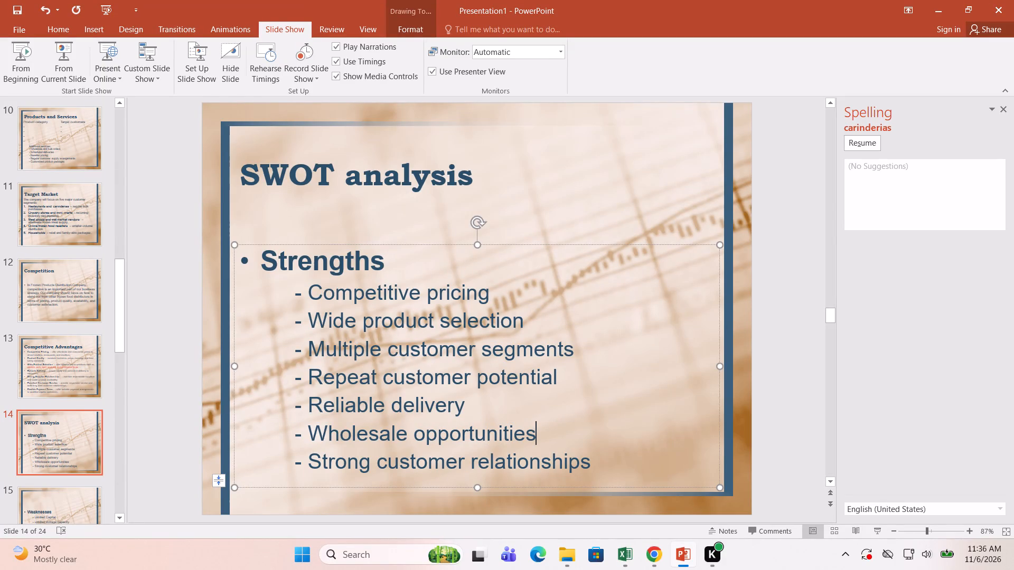
click(653, 182)
On the Weaknesses slide, change the first list line to read "Limited starting capital" with a lowercase c.
scroll(636, 265, down, 1)
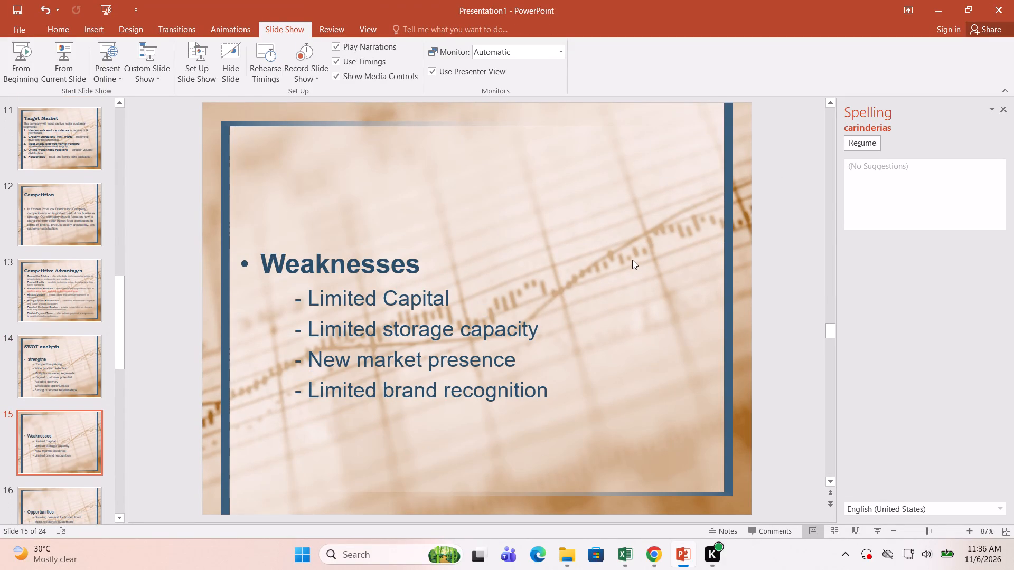
scroll(632, 260, up, 1)
scroll(632, 260, down, 1)
click(389, 297)
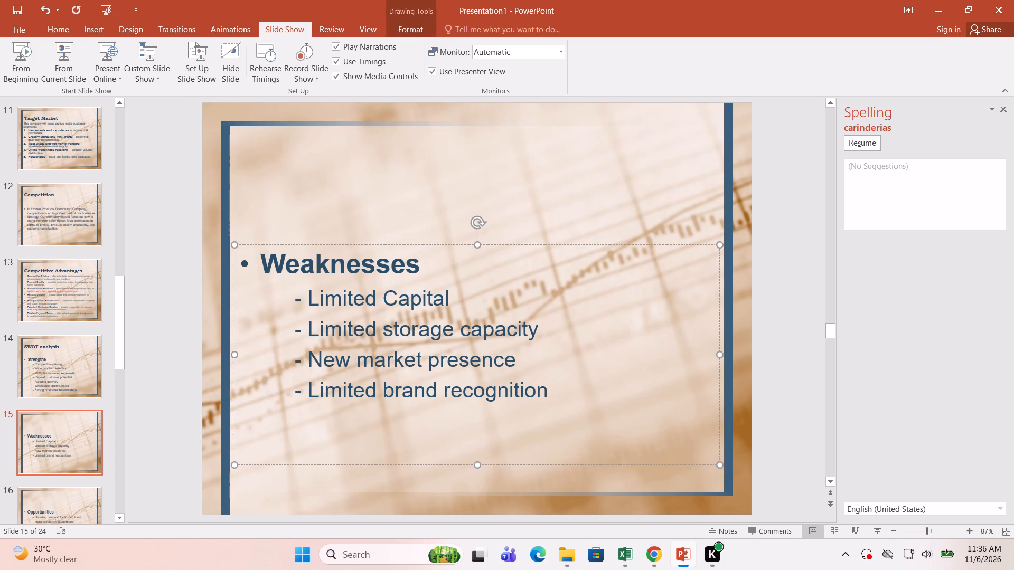
key(s)
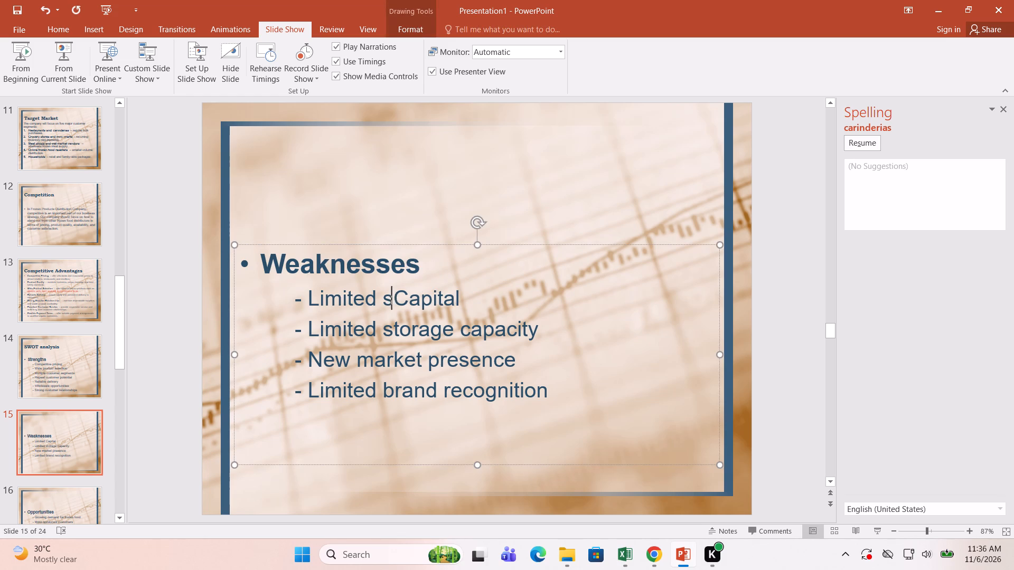
key(r)
key(BackSpace)
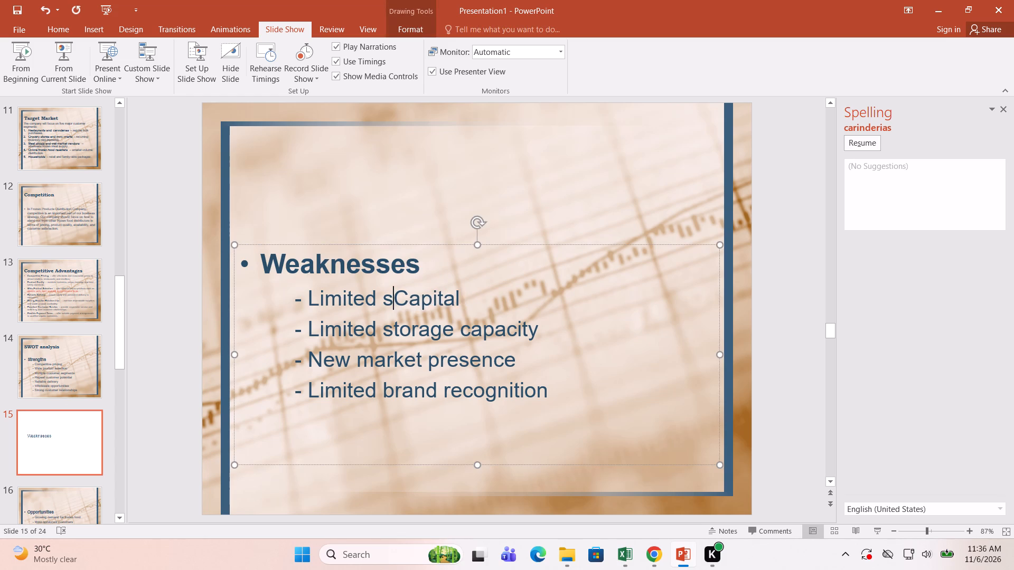
text(tart)
text(ing)
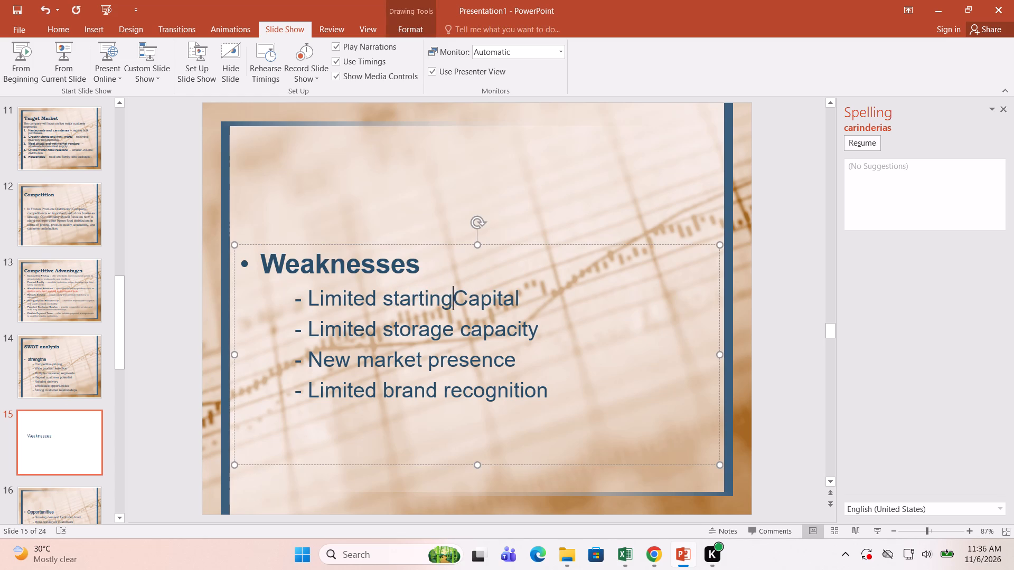
key(space)
key(Right)
key(BackSpace)
key(c)
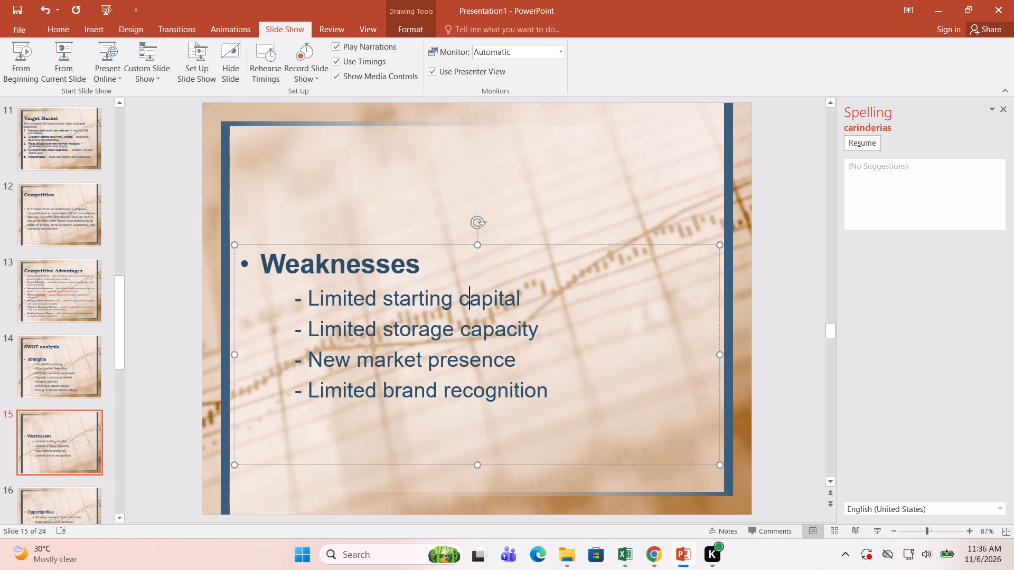
Add the indented line "- Dependence on suppliers" below "Limited brand recognition" in the Weaknesses list.
click(564, 339)
click(558, 391)
key(Return)
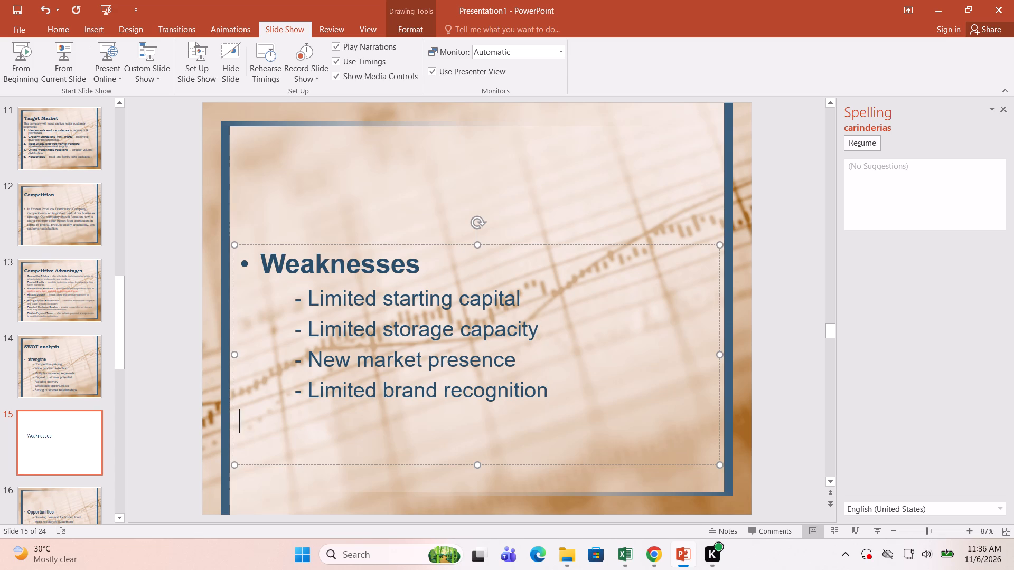
key(Tab)
text(- depen)
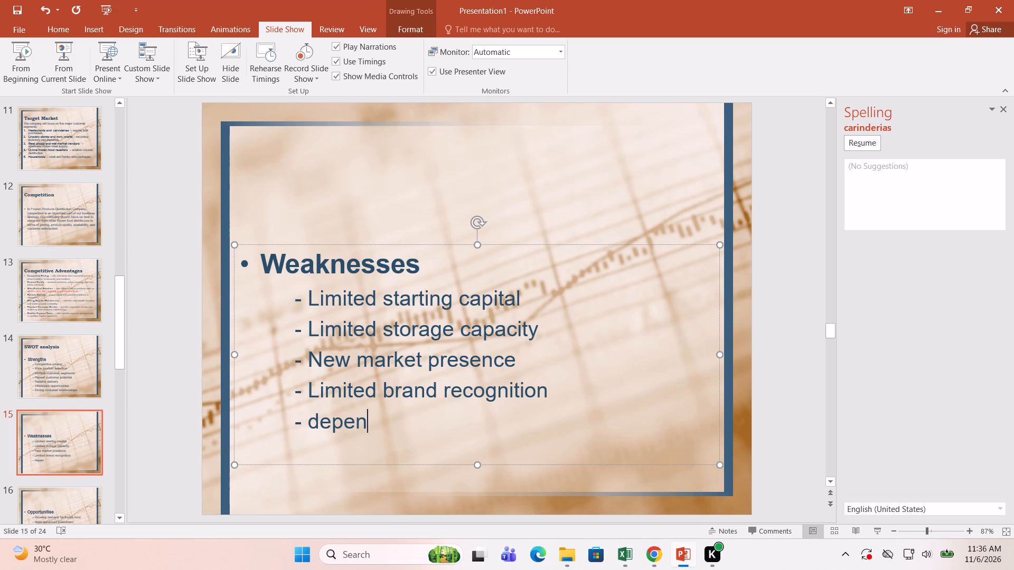
text(dence on suppliers)
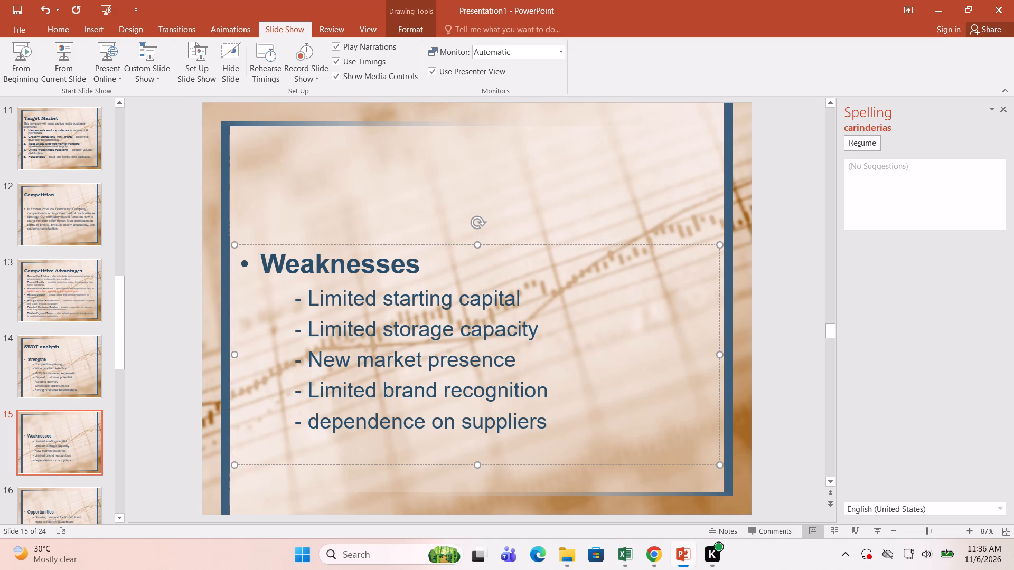
click(324, 422)
key(BackSpace)
key(shift+d)
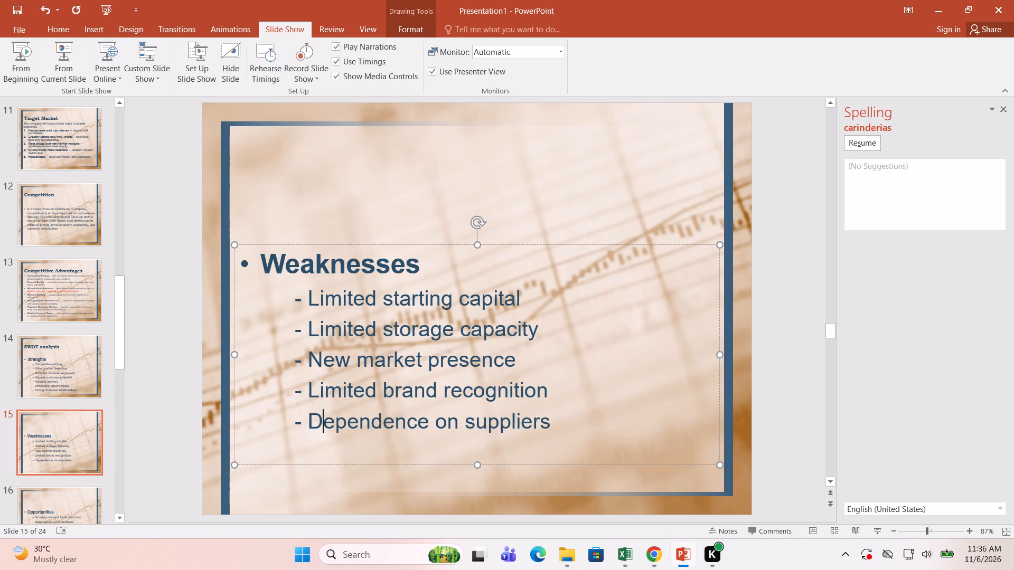
On the Opportunities slide, replace "frozen" with "convenient" in the "Growing demand" line.
scroll(668, 373, down, 1)
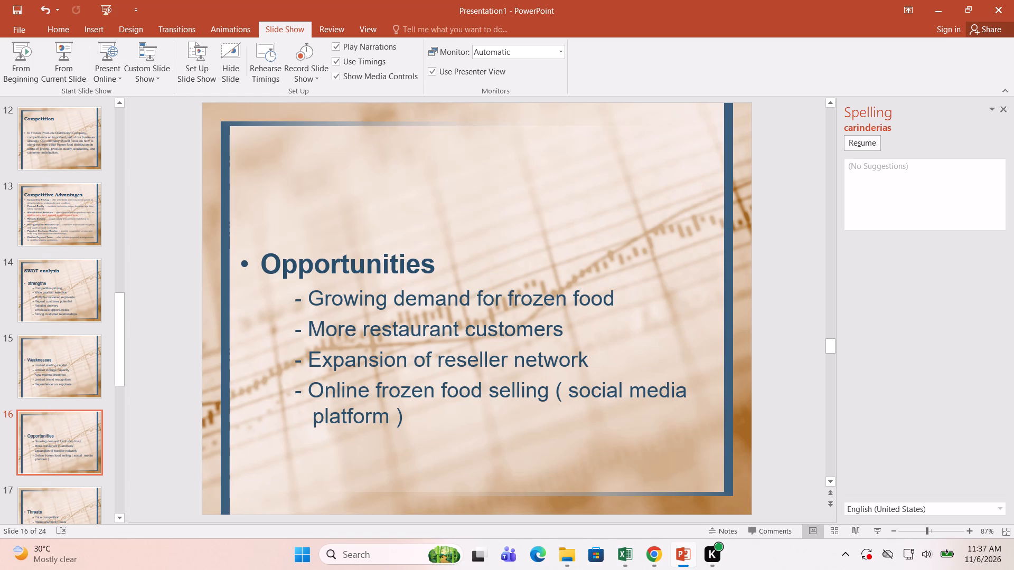
drag(567, 298, 510, 303)
text(con)
text(veient)
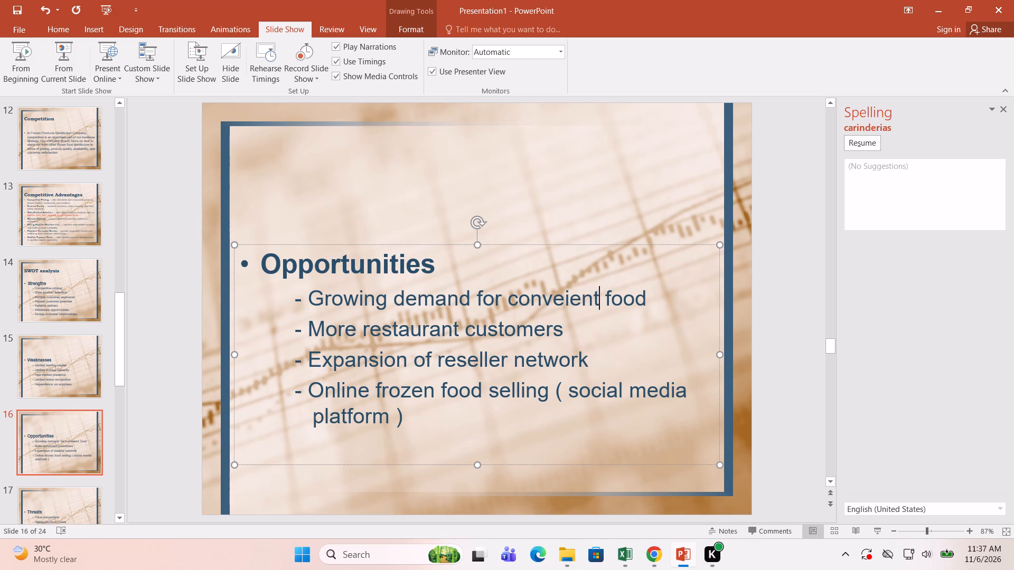
key(BackSpace)
key(BackSpace)
key(BackSpace)
key(BackSpace)
text(nient)
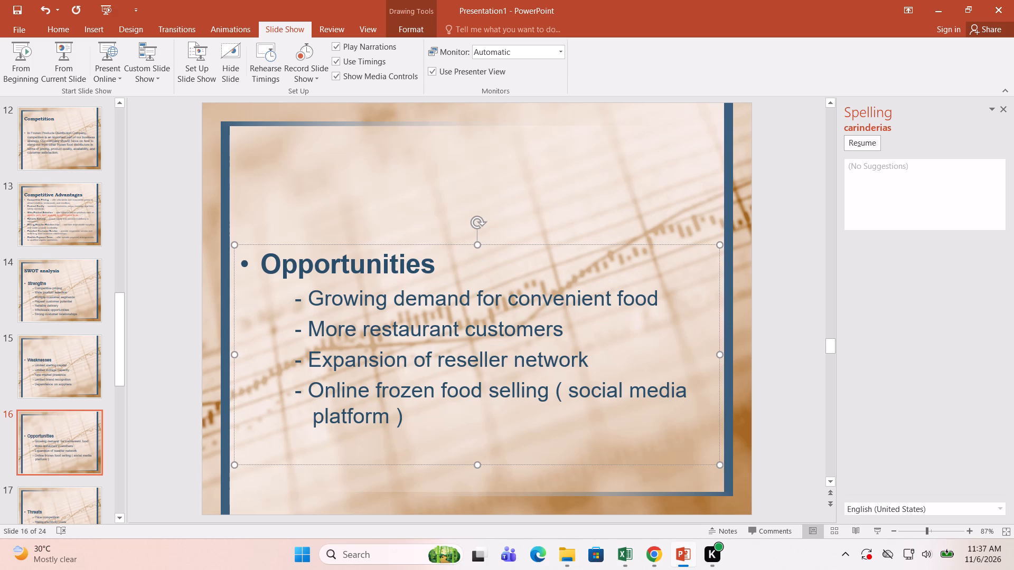
Add an indented line starting "- Expansion" below the online frozen food selling line in the Opportunities list.
click(414, 417)
key(Return)
key(Tab)
text(- expansion)
key(space)
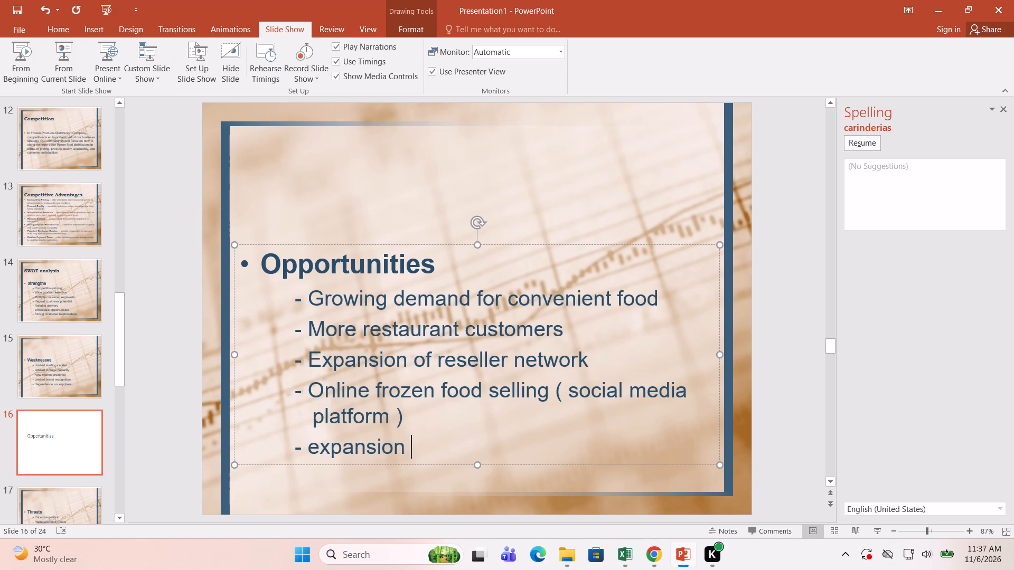
click(321, 449)
key(BackSpace)
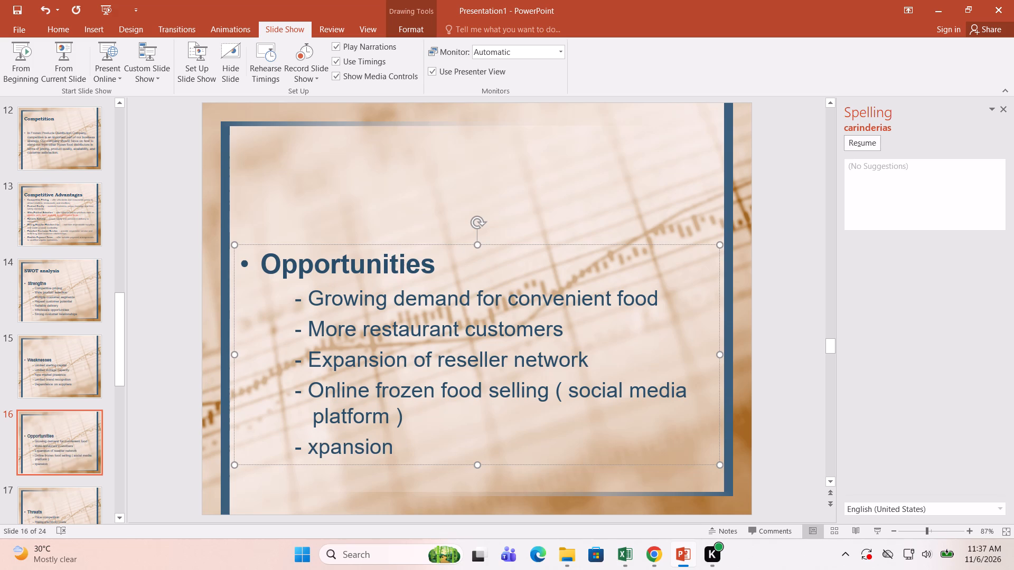
key(shift+e)
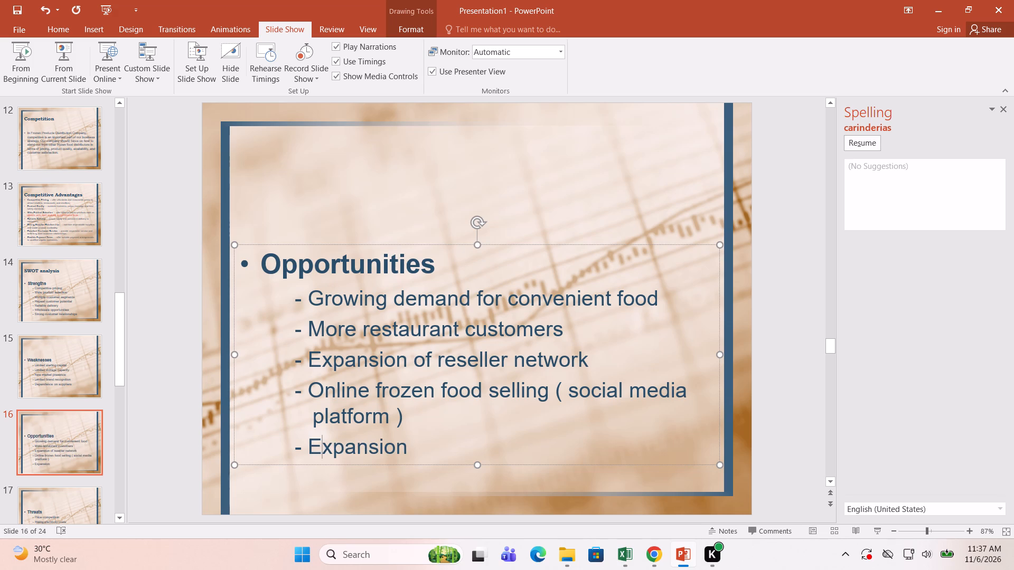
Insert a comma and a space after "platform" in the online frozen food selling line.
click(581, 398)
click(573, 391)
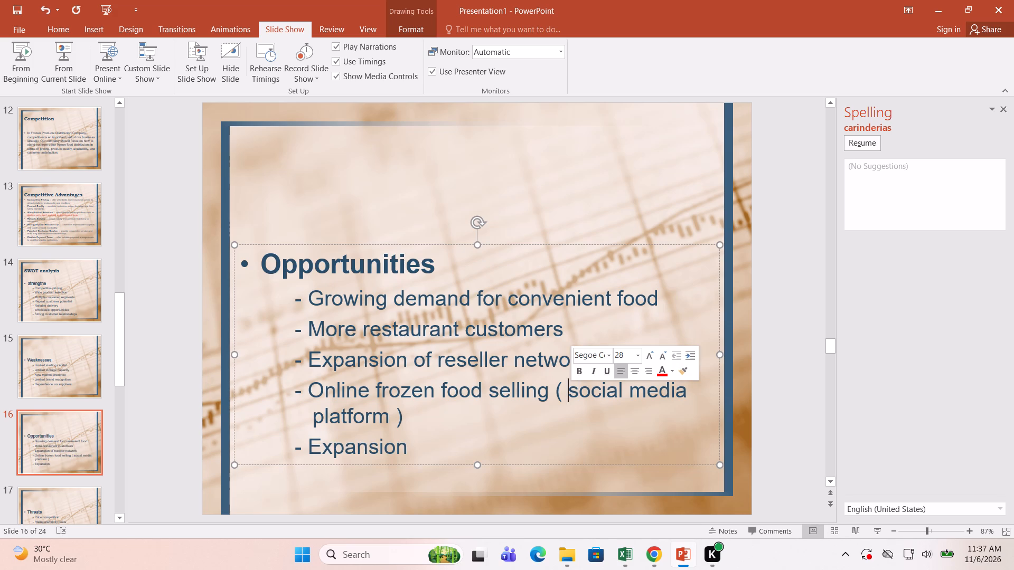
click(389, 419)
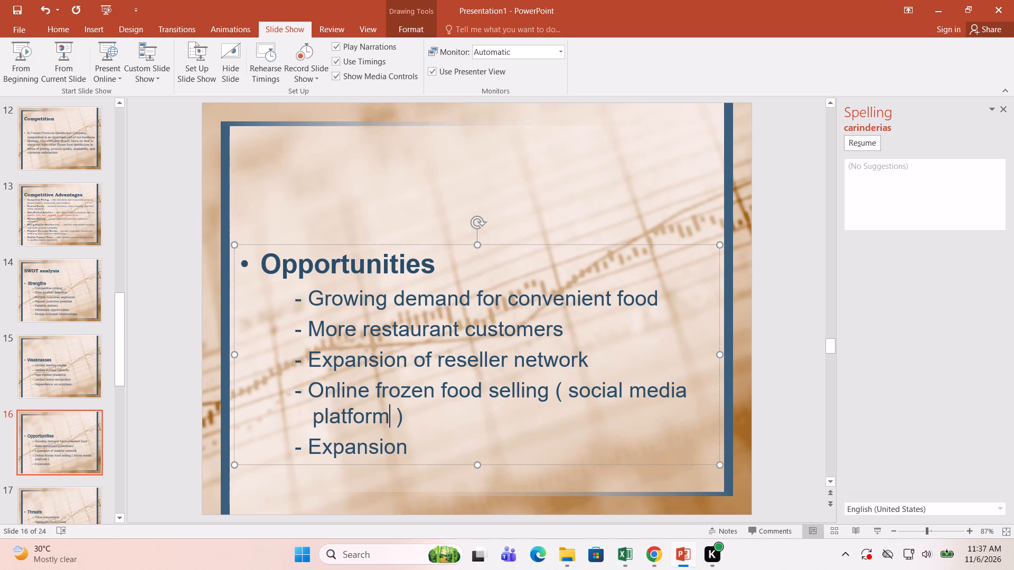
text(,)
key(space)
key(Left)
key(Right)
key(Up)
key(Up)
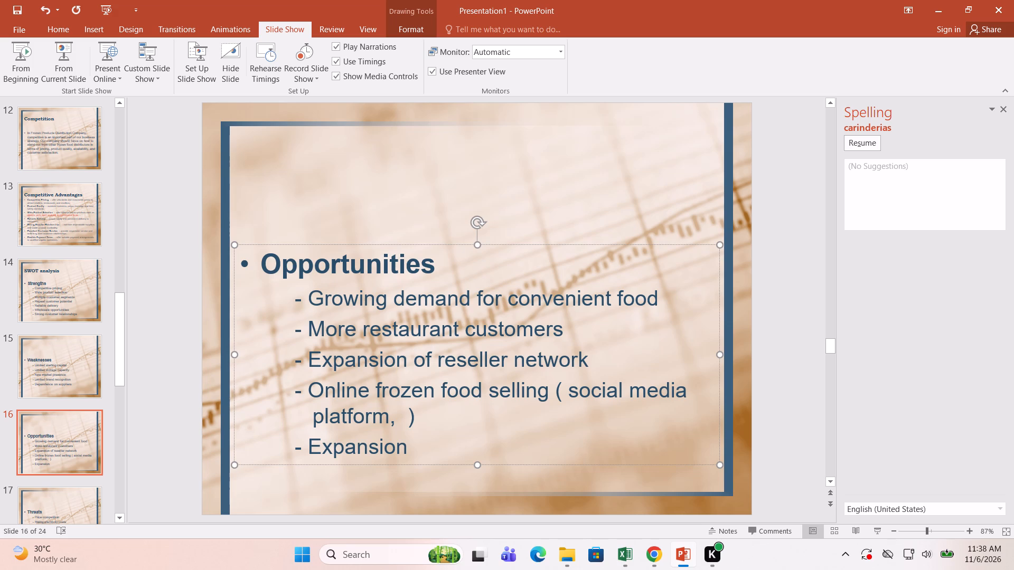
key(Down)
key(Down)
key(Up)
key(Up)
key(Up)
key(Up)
Replace the comma after "platform" with "and e-commerce" inside the parentheses of the online frozen food selling line.
click(397, 413)
key(BackSpace)
key(space)
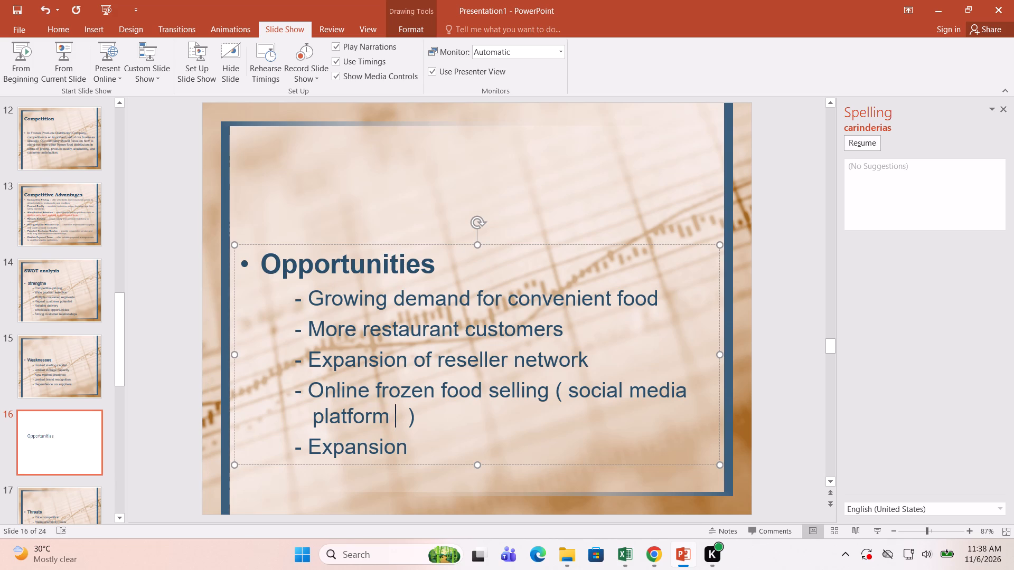
text(and e)
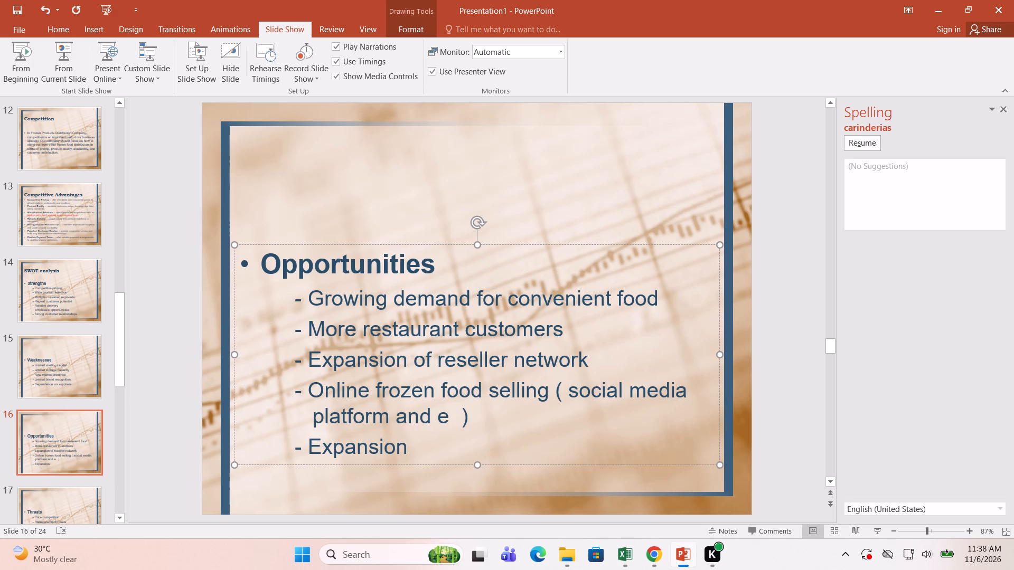
text(-commerce)
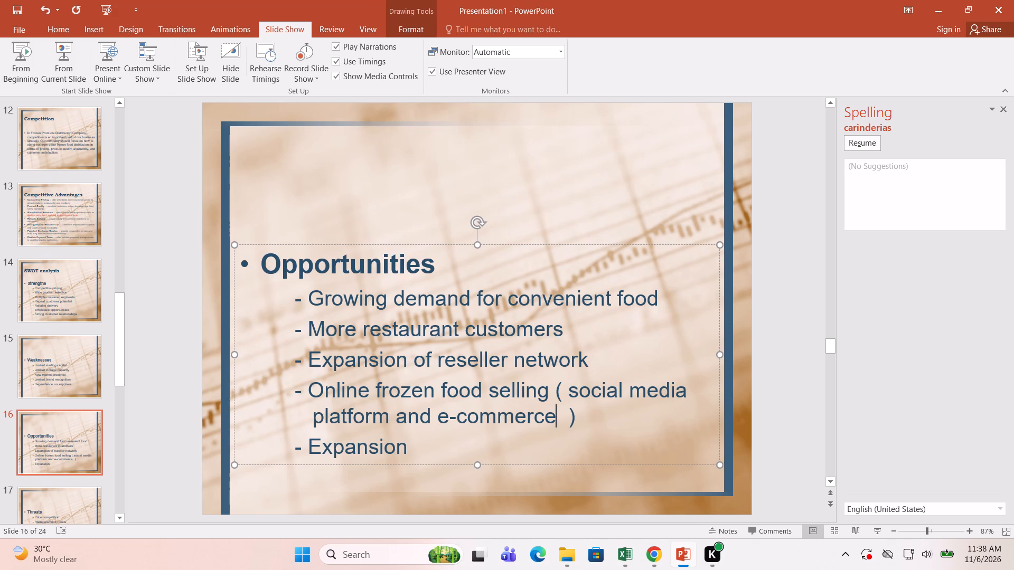
Make the parenthetical in the online frozen food selling line read "social media platforms and e-commerce platforms".
key(space)
text(platfor)
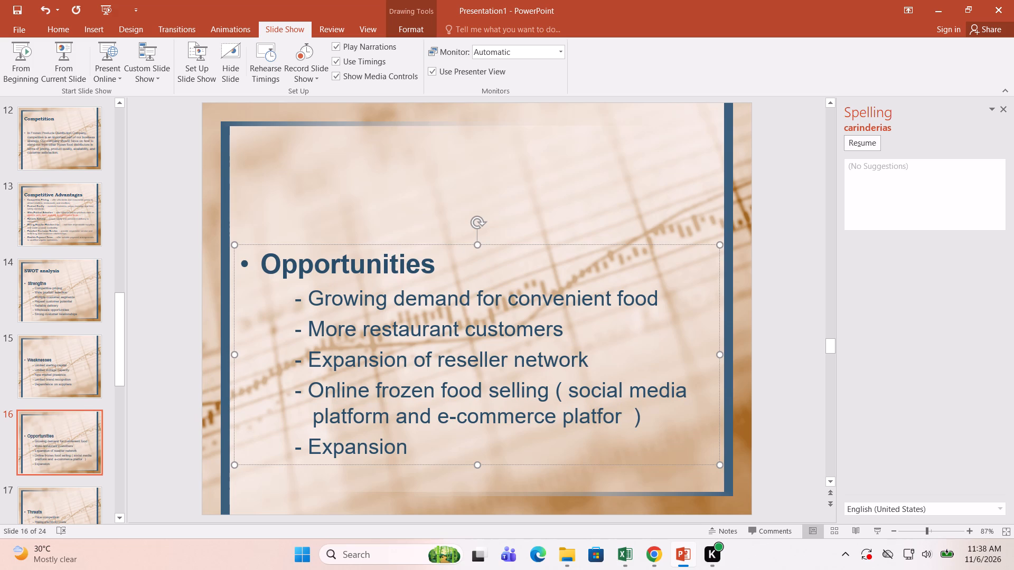
text(ms)
click(388, 422)
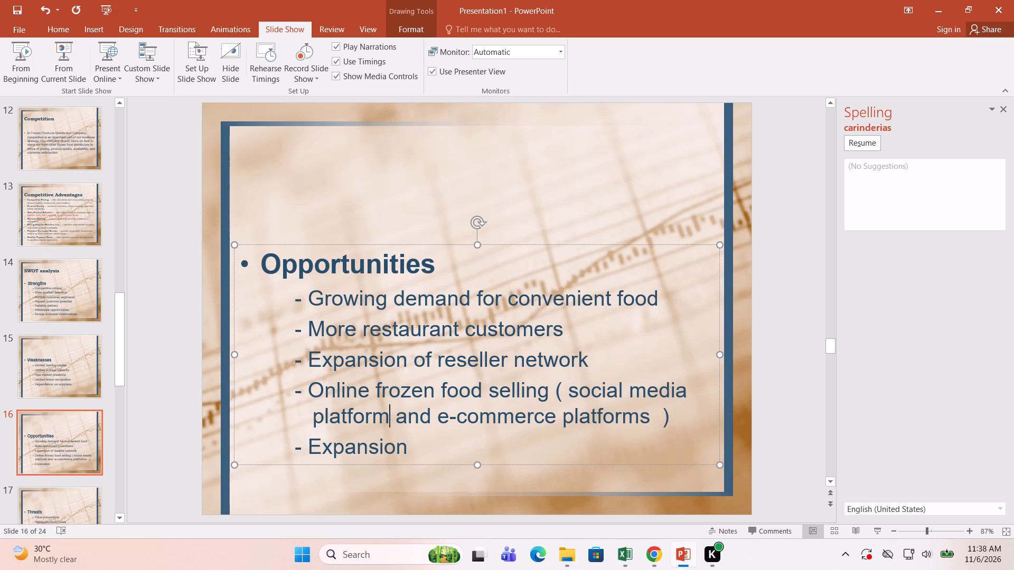
key(s)
Extend the Opportunities text box slightly downward and complete its last line as "Expansion to nearby provinces".
click(421, 443)
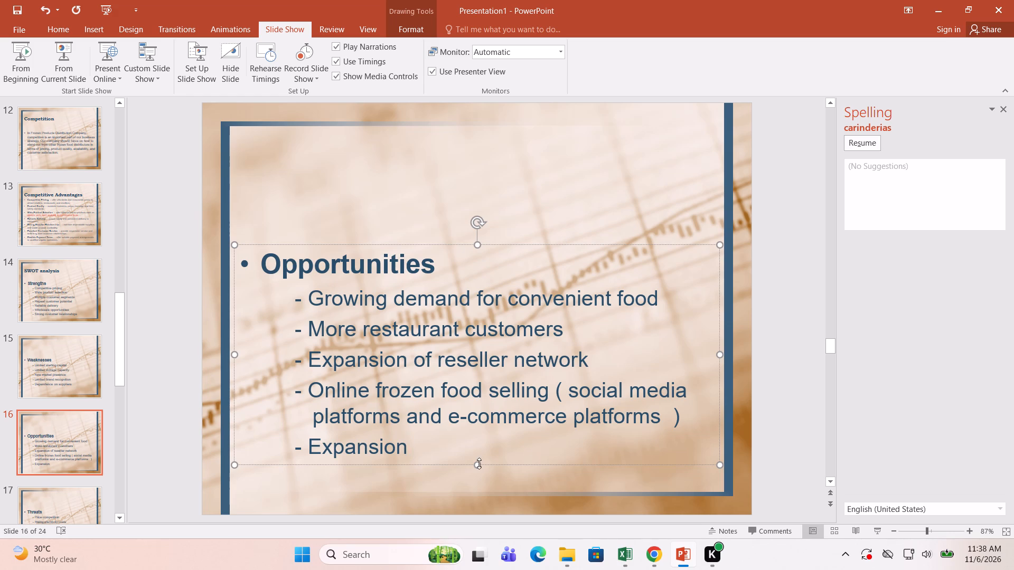
drag(479, 463, 481, 482)
click(444, 444)
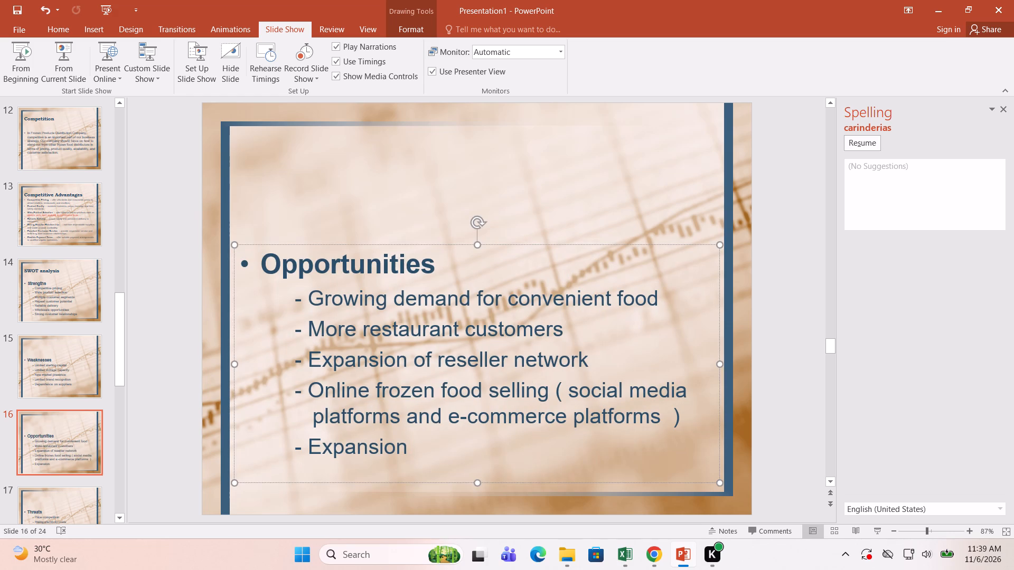
text(to nearby provinces)
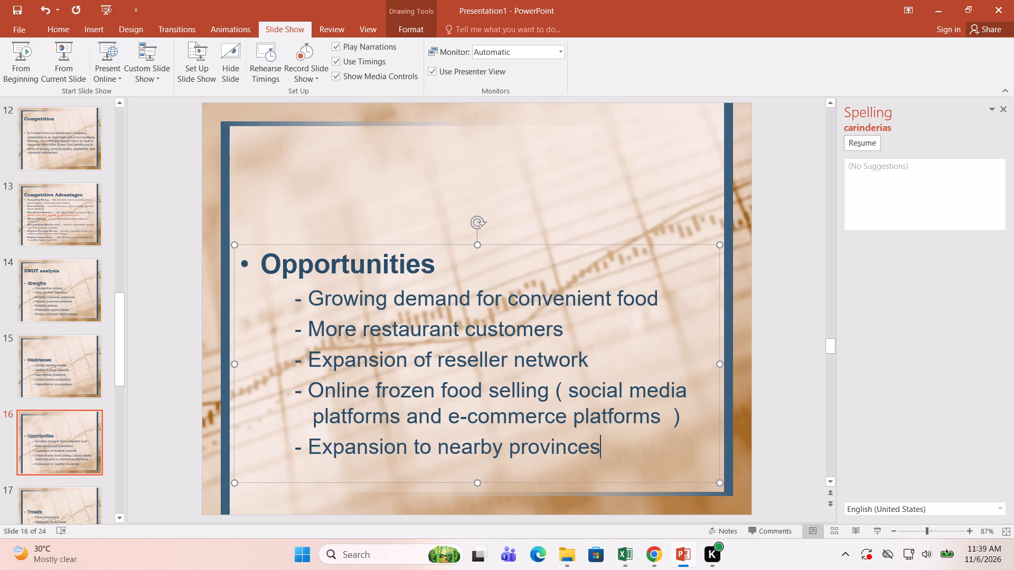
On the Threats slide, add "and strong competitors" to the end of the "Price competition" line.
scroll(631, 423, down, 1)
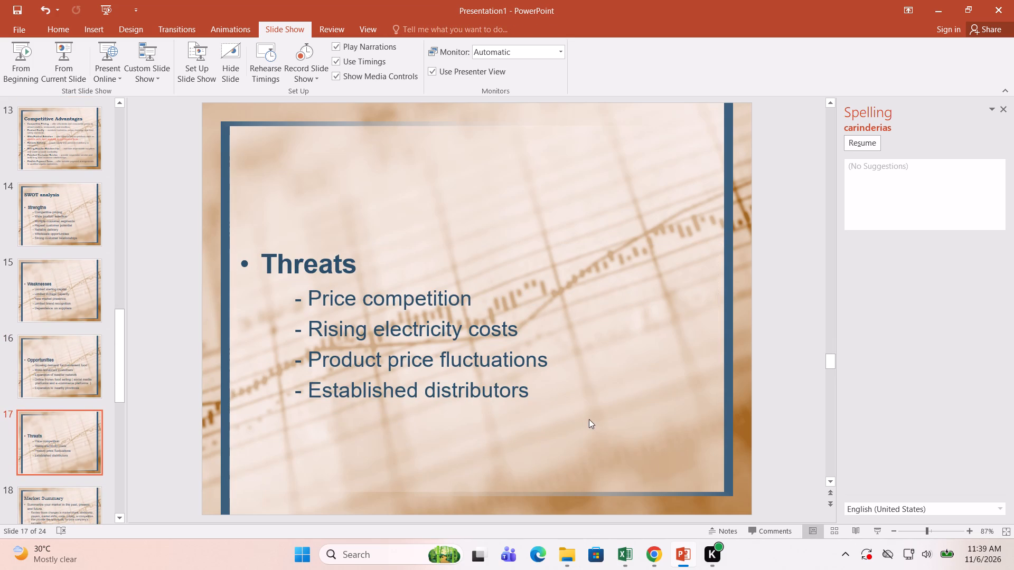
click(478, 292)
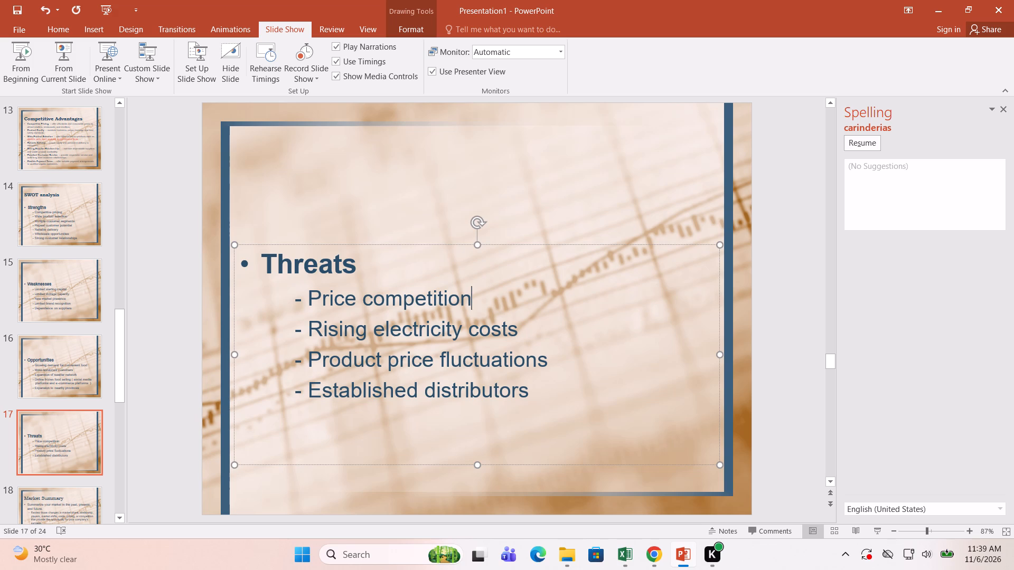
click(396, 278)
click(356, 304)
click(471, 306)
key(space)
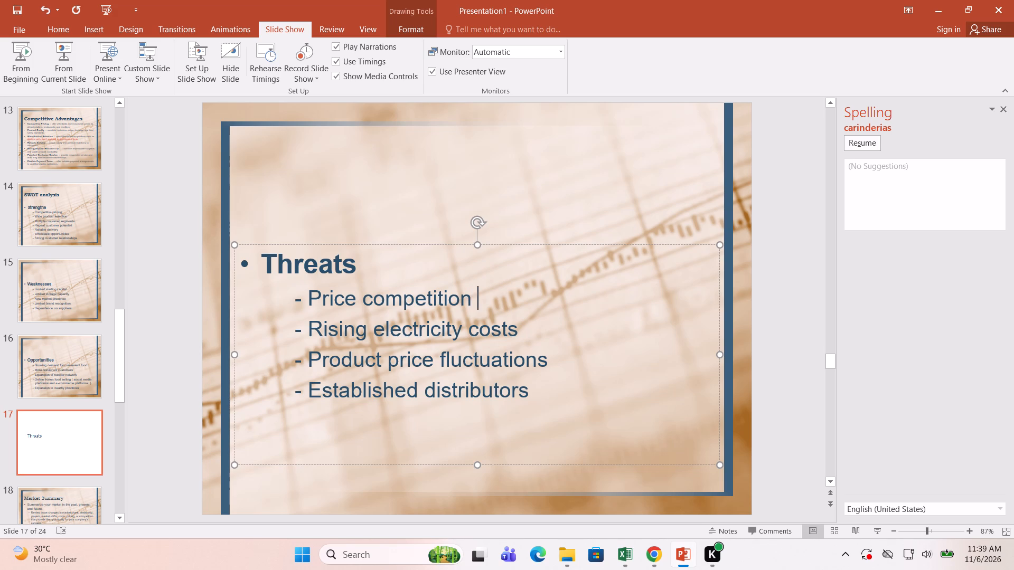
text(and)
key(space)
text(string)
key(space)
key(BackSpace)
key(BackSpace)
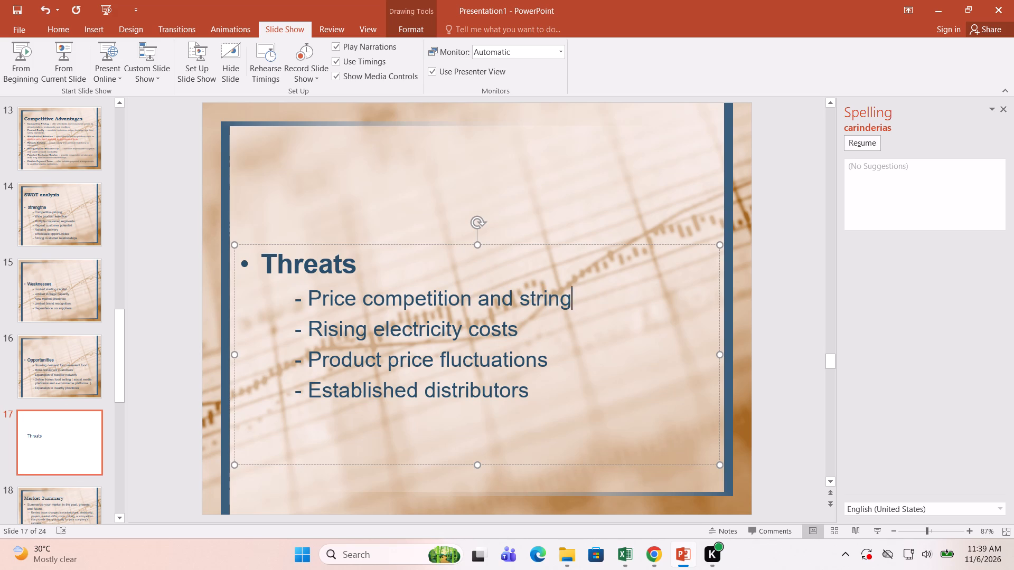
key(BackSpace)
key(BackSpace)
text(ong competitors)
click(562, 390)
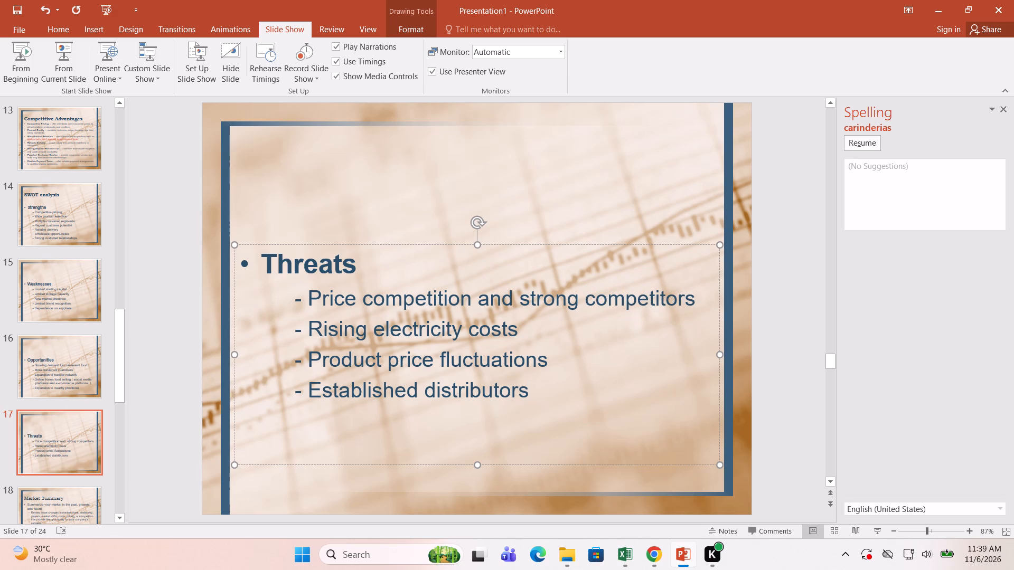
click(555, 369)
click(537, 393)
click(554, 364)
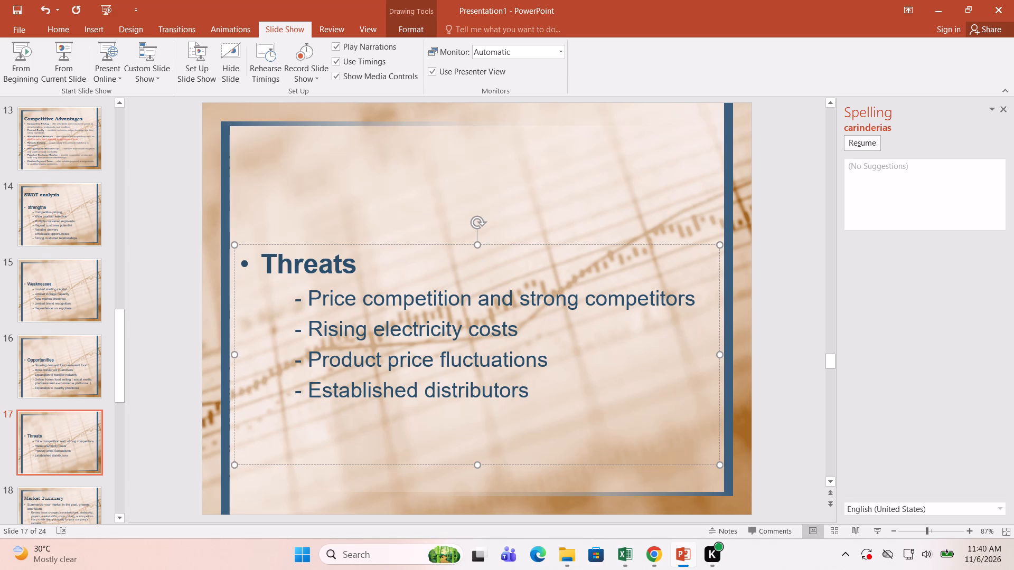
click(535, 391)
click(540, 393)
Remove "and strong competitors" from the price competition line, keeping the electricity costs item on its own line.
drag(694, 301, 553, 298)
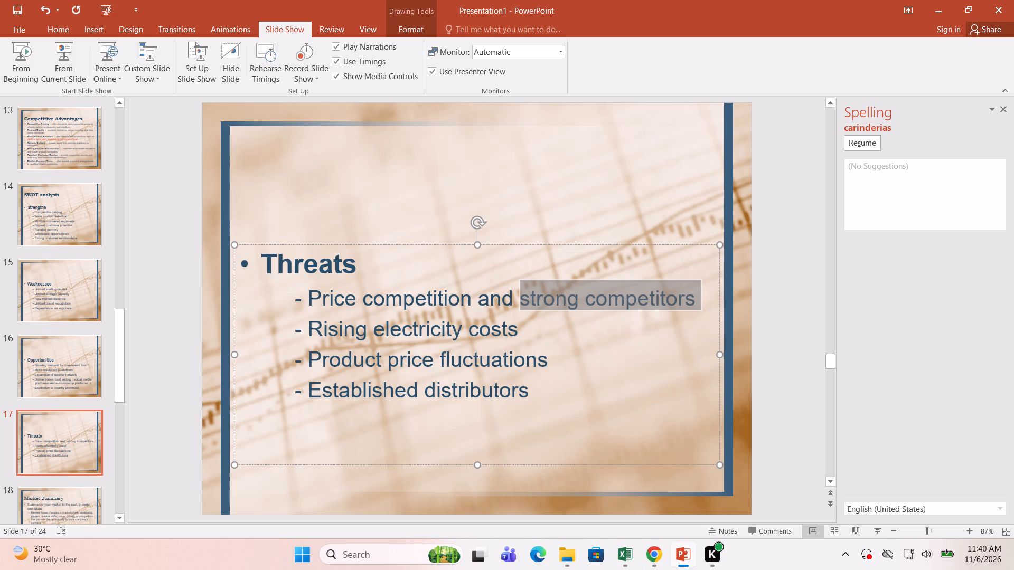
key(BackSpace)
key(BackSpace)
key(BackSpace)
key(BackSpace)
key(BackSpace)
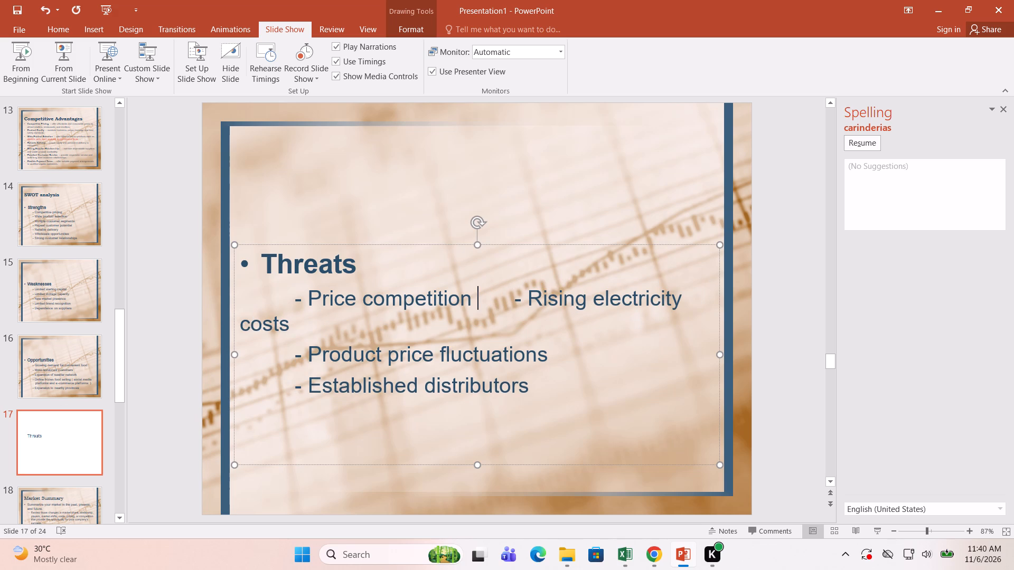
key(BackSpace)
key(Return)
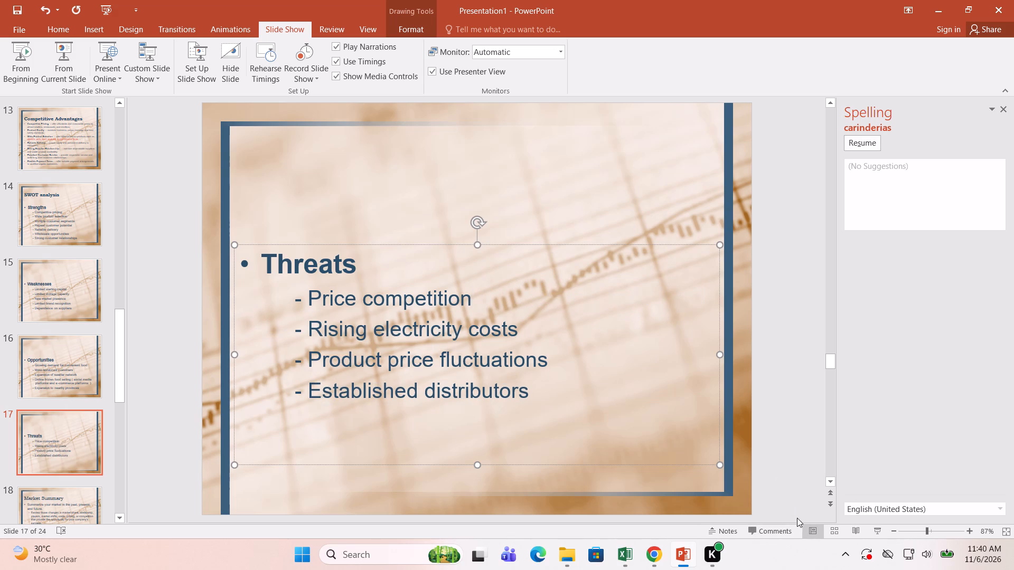
Add an indented line "- Power interruptions and spoilage" below "Established distributors" in the Threats list.
click(544, 388)
key(Return)
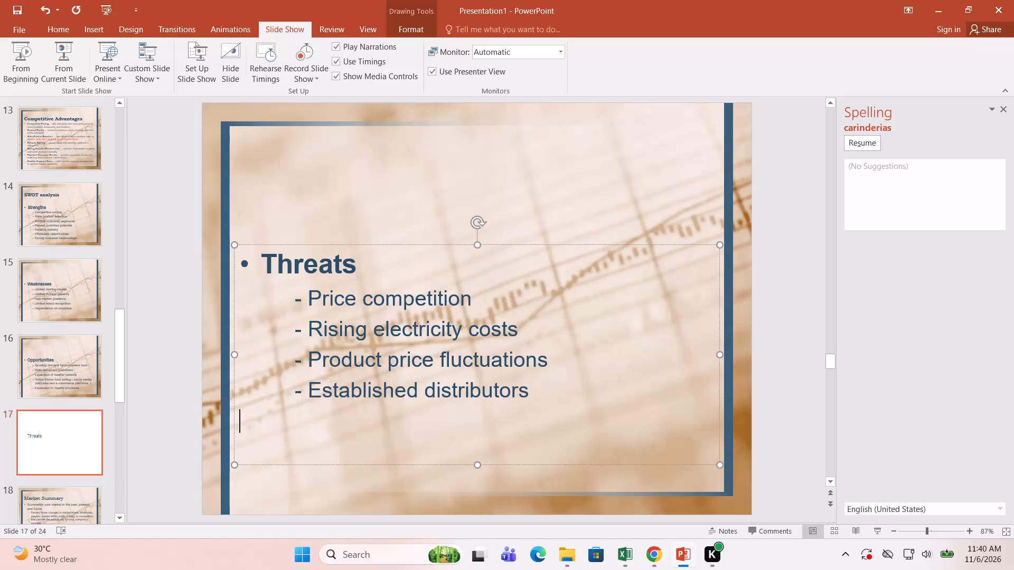
key(Tab)
text(-)
key(space)
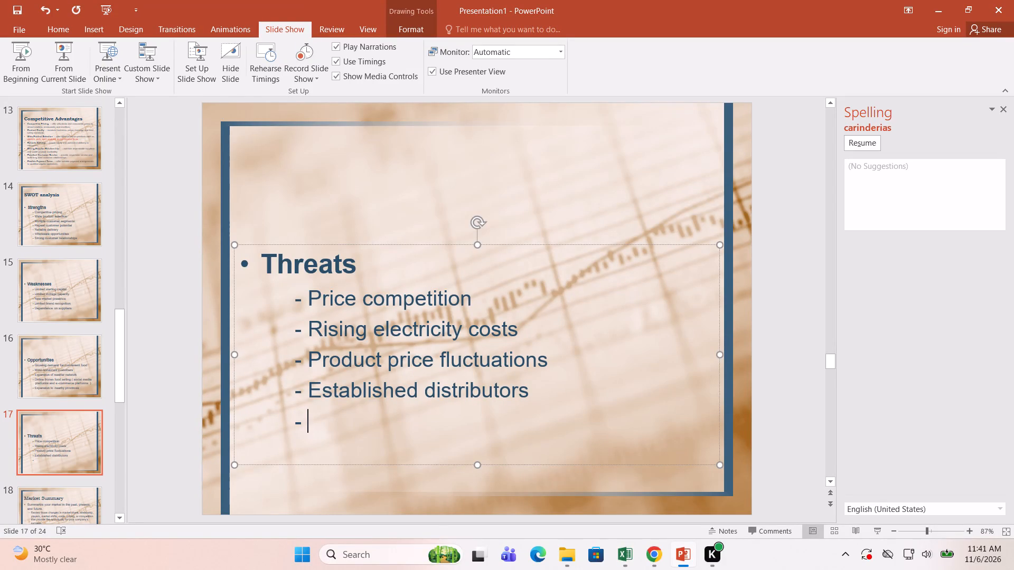
text(power)
key(space)
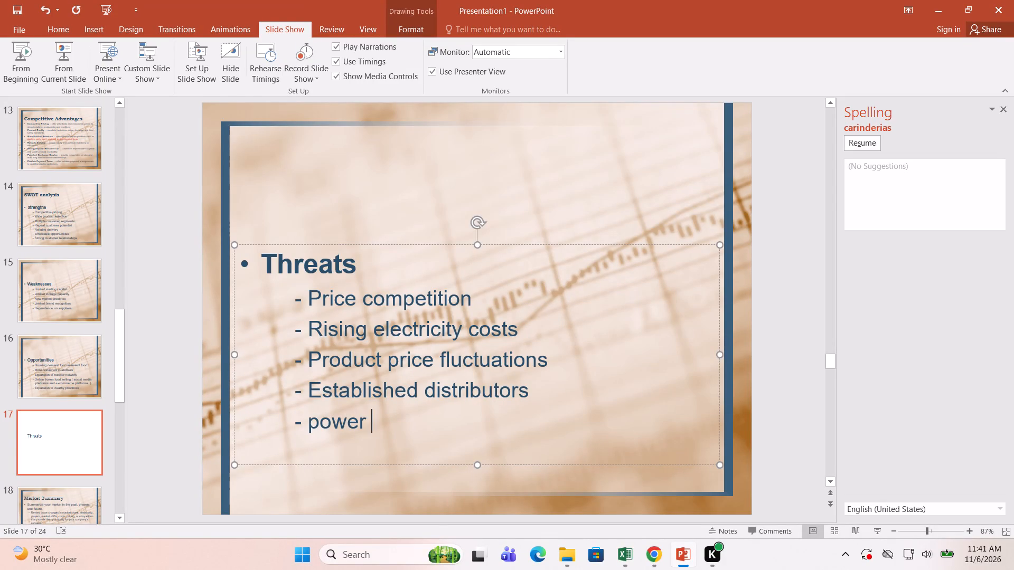
key(BackSpace)
key(BackSpace)
key(BackSpace)
key(BackSpace)
key(BackSpace)
key(BackSpace)
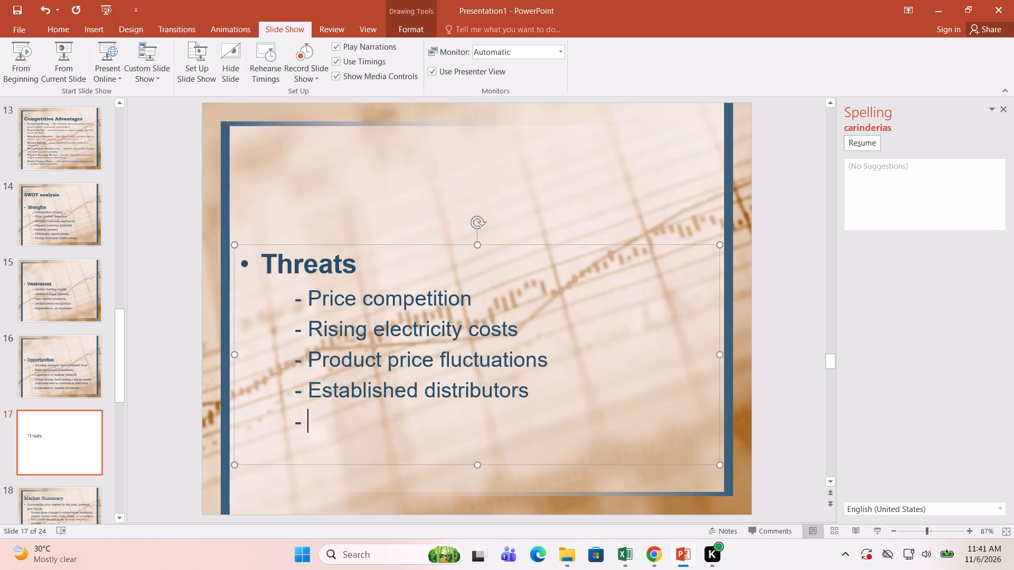
text(Power in)
text(terruptions)
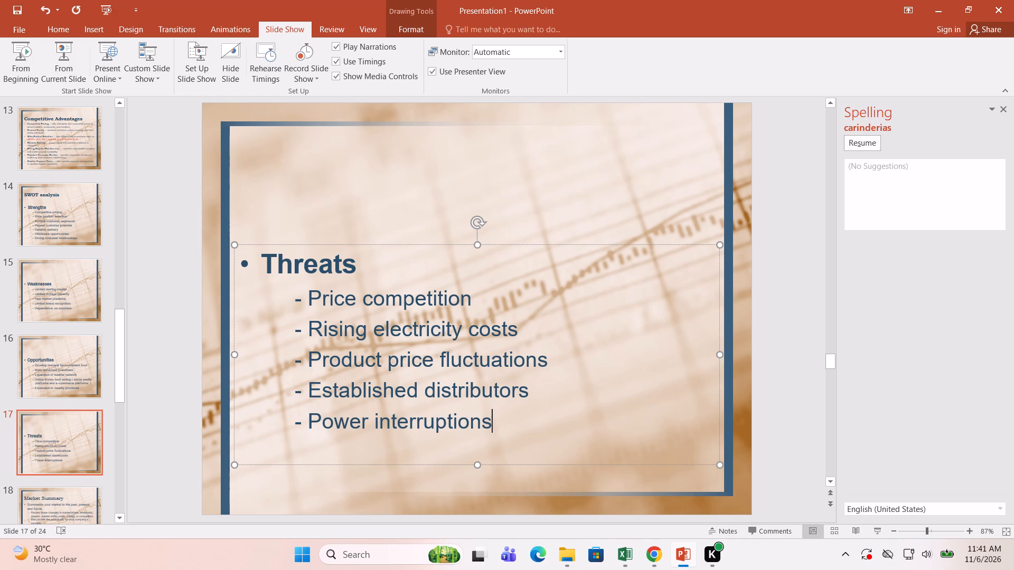
key(space)
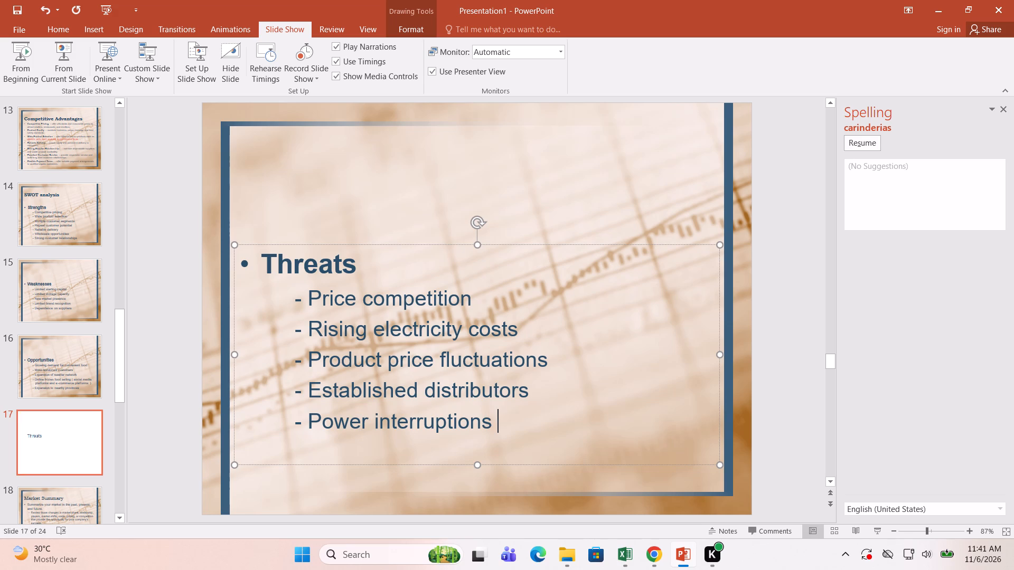
text(and spoil)
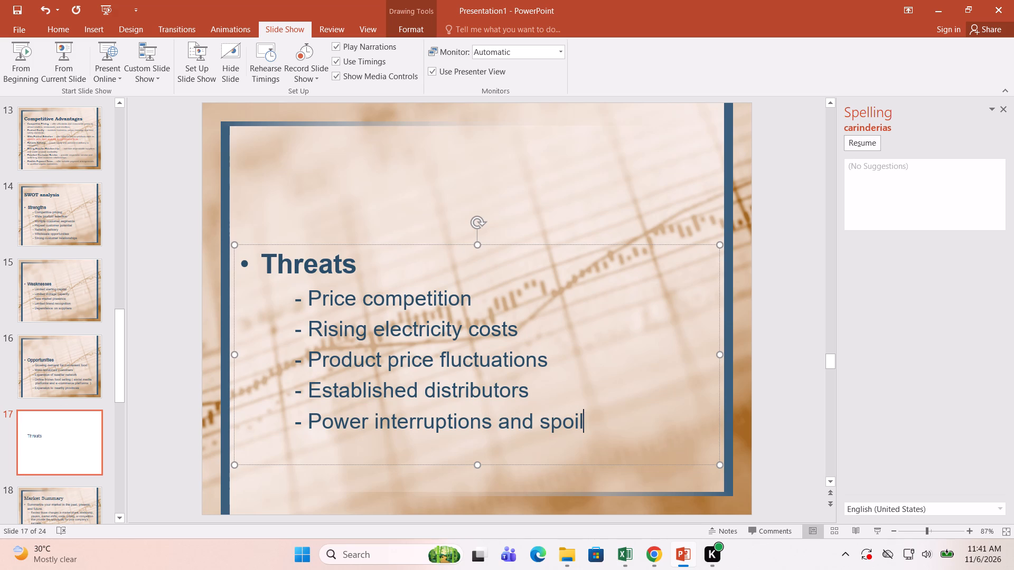
text(age)
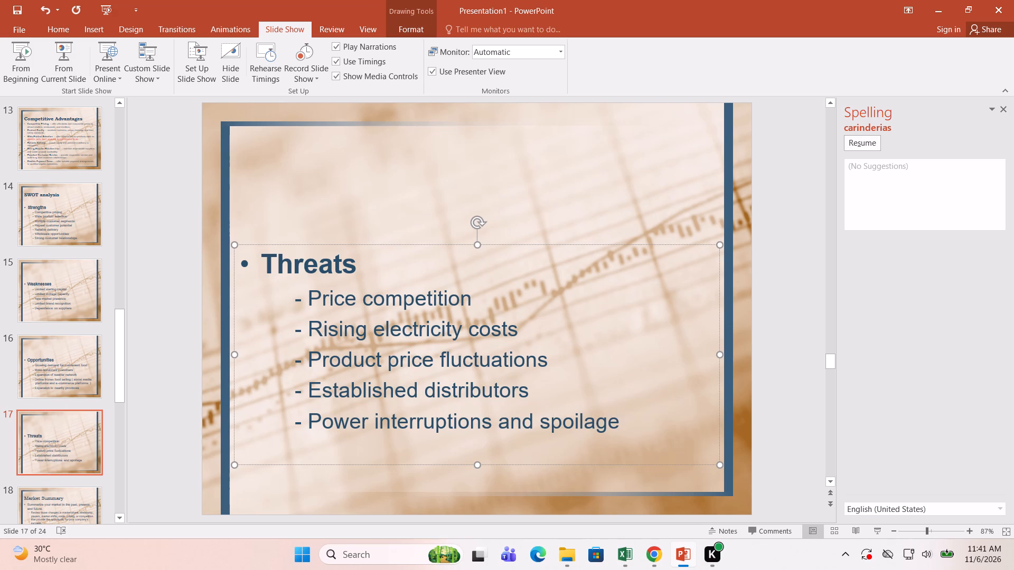
click(665, 337)
Change the title of the Market Summary slide to "Marketing and Sales Strategy".
scroll(666, 357, down, 1)
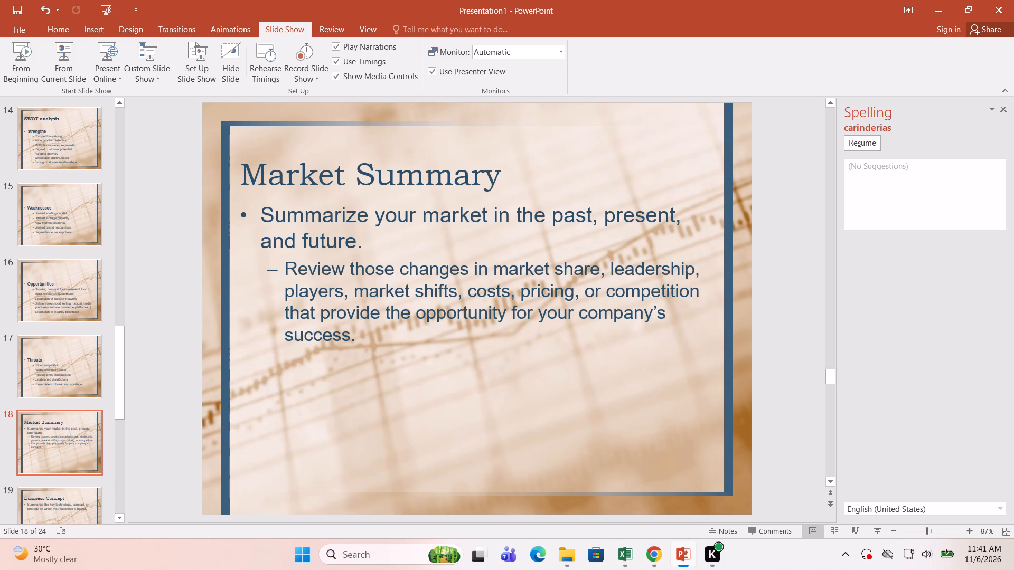
drag(499, 175, 341, 174)
text(marketing)
key(space)
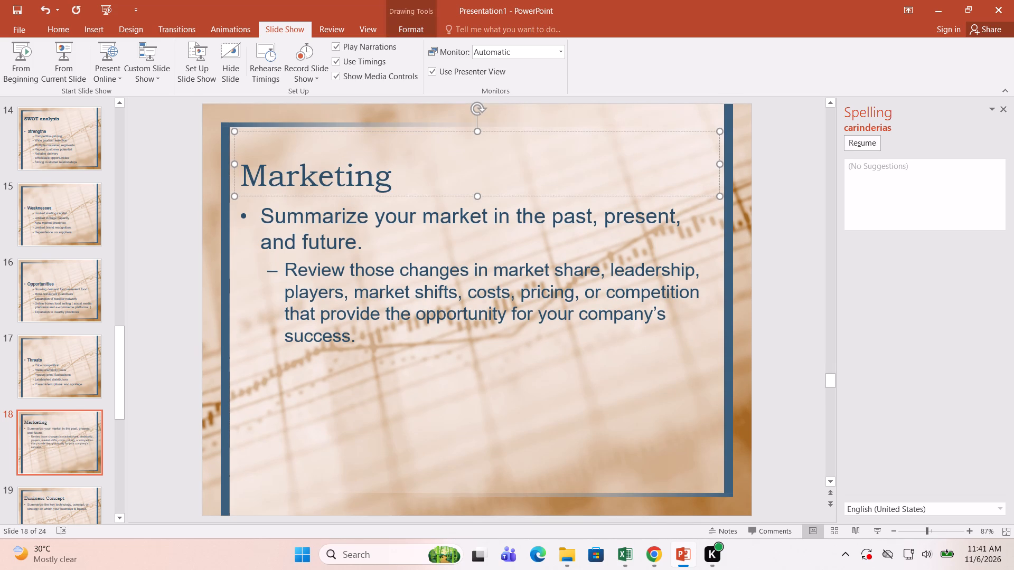
text(and)
key(space)
text(Sales Strategy)
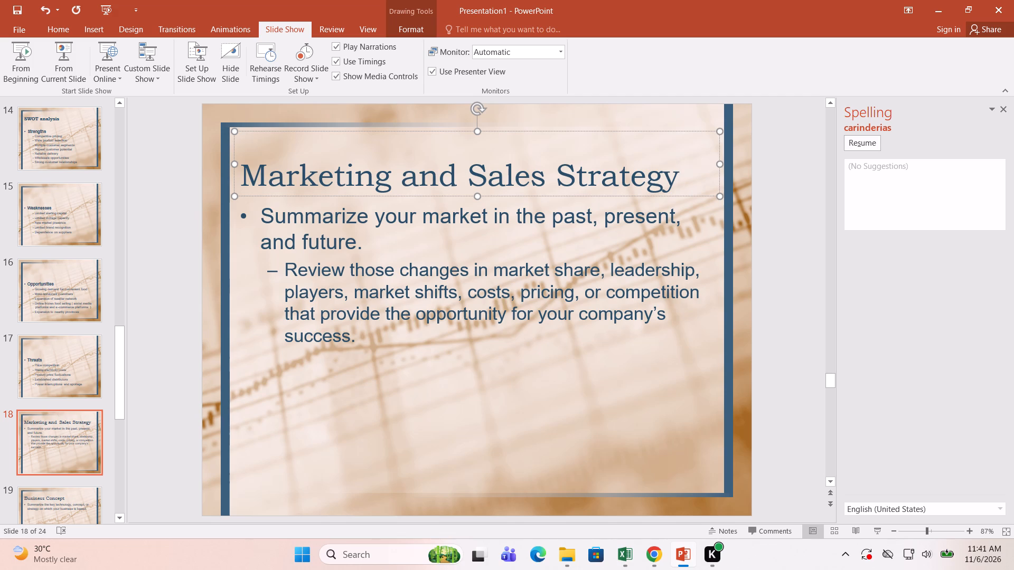
Replace the first bullet's placeholder text on the Marketing and Sales Strategy slide with "The company will use a combination of direct selling".
drag(361, 247, 275, 214)
text(the)
key(space)
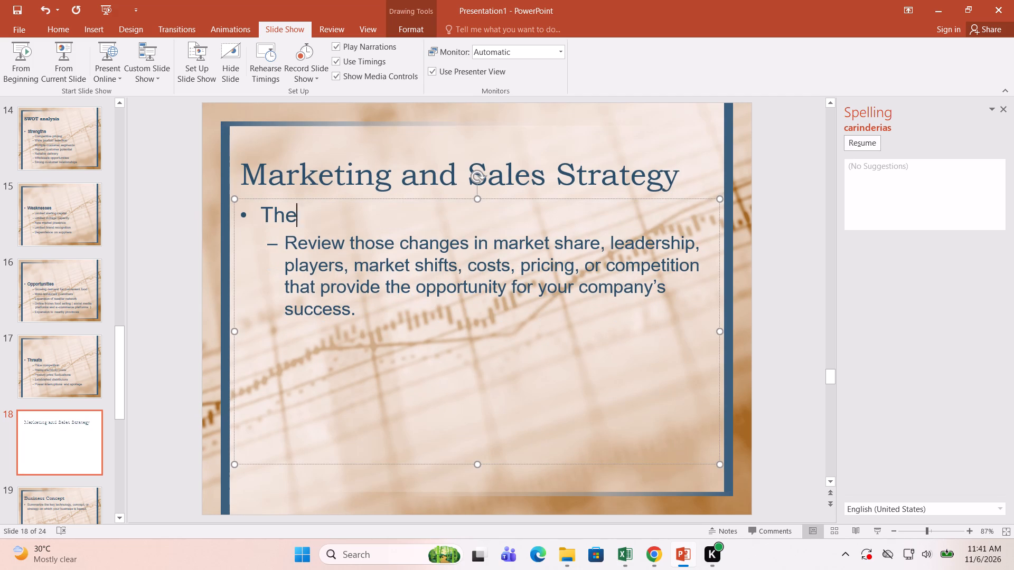
text(company)
key(space)
text(will)
key(space)
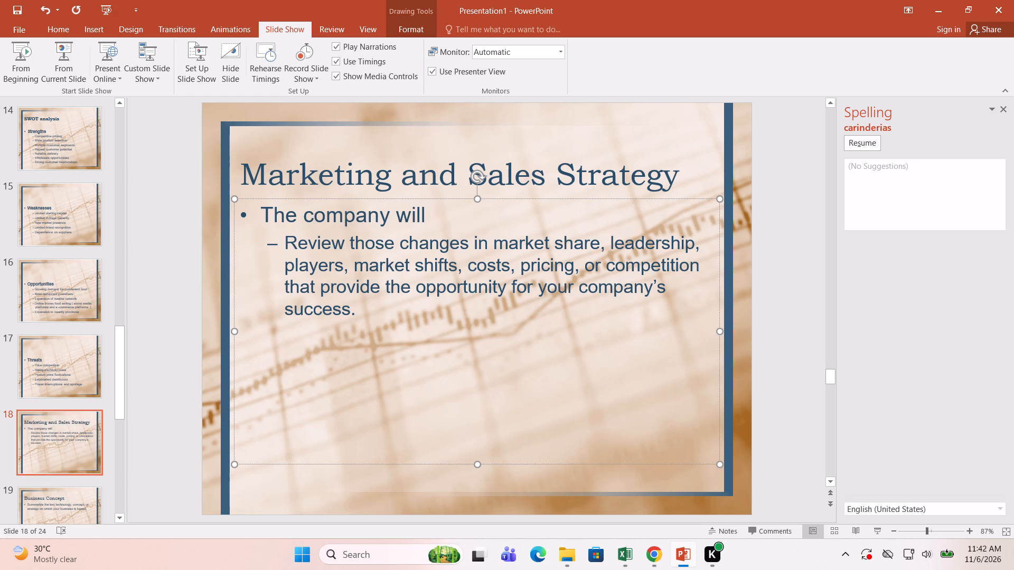
text(use)
key(space)
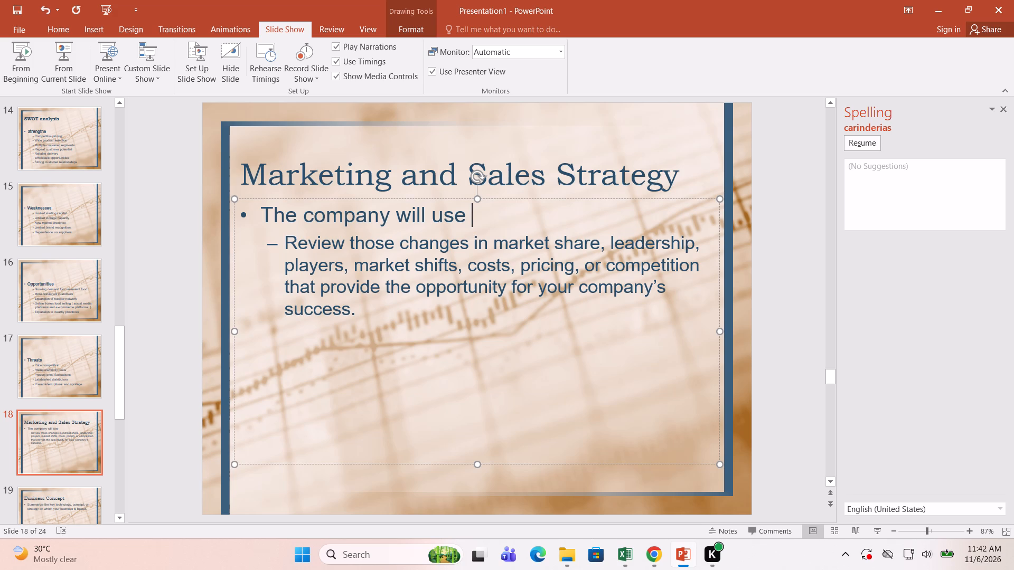
text(a combination)
key(space)
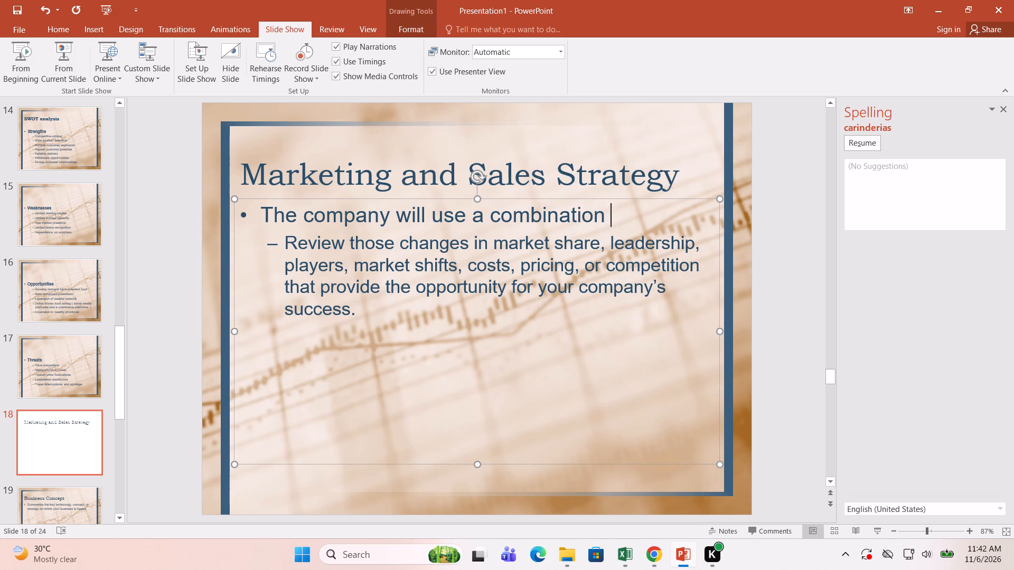
text(of direct selling)
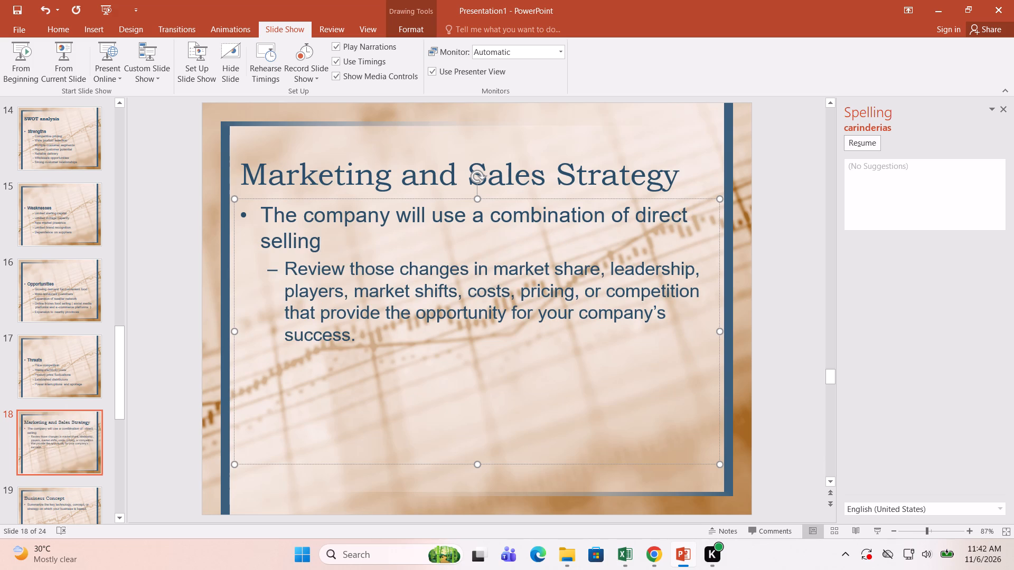
Continue the opening sentence with ", online marketing, and business-to-business".
text(, online)
key(space)
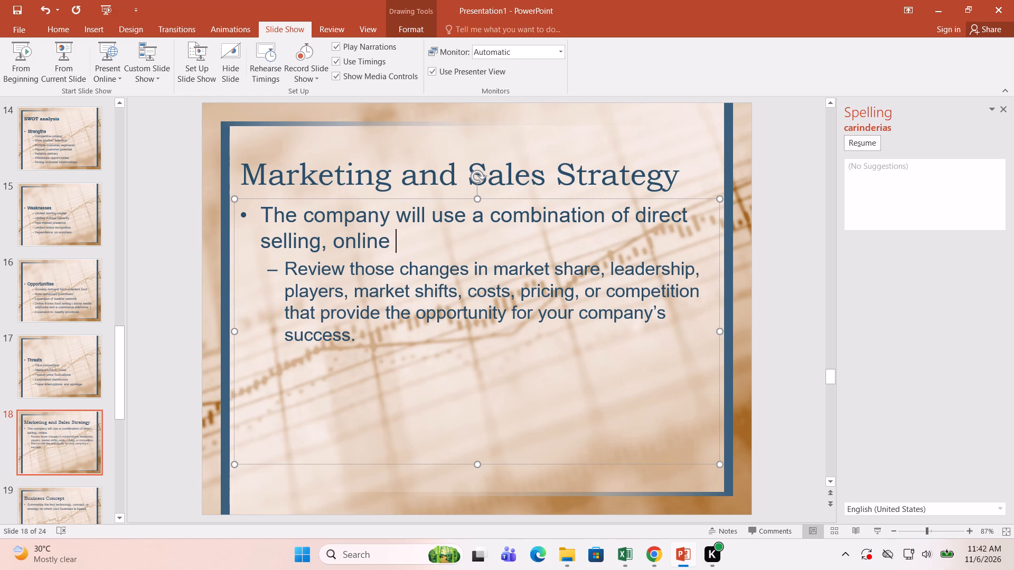
text(marketing)
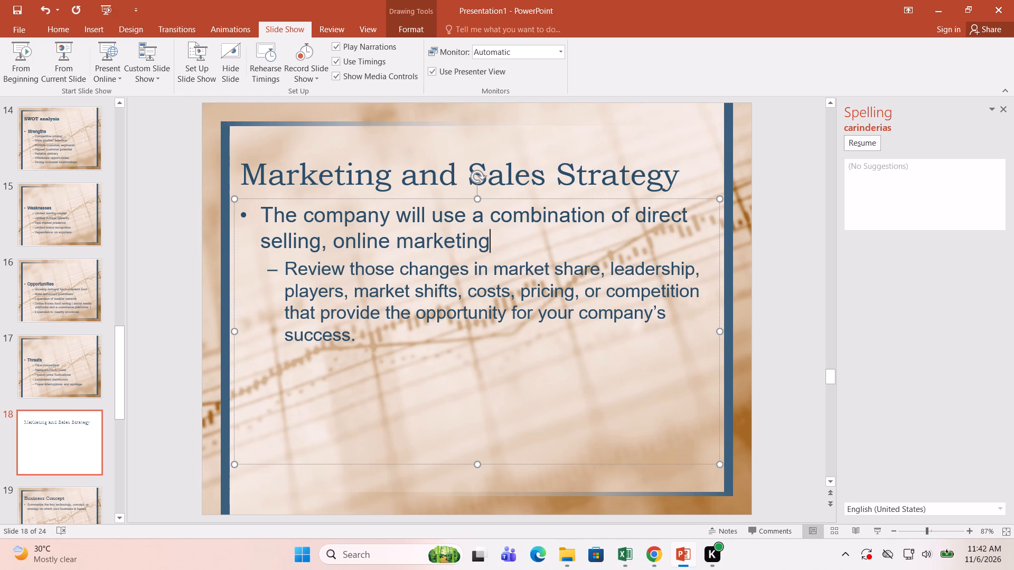
text(, and)
key(space)
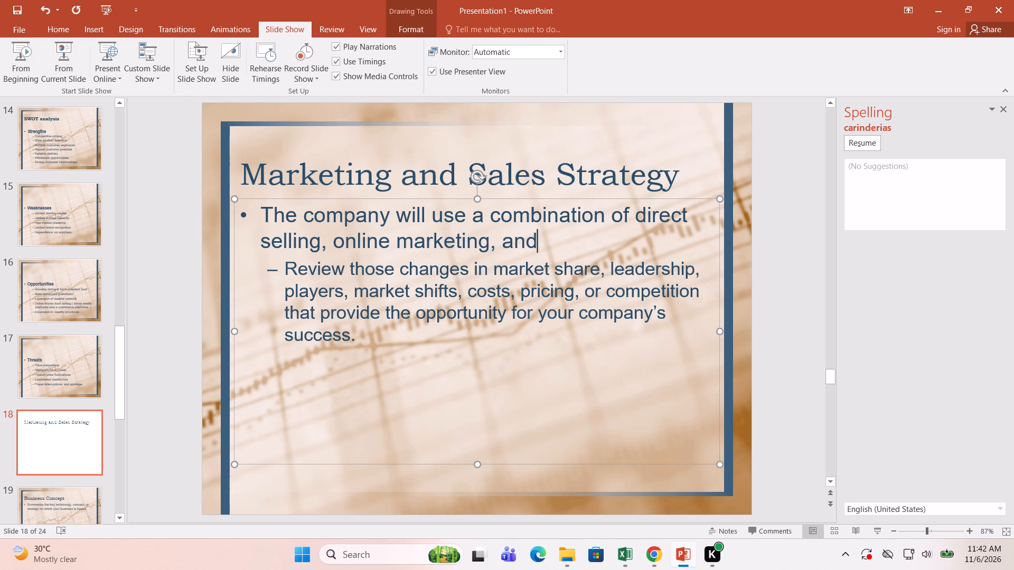
text(busis)
key(BackSpace)
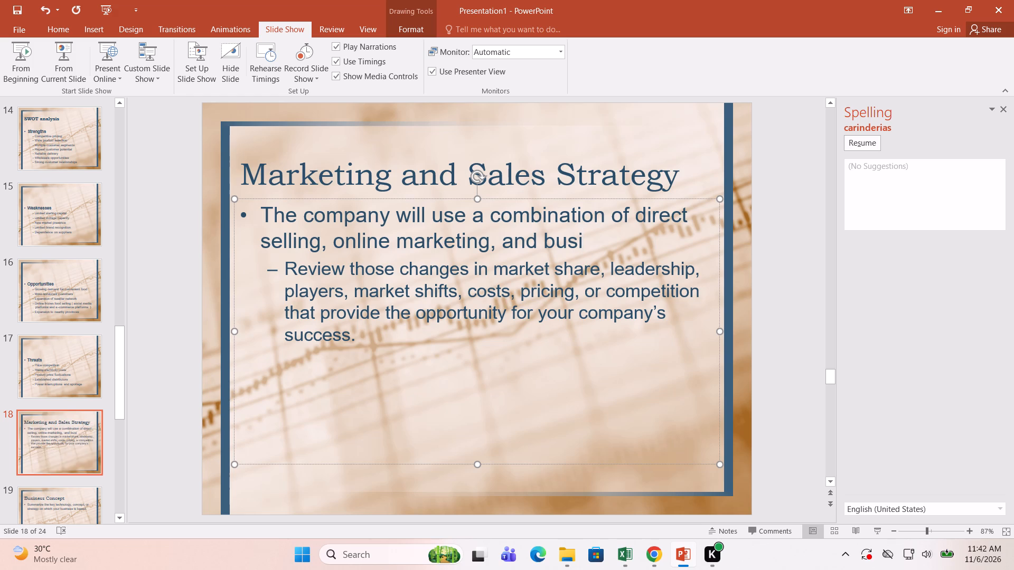
text(ness)
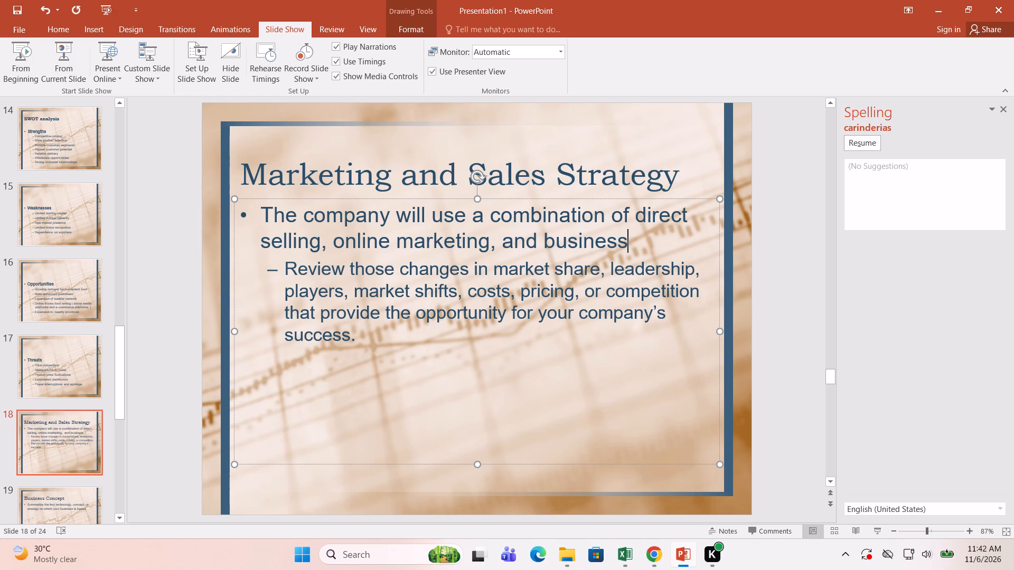
text(-to-)
text(busibness)
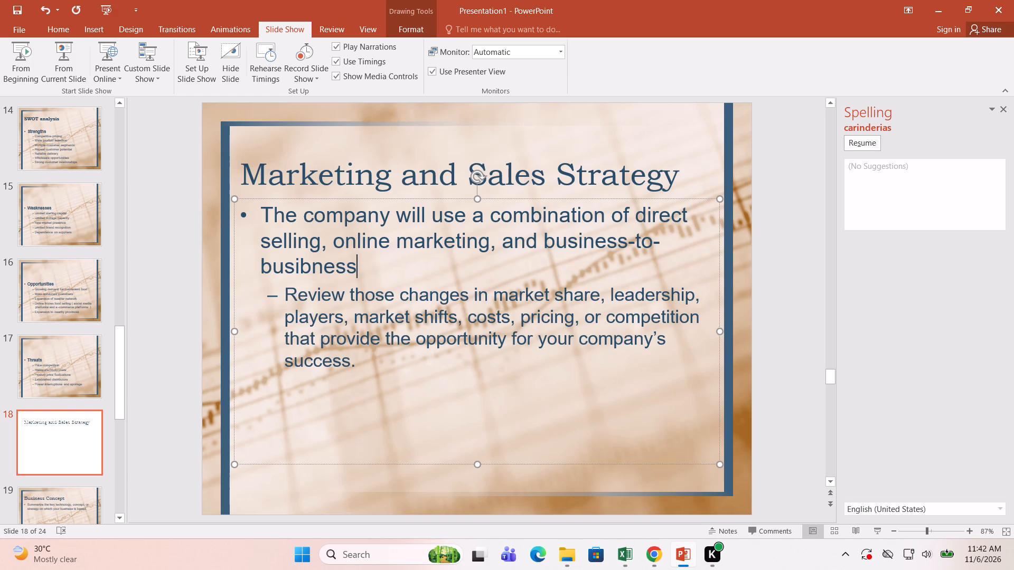
key(space)
key(BackSpace)
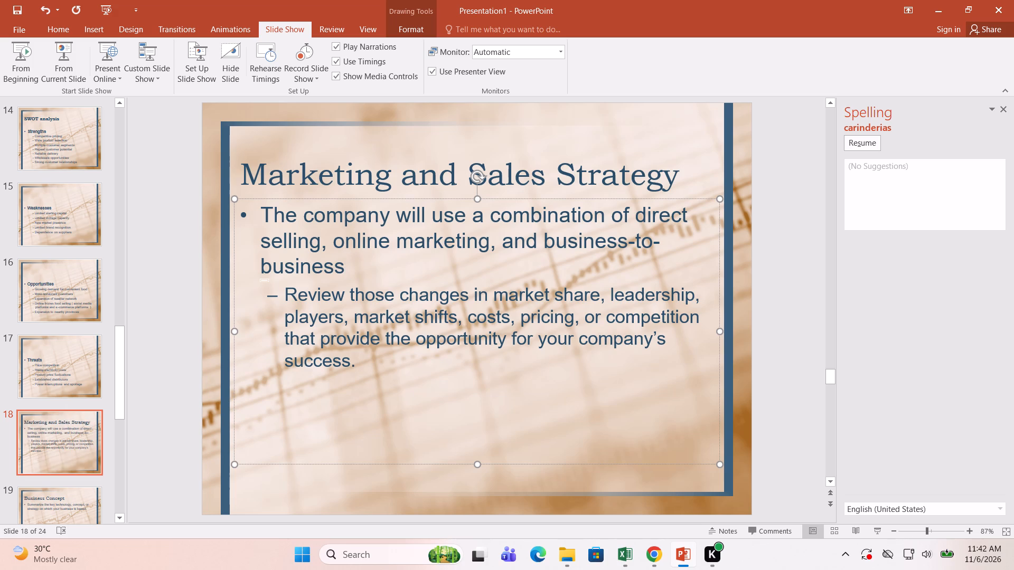
Add "(B2b" after "business-to-business" in the opening sentence.
key(space)
key(shift+parenleft)
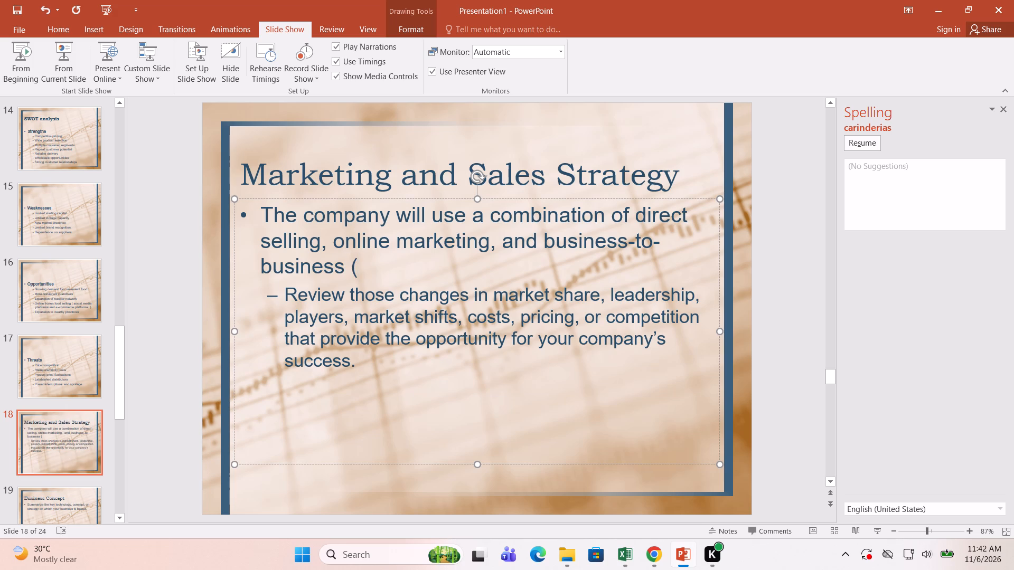
key(space)
text(b3)
key(BackSpace)
key(BackSpace)
key(BackSpace)
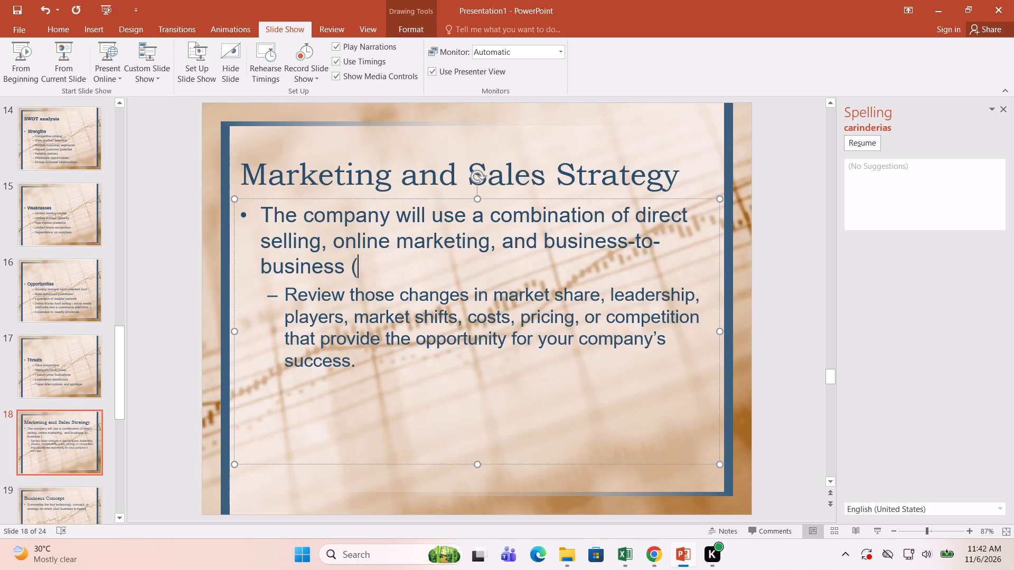
text(B2b)
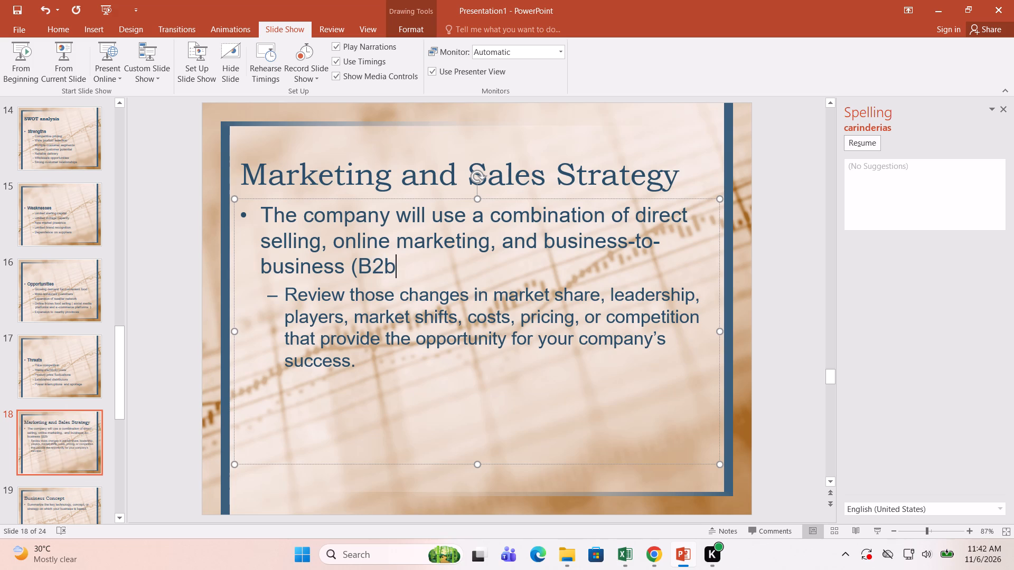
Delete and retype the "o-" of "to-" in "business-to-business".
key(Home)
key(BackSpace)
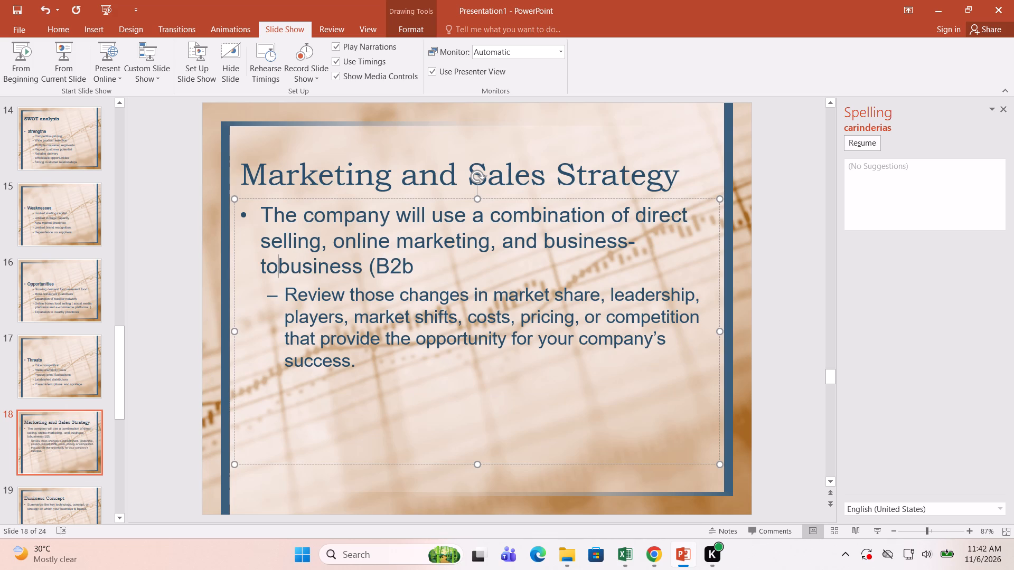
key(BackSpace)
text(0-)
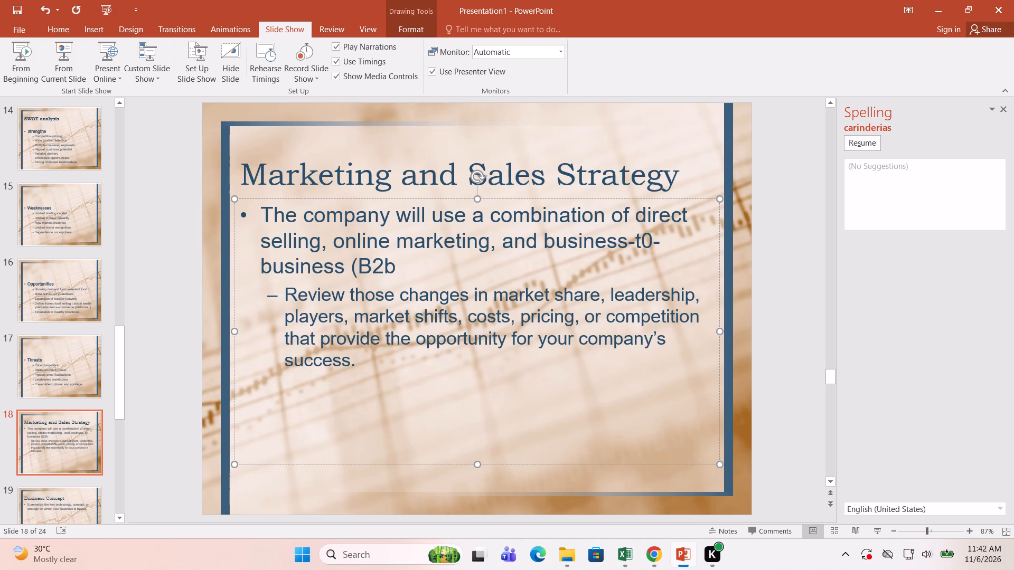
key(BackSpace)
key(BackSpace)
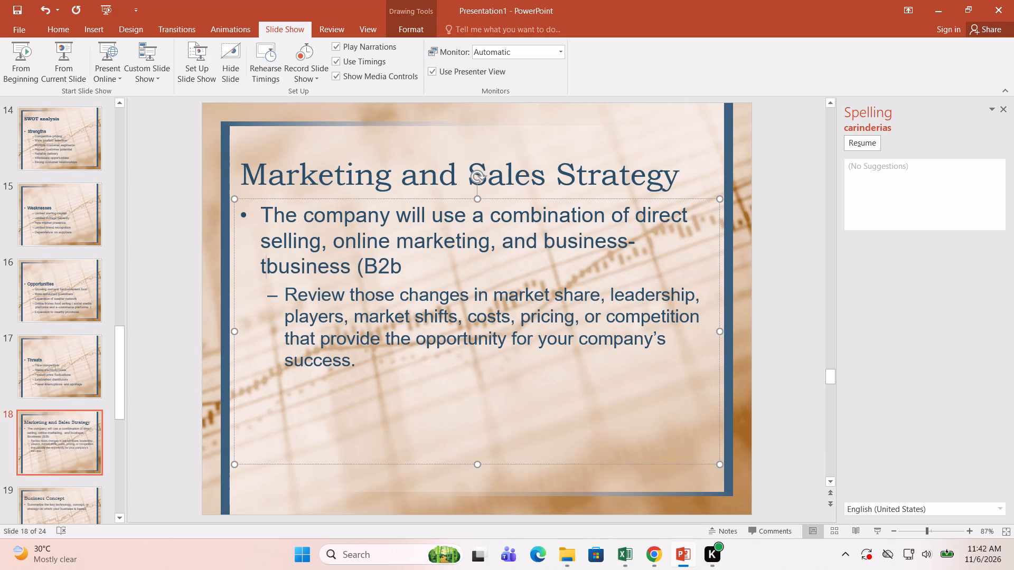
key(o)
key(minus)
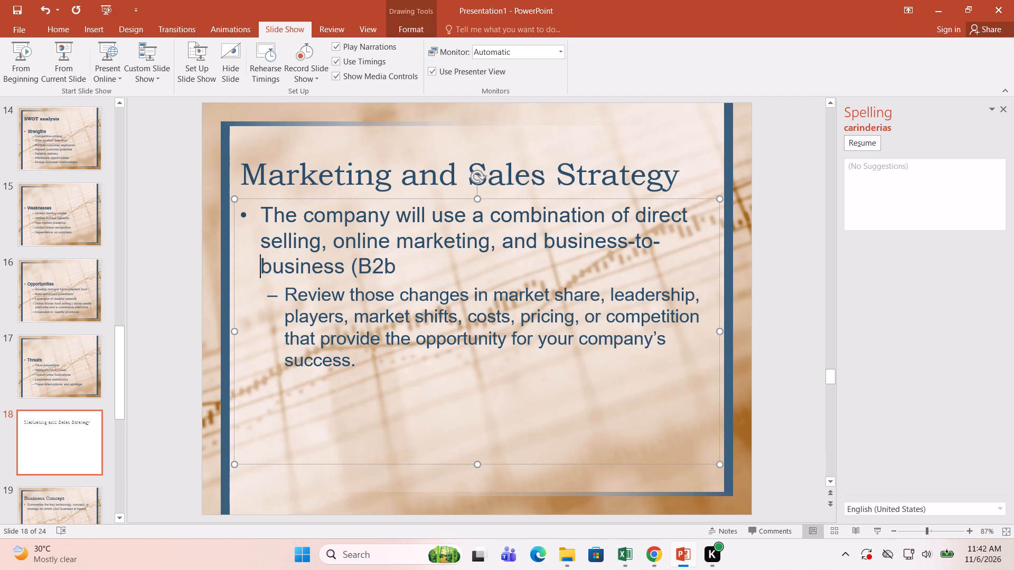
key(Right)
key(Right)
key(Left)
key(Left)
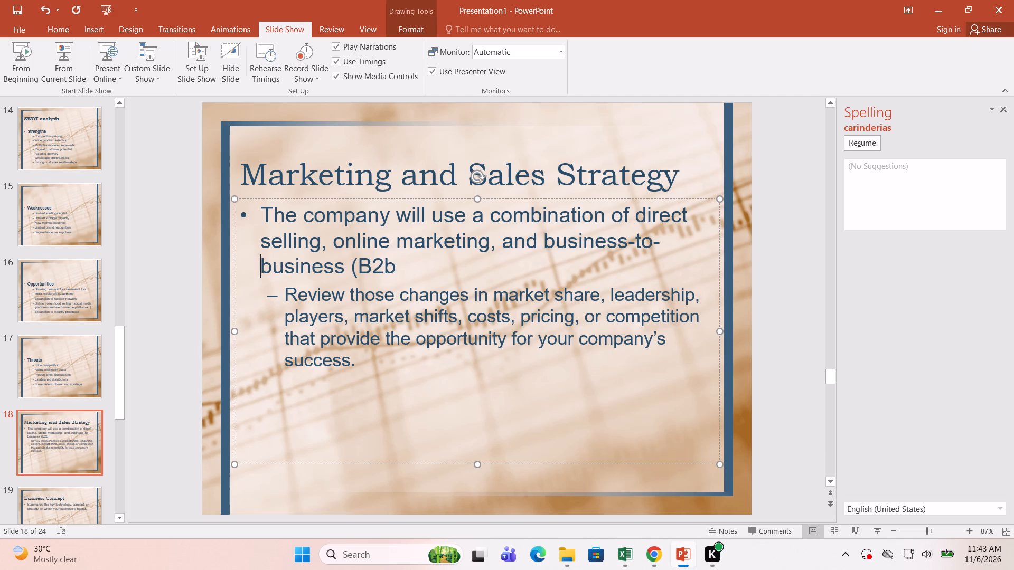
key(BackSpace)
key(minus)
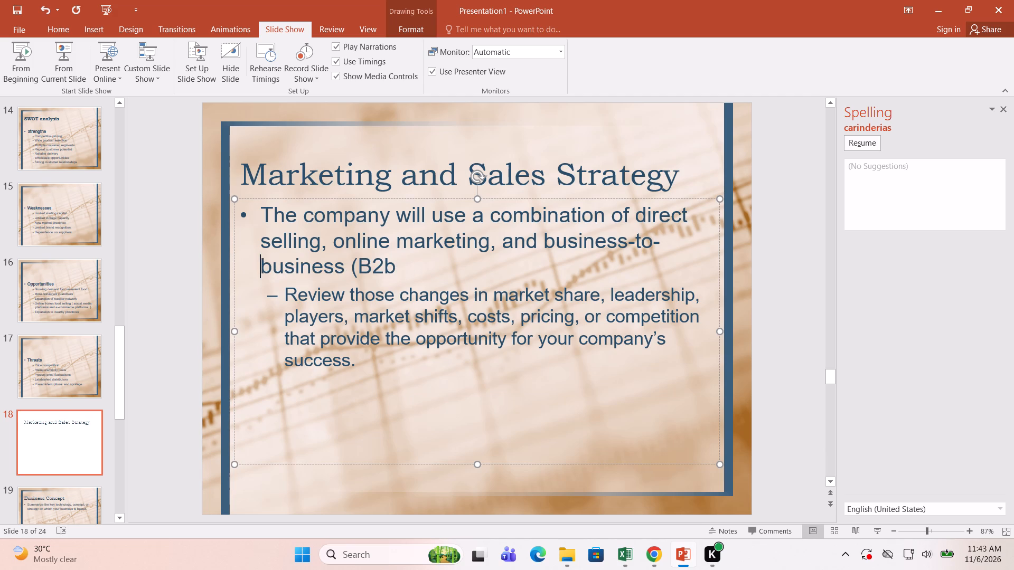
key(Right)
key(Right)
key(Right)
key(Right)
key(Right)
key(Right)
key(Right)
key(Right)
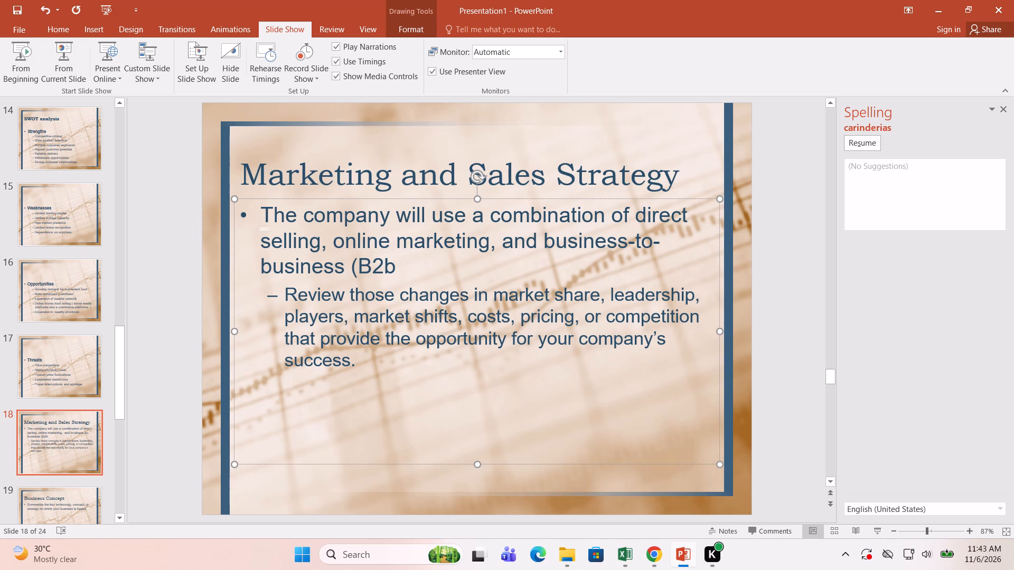
Remove the bullet from the opening paragraph that starts with "The company will use".
click(262, 217)
key(BackSpace)
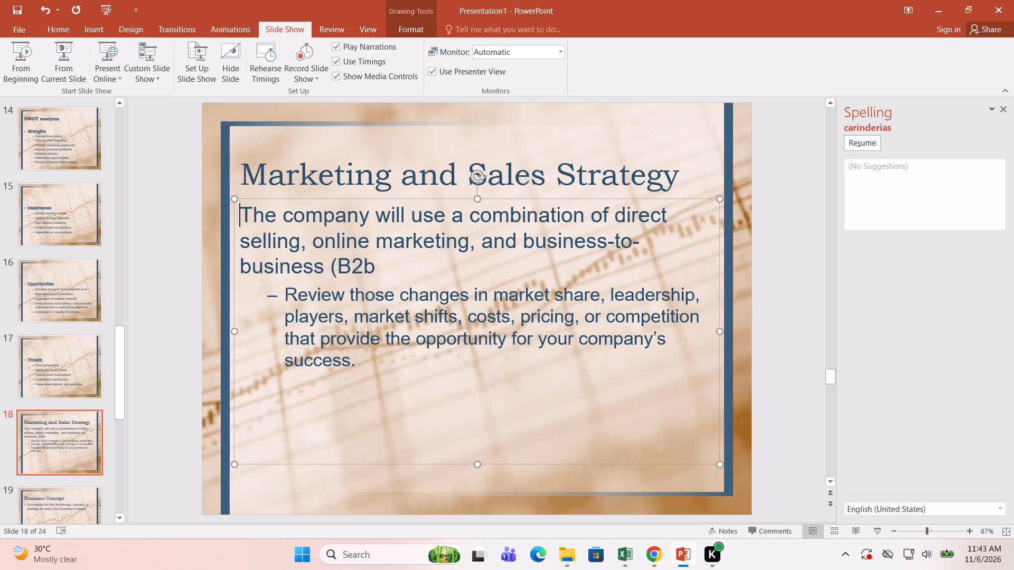
Correct the abbreviation to "(B2B)" and end the opening sentence with "sales.".
click(383, 266)
key(BackSpace)
key(shift+b)
key(shift+parenright)
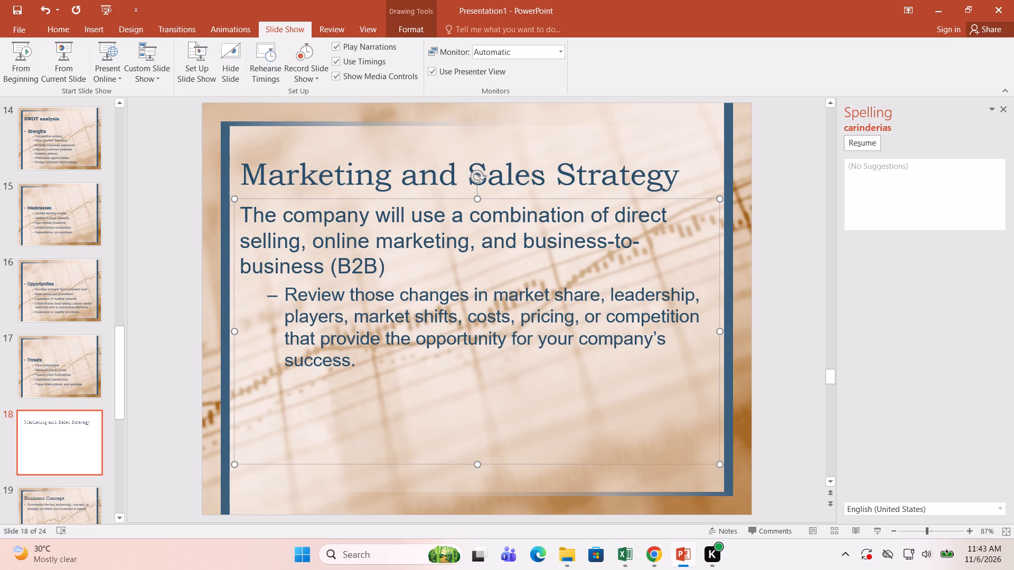
key(space)
text(sales)
key(period)
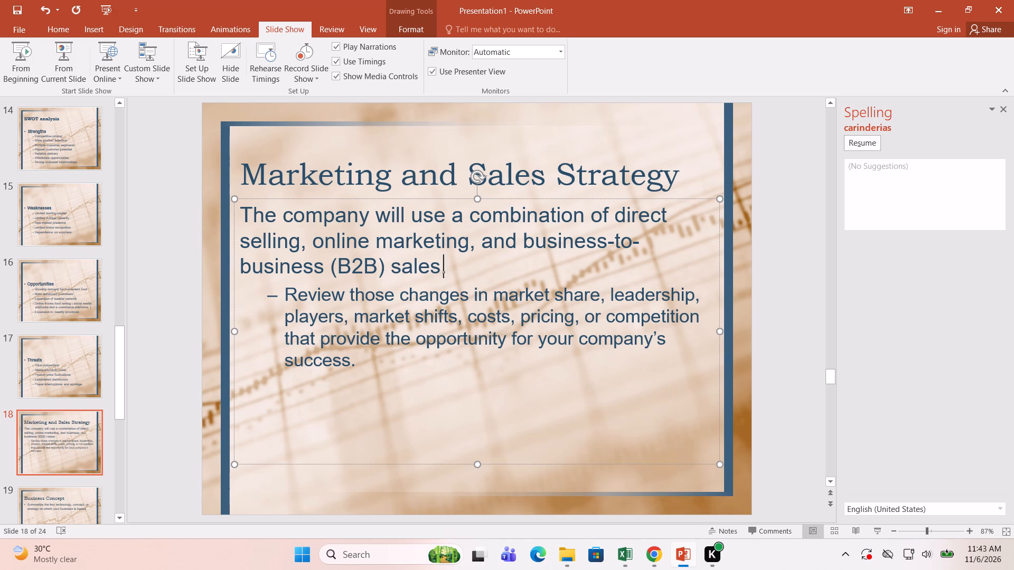
key(Return)
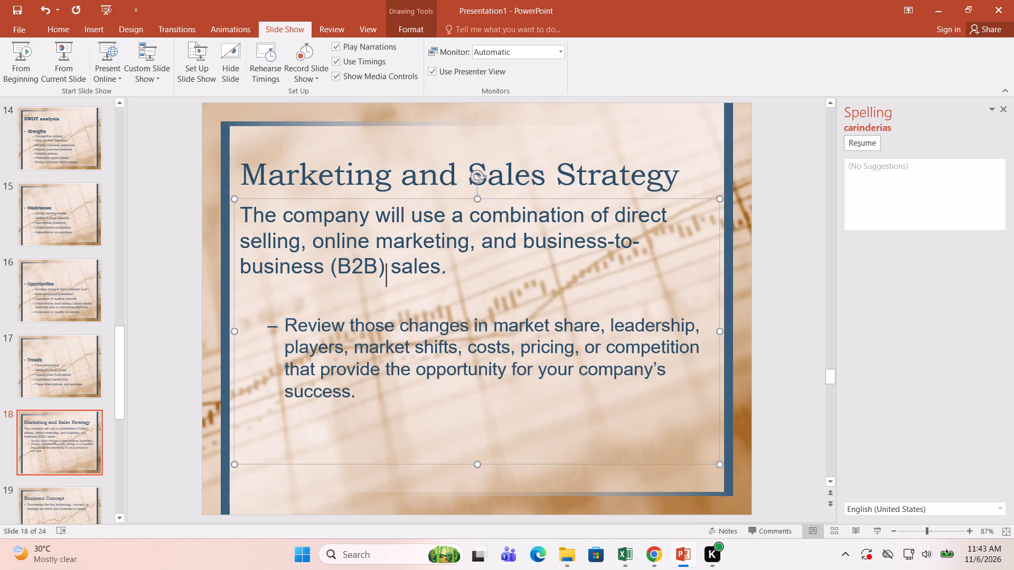
key(BackSpace)
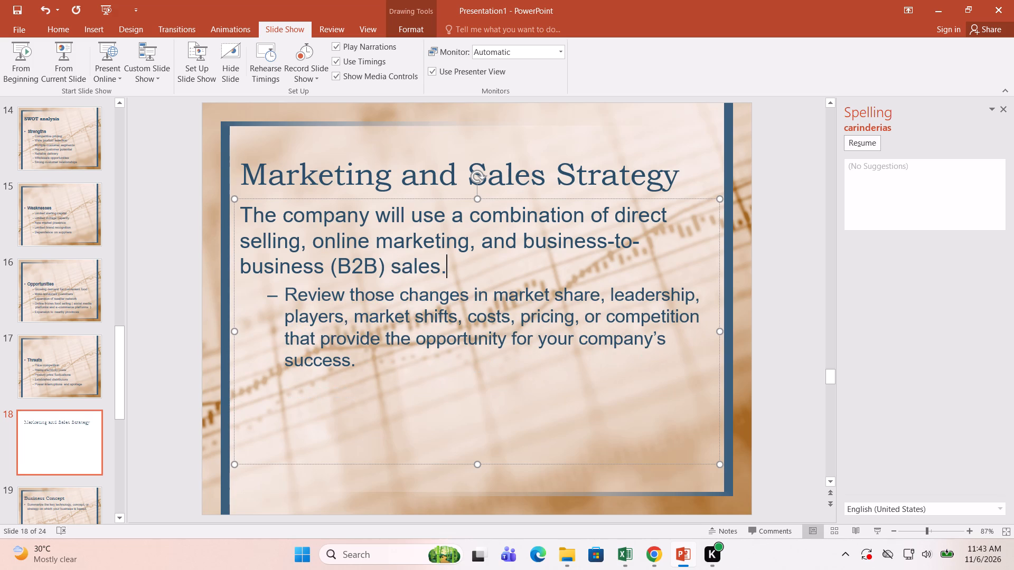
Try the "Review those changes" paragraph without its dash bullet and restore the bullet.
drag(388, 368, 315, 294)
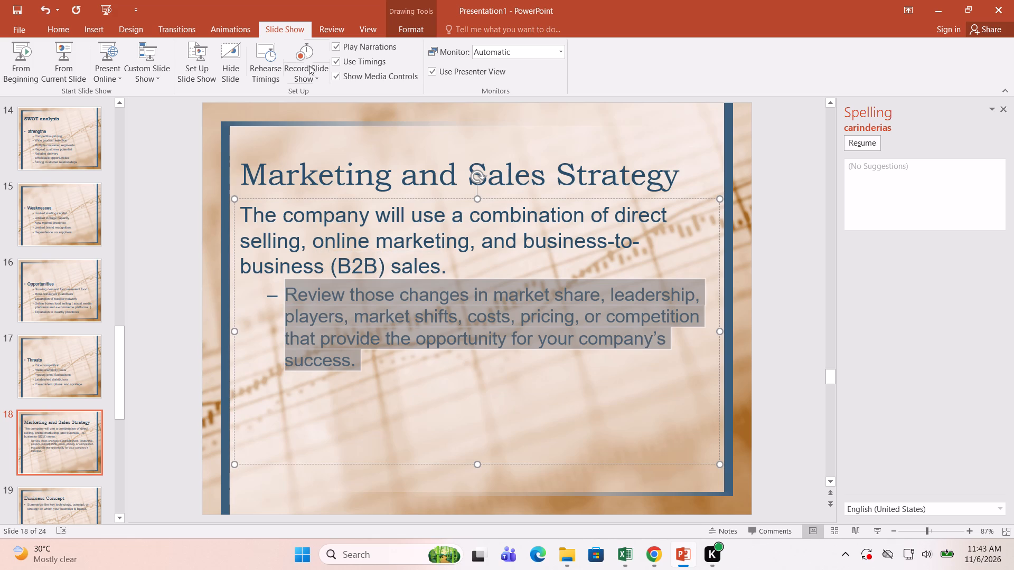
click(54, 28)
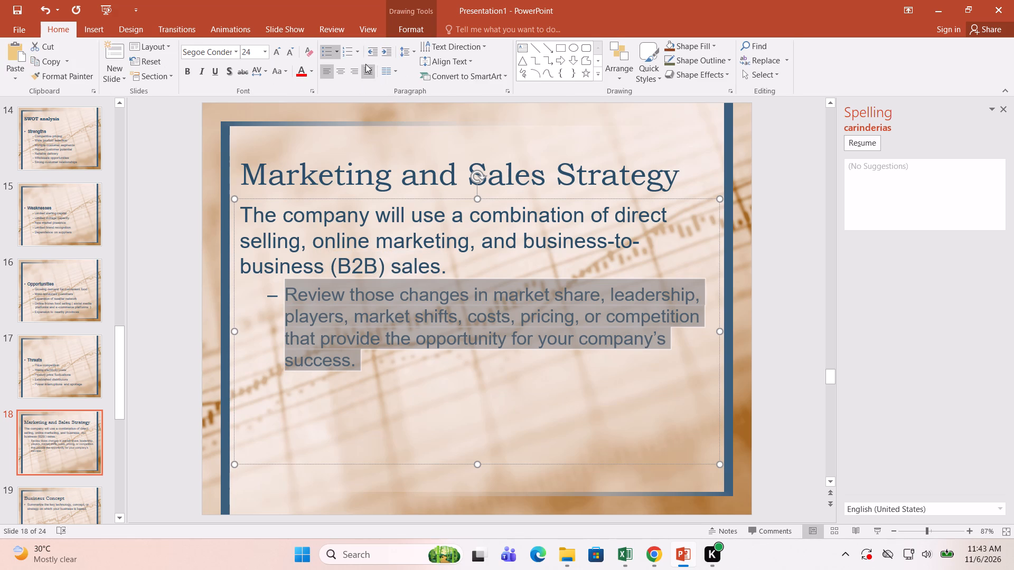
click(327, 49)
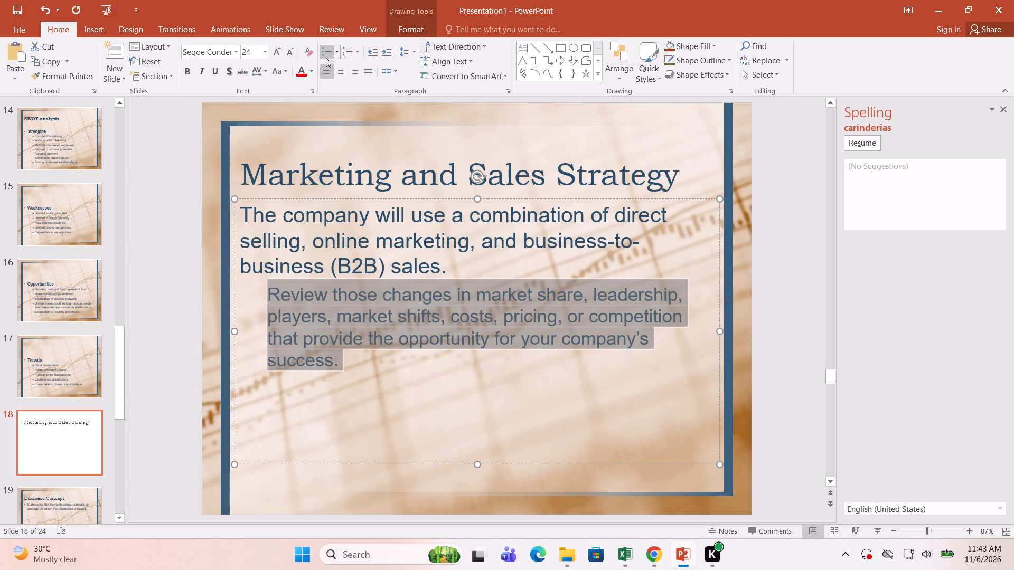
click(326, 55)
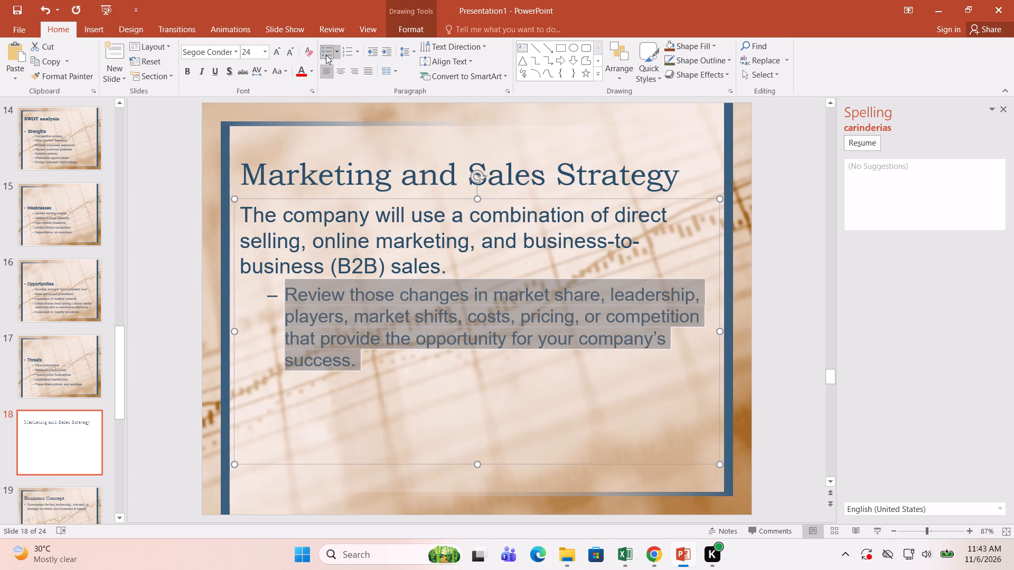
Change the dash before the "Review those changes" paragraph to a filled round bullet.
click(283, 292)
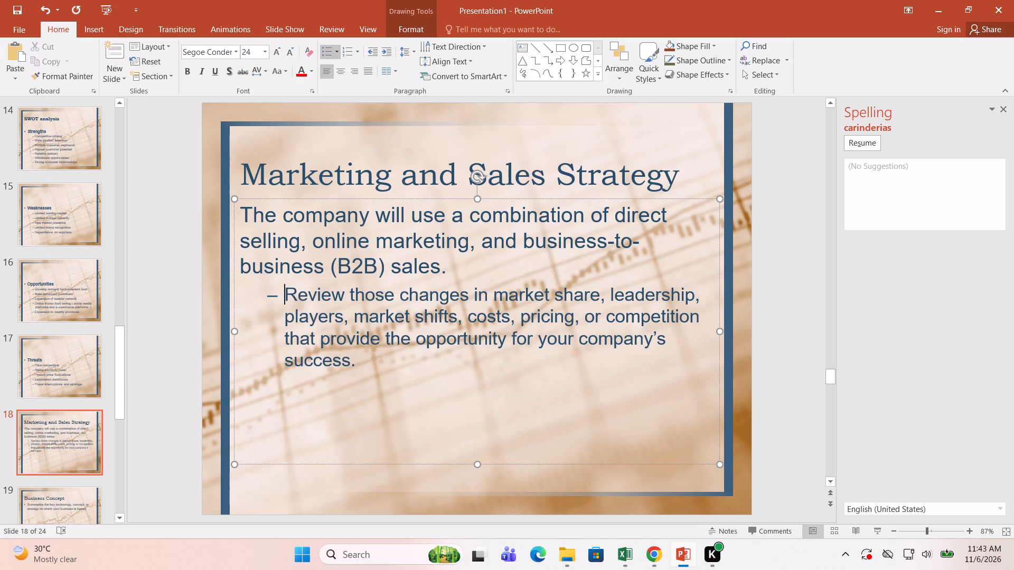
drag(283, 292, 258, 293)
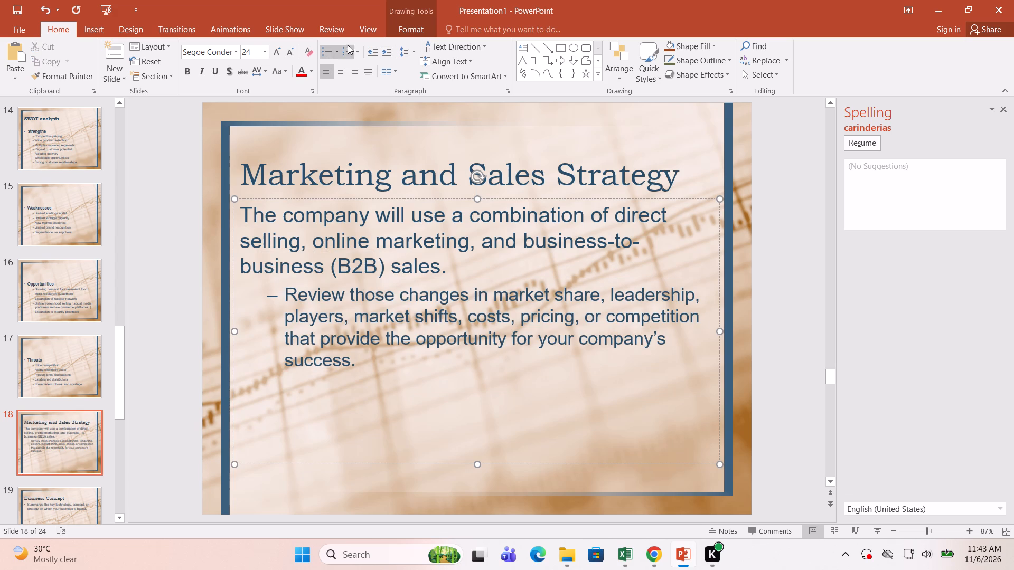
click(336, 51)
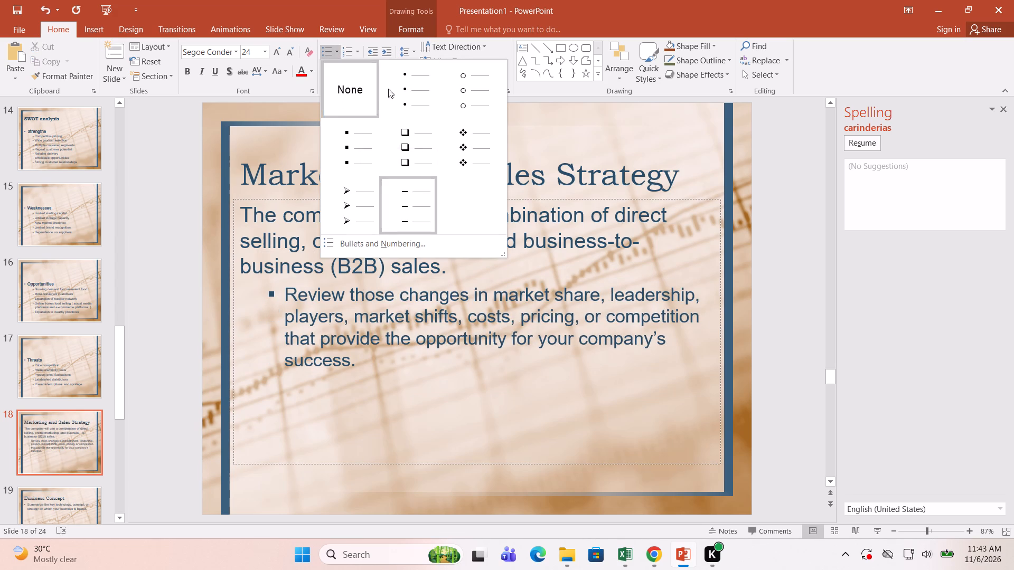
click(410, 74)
Delete the template paragraph that starts with "Review those changes in market share".
drag(373, 367, 362, 361)
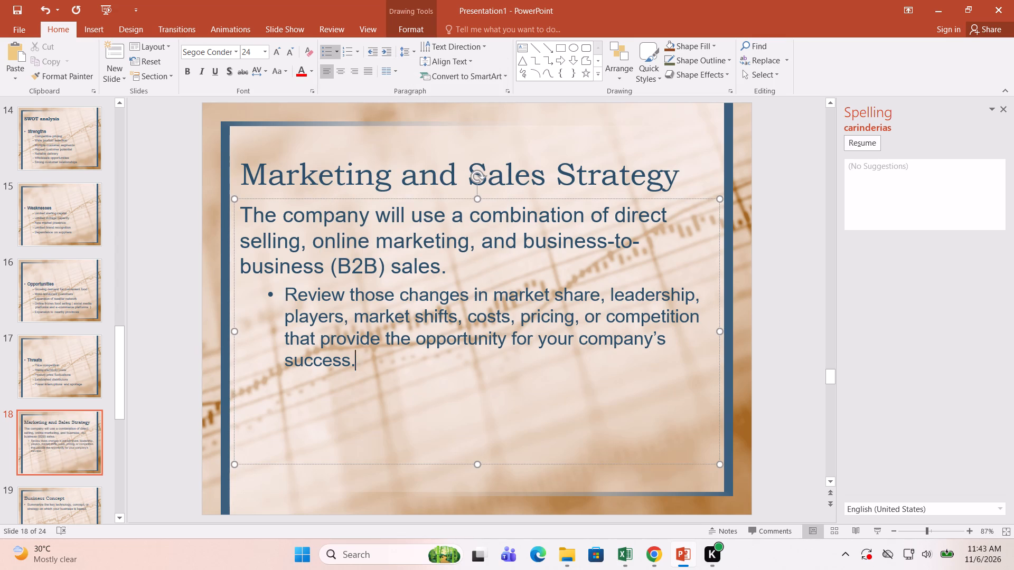
drag(362, 361, 309, 305)
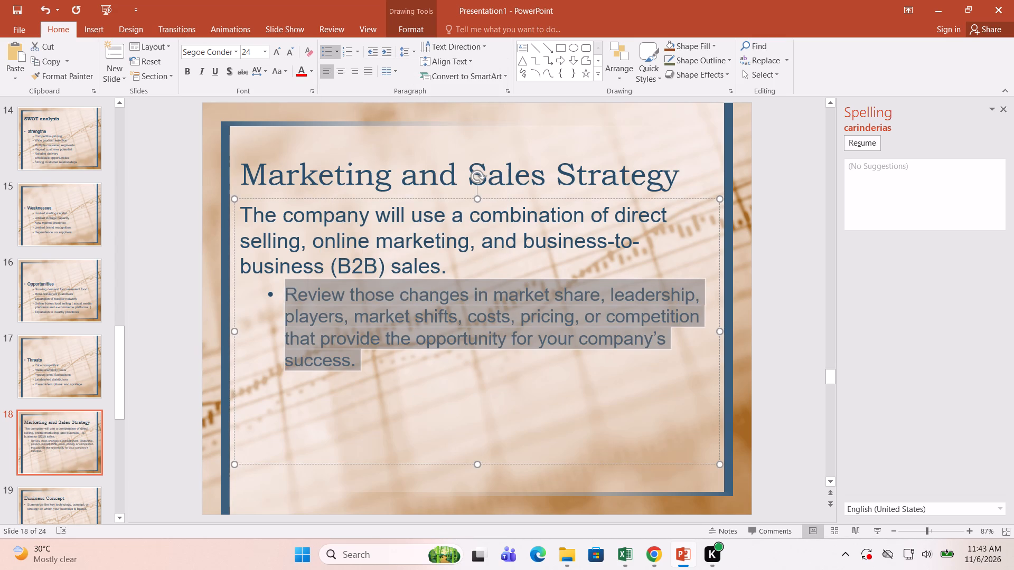
key(BackSpace)
Add the lettered heading "A. Direct marketing" on a new line below the opening sentence.
key(Return)
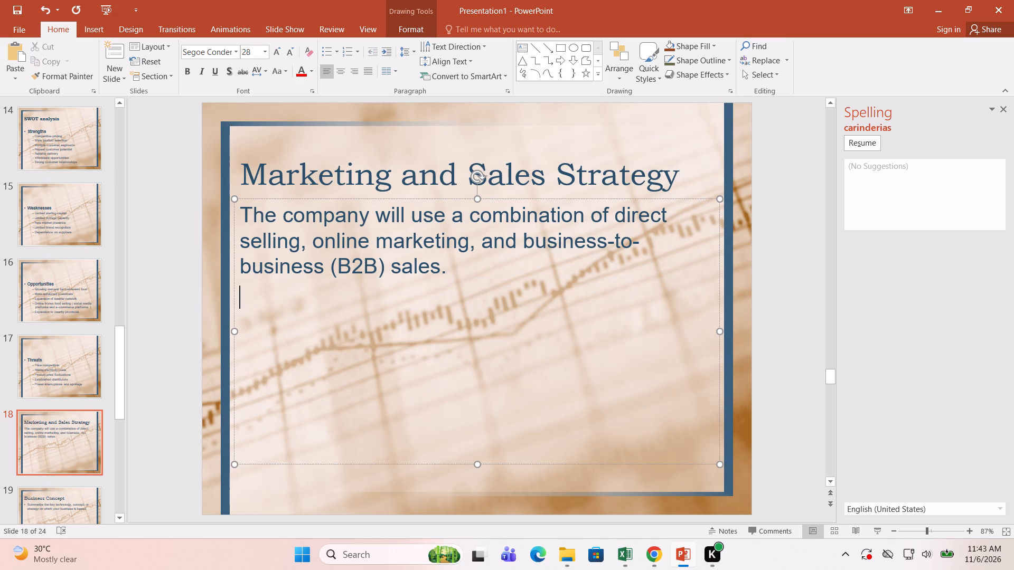
key(shift+a)
text(.)
key(space)
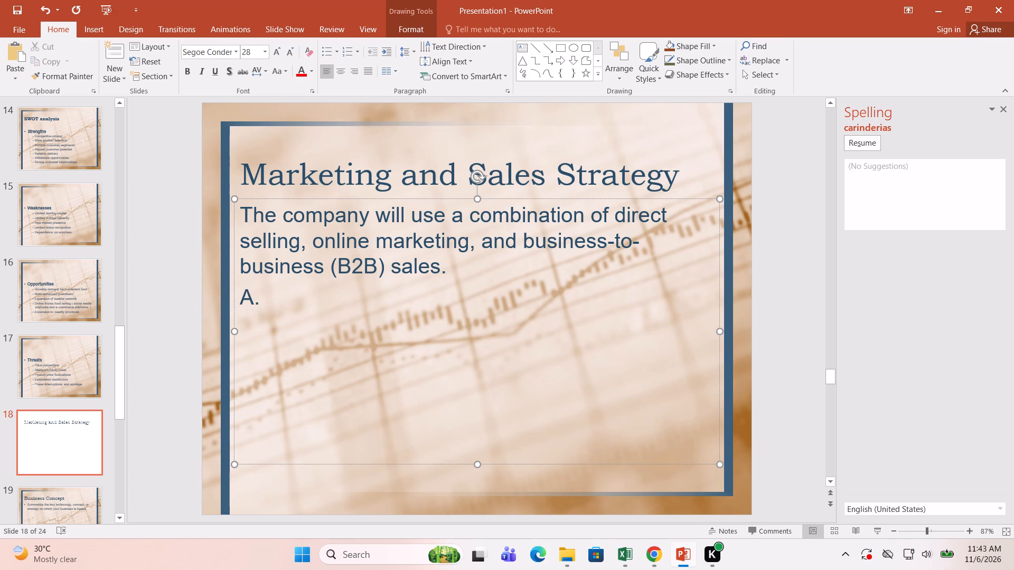
text(Direct)
key(space)
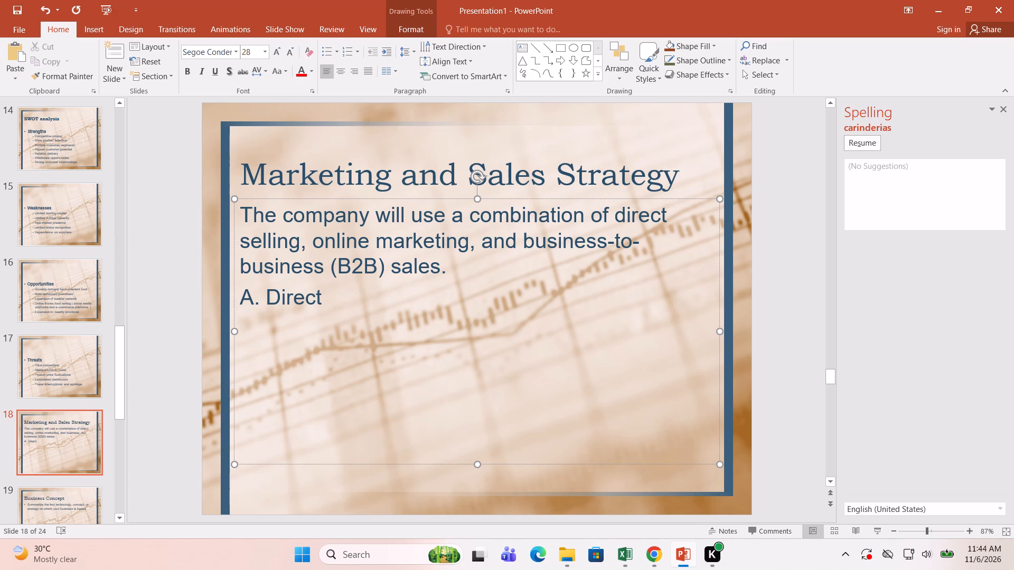
text(marketing)
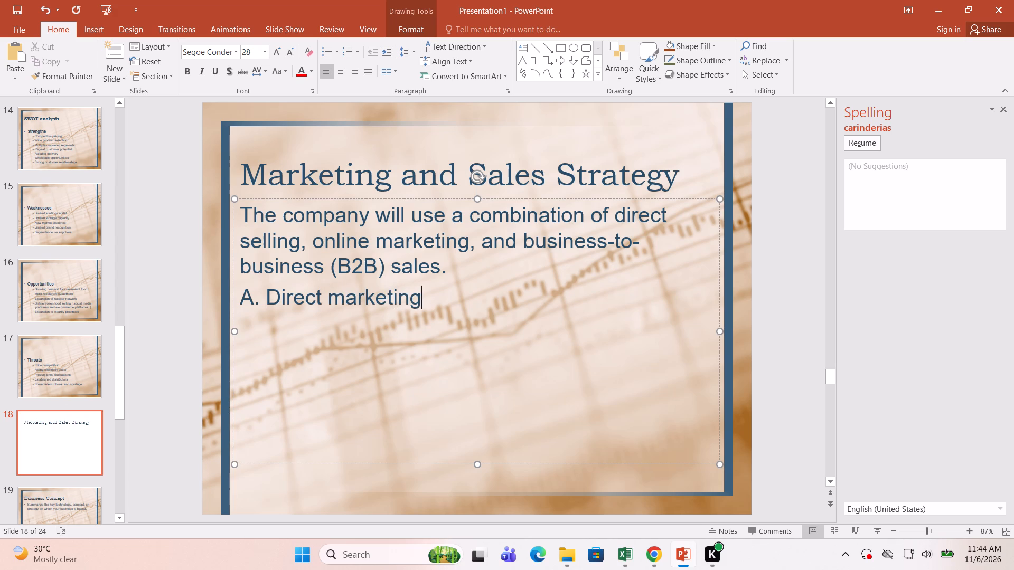
key(Return)
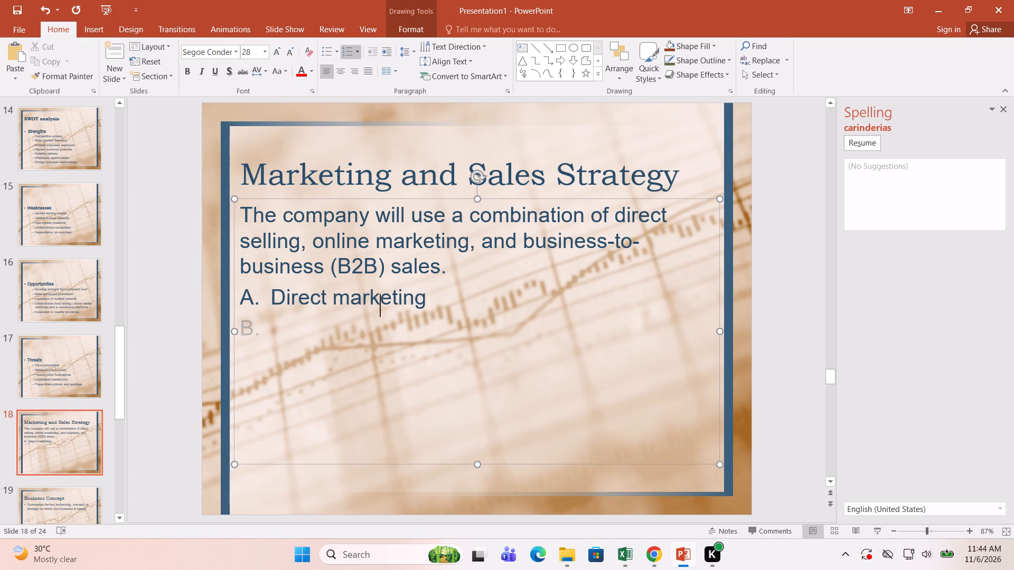
Below the heading, add the unnumbered, tab-indented line "visit restaurants, carinderias, groceries, and meat shops.".
key(BackSpace)
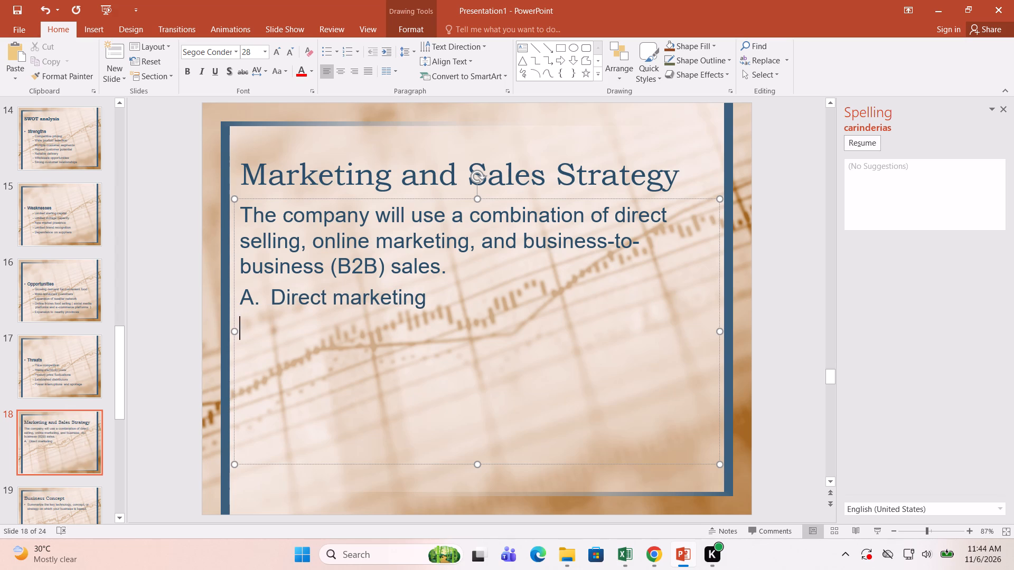
click(325, 48)
key(BackSpace)
key(Tab)
text(visi)
text(t)
key(space)
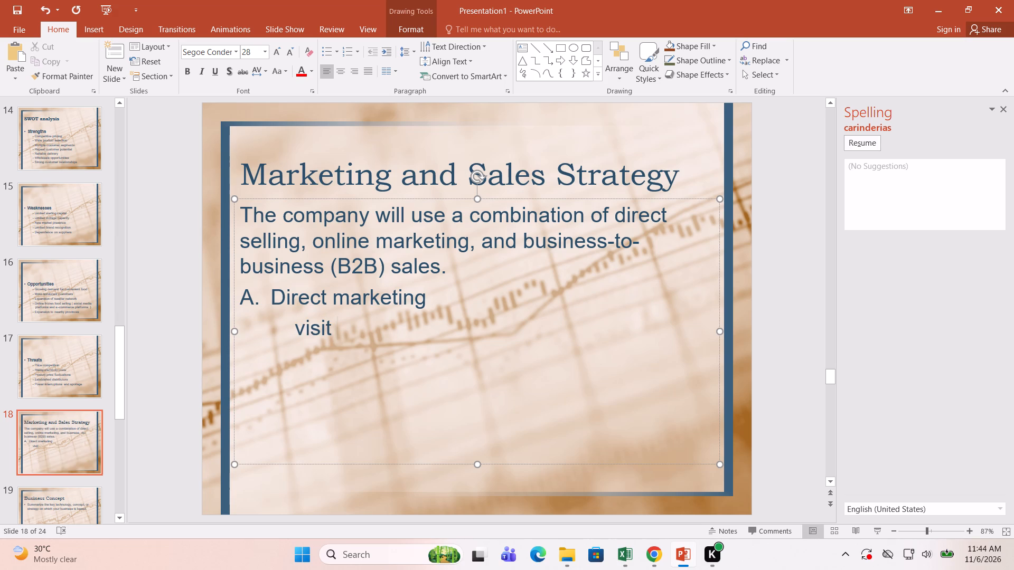
text(restaurants)
key(space)
key(BackSpace)
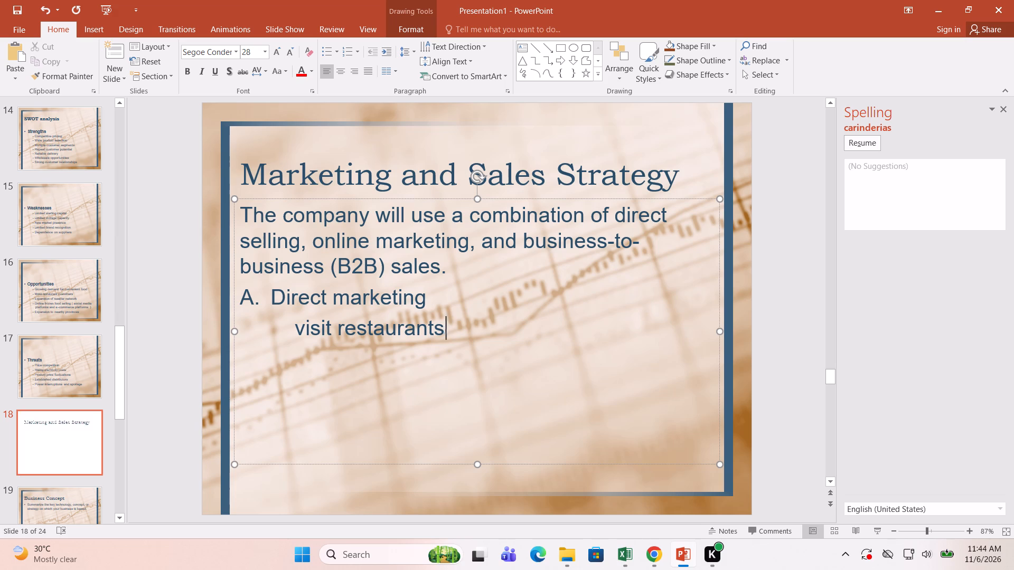
text(, carinderias)
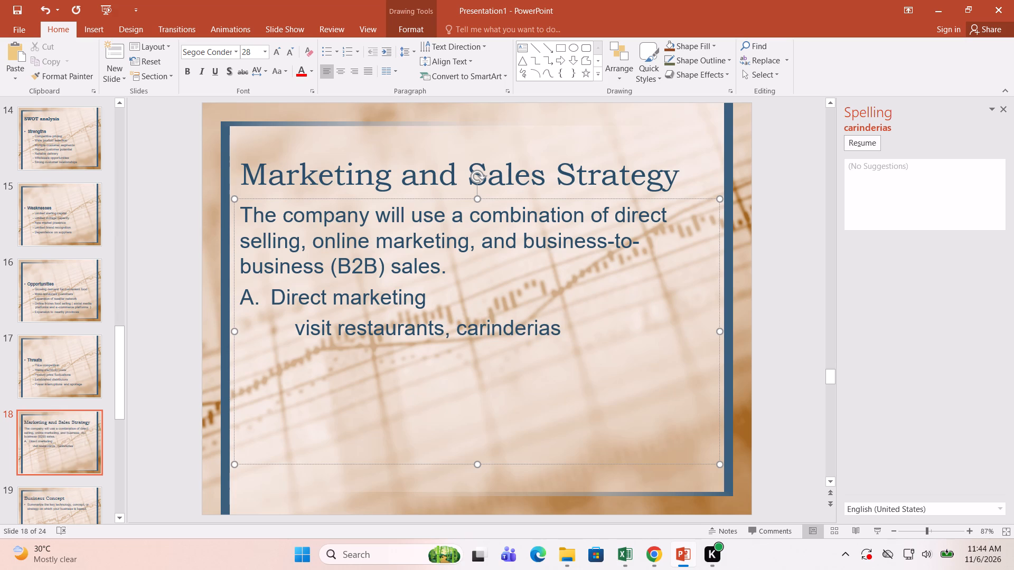
text(, groceries)
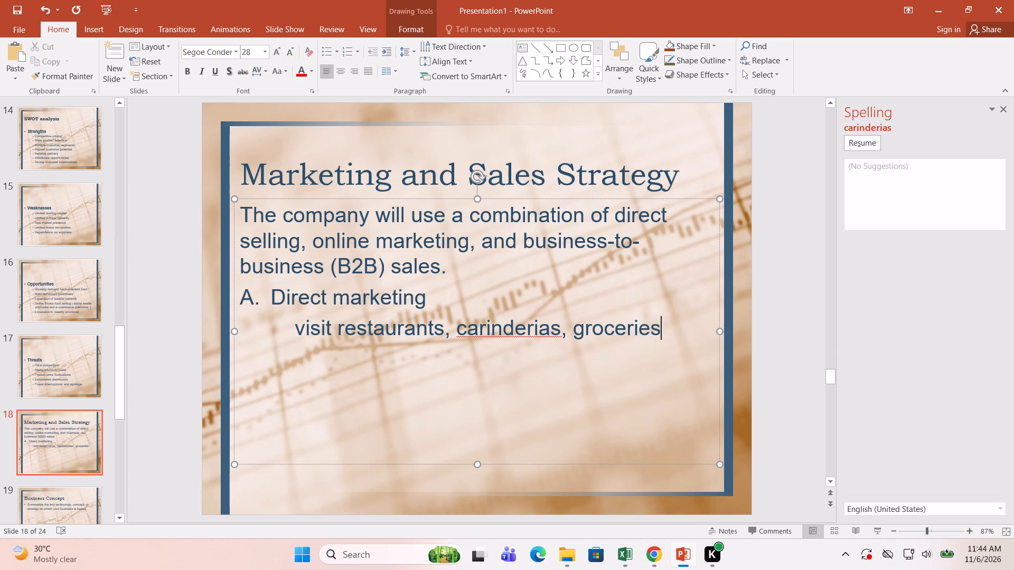
text(, and)
key(space)
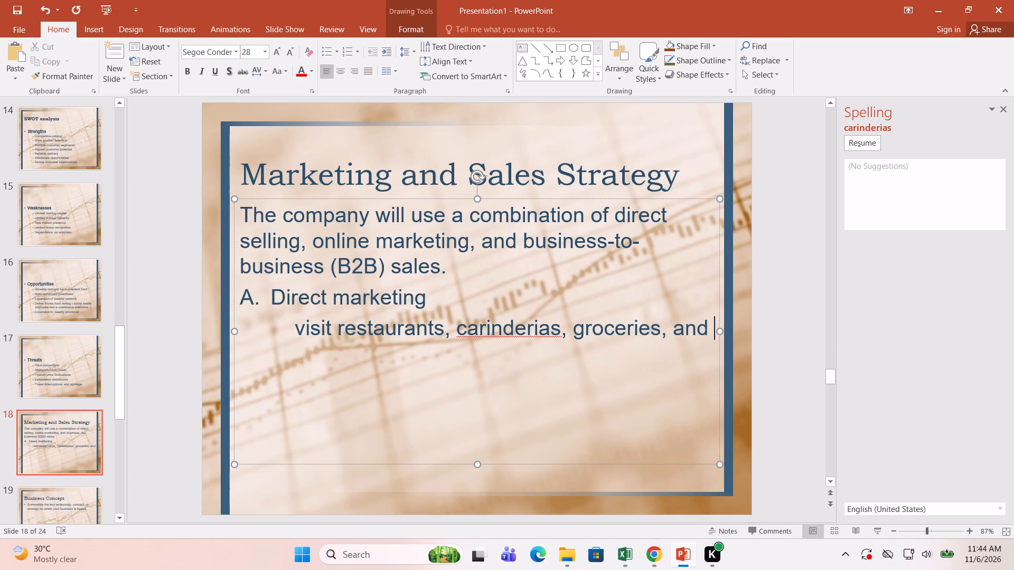
text(meat shops)
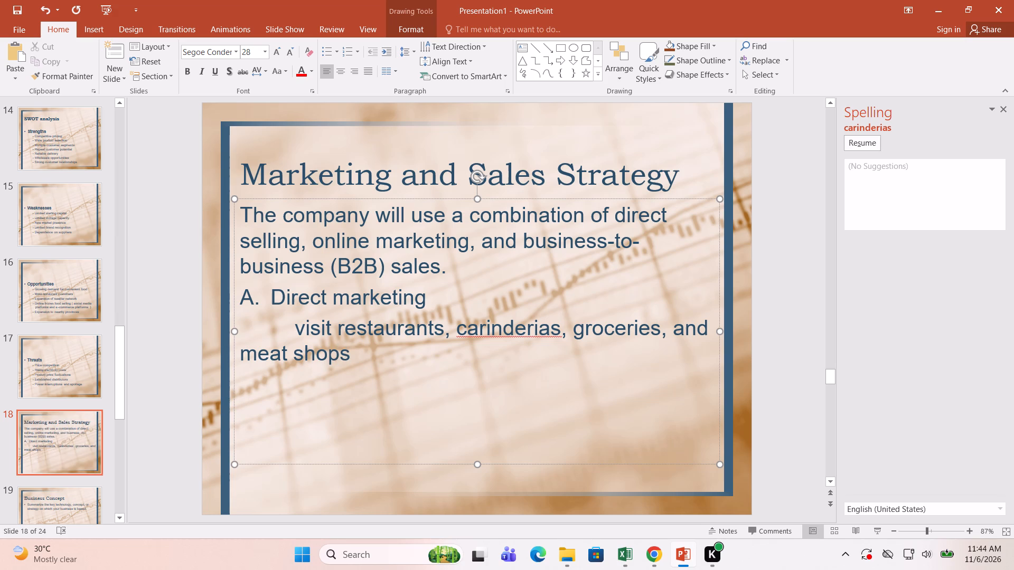
key(period)
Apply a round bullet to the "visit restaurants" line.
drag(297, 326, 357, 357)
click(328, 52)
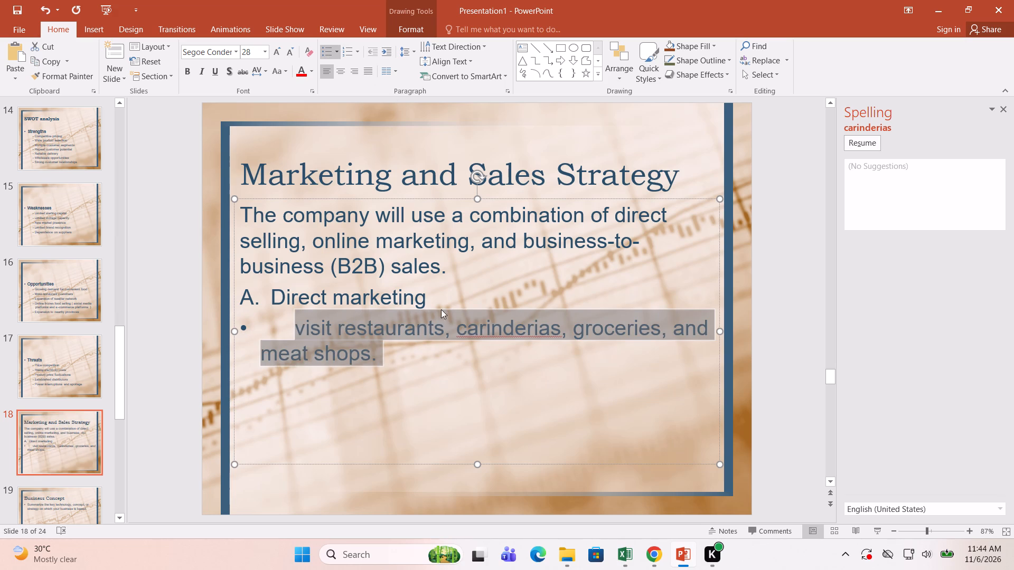
Insert five tab spaces after the heading "Direct marketing".
click(434, 294)
key(Tab)
key(Tab)
key(Tab)
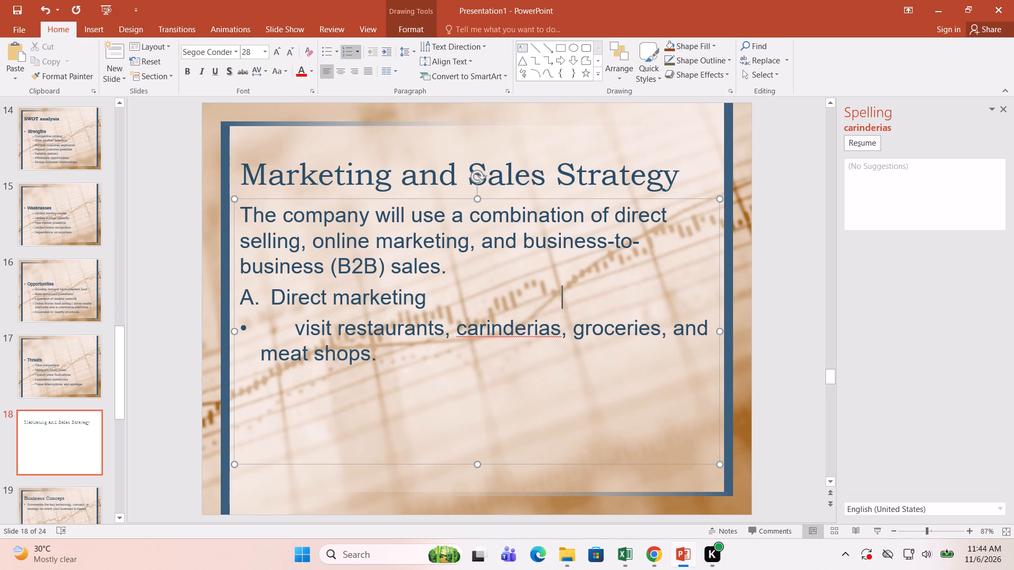
key(Tab)
key(Tab)
key(Tab)
key(BackSpace)
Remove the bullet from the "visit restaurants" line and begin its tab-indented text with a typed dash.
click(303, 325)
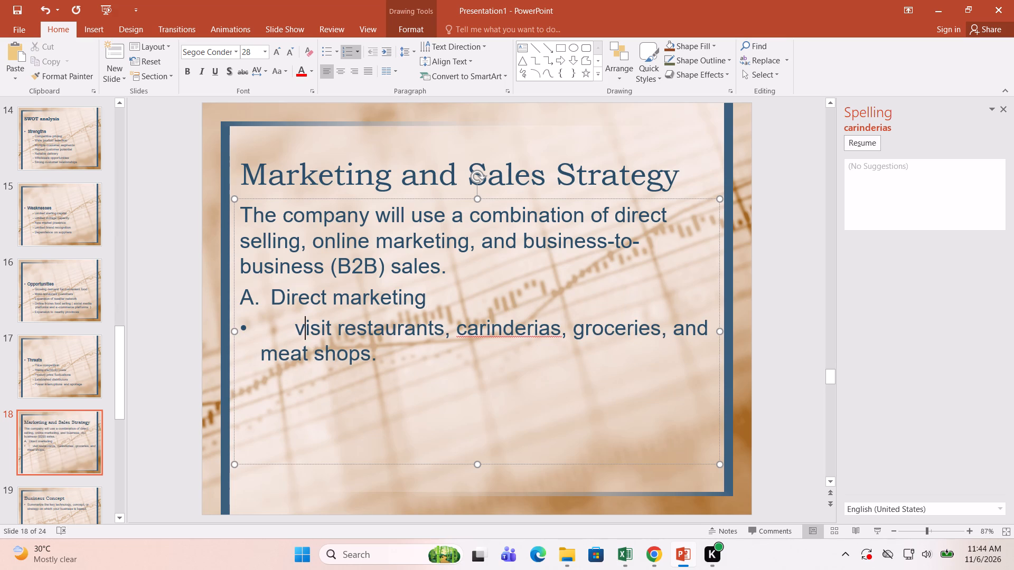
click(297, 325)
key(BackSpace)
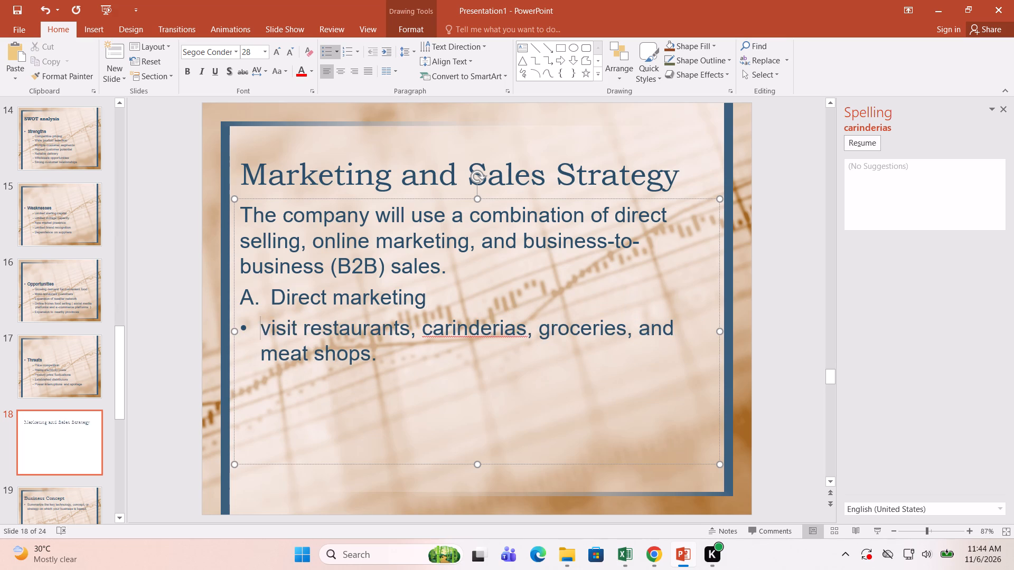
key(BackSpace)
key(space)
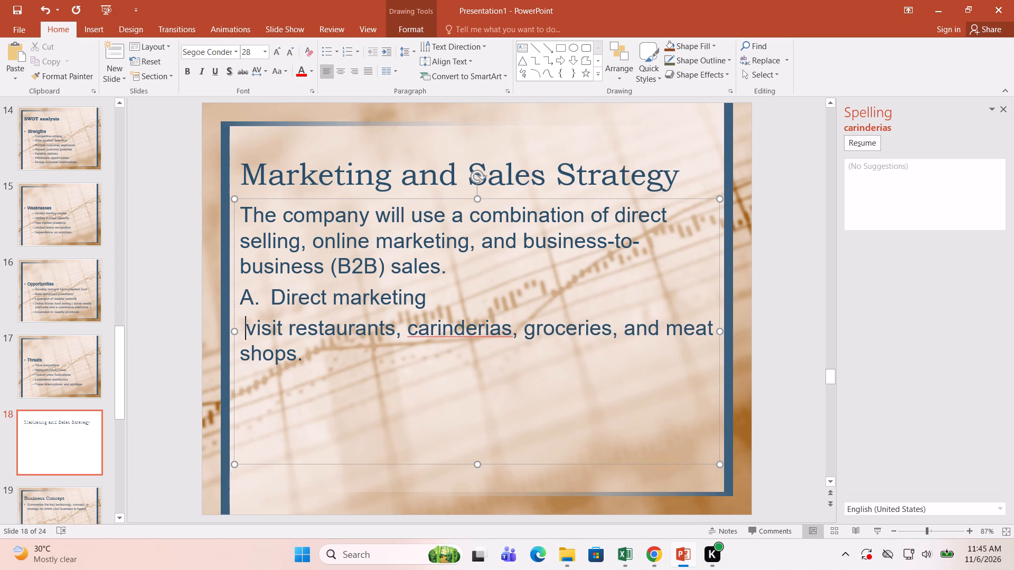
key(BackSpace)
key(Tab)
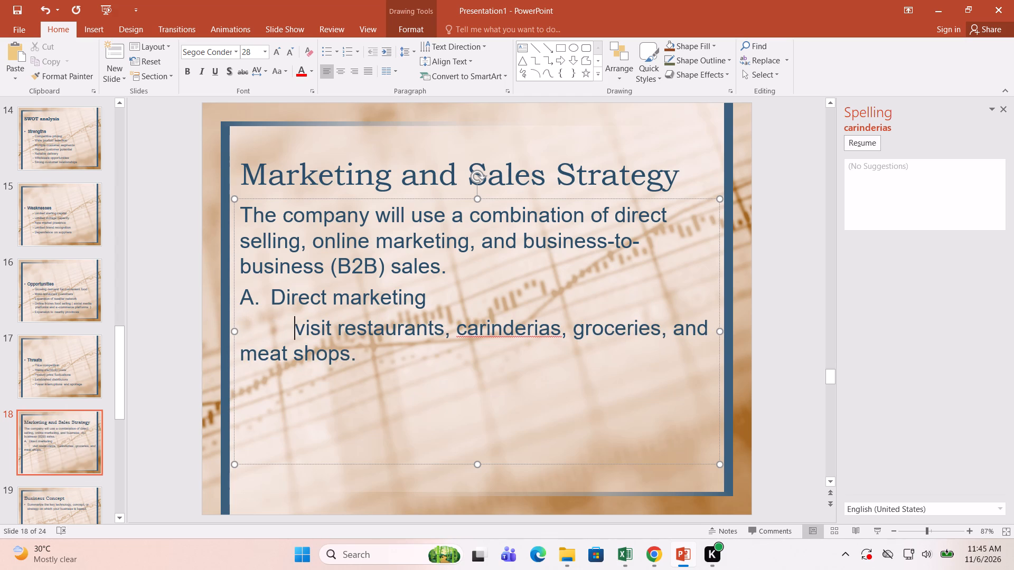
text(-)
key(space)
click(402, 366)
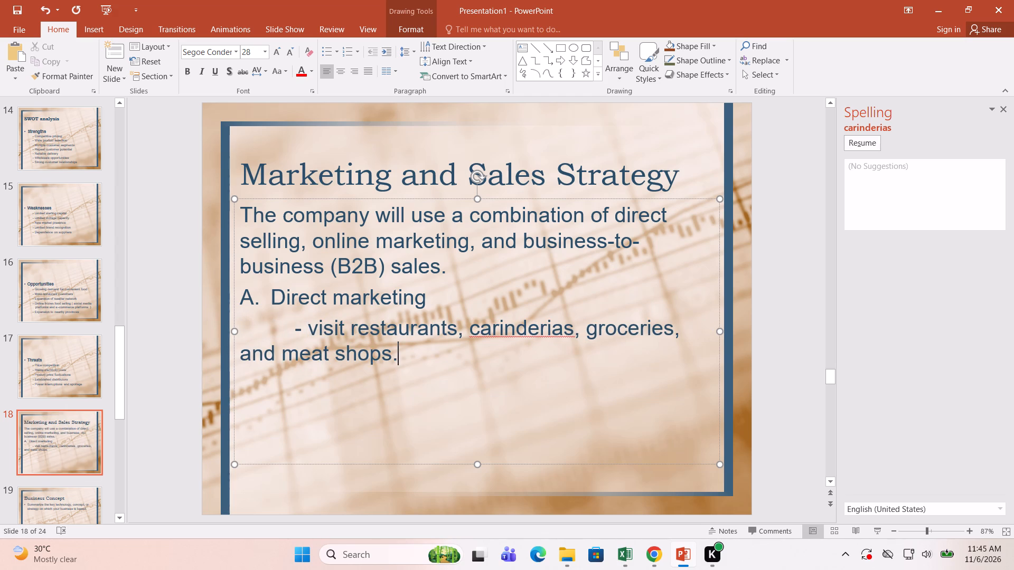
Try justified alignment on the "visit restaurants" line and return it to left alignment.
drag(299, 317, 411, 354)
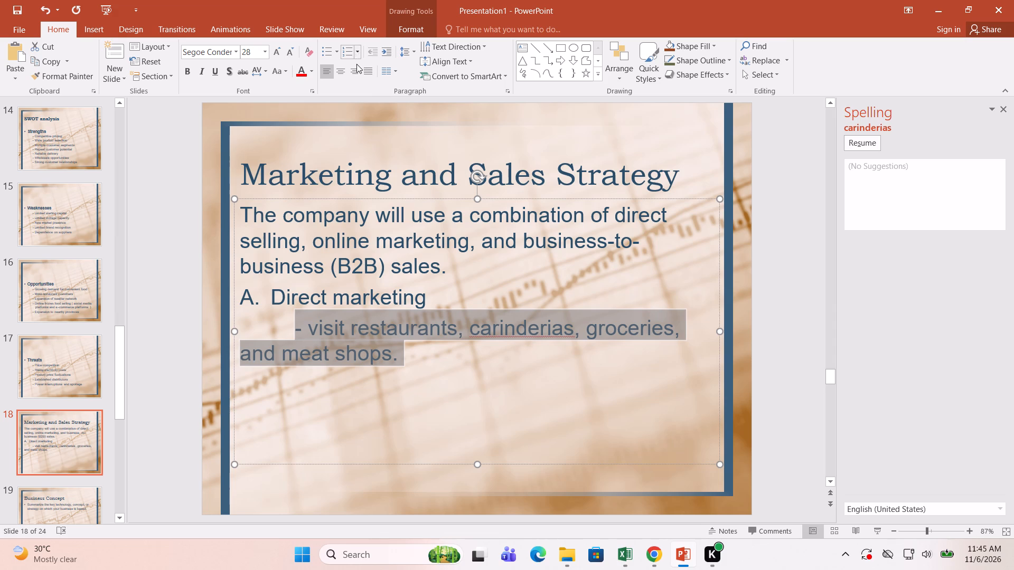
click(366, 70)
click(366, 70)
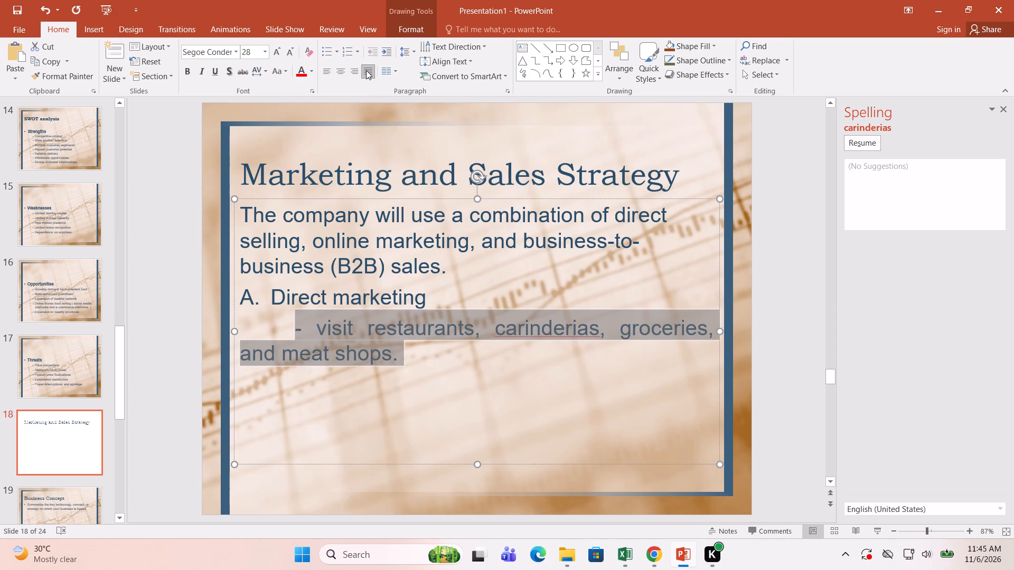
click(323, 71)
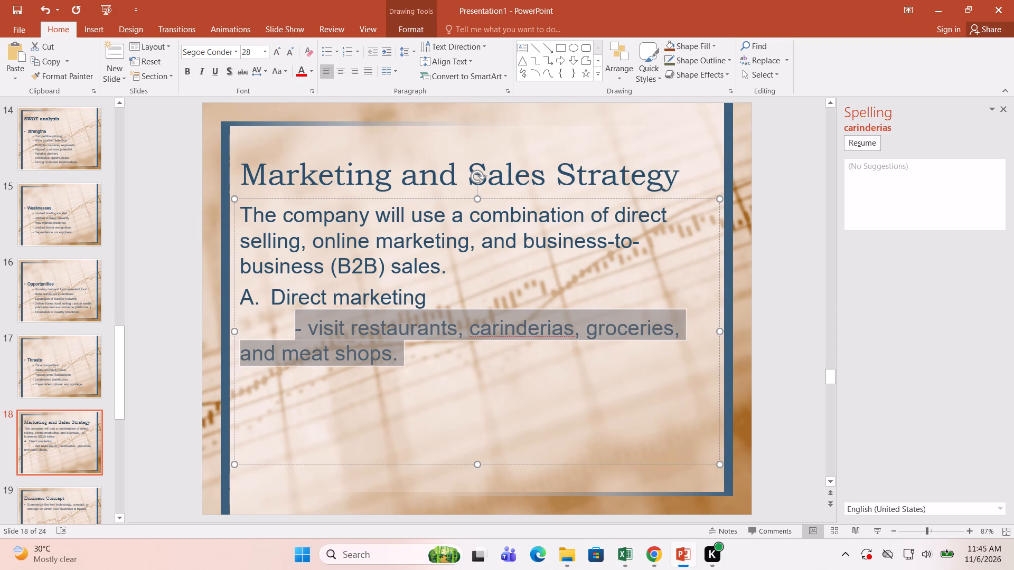
Make the "visit restaurants" line a round bullet and delete its typed dash and leading tab.
click(323, 49)
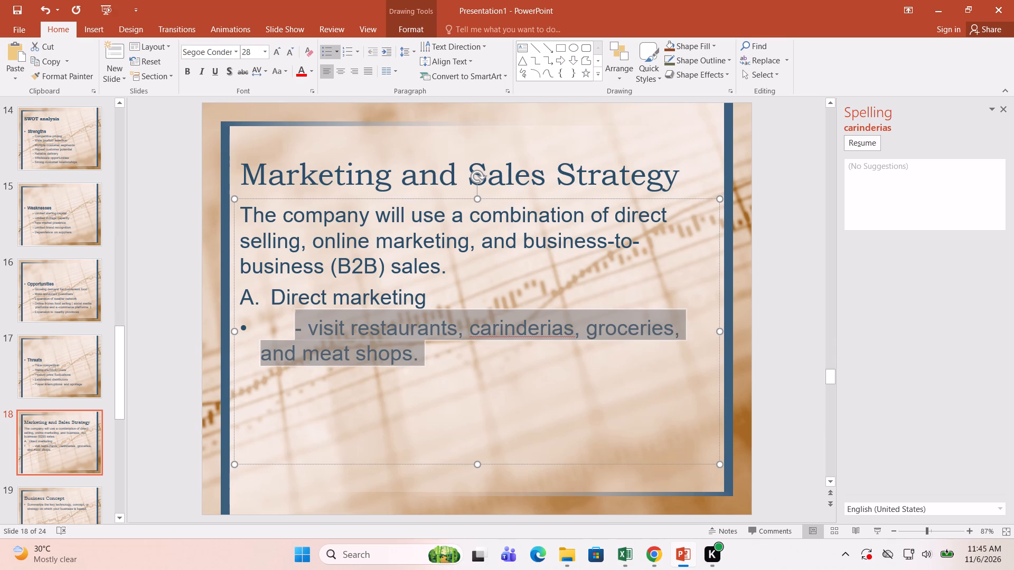
click(378, 391)
click(308, 326)
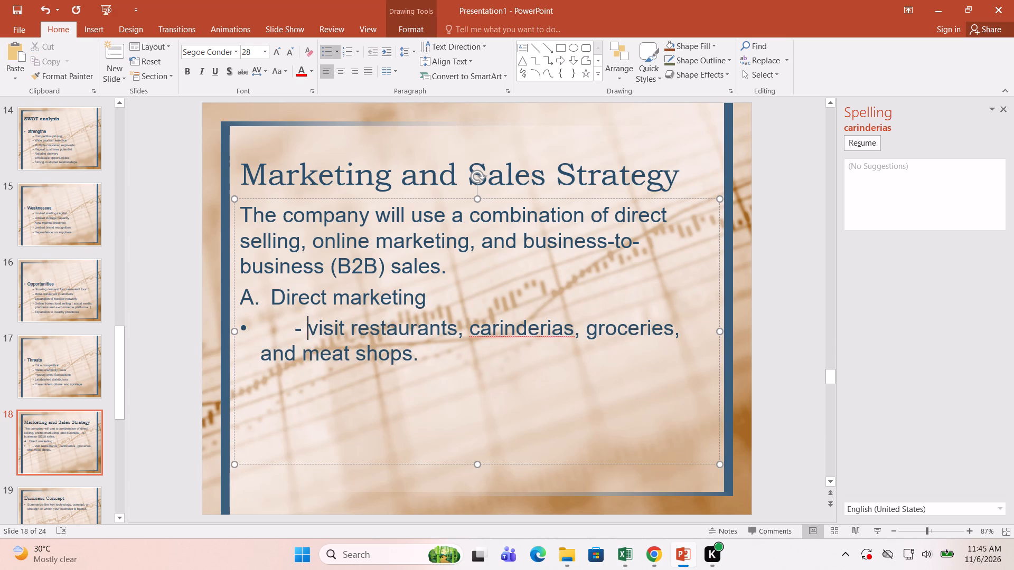
key(BackSpace)
key(BackSpace)
key(BackSpace)
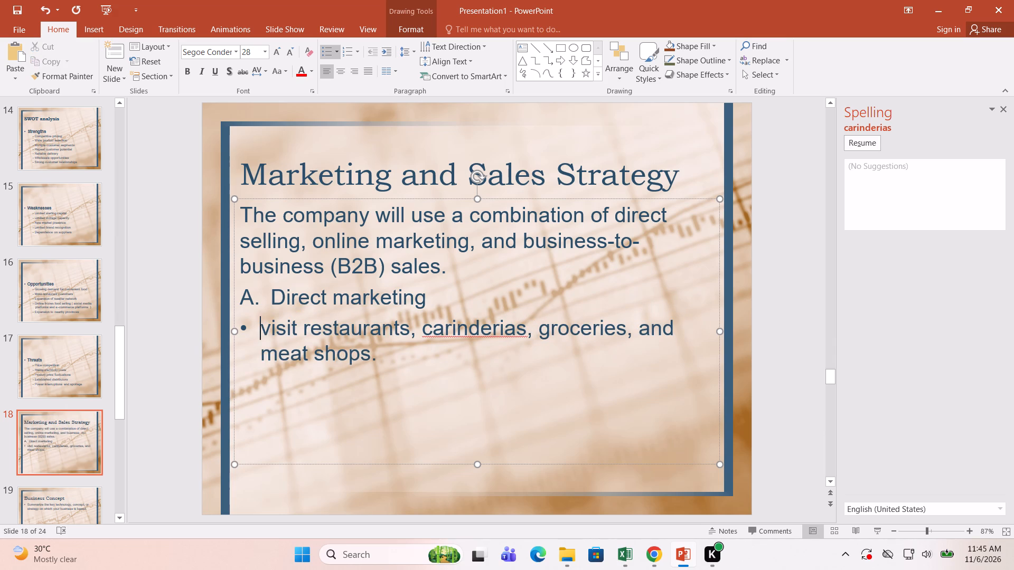